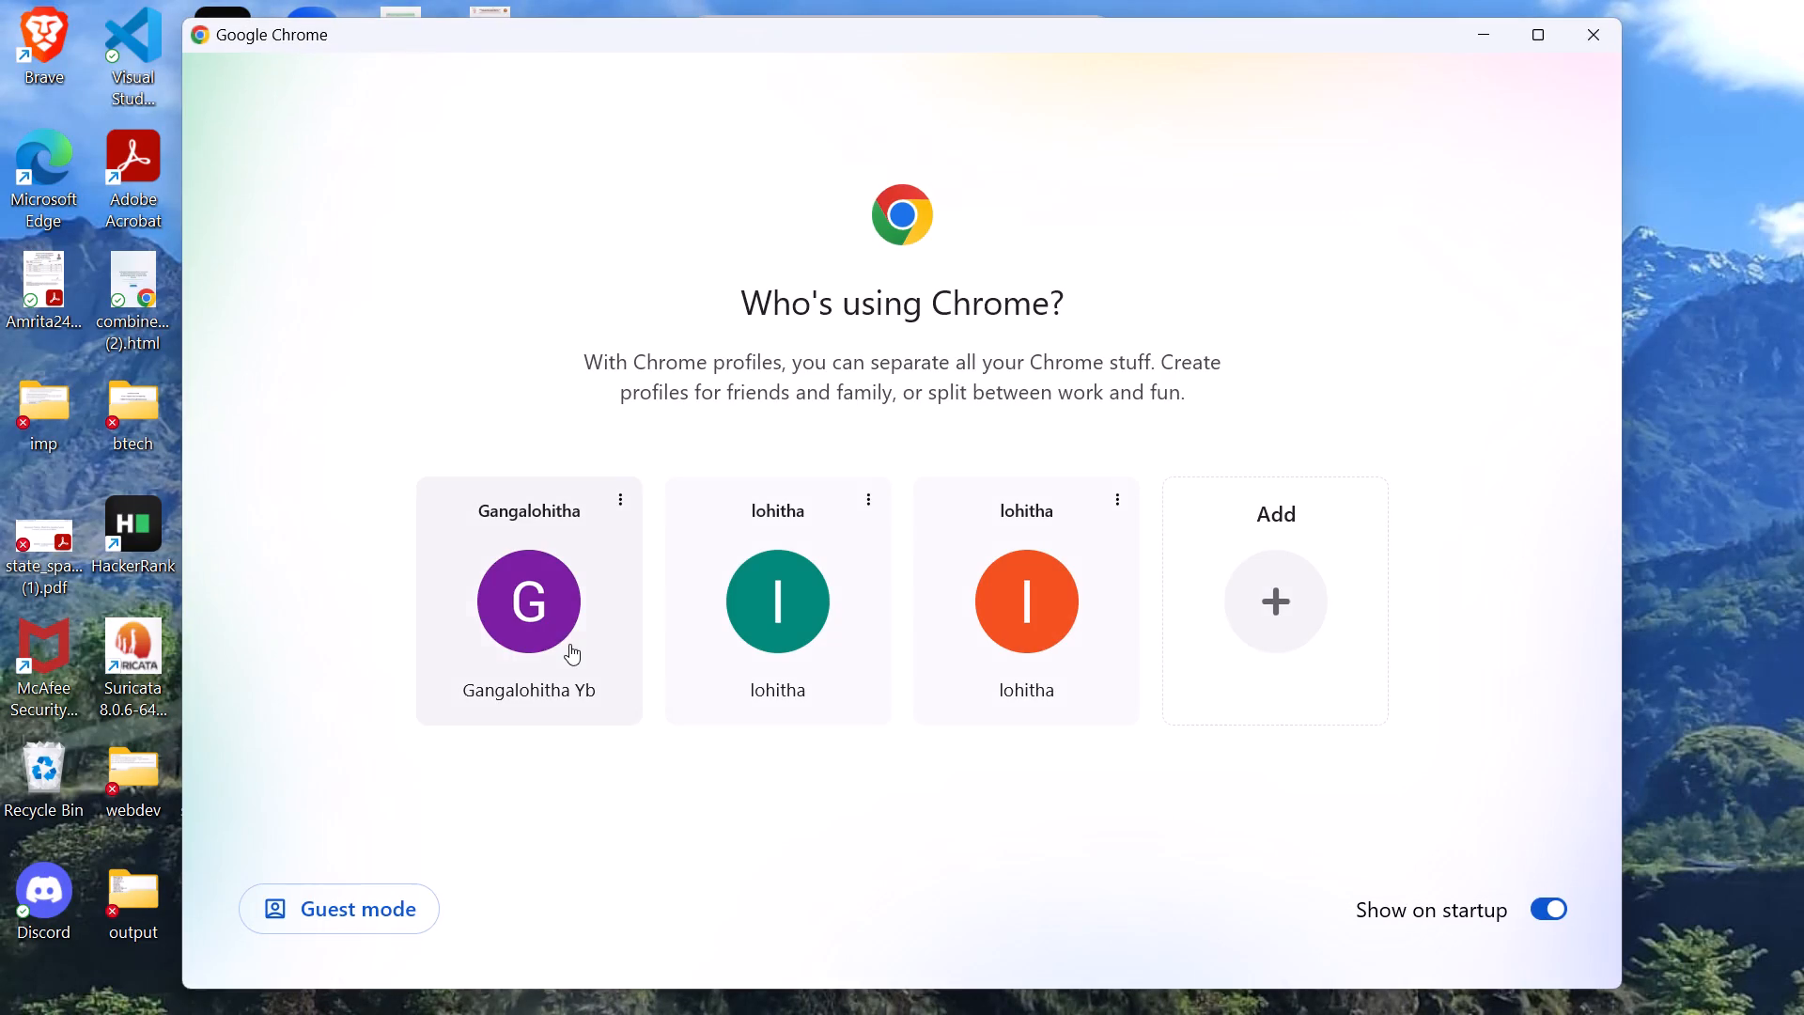
Start a browsing session with the purple G Chrome profile and open Gmail from the new tab page.
{"action": "left_click", "coordinate": [571, 647]}
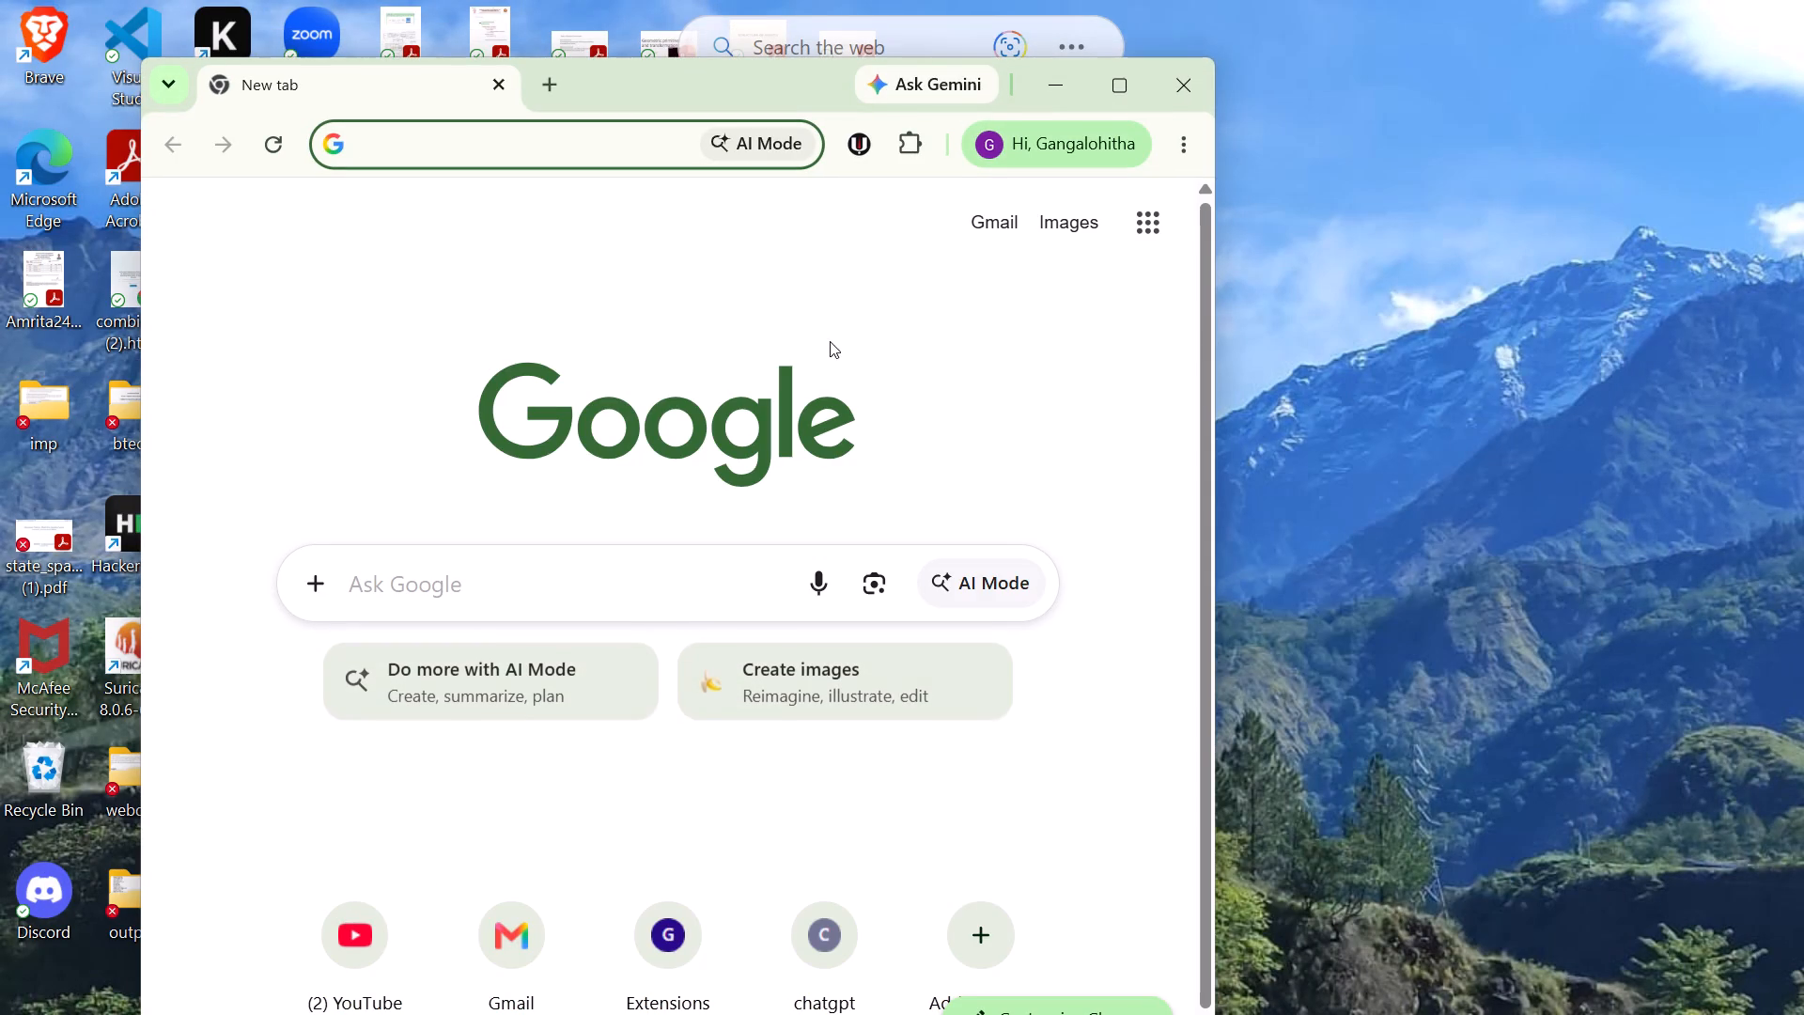
{"action": "left_click", "coordinate": [992, 230]}
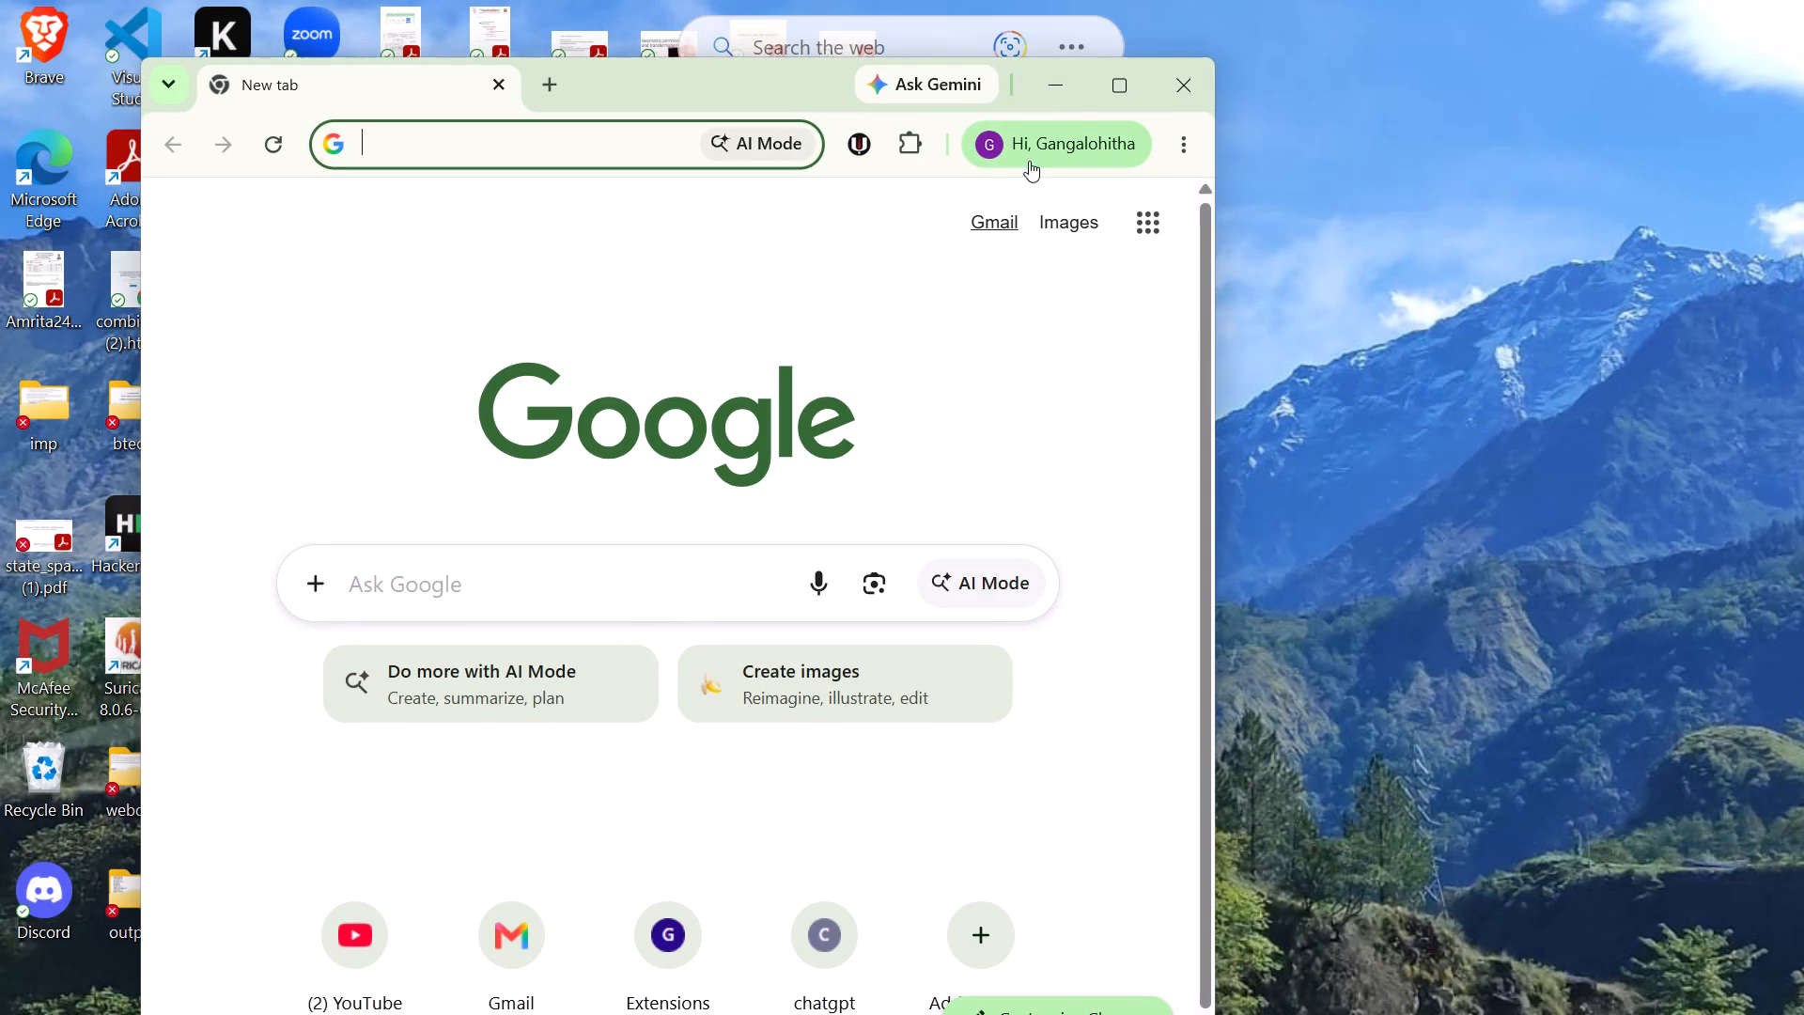
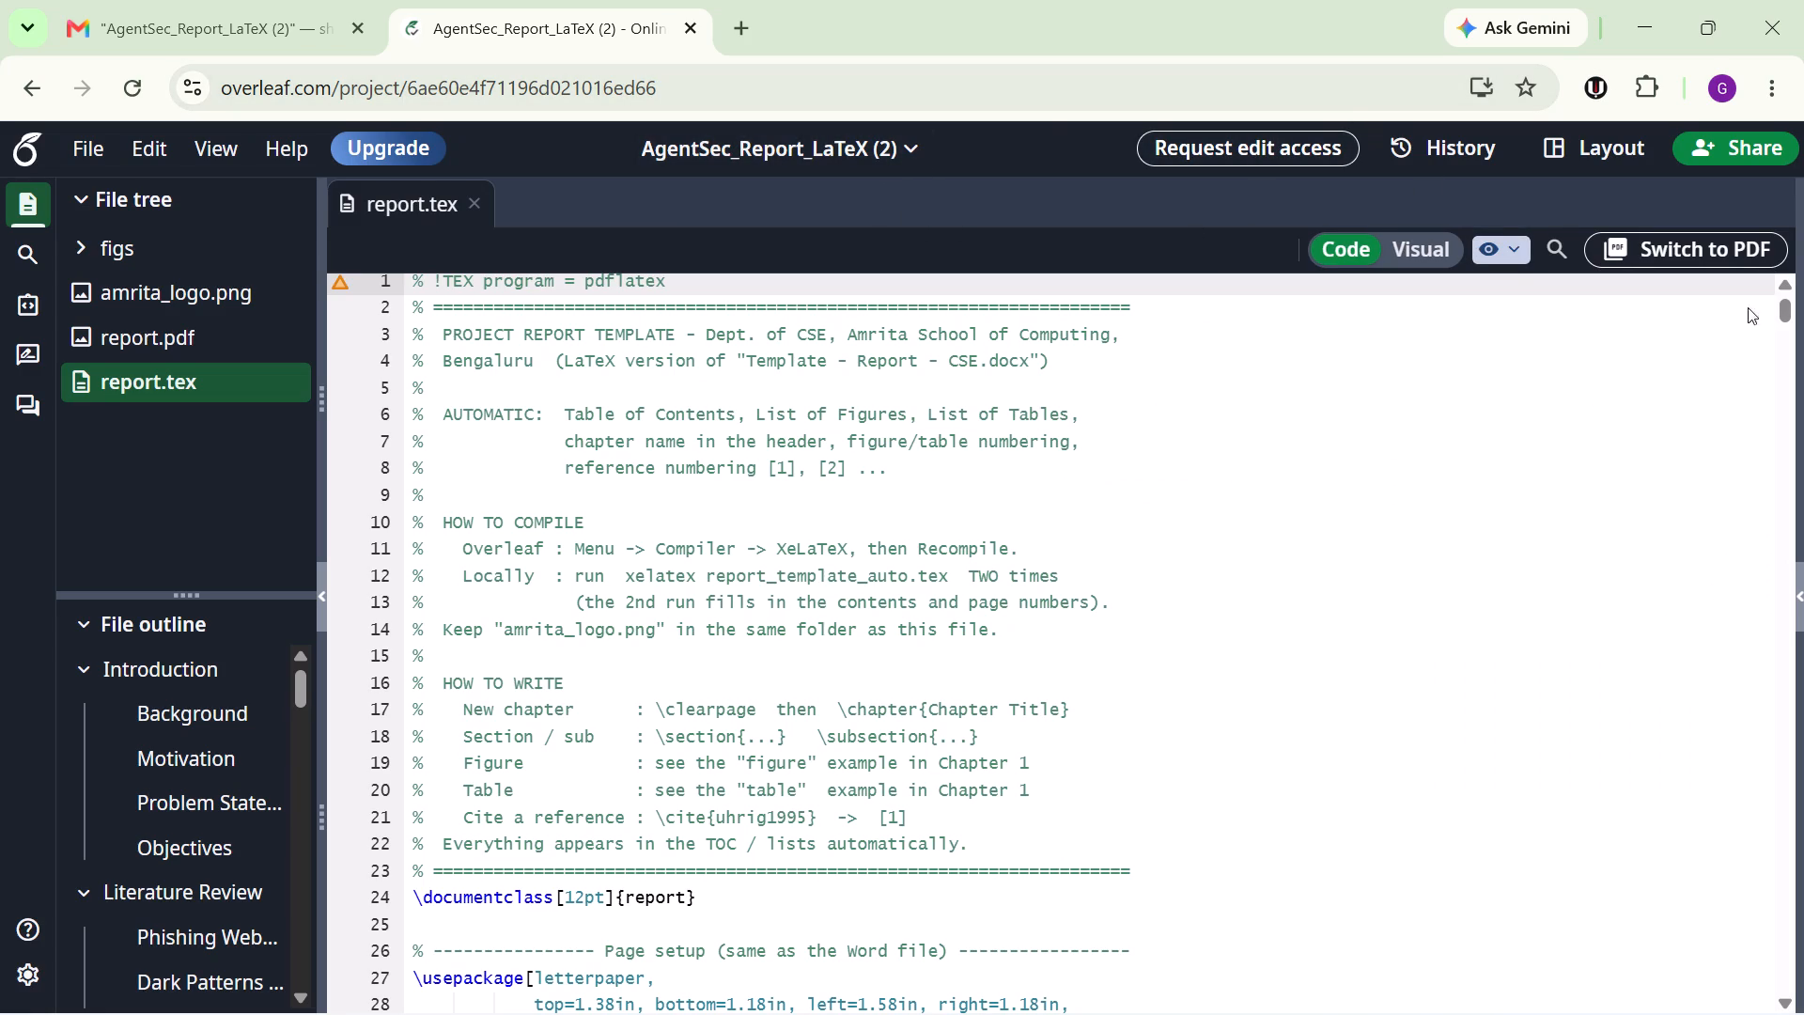
Show the compiled PDF preview of the AgentSec report beside the report.tex source code.
{"action": "left_click", "coordinate": [1801, 586]}
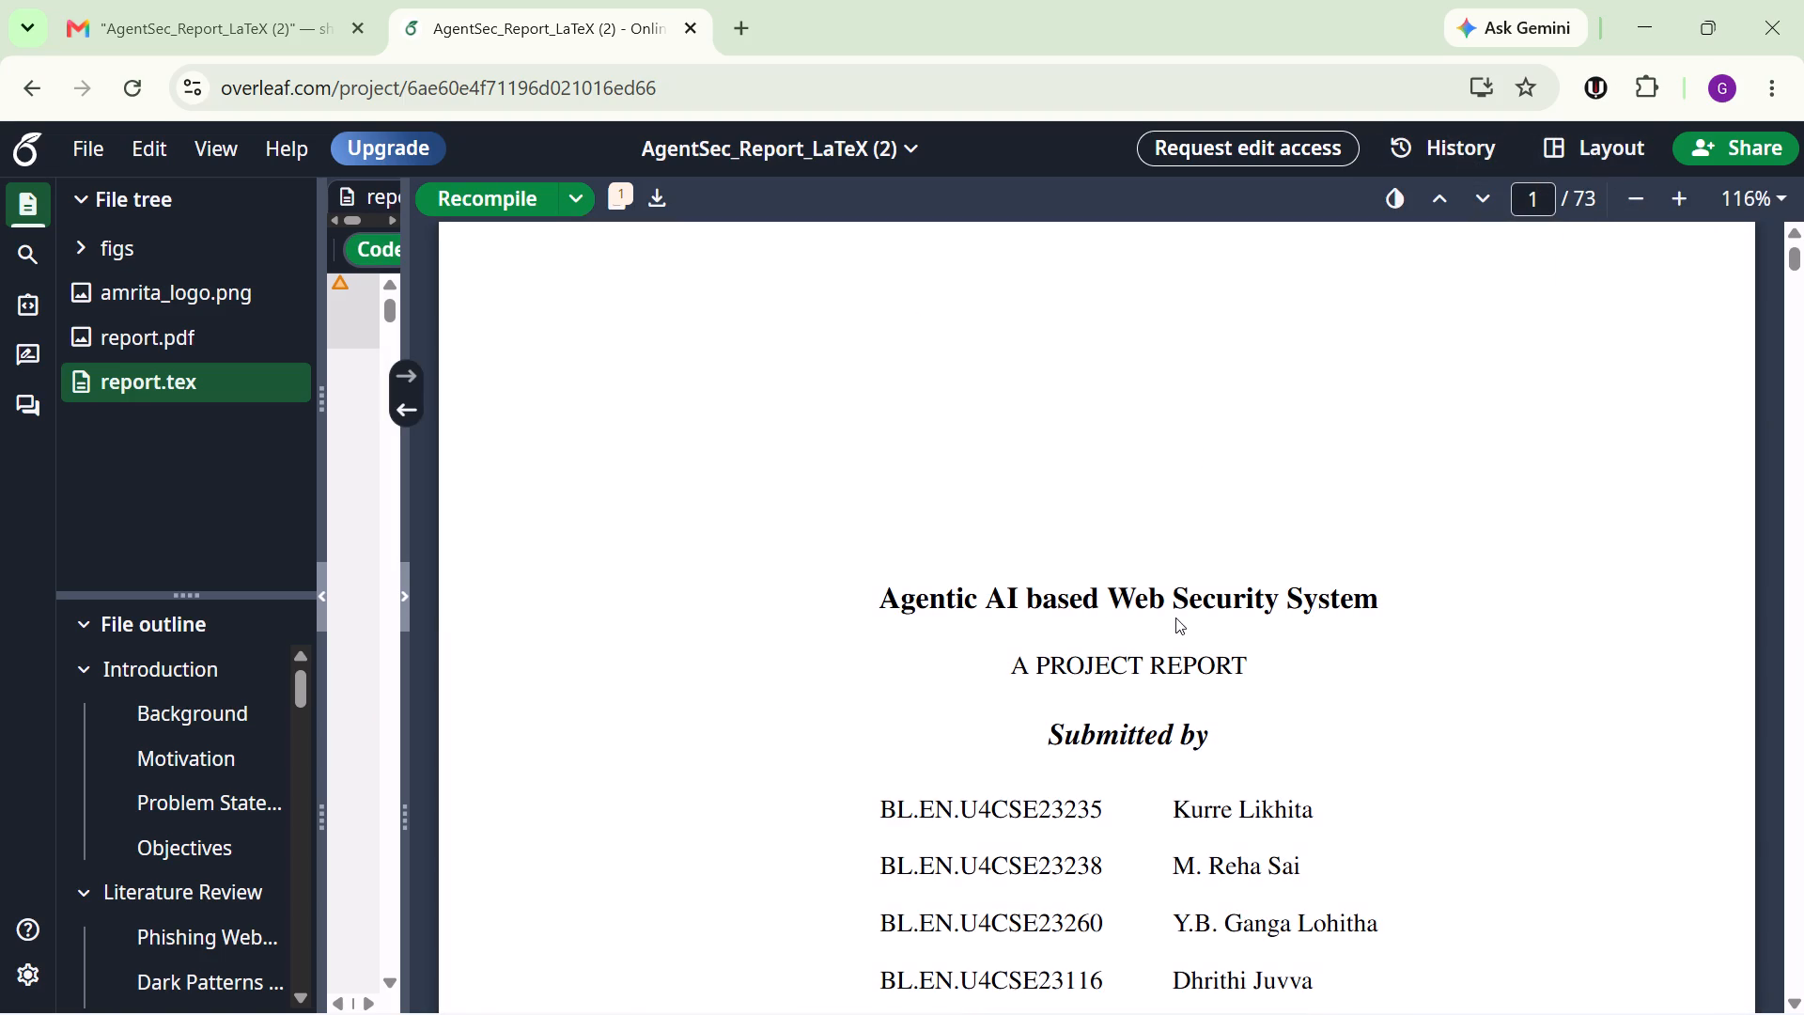
Download the compiled PDF of the AgentSec report.
{"action": "left_click", "coordinate": [655, 199]}
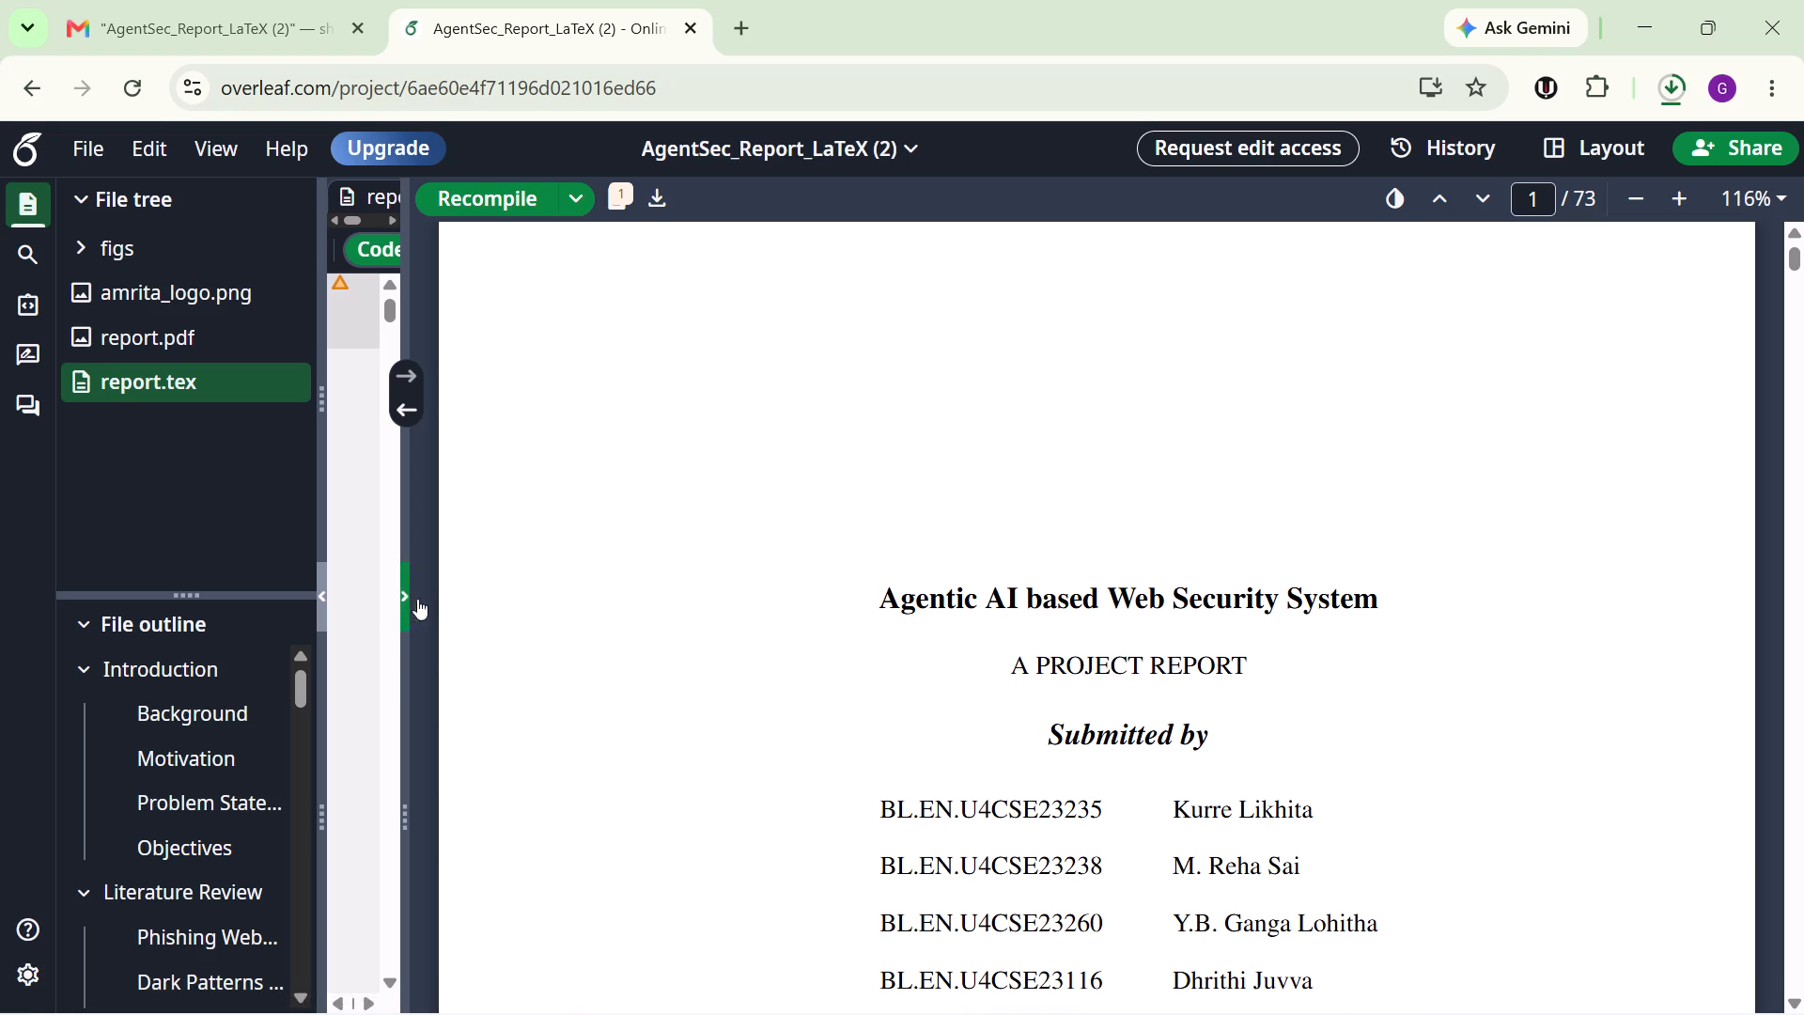
Widen the report.tex source editor until it takes up about as much width as the PDF preview.
{"action": "left_click_drag", "start_coordinate": [404, 688], "coordinate": [429, 685]}
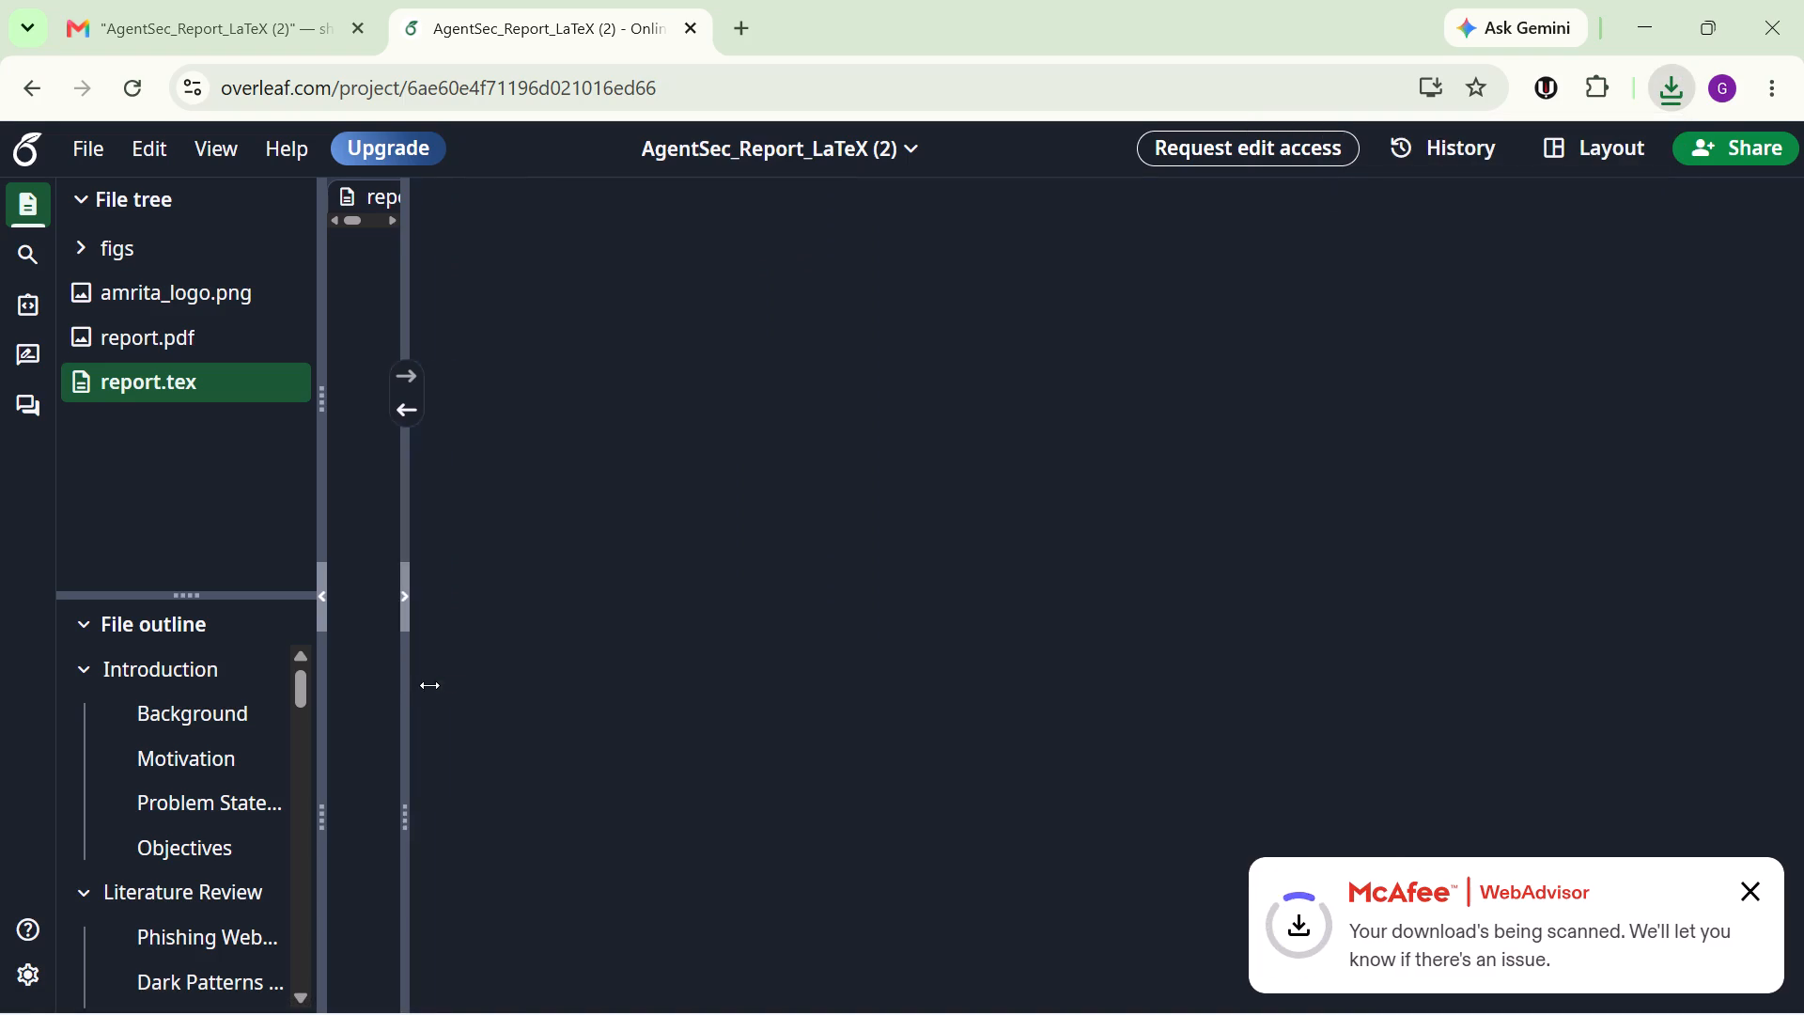
{"action": "left_click_drag", "start_coordinate": [429, 685], "coordinate": [1021, 695]}
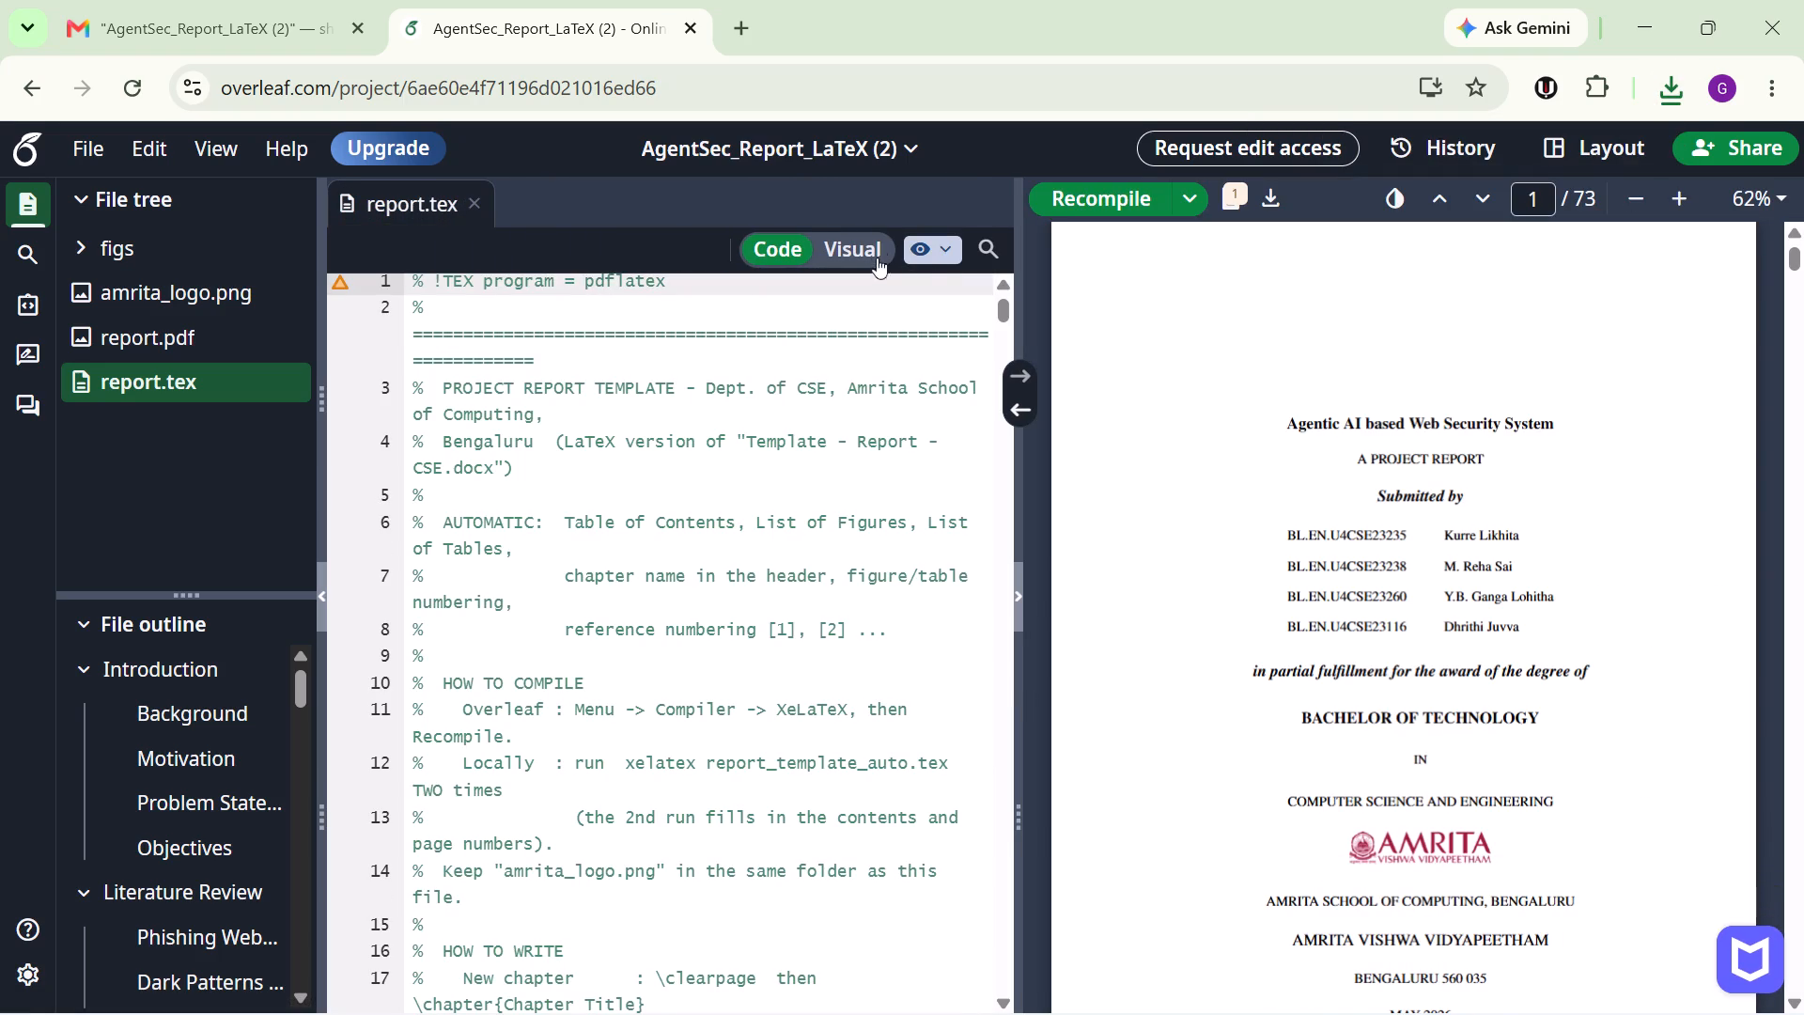
Check which editing, reviewing and viewing modes are offered for report.tex, leaving the mode as it is.
{"action": "left_click", "coordinate": [948, 246]}
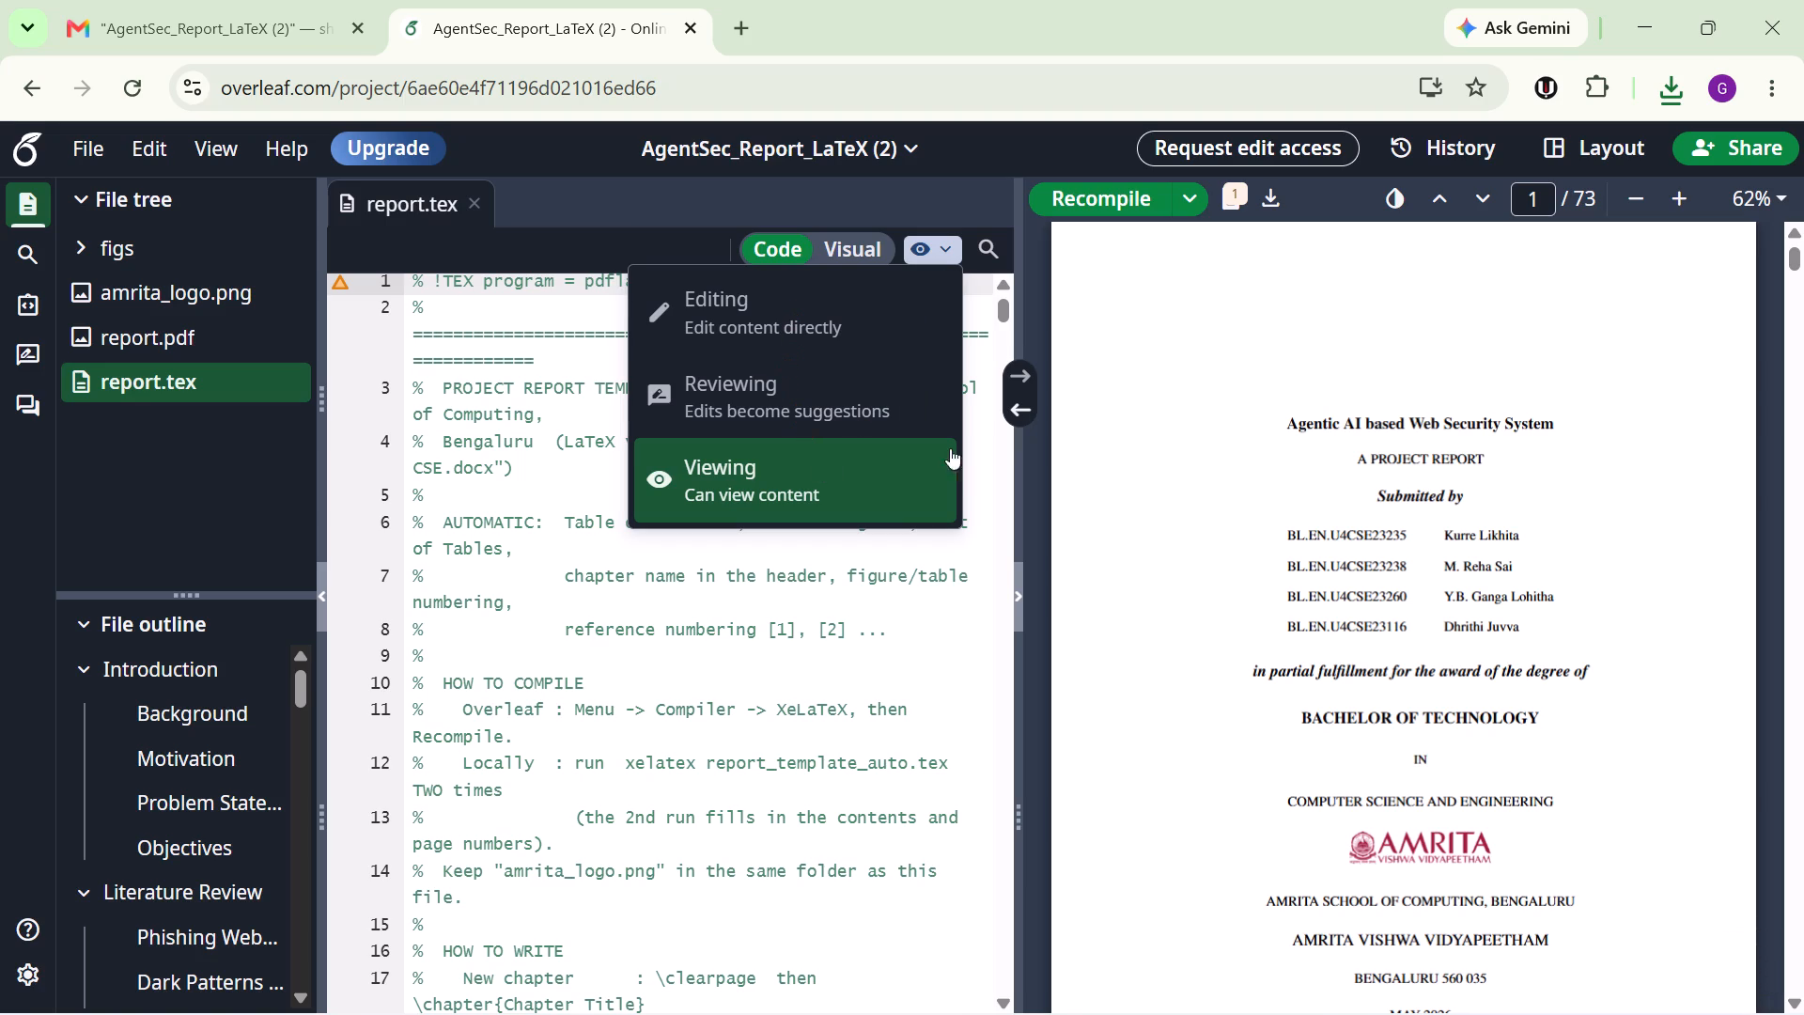
{"action": "left_click", "coordinate": [1030, 494]}
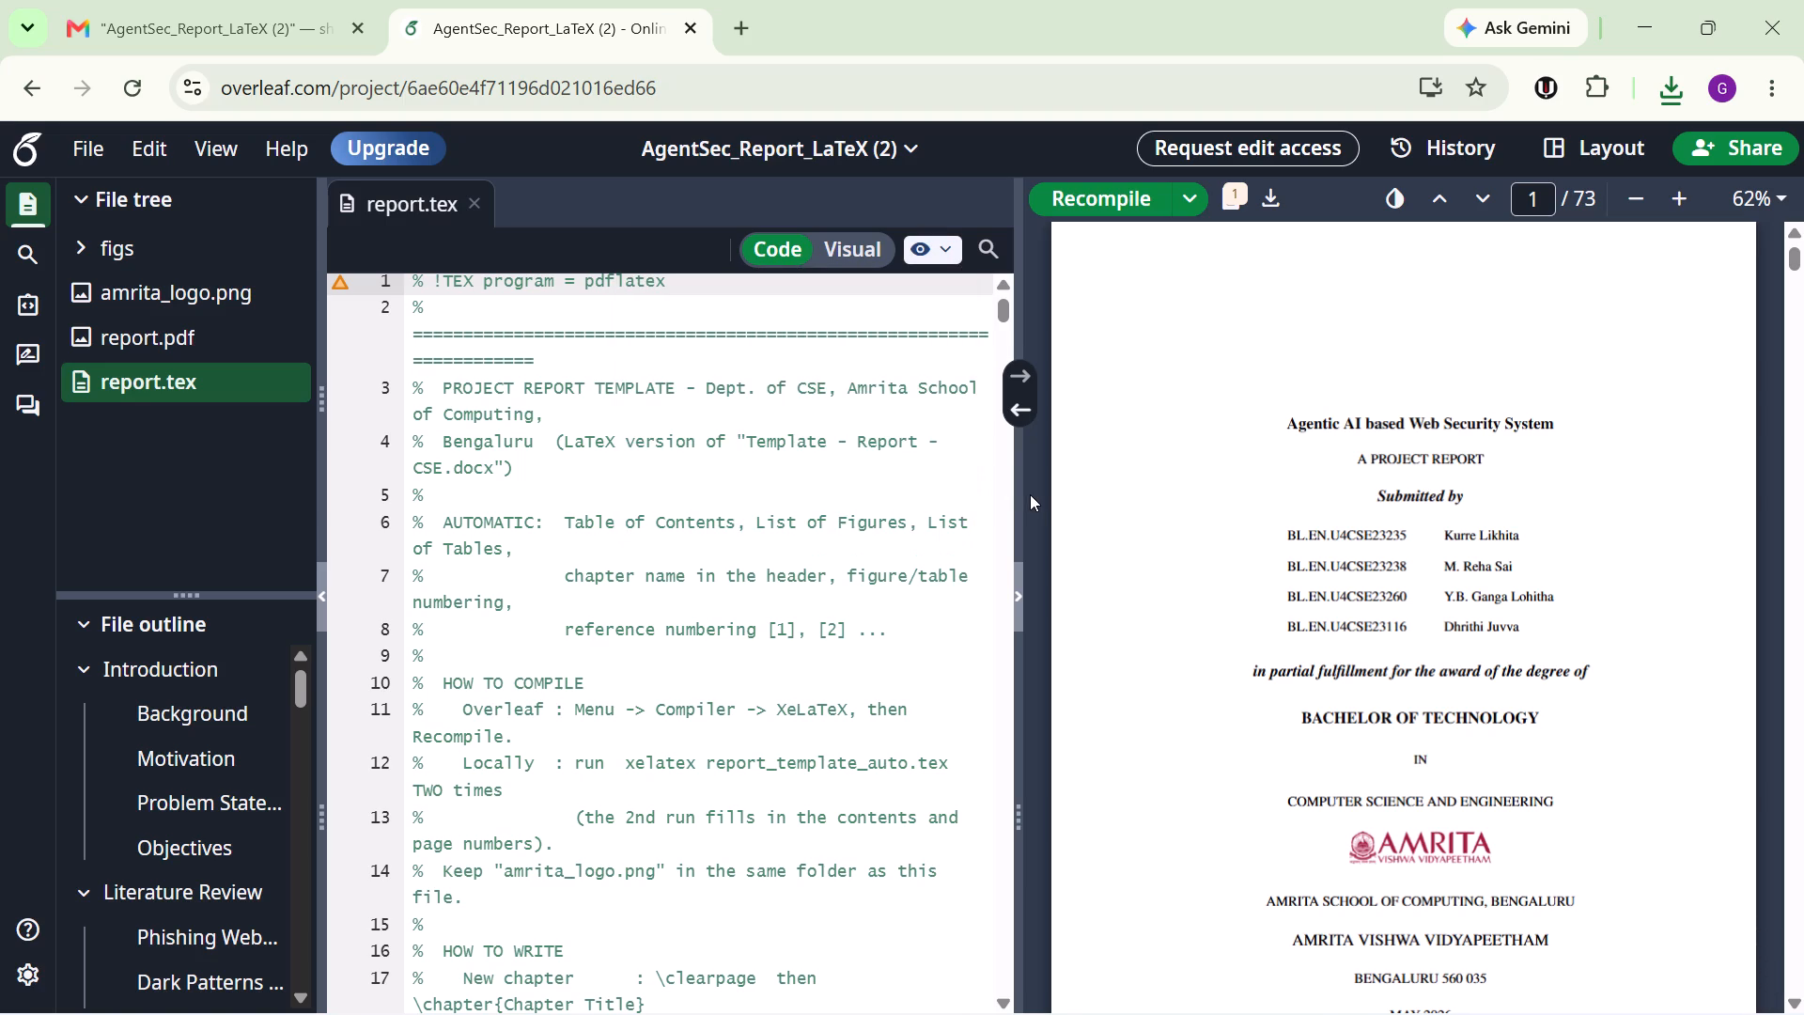
Open report.pdf from the project files and switch back to report.tex.
{"action": "left_click", "coordinate": [179, 339]}
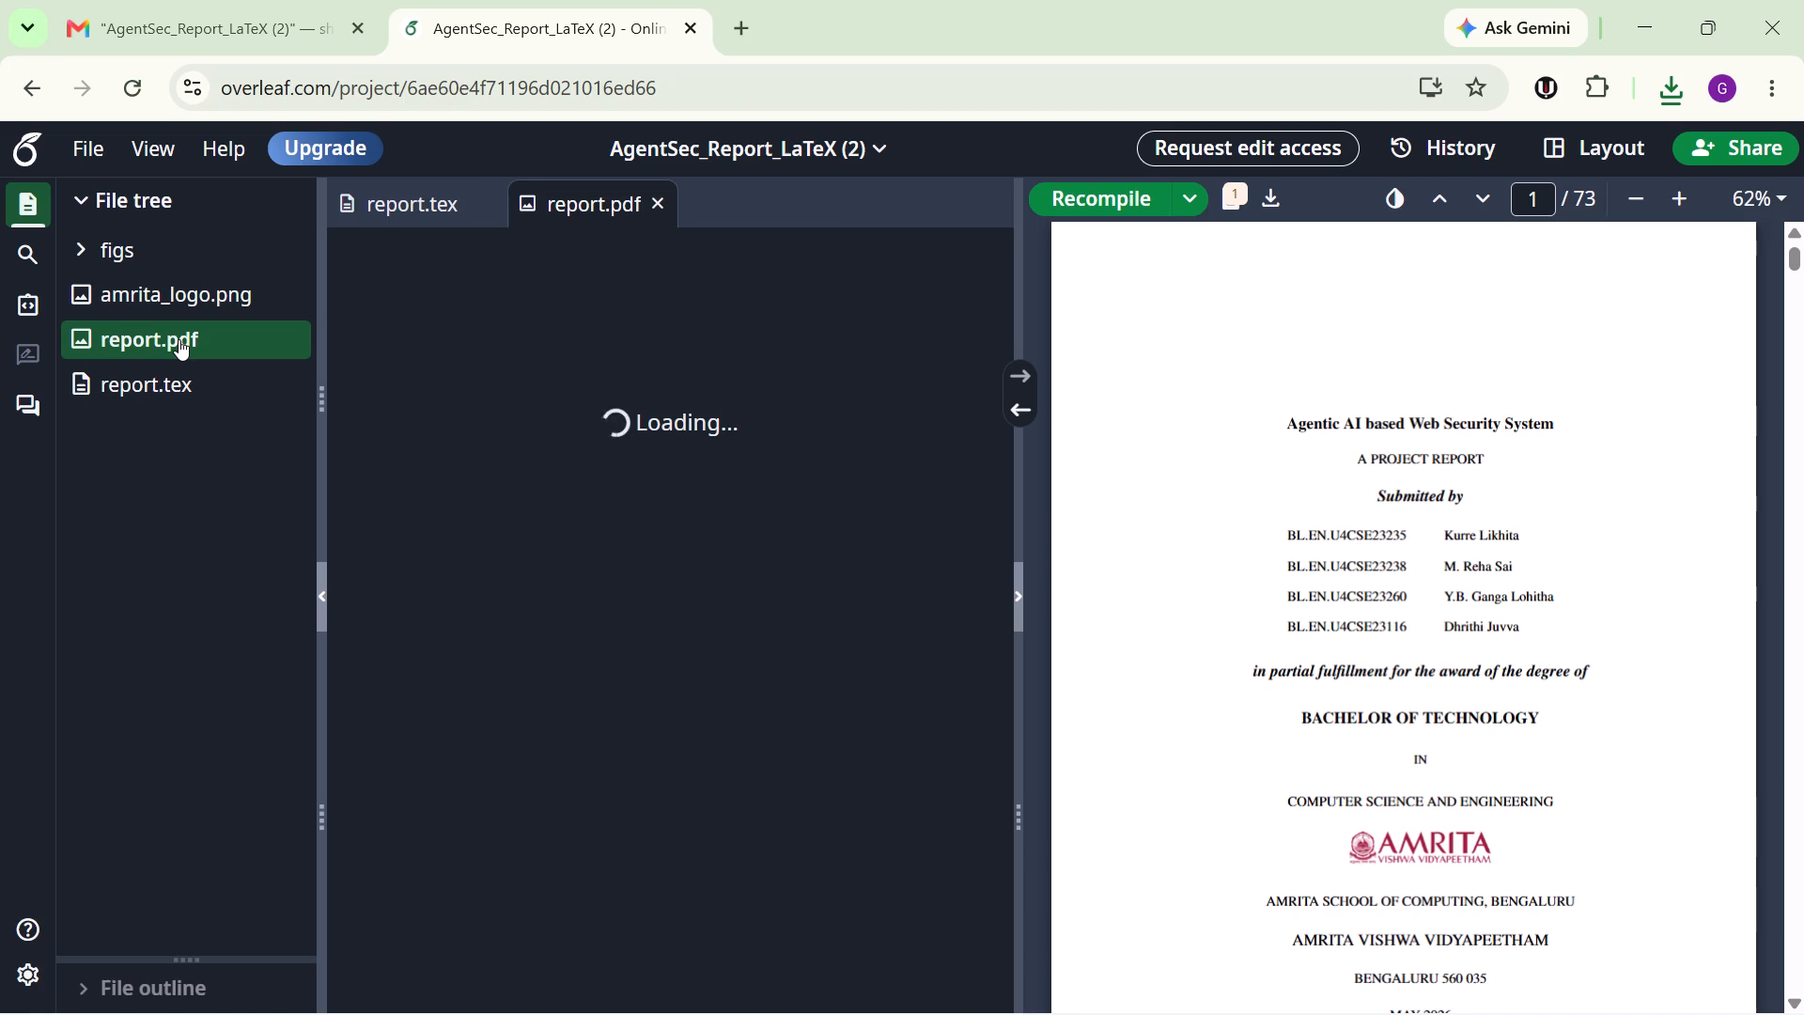
{"action": "left_click", "coordinate": [186, 391]}
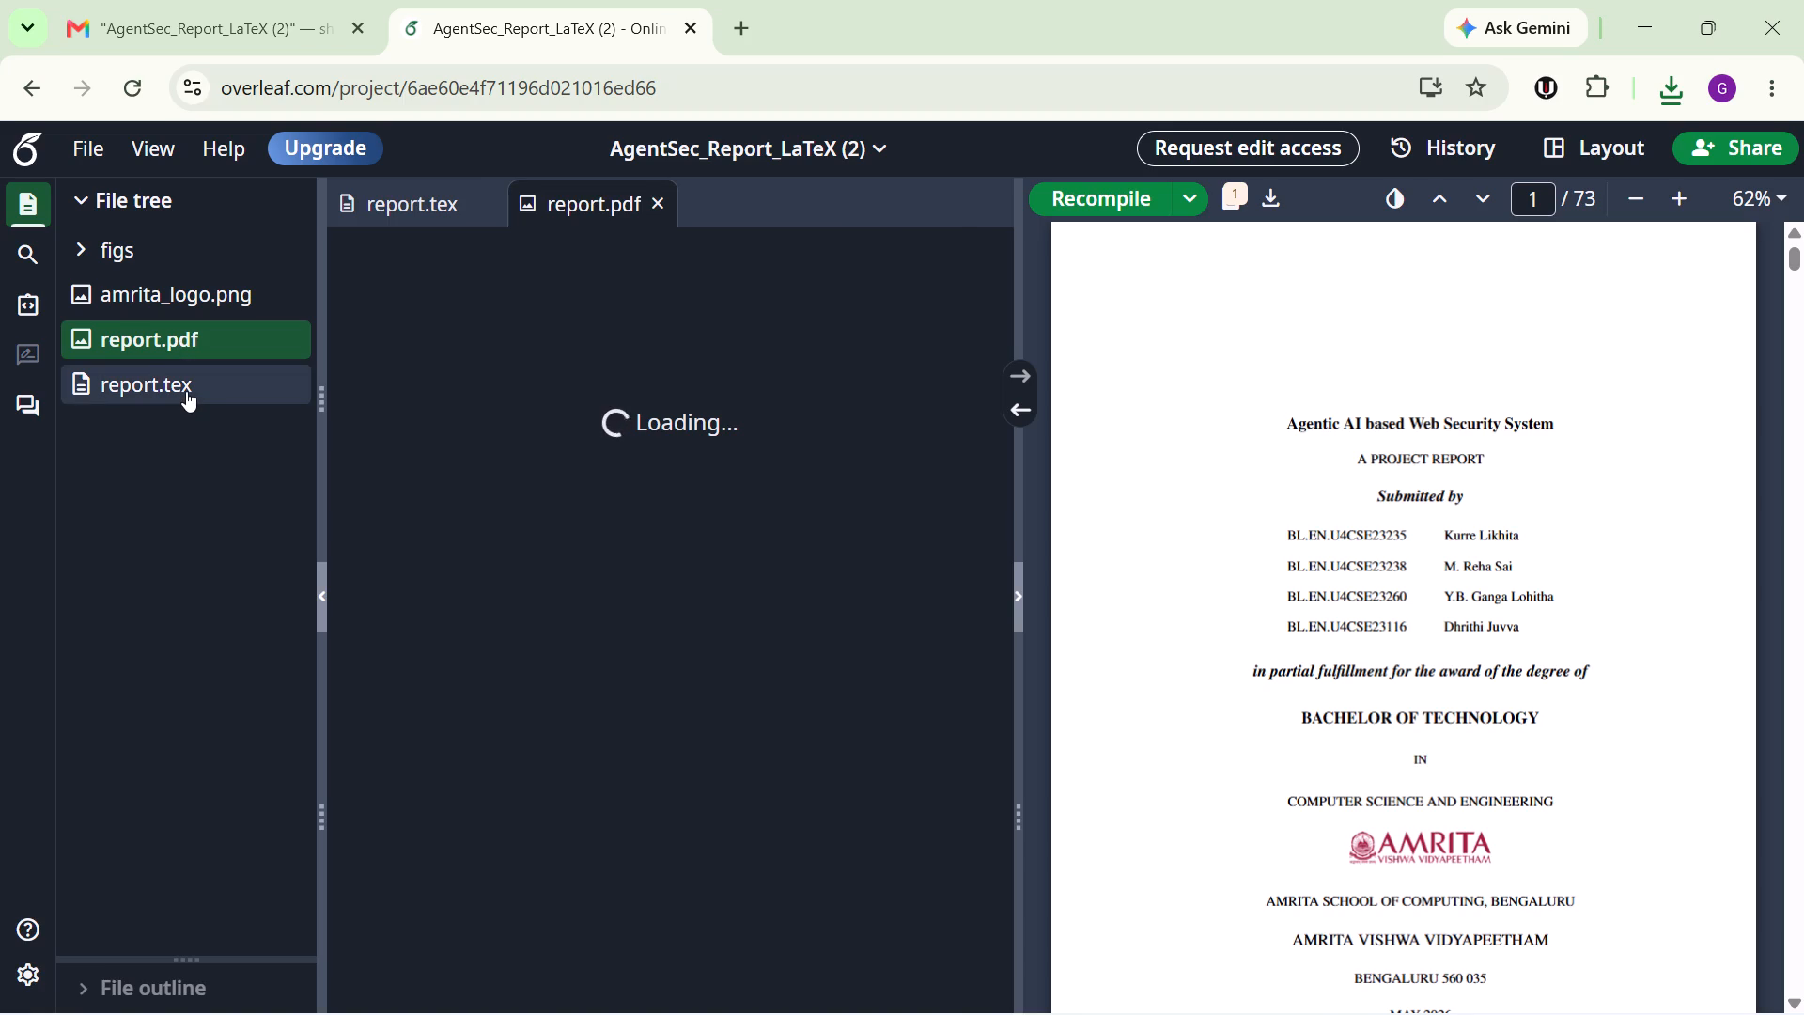
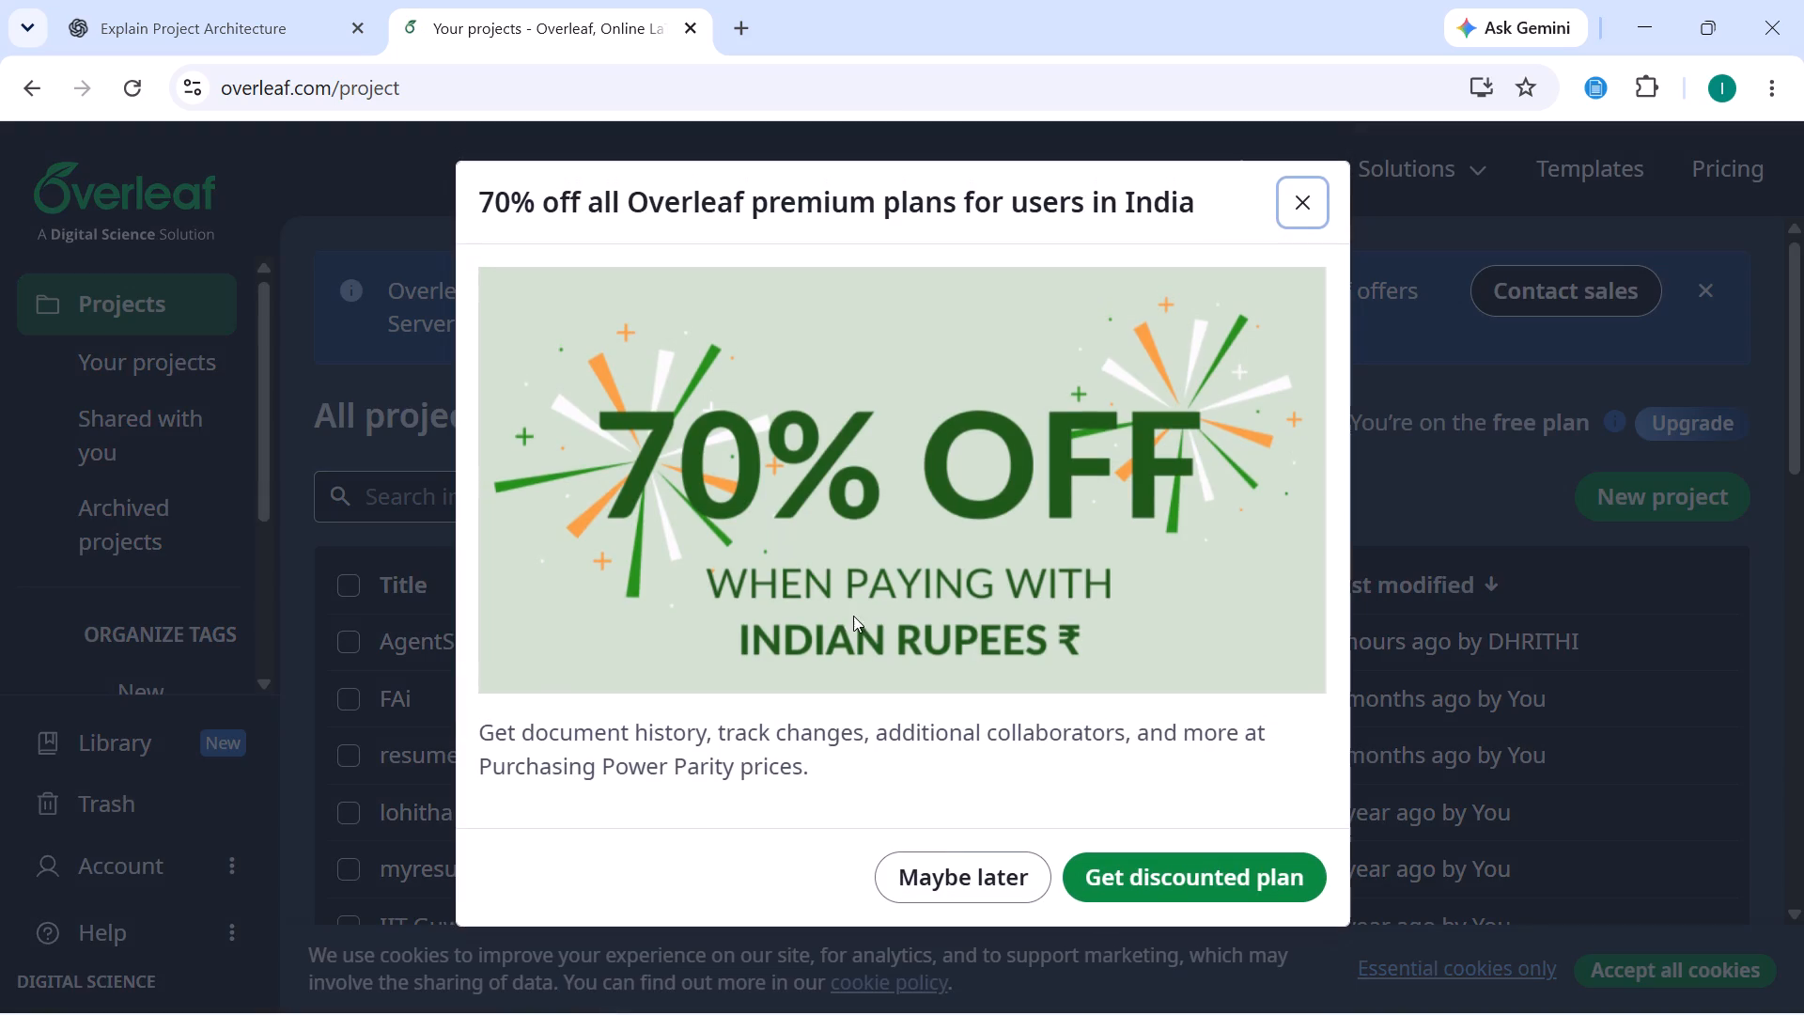
Dismiss the premium discount offer and open the AgentSec_Report_LaTeX (2) project from the project list.
{"action": "left_click", "coordinate": [965, 861]}
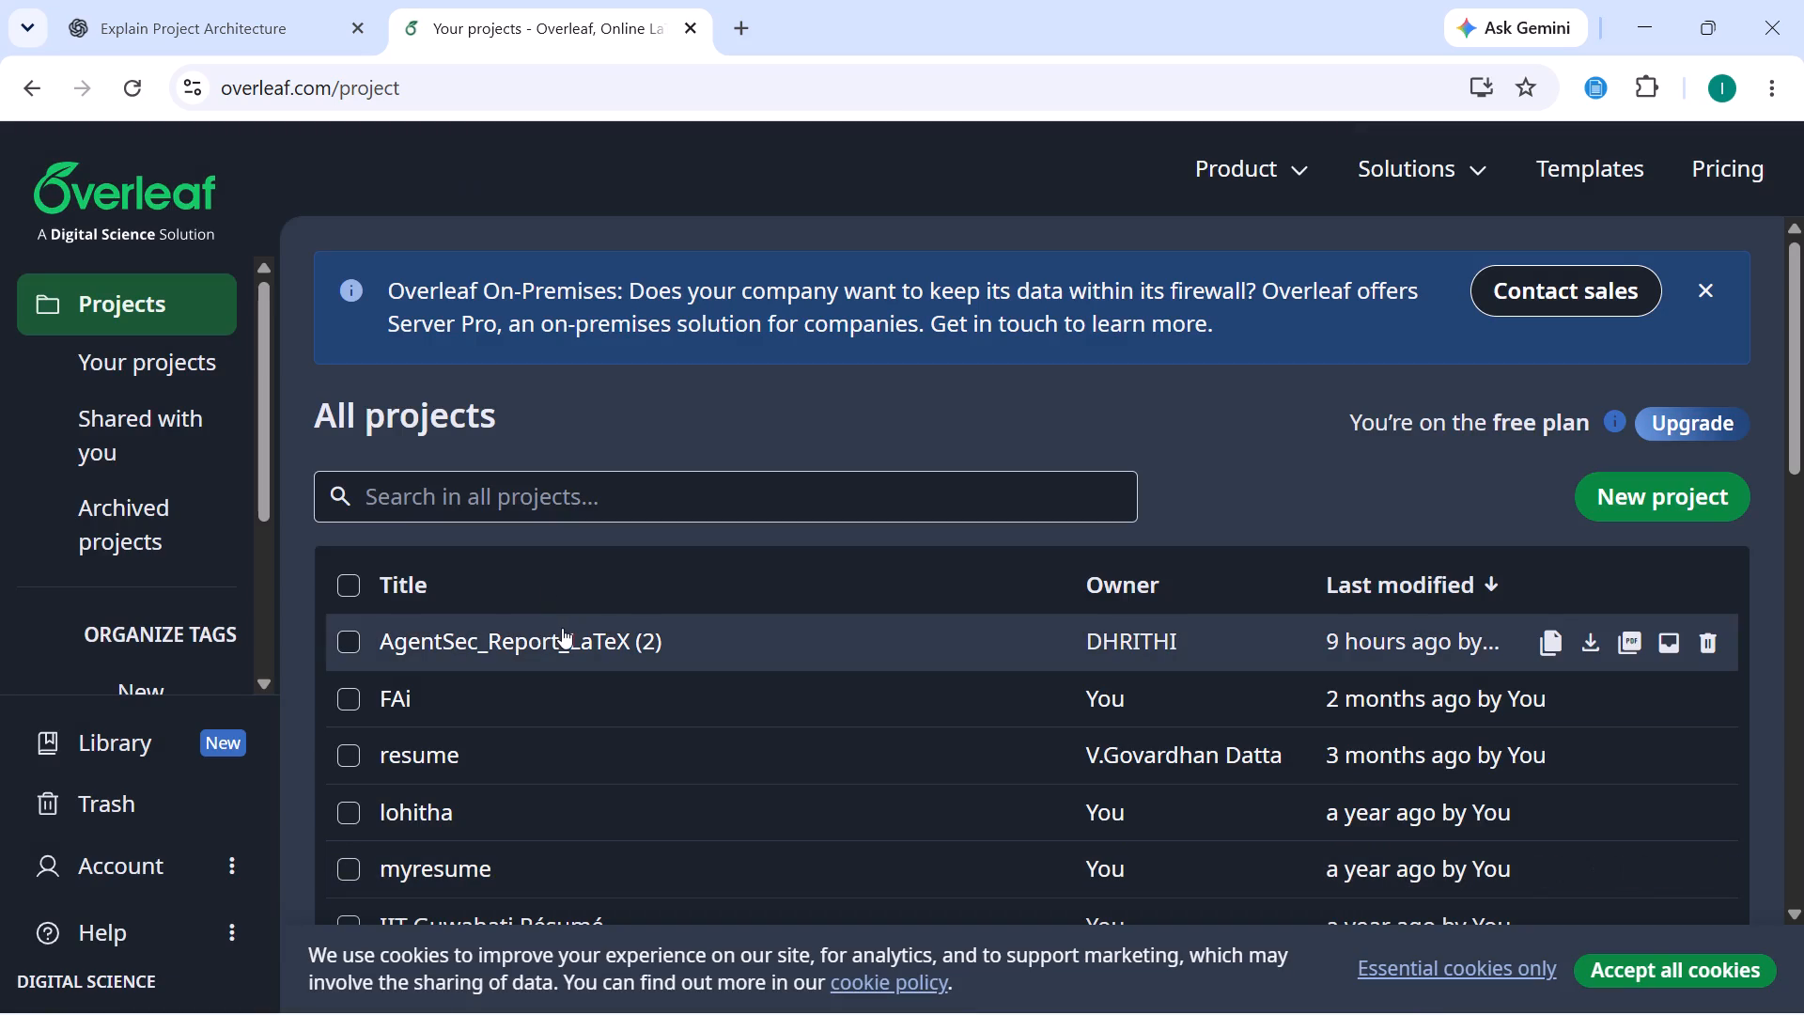
{"action": "left_click", "coordinate": [562, 628]}
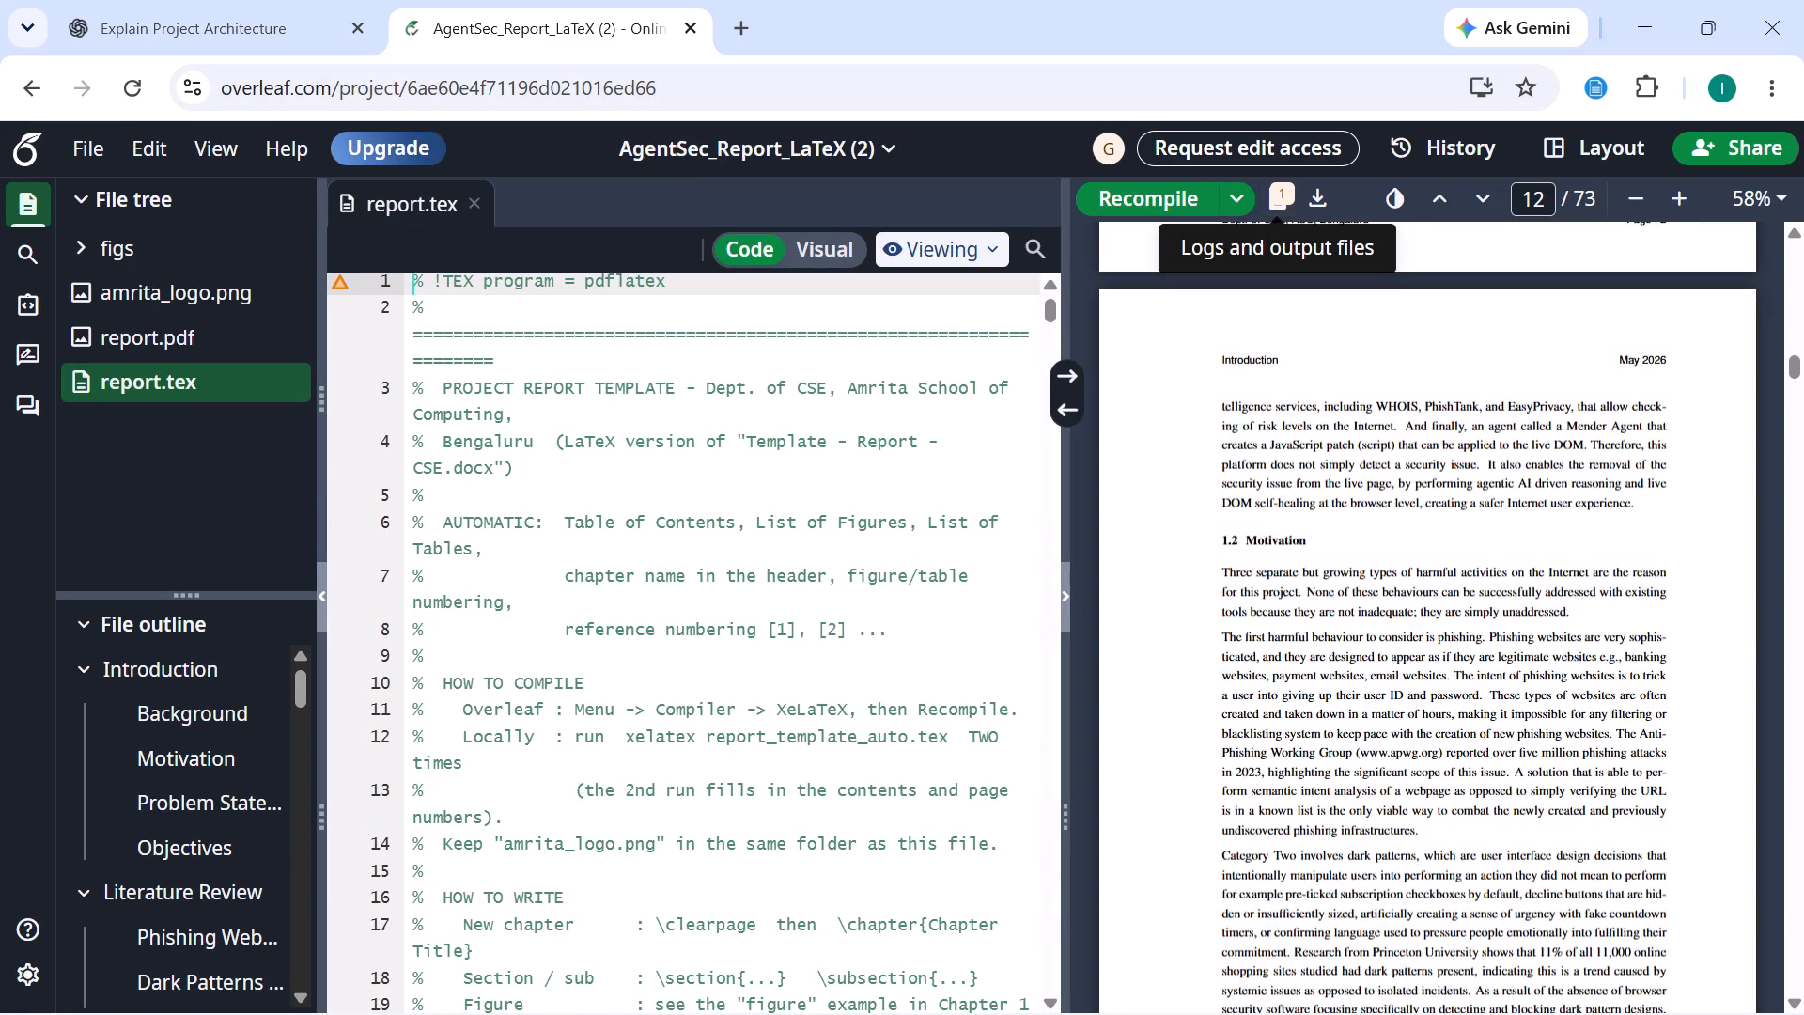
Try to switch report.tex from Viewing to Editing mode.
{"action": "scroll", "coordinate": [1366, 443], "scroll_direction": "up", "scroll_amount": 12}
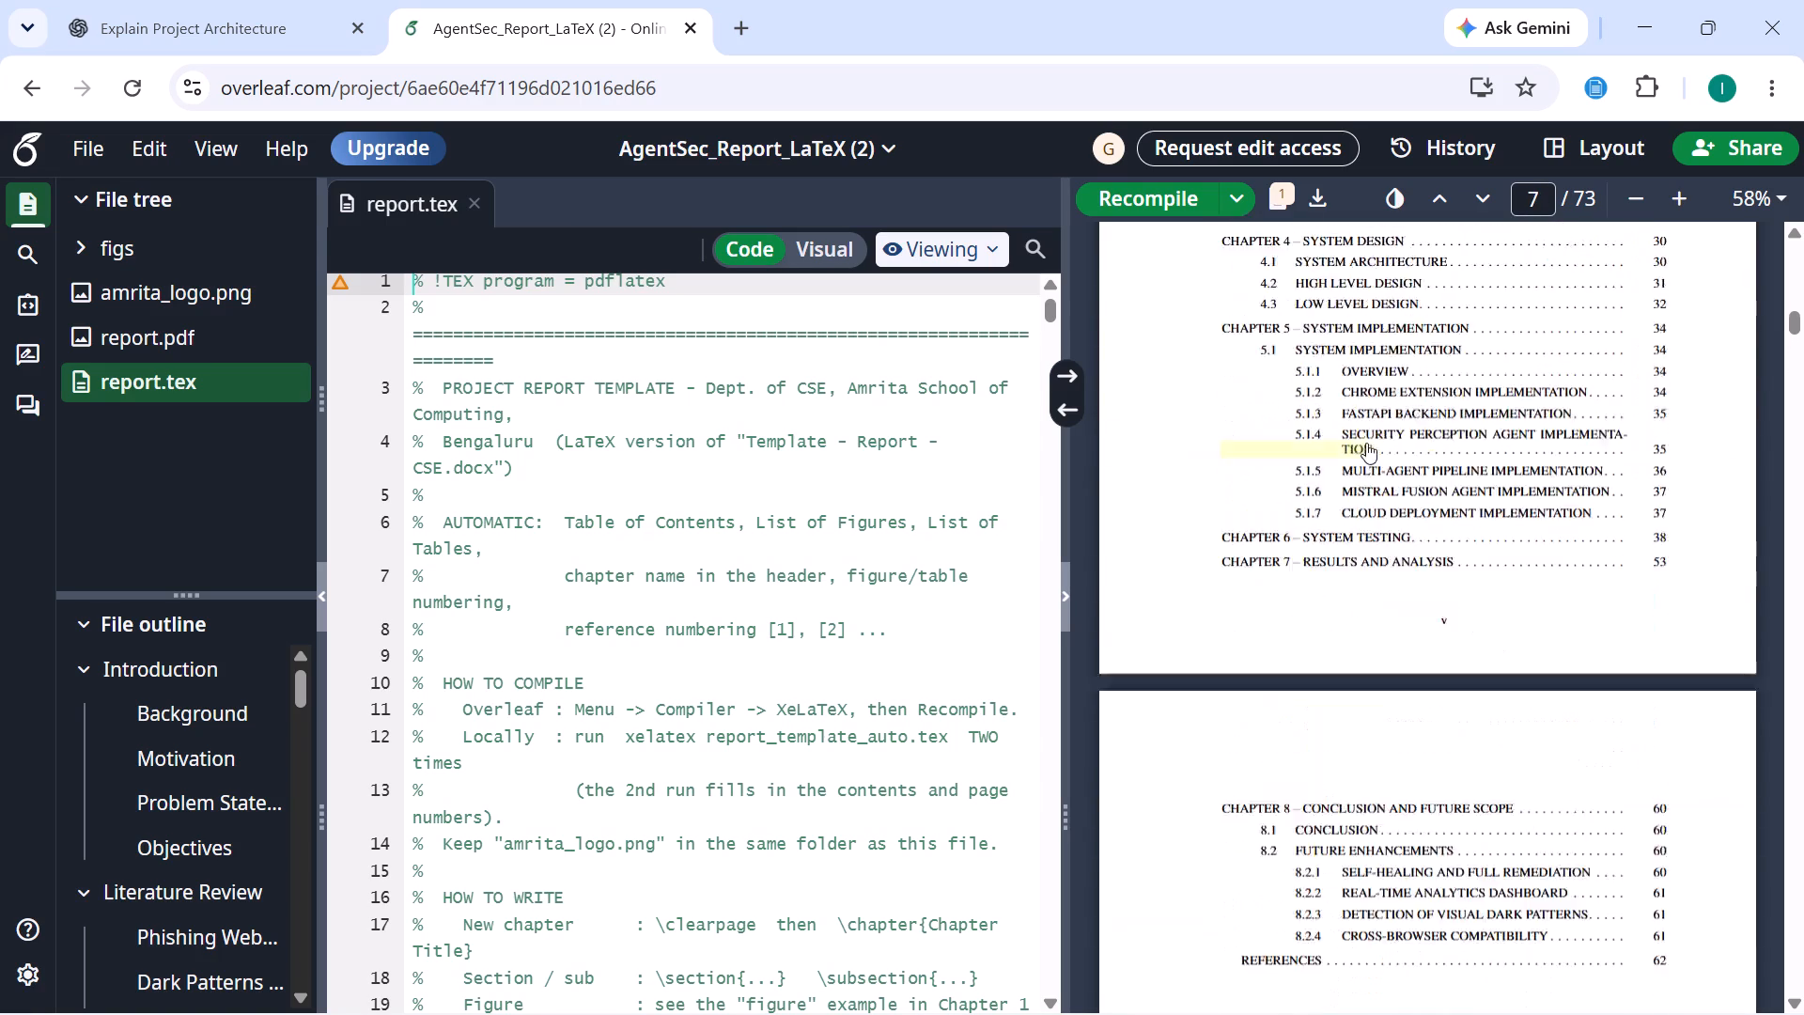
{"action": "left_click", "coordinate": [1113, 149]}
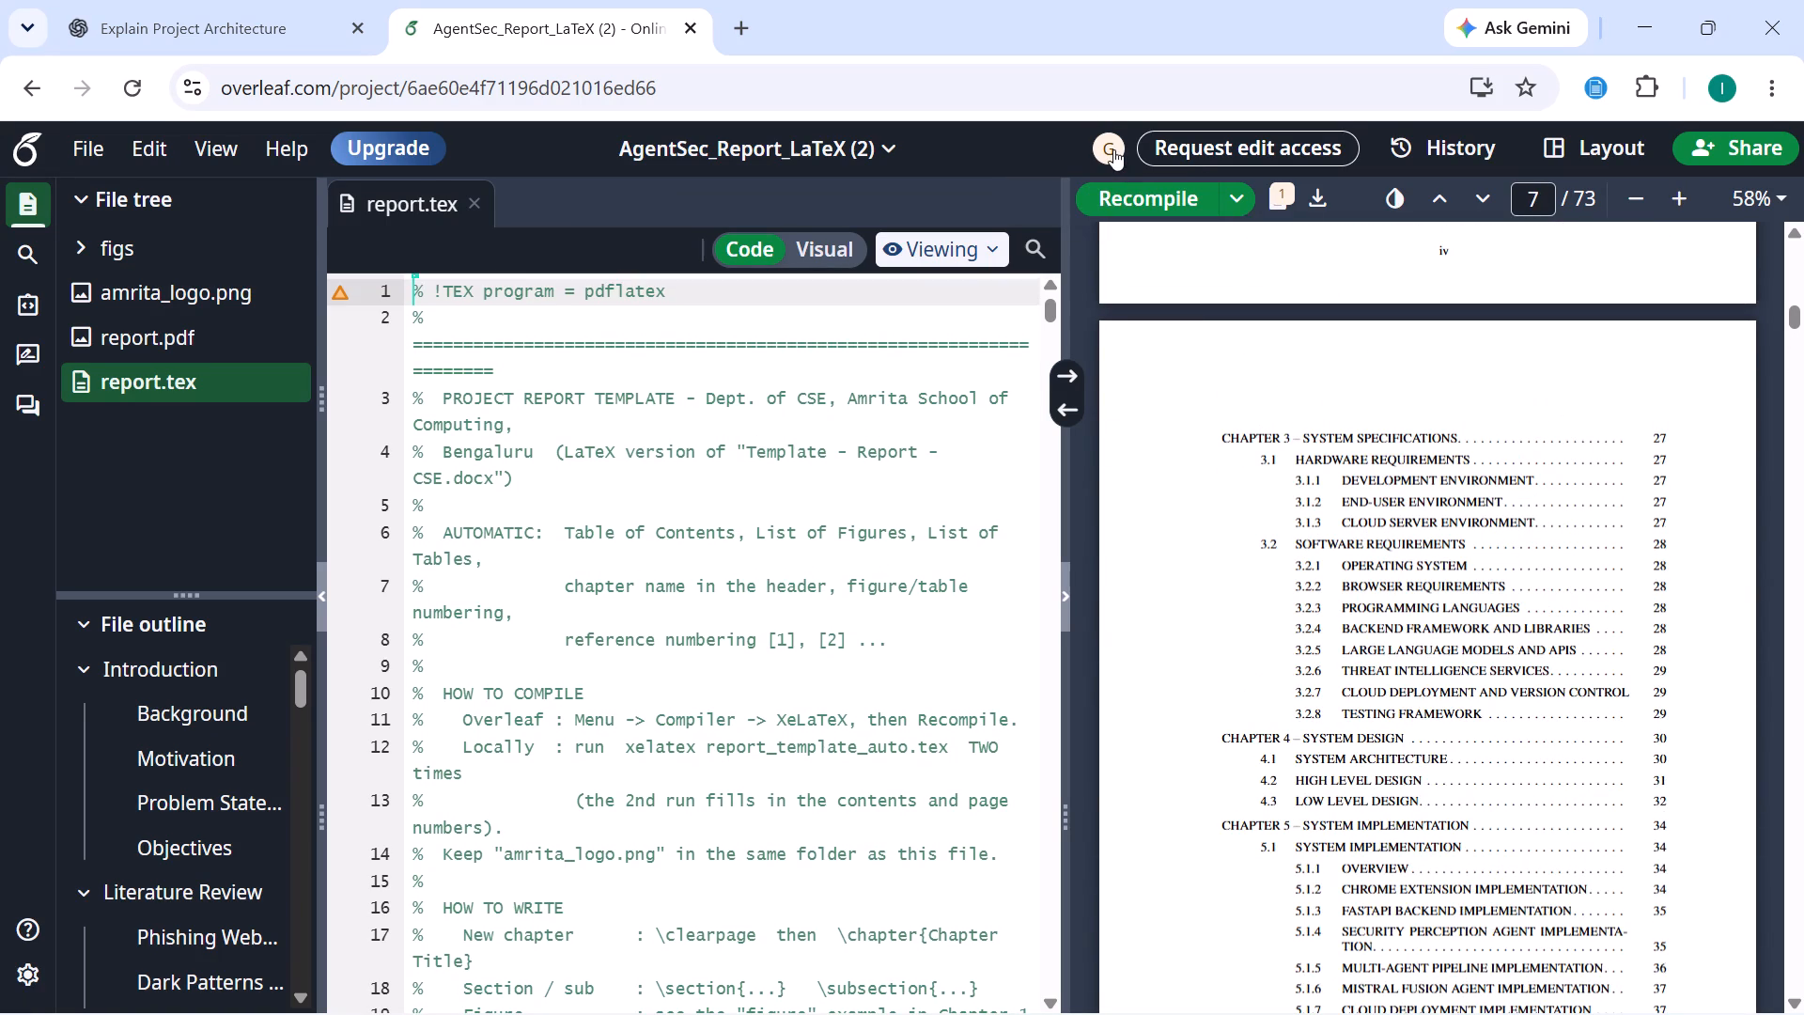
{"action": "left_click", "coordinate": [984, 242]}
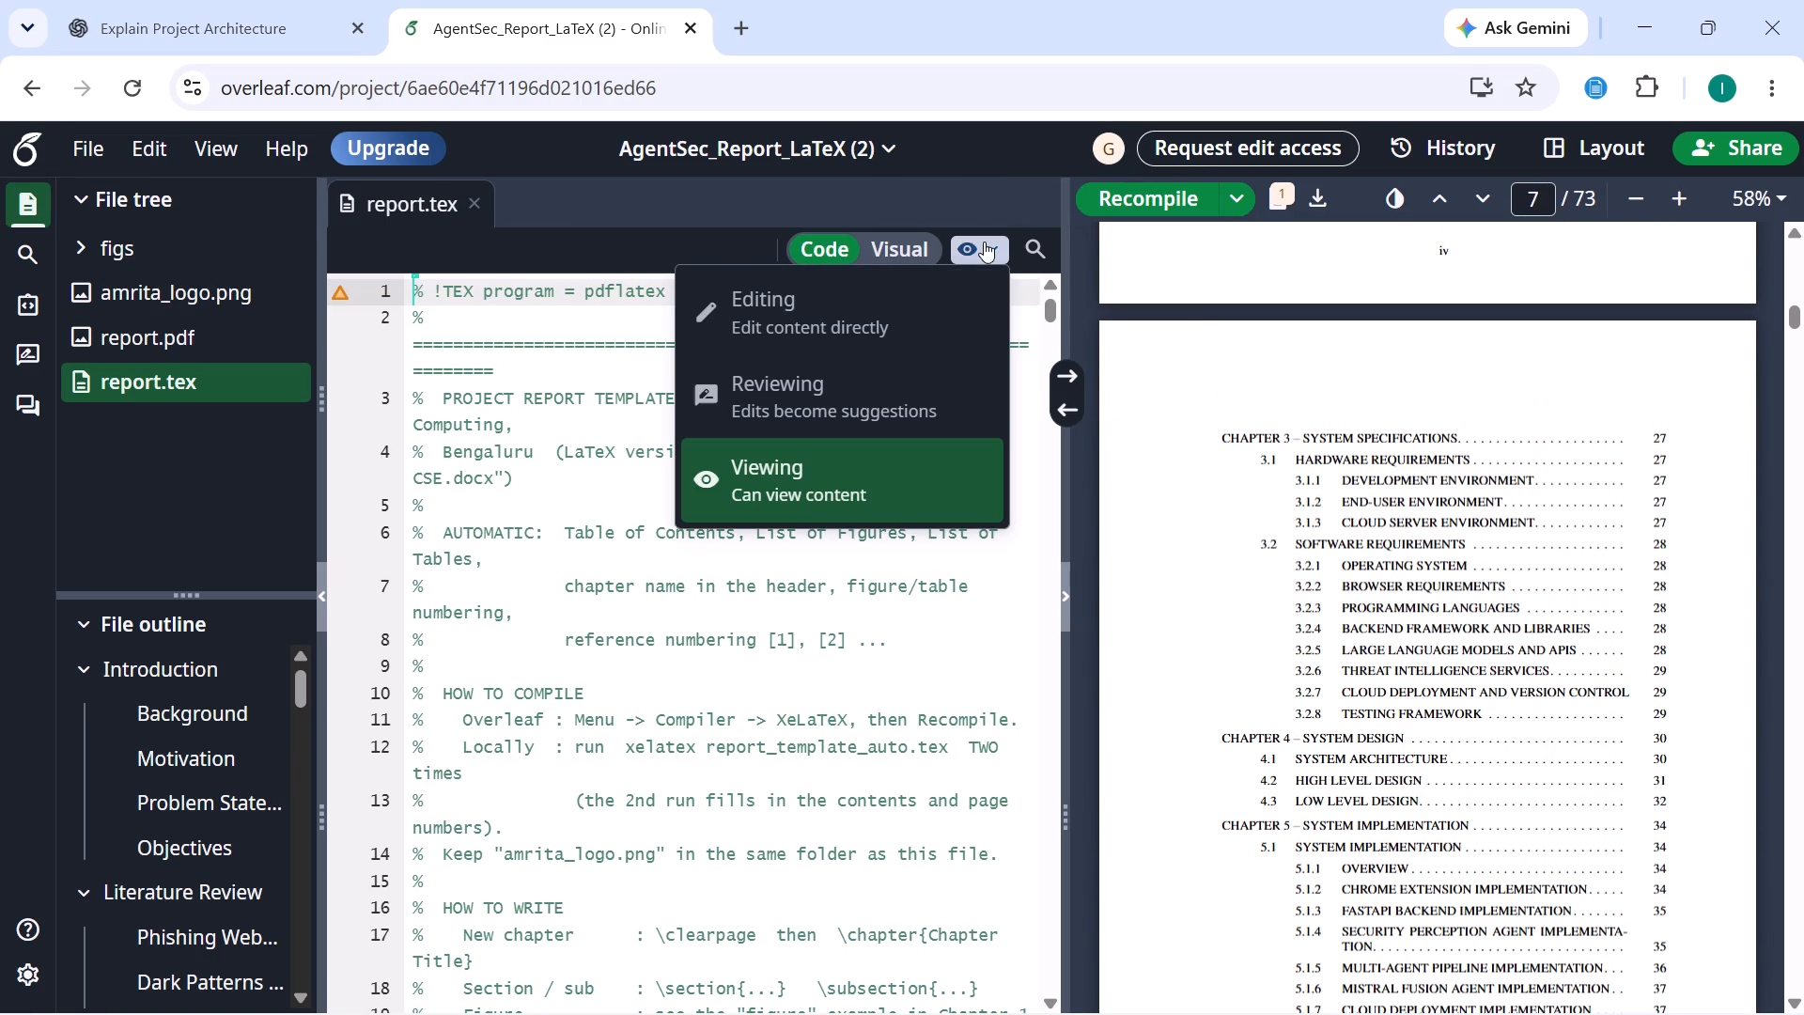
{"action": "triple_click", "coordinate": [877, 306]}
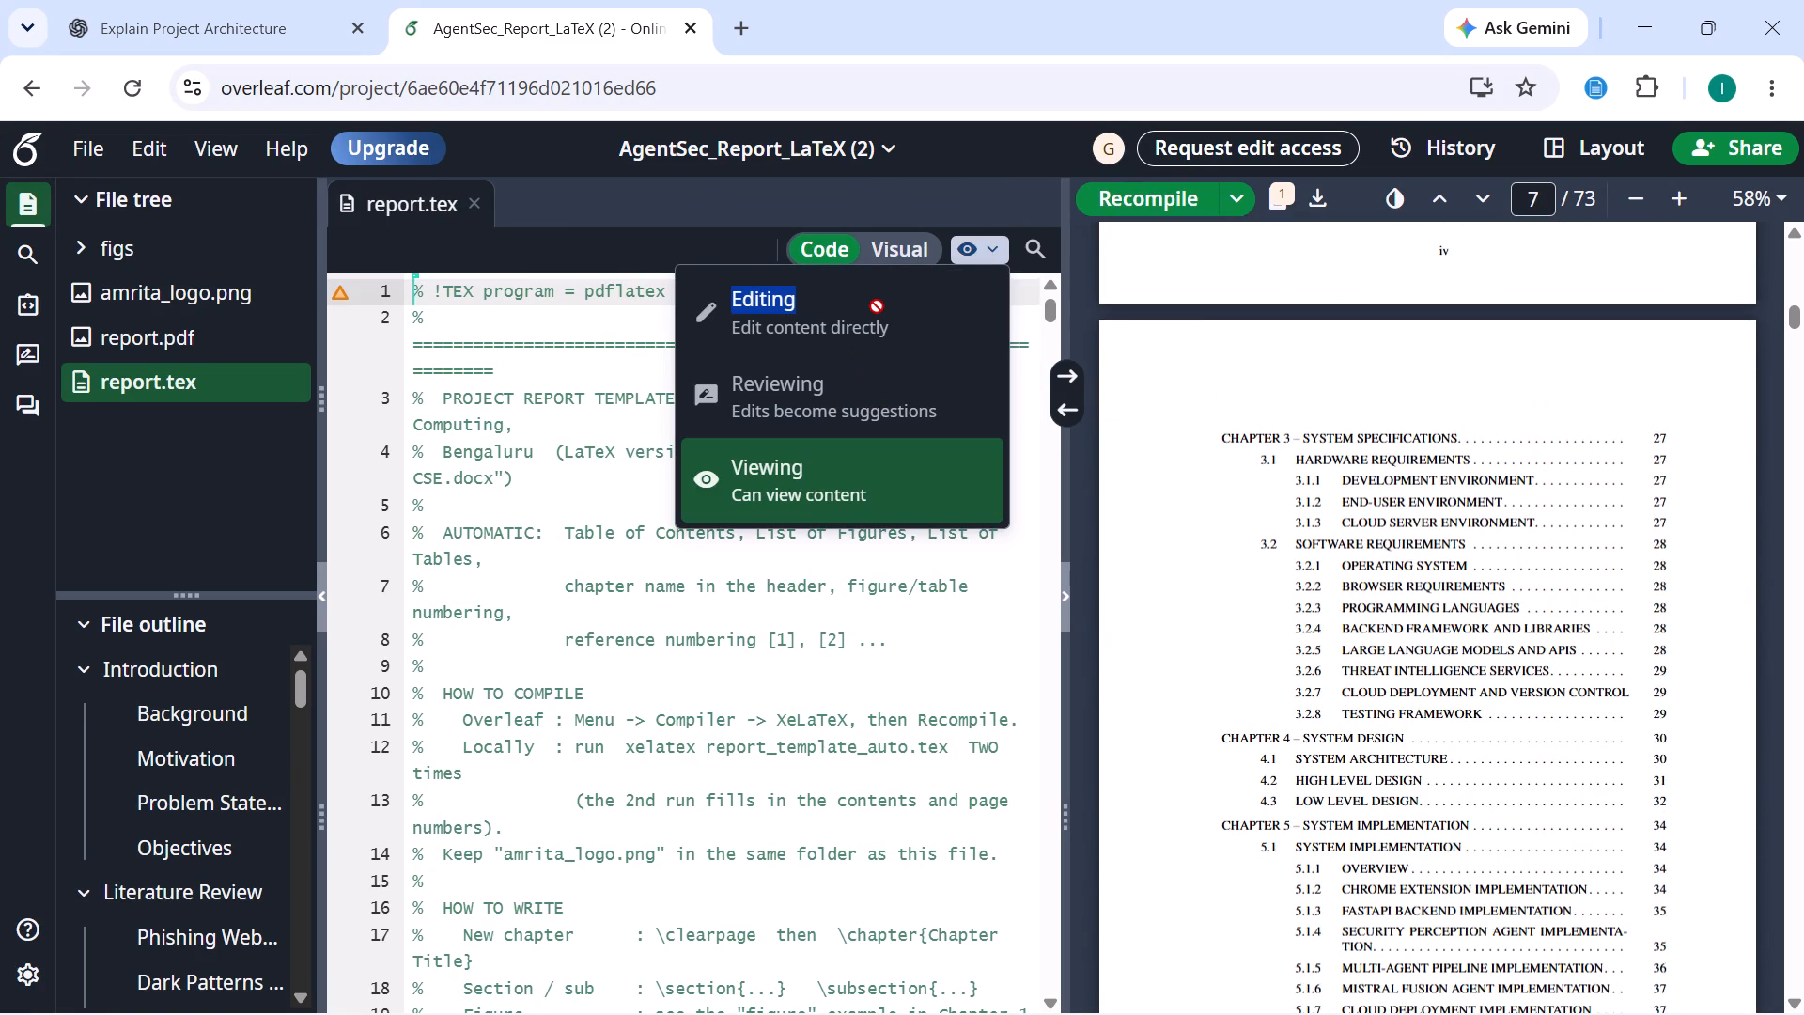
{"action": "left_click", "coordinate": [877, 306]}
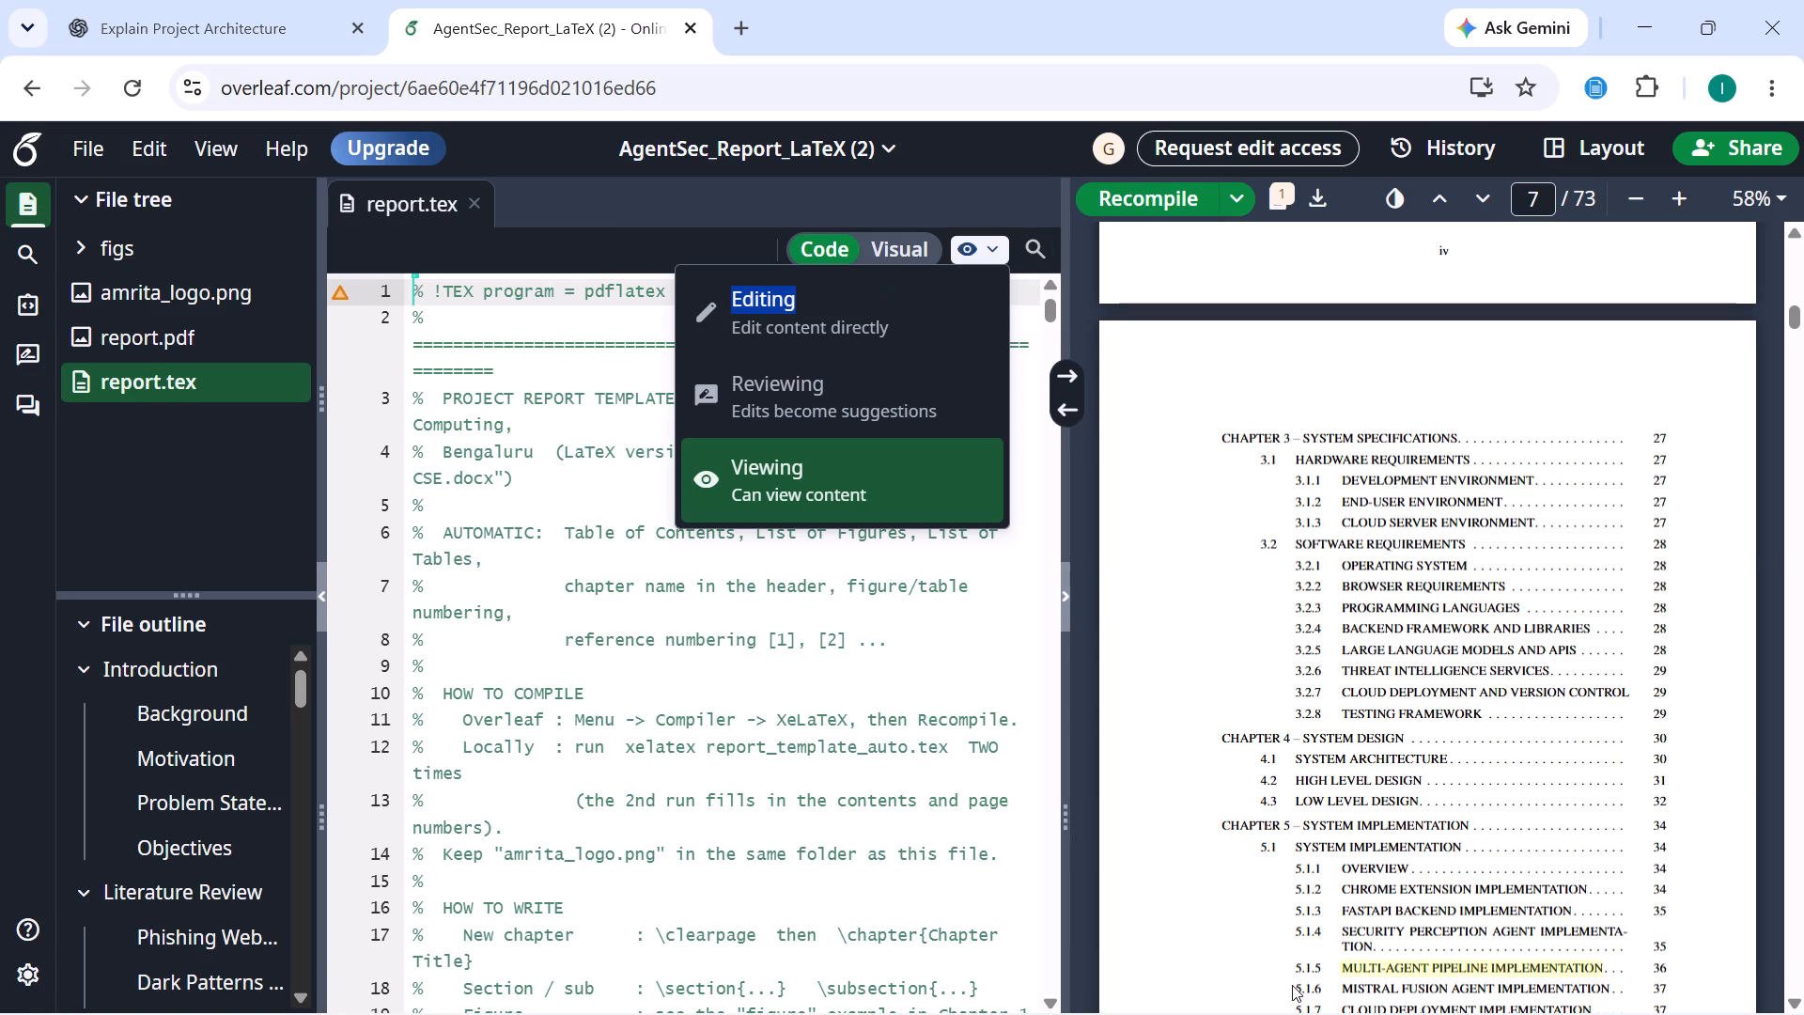
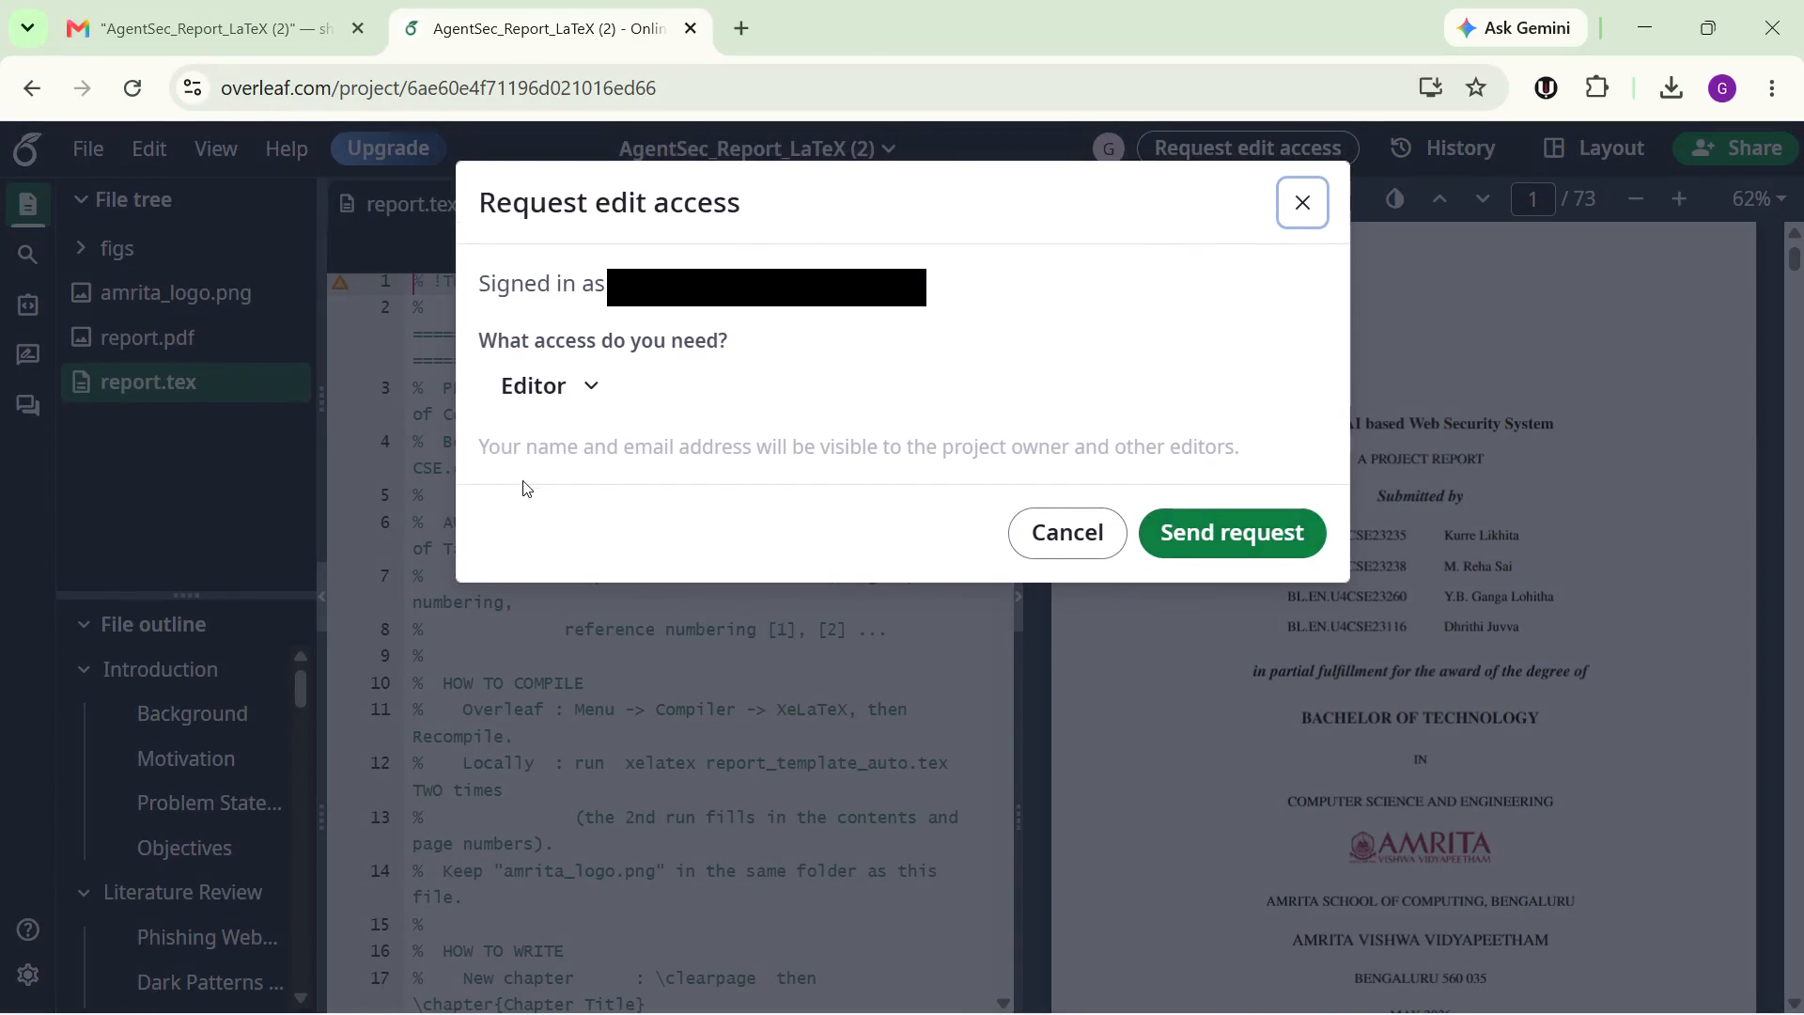
Send the owner of the AgentSec_Report_LaTeX (2) project an edit access request for the Editor role.
{"action": "left_click", "coordinate": [590, 394]}
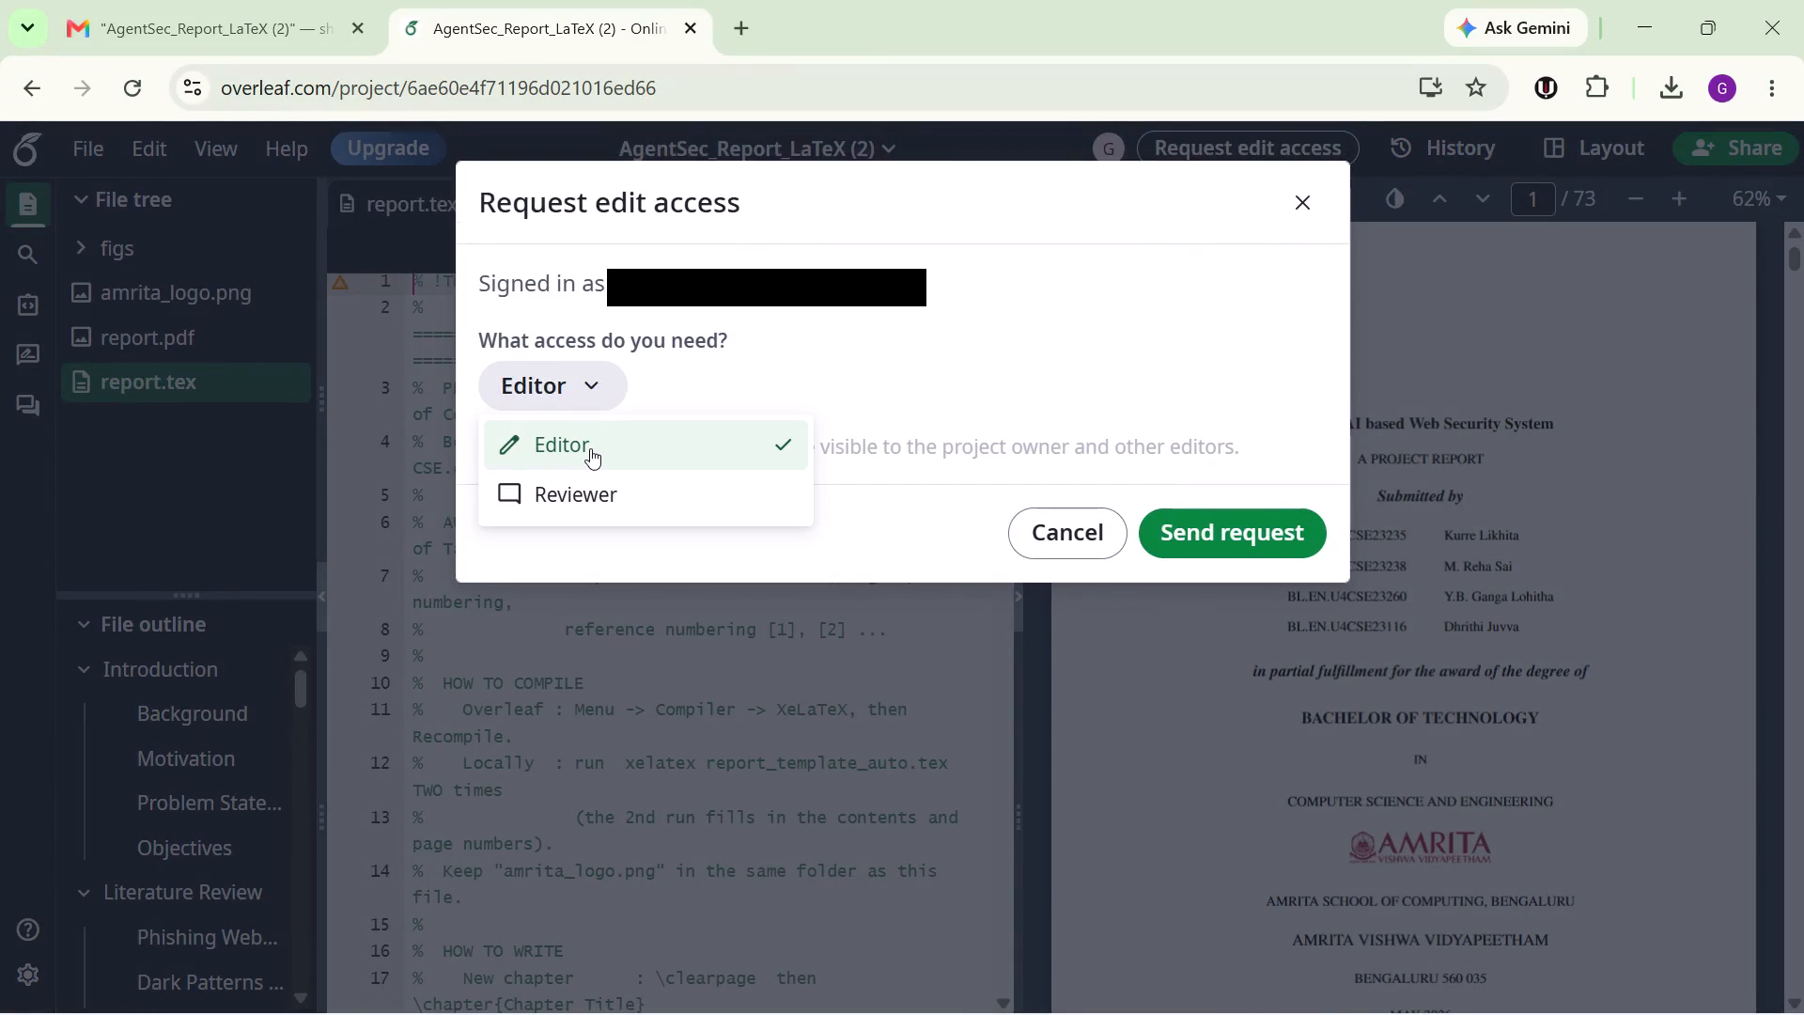
{"action": "left_click", "coordinate": [592, 445]}
{"action": "left_click", "coordinate": [1168, 522]}
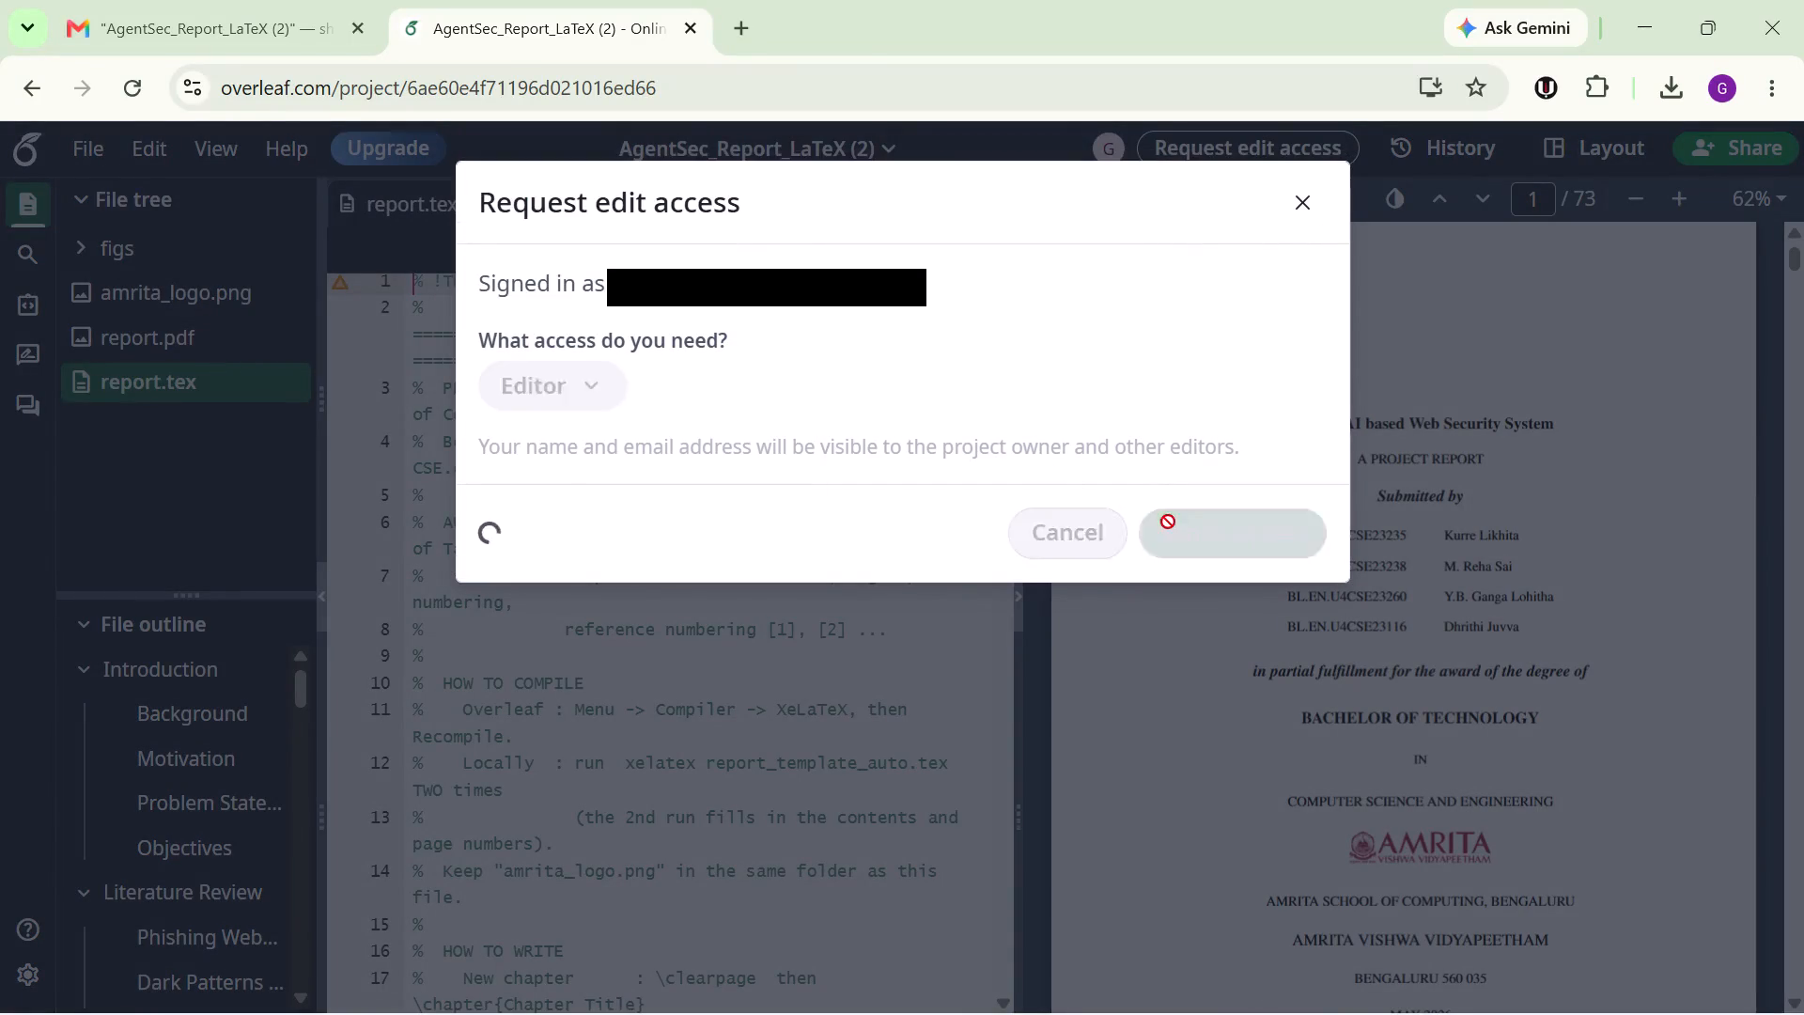
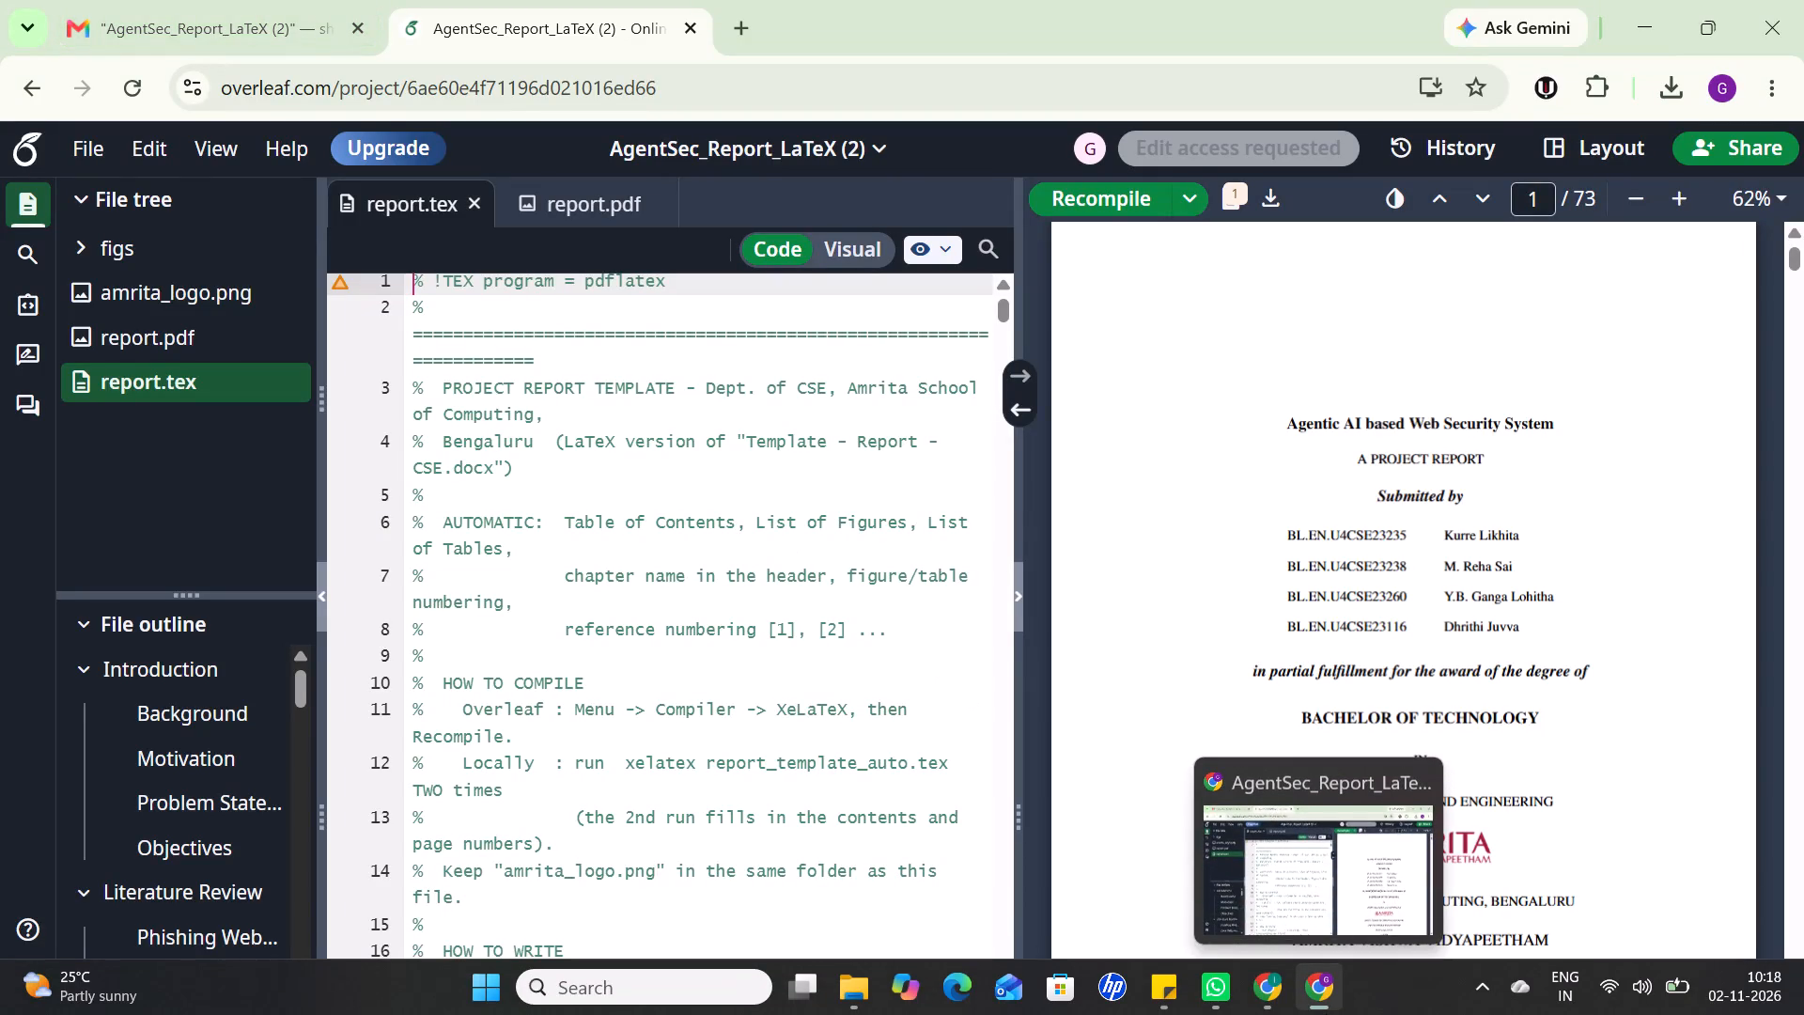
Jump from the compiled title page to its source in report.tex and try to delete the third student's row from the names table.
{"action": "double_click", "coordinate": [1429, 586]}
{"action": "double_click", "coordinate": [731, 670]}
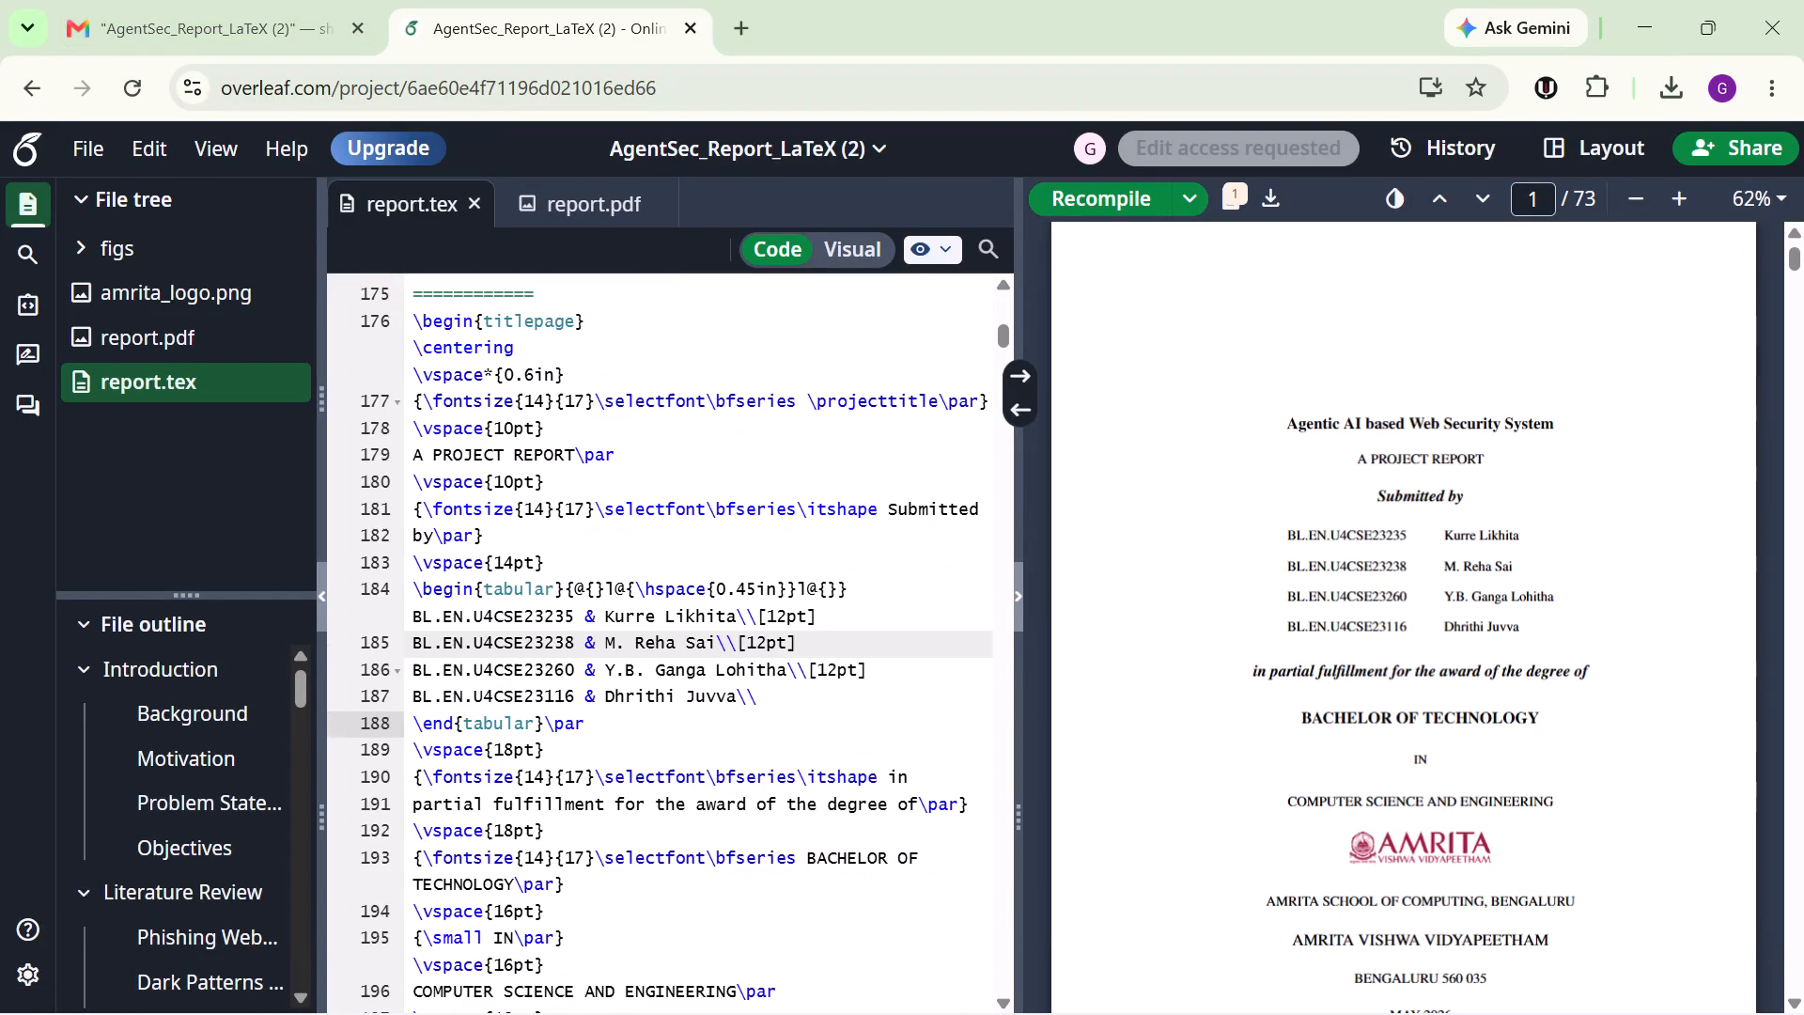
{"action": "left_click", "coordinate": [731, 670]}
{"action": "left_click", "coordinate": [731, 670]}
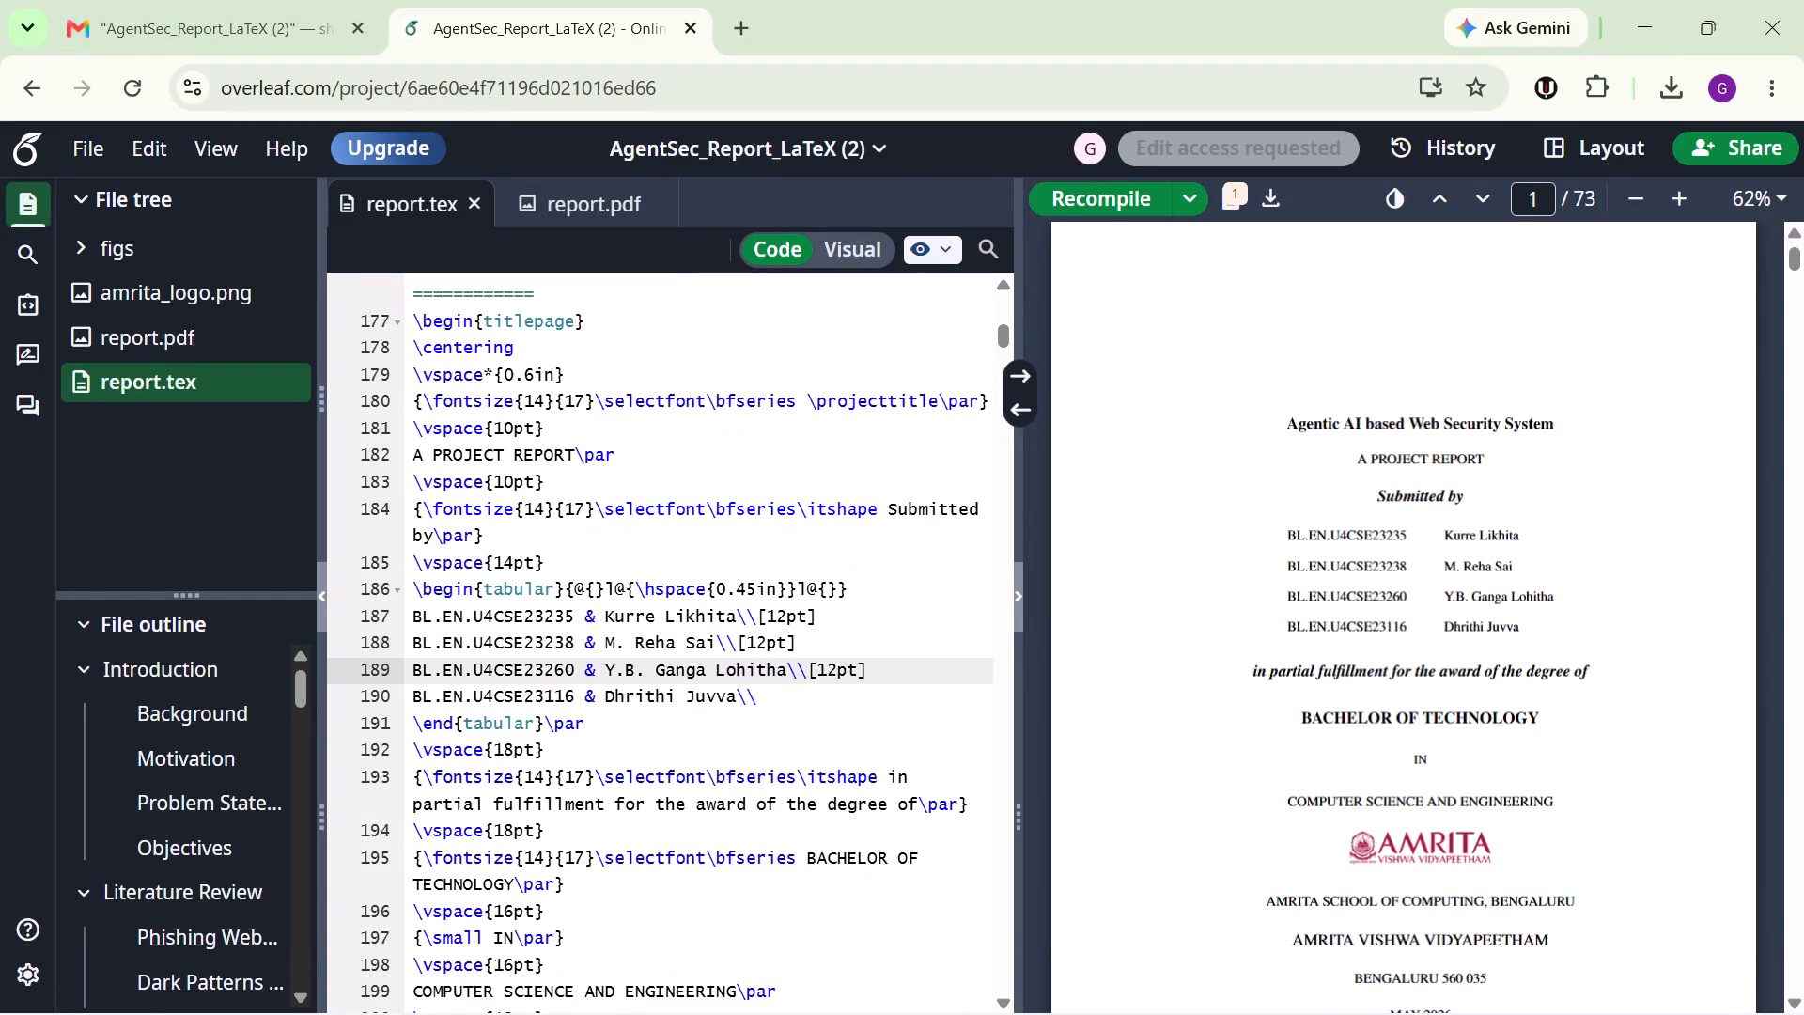
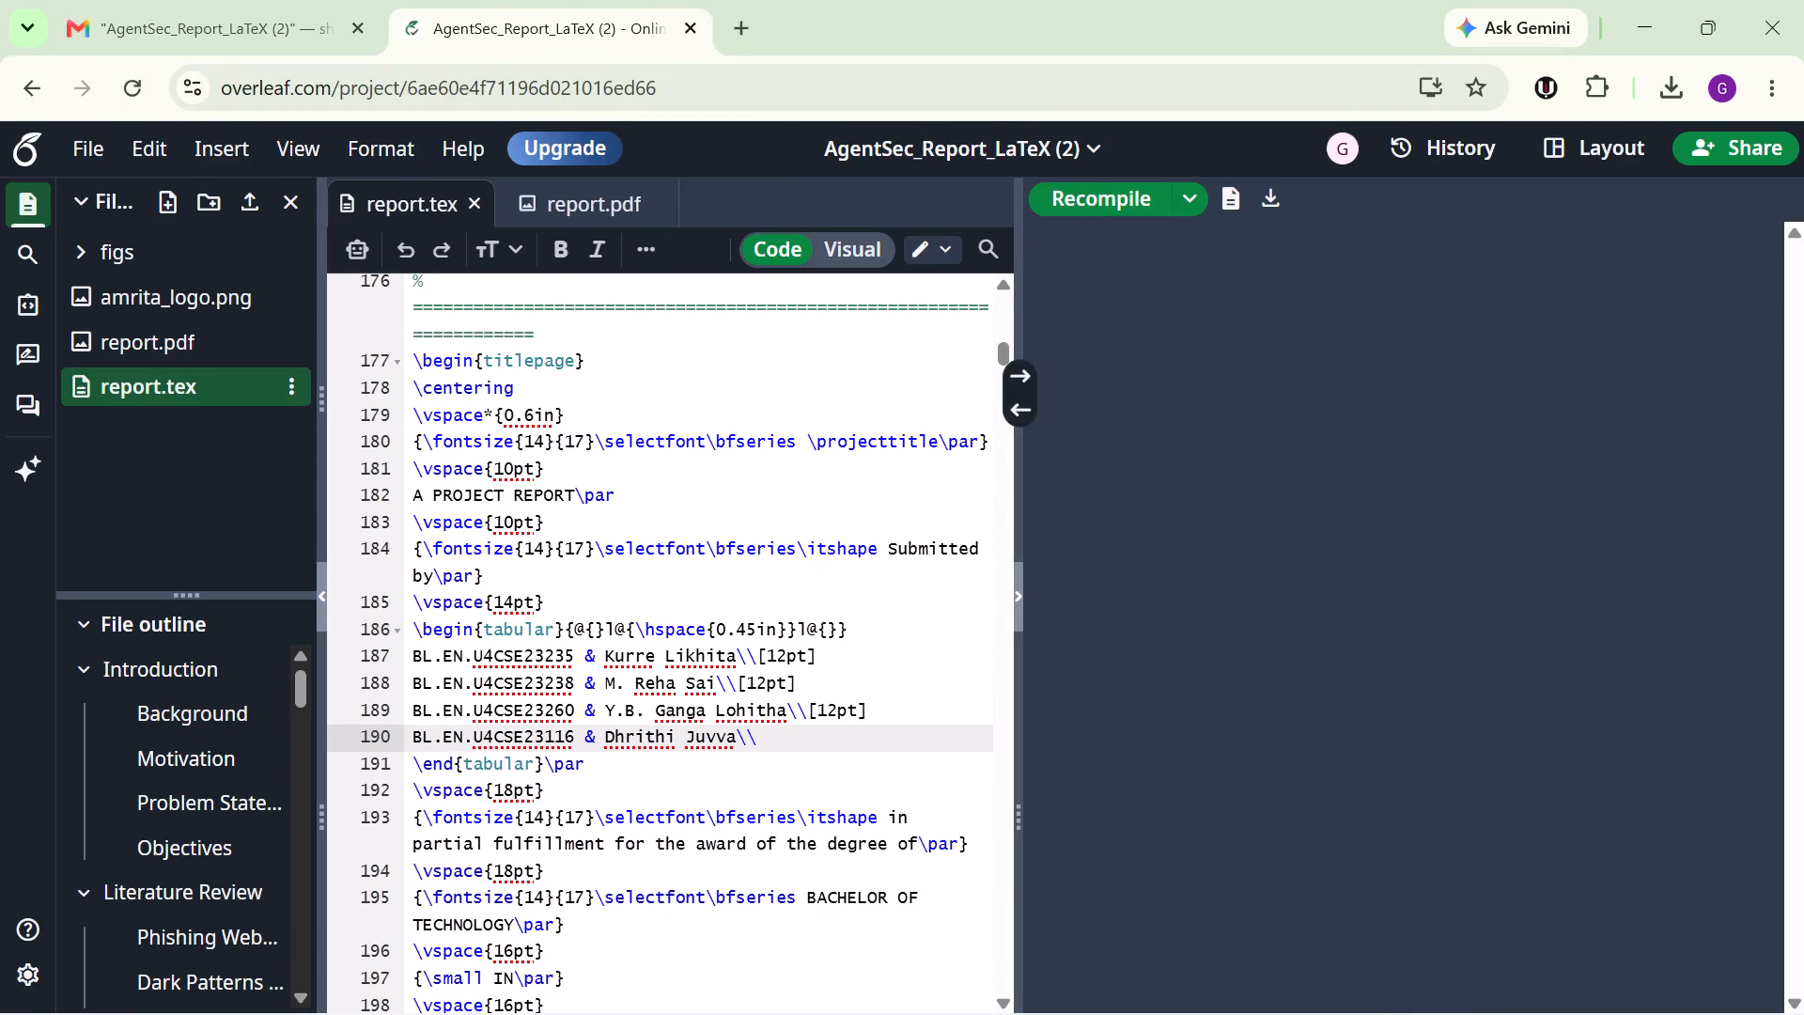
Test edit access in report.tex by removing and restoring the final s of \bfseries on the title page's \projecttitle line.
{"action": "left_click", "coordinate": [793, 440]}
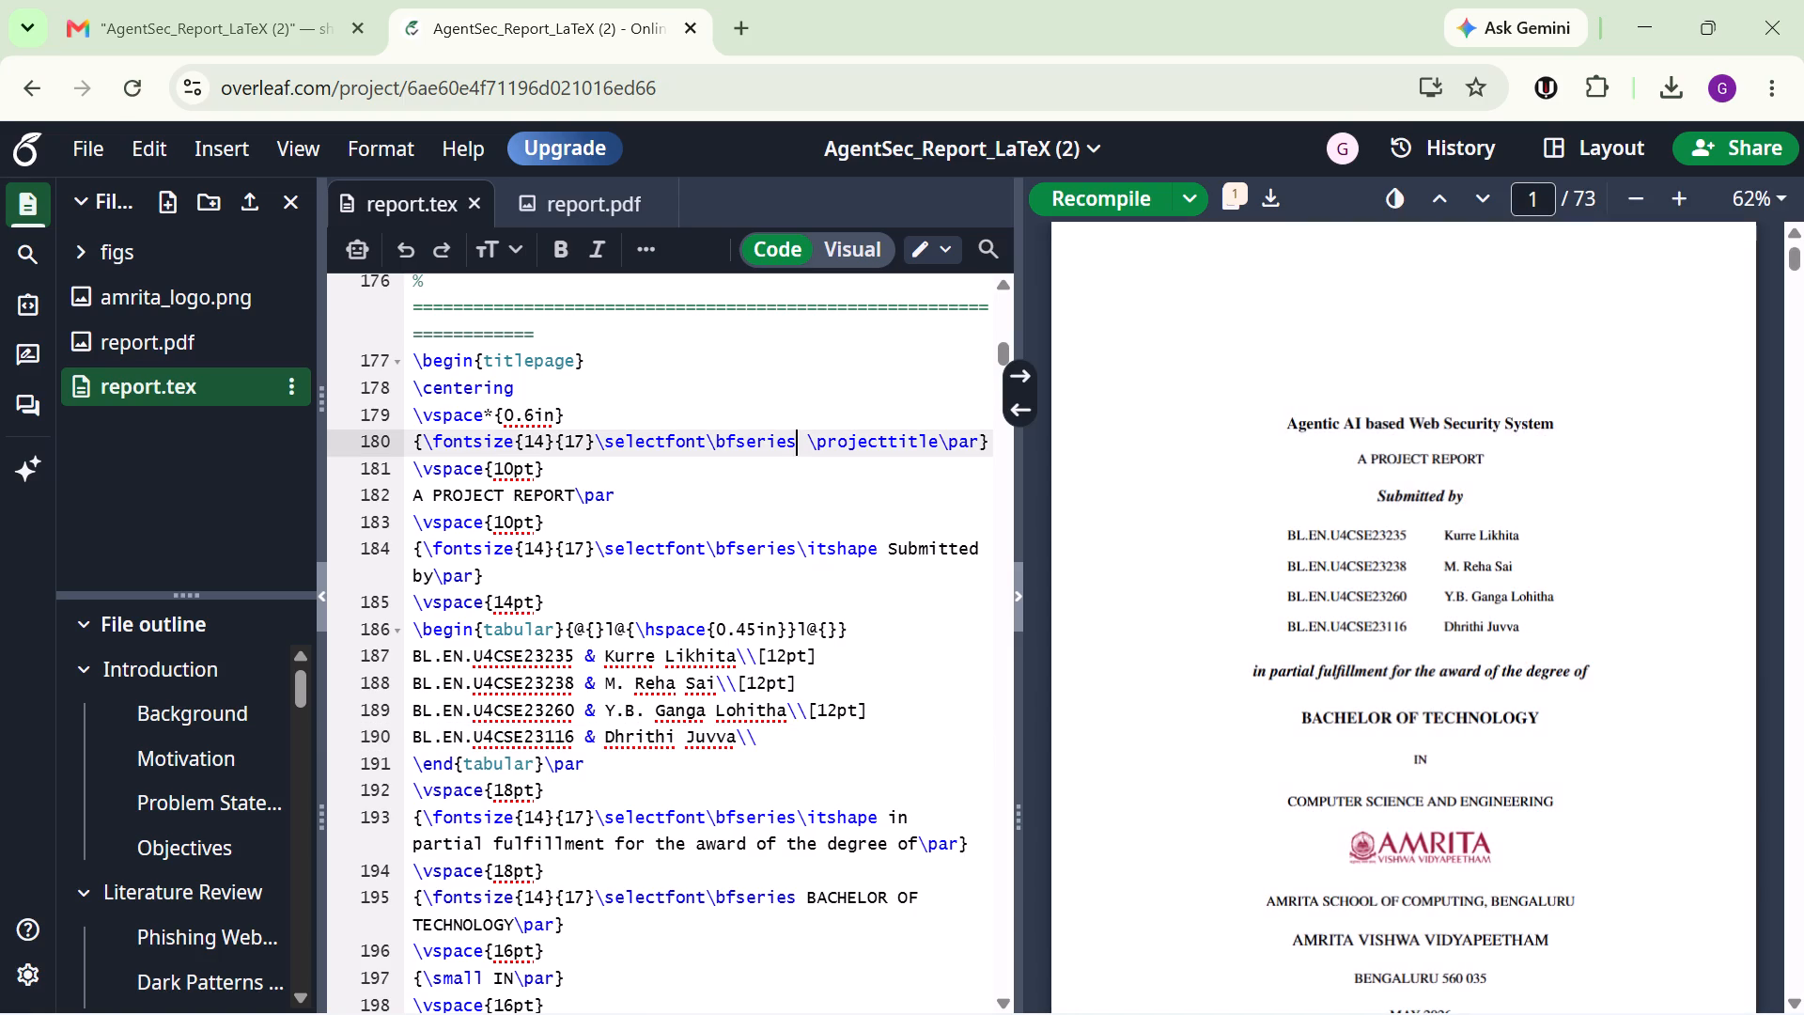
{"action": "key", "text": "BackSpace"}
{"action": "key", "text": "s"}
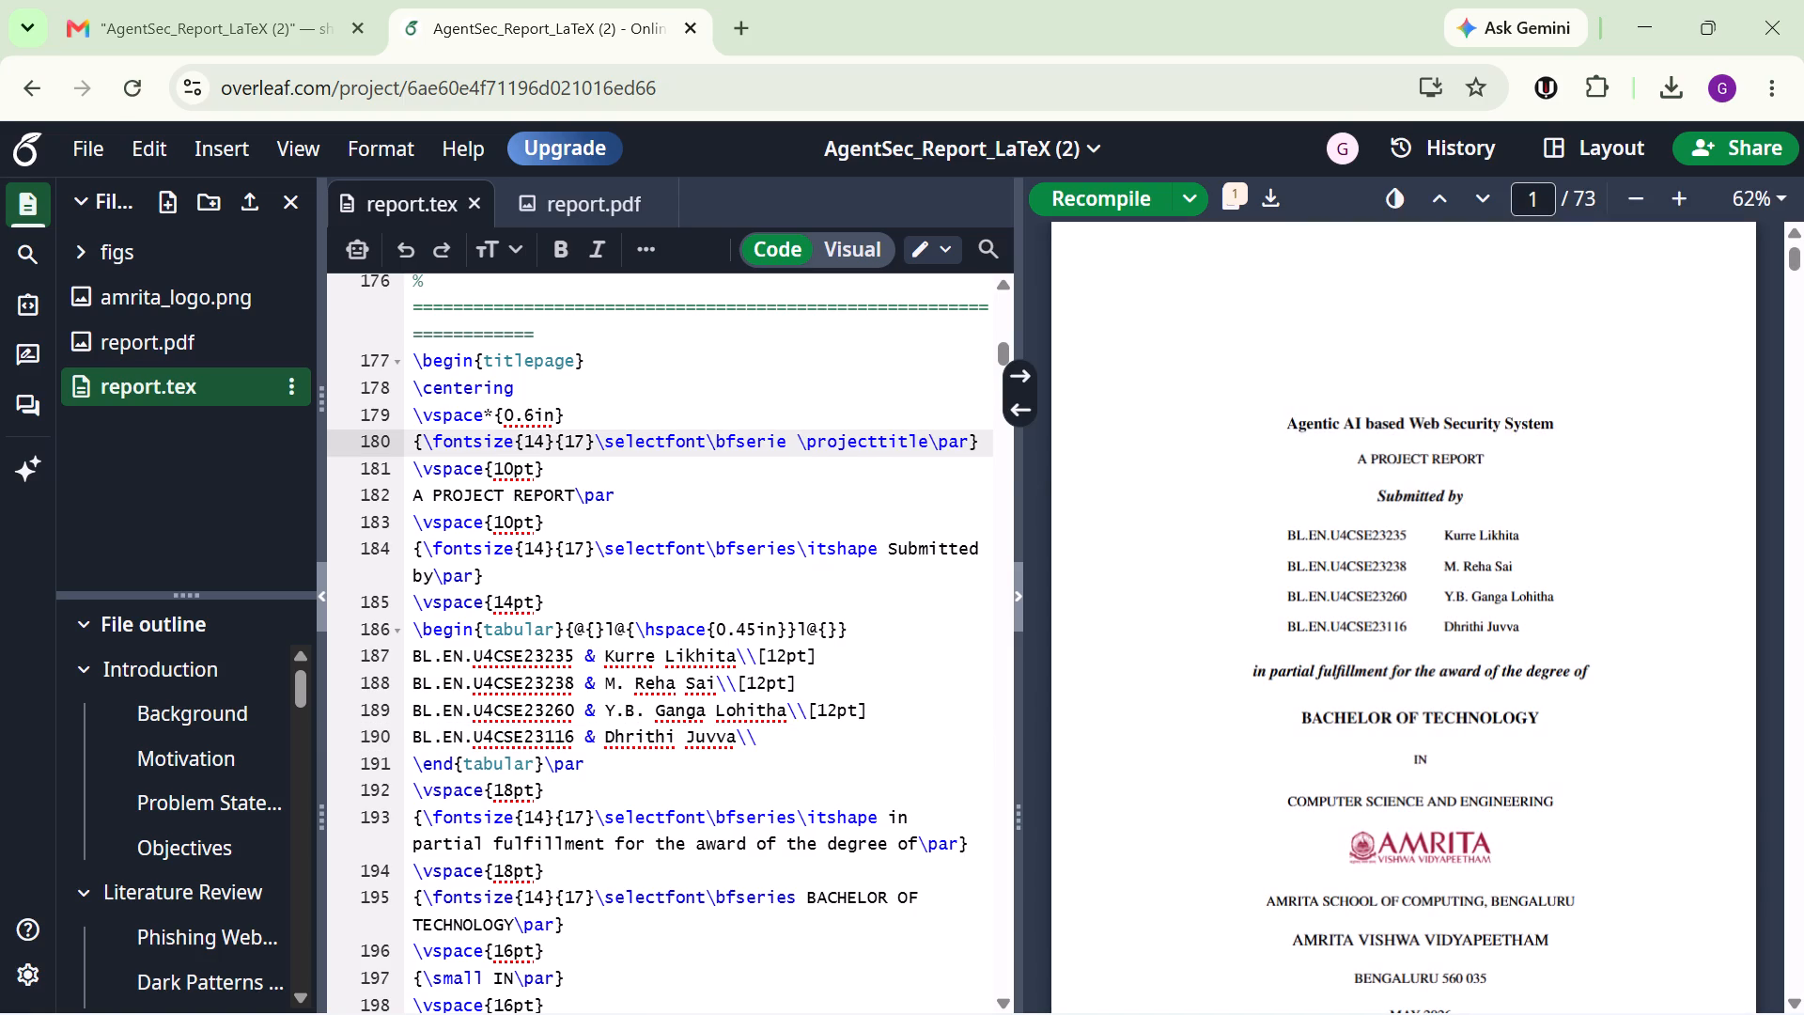
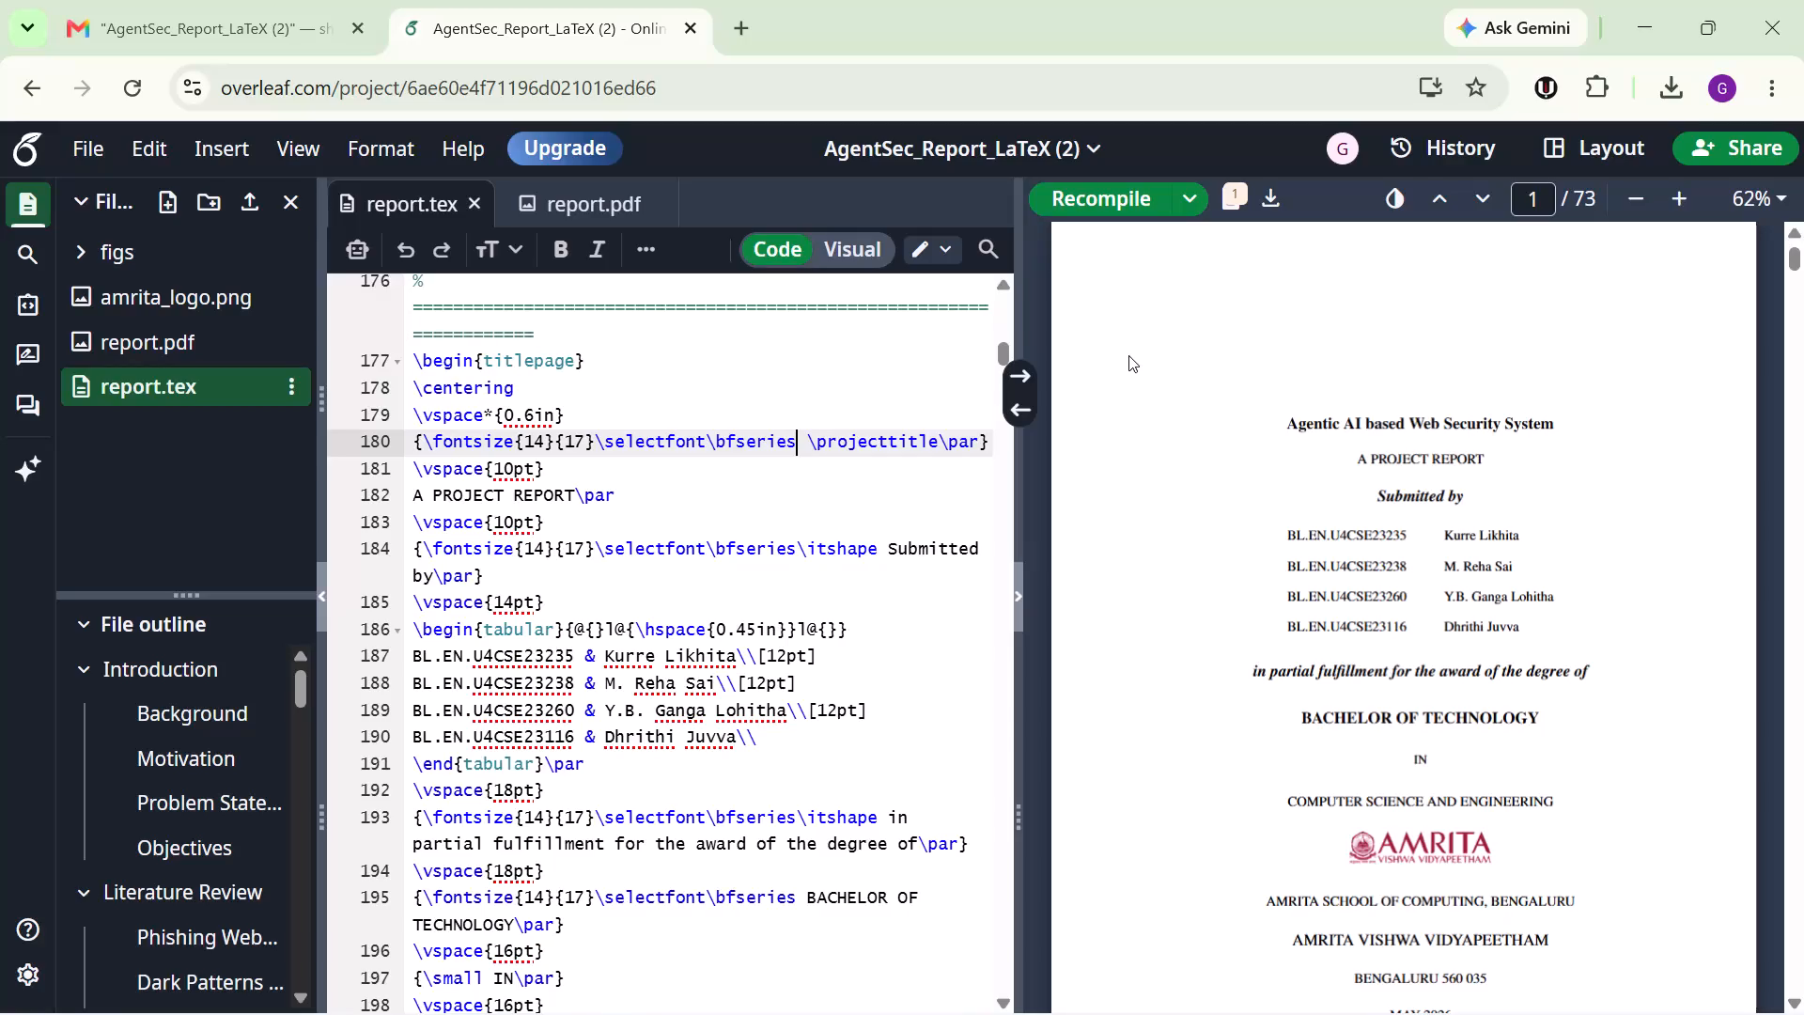
Read through the compiled report from the title page to the Abstract, checking the description of the agents and models.
{"action": "scroll", "coordinate": [1367, 541], "scroll_direction": "down", "scroll_amount": 1}
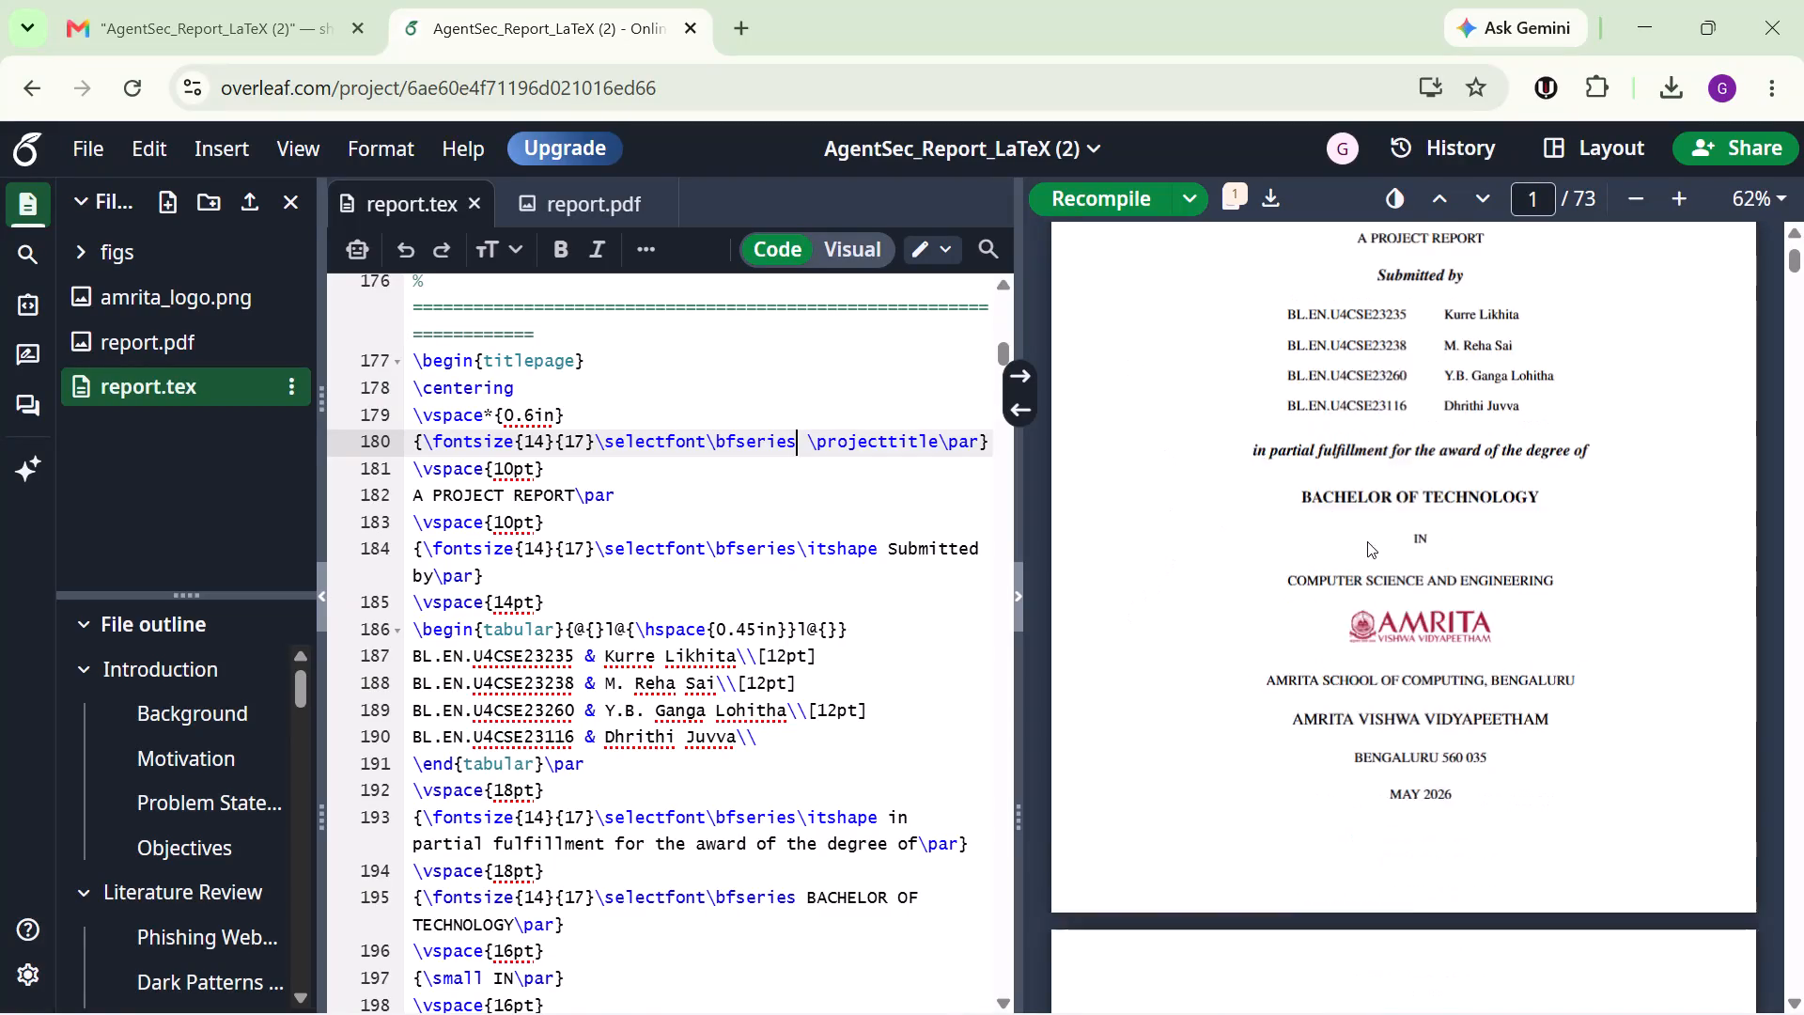
{"action": "scroll", "coordinate": [1367, 541], "scroll_direction": "down", "scroll_amount": 15}
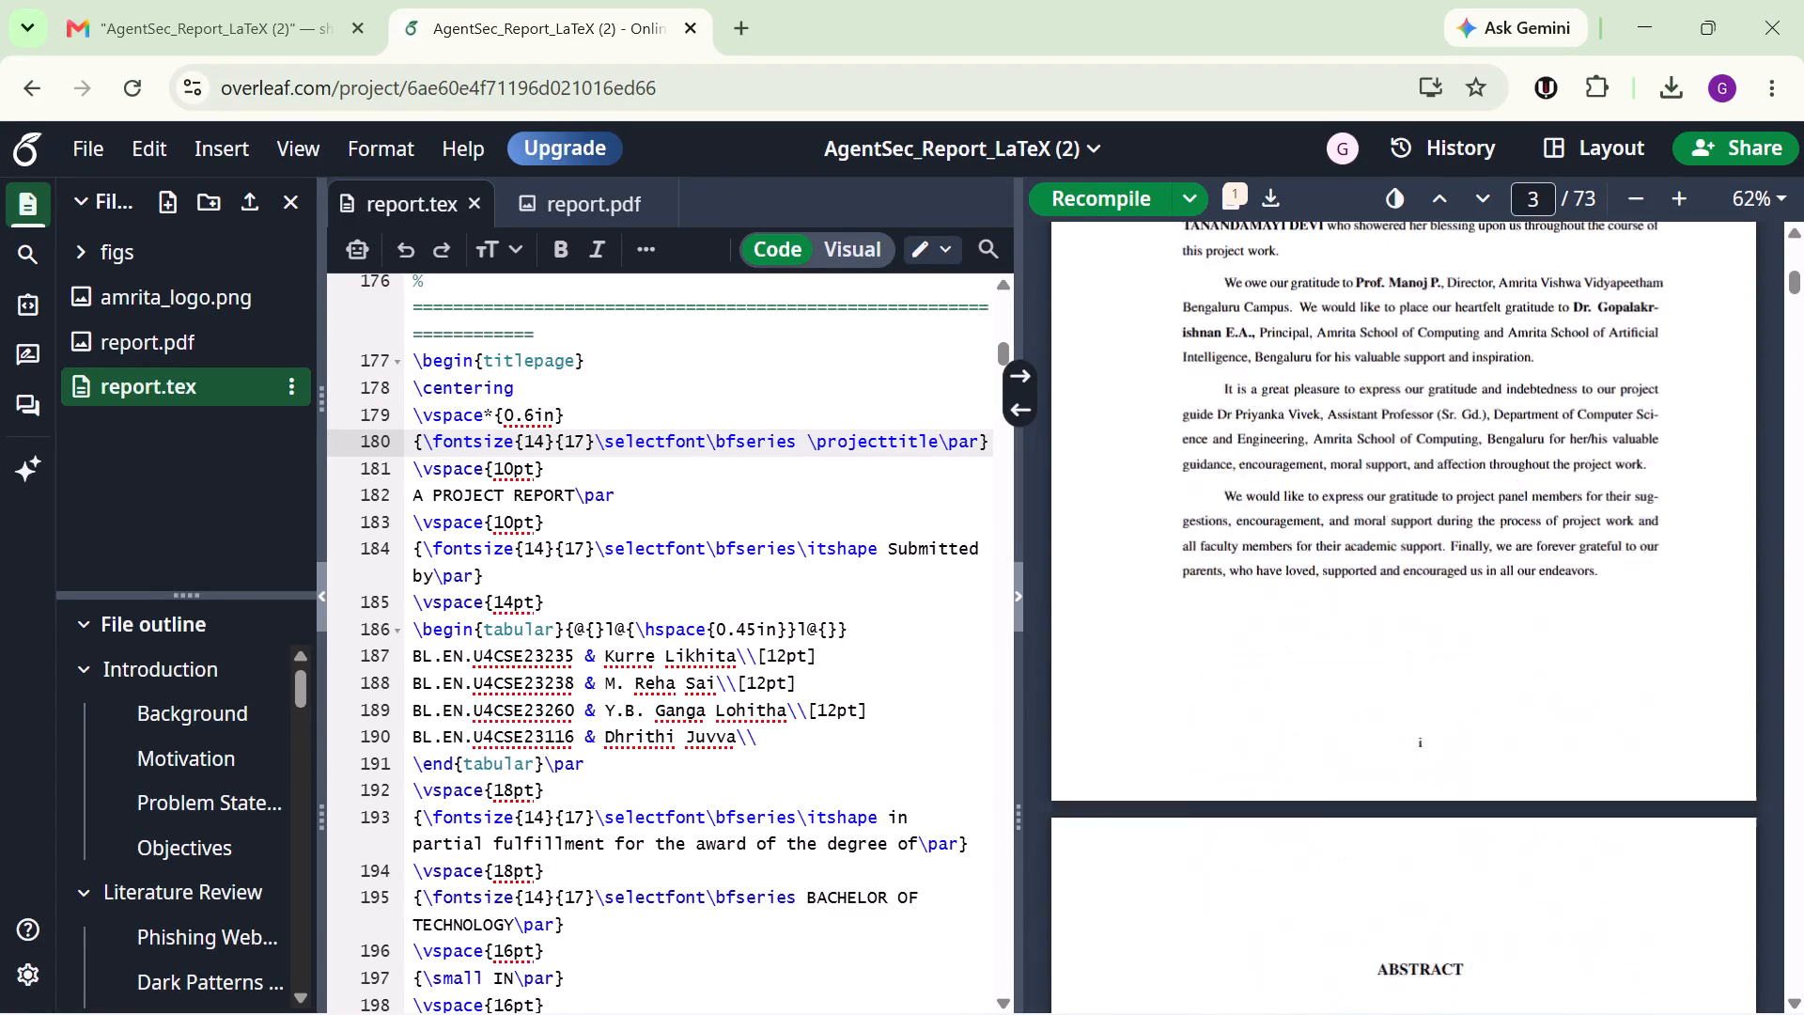
{"action": "scroll", "coordinate": [1367, 541], "scroll_direction": "down", "scroll_amount": 3}
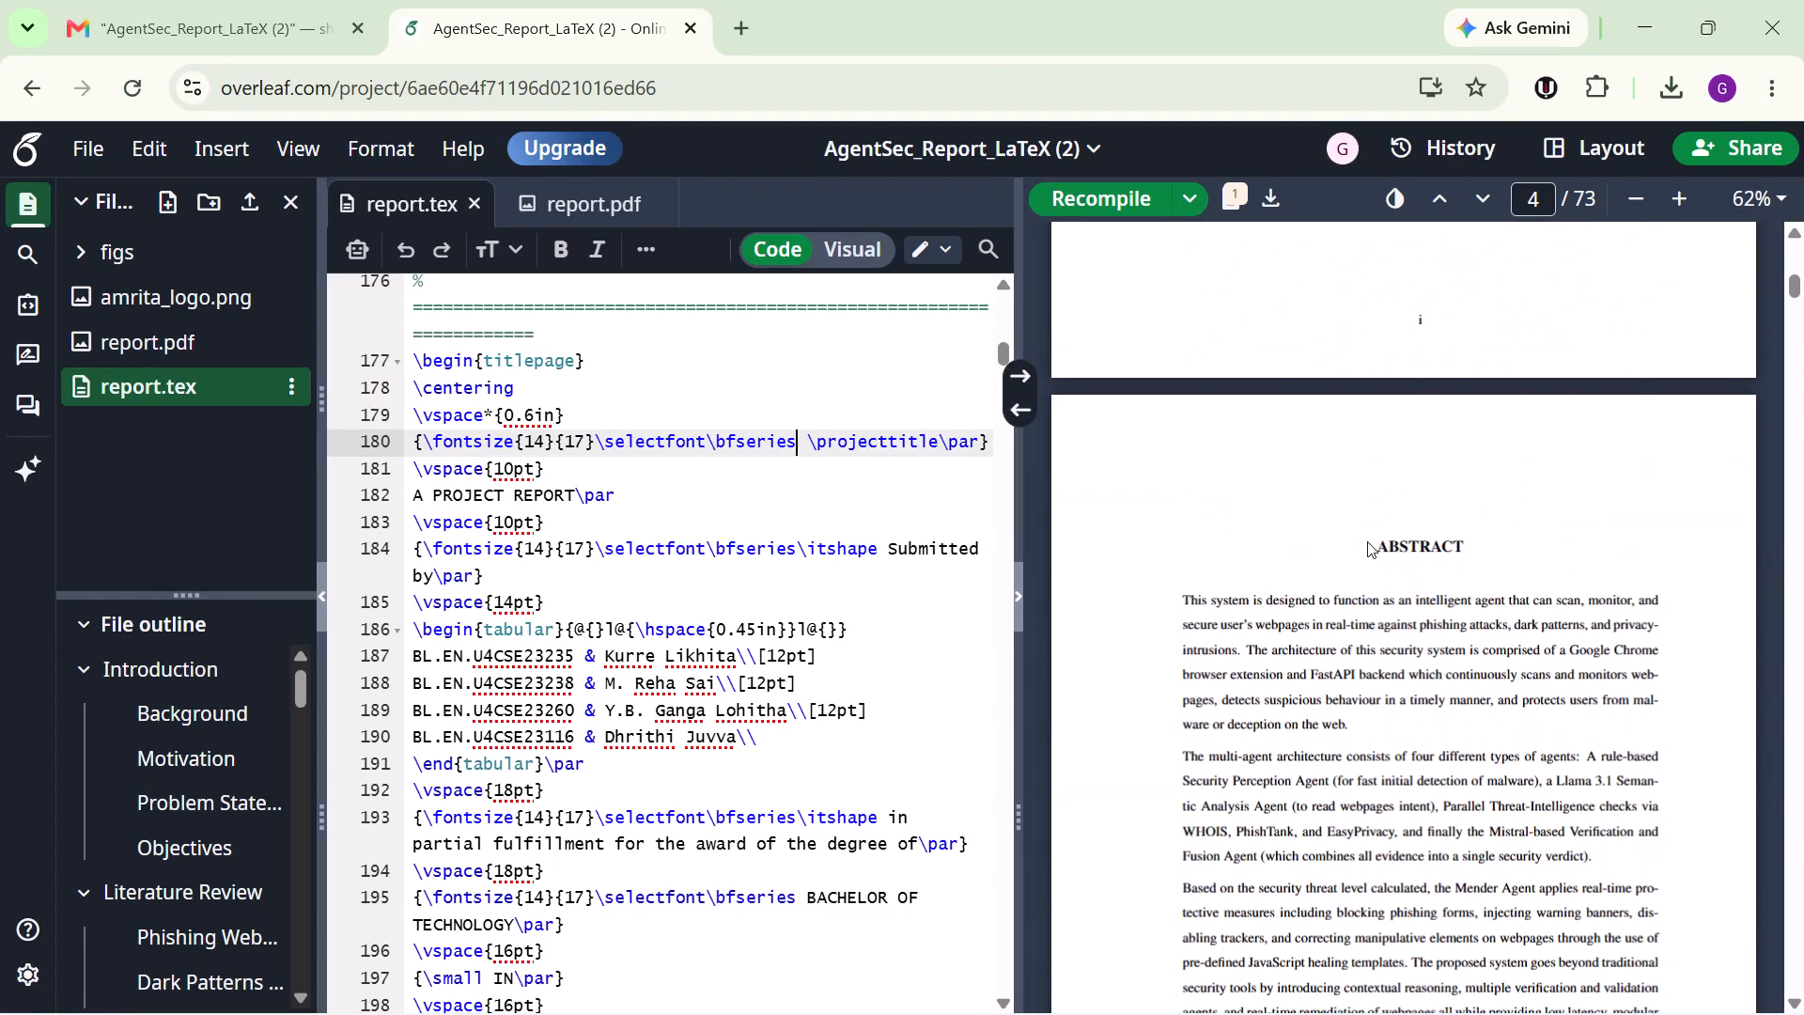
{"action": "scroll", "coordinate": [1367, 541], "scroll_direction": "down", "scroll_amount": 3}
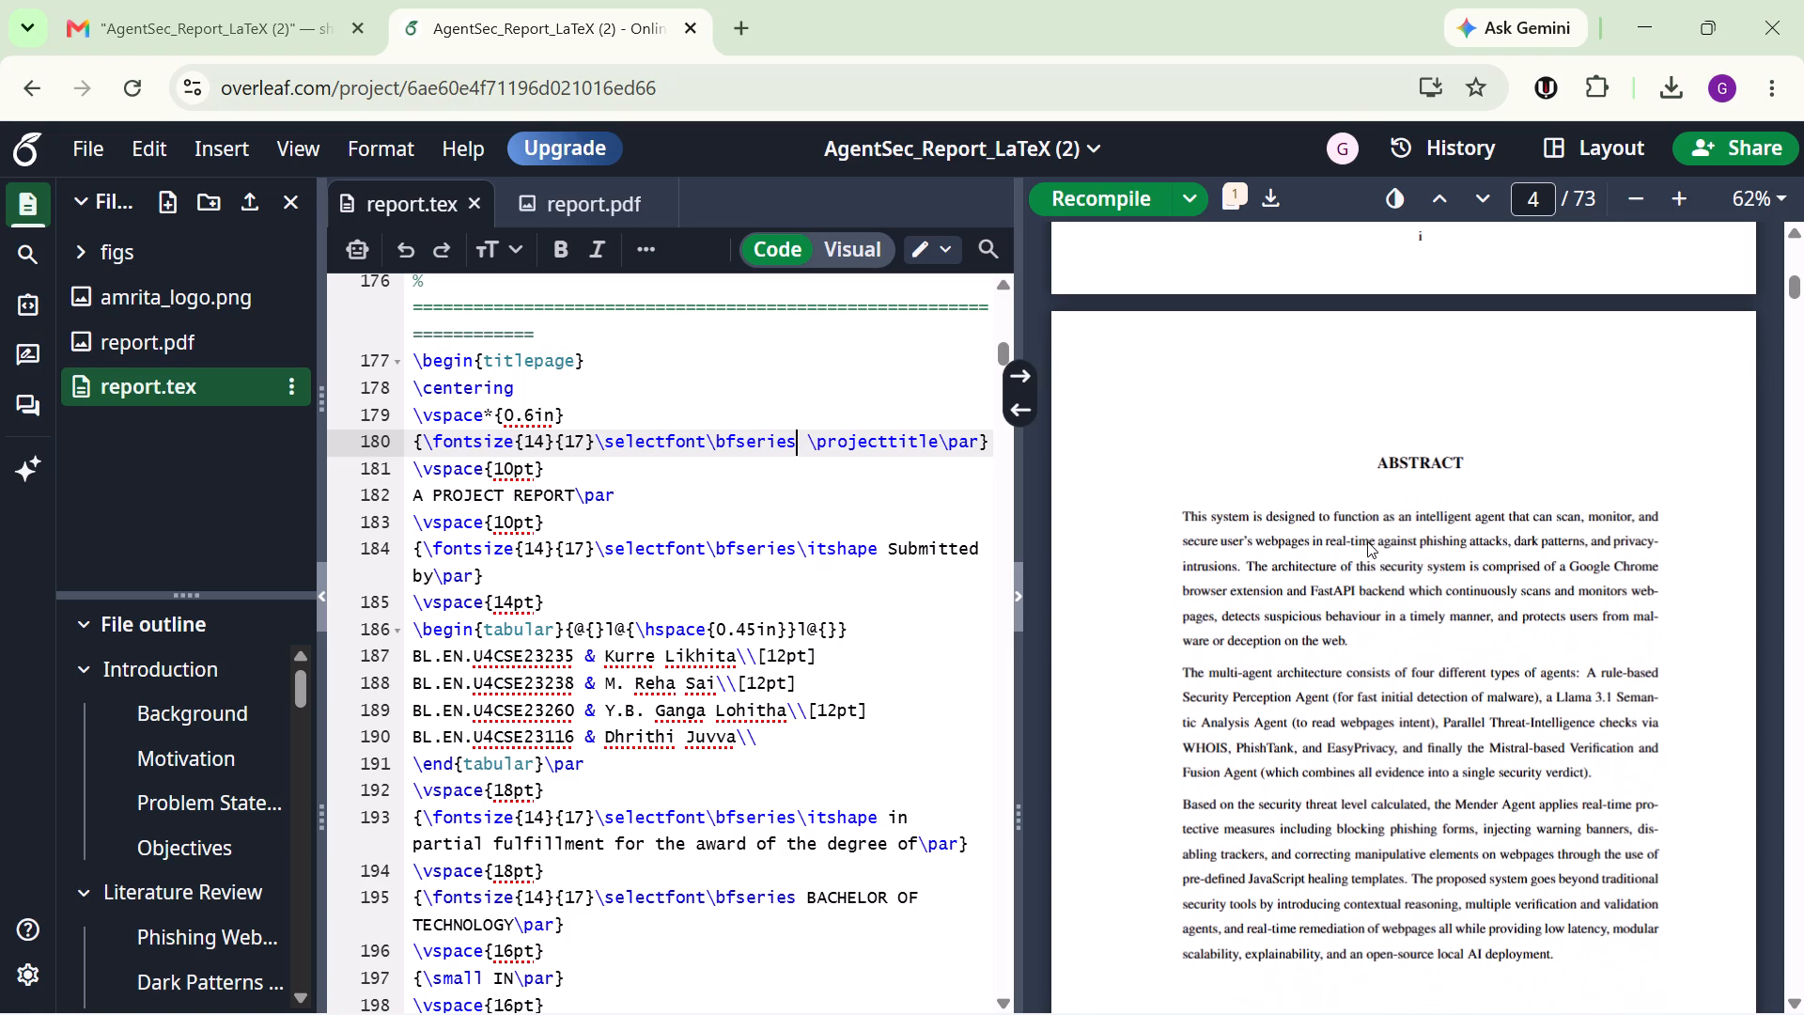
{"action": "scroll", "coordinate": [1367, 541], "scroll_direction": "down", "scroll_amount": 2}
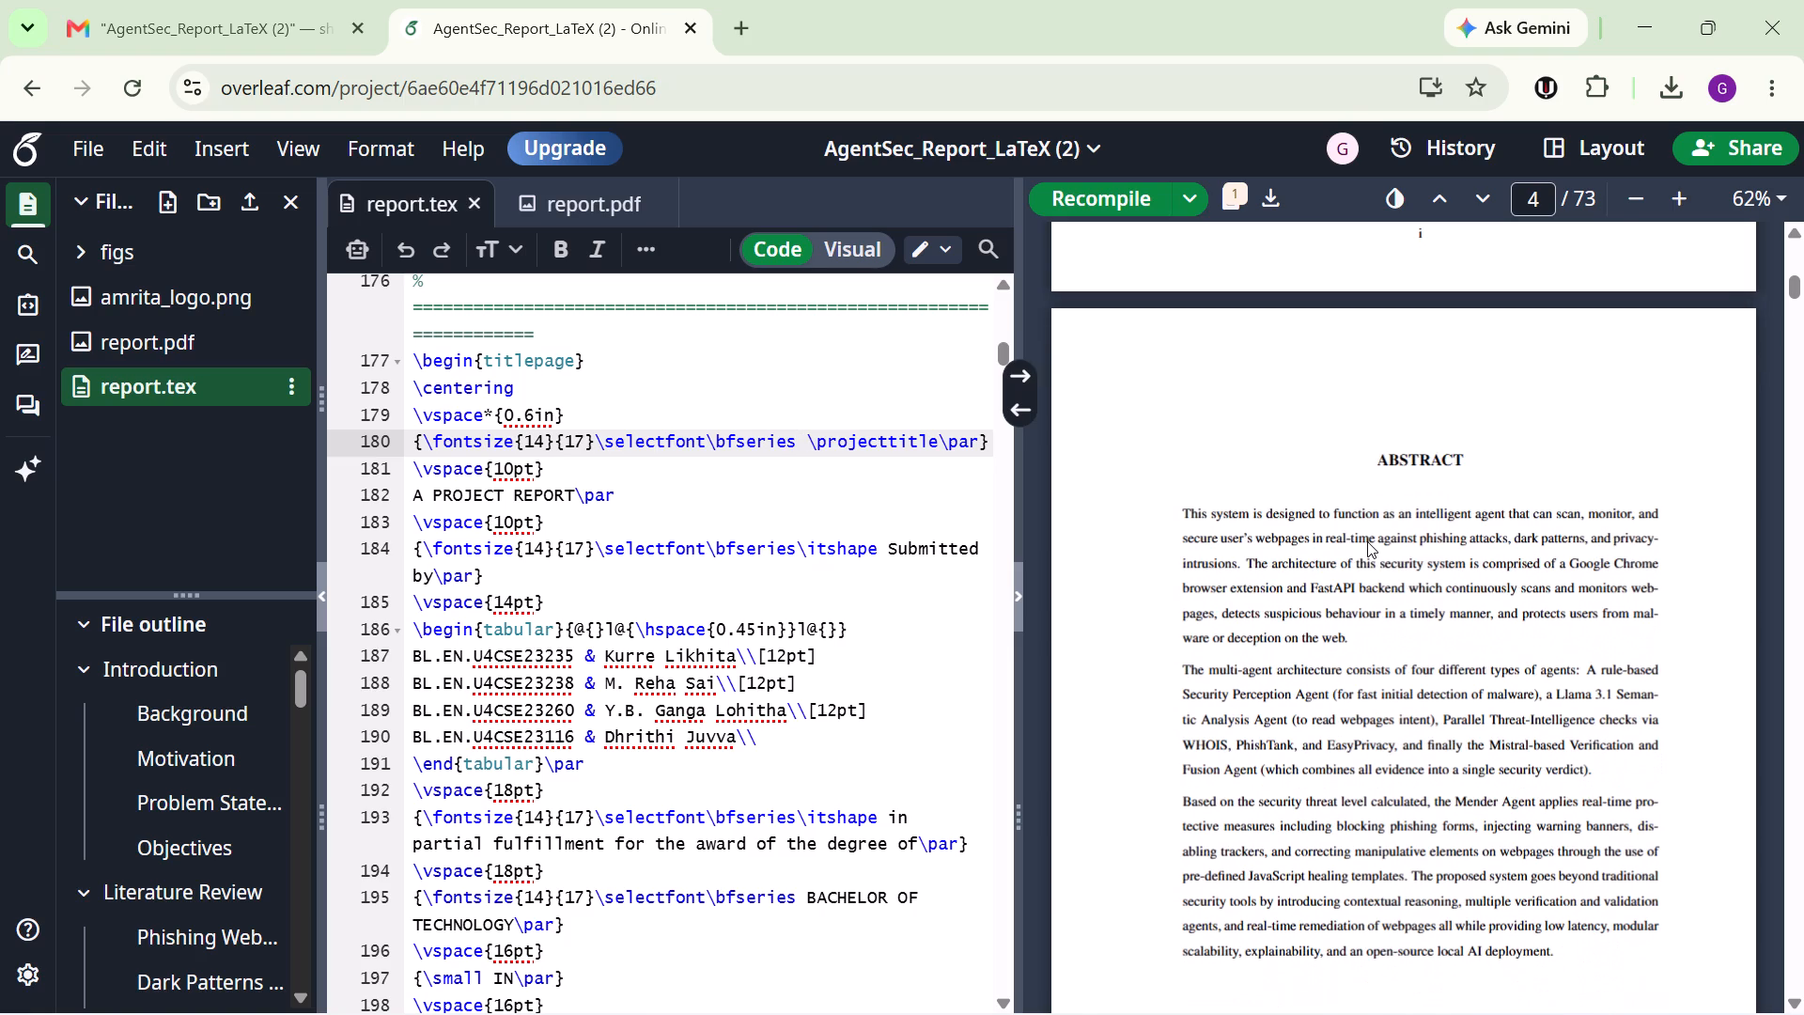
{"action": "scroll", "coordinate": [1367, 541], "scroll_direction": "down", "scroll_amount": 2}
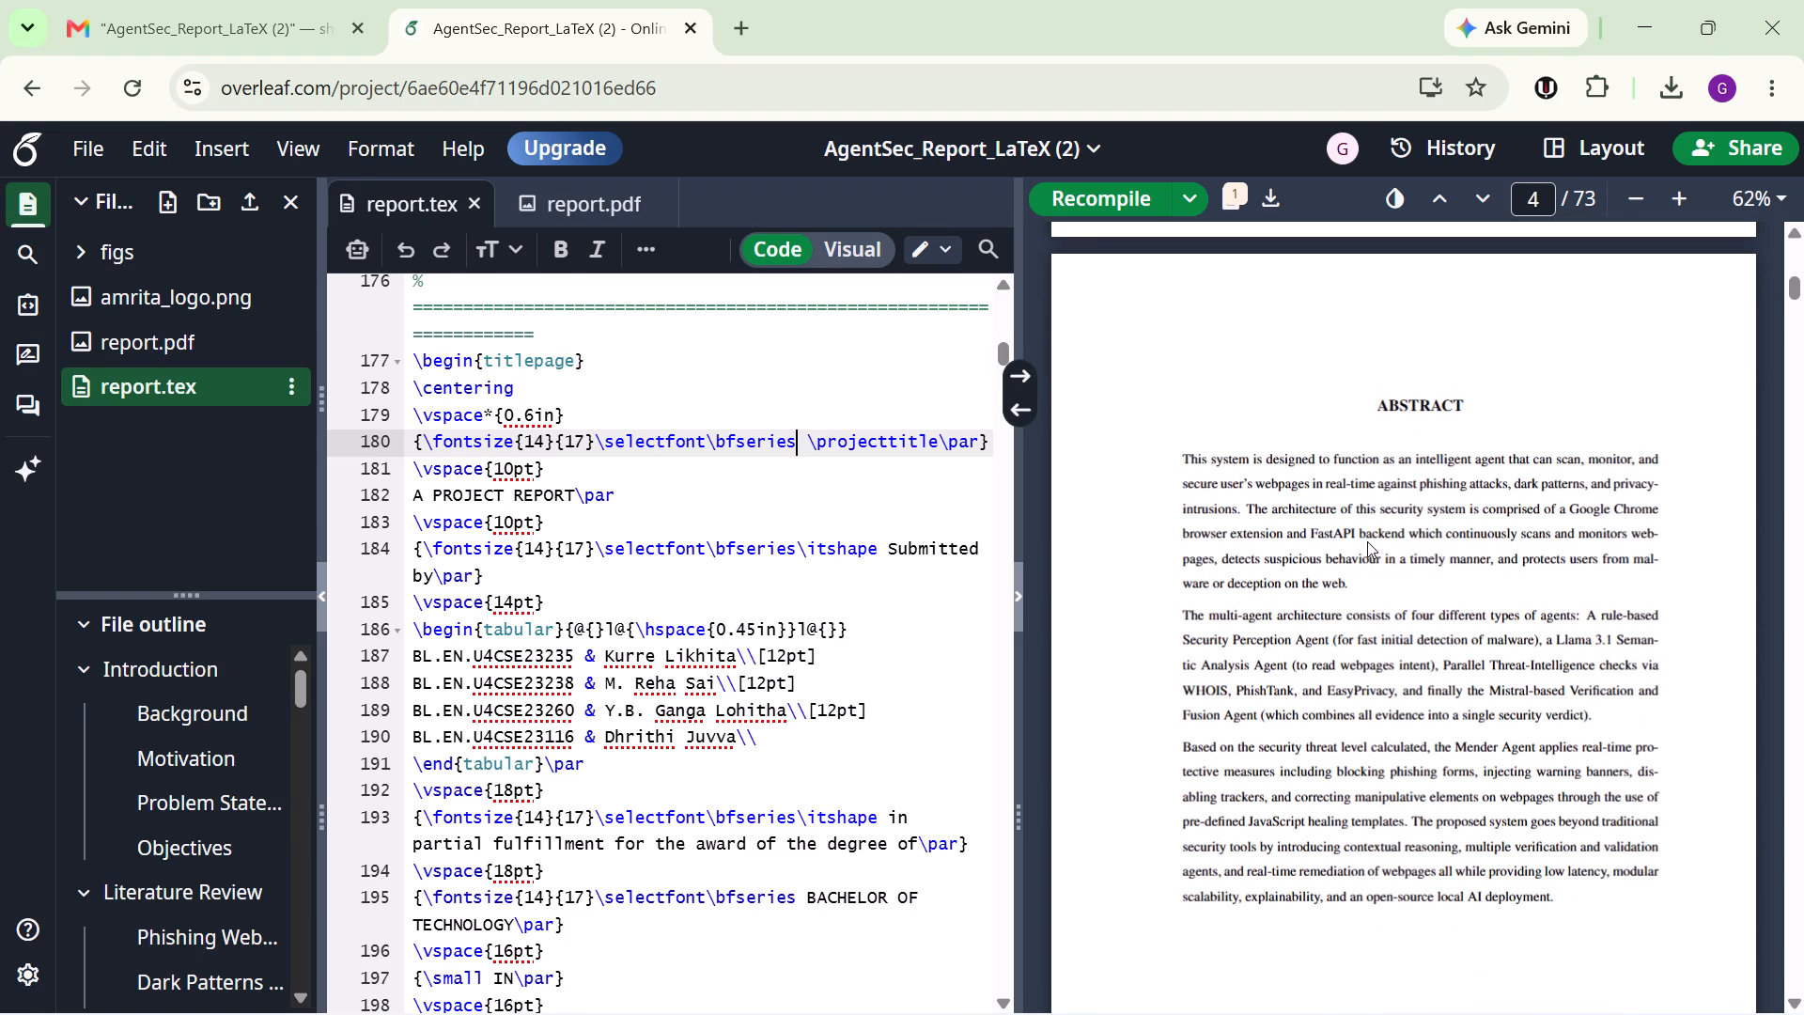
In the Abstract's source in report.tex, replace "Mistral" with "OpenRouter" in the phrase about the Verification and Fusion Agent.
{"action": "scroll", "coordinate": [785, 789], "scroll_direction": "down", "scroll_amount": 3}
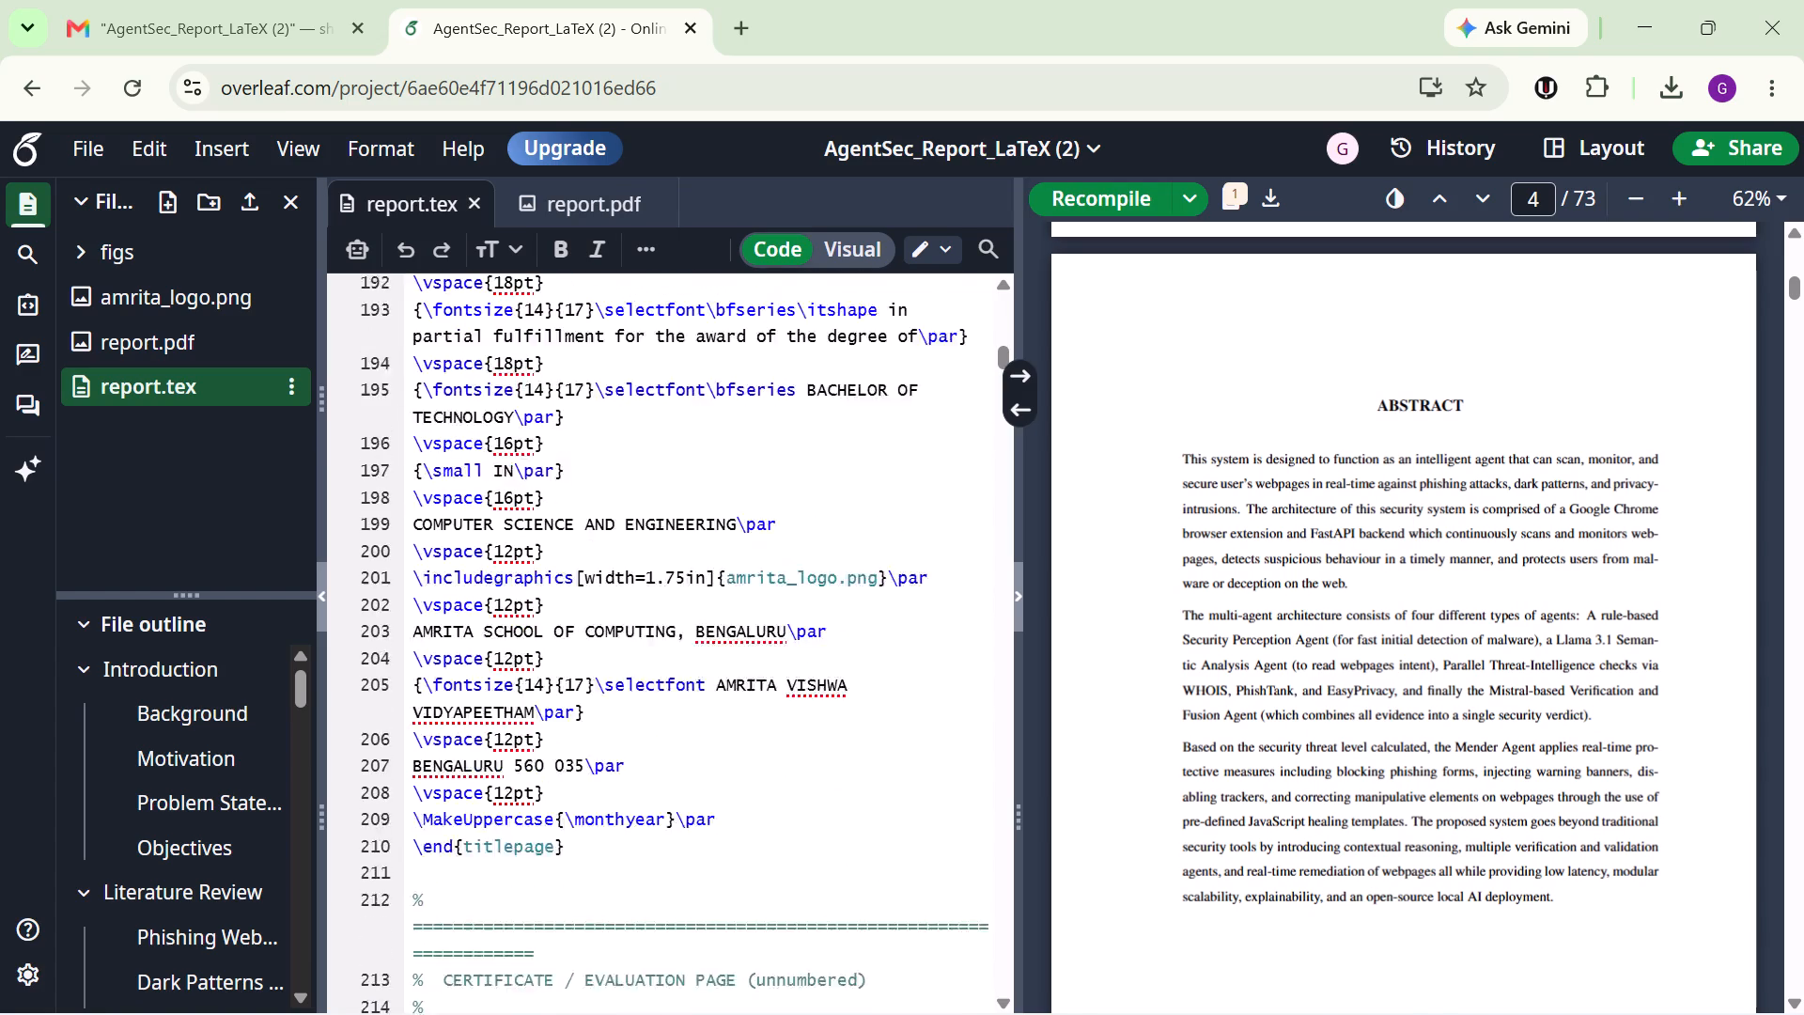
{"action": "scroll", "coordinate": [785, 789], "scroll_direction": "down", "scroll_amount": 7}
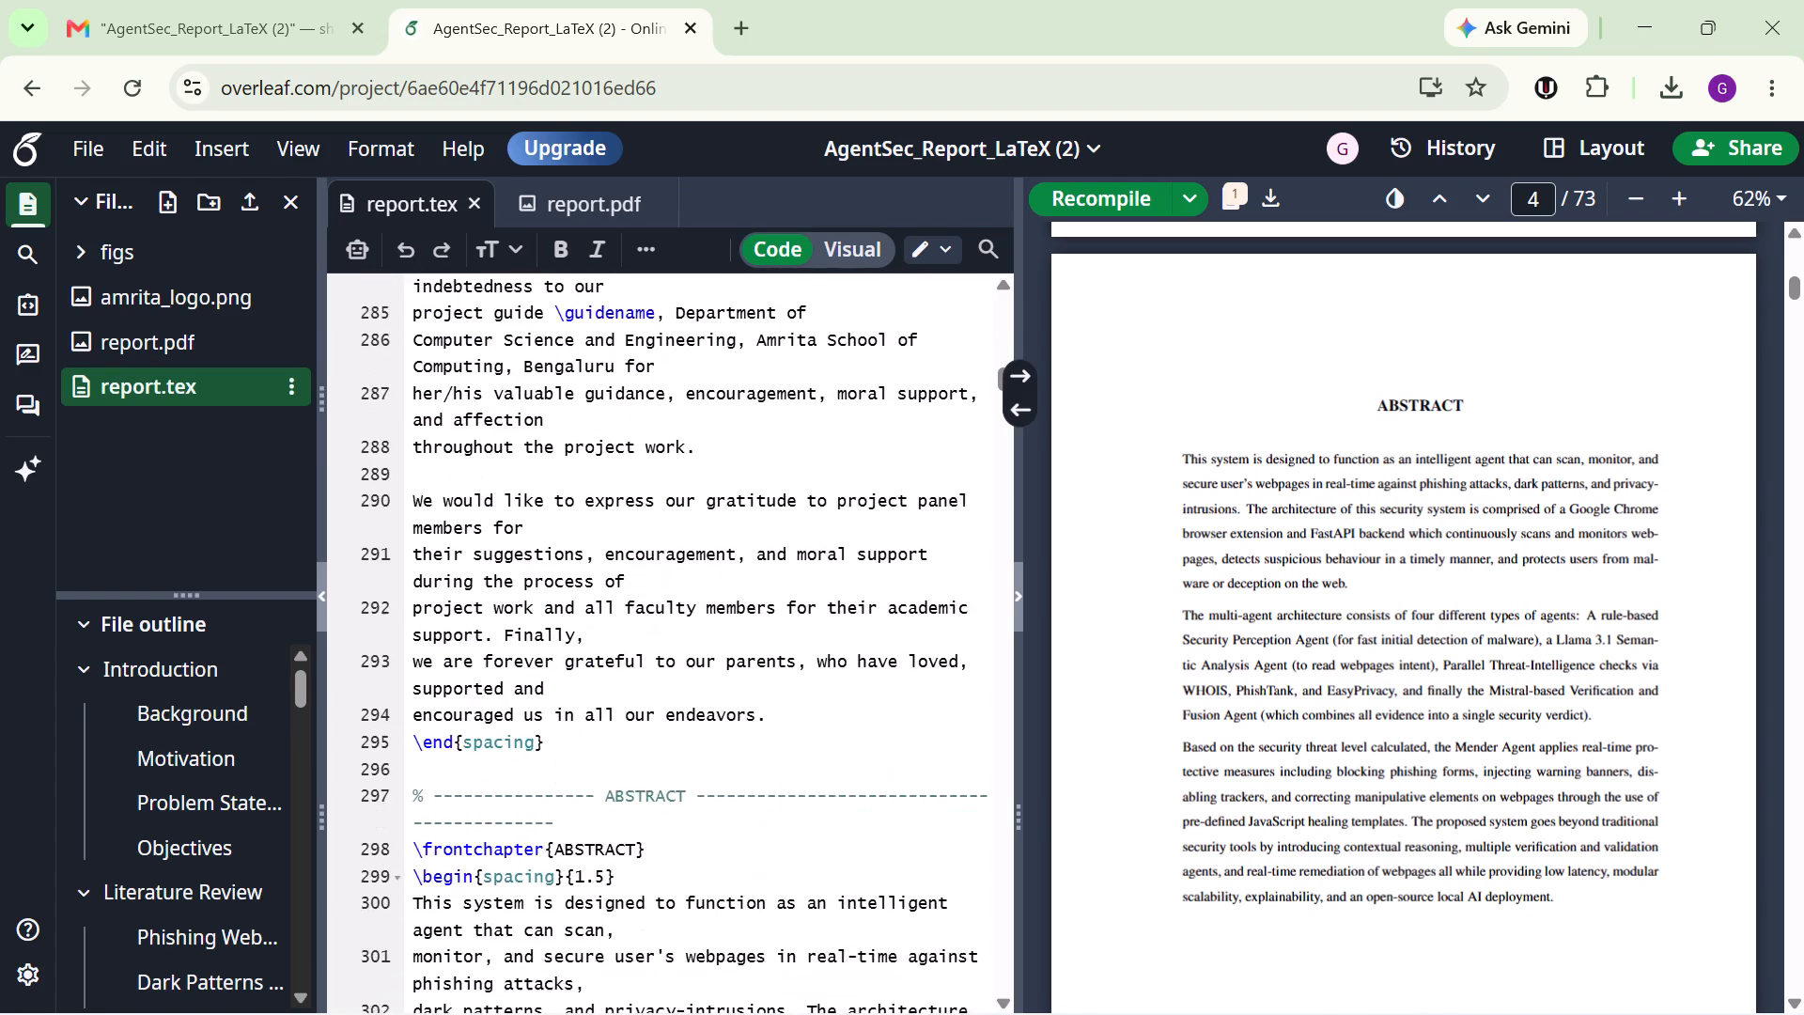
{"action": "scroll", "coordinate": [785, 789], "scroll_direction": "down", "scroll_amount": 2}
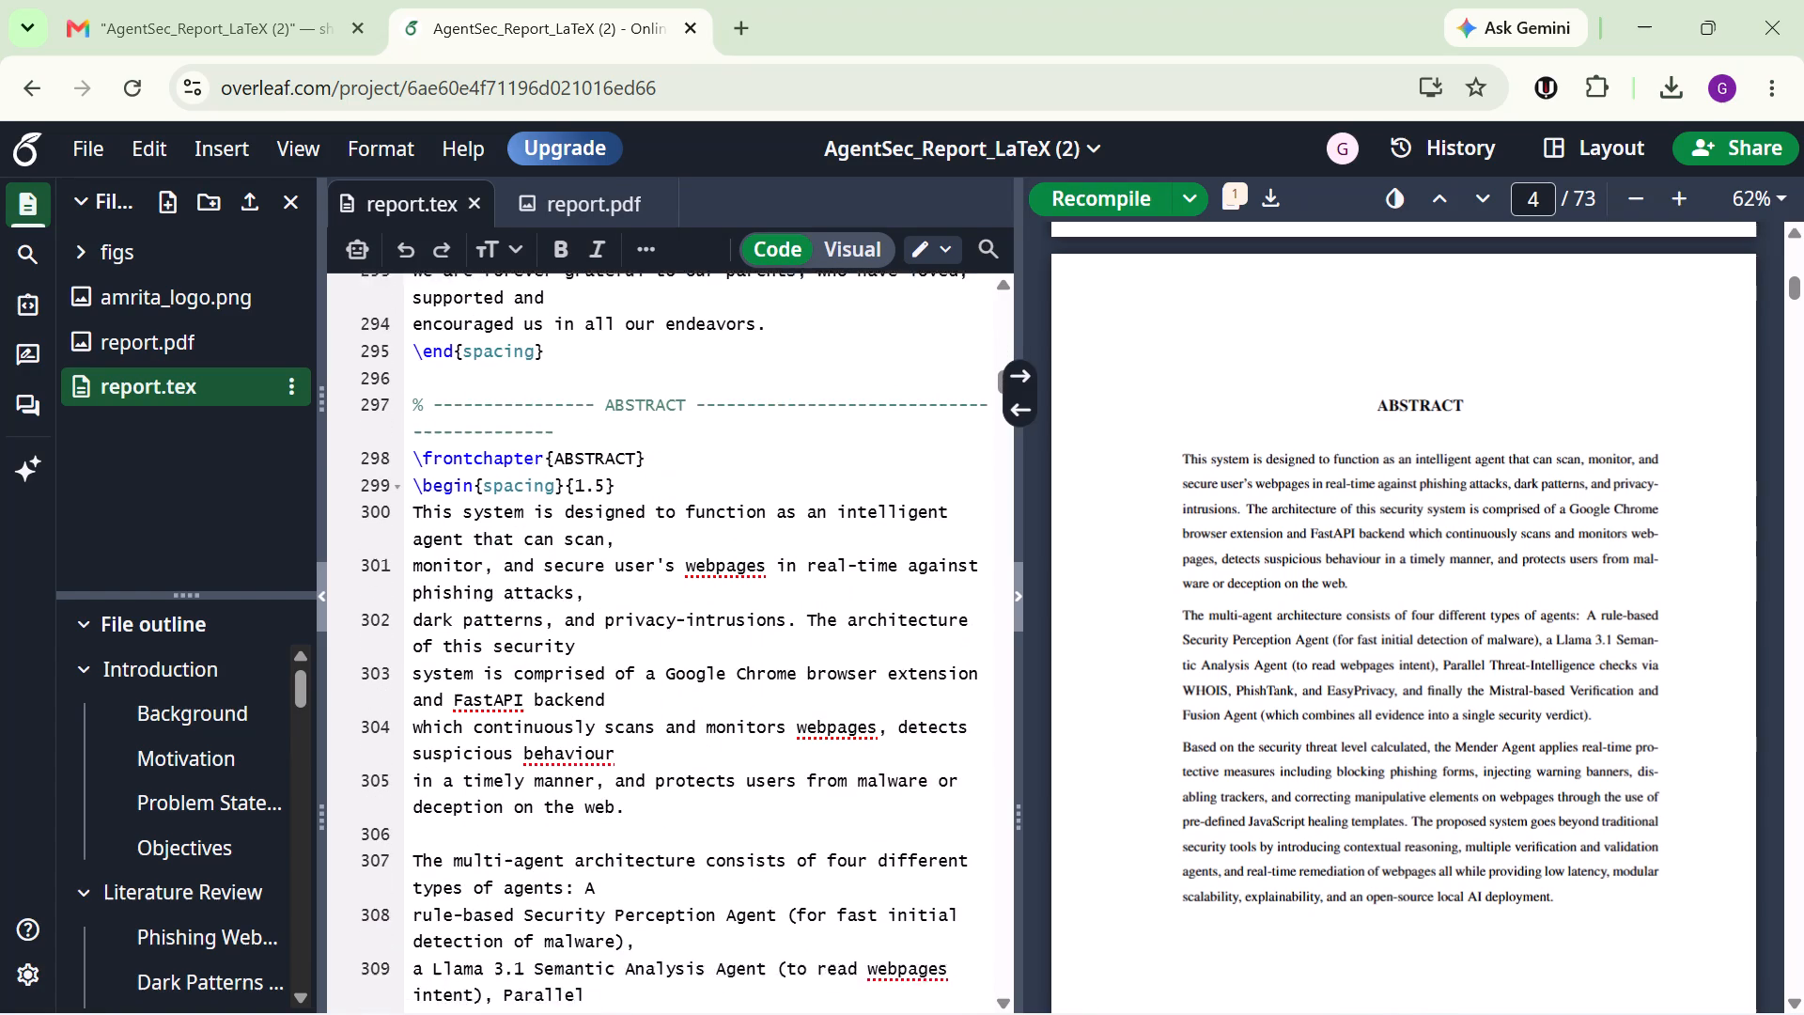
{"action": "scroll", "coordinate": [785, 789], "scroll_direction": "down", "scroll_amount": 4}
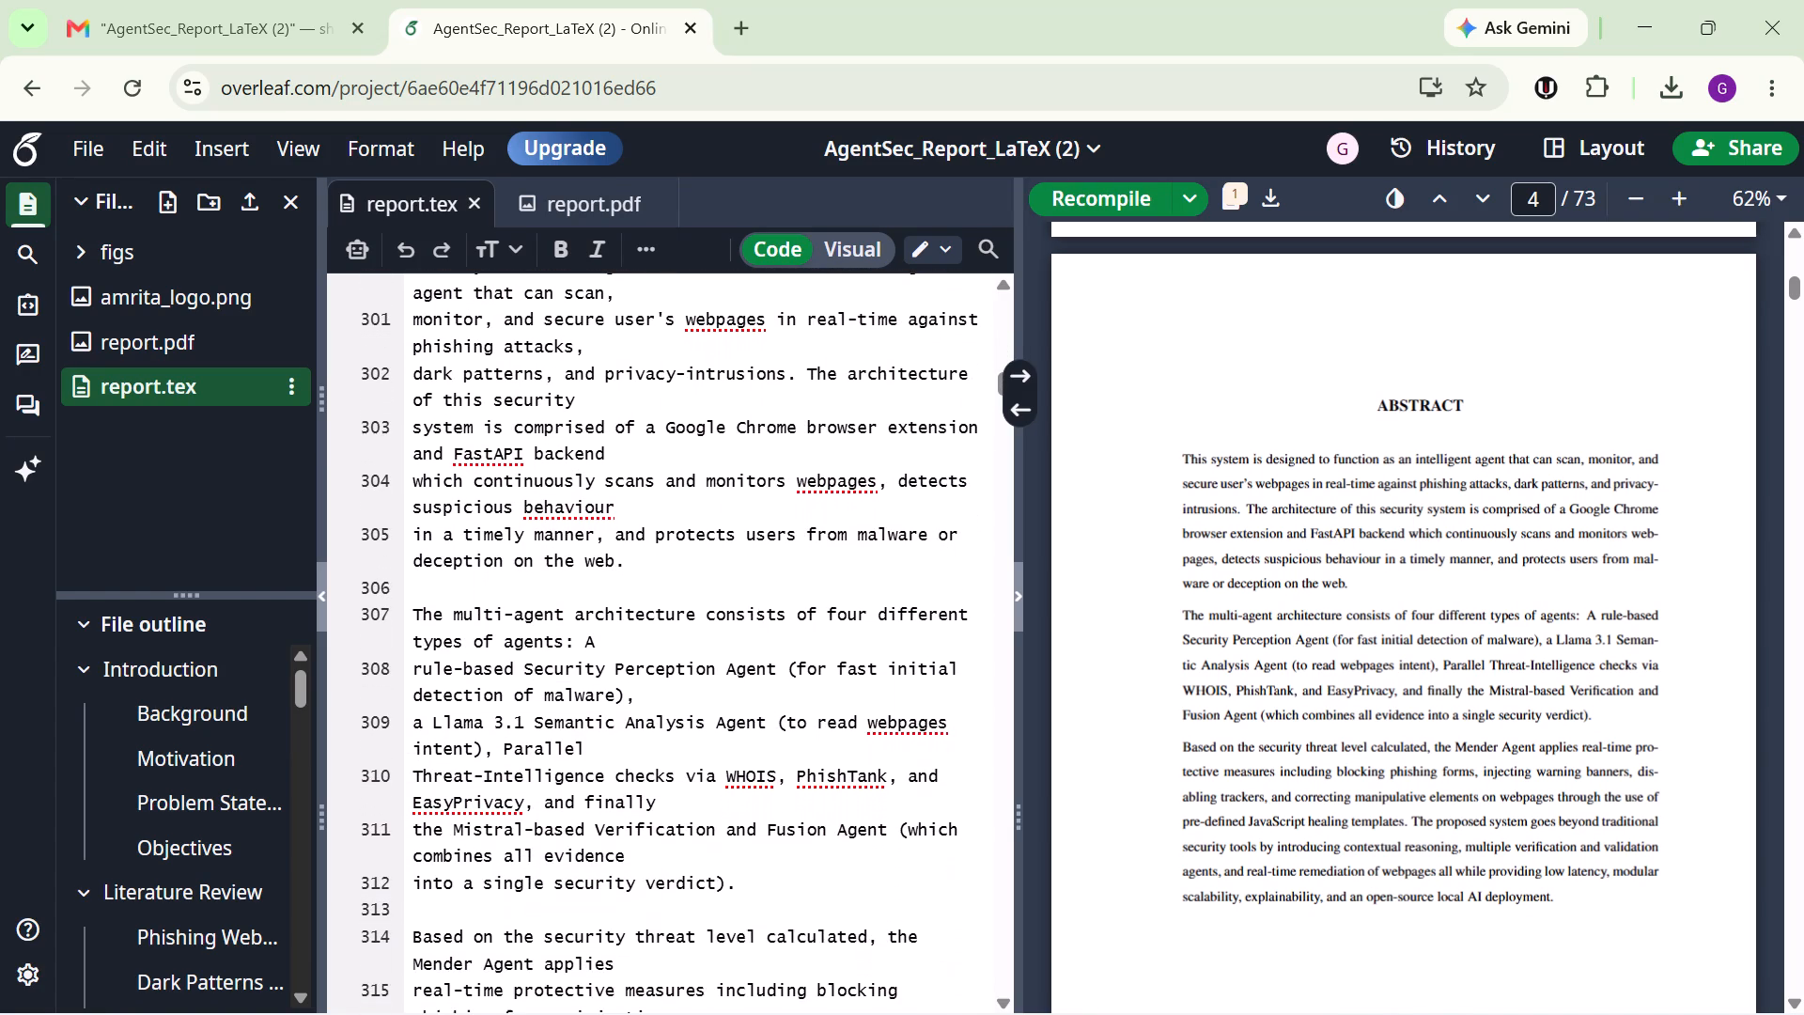
{"action": "left_click", "coordinate": [525, 835]}
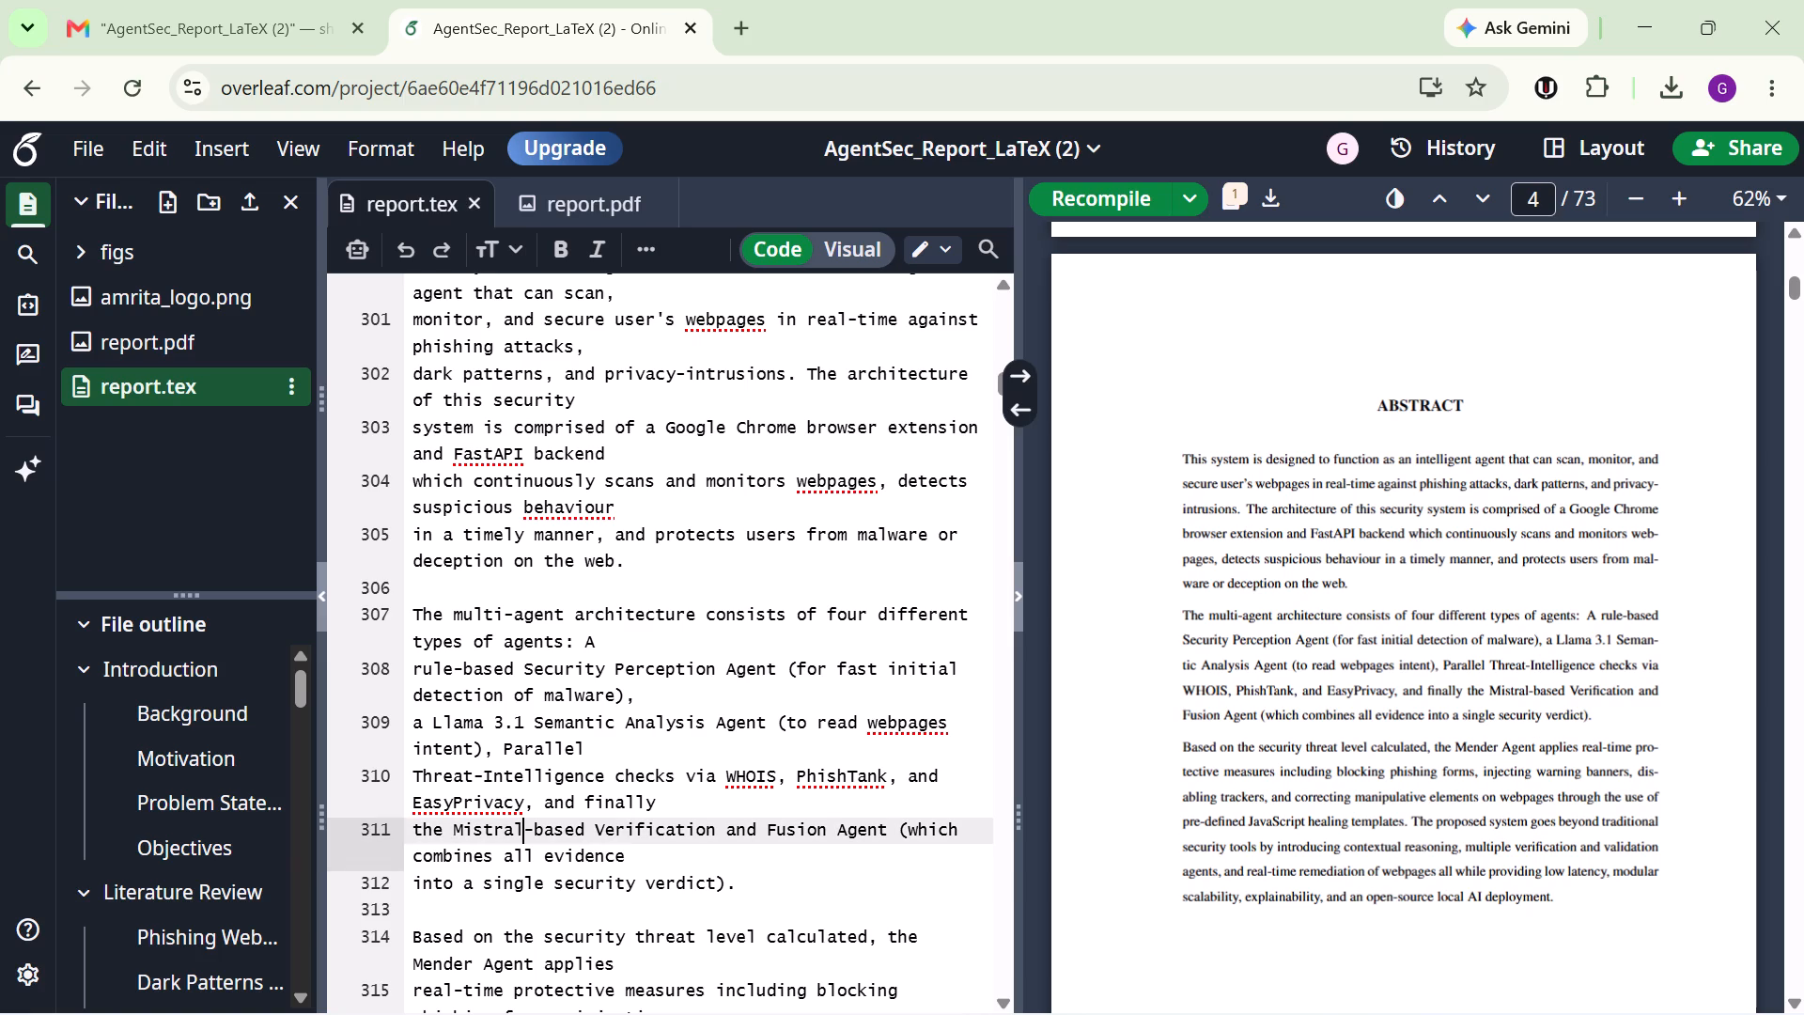
{"action": "key", "text": "BackSpace"}
{"action": "key", "text": "BackSpace"}
{"action": "key", "text": "BackSpace"}
{"action": "key", "text": "BackSpace"}
{"action": "key", "text": "BackSpace"}
{"action": "key", "text": "BackSpace"}
{"action": "key", "text": "BackSpace"}
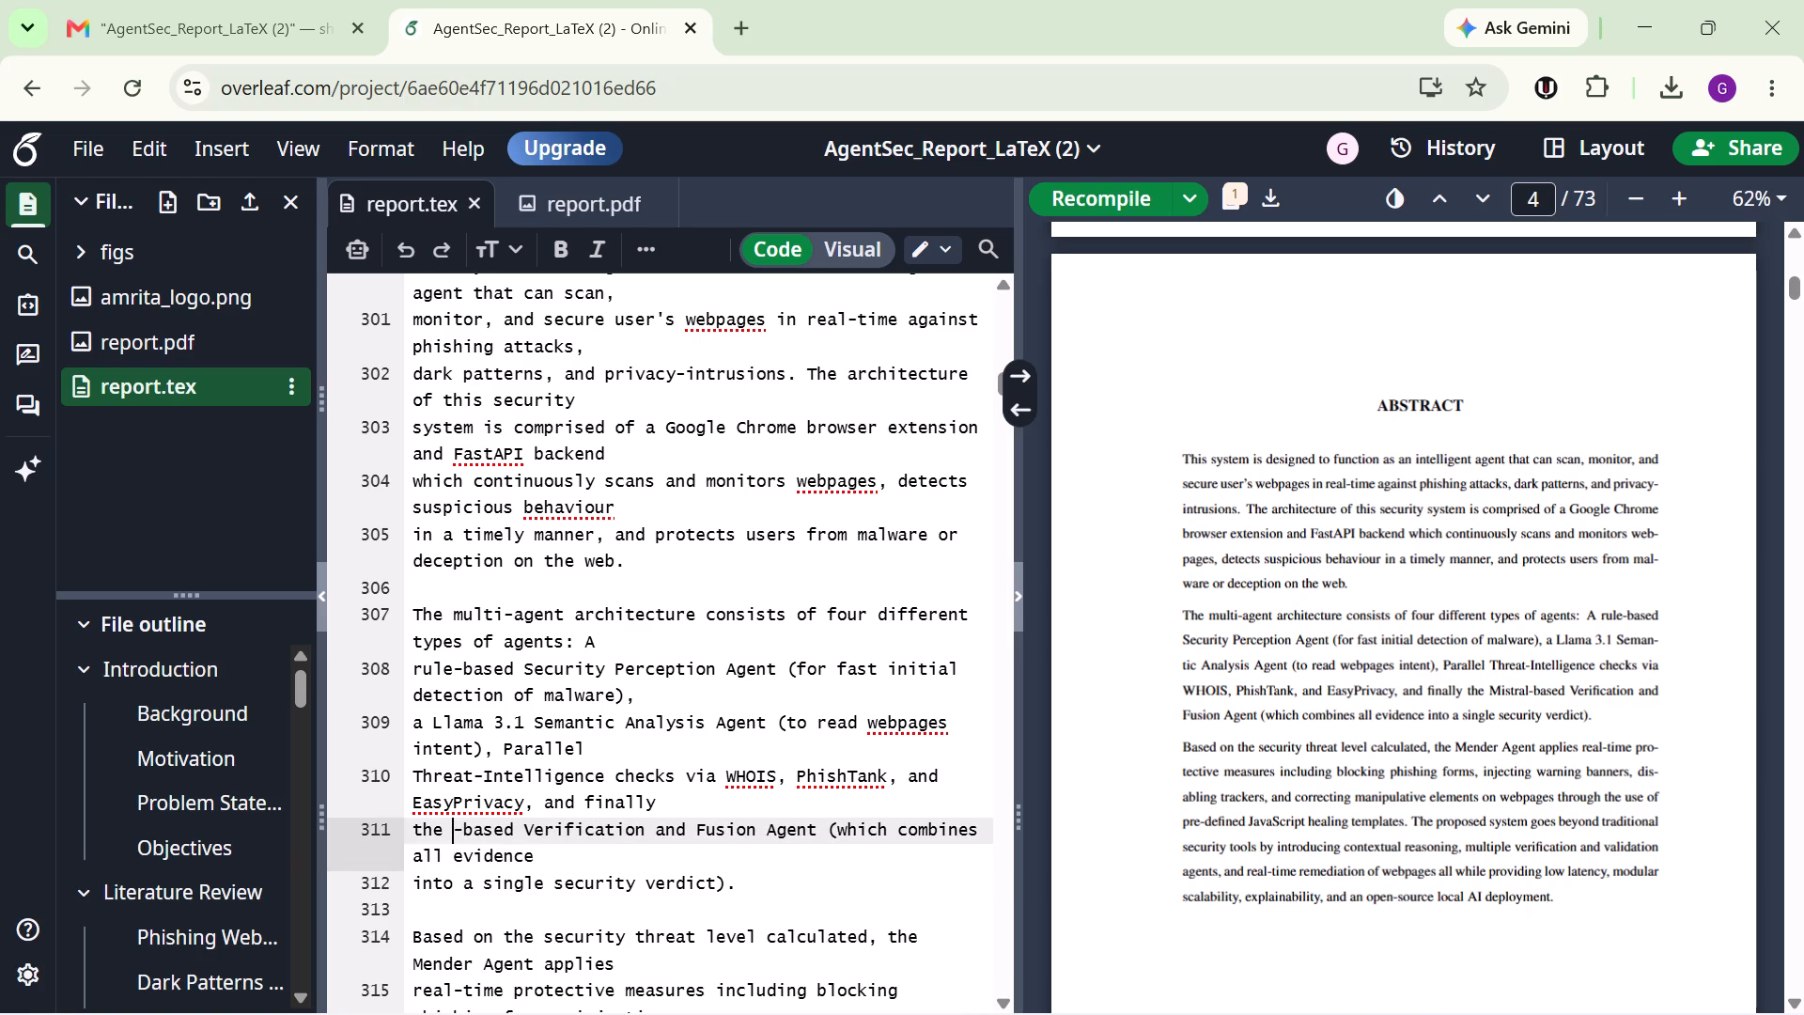
{"action": "type", "text": "Open"}
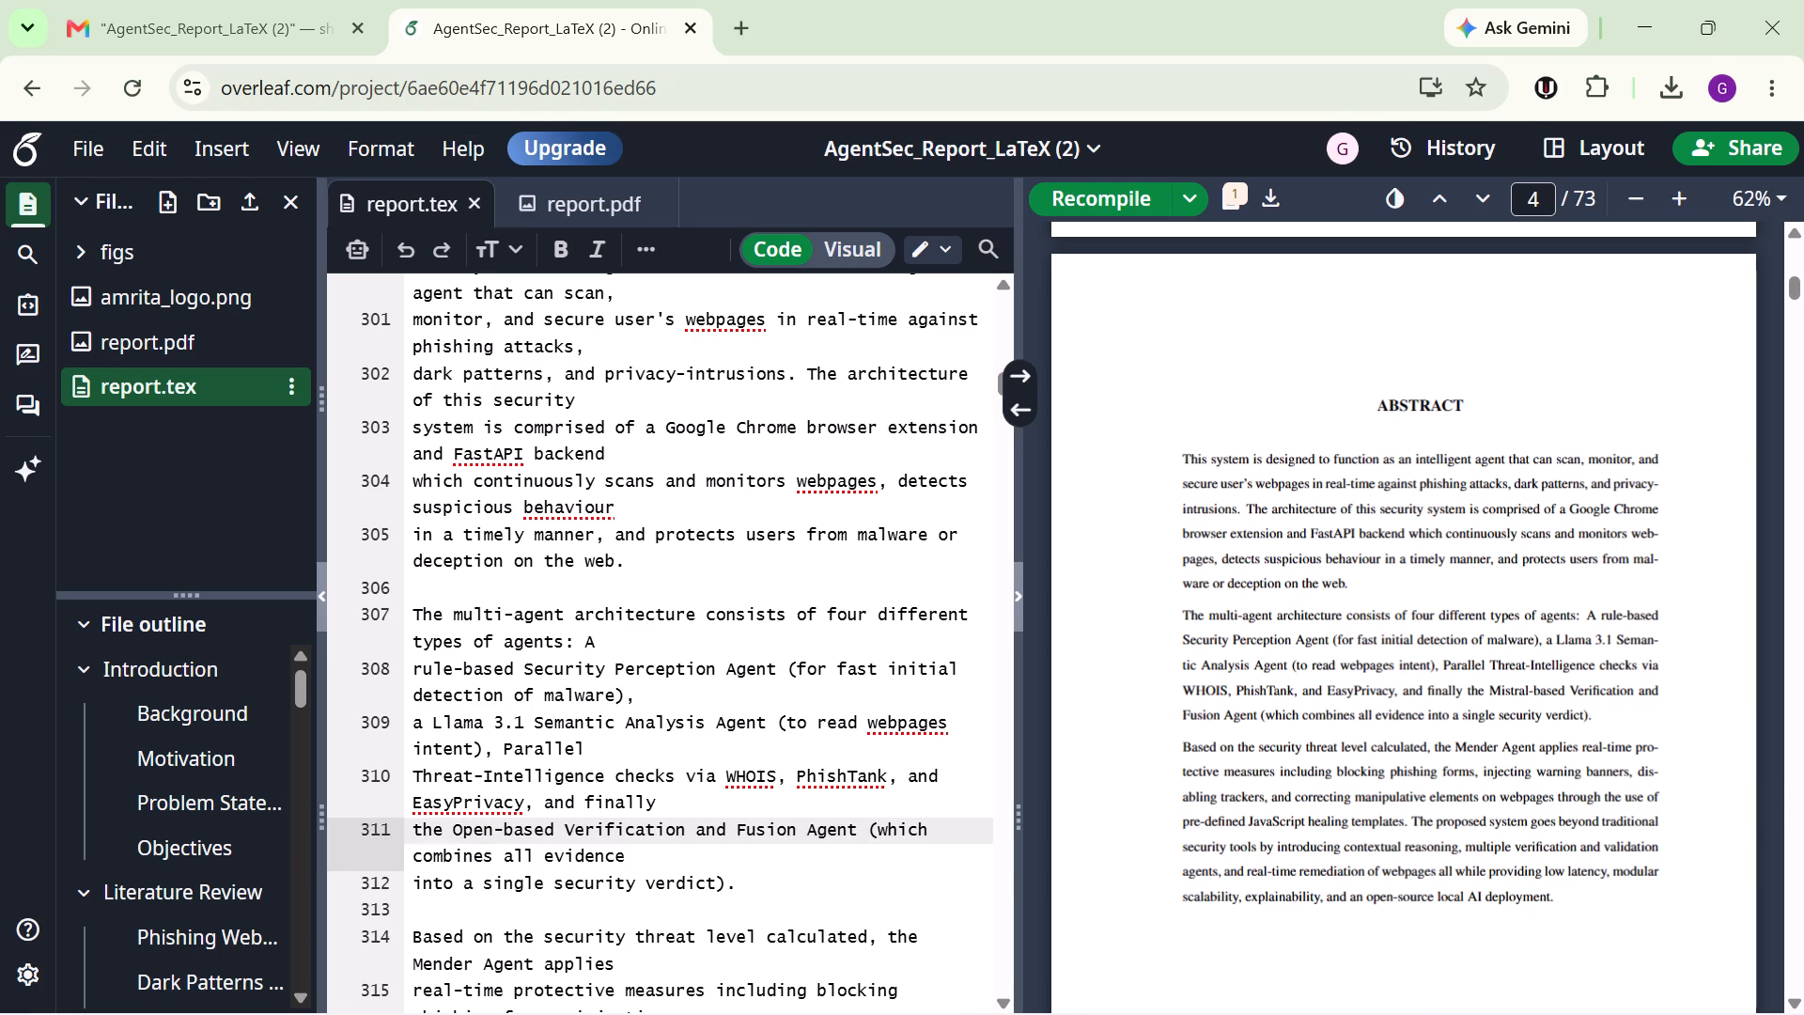
{"action": "type", "text": "Routu"}
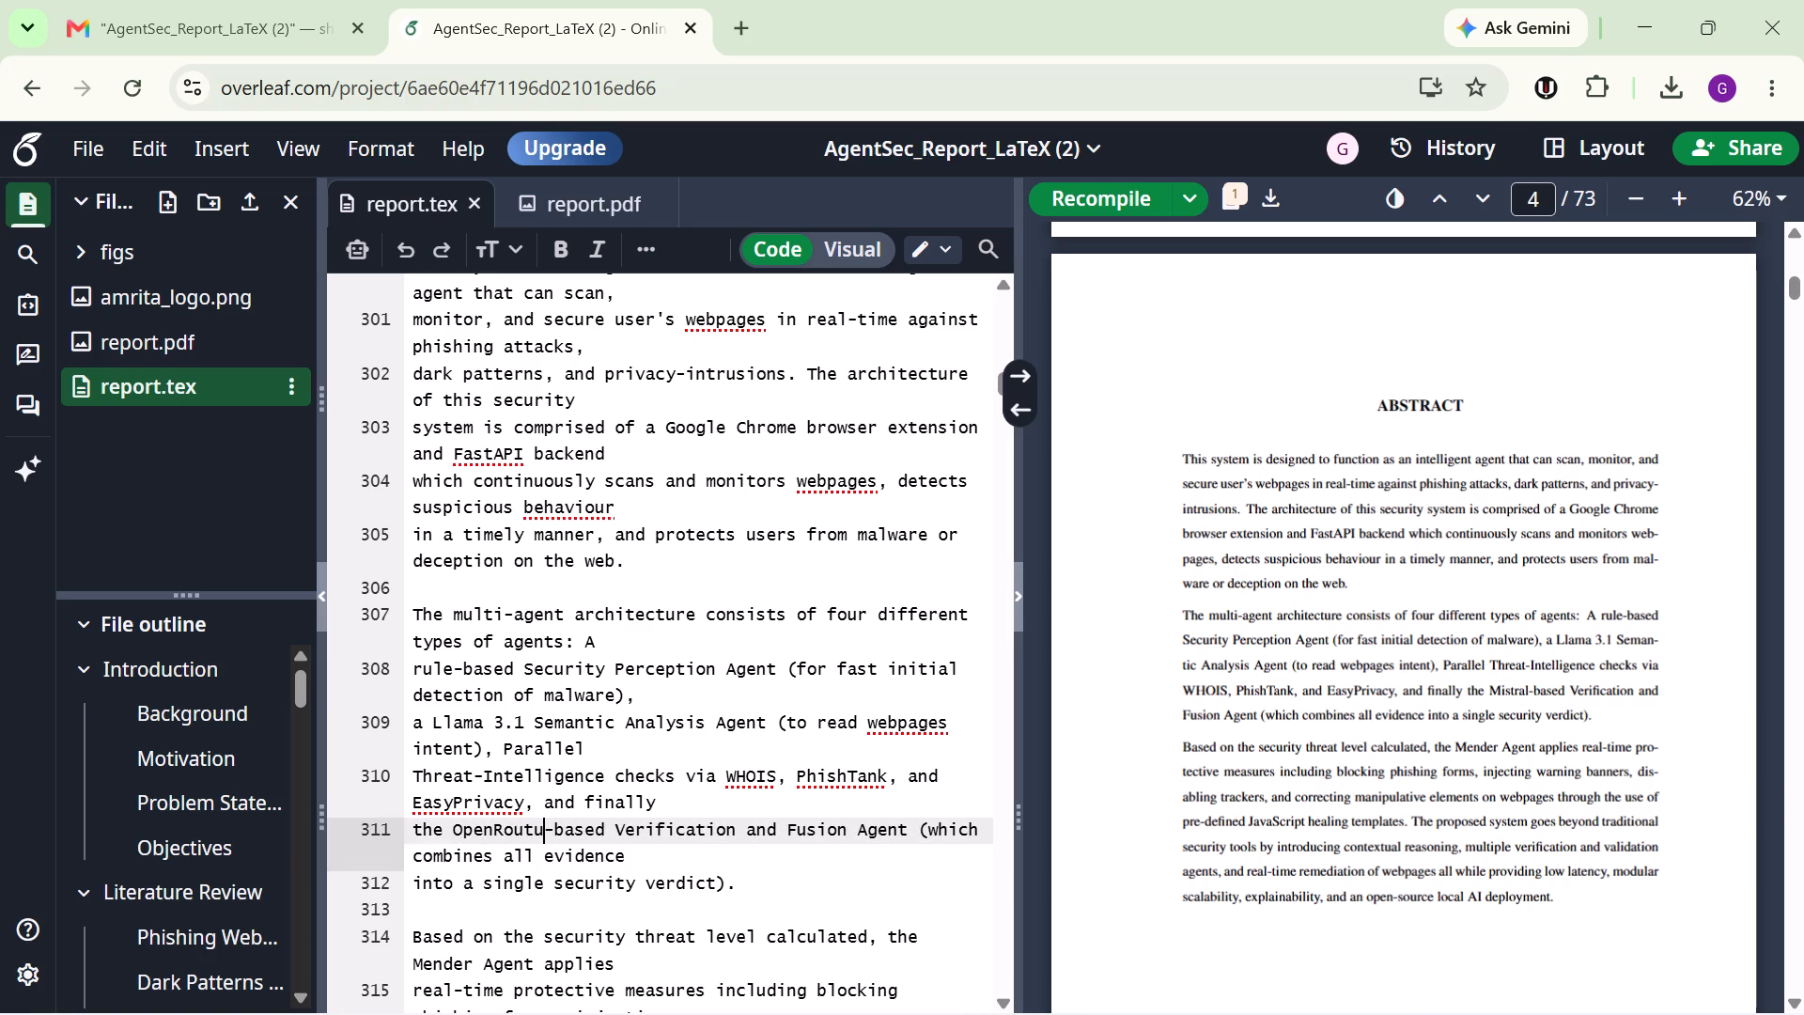
{"action": "key", "text": "BackSpace"}
{"action": "type", "text": "er"}
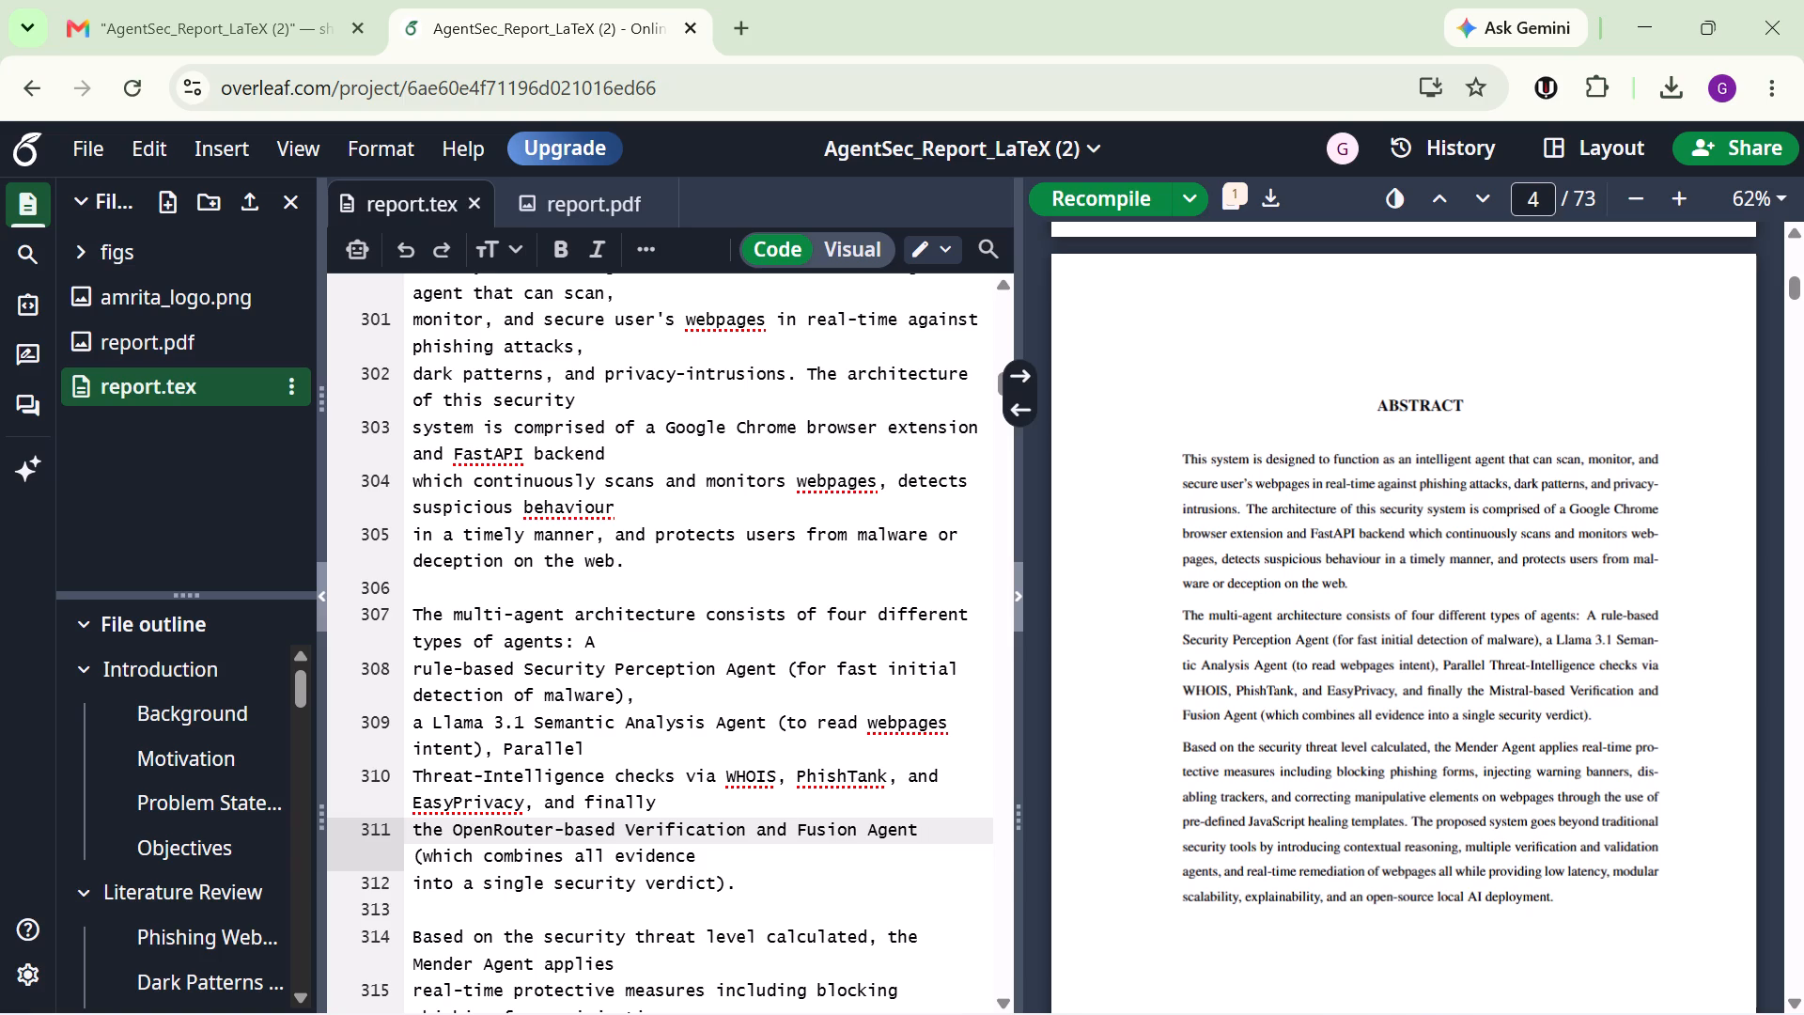
Examine the report.tex source from the rest of the Abstract to the start of the Introduction's Background section.
{"action": "scroll", "coordinate": [525, 835], "scroll_direction": "right", "scroll_amount": 1}
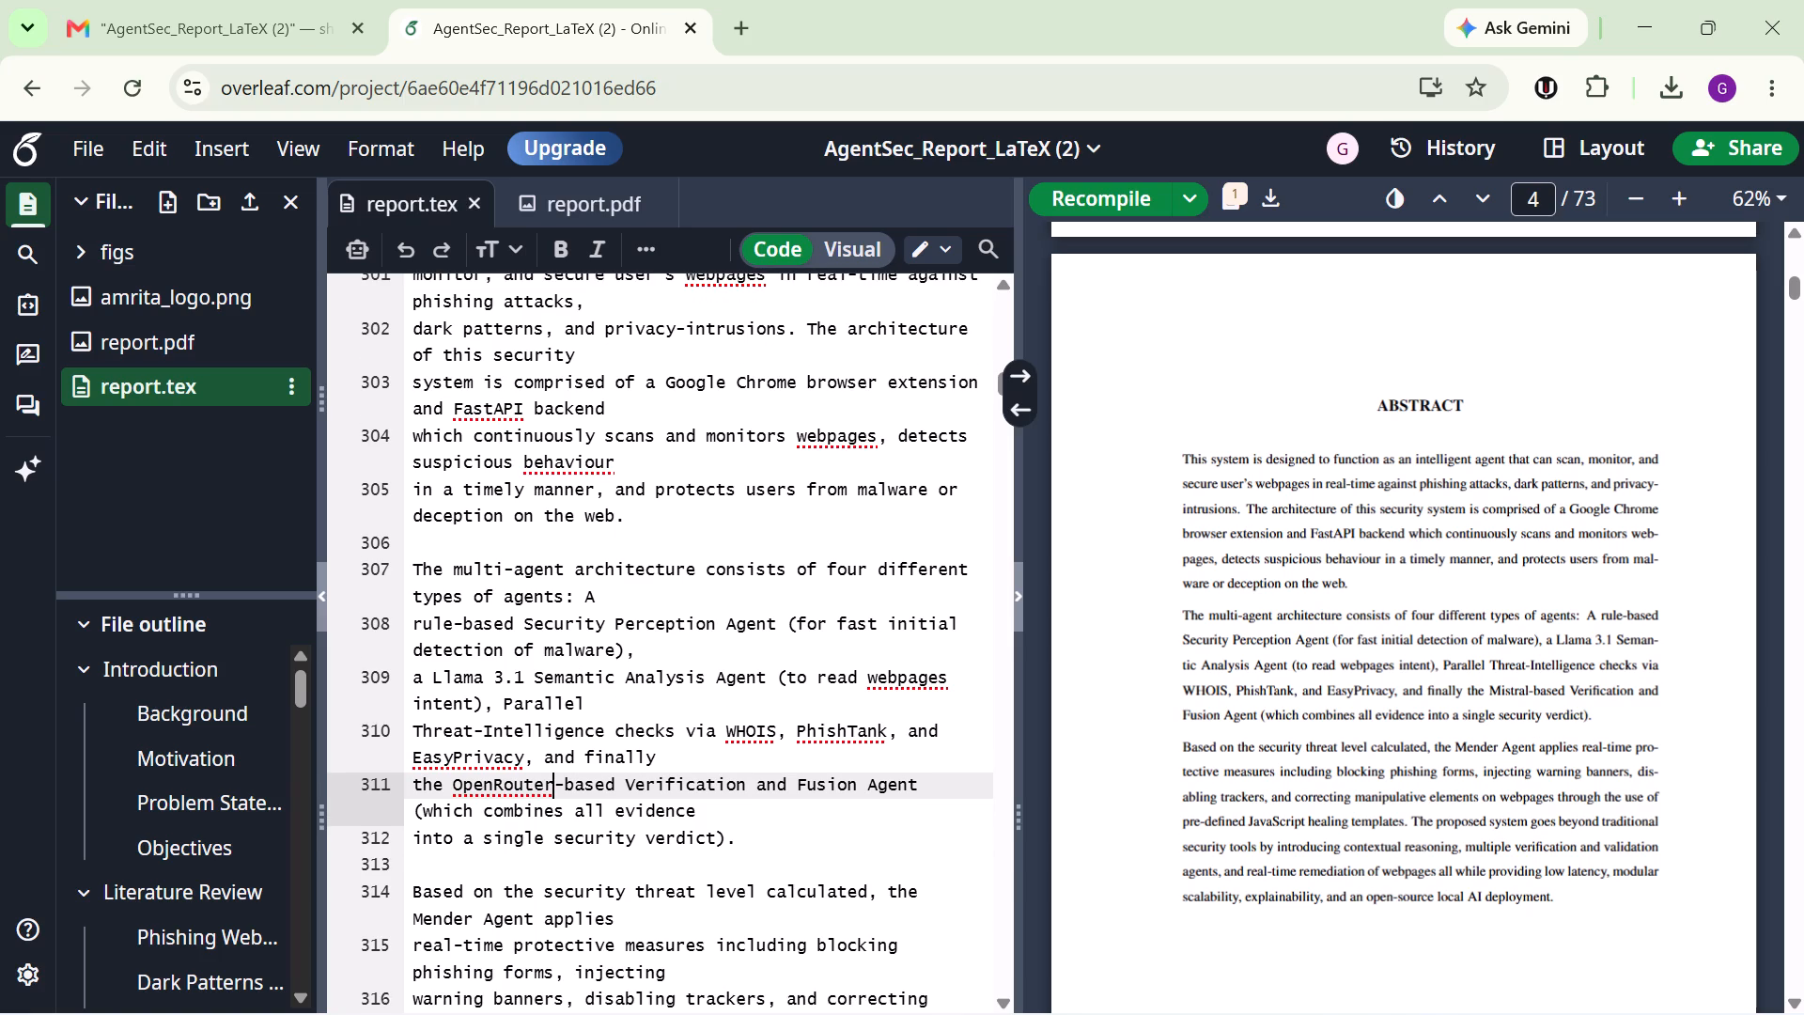
{"action": "scroll", "coordinate": [756, 805], "scroll_direction": "down", "scroll_amount": 1}
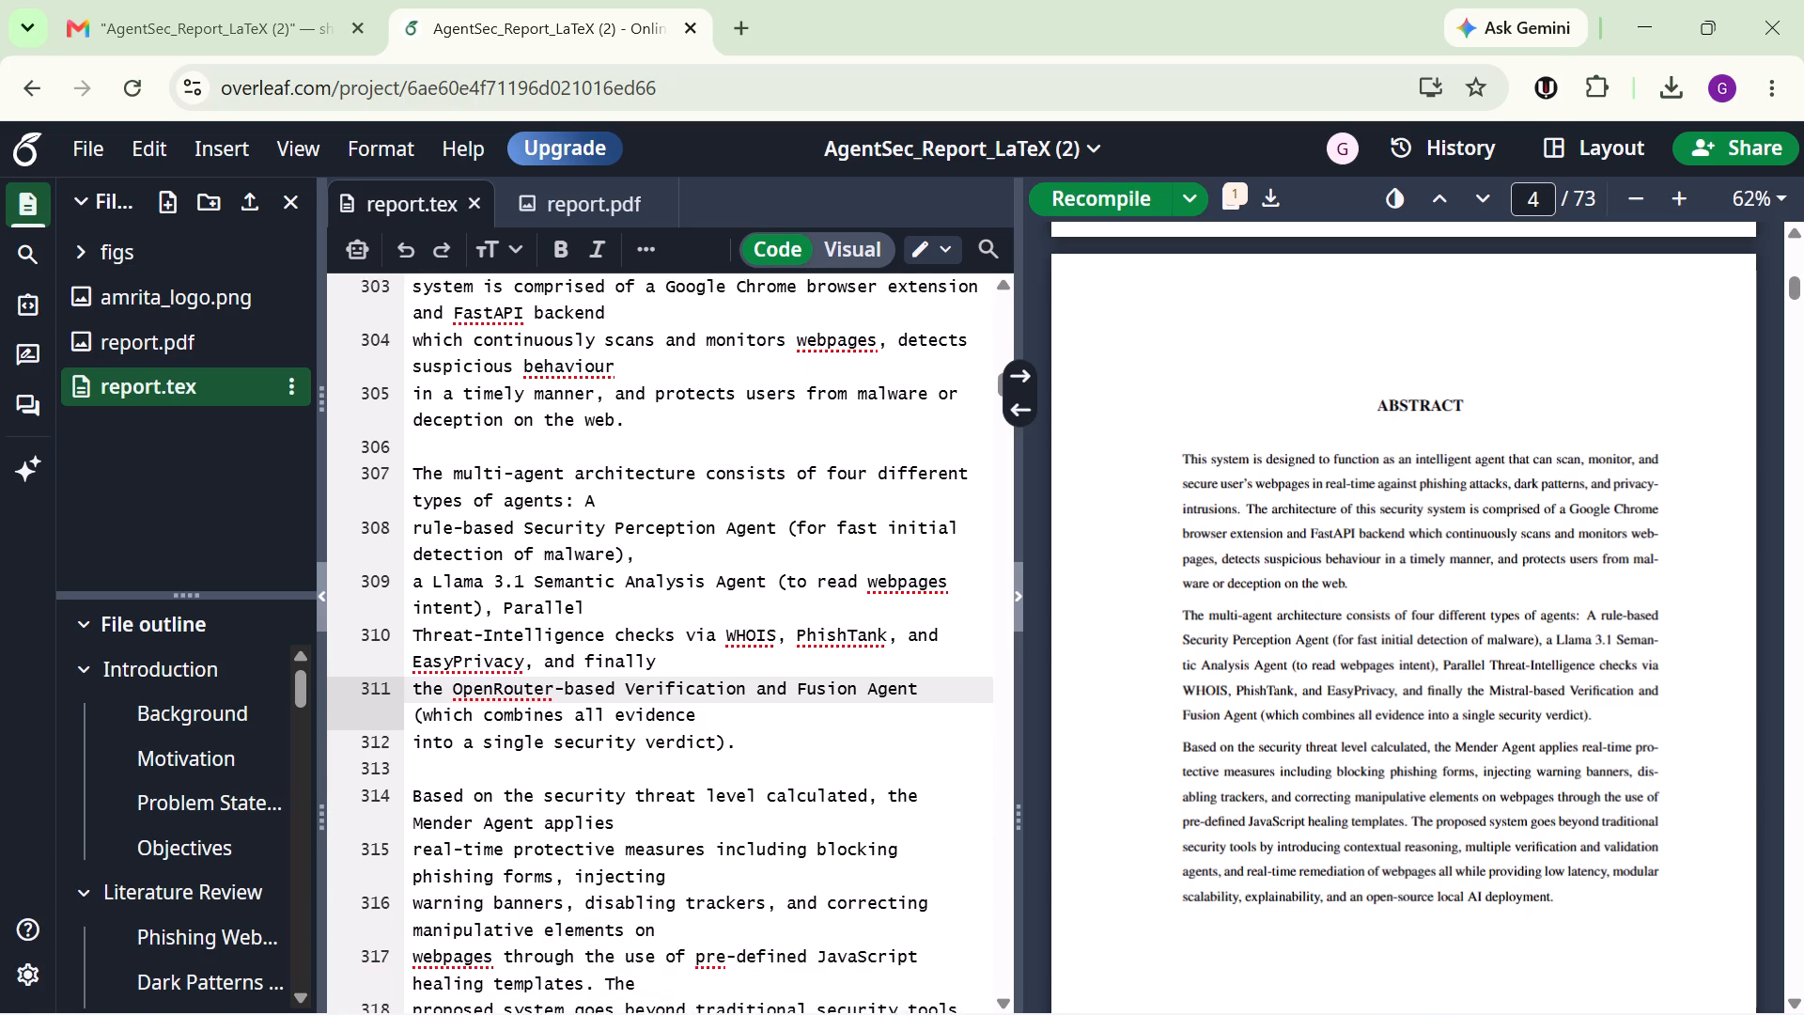
{"action": "scroll", "coordinate": [756, 805], "scroll_direction": "down", "scroll_amount": 4}
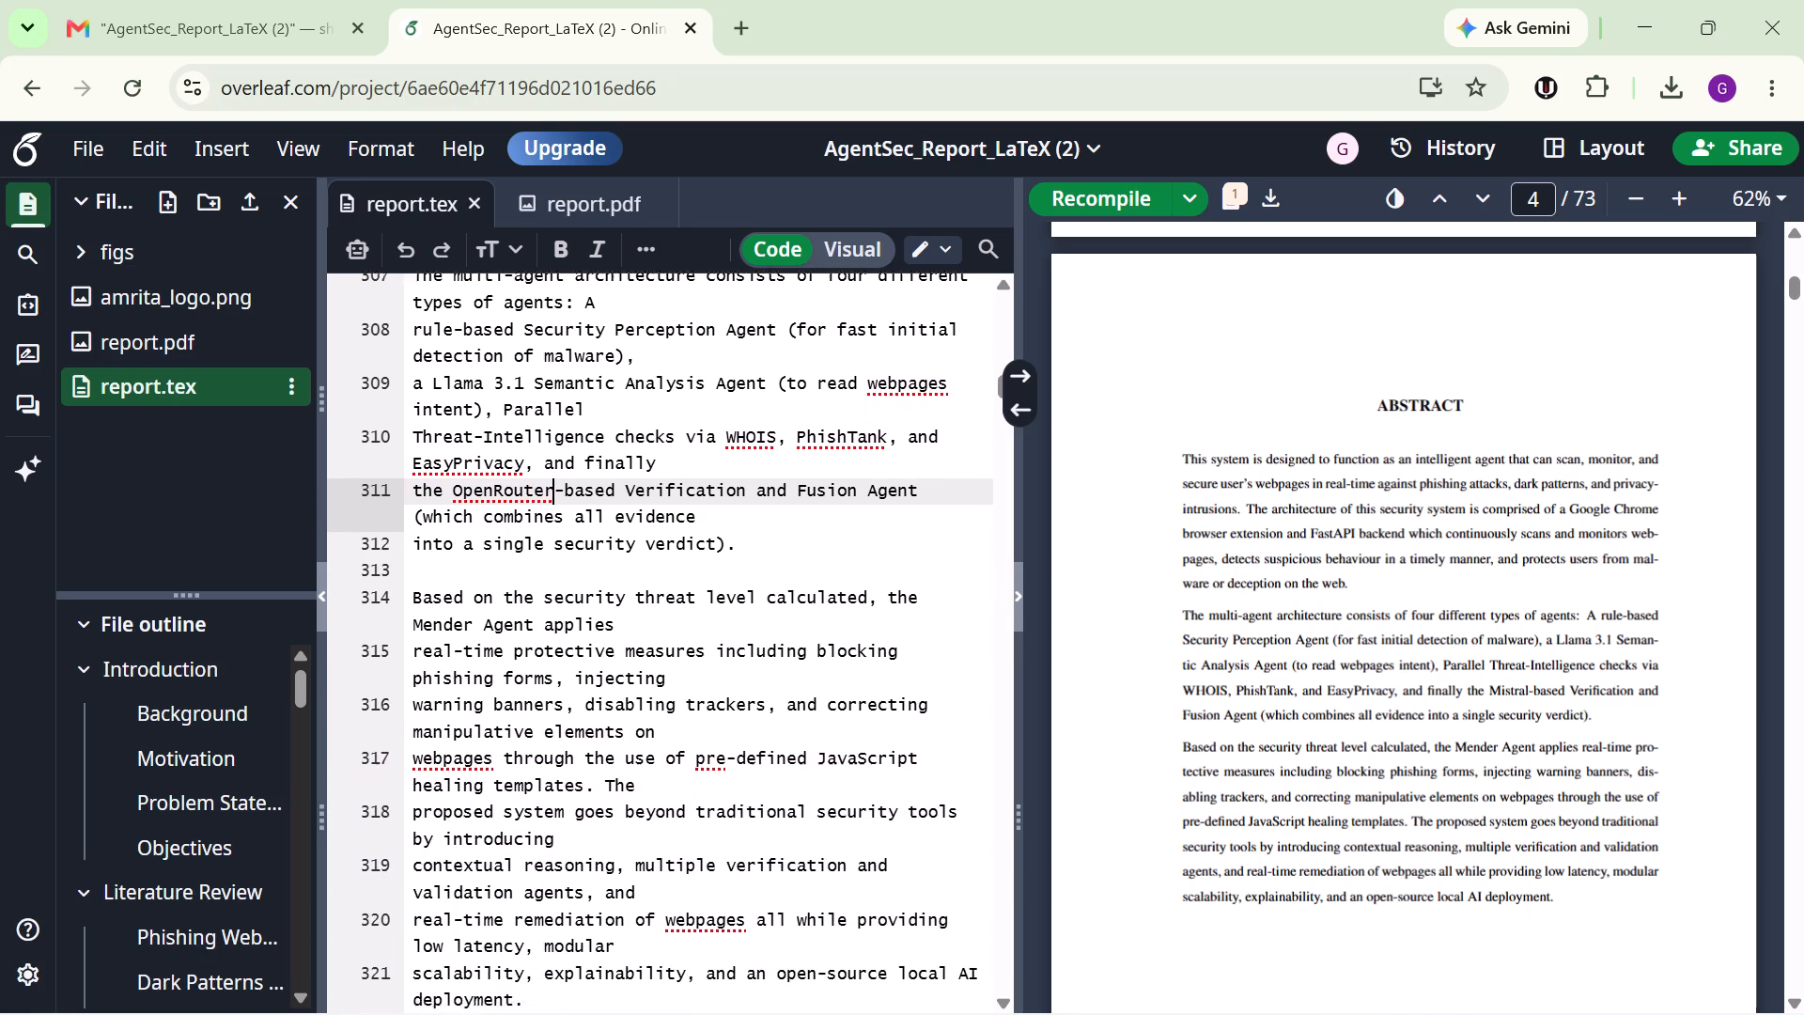
{"action": "scroll", "coordinate": [756, 805], "scroll_direction": "down", "scroll_amount": 4}
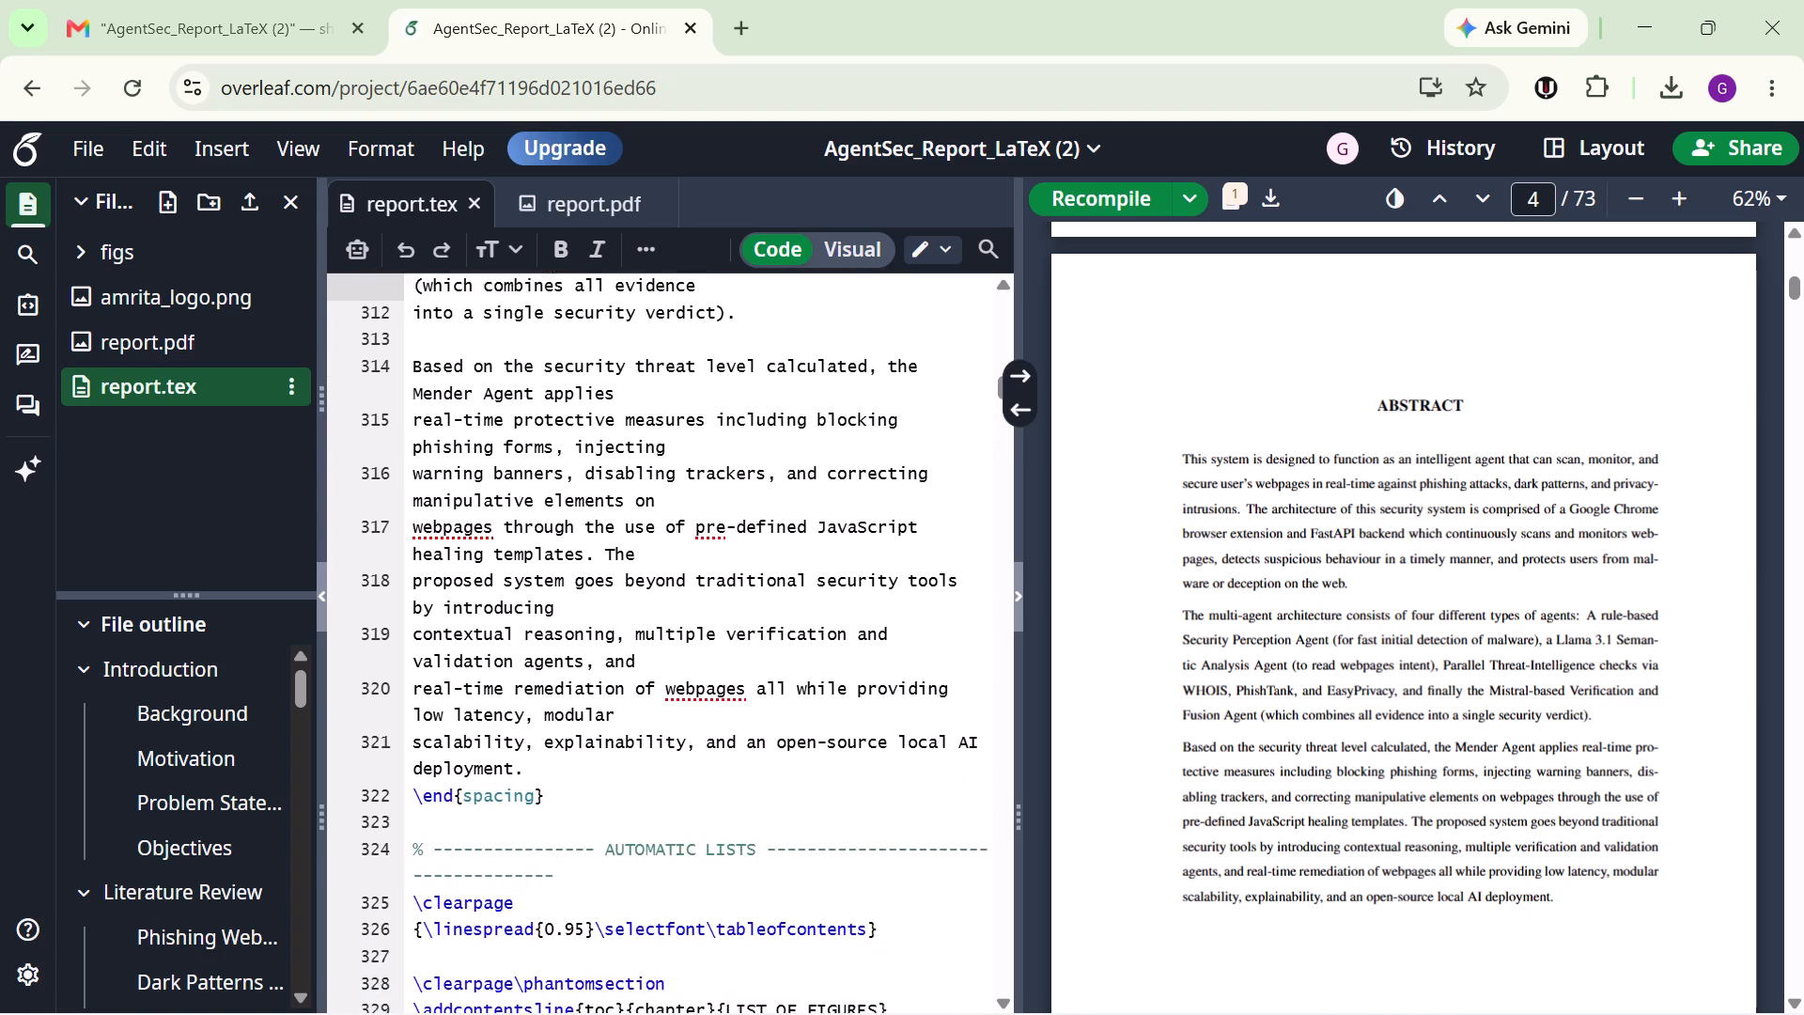
{"action": "scroll", "coordinate": [756, 805], "scroll_direction": "down", "scroll_amount": 5}
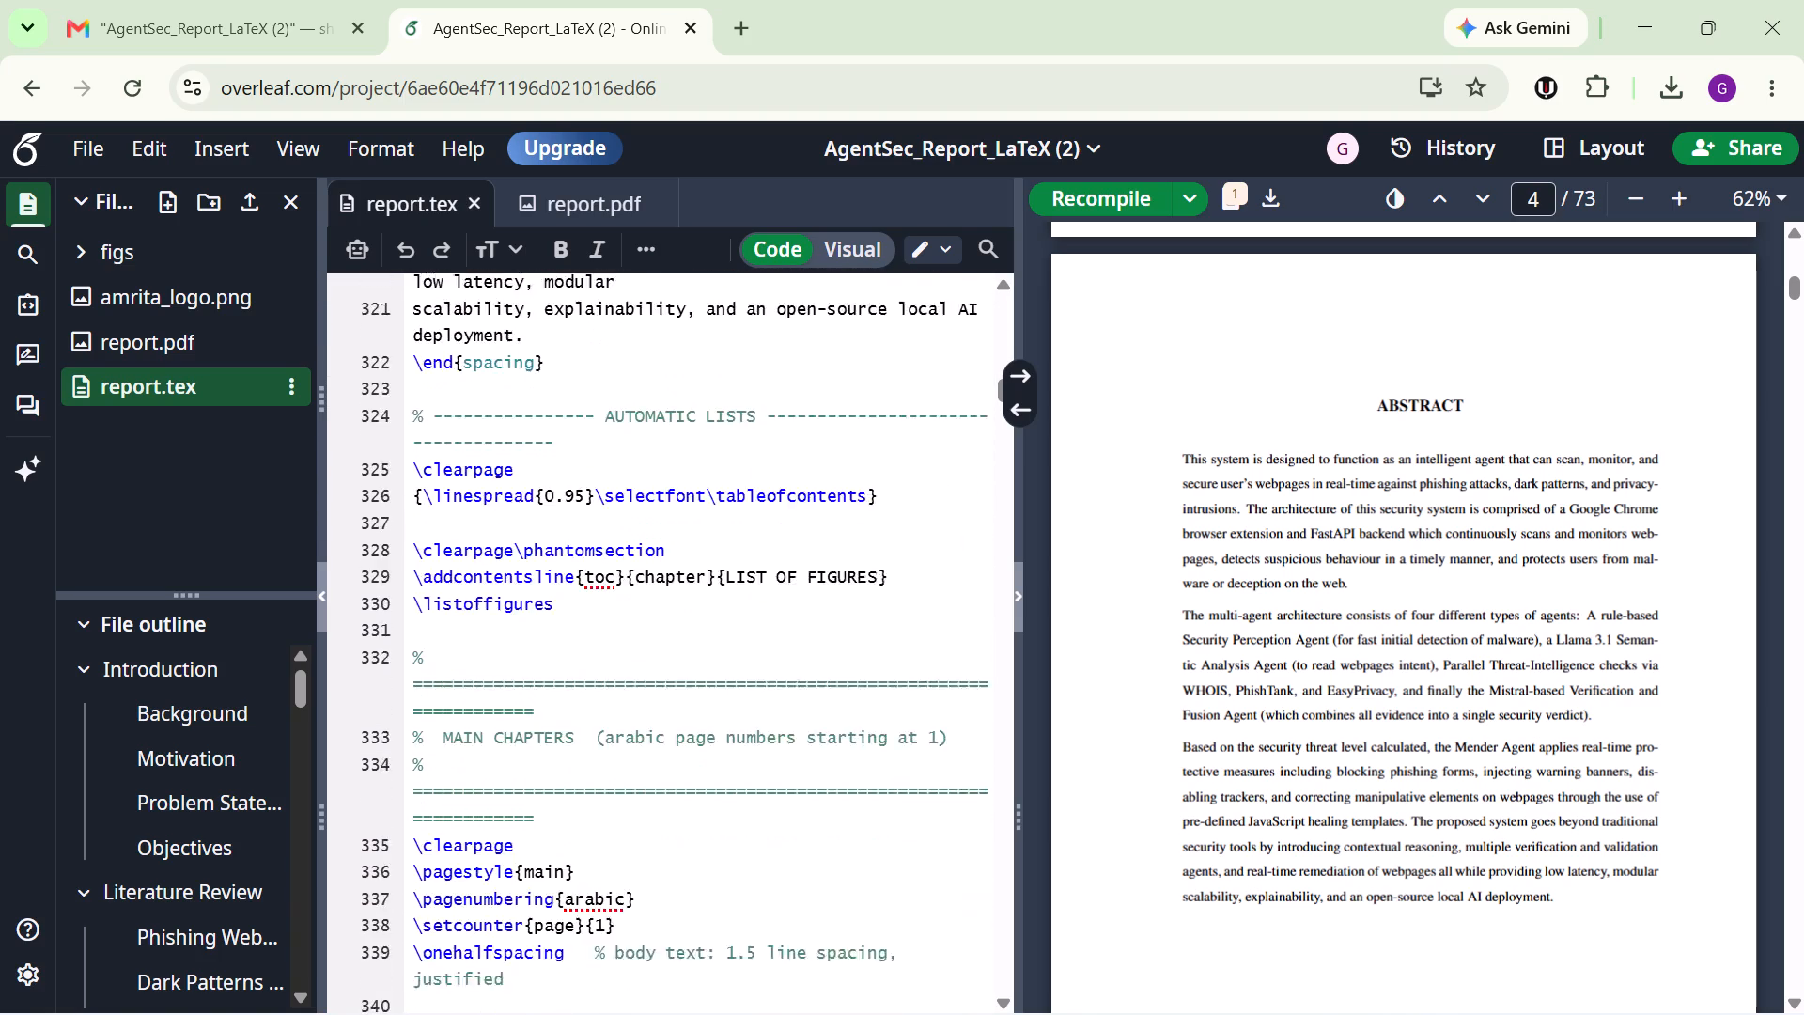
{"action": "scroll", "coordinate": [756, 805], "scroll_direction": "down", "scroll_amount": 5}
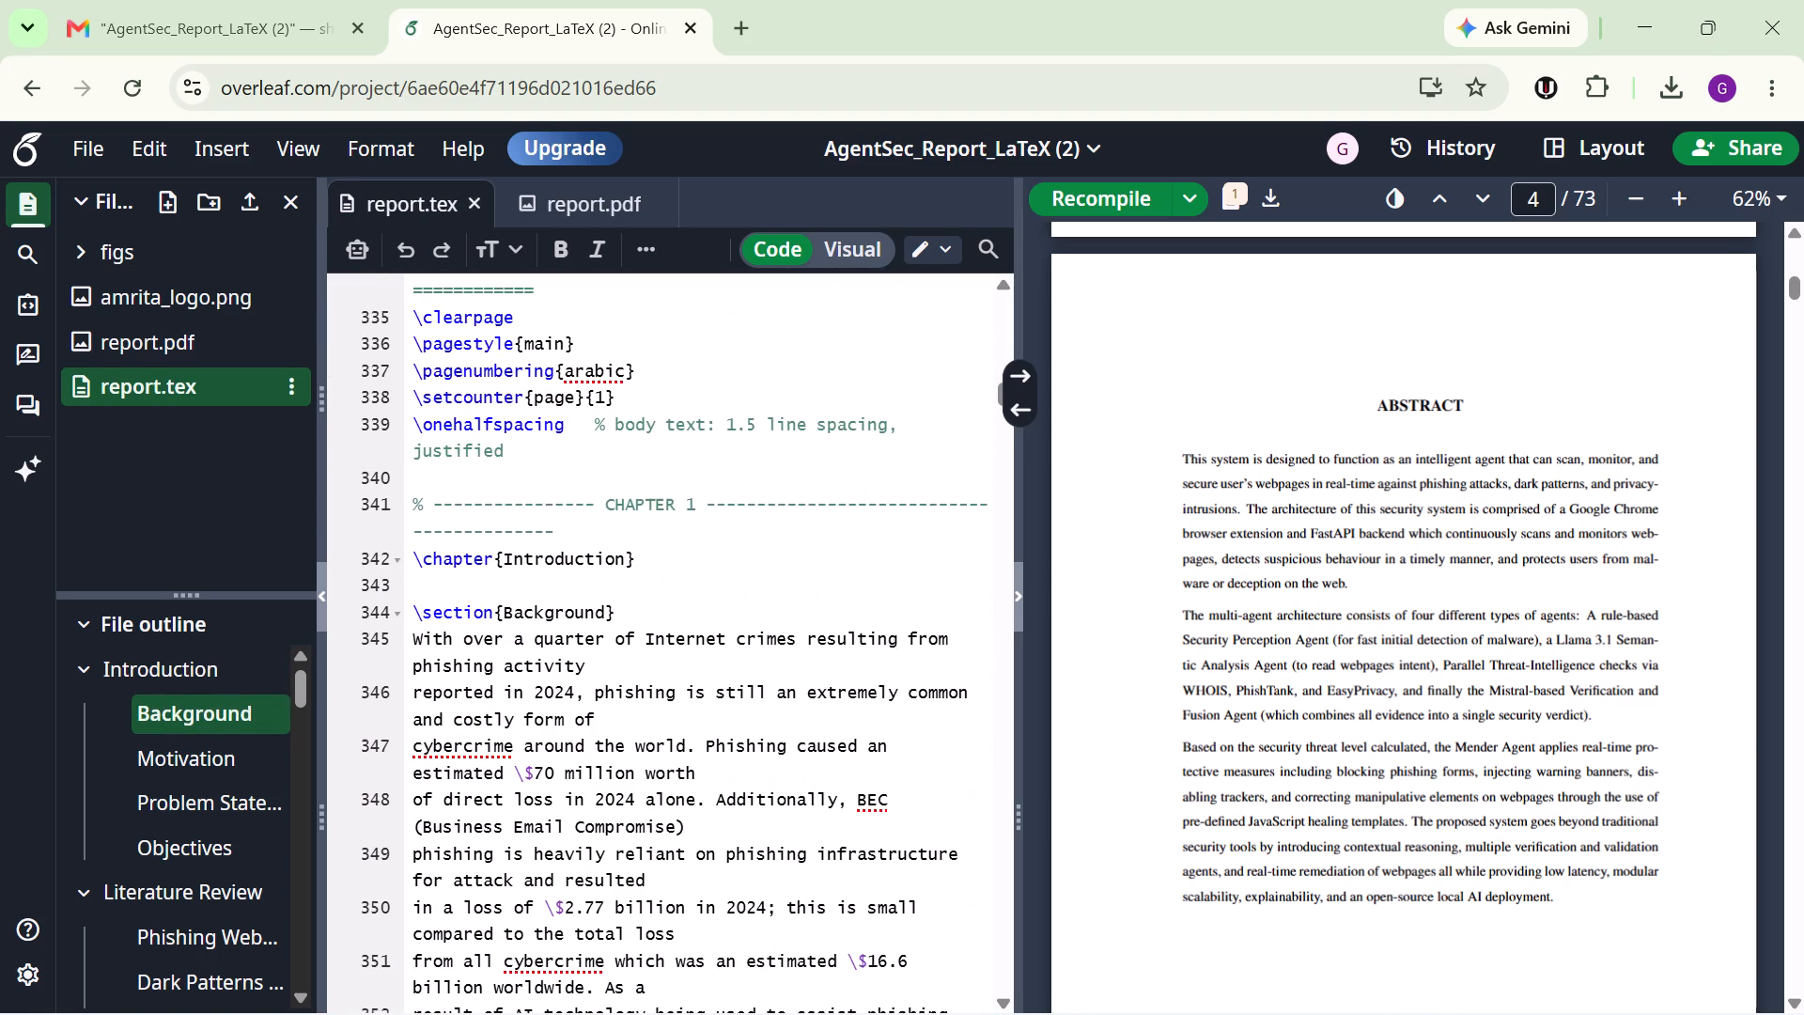
{"action": "scroll", "coordinate": [756, 805], "scroll_direction": "down", "scroll_amount": 1}
Examine the compiled table of contents, including the Literature Review entries, and the Background section's source text.
{"action": "scroll", "coordinate": [1380, 769], "scroll_direction": "down", "scroll_amount": 2}
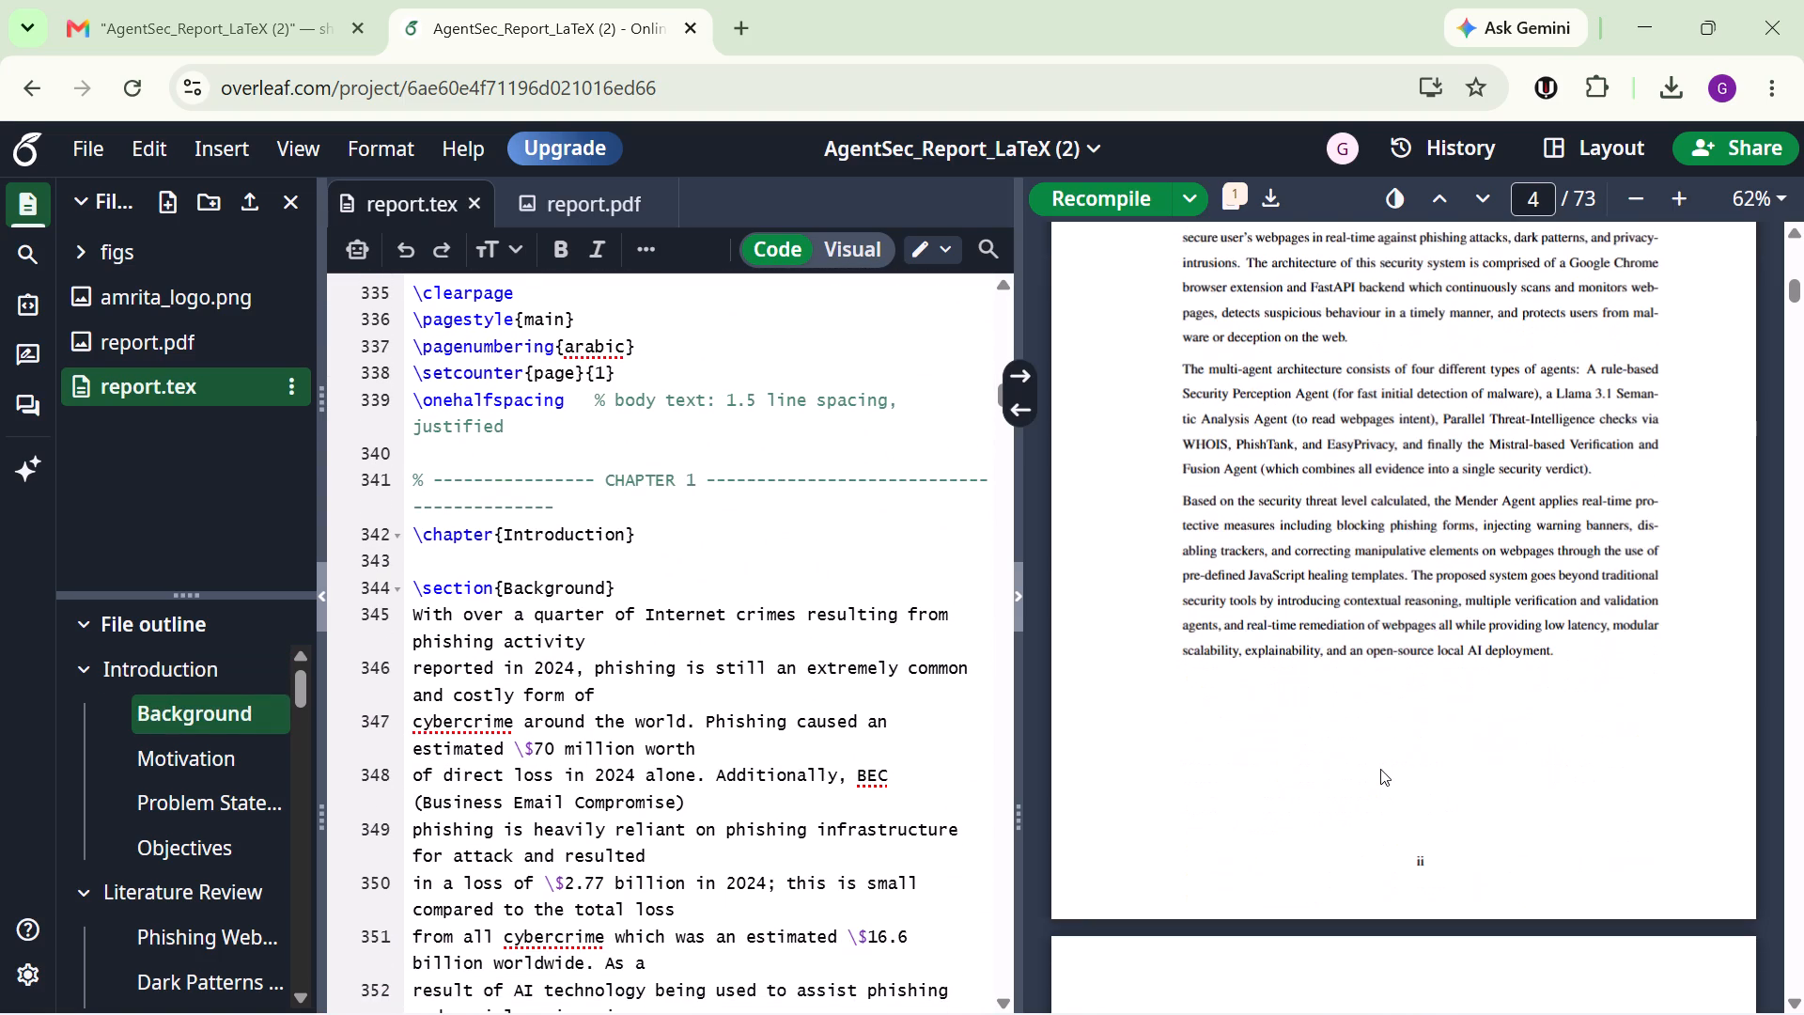
{"action": "scroll", "coordinate": [1380, 769], "scroll_direction": "down", "scroll_amount": 5}
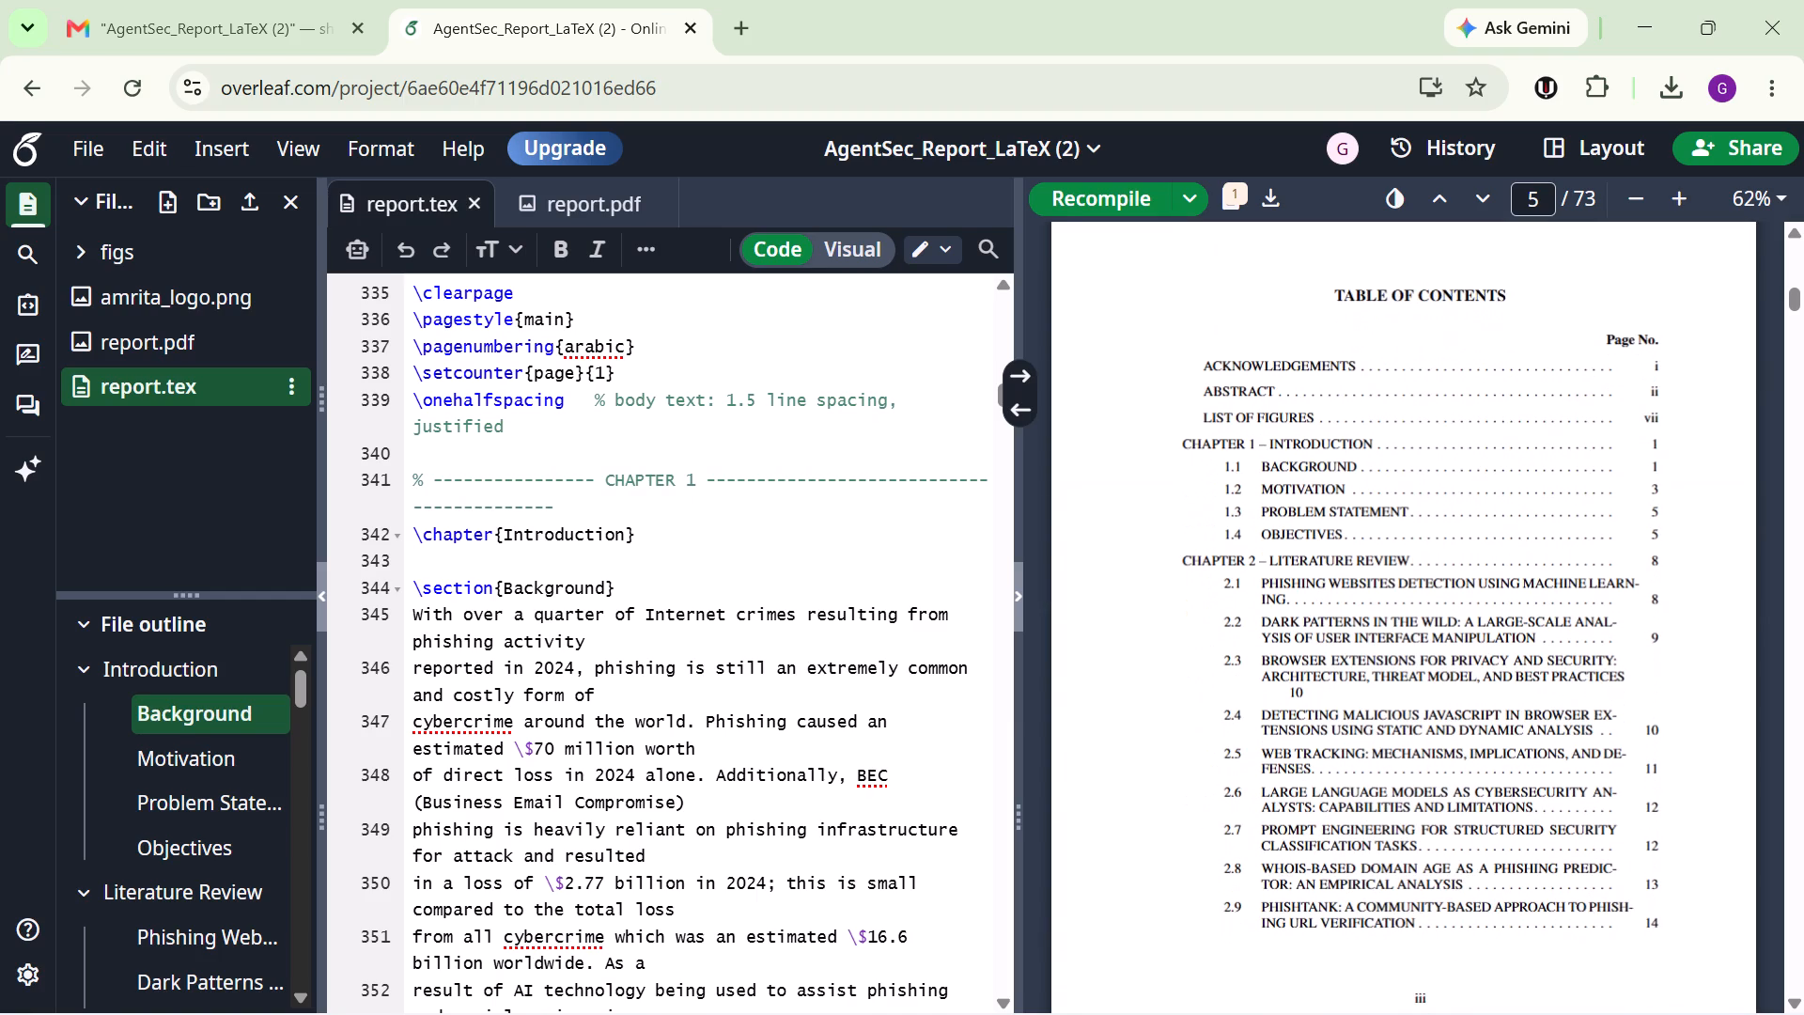
{"action": "scroll", "coordinate": [1380, 769], "scroll_direction": "down", "scroll_amount": 2}
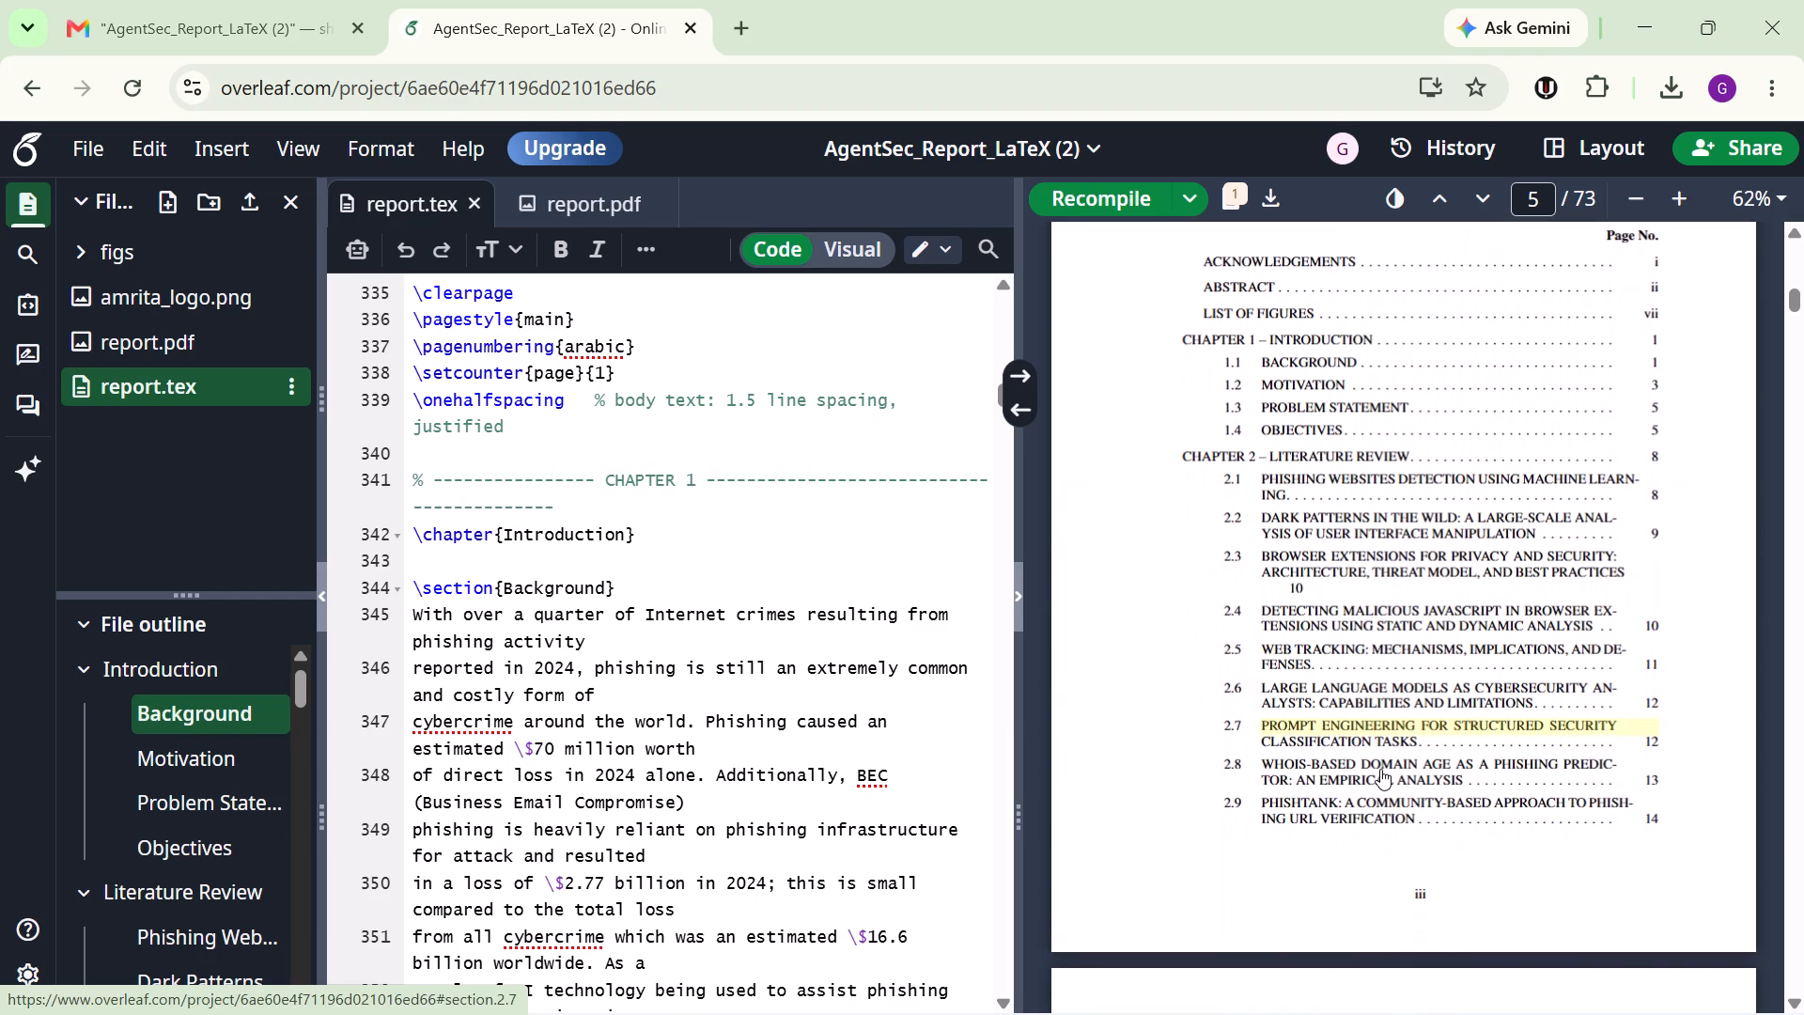
{"action": "scroll", "coordinate": [1380, 769], "scroll_direction": "down", "scroll_amount": 5}
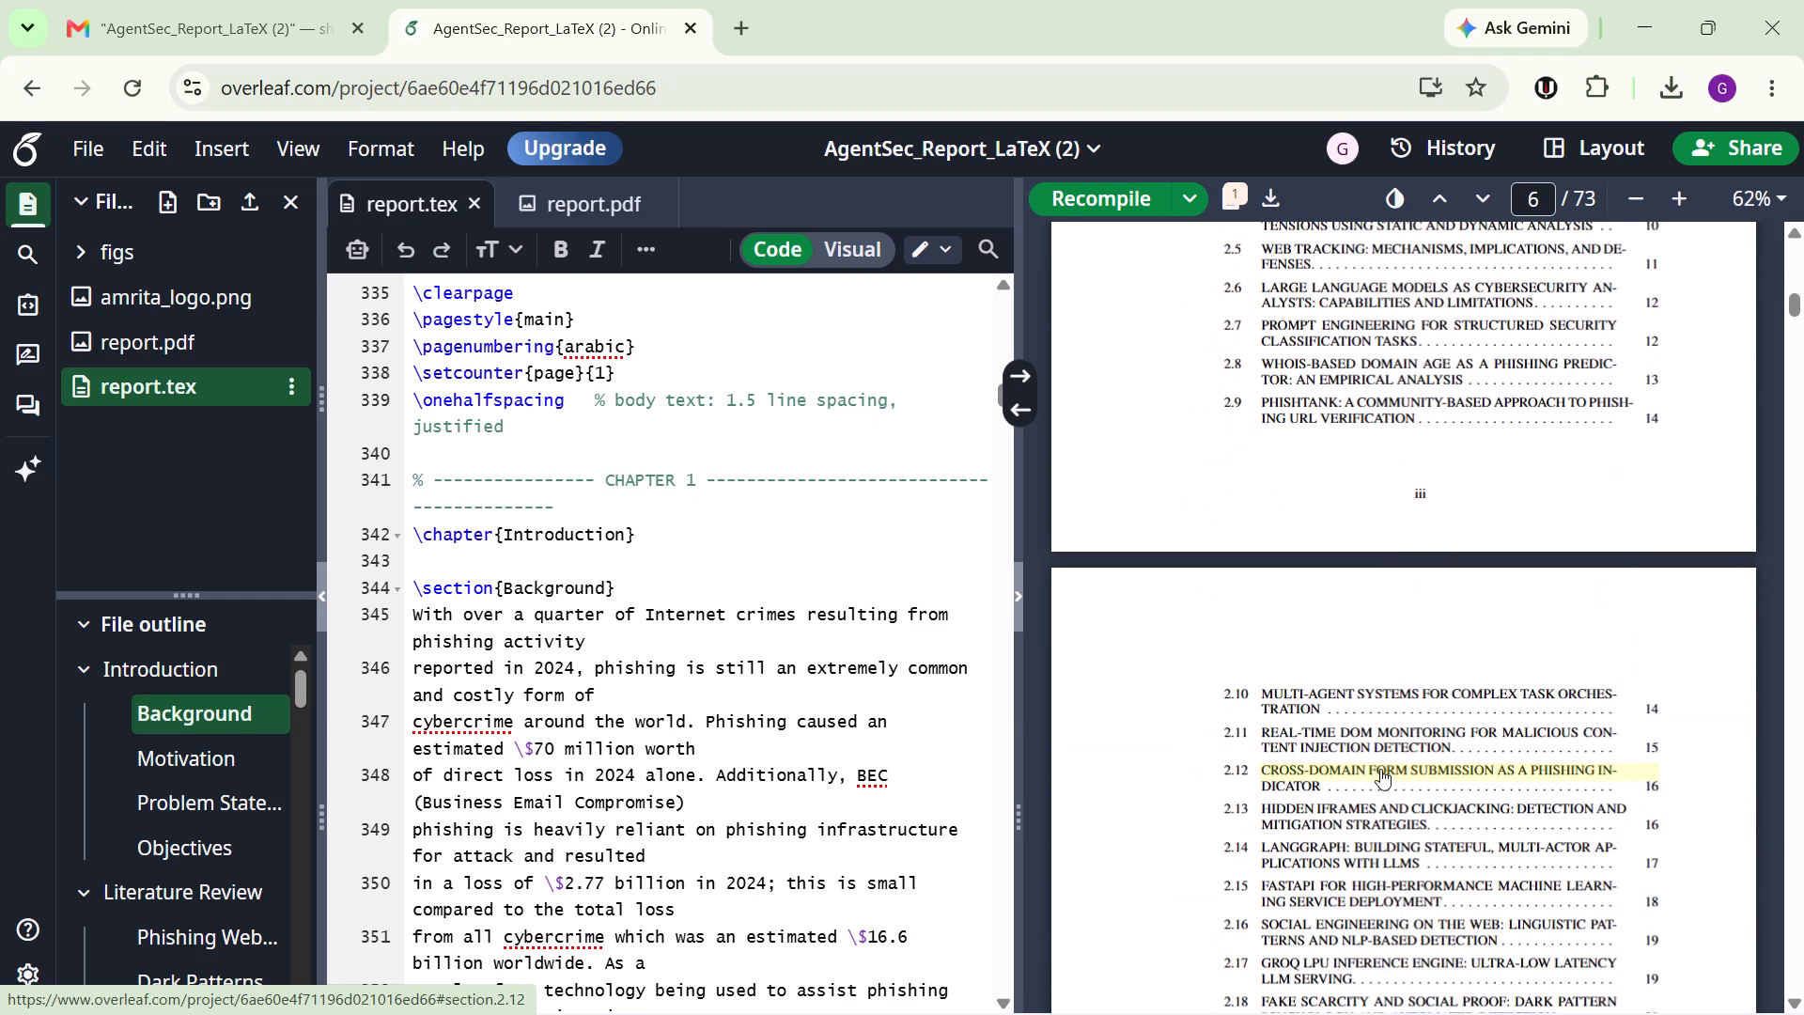
{"action": "scroll", "coordinate": [1380, 769], "scroll_direction": "down", "scroll_amount": 2}
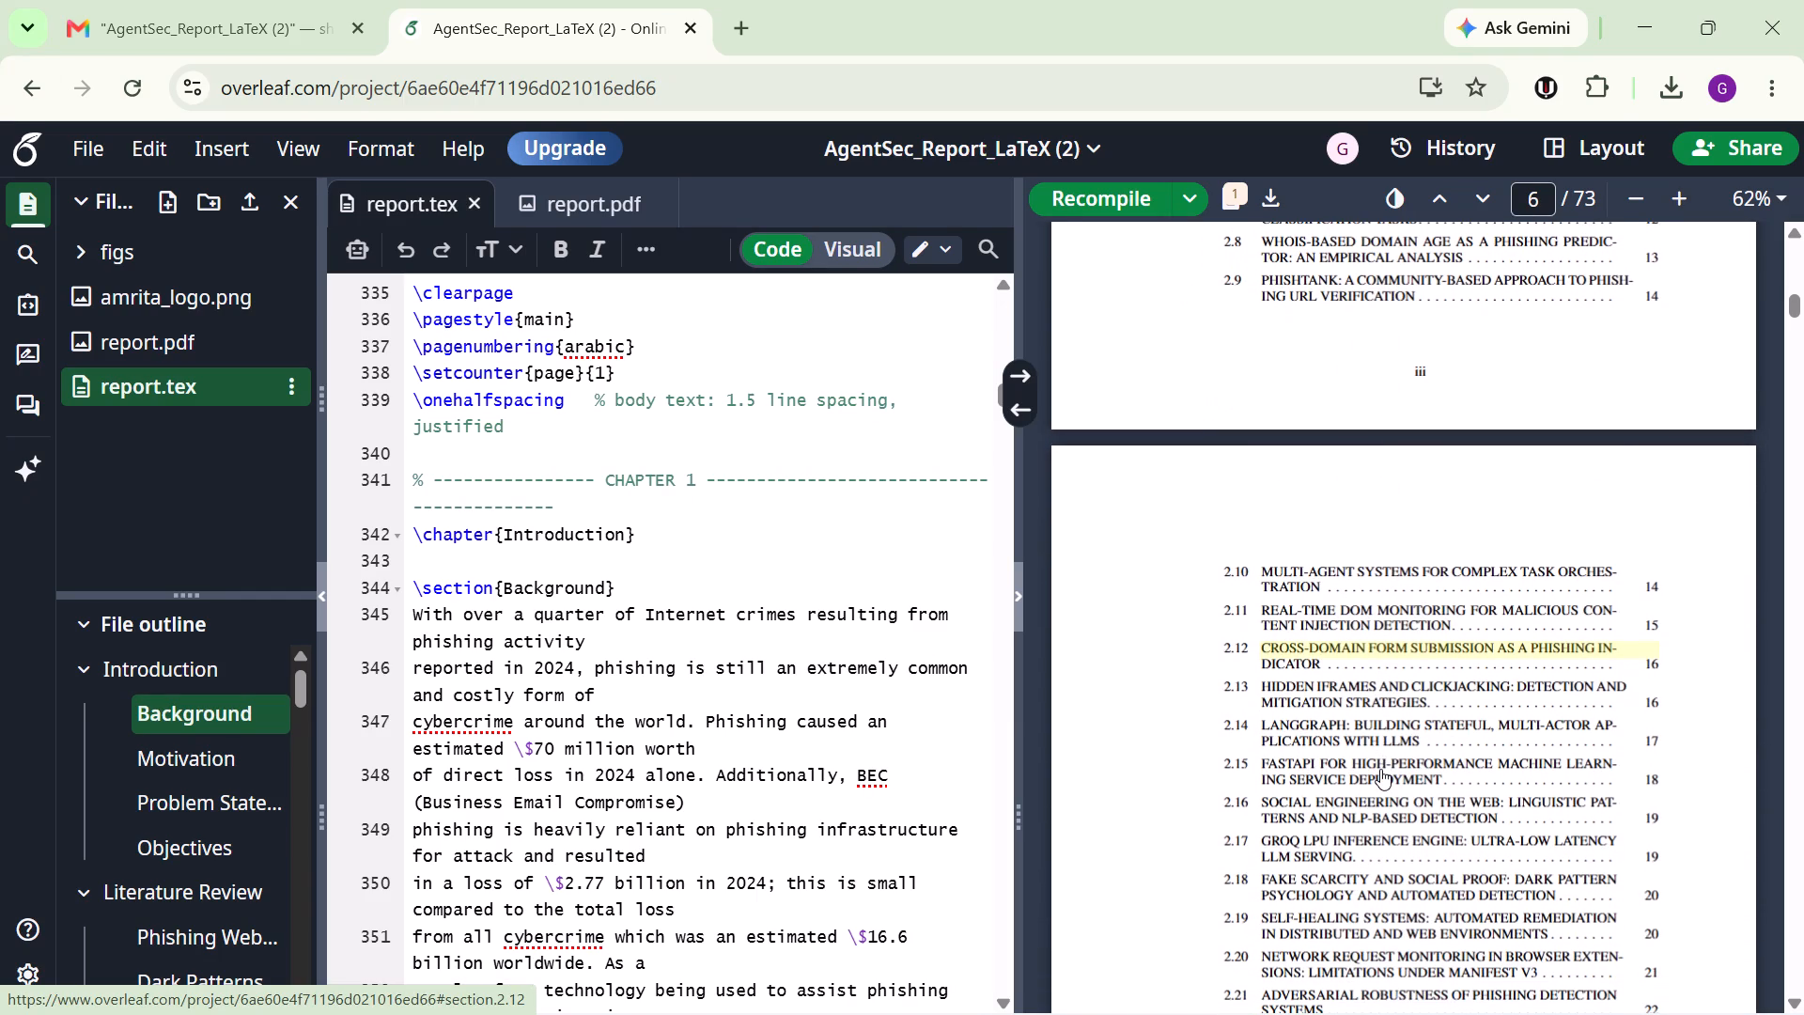
{"action": "scroll", "coordinate": [1380, 769], "scroll_direction": "down", "scroll_amount": 1}
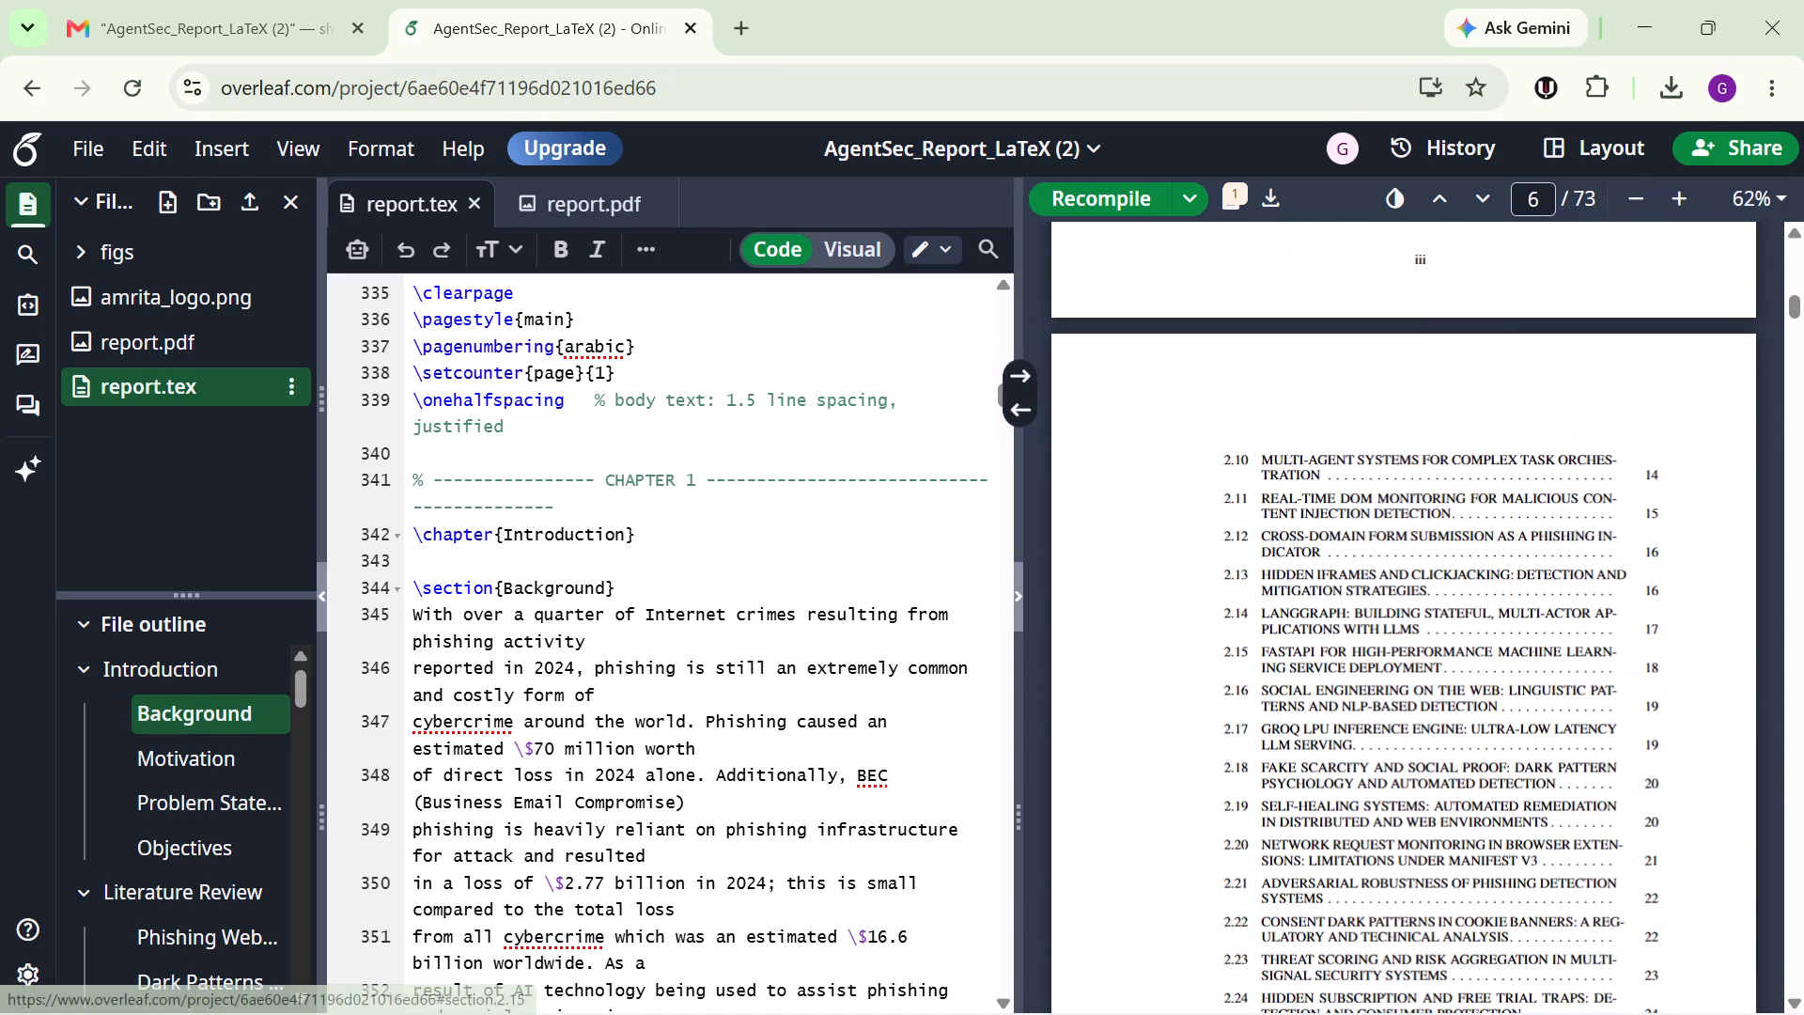
{"action": "scroll", "coordinate": [1380, 769], "scroll_direction": "down", "scroll_amount": 1}
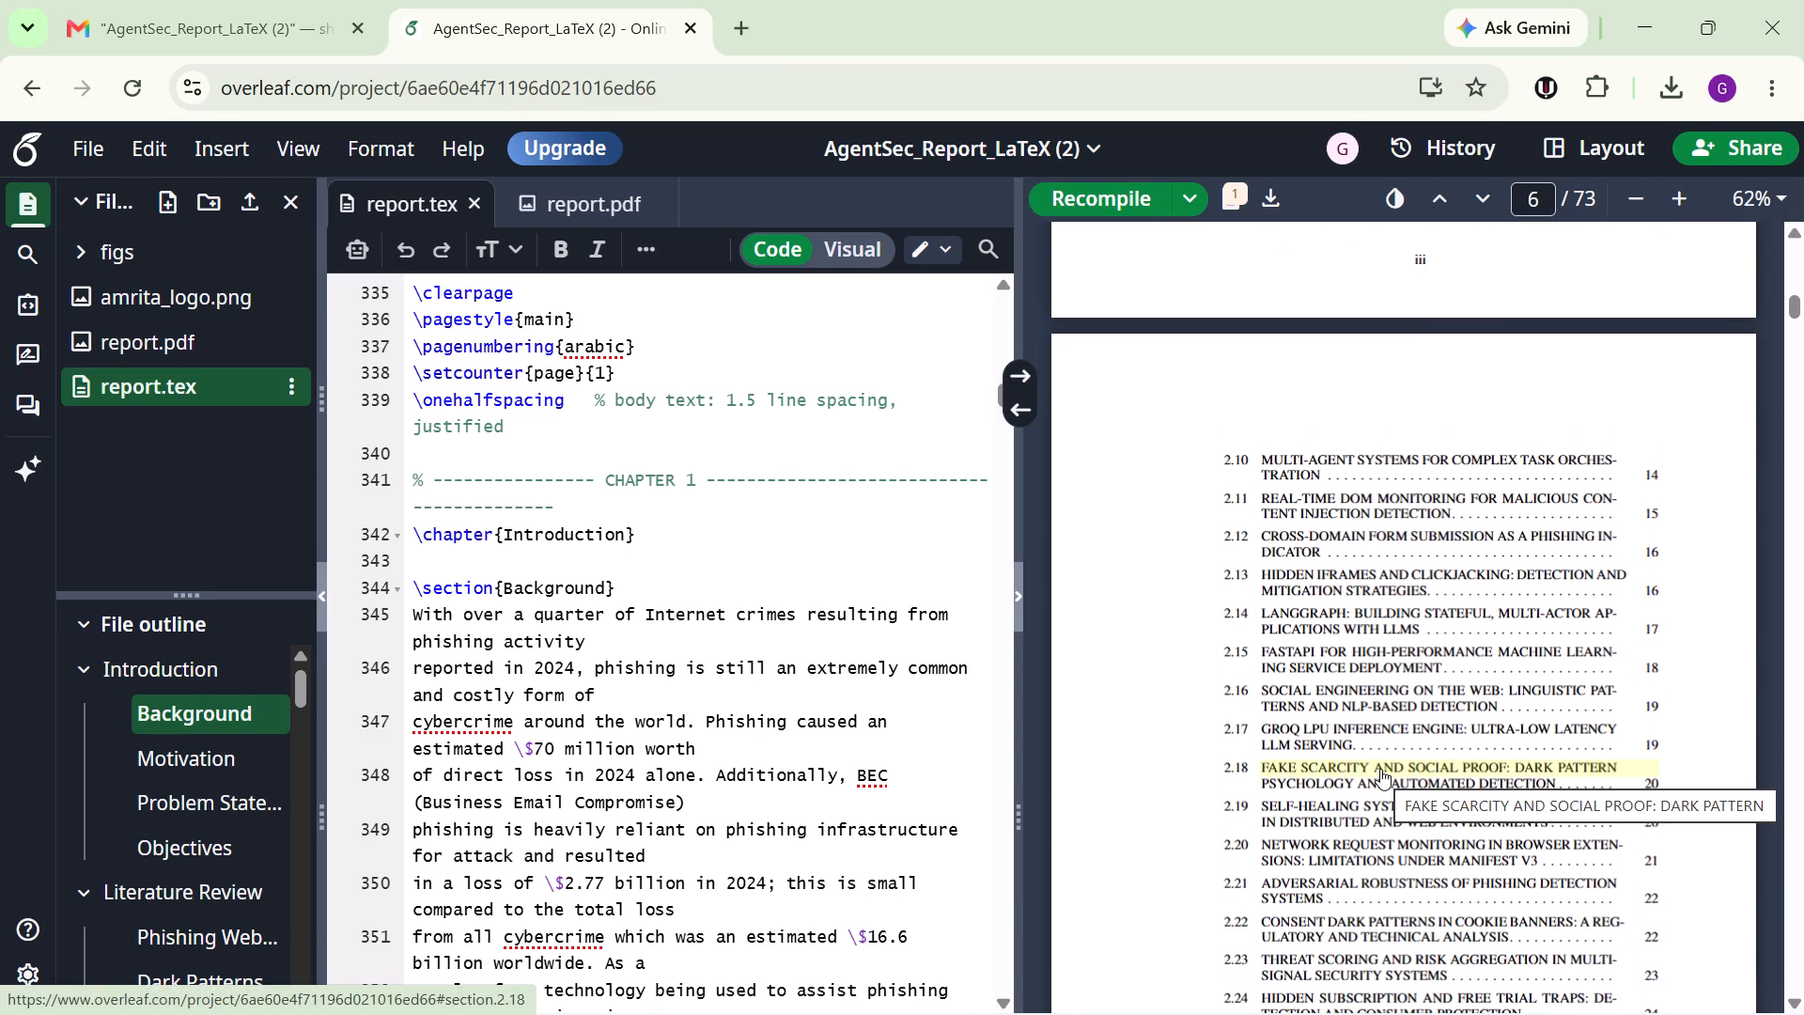
{"action": "scroll", "coordinate": [717, 848], "scroll_direction": "down", "scroll_amount": 1}
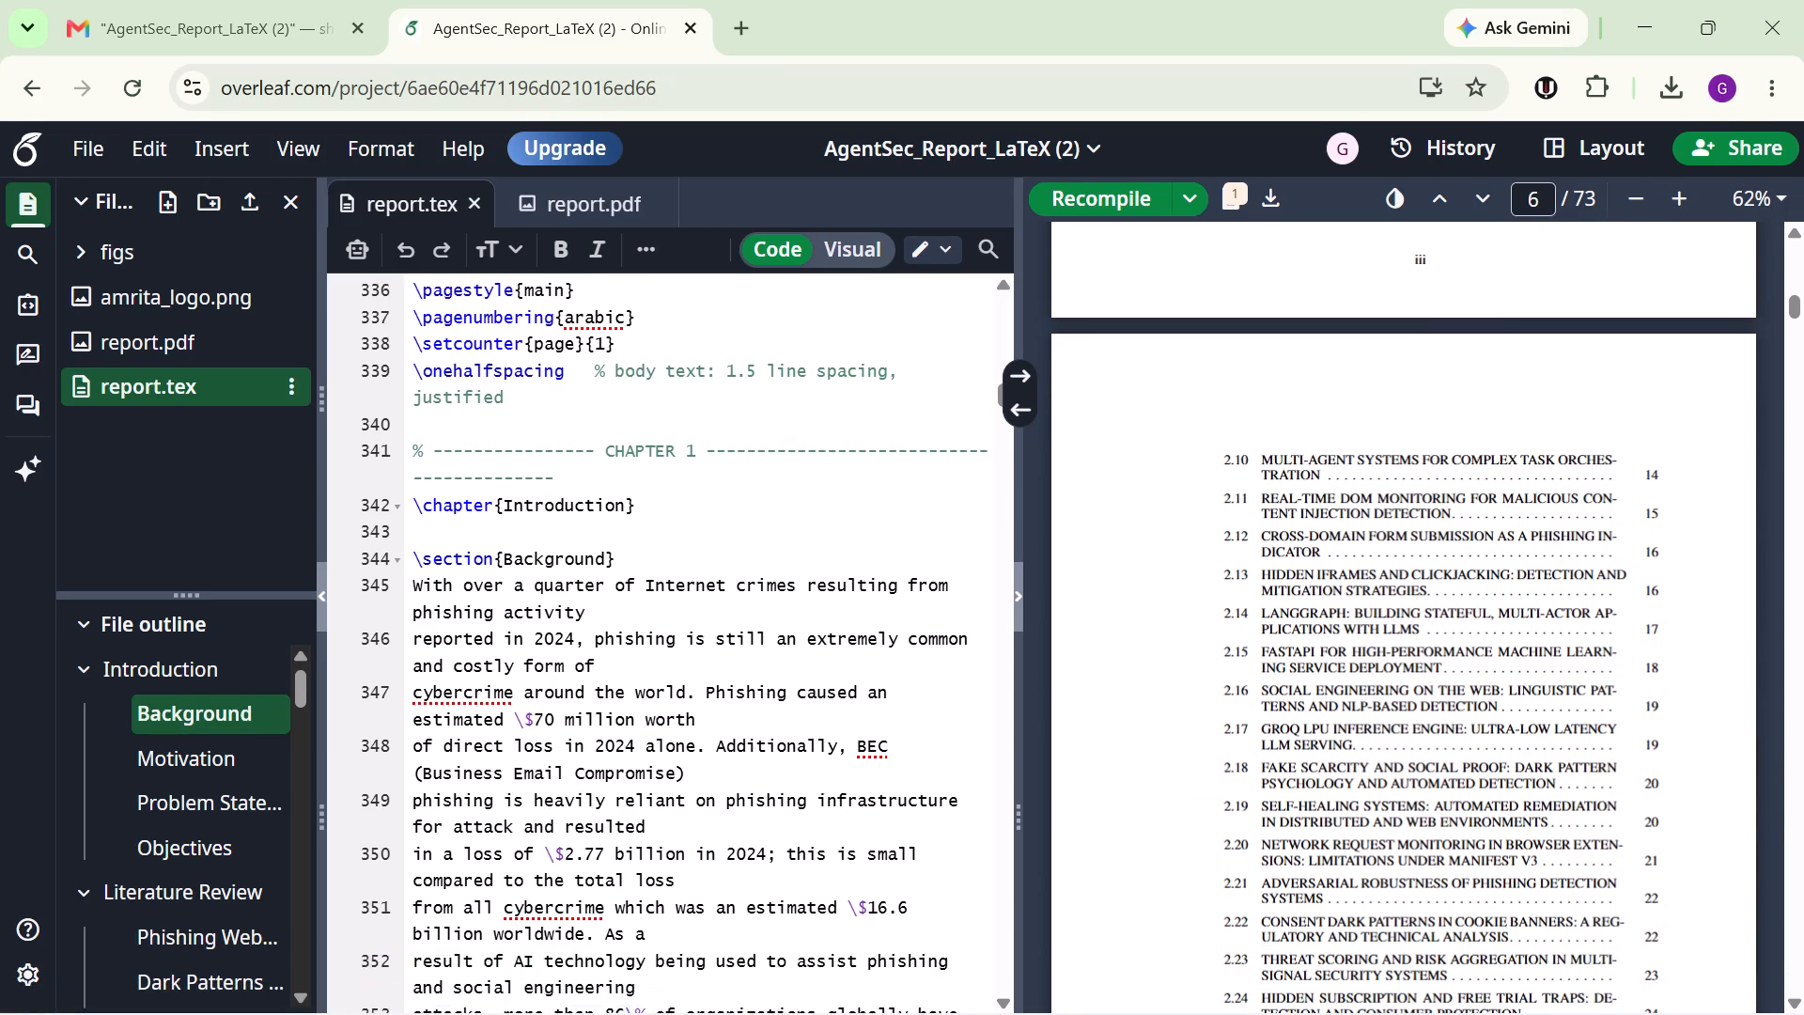
{"action": "scroll", "coordinate": [717, 848], "scroll_direction": "down", "scroll_amount": 4}
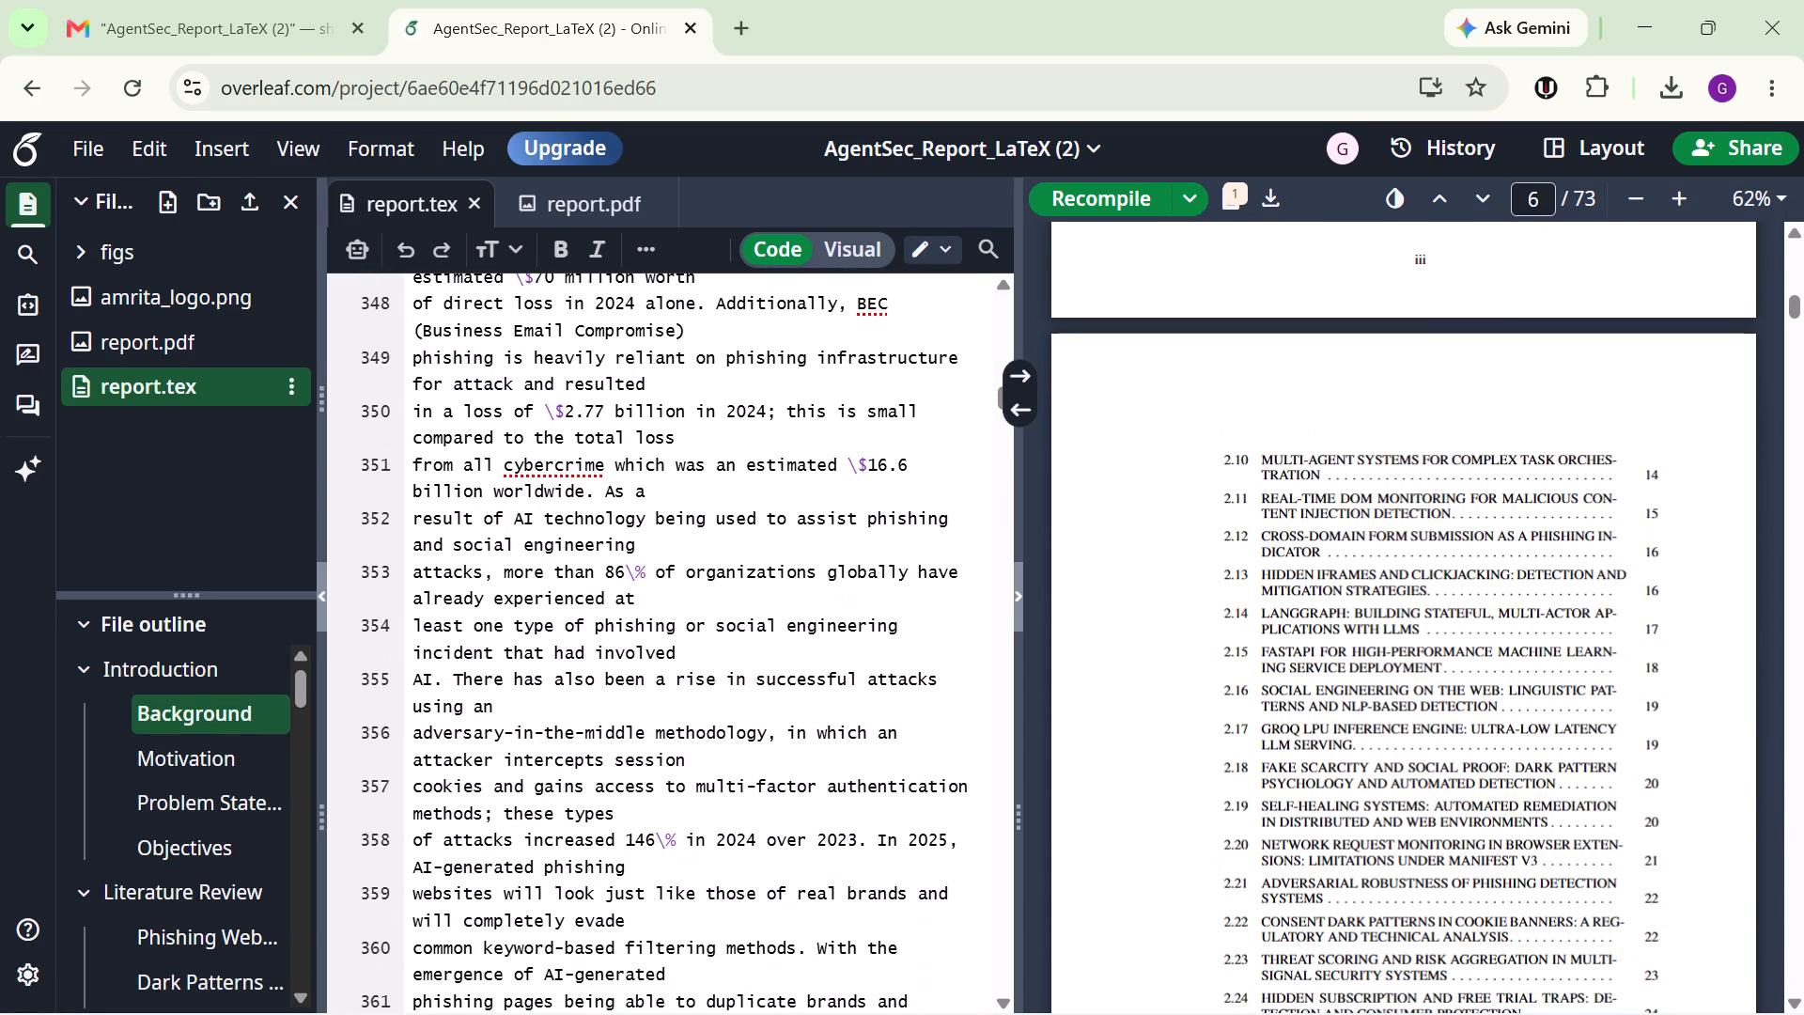
{"action": "scroll", "coordinate": [717, 848], "scroll_direction": "down", "scroll_amount": 1}
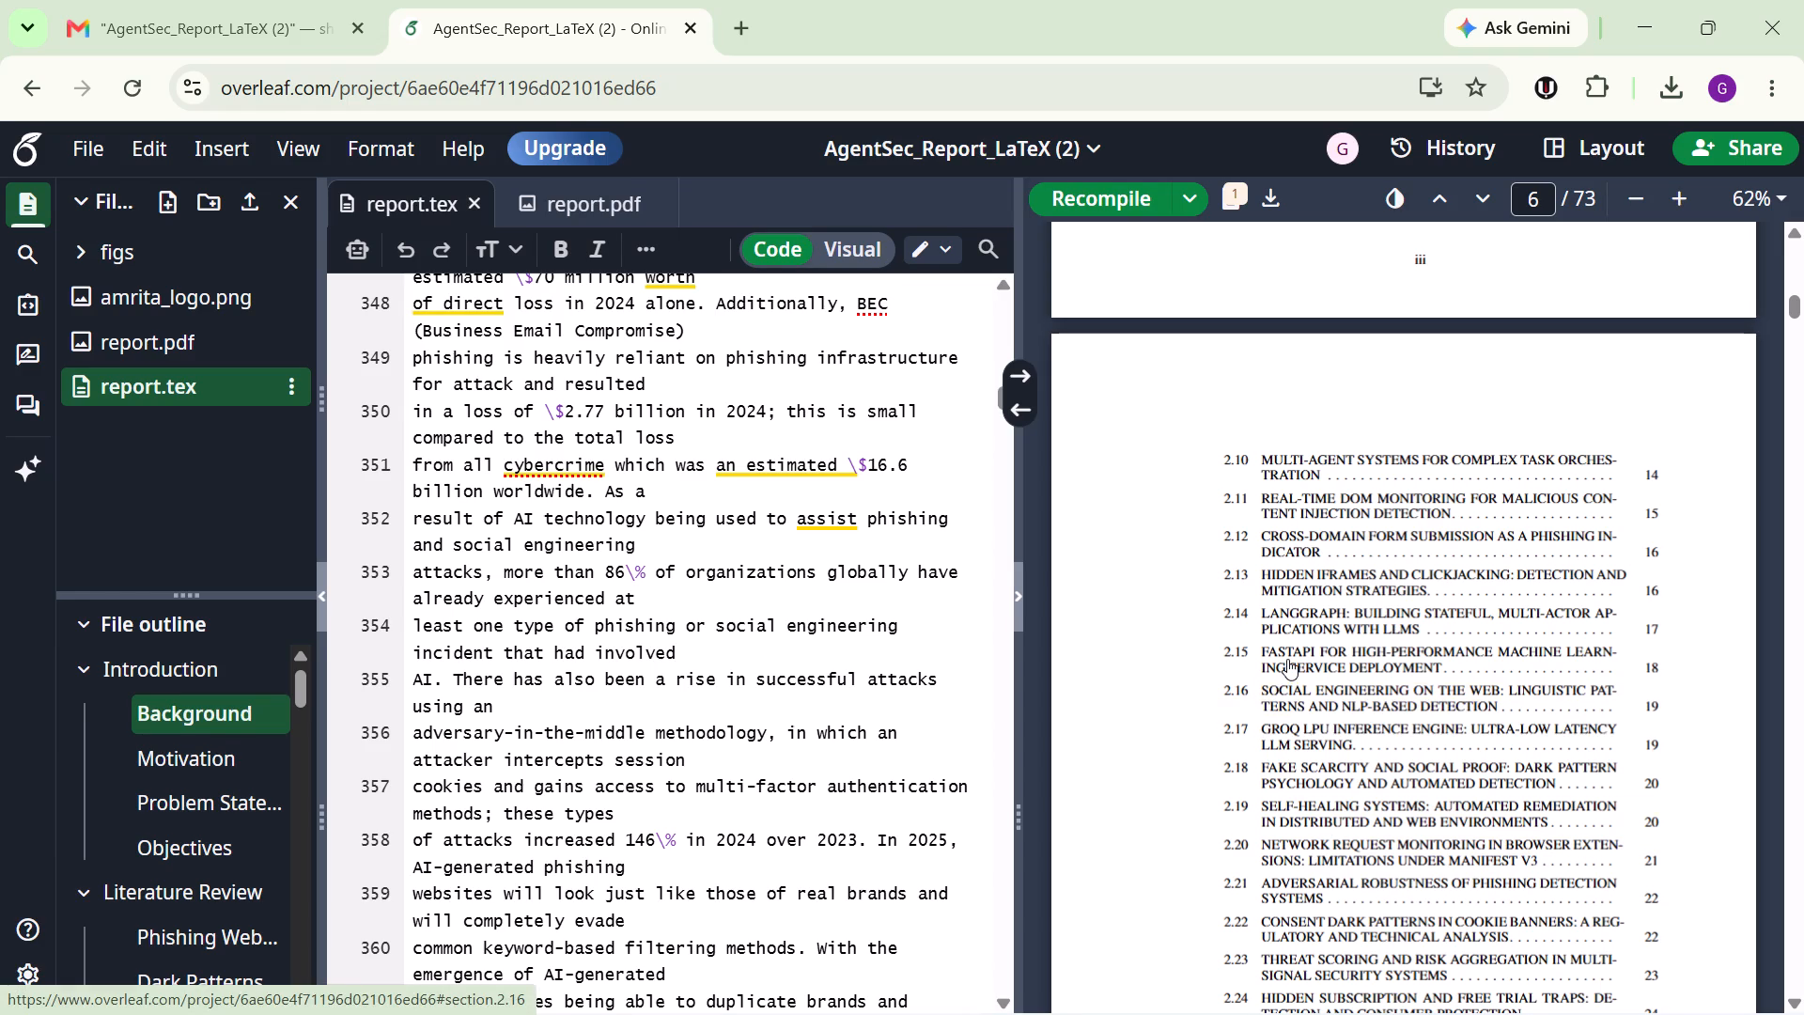
Jump from the table of contents to section 2.17 on the Groq LPU Inference Engine and read on into the following sections.
{"action": "left_click", "coordinate": [1290, 726]}
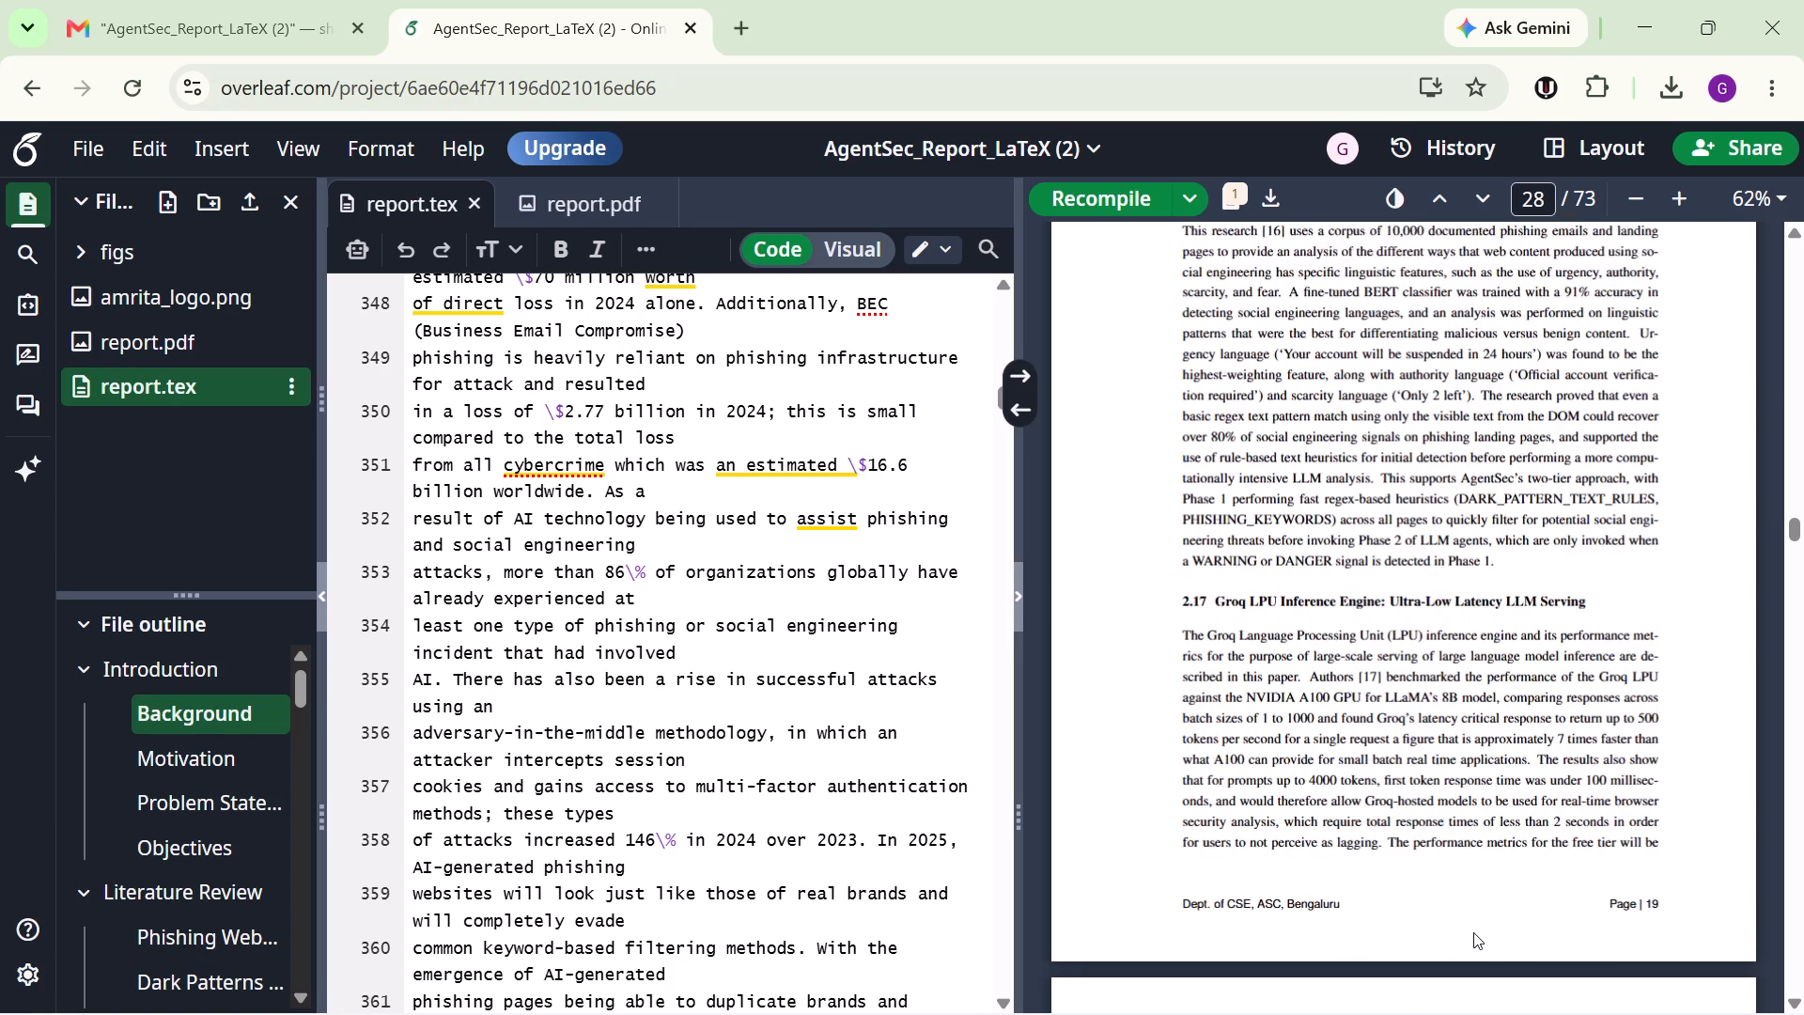
{"action": "scroll", "coordinate": [1473, 932], "scroll_direction": "down", "scroll_amount": 2}
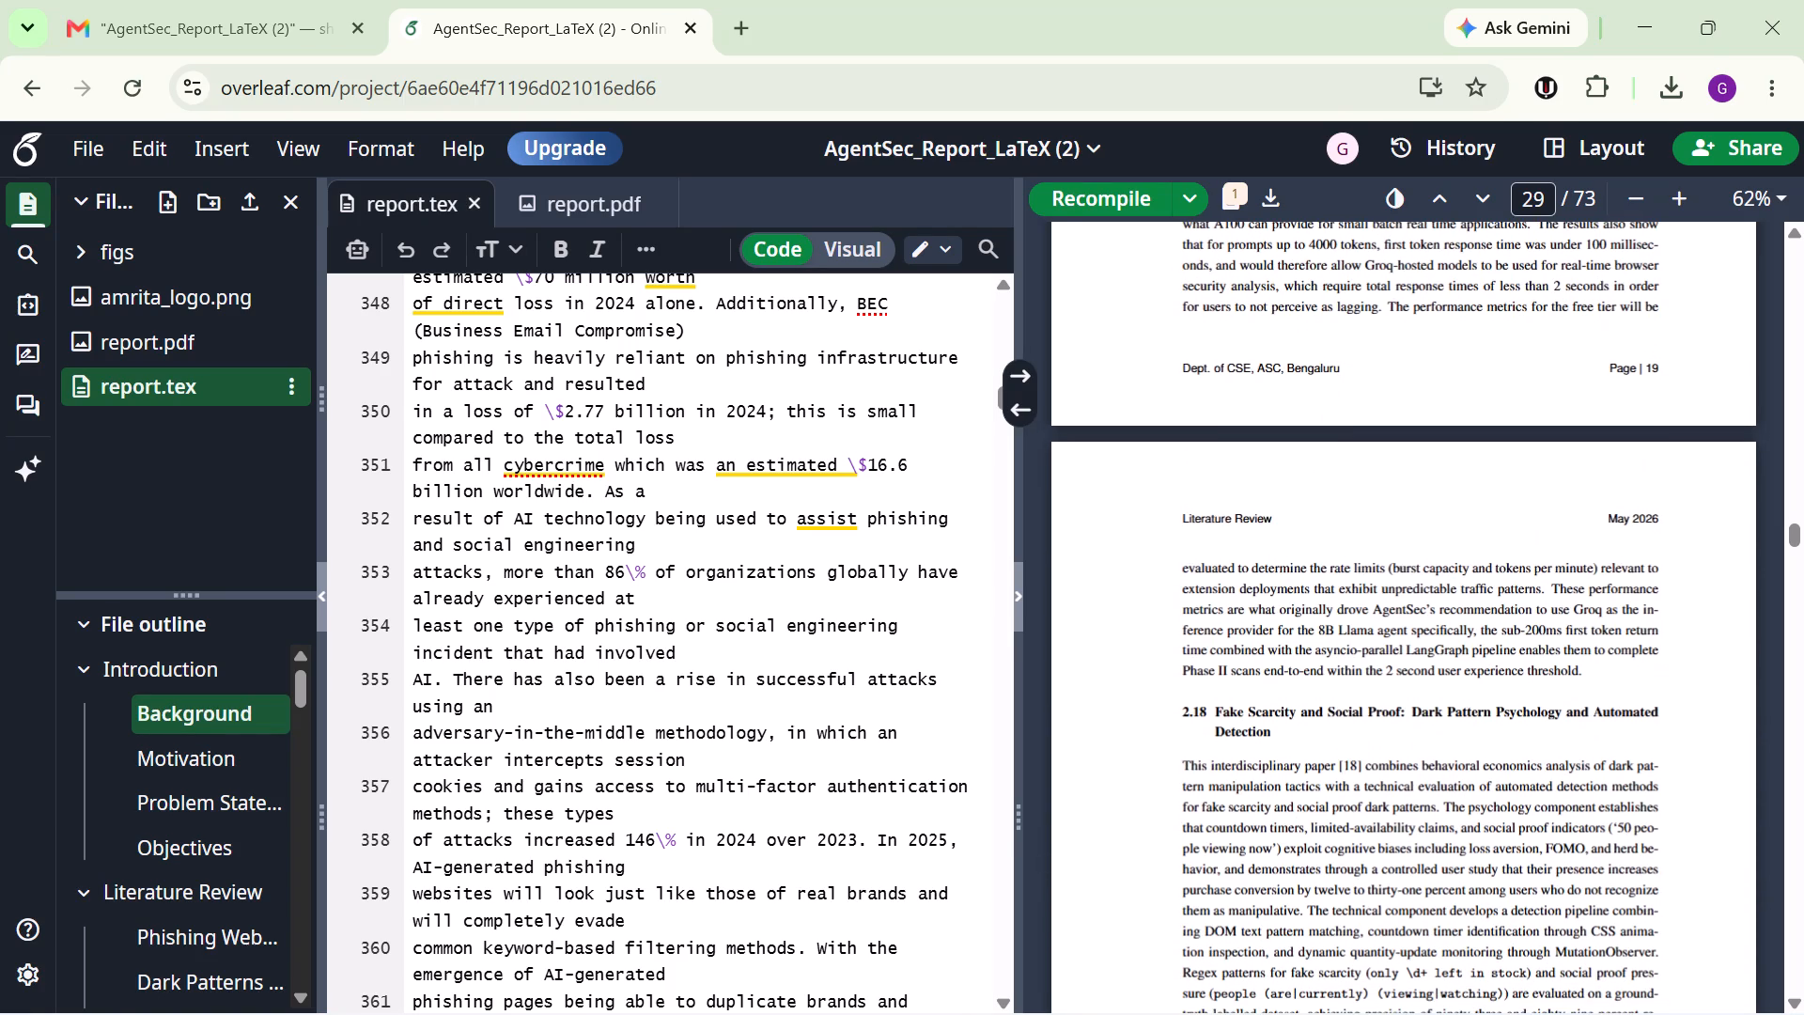
{"action": "scroll", "coordinate": [1473, 932], "scroll_direction": "down", "scroll_amount": 3}
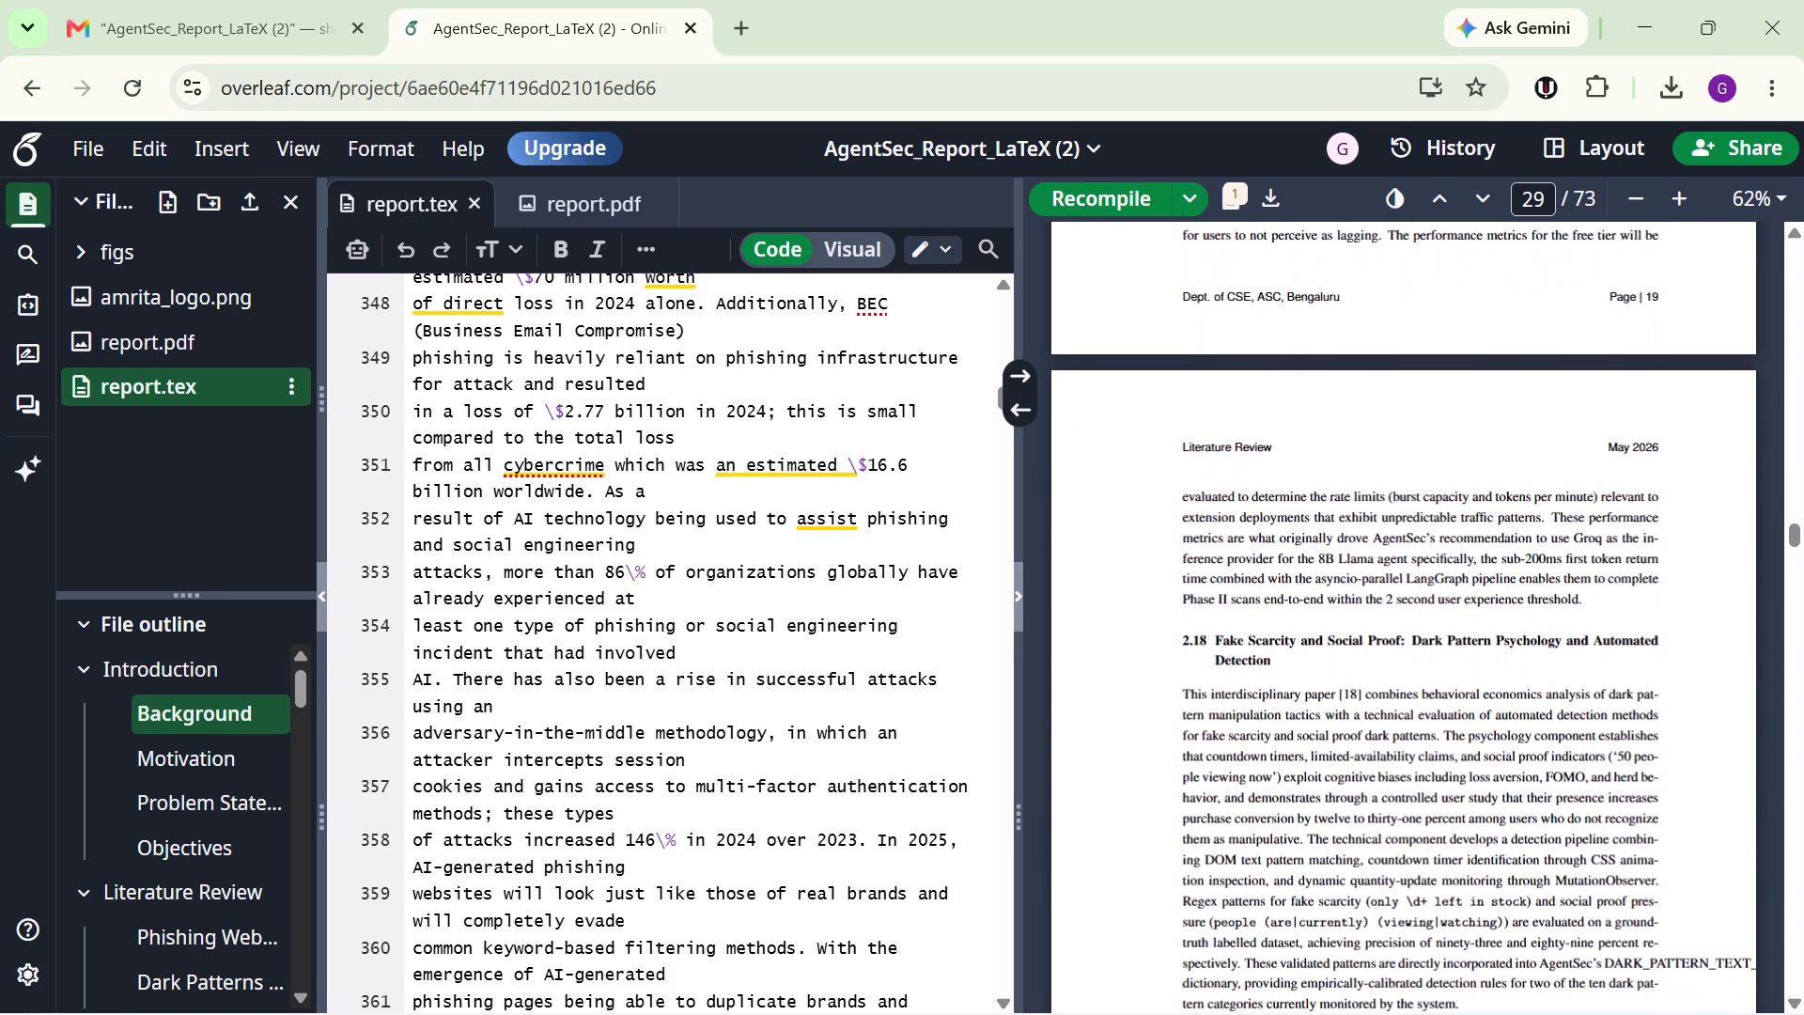
{"action": "scroll", "coordinate": [1473, 932], "scroll_direction": "down", "scroll_amount": 1}
{"action": "scroll", "coordinate": [1473, 932], "scroll_direction": "up", "scroll_amount": 2}
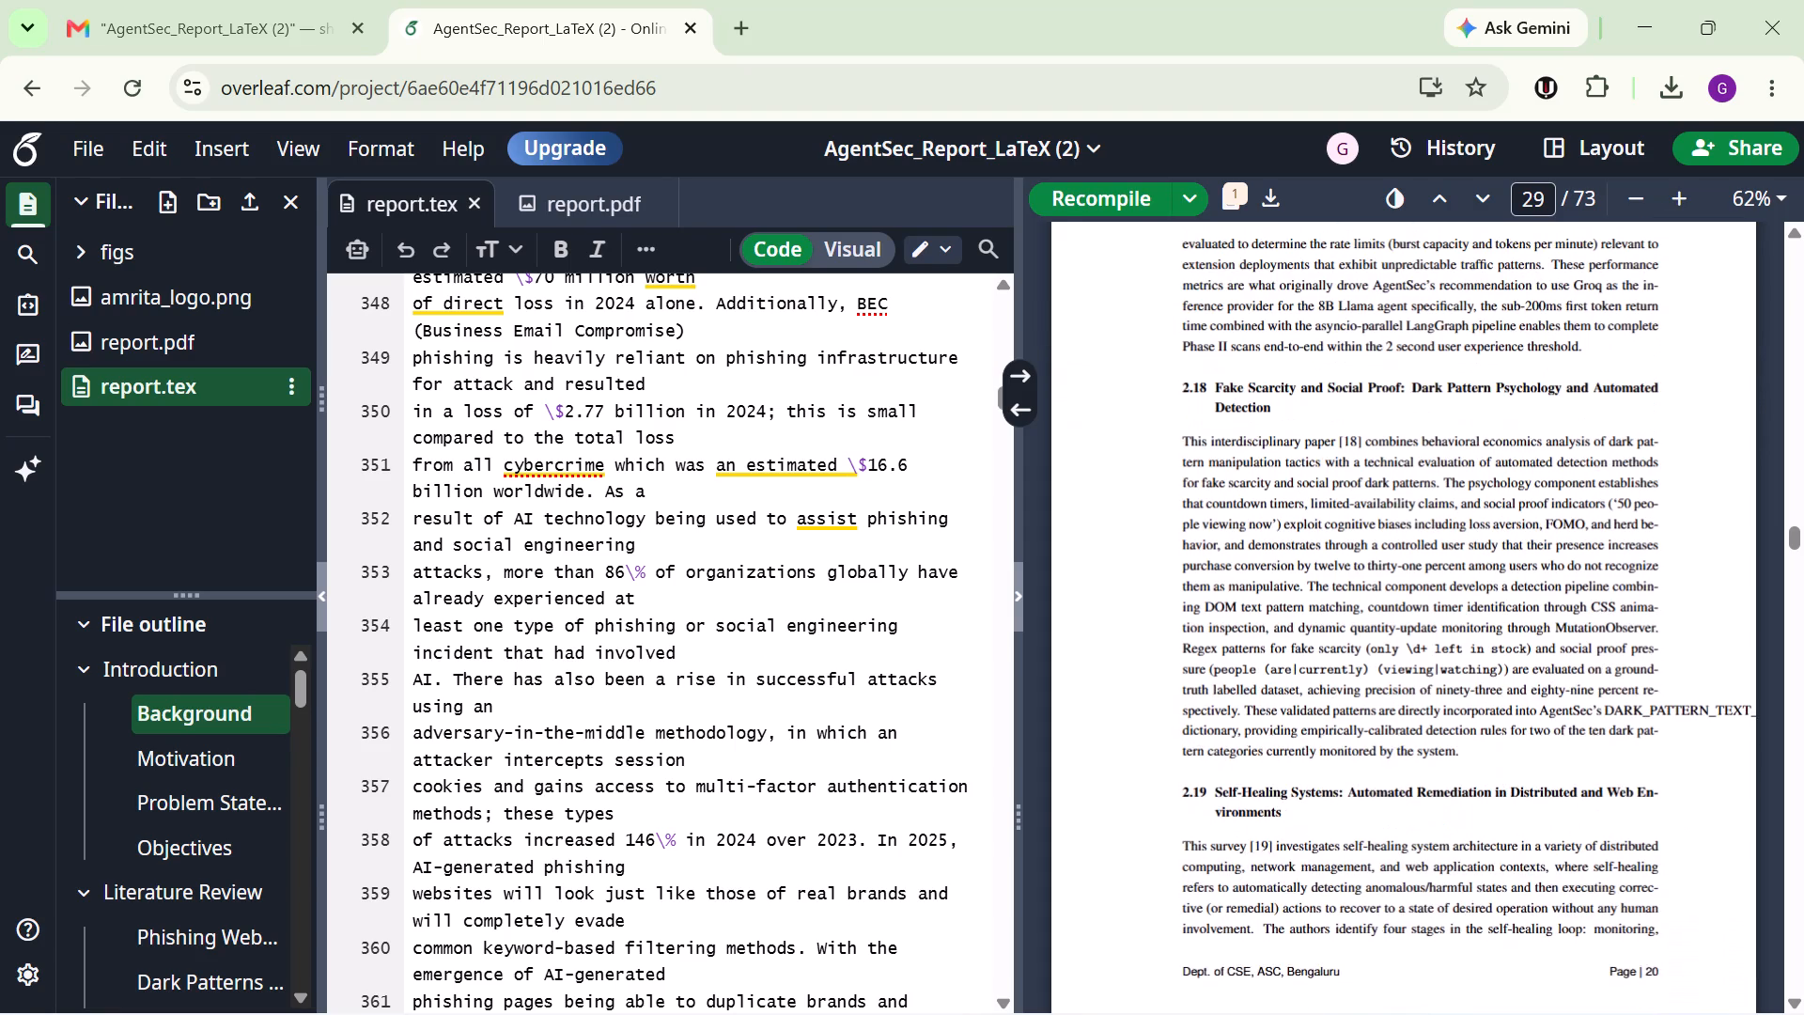
Examine the compiled Literature Review backwards from section 2.18 to the opening of Chapter 2.
{"action": "scroll", "coordinate": [1473, 932], "scroll_direction": "up", "scroll_amount": 9}
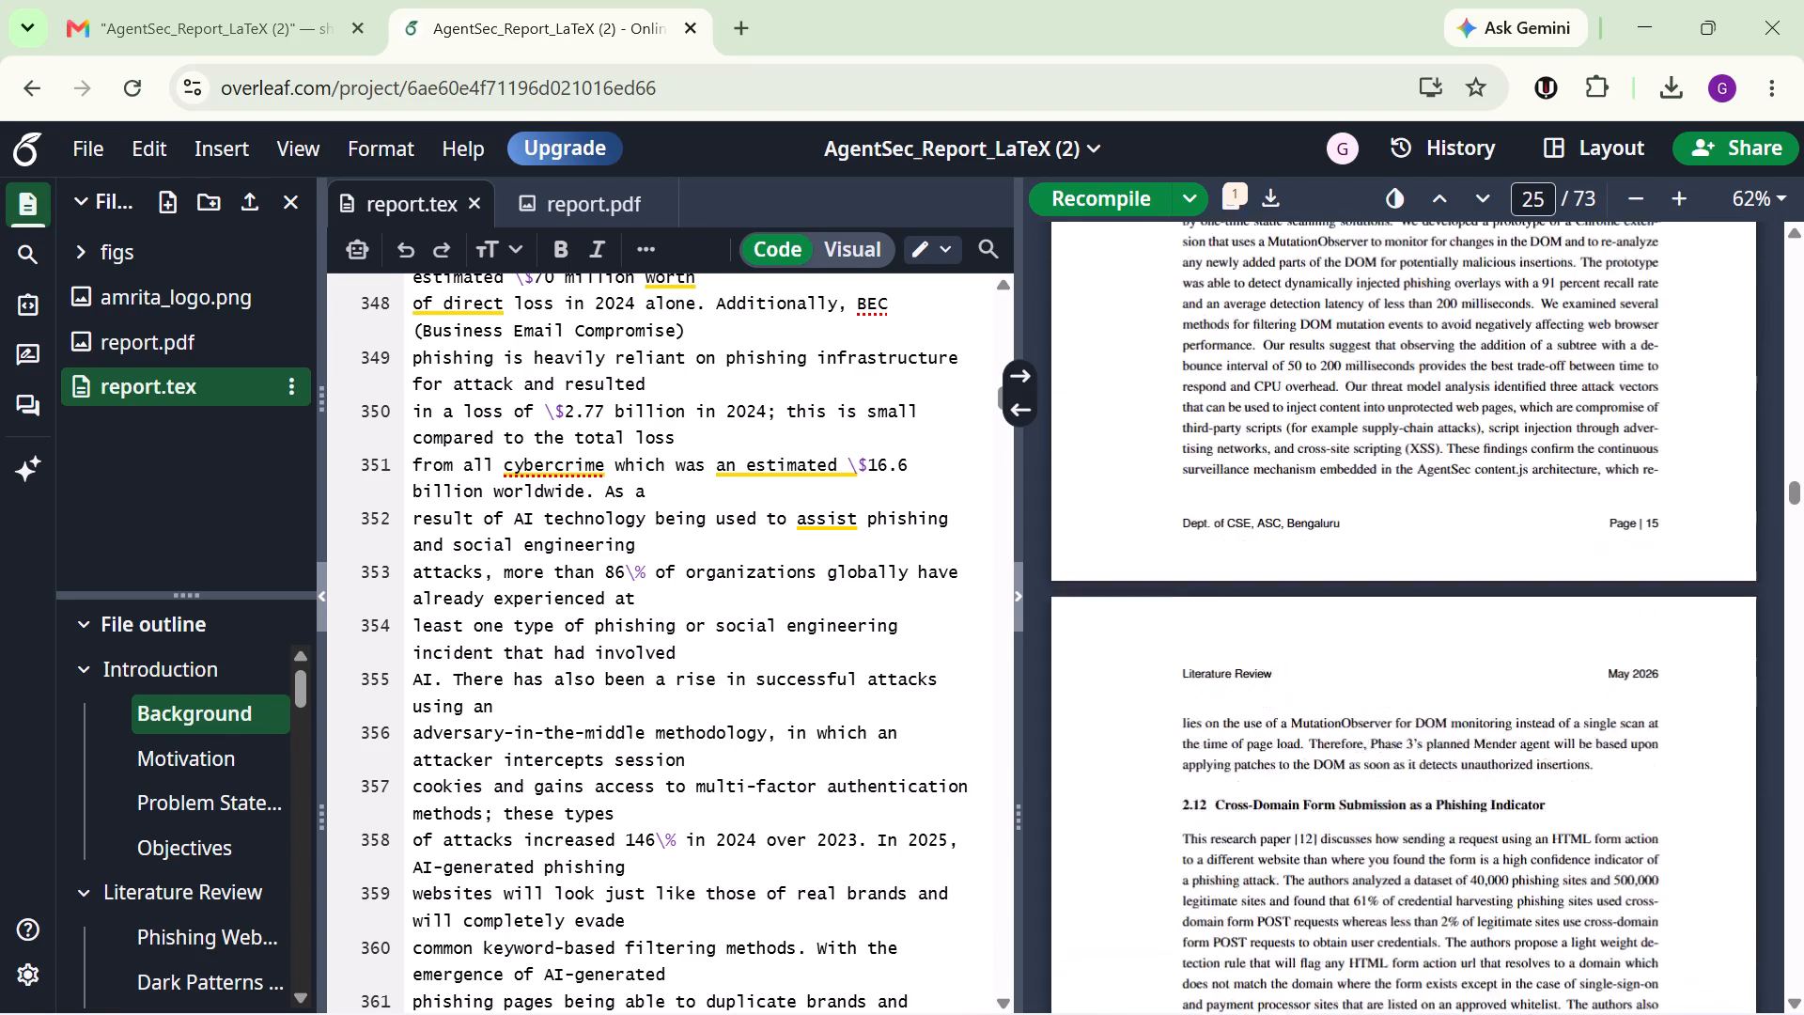
{"action": "scroll", "coordinate": [1473, 932], "scroll_direction": "up", "scroll_amount": 2}
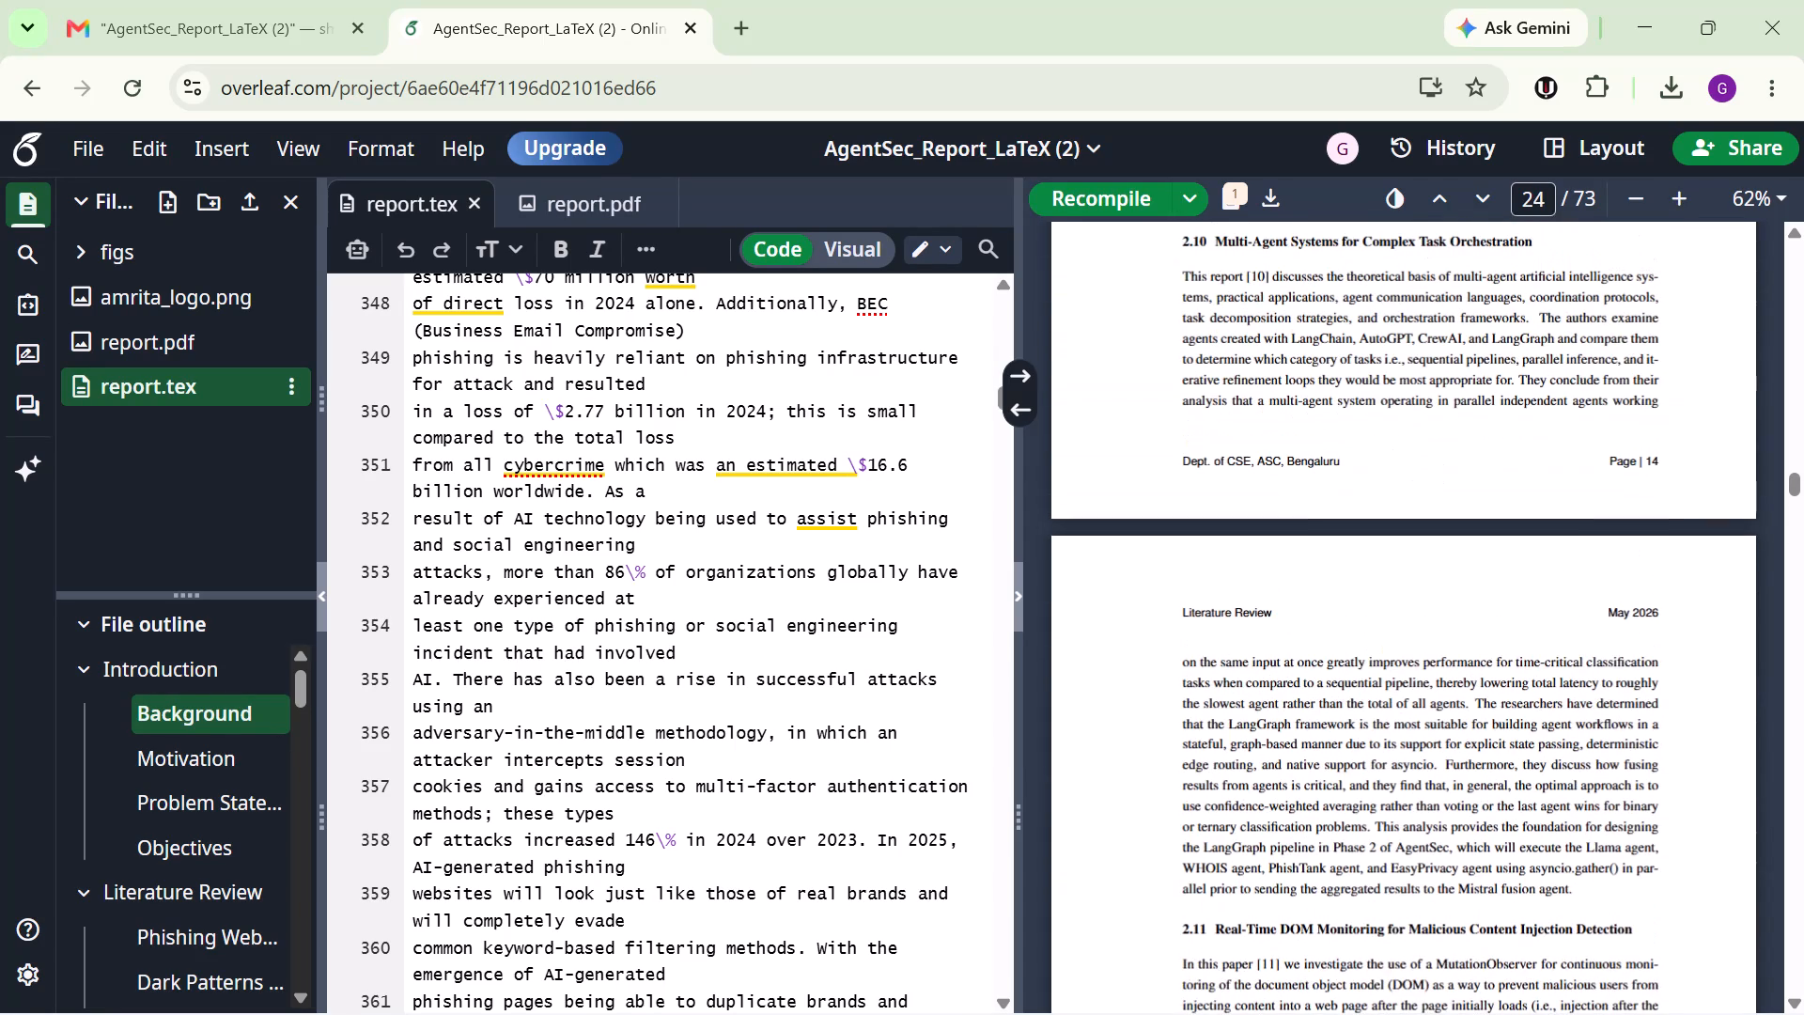
{"action": "scroll", "coordinate": [1473, 932], "scroll_direction": "up", "scroll_amount": 2}
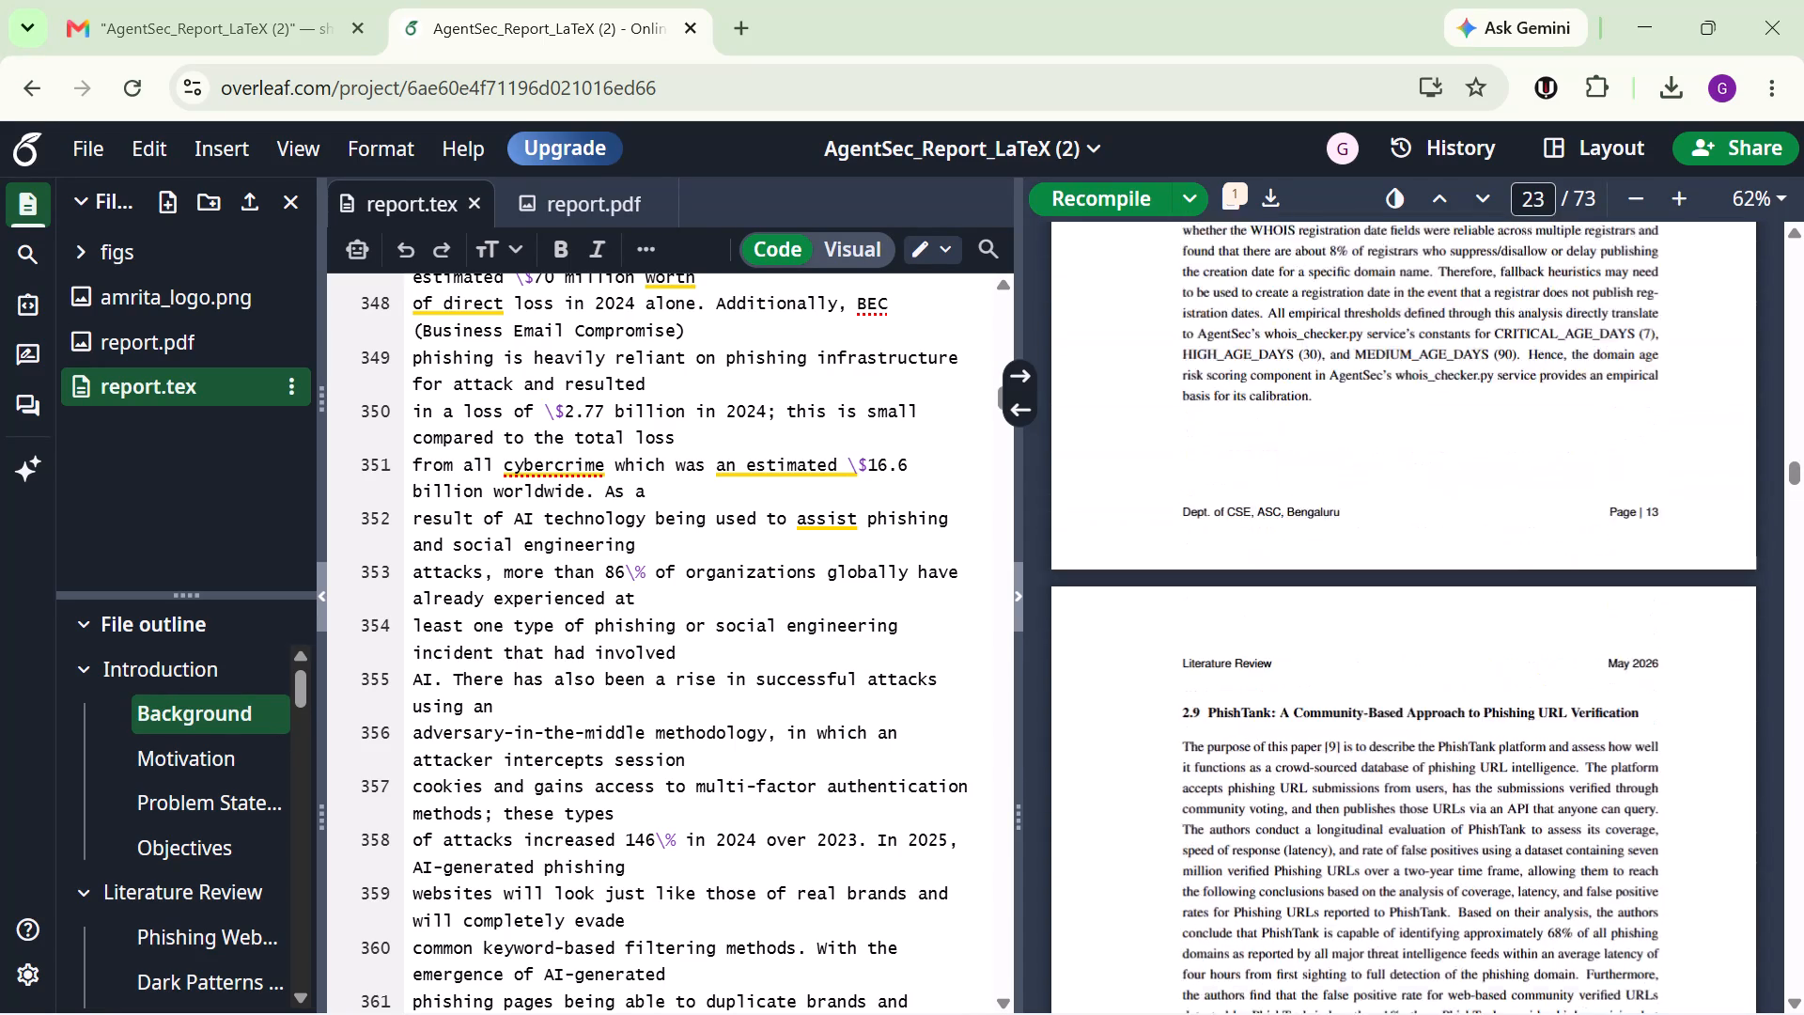
{"action": "scroll", "coordinate": [1473, 932], "scroll_direction": "up", "scroll_amount": 7}
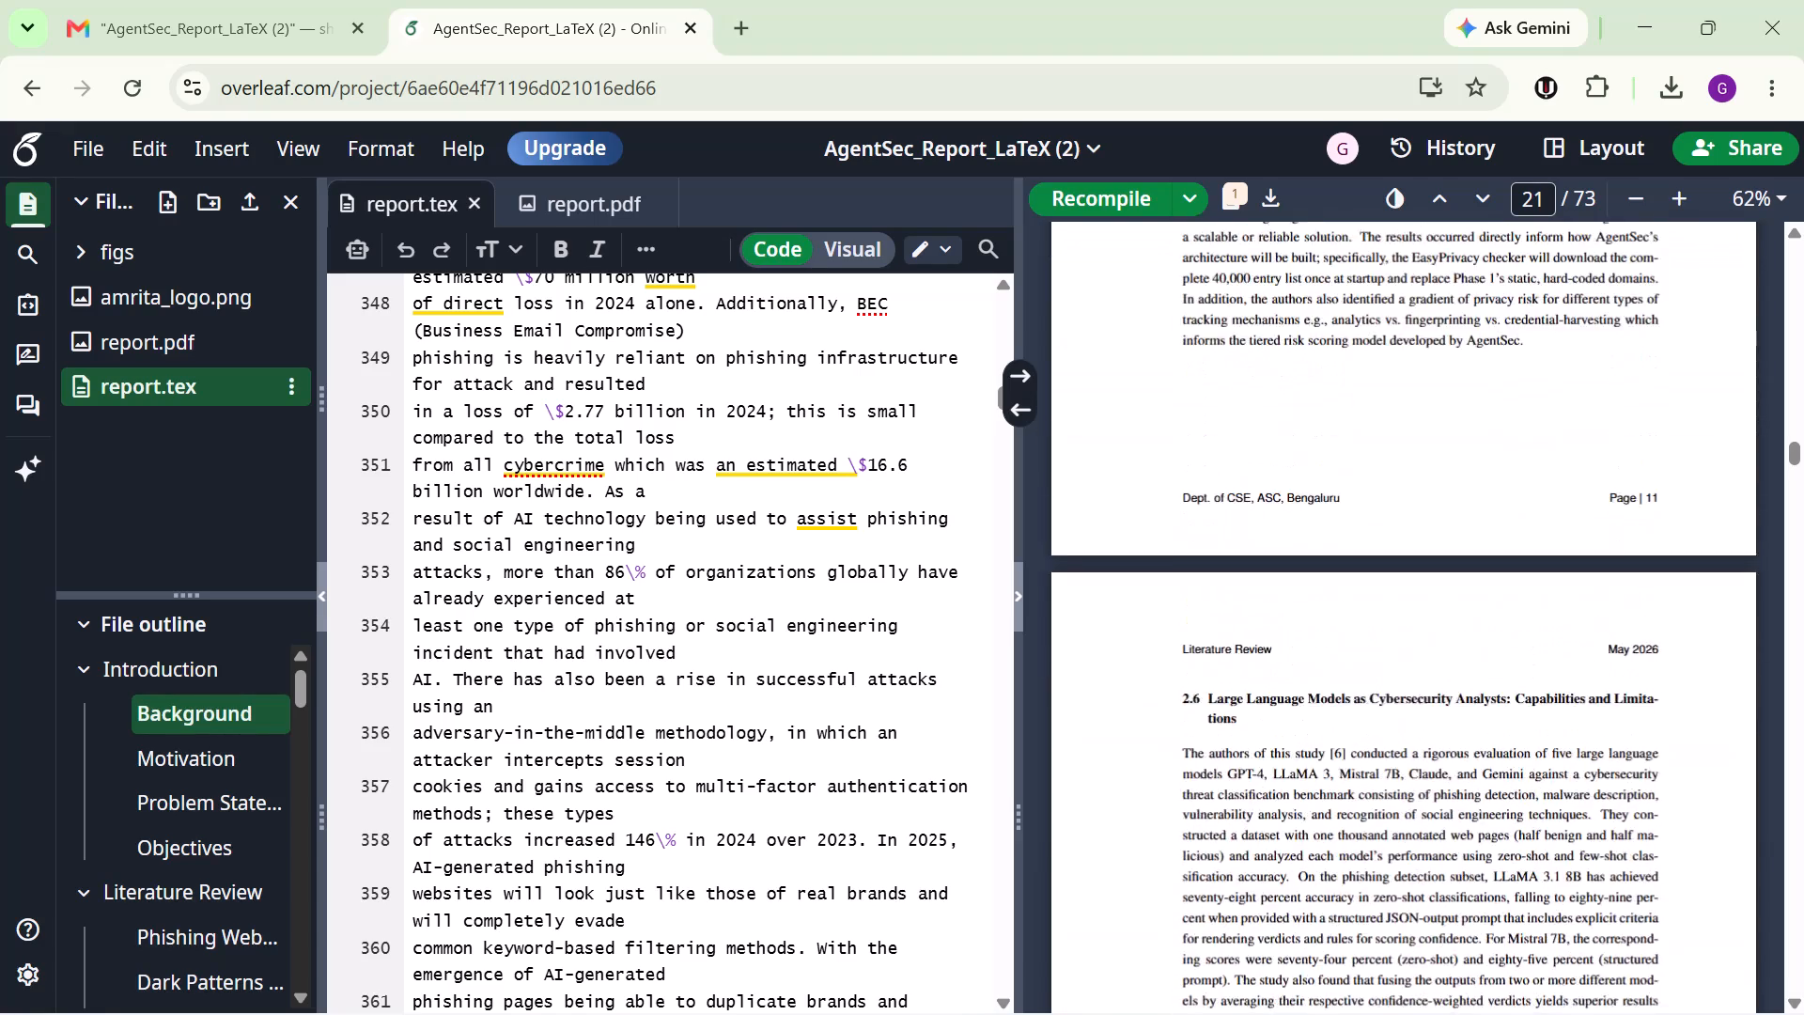
{"action": "scroll", "coordinate": [1473, 932], "scroll_direction": "up", "scroll_amount": 2}
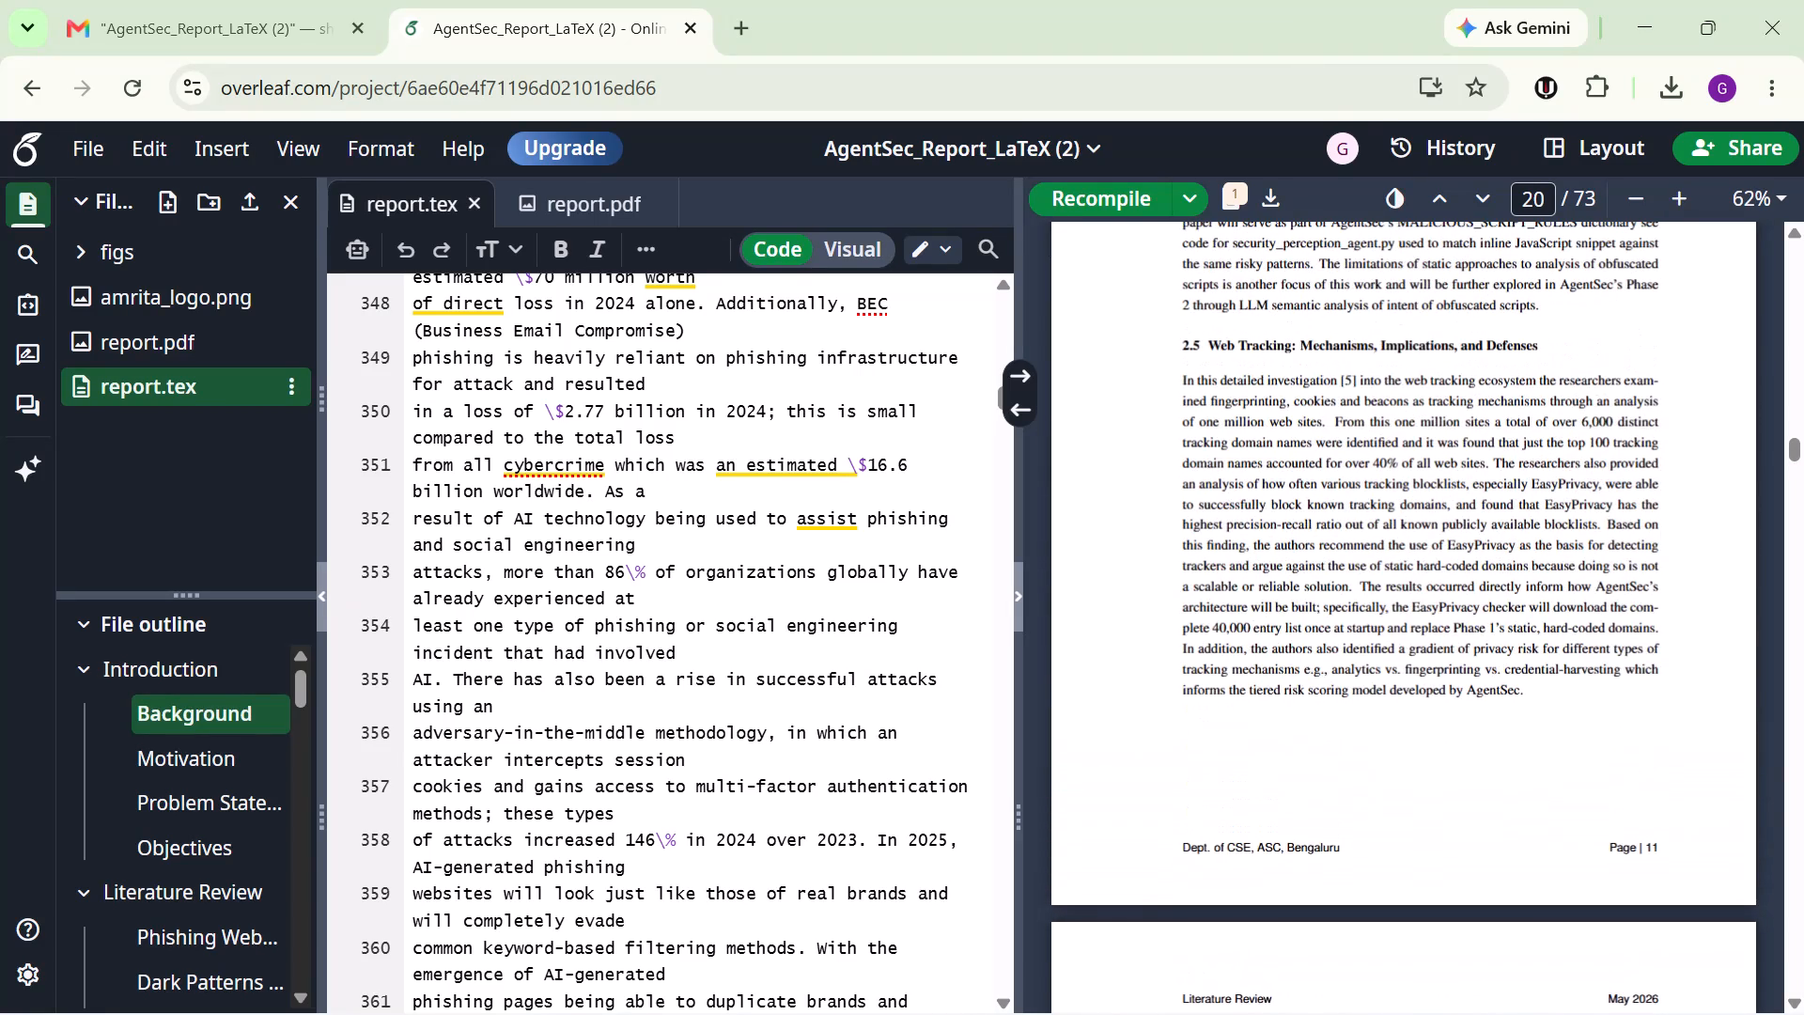
{"action": "scroll", "coordinate": [1473, 932], "scroll_direction": "up", "scroll_amount": 3}
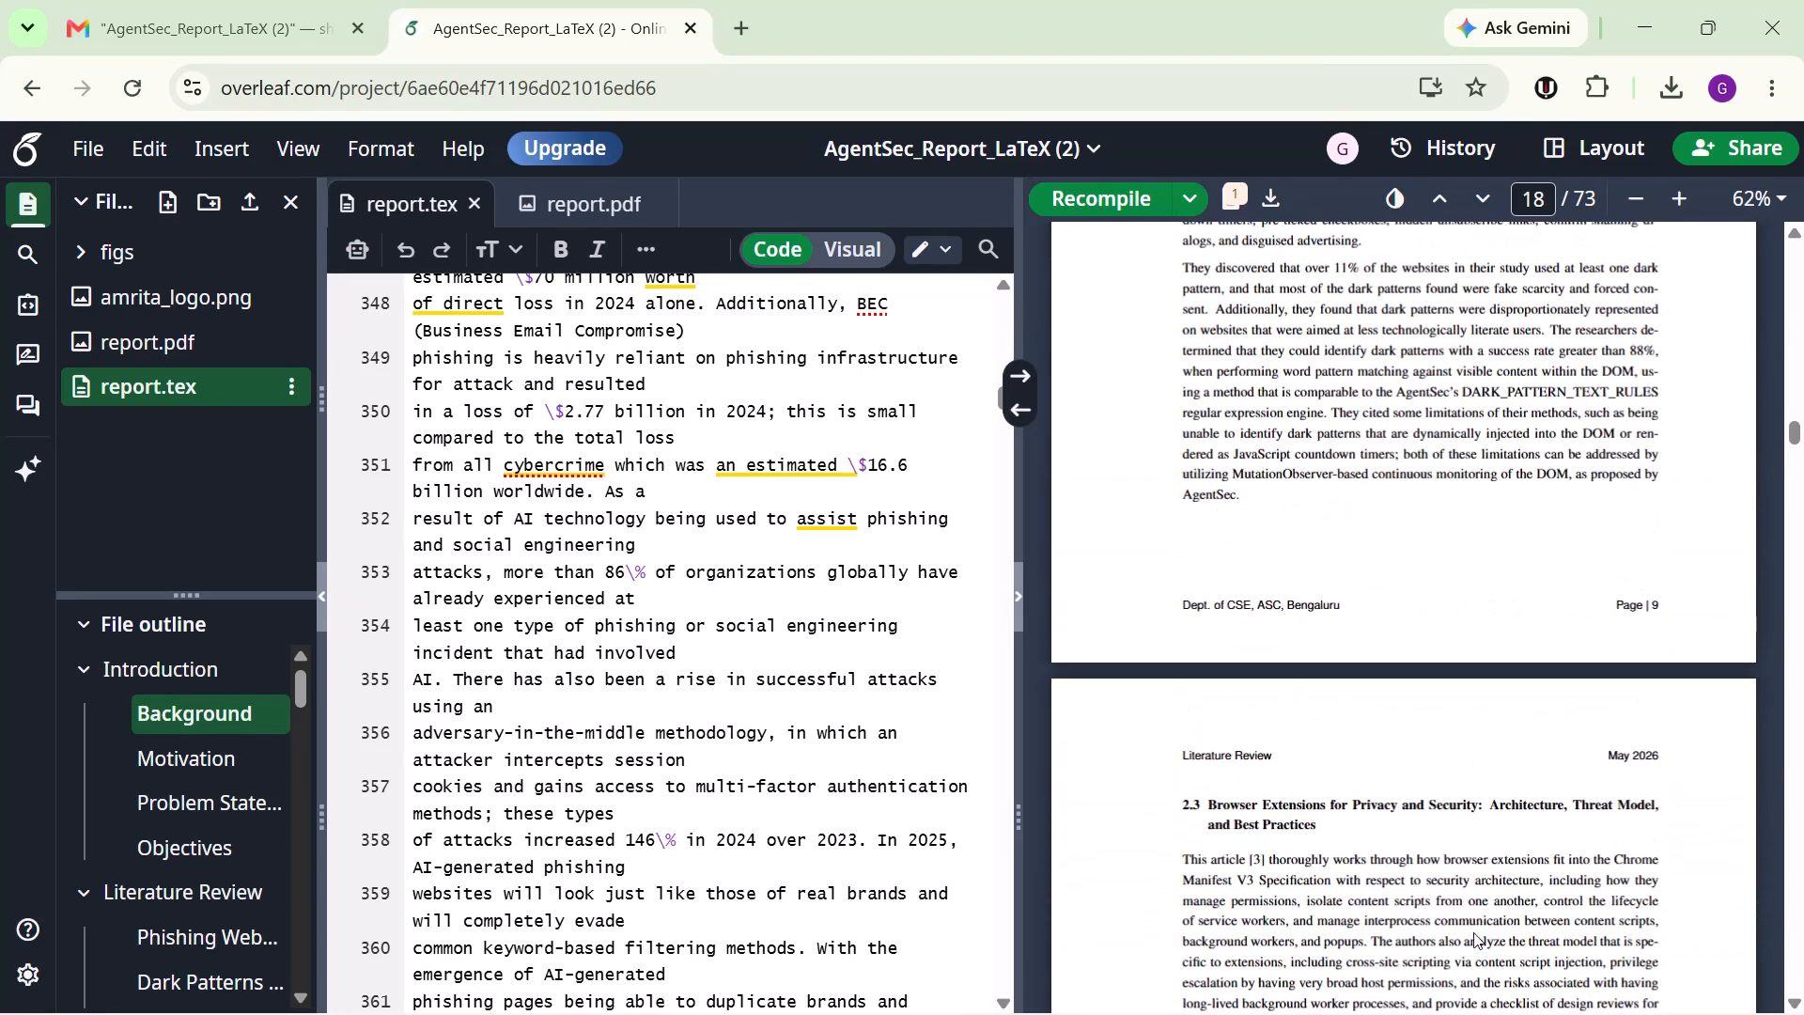
{"action": "scroll", "coordinate": [1473, 932], "scroll_direction": "up", "scroll_amount": 5}
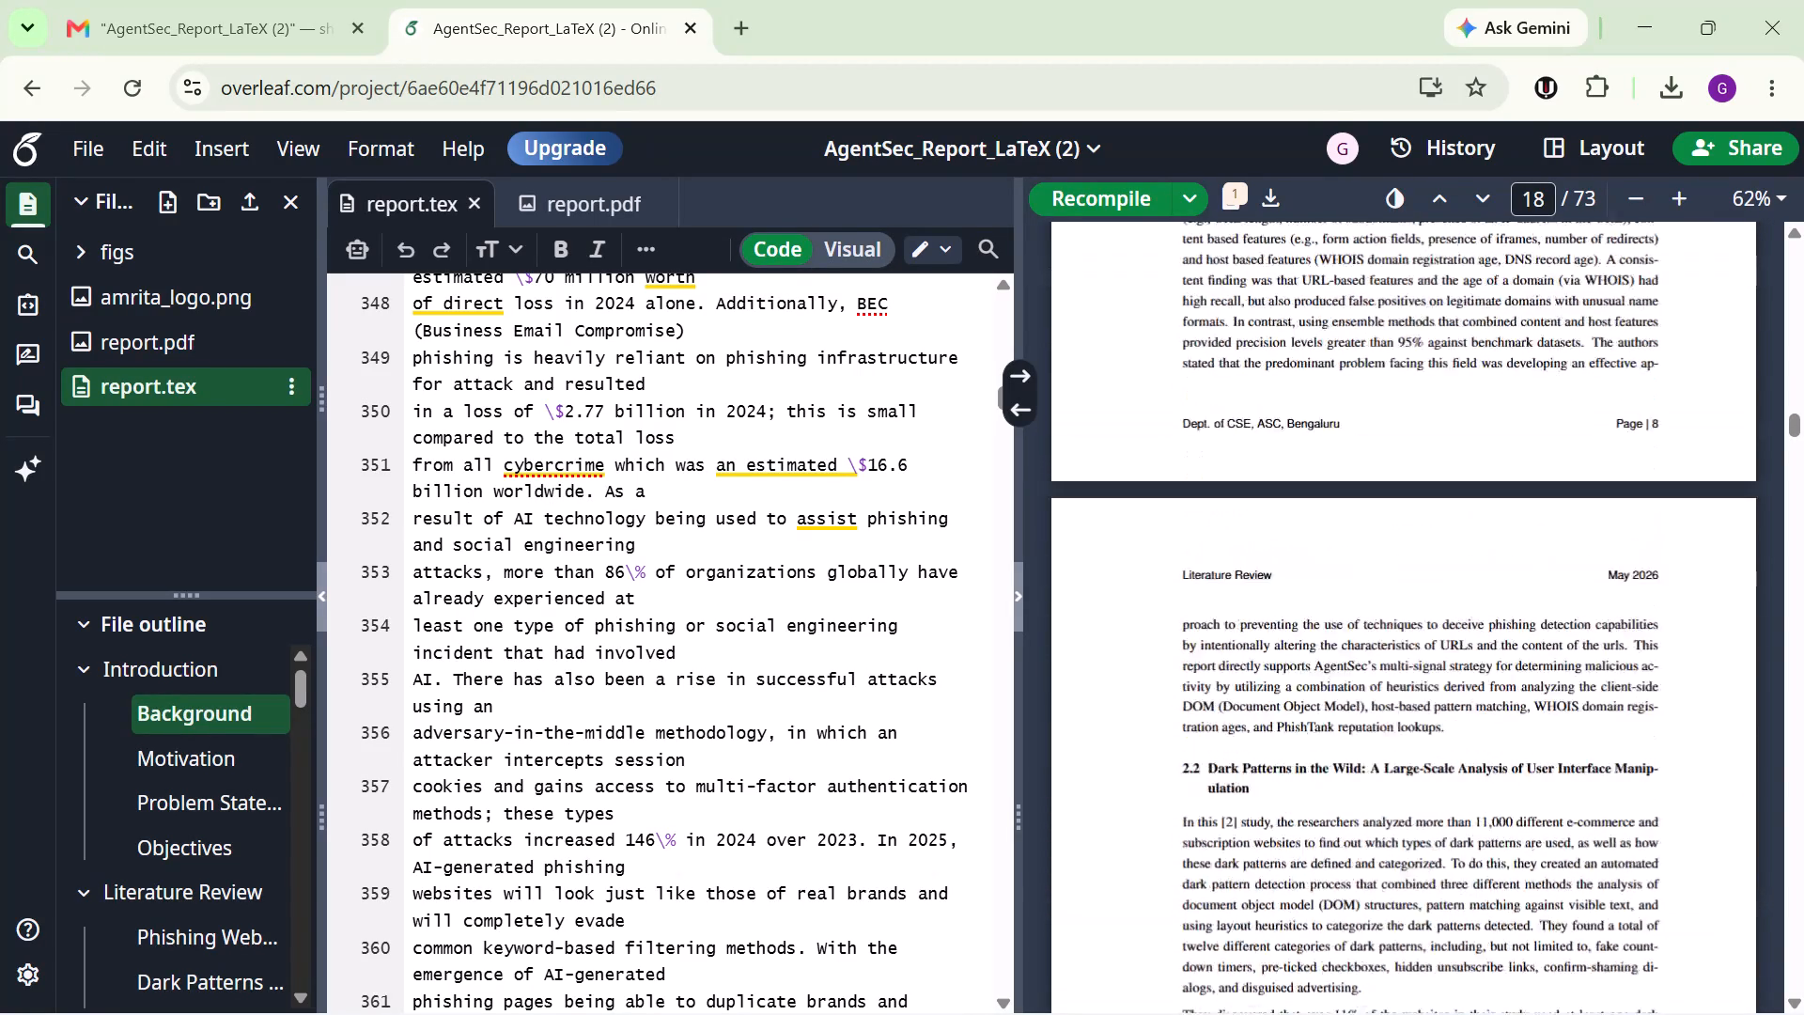
{"action": "scroll", "coordinate": [1473, 932], "scroll_direction": "up", "scroll_amount": 5}
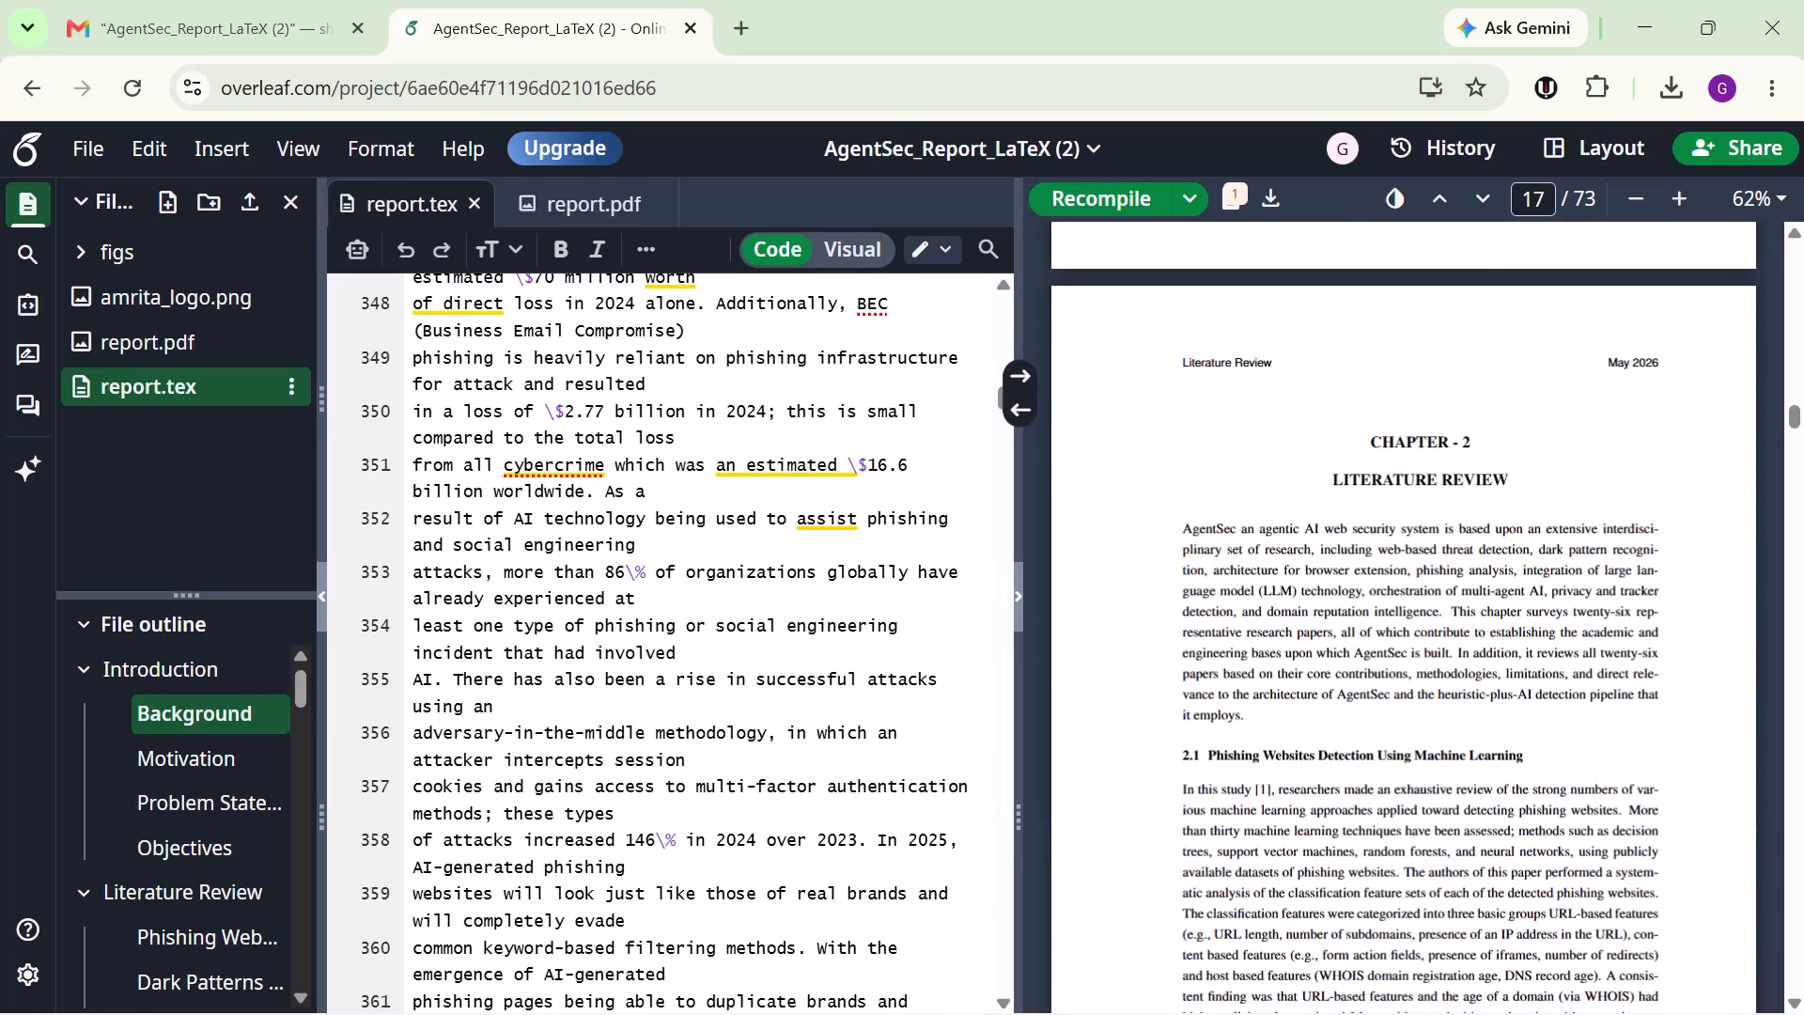
Examine the compiled Introduction backwards from the project objectives to the table of contents.
{"action": "scroll", "coordinate": [1473, 932], "scroll_direction": "up", "scroll_amount": 5}
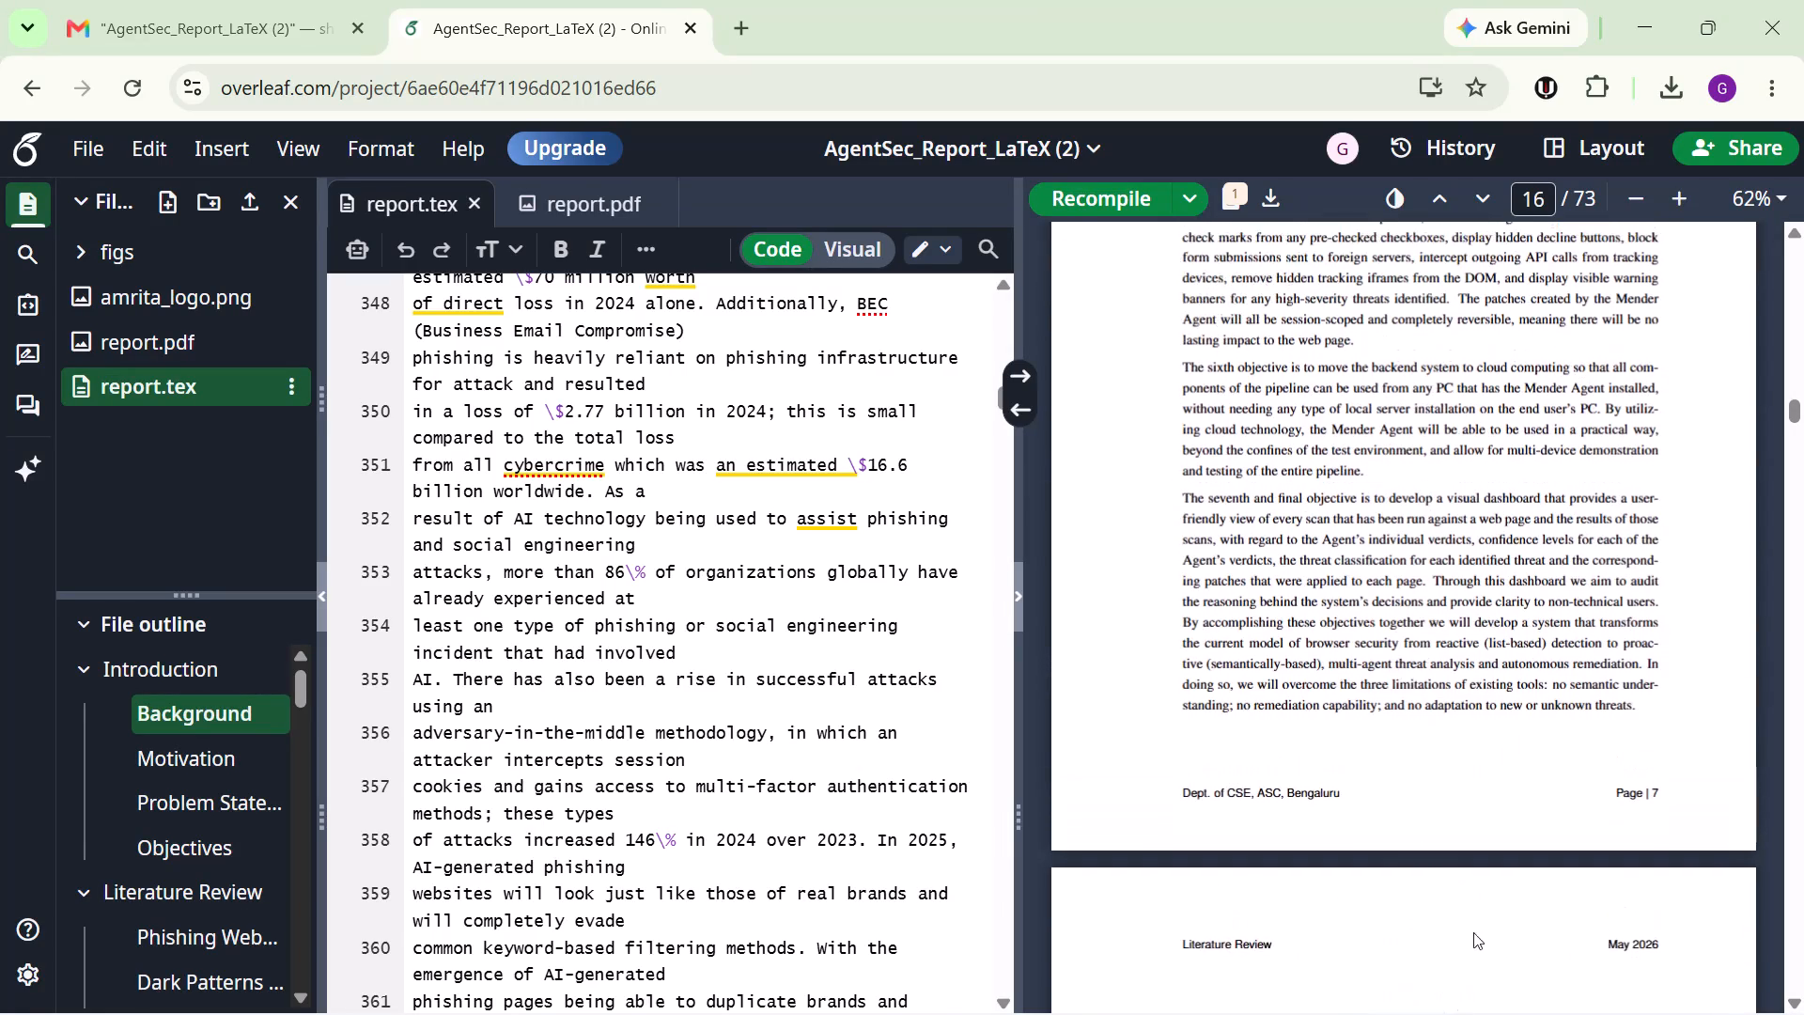
{"action": "scroll", "coordinate": [1473, 932], "scroll_direction": "up", "scroll_amount": 6}
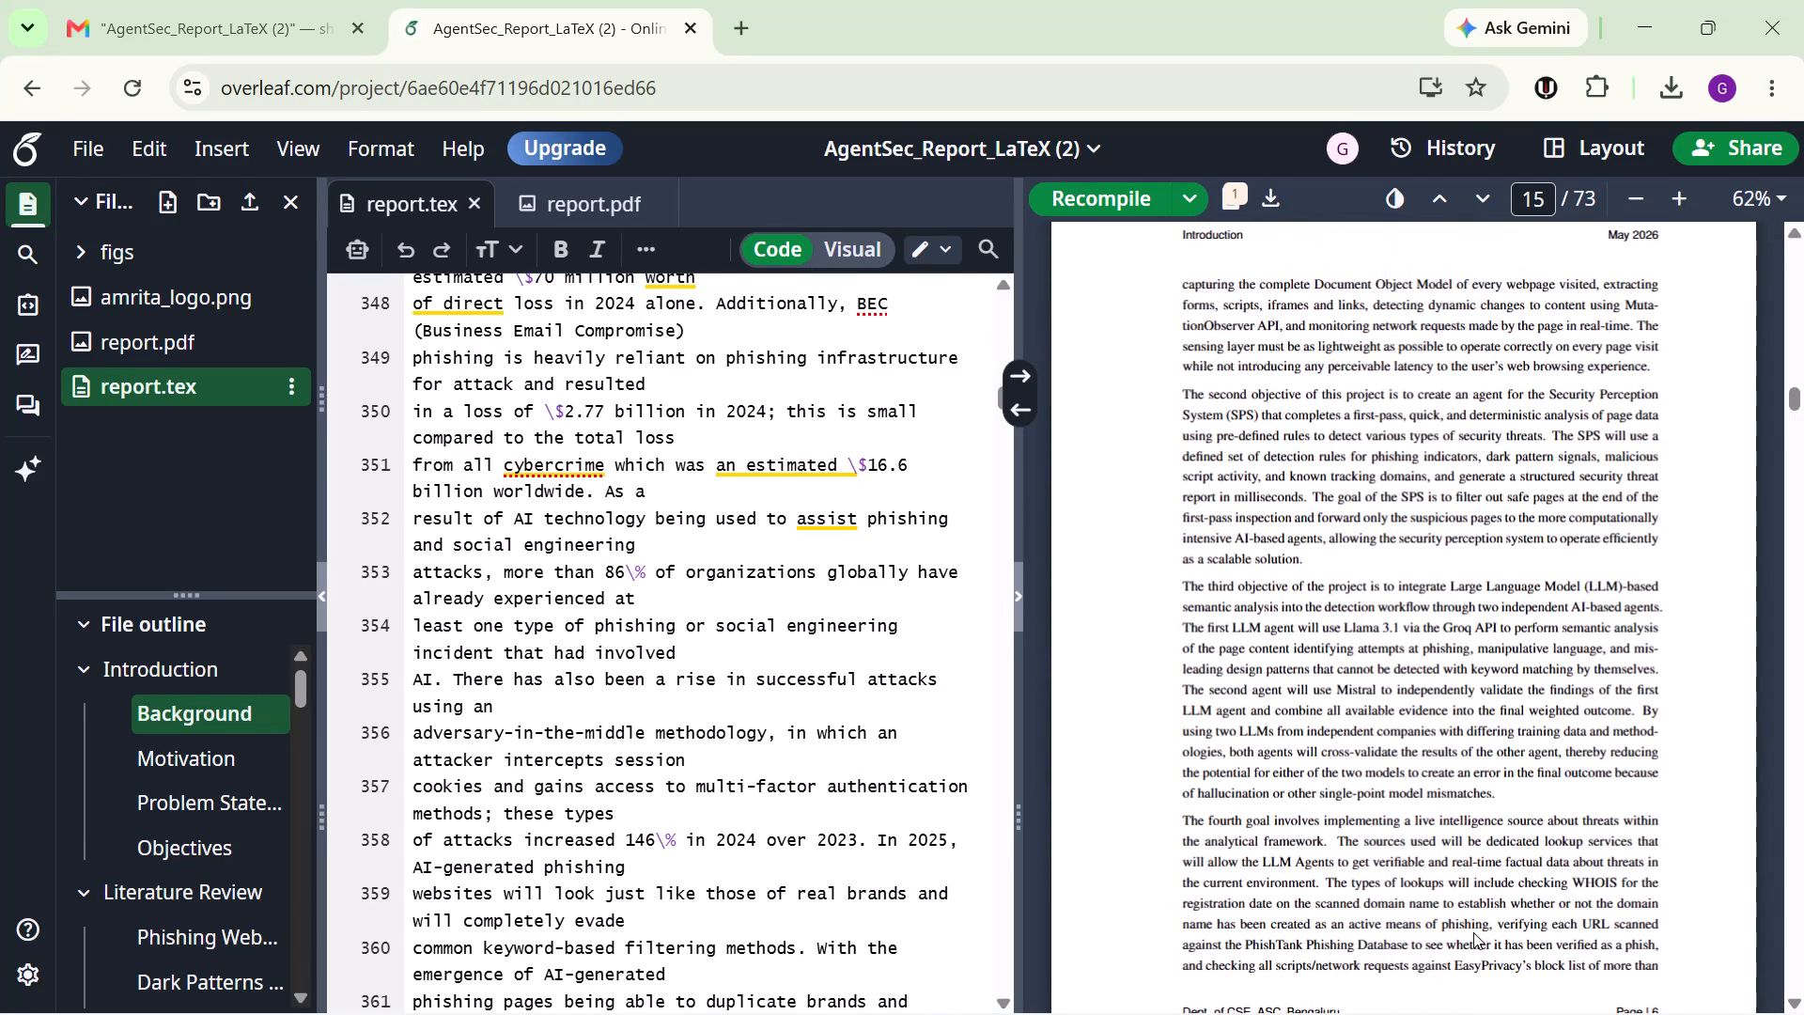
{"action": "scroll", "coordinate": [1473, 932], "scroll_direction": "up", "scroll_amount": 6}
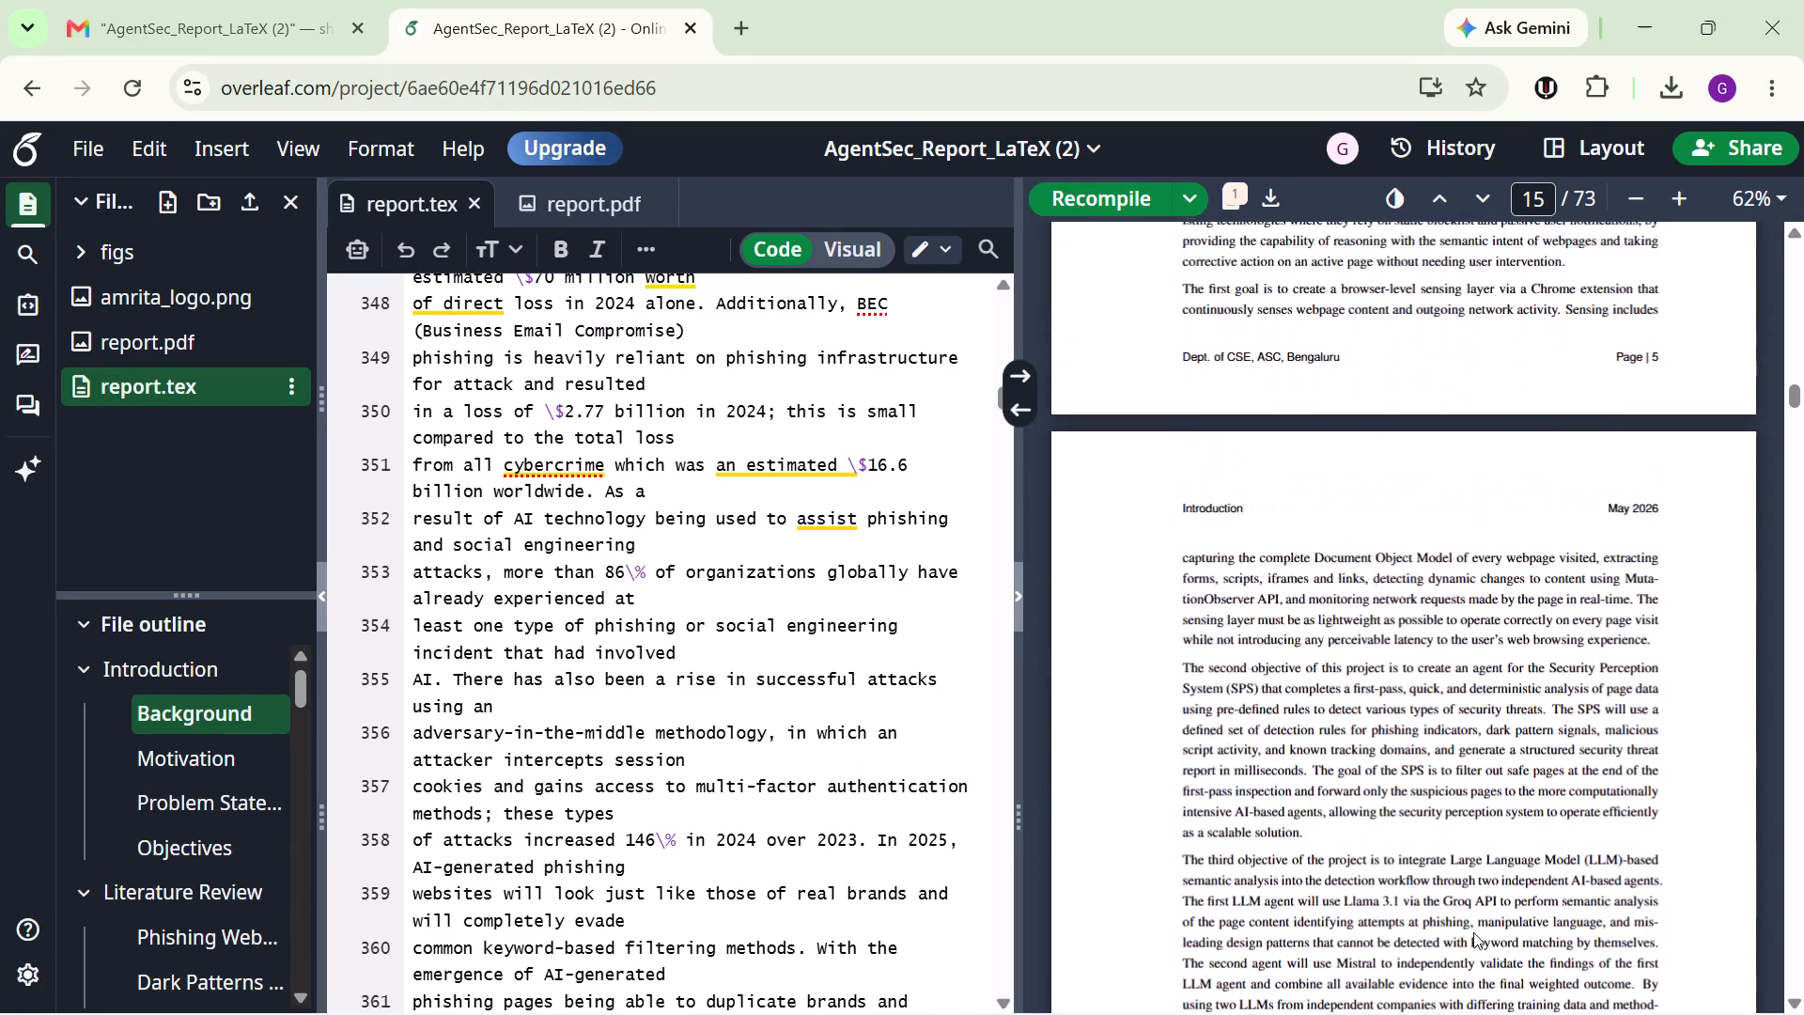
{"action": "scroll", "coordinate": [1473, 932], "scroll_direction": "up", "scroll_amount": 15}
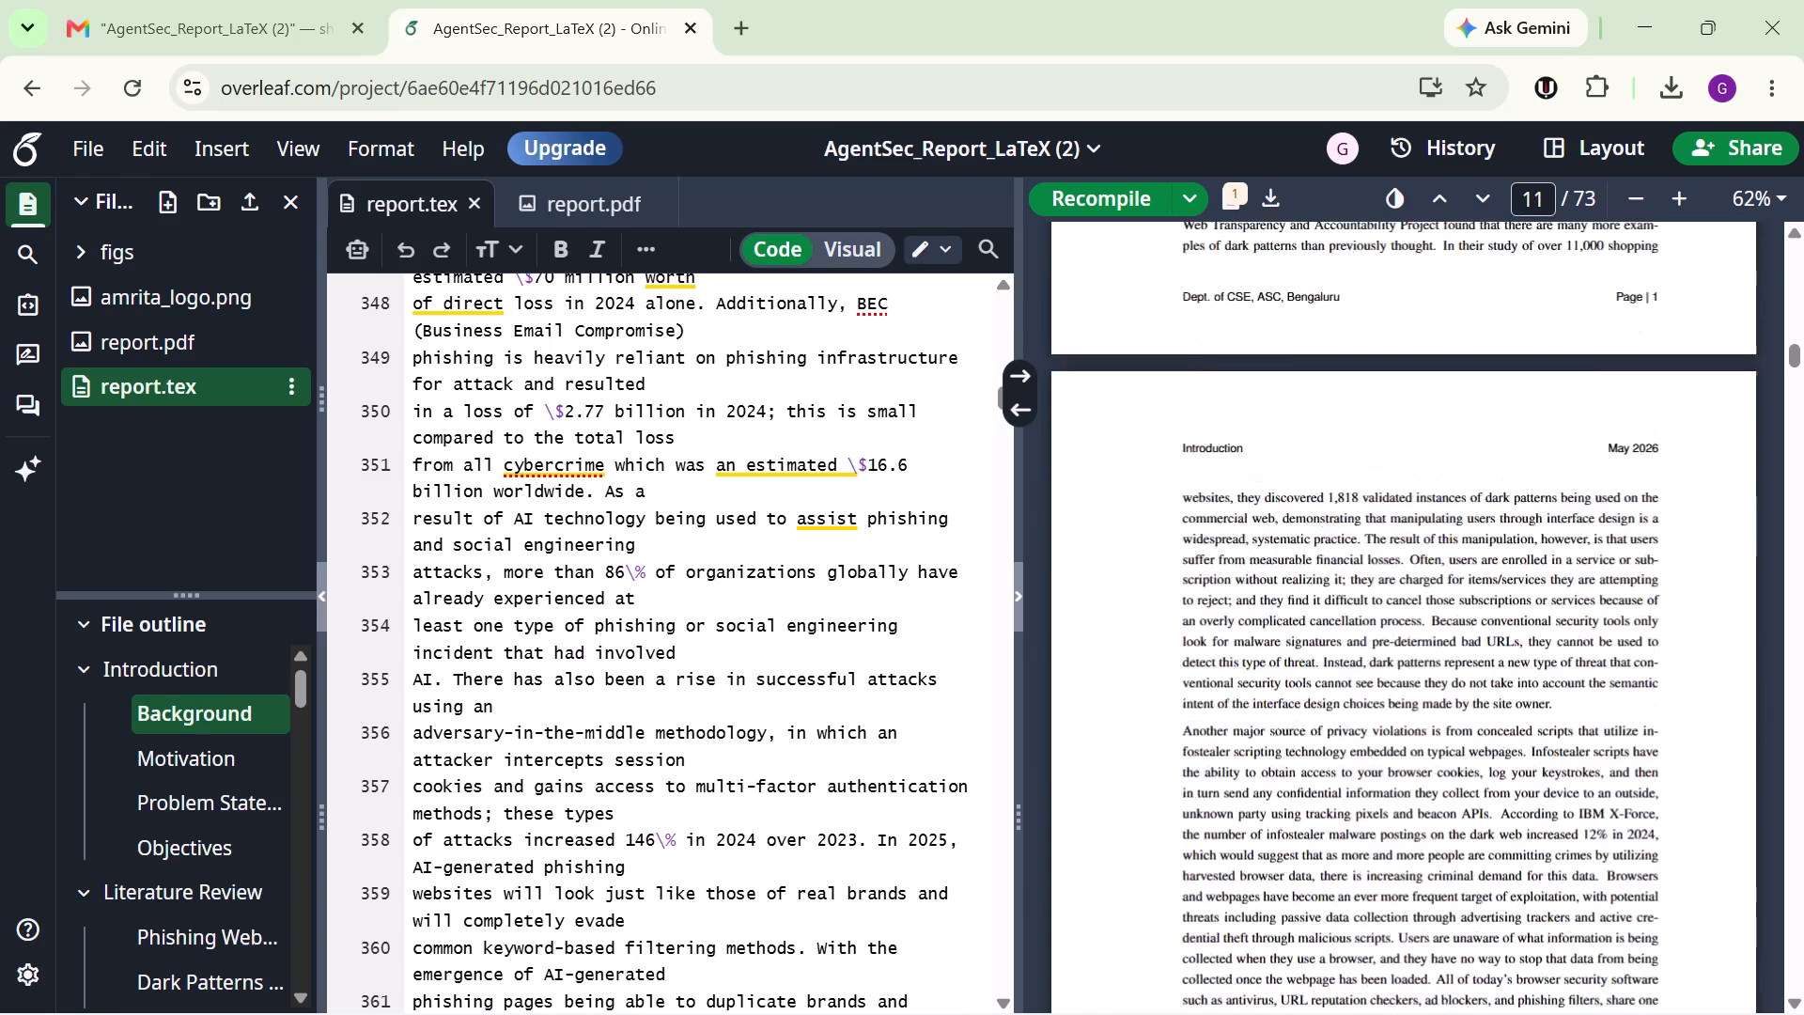
{"action": "scroll", "coordinate": [1473, 932], "scroll_direction": "up", "scroll_amount": 4}
Examine the table of contents from the remaining Literature Review entries through the Chapter 3 to Chapter 7 headings.
{"action": "scroll", "coordinate": [1473, 932], "scroll_direction": "down", "scroll_amount": 1}
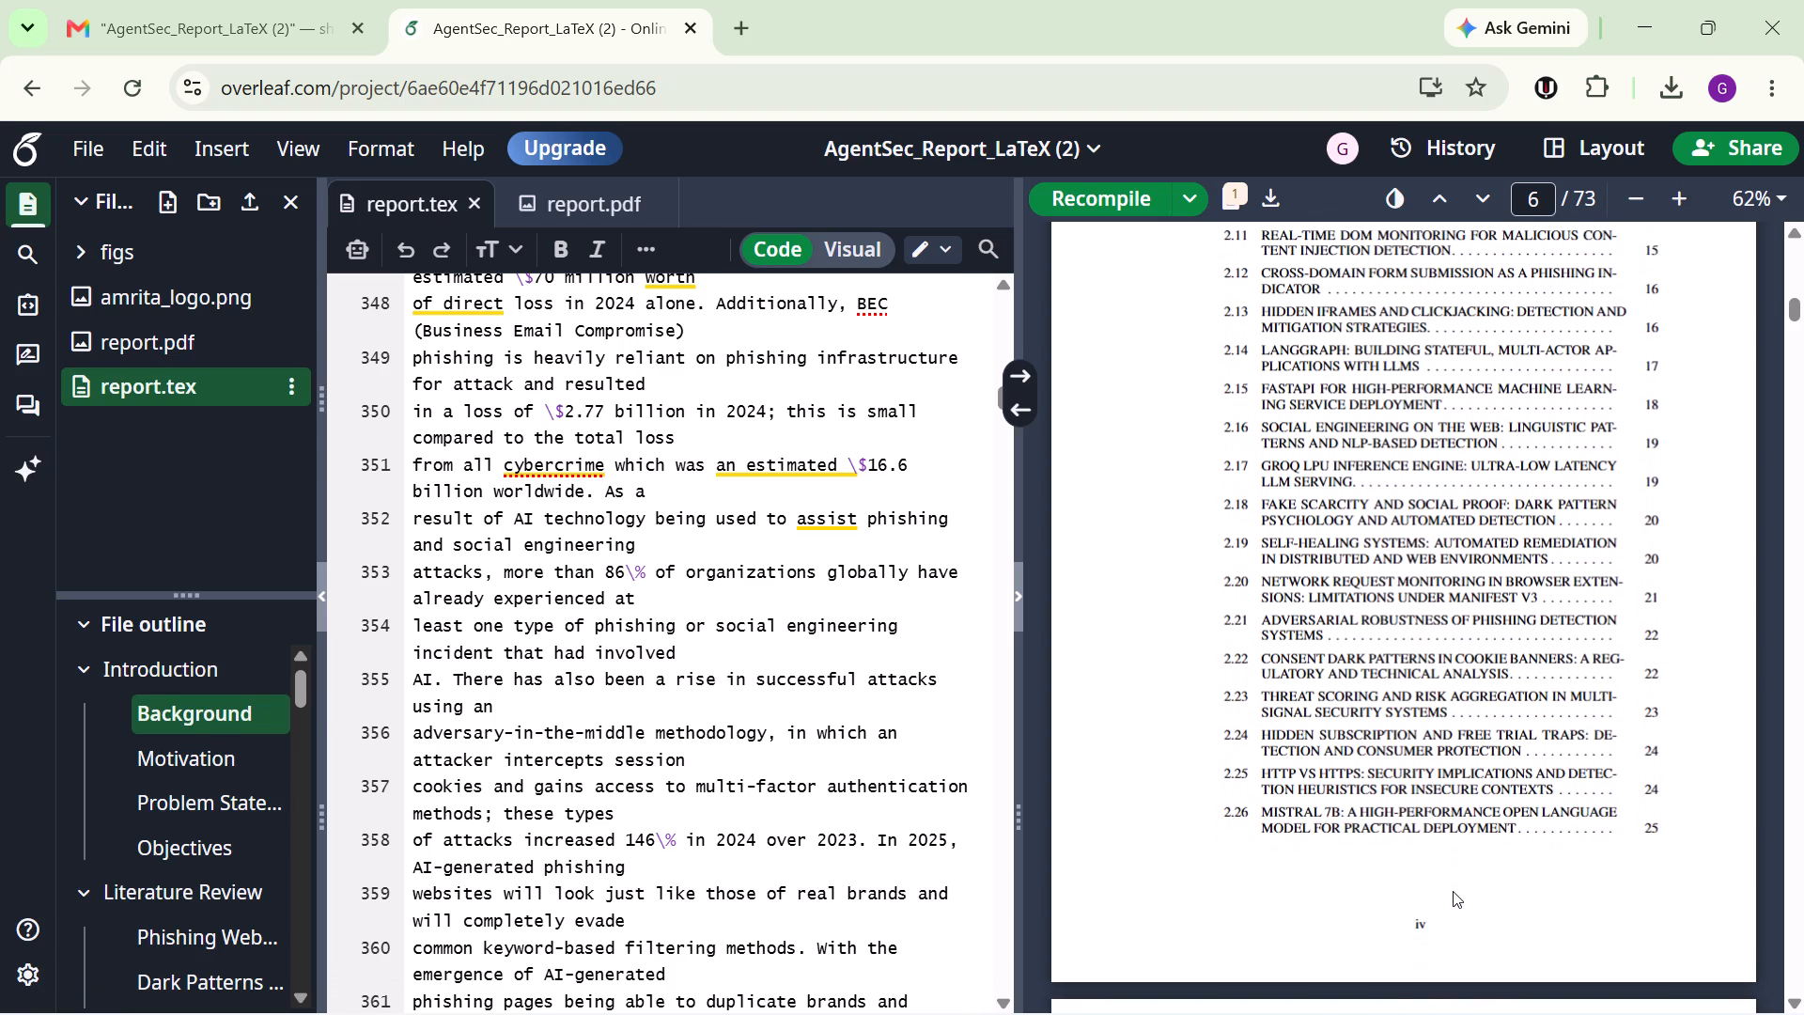
{"action": "scroll", "coordinate": [1453, 891], "scroll_direction": "down", "scroll_amount": 2}
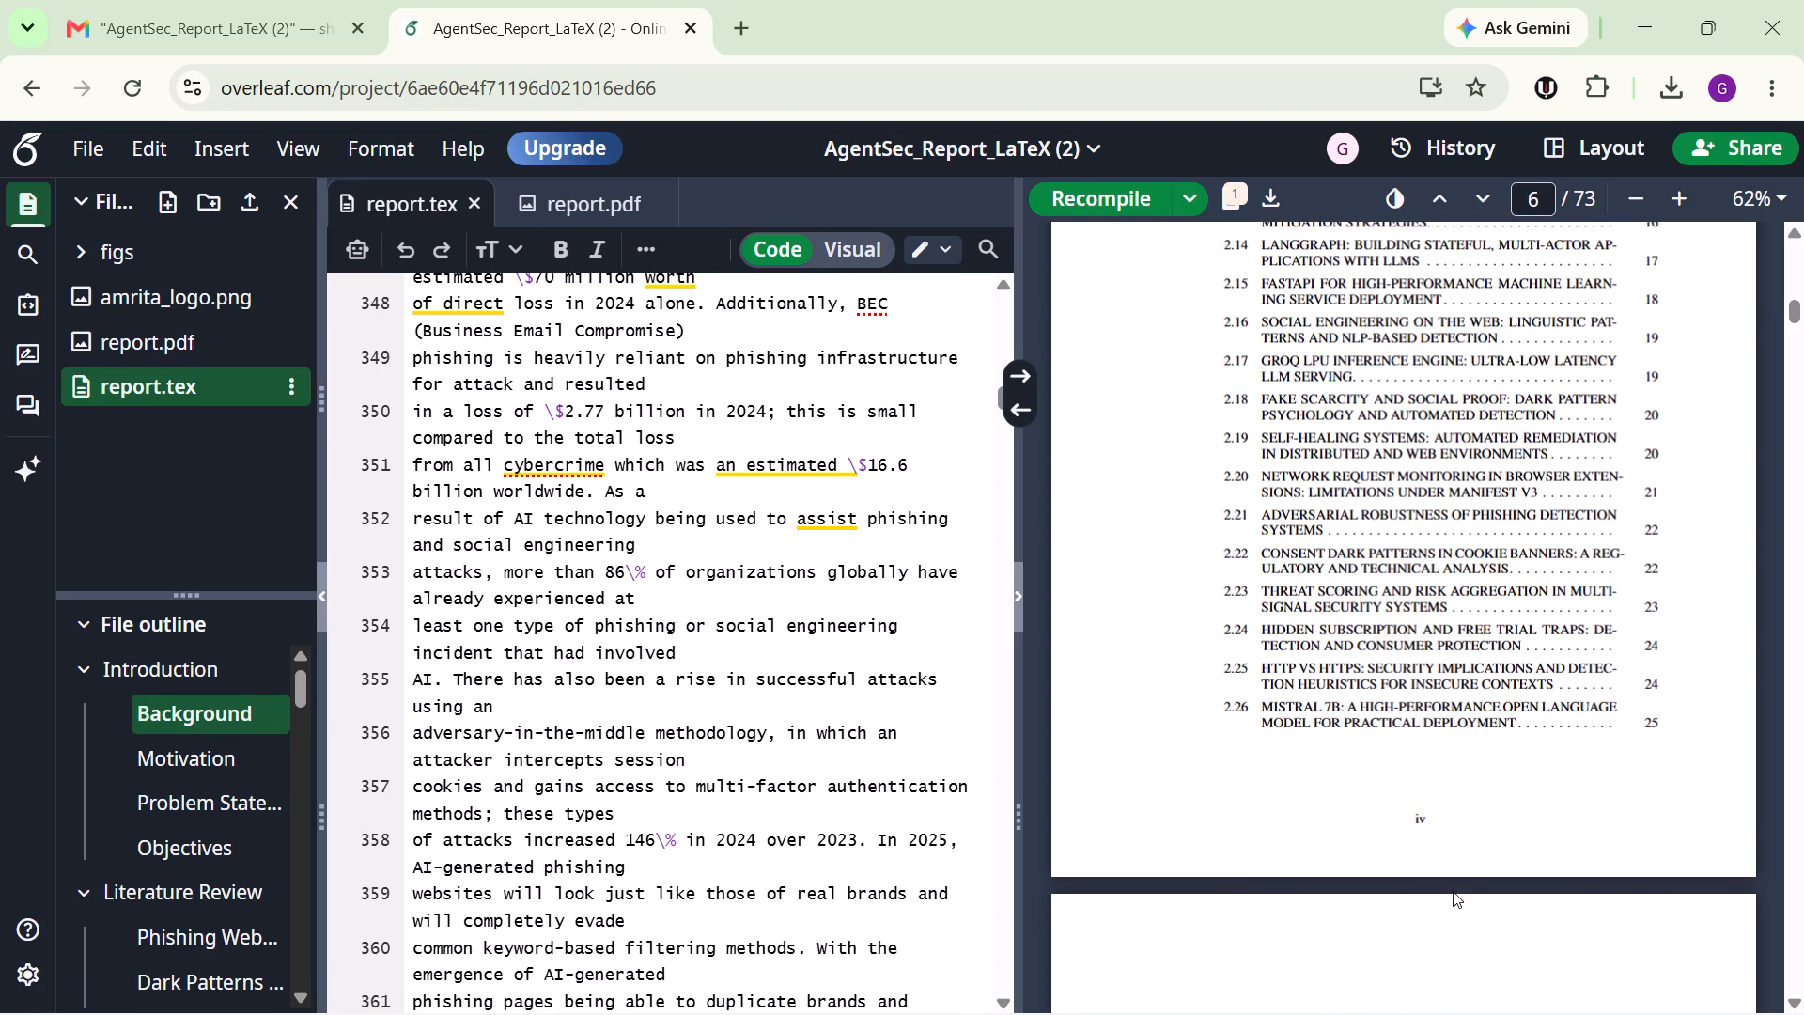
{"action": "scroll", "coordinate": [1453, 891], "scroll_direction": "down", "scroll_amount": 3}
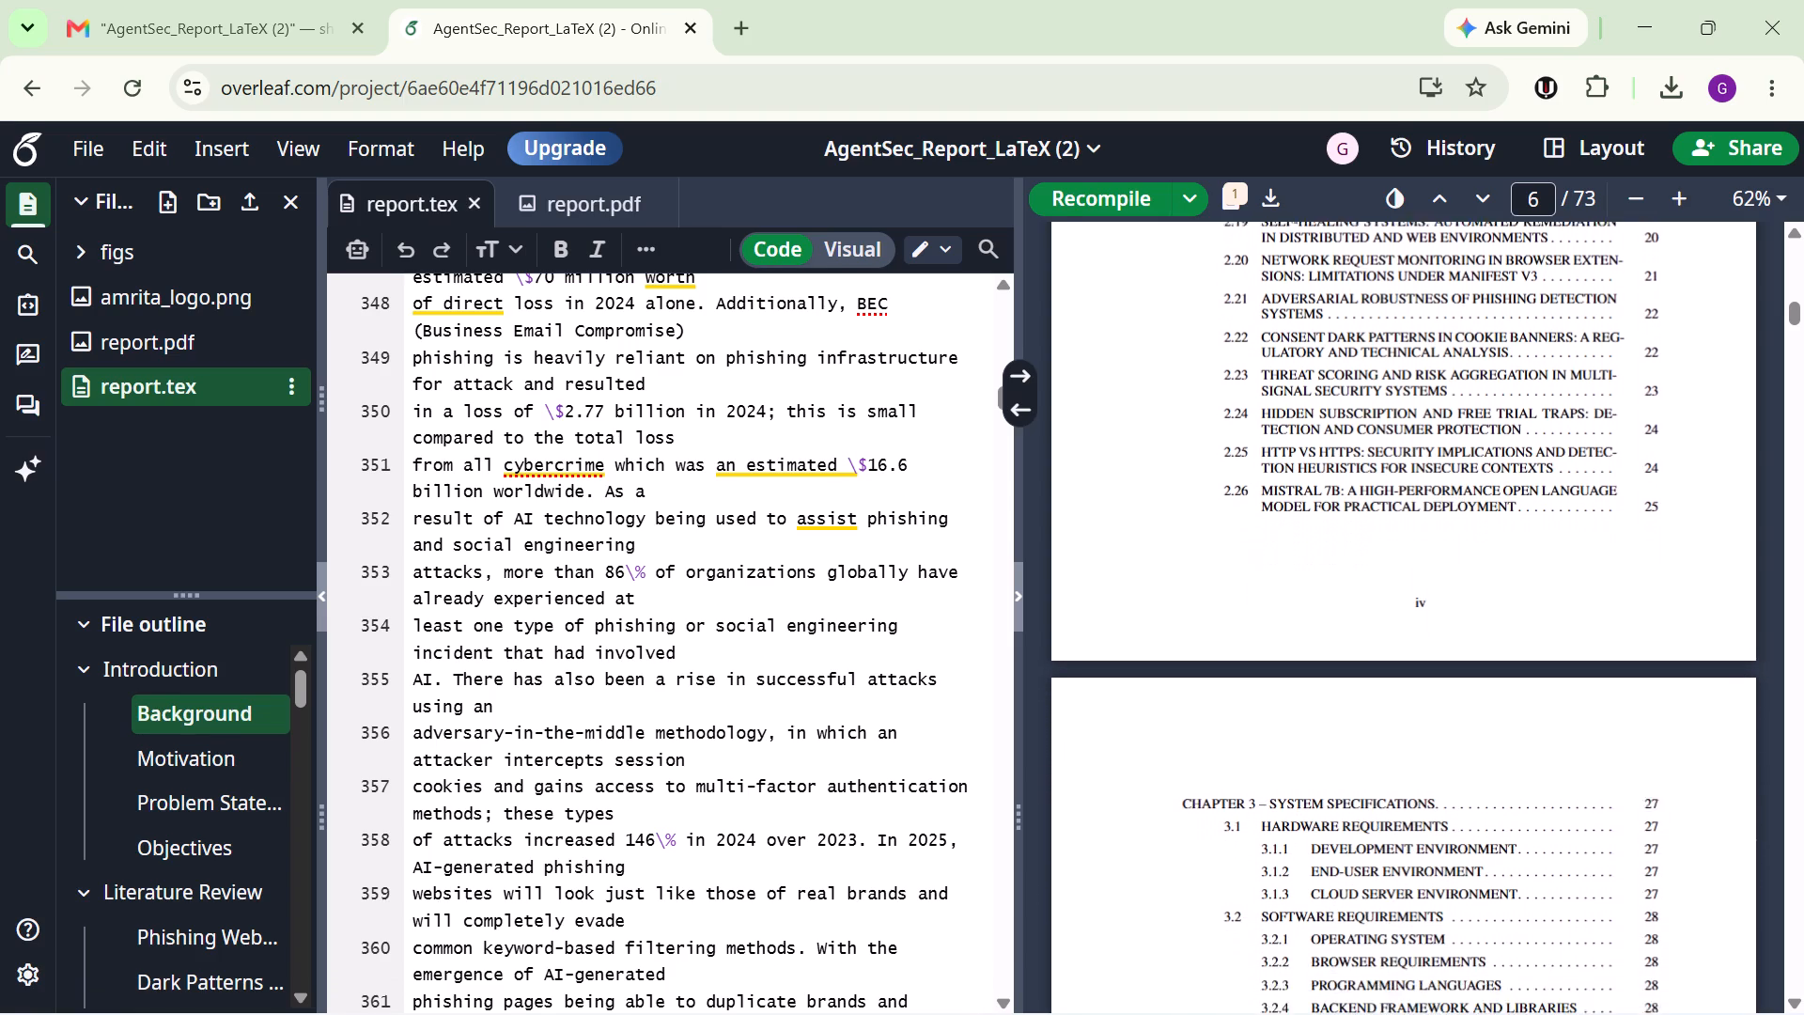
{"action": "scroll", "coordinate": [1453, 891], "scroll_direction": "down", "scroll_amount": 3}
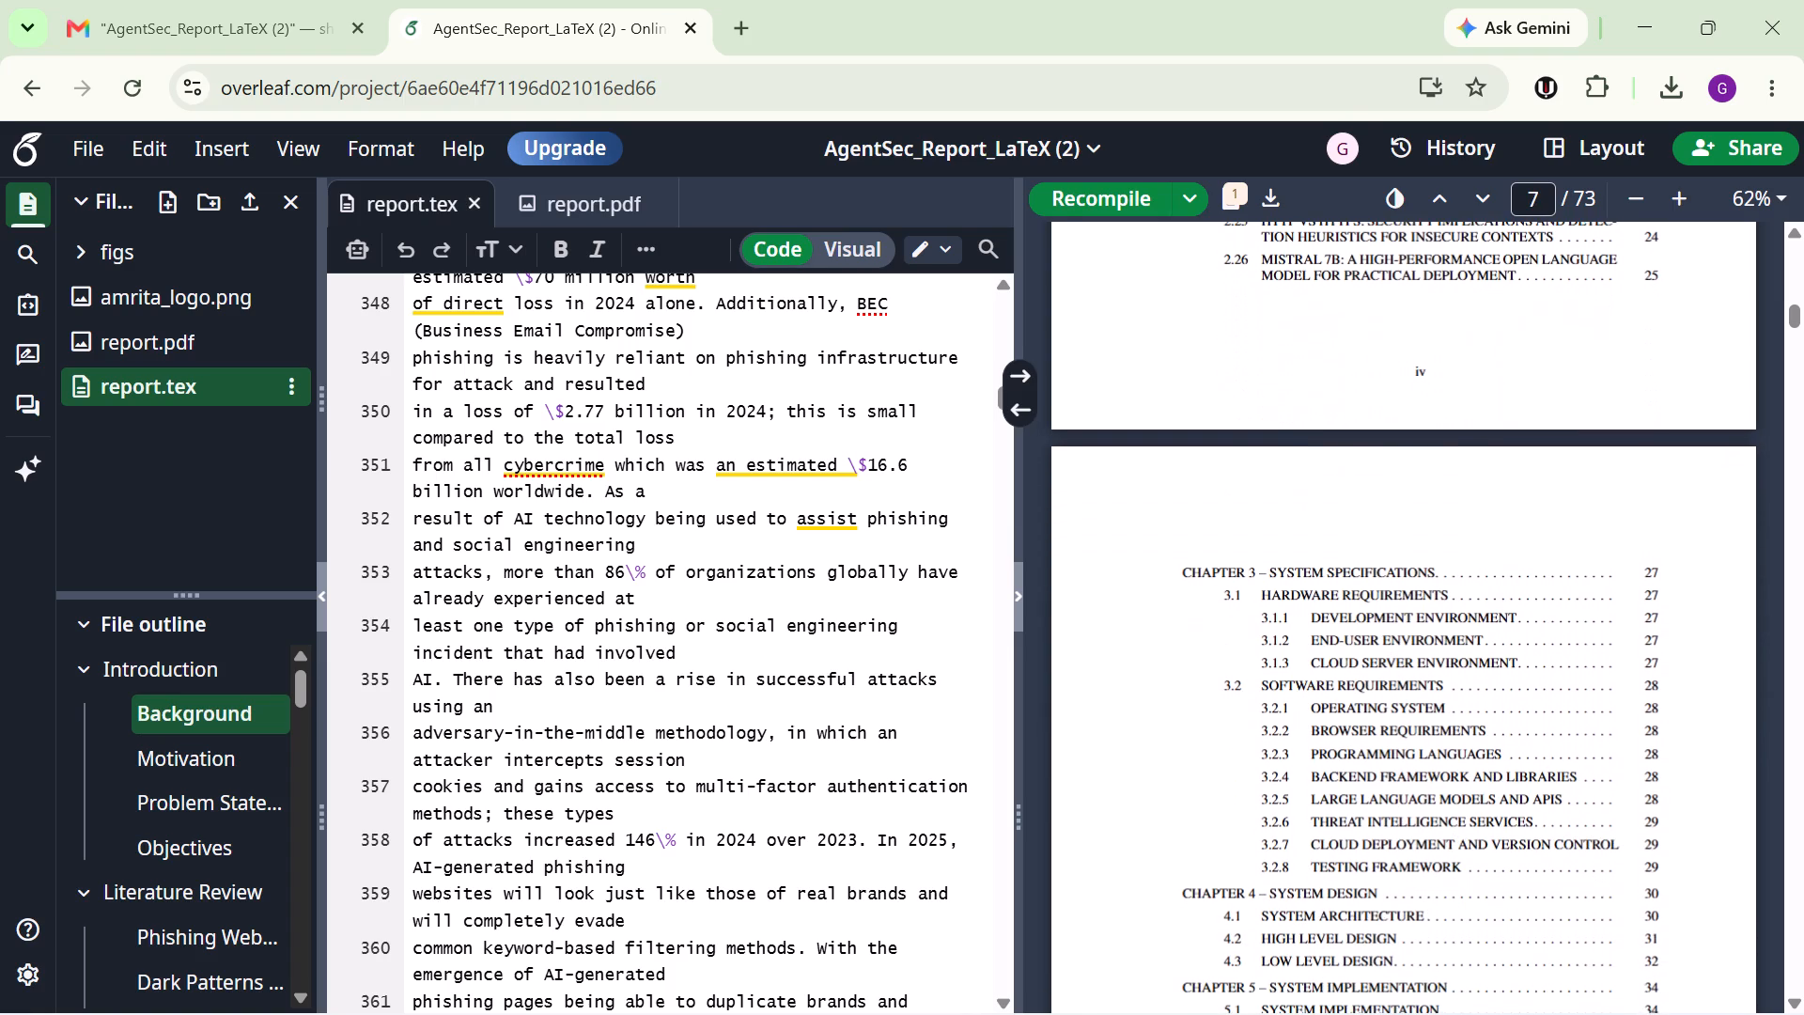
{"action": "scroll", "coordinate": [1453, 891], "scroll_direction": "down", "scroll_amount": 3}
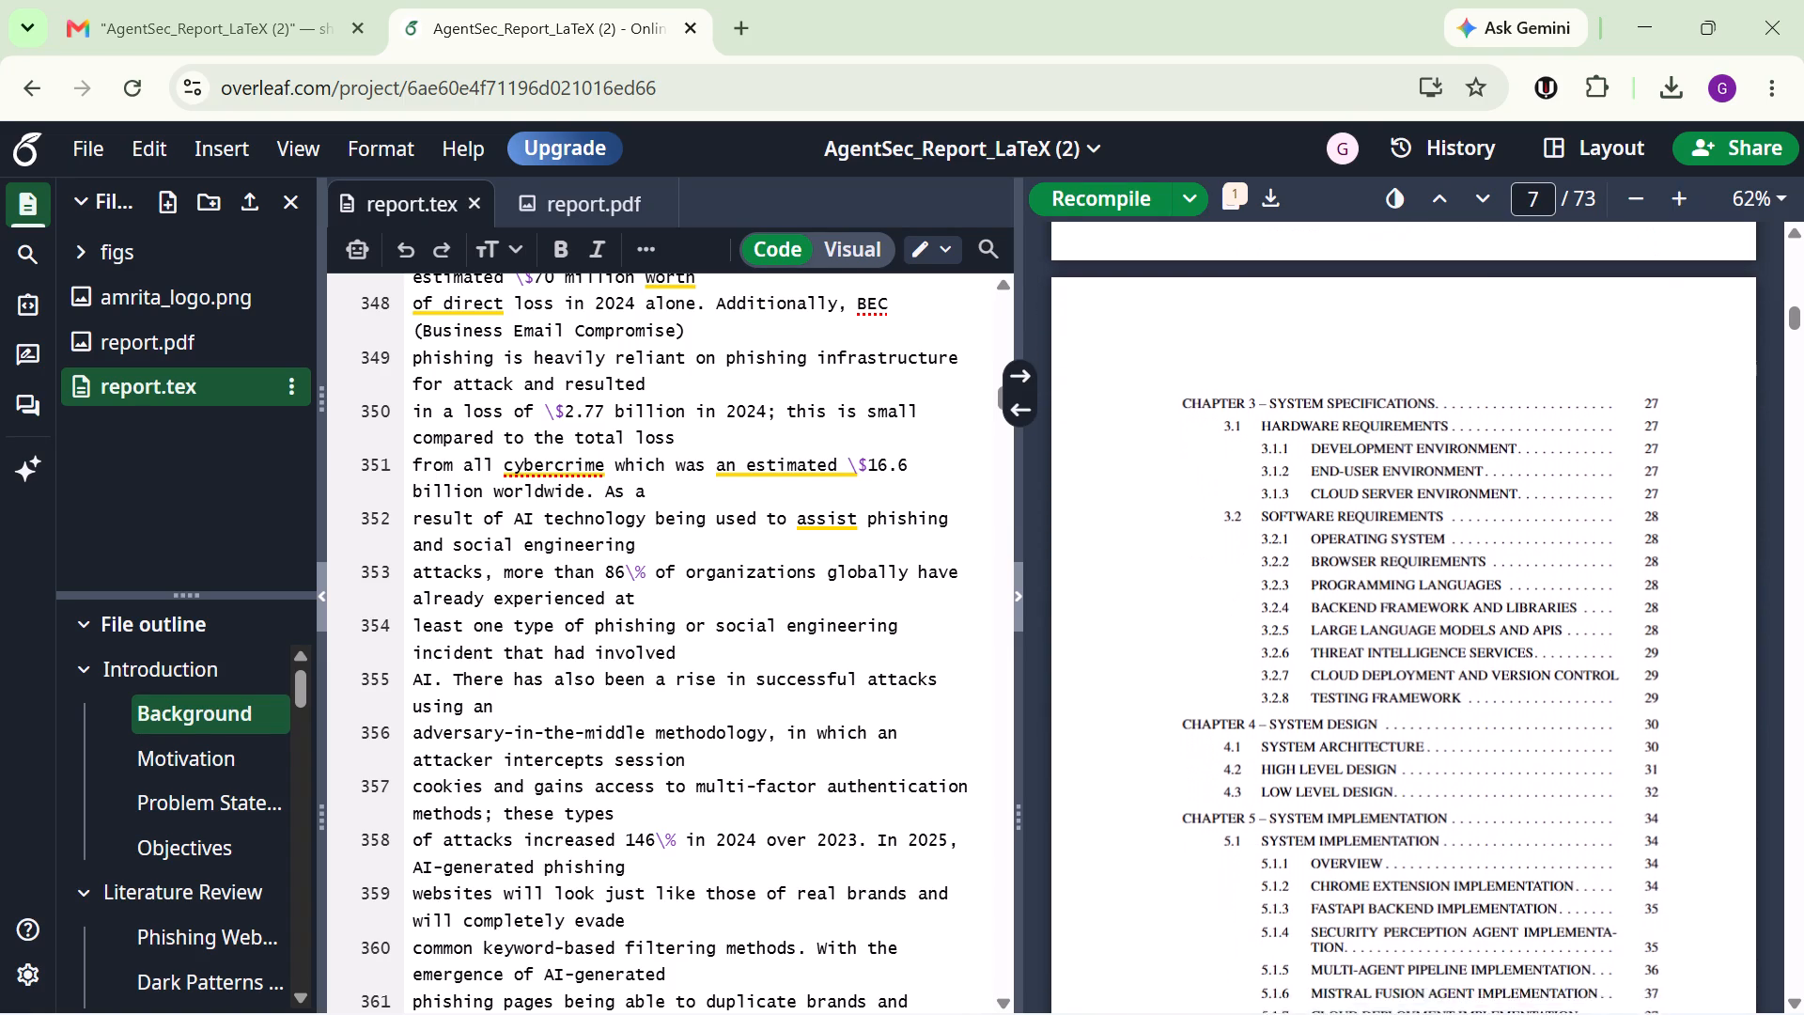
{"action": "scroll", "coordinate": [1453, 891], "scroll_direction": "down", "scroll_amount": 1}
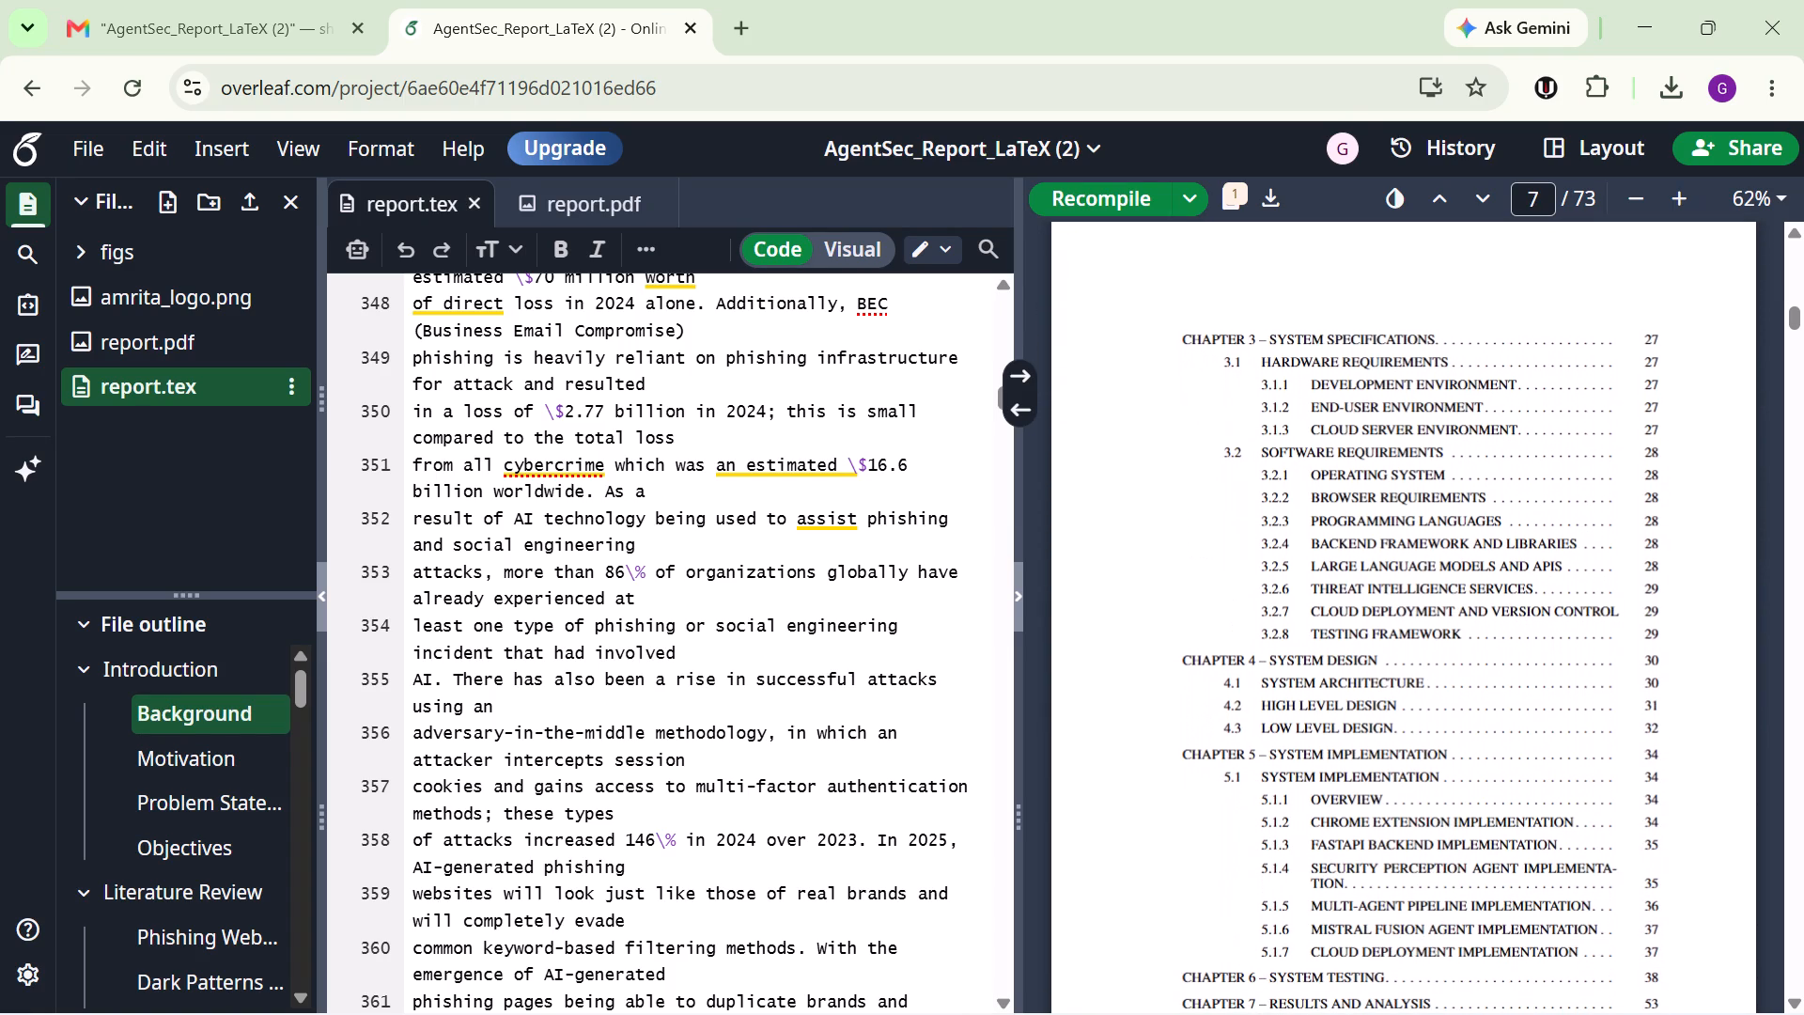
{"action": "scroll", "coordinate": [1453, 891], "scroll_direction": "down", "scroll_amount": 3}
{"action": "scroll", "coordinate": [950, 906], "scroll_direction": "down", "scroll_amount": 3}
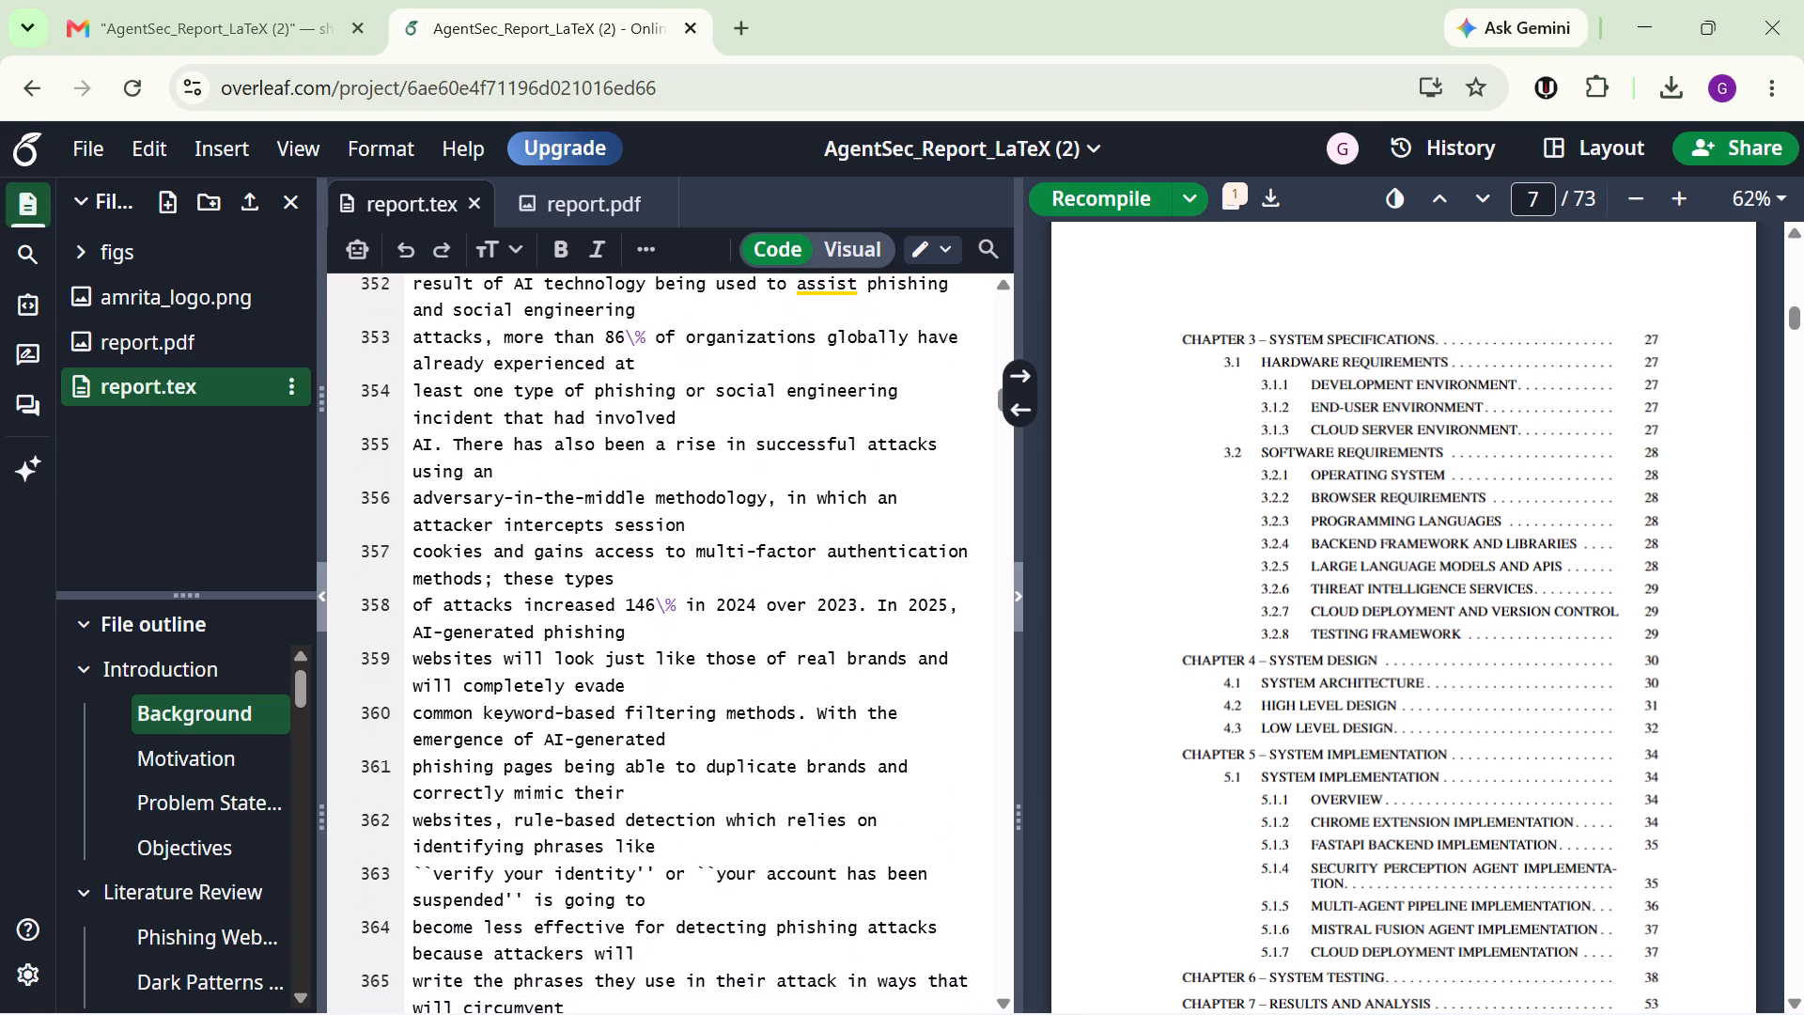
Go from the table of contents to section 2.17 on the Groq LPU Inference Engine and capture a screenshot of it.
{"action": "scroll", "coordinate": [1381, 744], "scroll_direction": "up", "scroll_amount": 8}
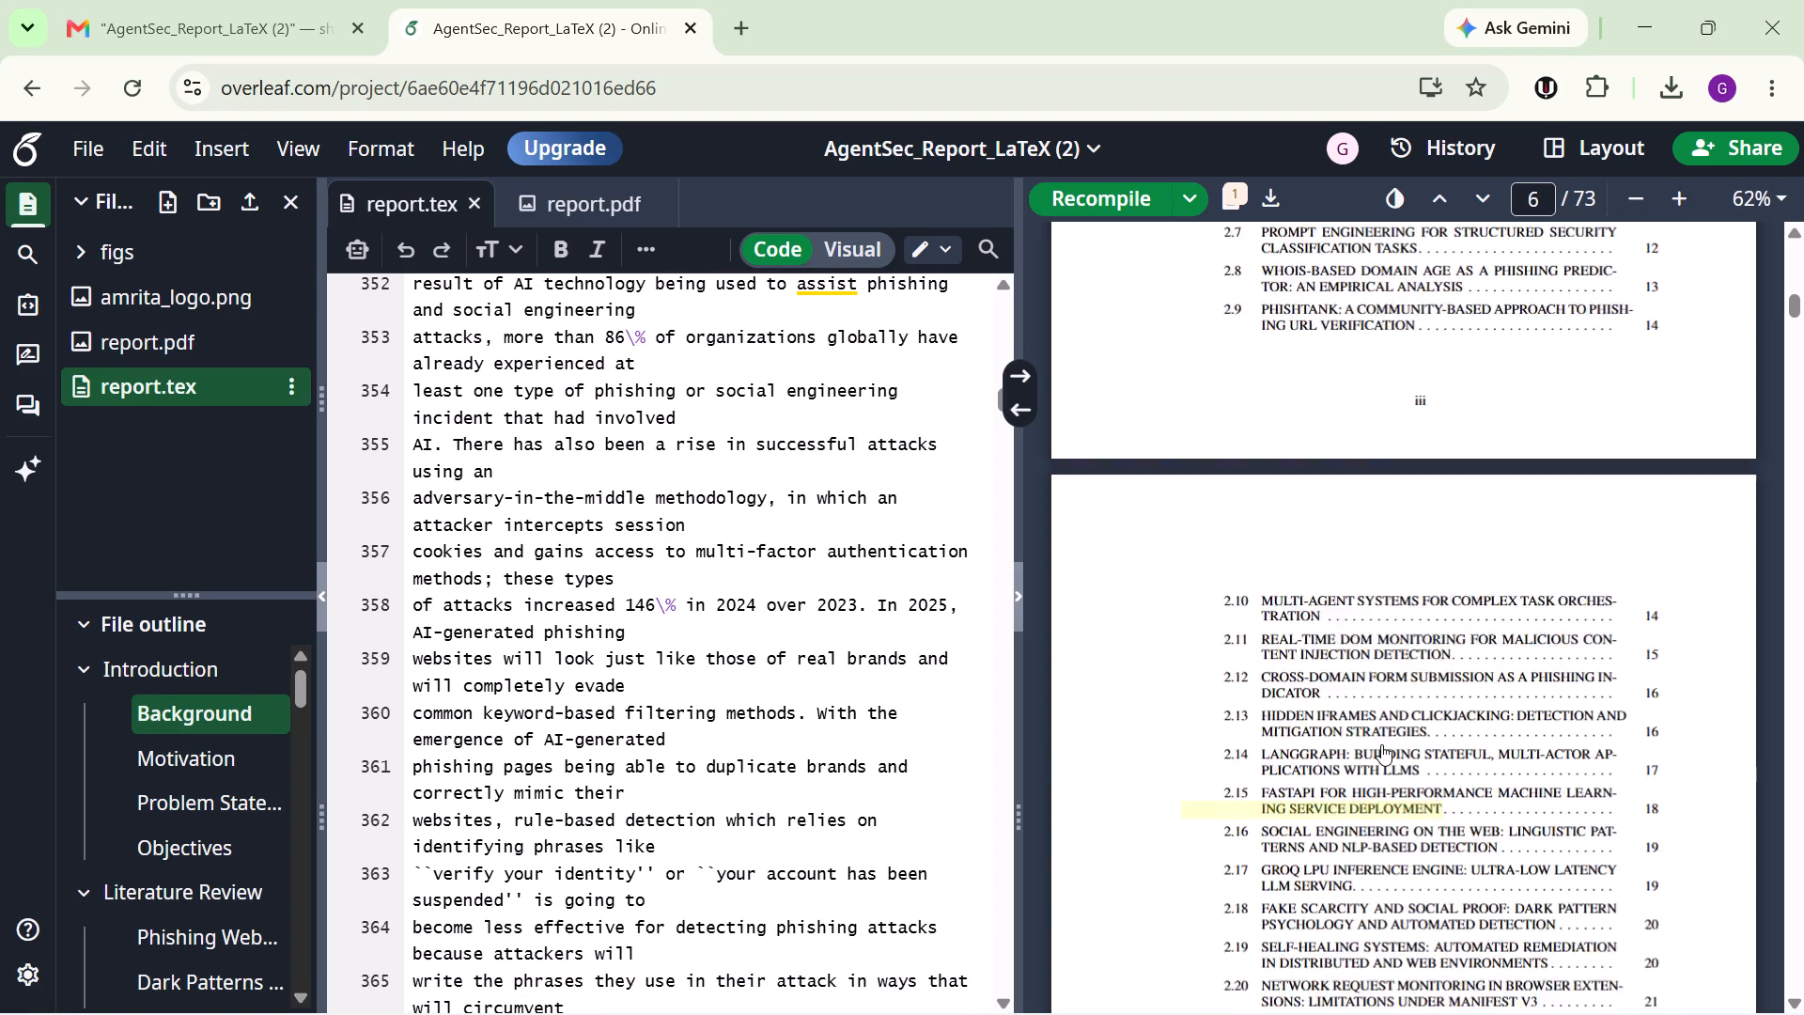
{"action": "scroll", "coordinate": [1381, 744], "scroll_direction": "up", "scroll_amount": 2}
{"action": "scroll", "coordinate": [1381, 744], "scroll_direction": "down", "scroll_amount": 2}
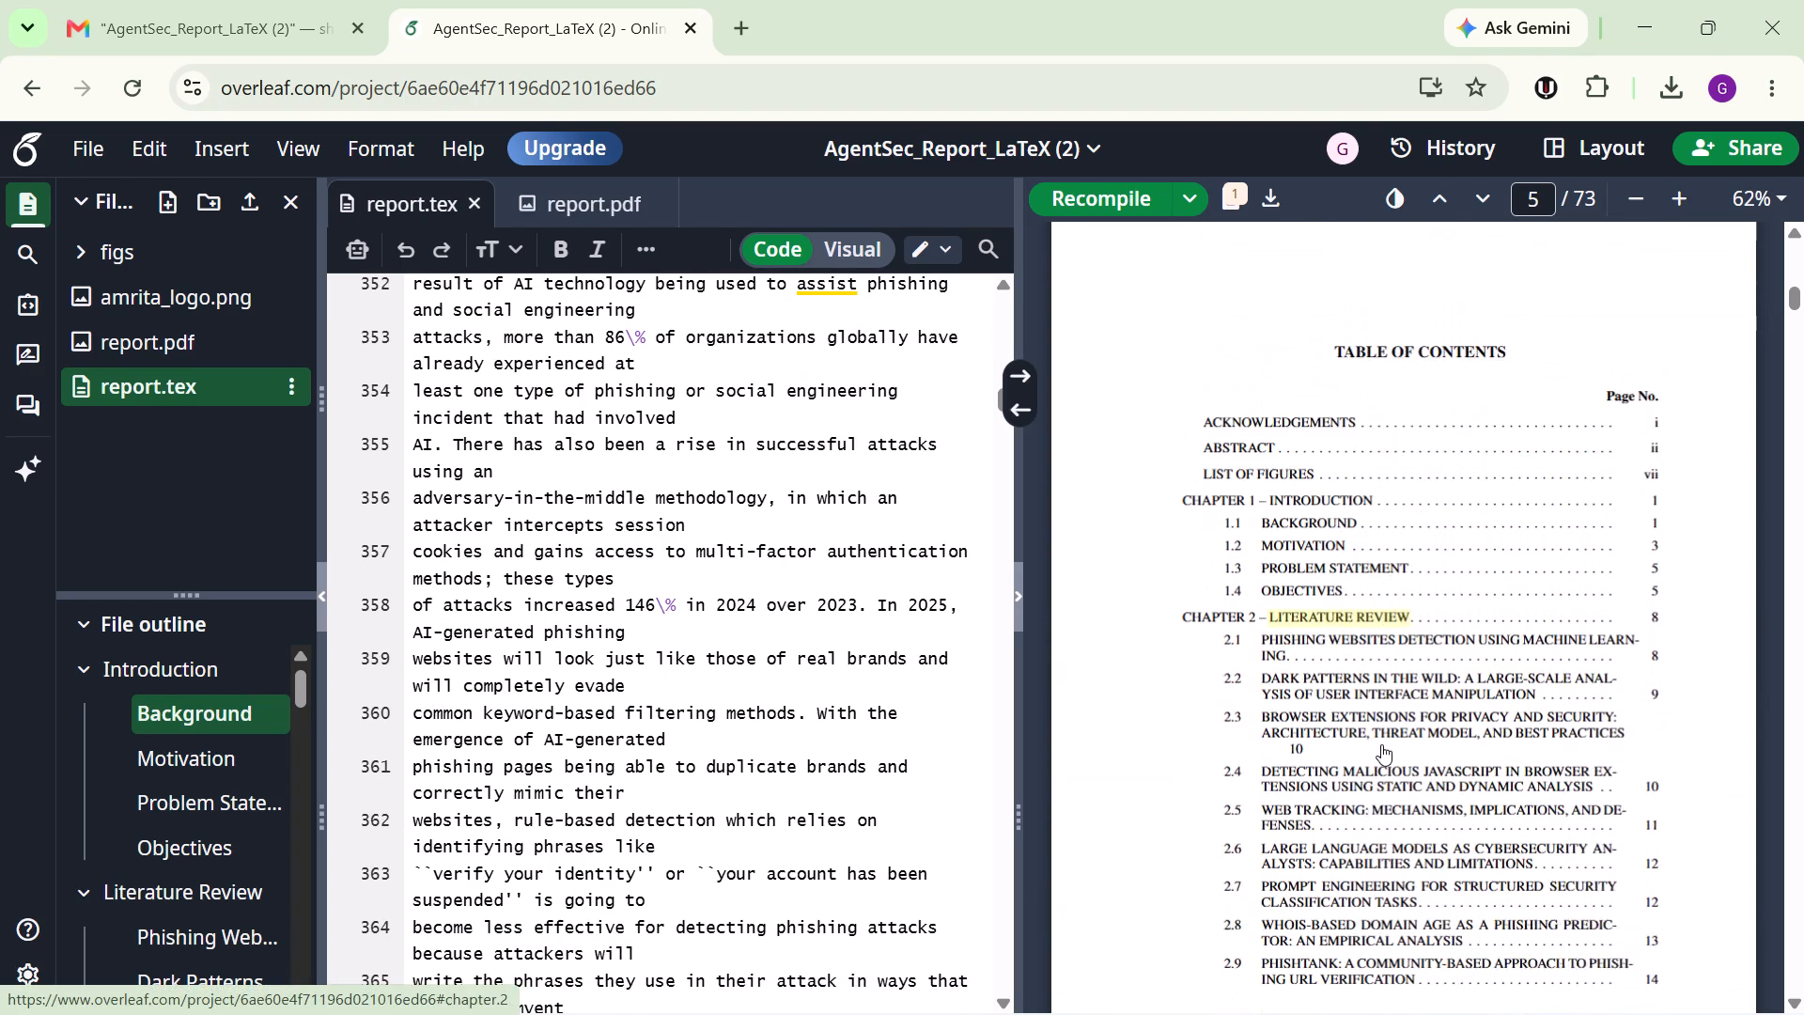
{"action": "scroll", "coordinate": [1381, 744], "scroll_direction": "down", "scroll_amount": 4}
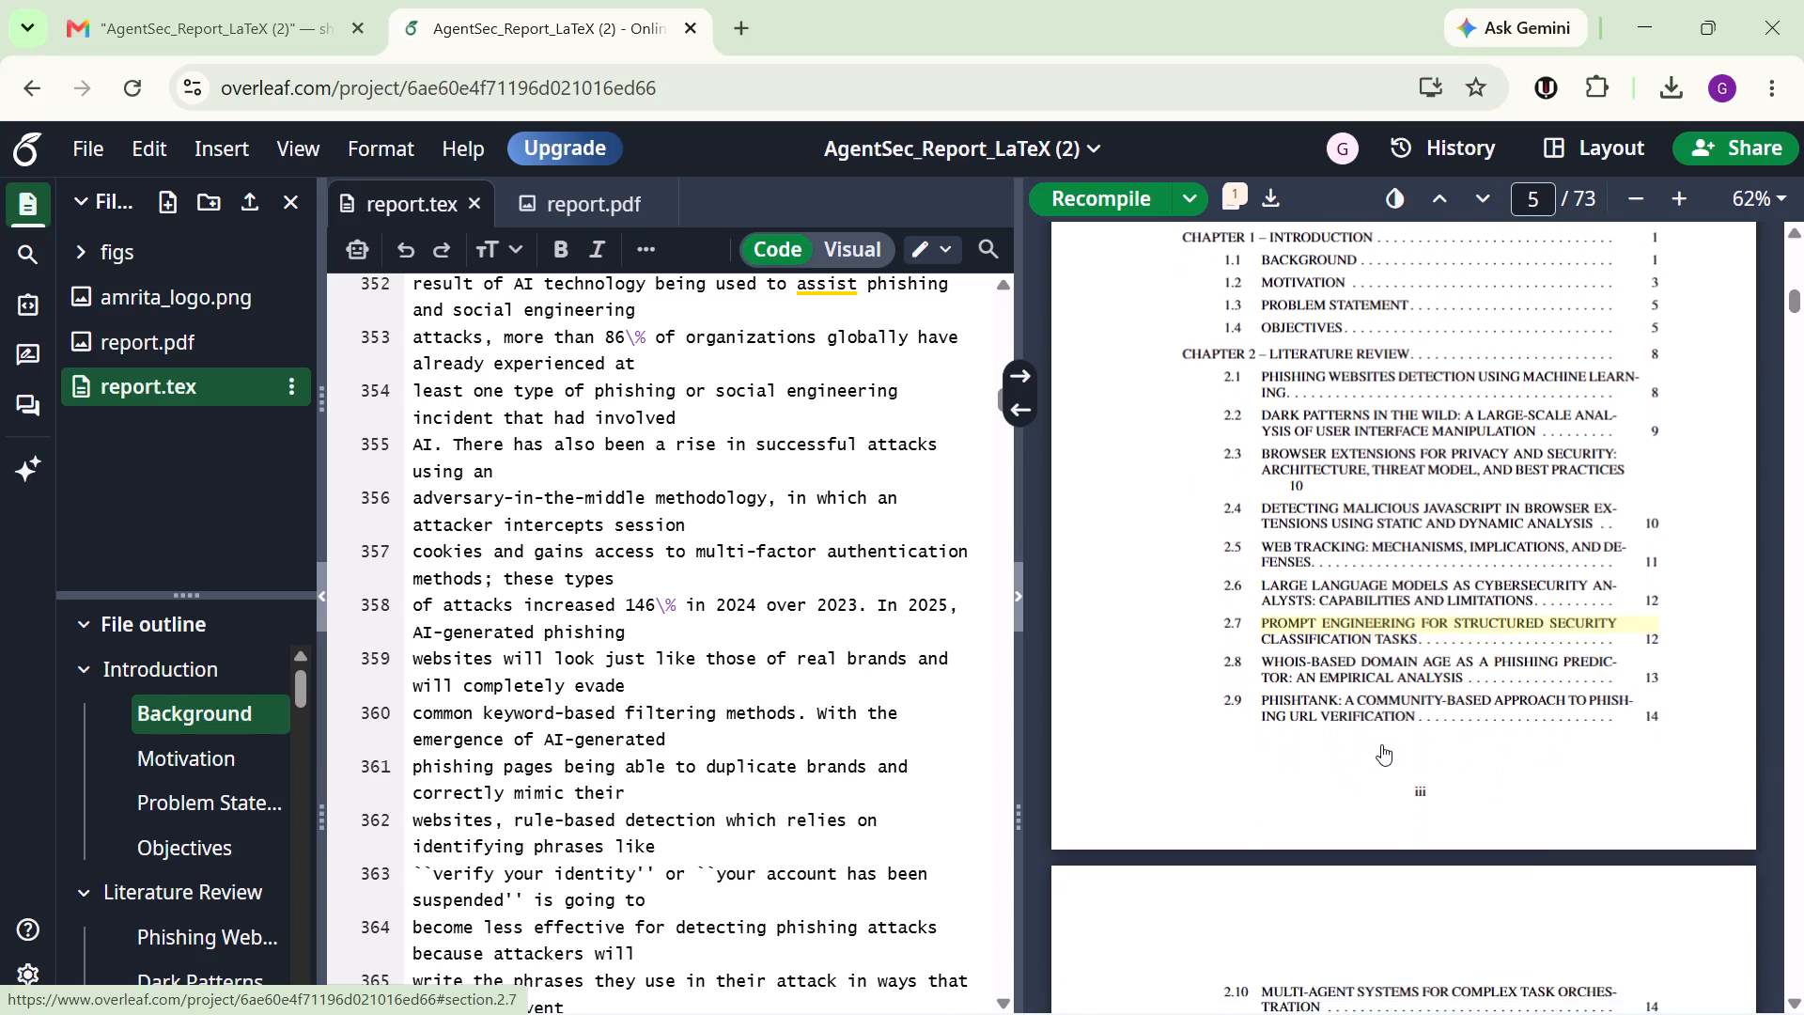
{"action": "scroll", "coordinate": [1381, 744], "scroll_direction": "down", "scroll_amount": 3}
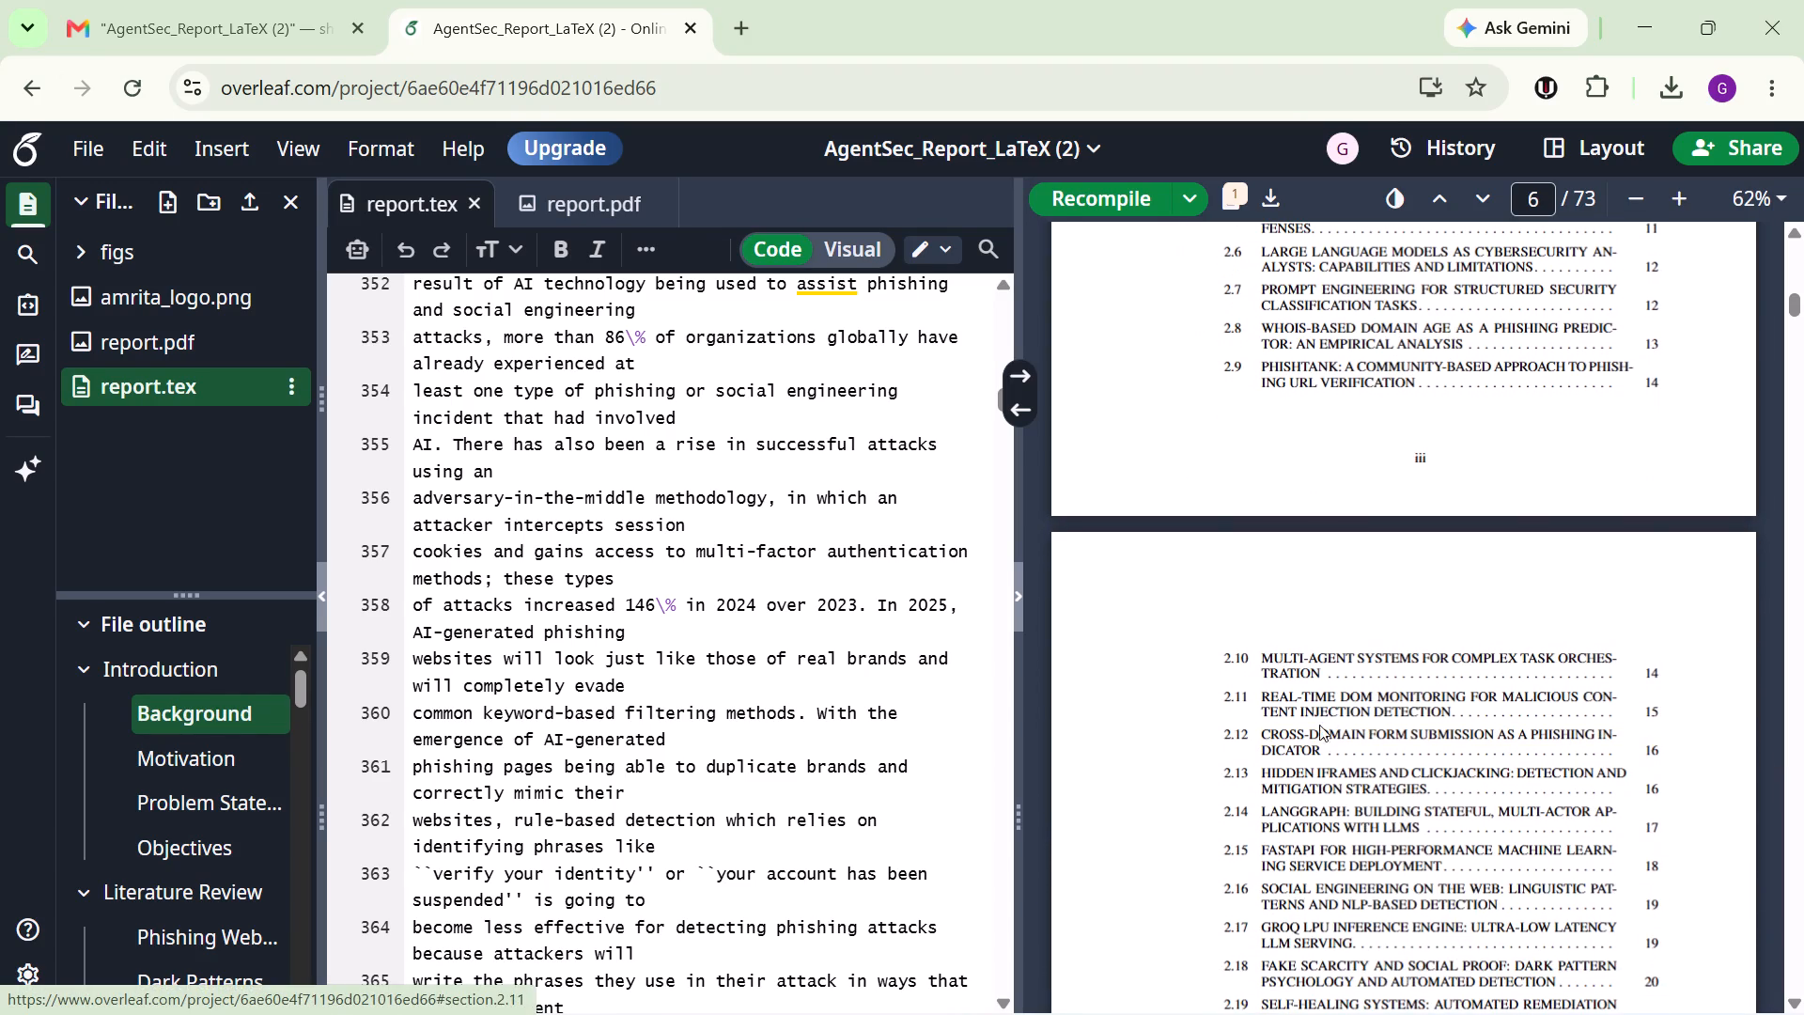
{"action": "left_click", "coordinate": [1362, 931]}
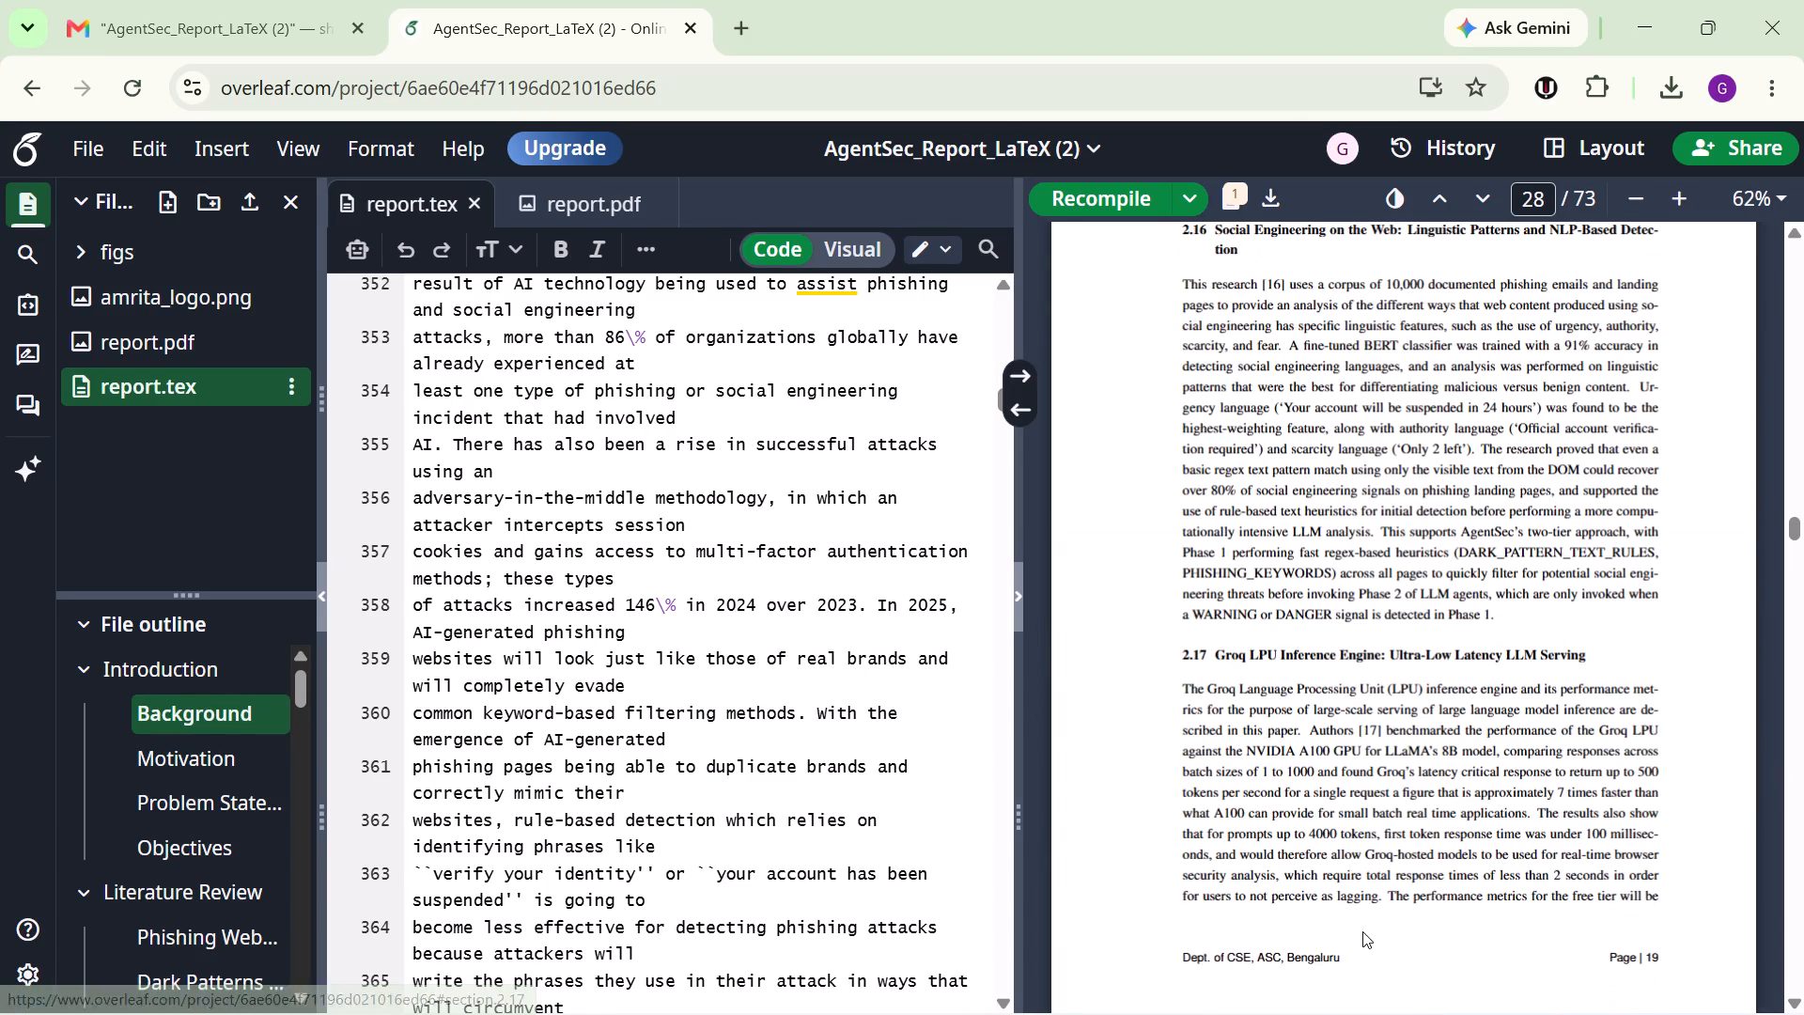
{"action": "scroll", "coordinate": [1362, 931], "scroll_direction": "down", "scroll_amount": 4}
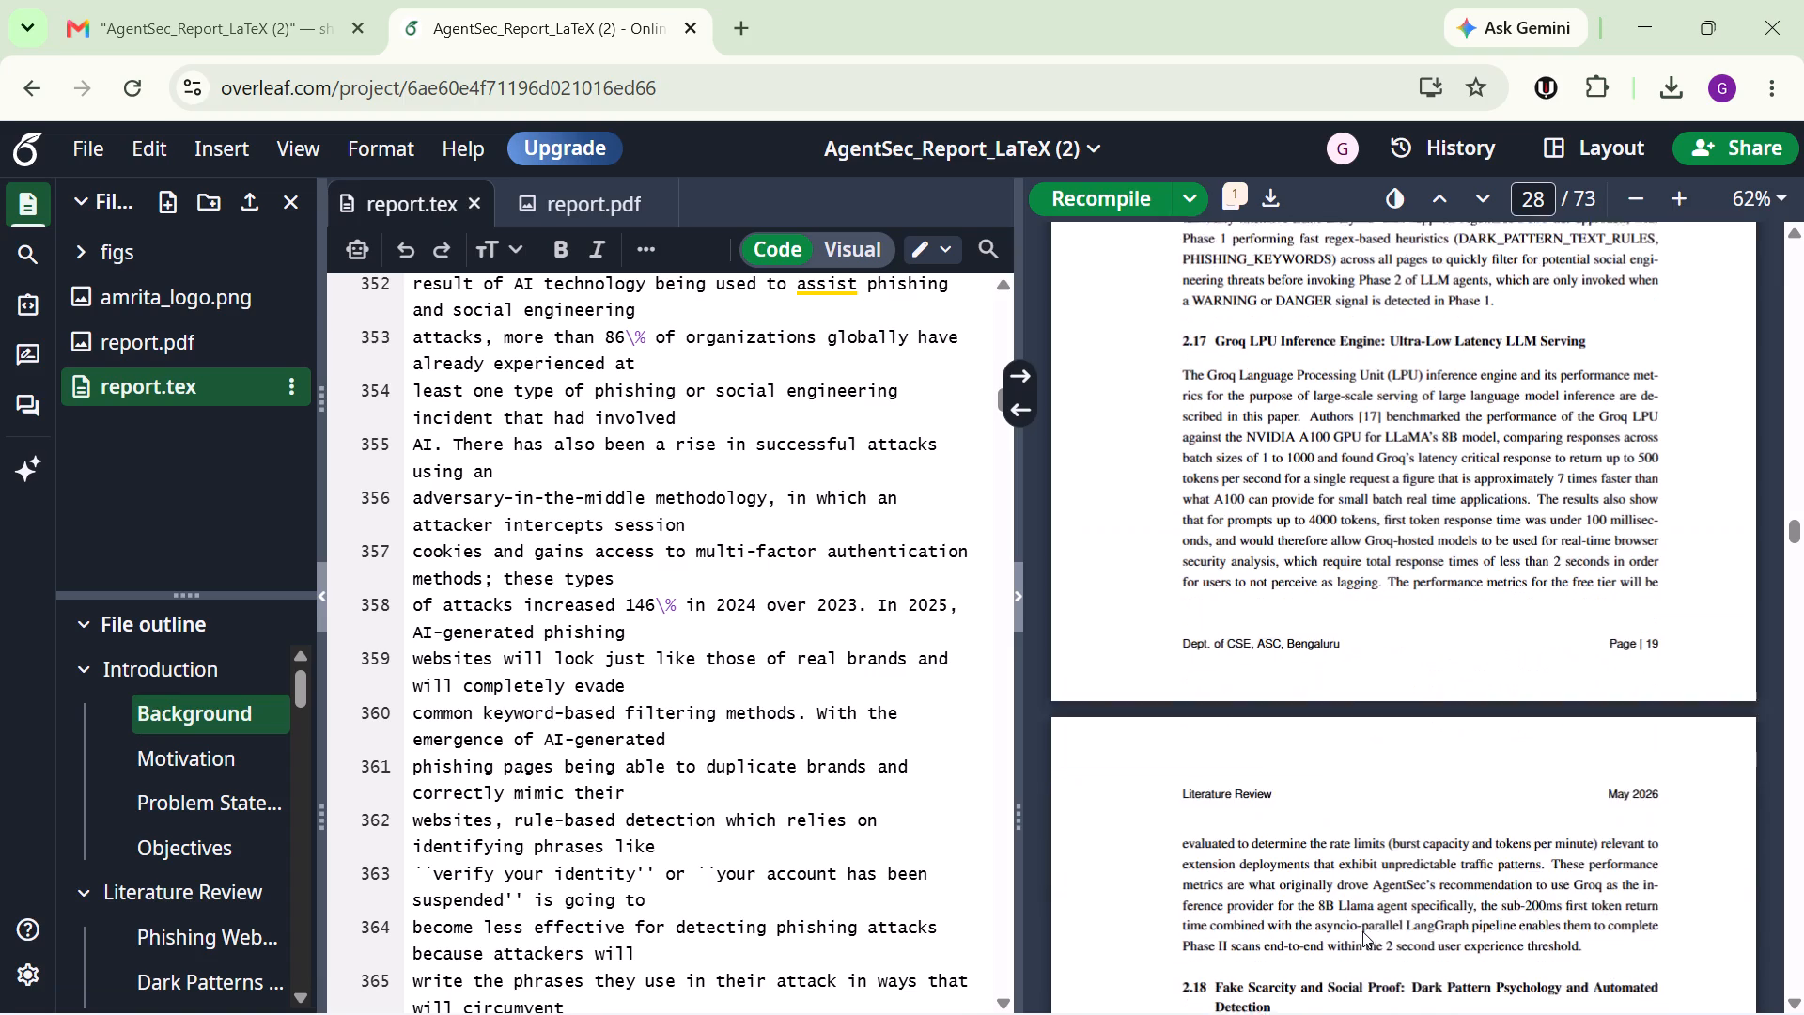
{"action": "key", "text": "Print"}
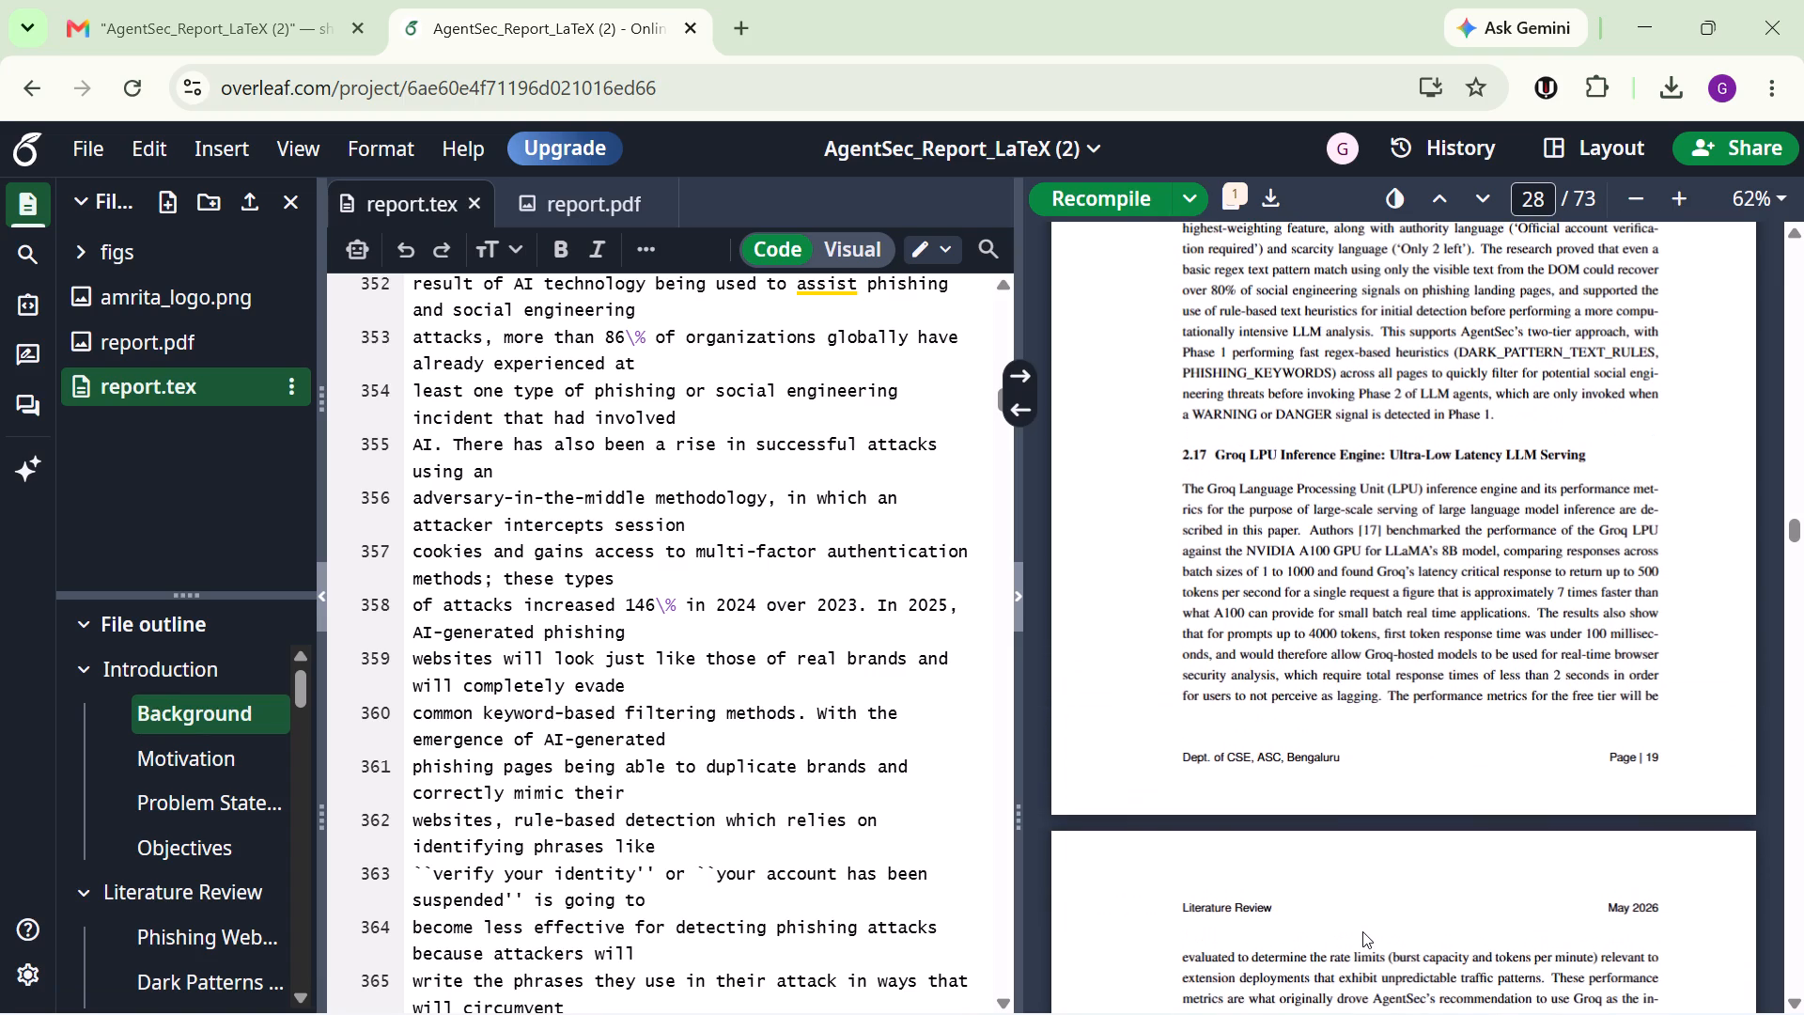
Snip the section 2.17 Groq LPU Inference Engine heading and its paragraph from page 19 of the compiled report.
{"action": "left_click_drag", "start_coordinate": [1170, 436], "coordinate": [1390, 825]}
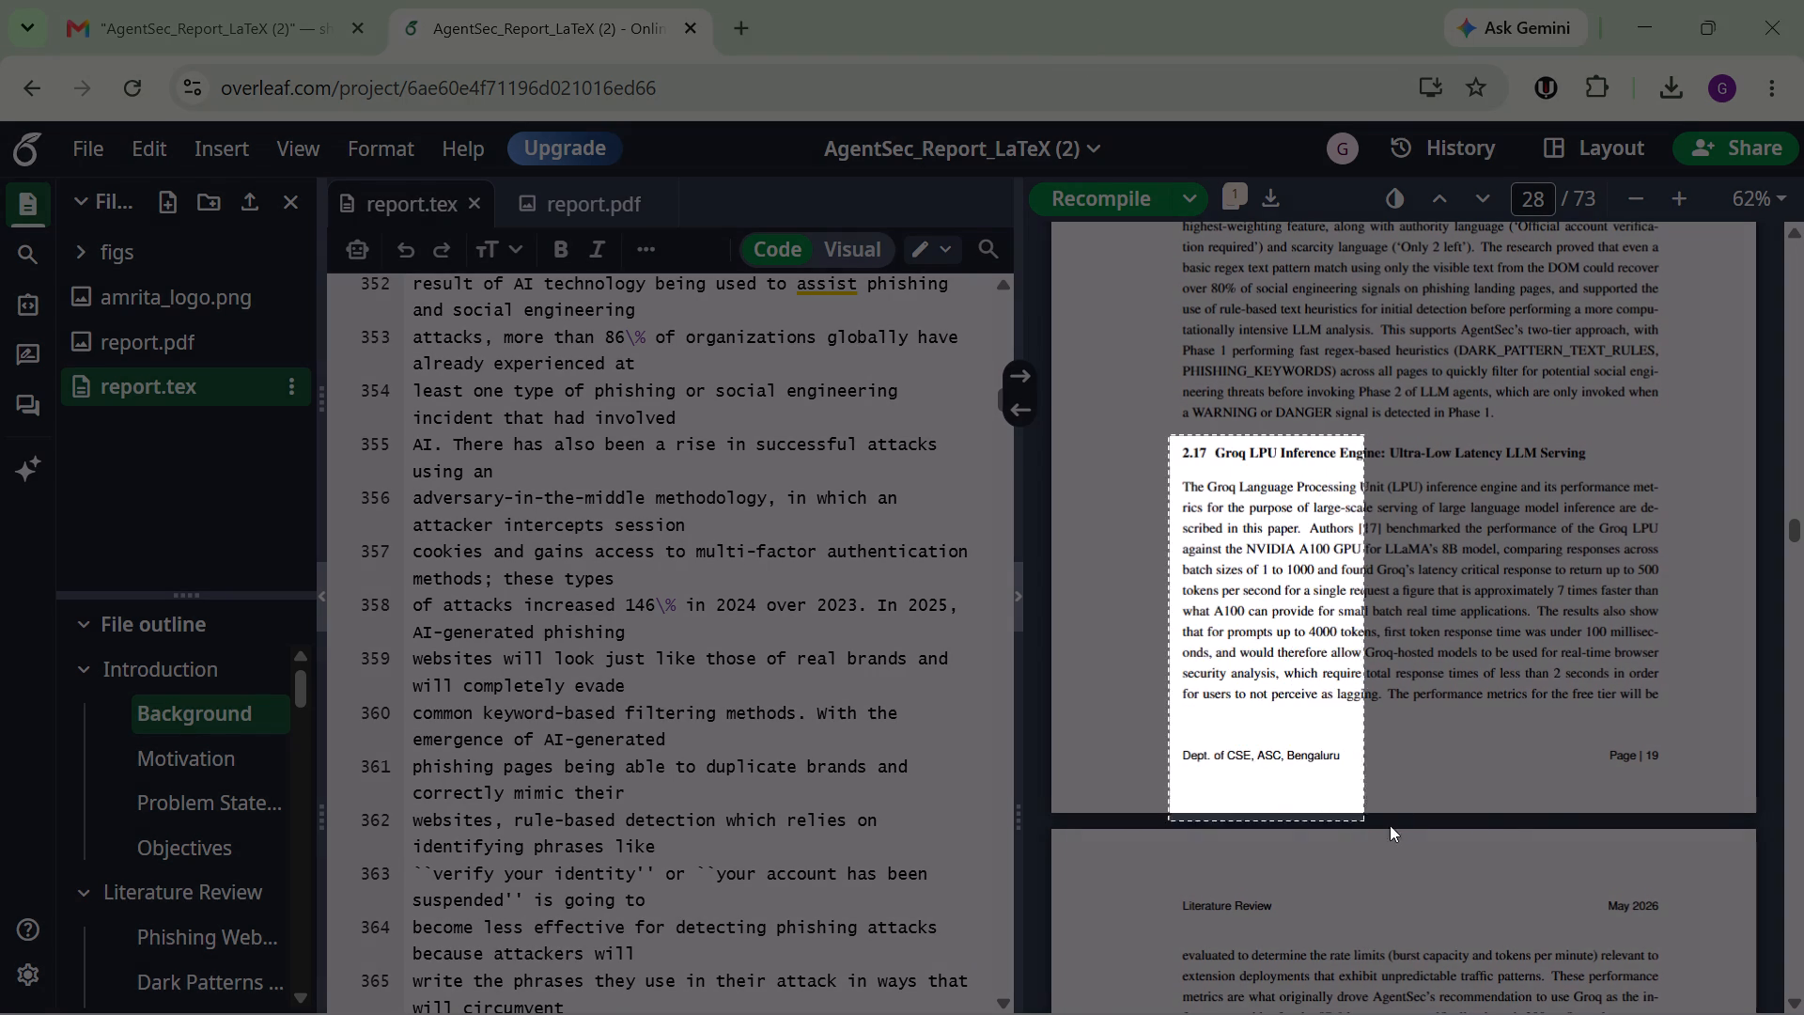
{"action": "left_click_drag", "start_coordinate": [1390, 825], "coordinate": [1703, 726]}
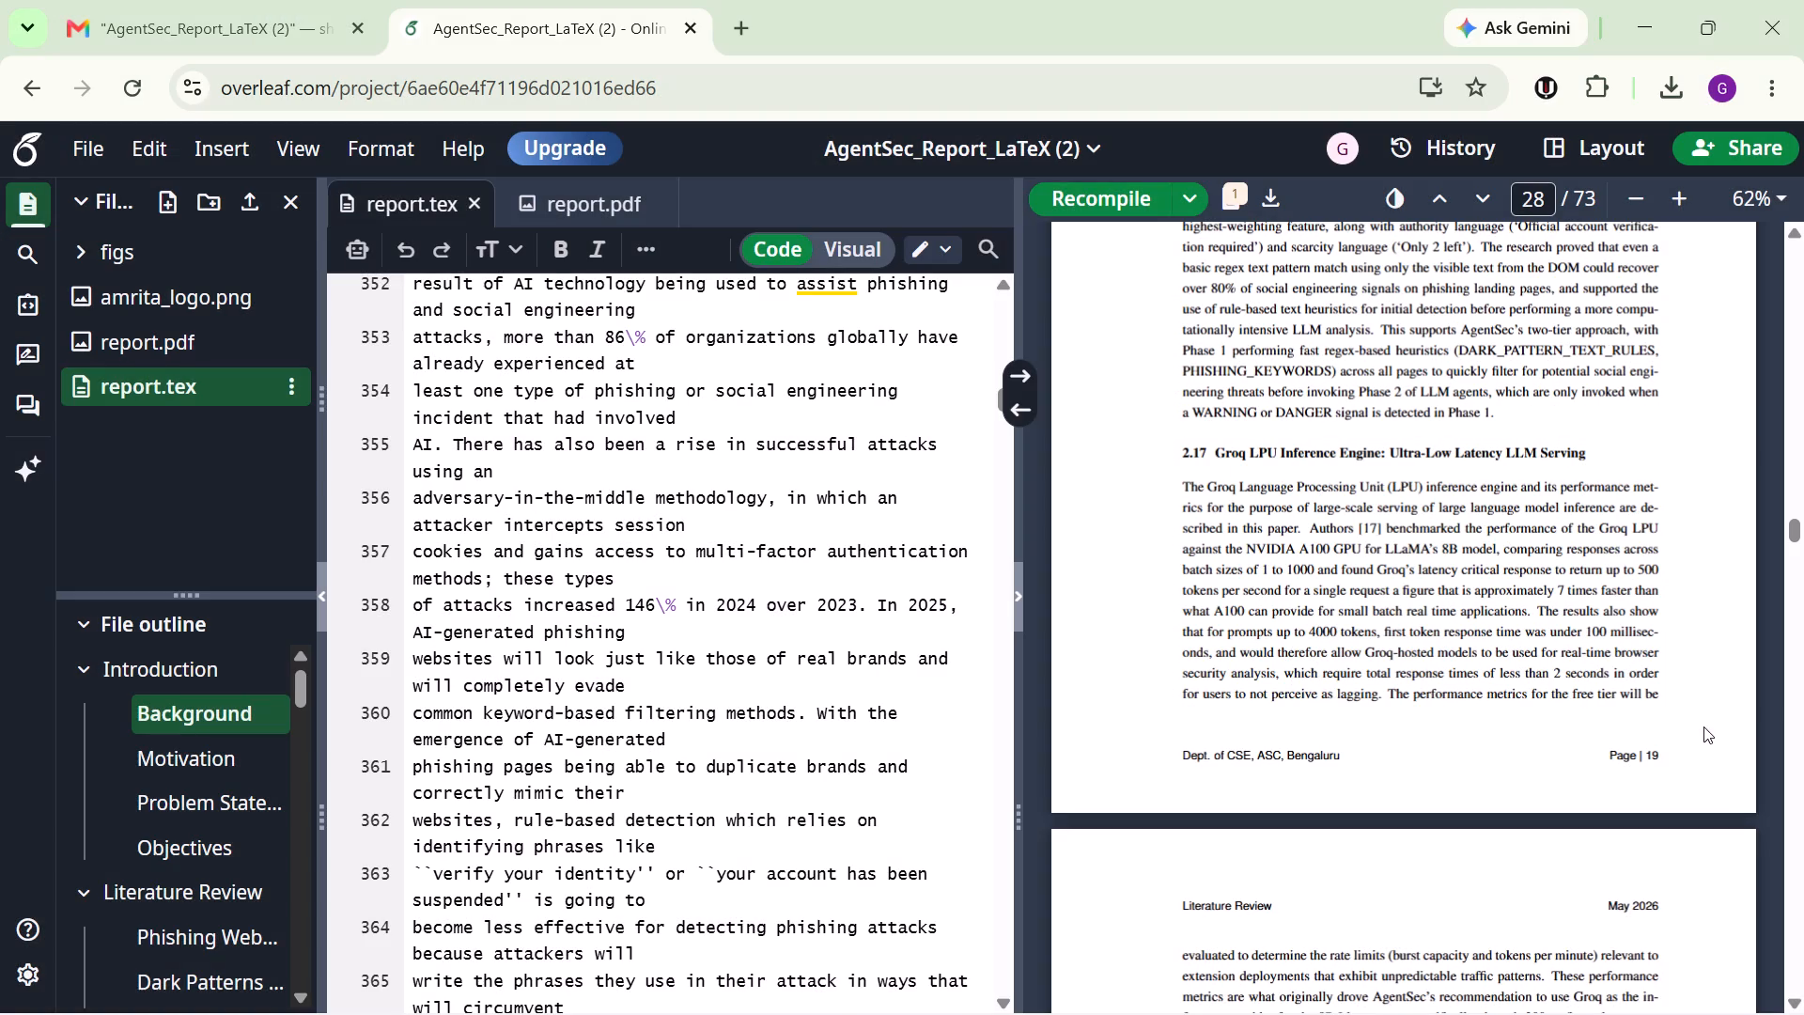
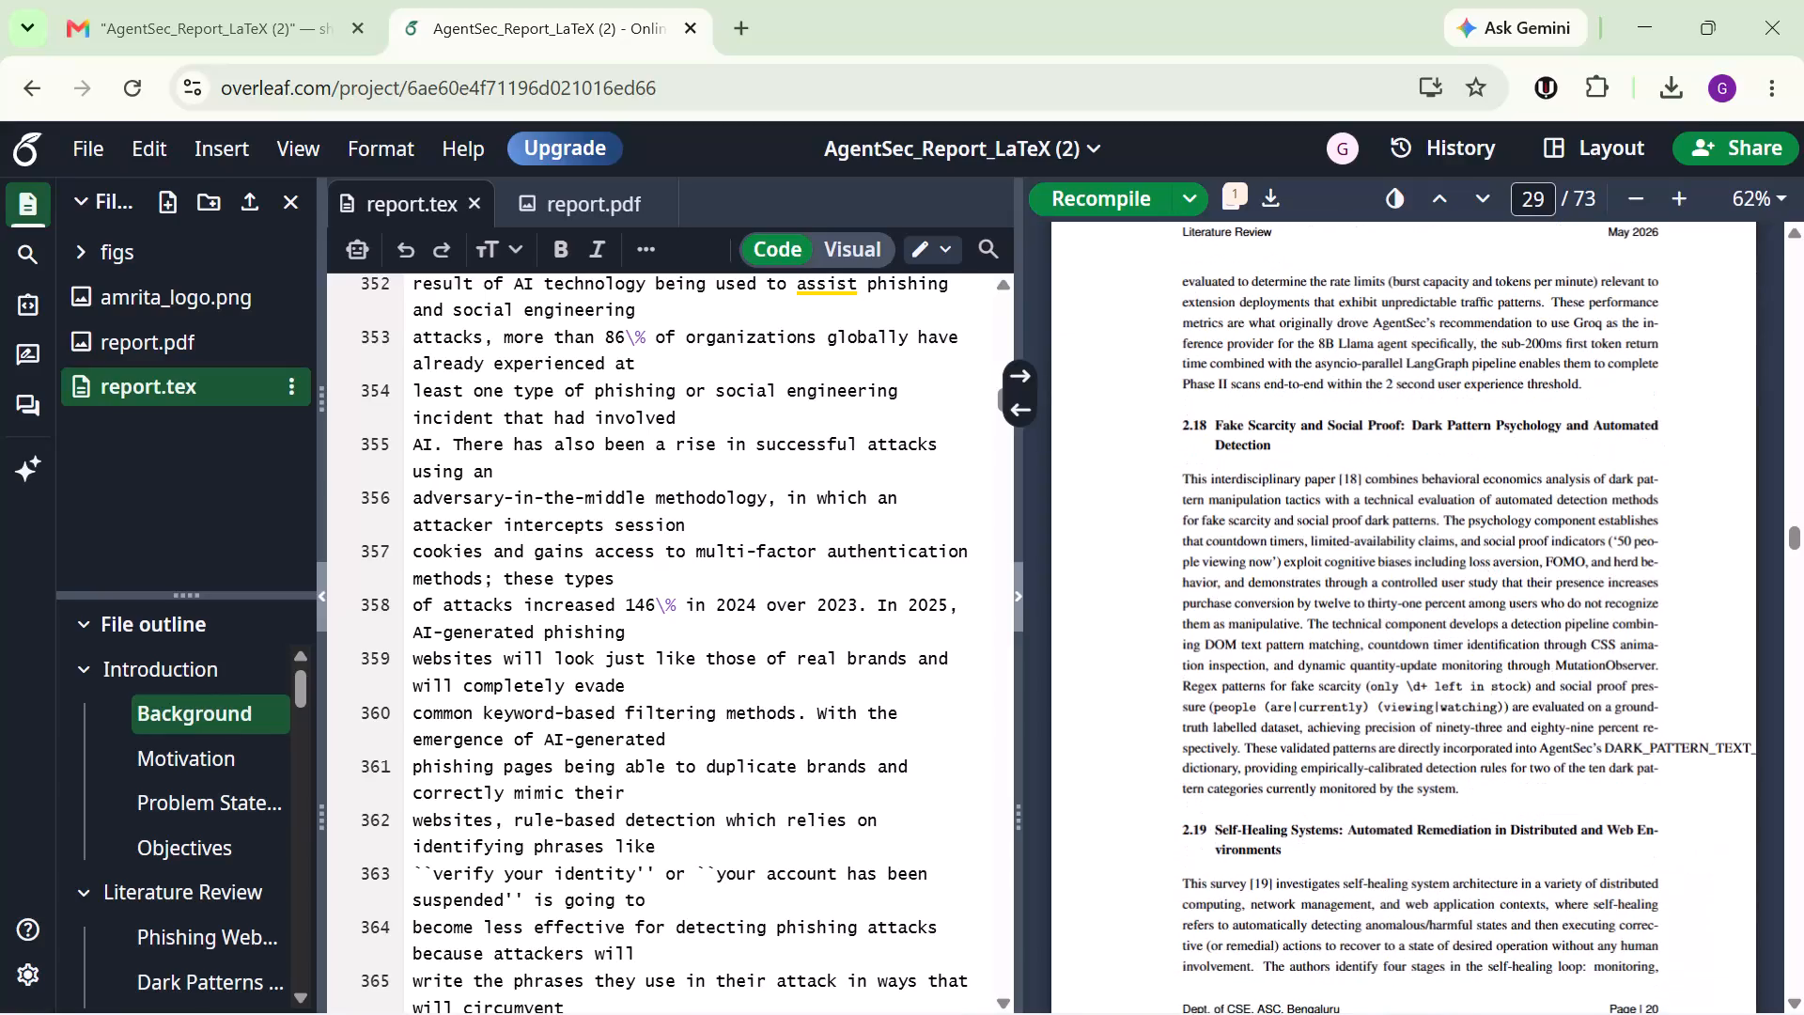
Examine the compiled Literature Review from section 2.18 on fake scarcity through section 2.22 on consent dark patterns in cookie banners.
{"action": "scroll", "coordinate": [1485, 568], "scroll_direction": "down", "scroll_amount": 1}
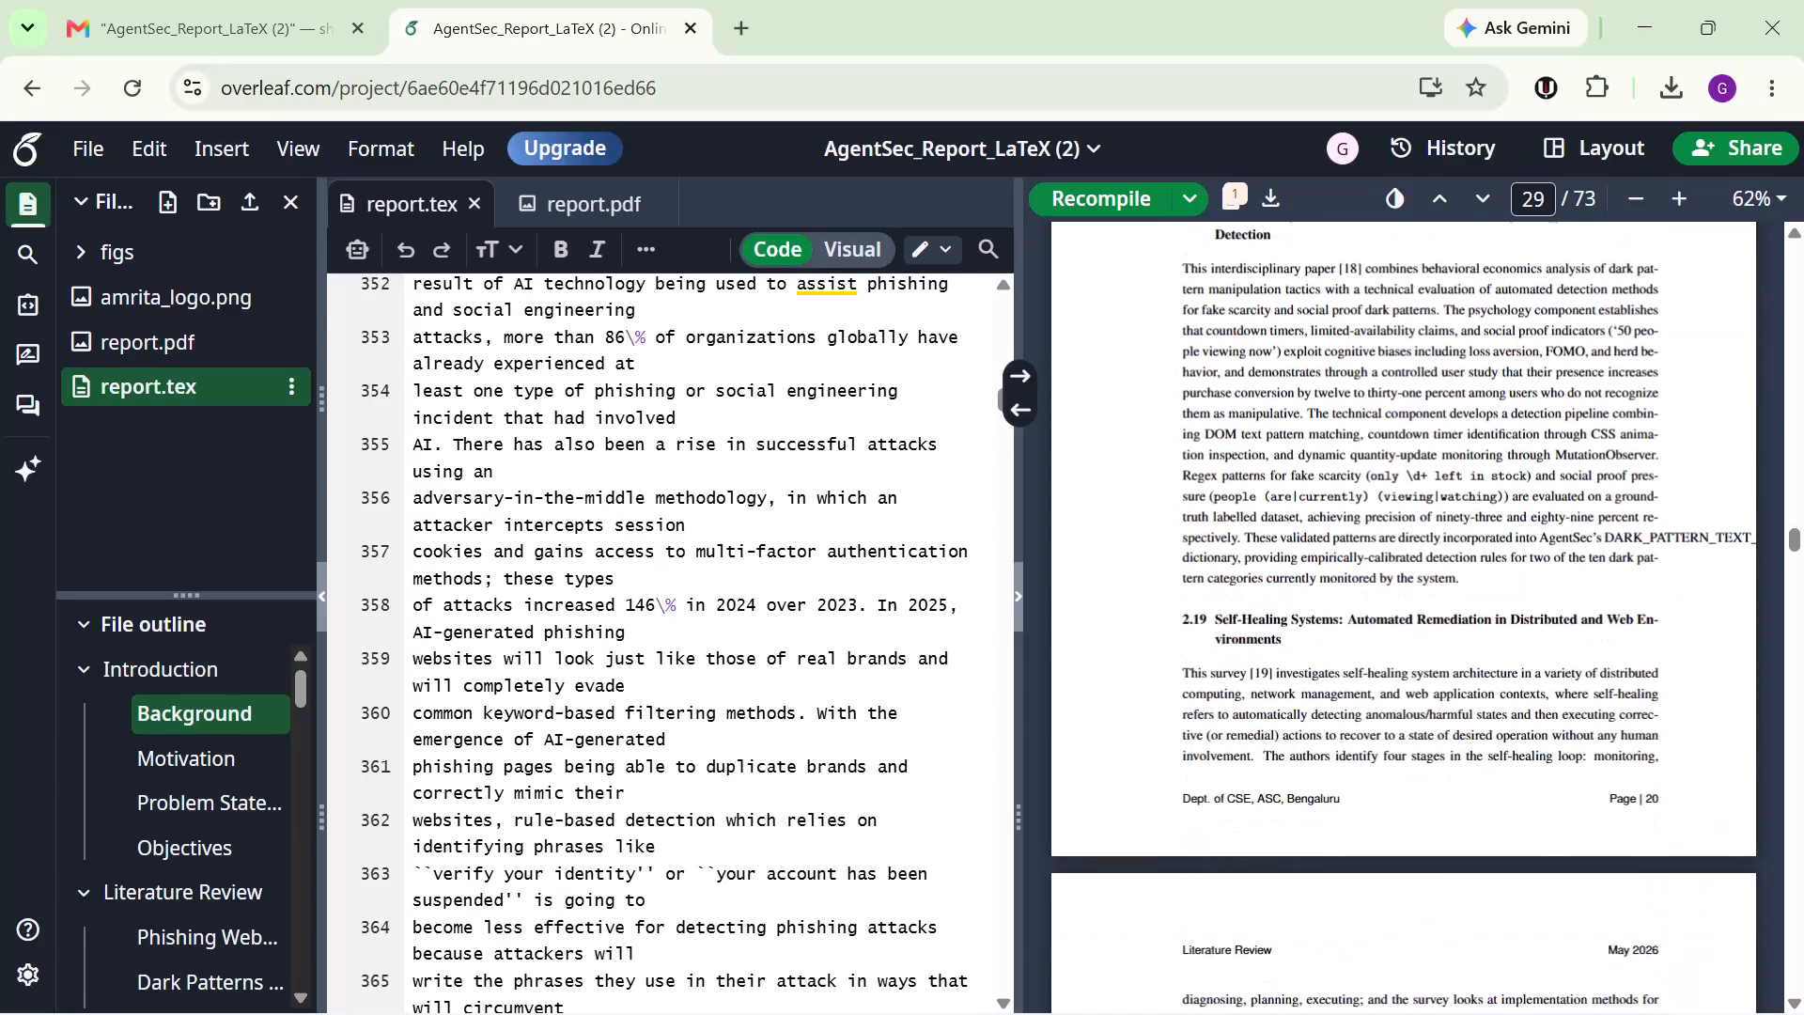
{"action": "scroll", "coordinate": [1485, 568], "scroll_direction": "down", "scroll_amount": 4}
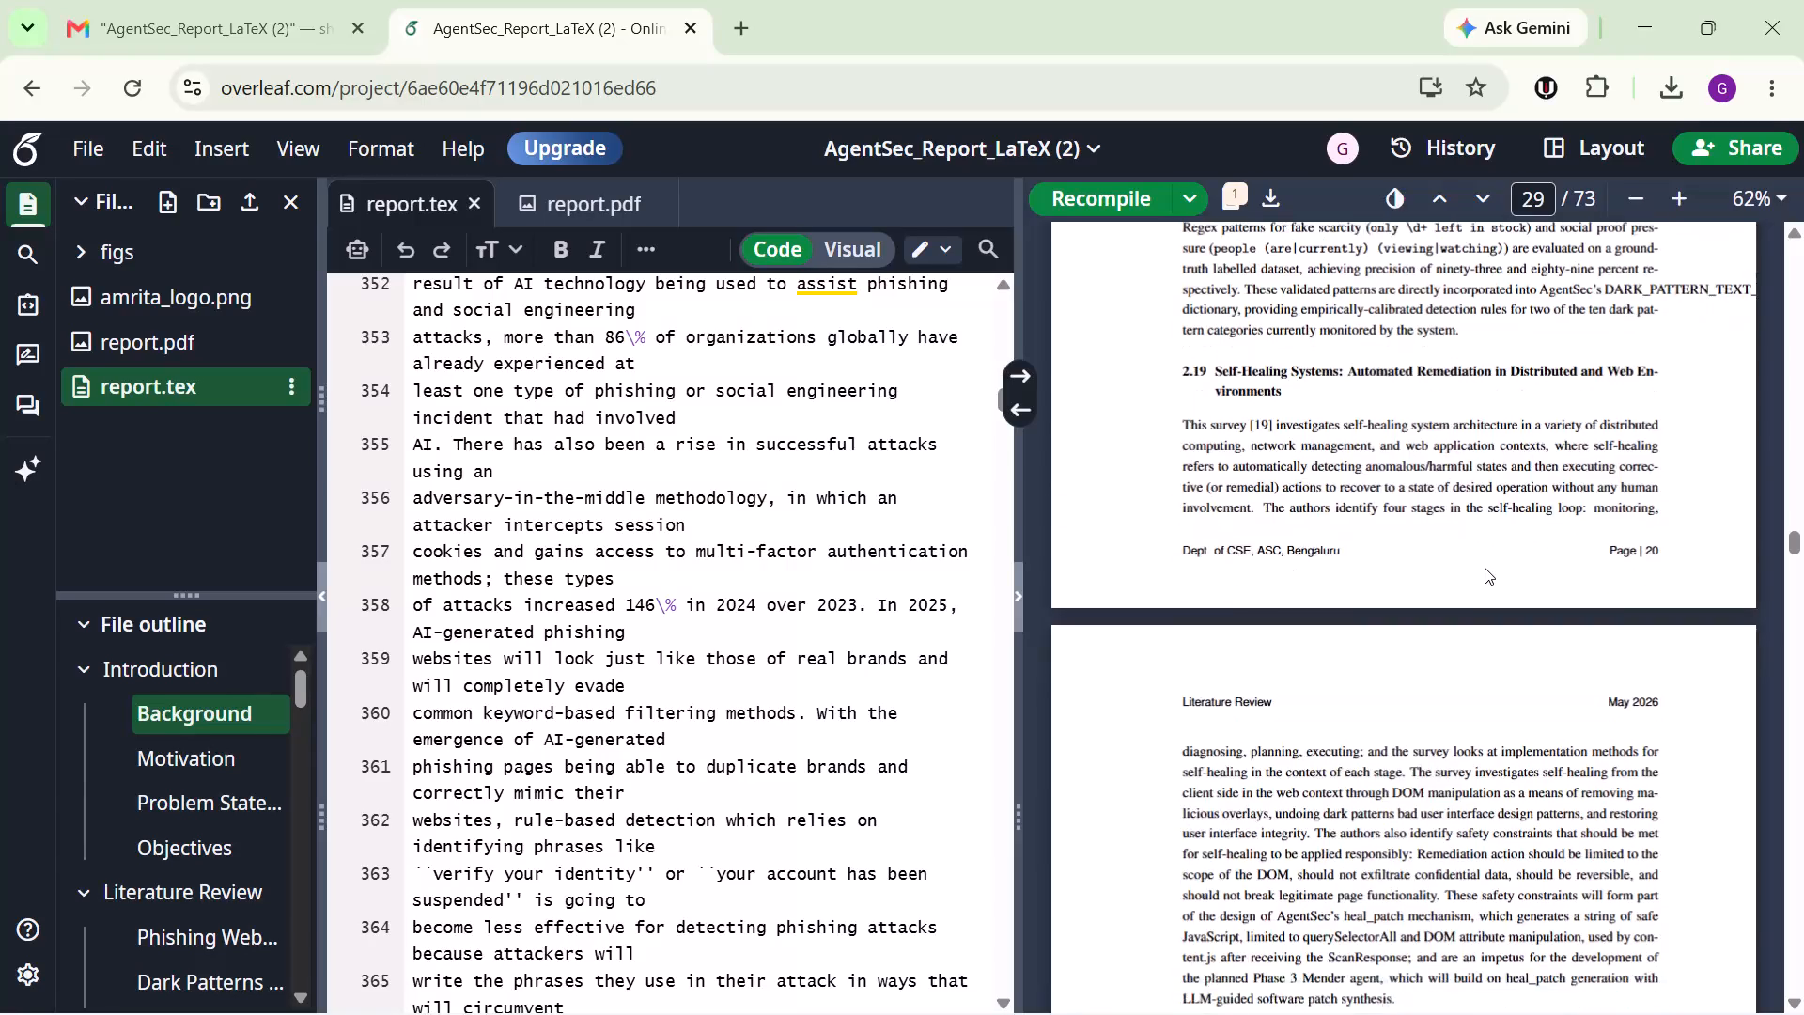
{"action": "scroll", "coordinate": [1485, 568], "scroll_direction": "down", "scroll_amount": 6}
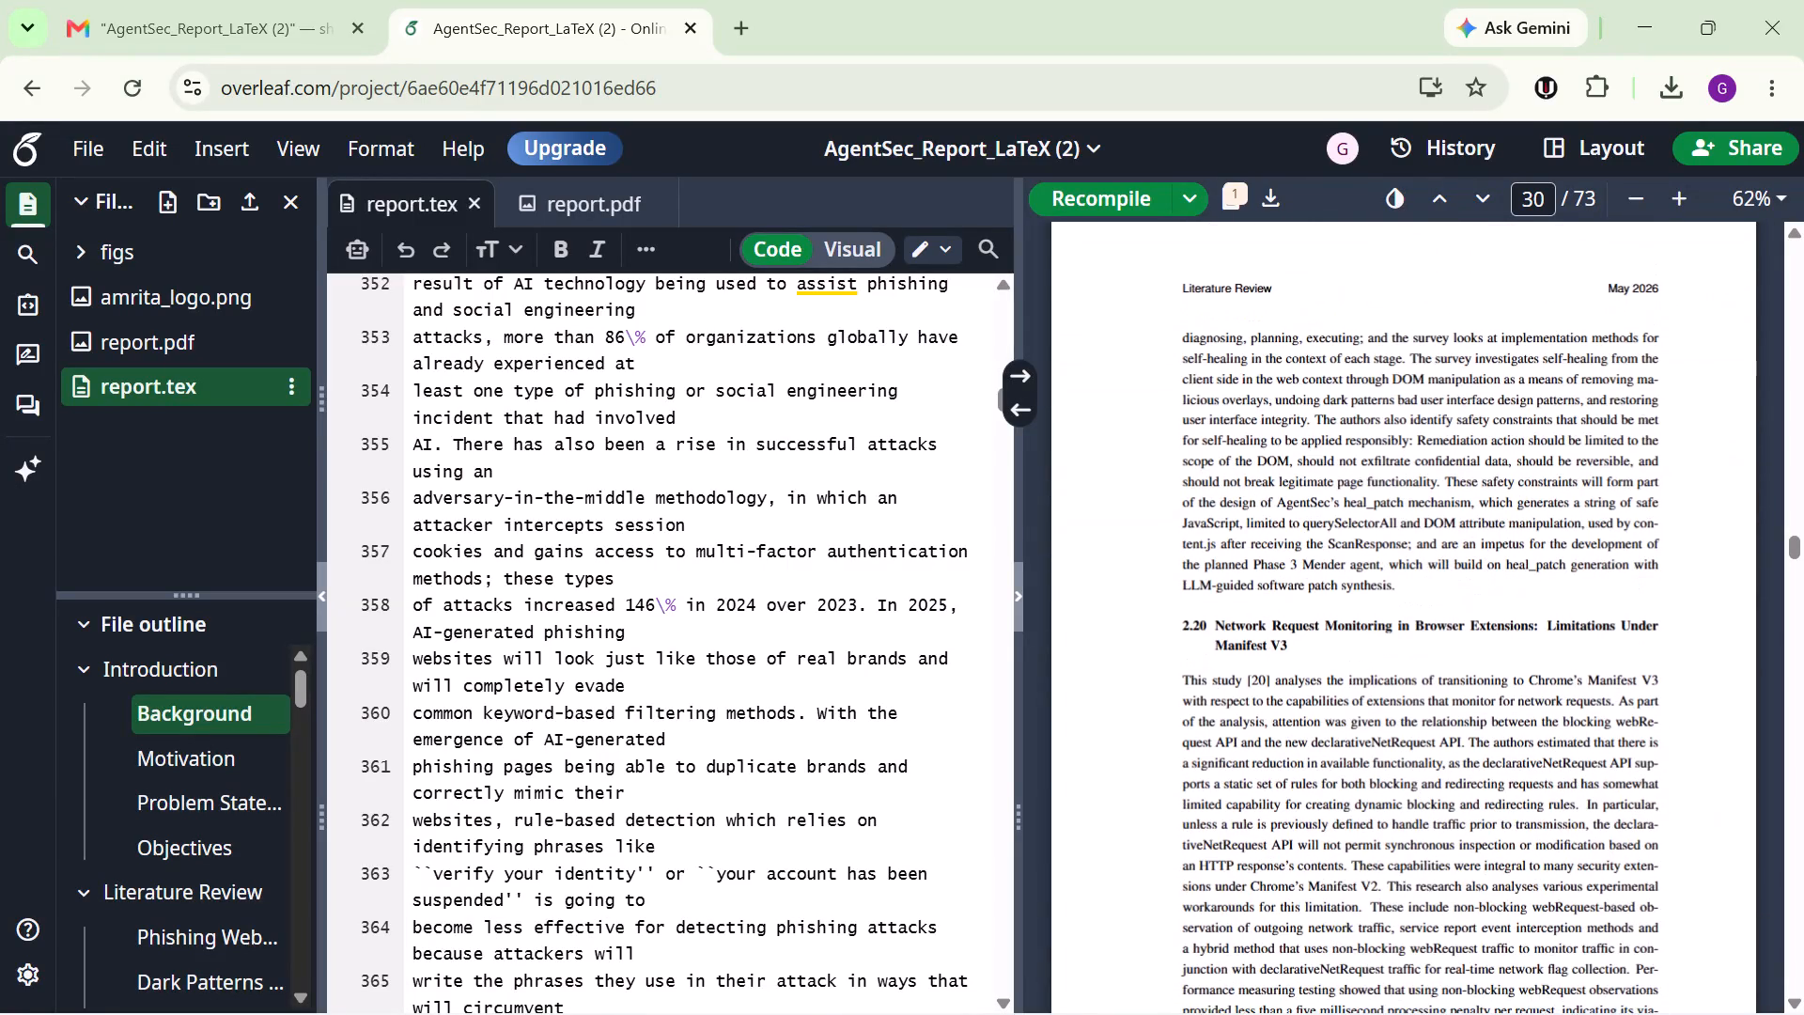
{"action": "scroll", "coordinate": [1485, 568], "scroll_direction": "down", "scroll_amount": 6}
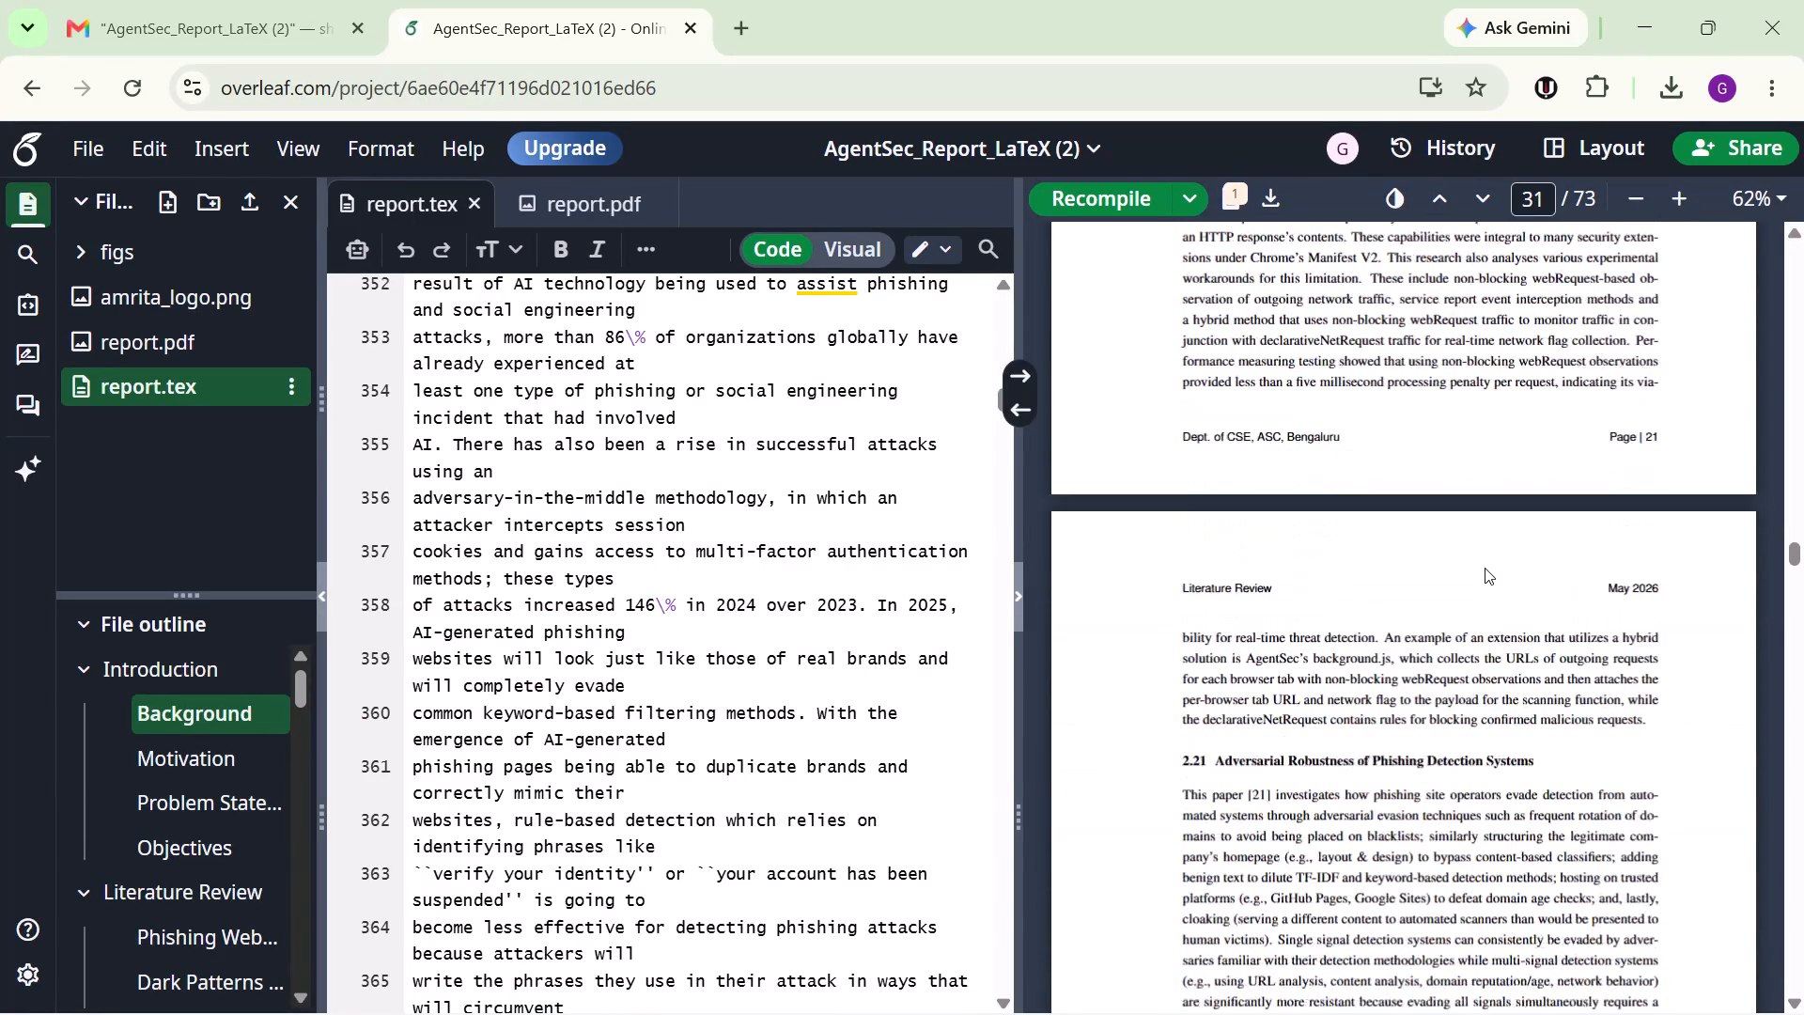
{"action": "scroll", "coordinate": [1485, 568], "scroll_direction": "down", "scroll_amount": 8}
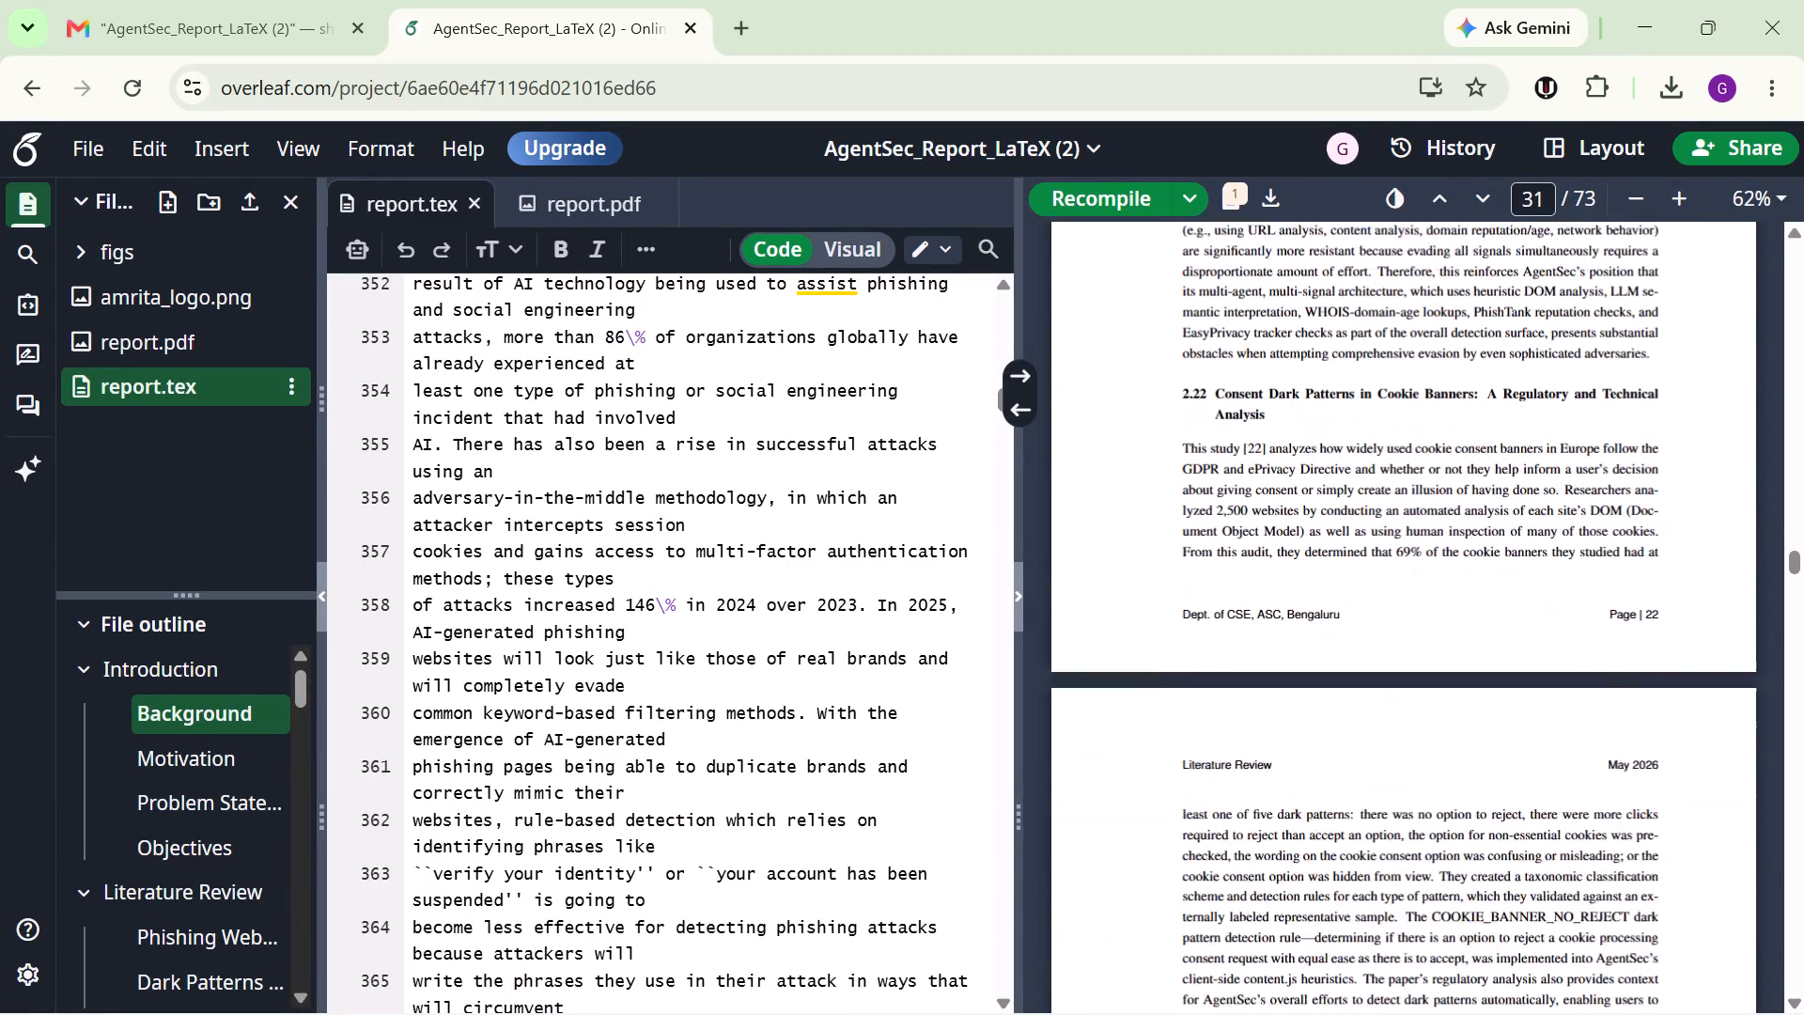
{"action": "scroll", "coordinate": [1485, 568], "scroll_direction": "down", "scroll_amount": 1}
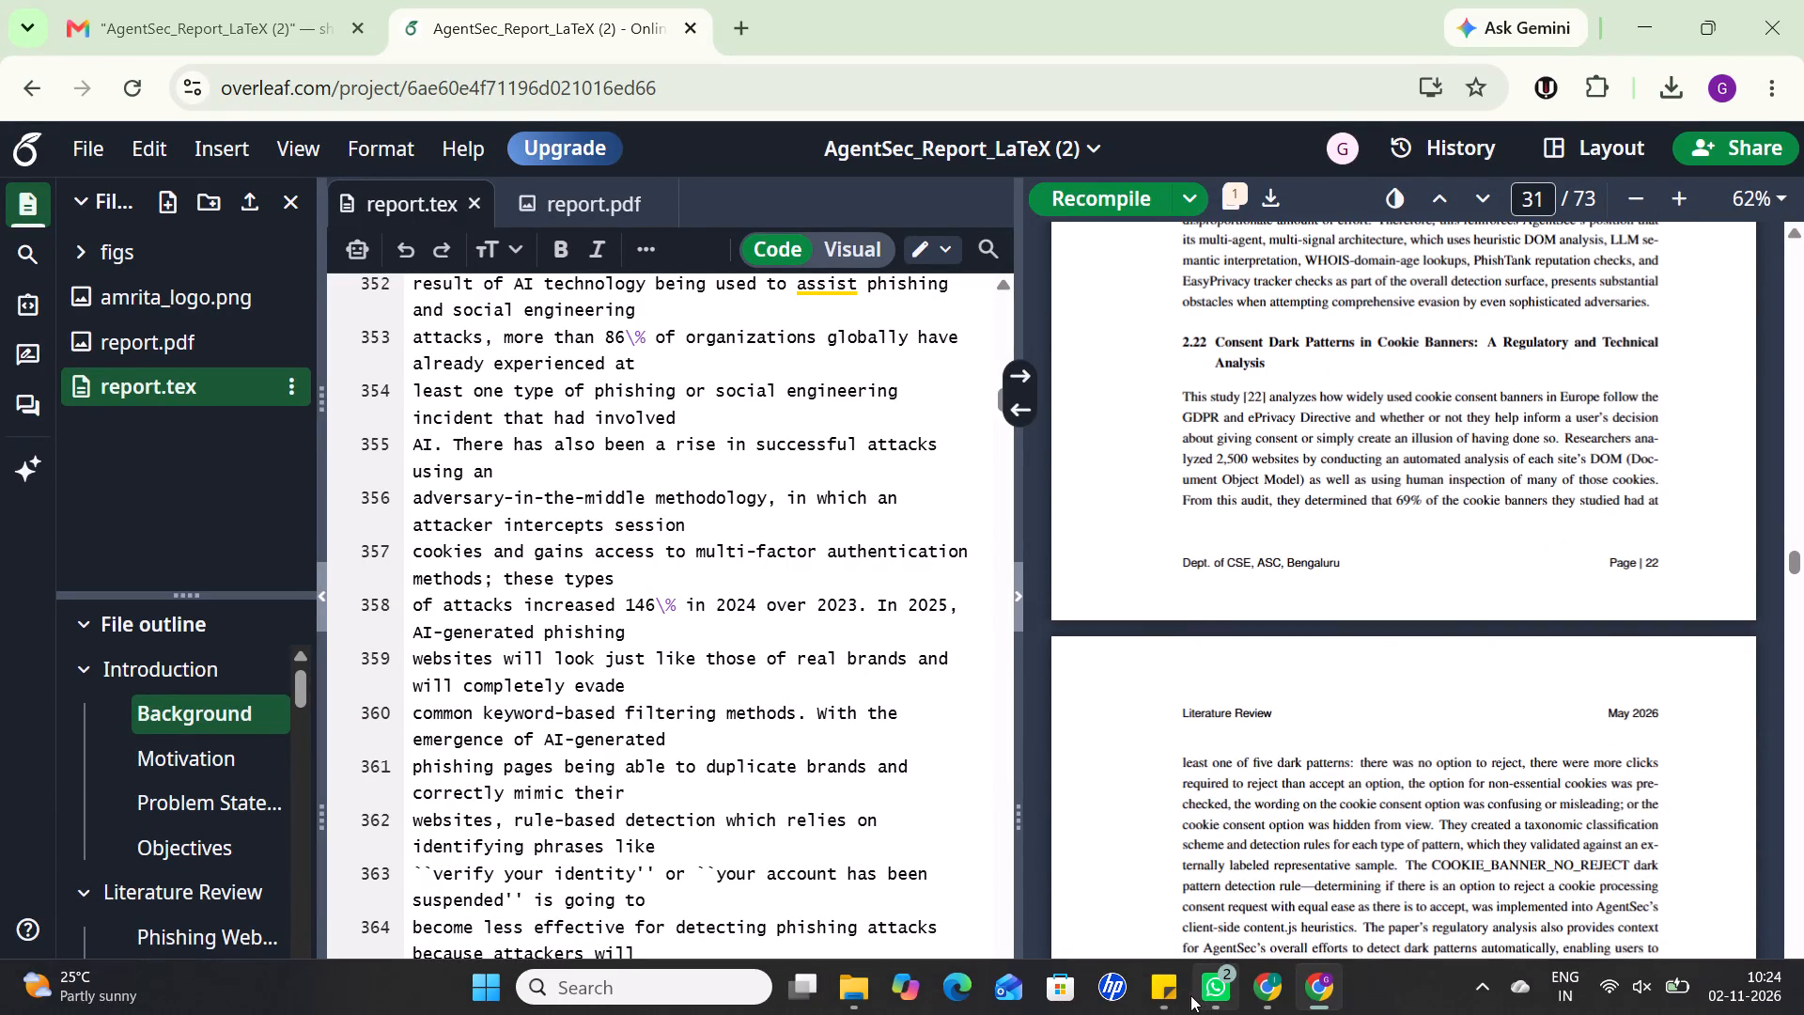
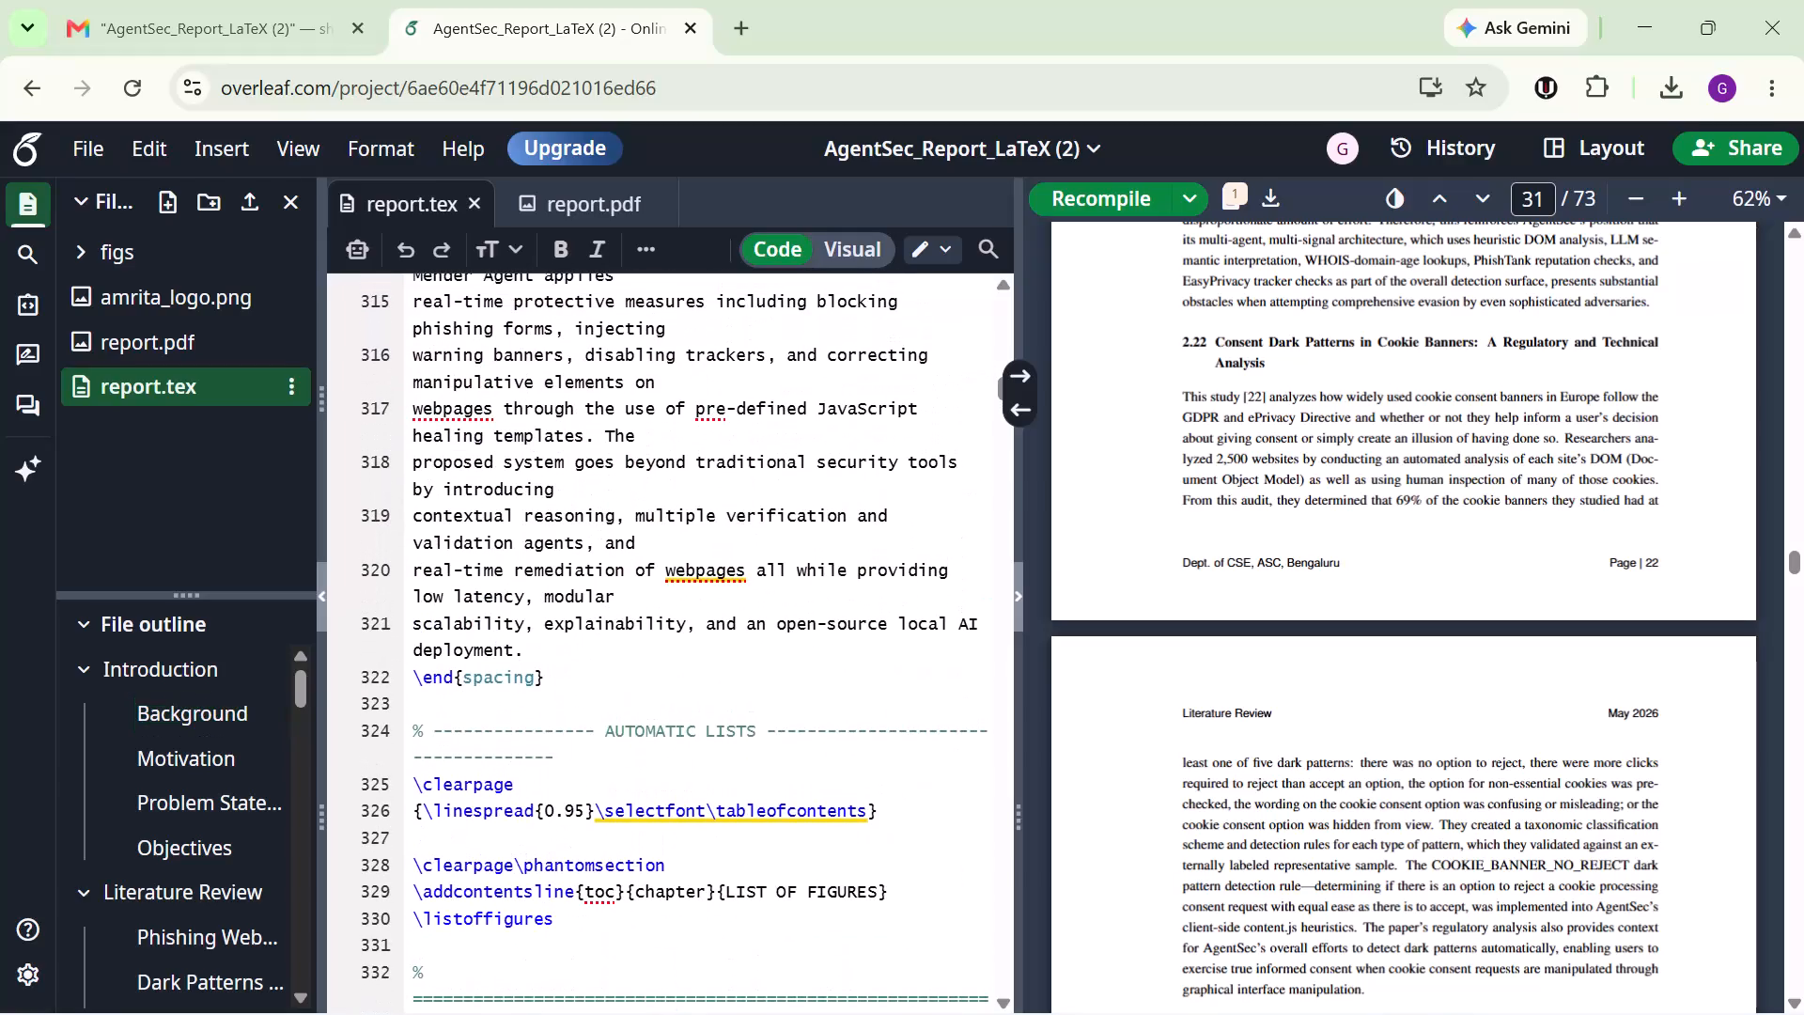
Examine the compiled Literature Review backwards from section 2.22 on cookie banner dark patterns to section 2.17.
{"action": "scroll", "coordinate": [773, 639], "scroll_direction": "up", "scroll_amount": 4}
{"action": "scroll", "coordinate": [1332, 578], "scroll_direction": "up", "scroll_amount": 4}
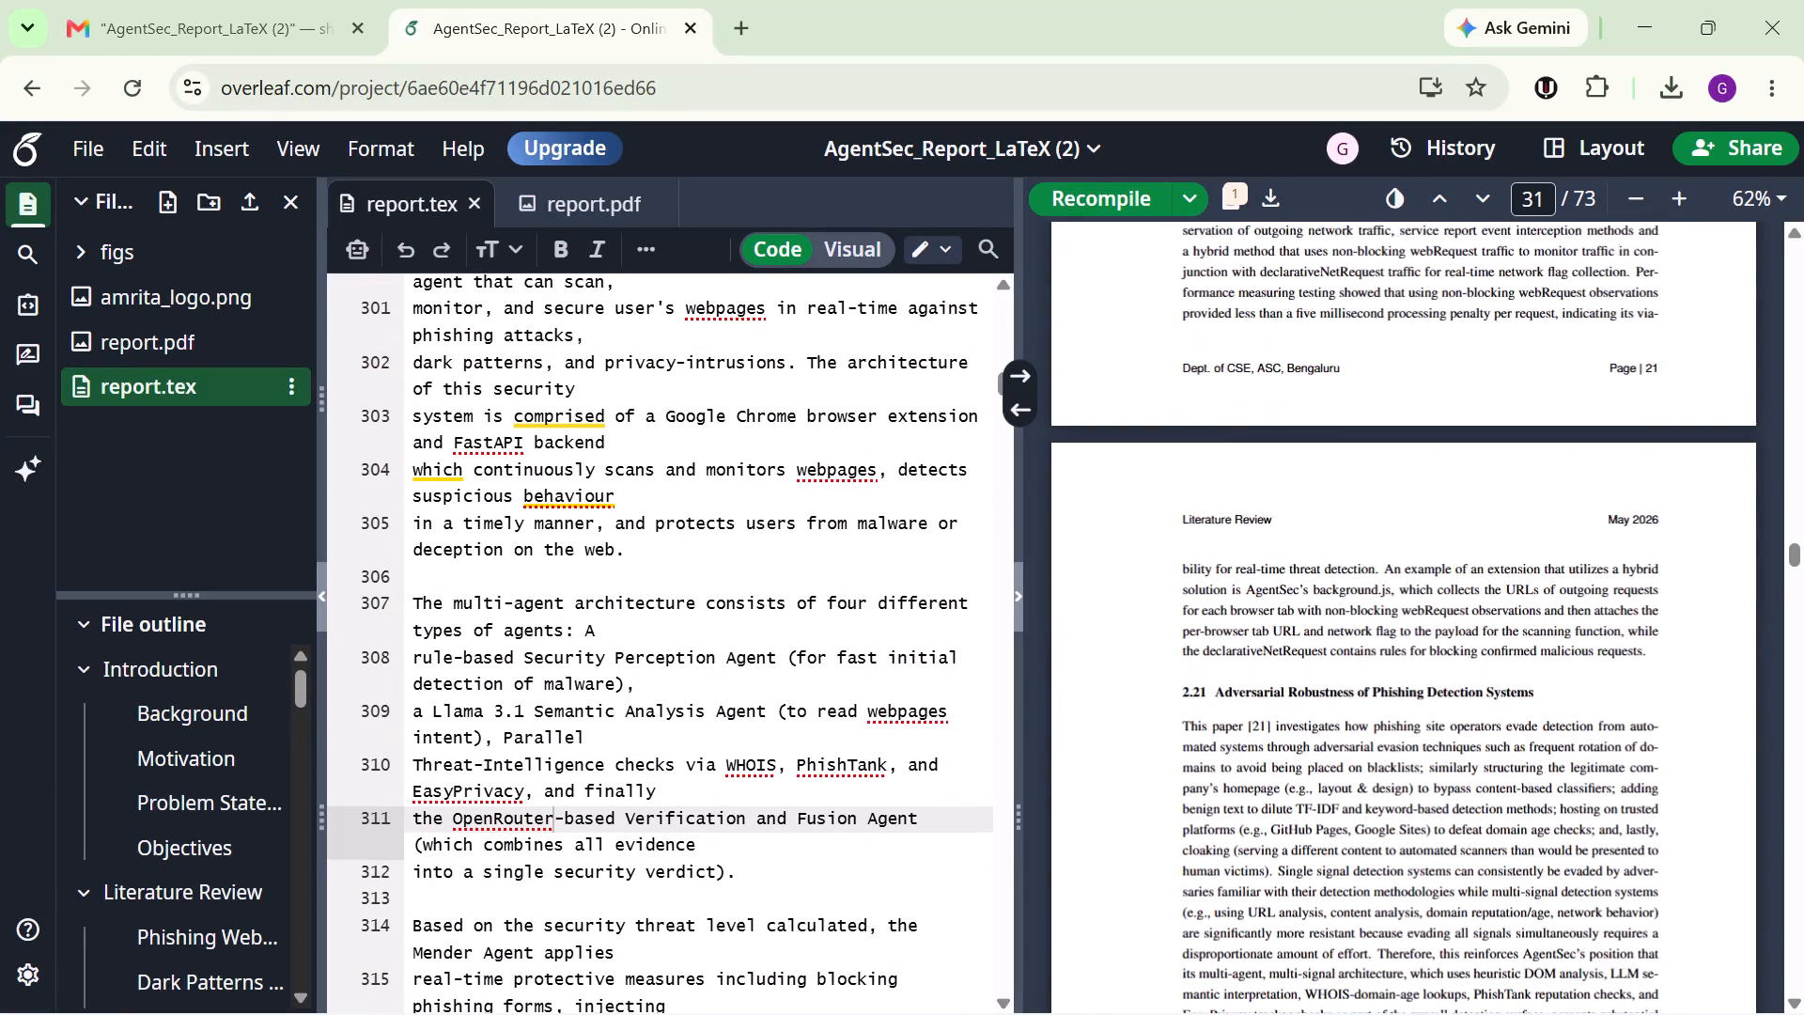
{"action": "scroll", "coordinate": [1332, 578], "scroll_direction": "up", "scroll_amount": 7}
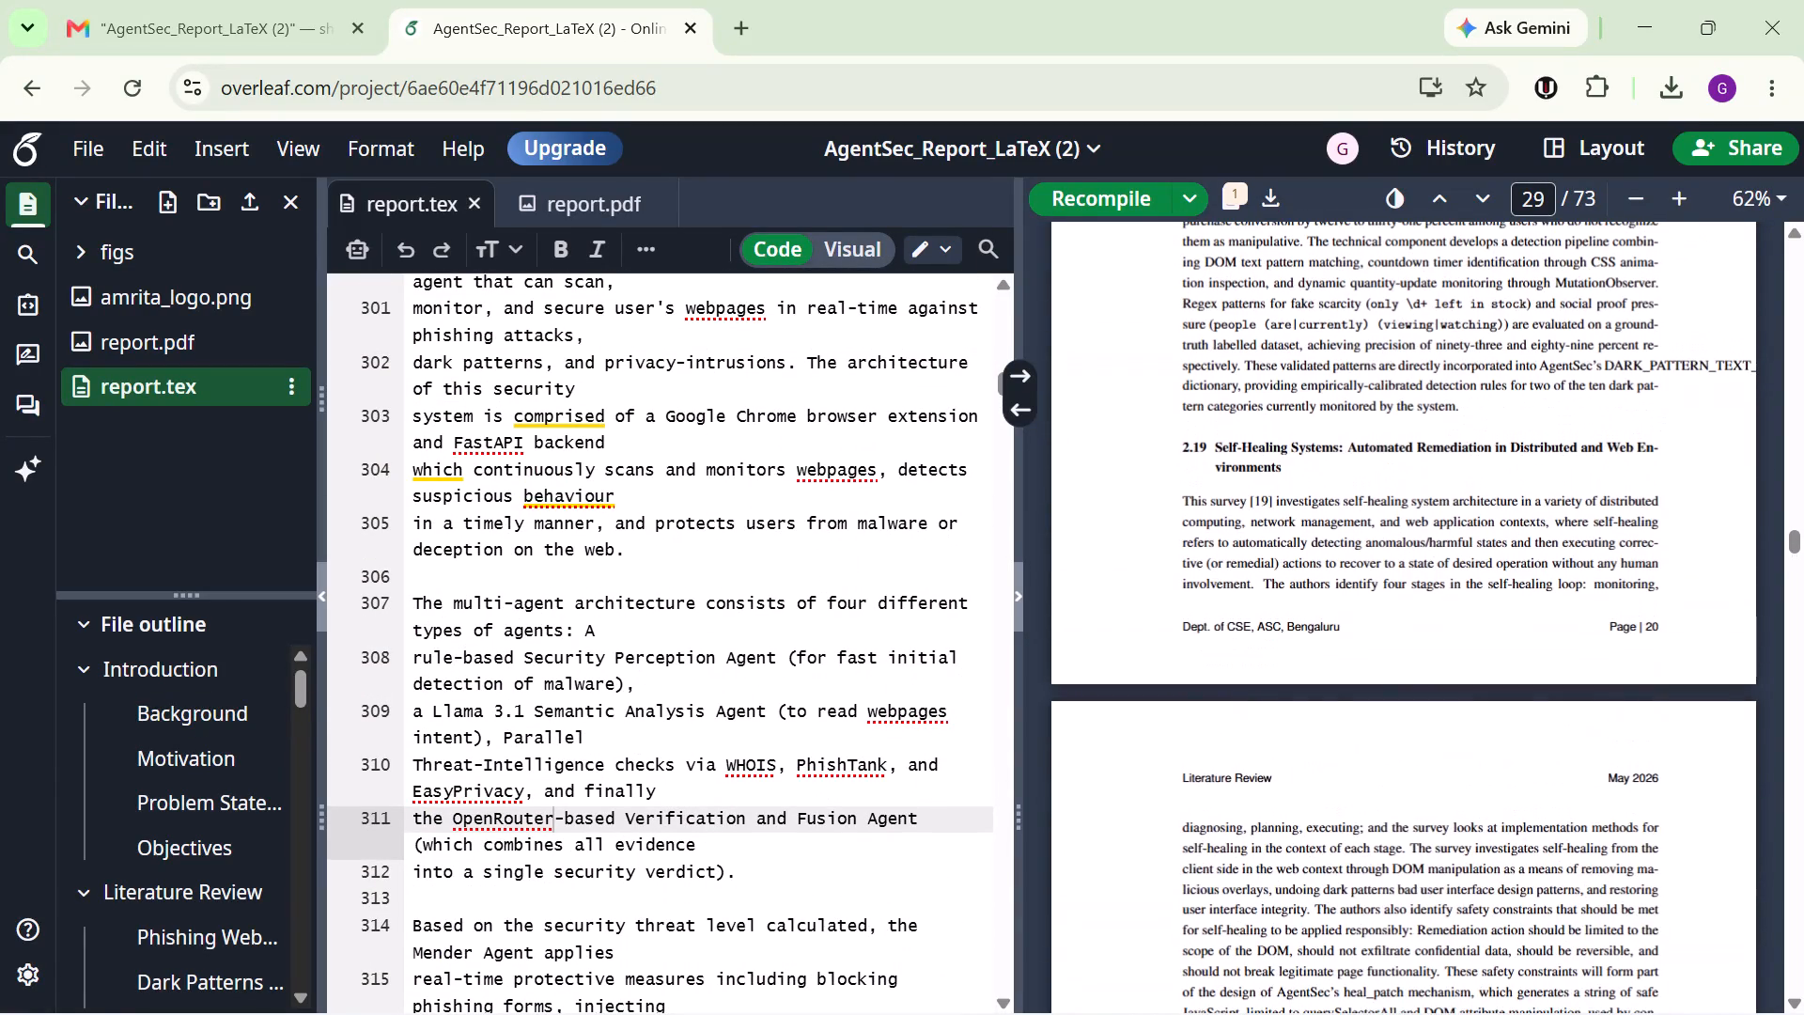
{"action": "scroll", "coordinate": [1332, 578], "scroll_direction": "up", "scroll_amount": 5}
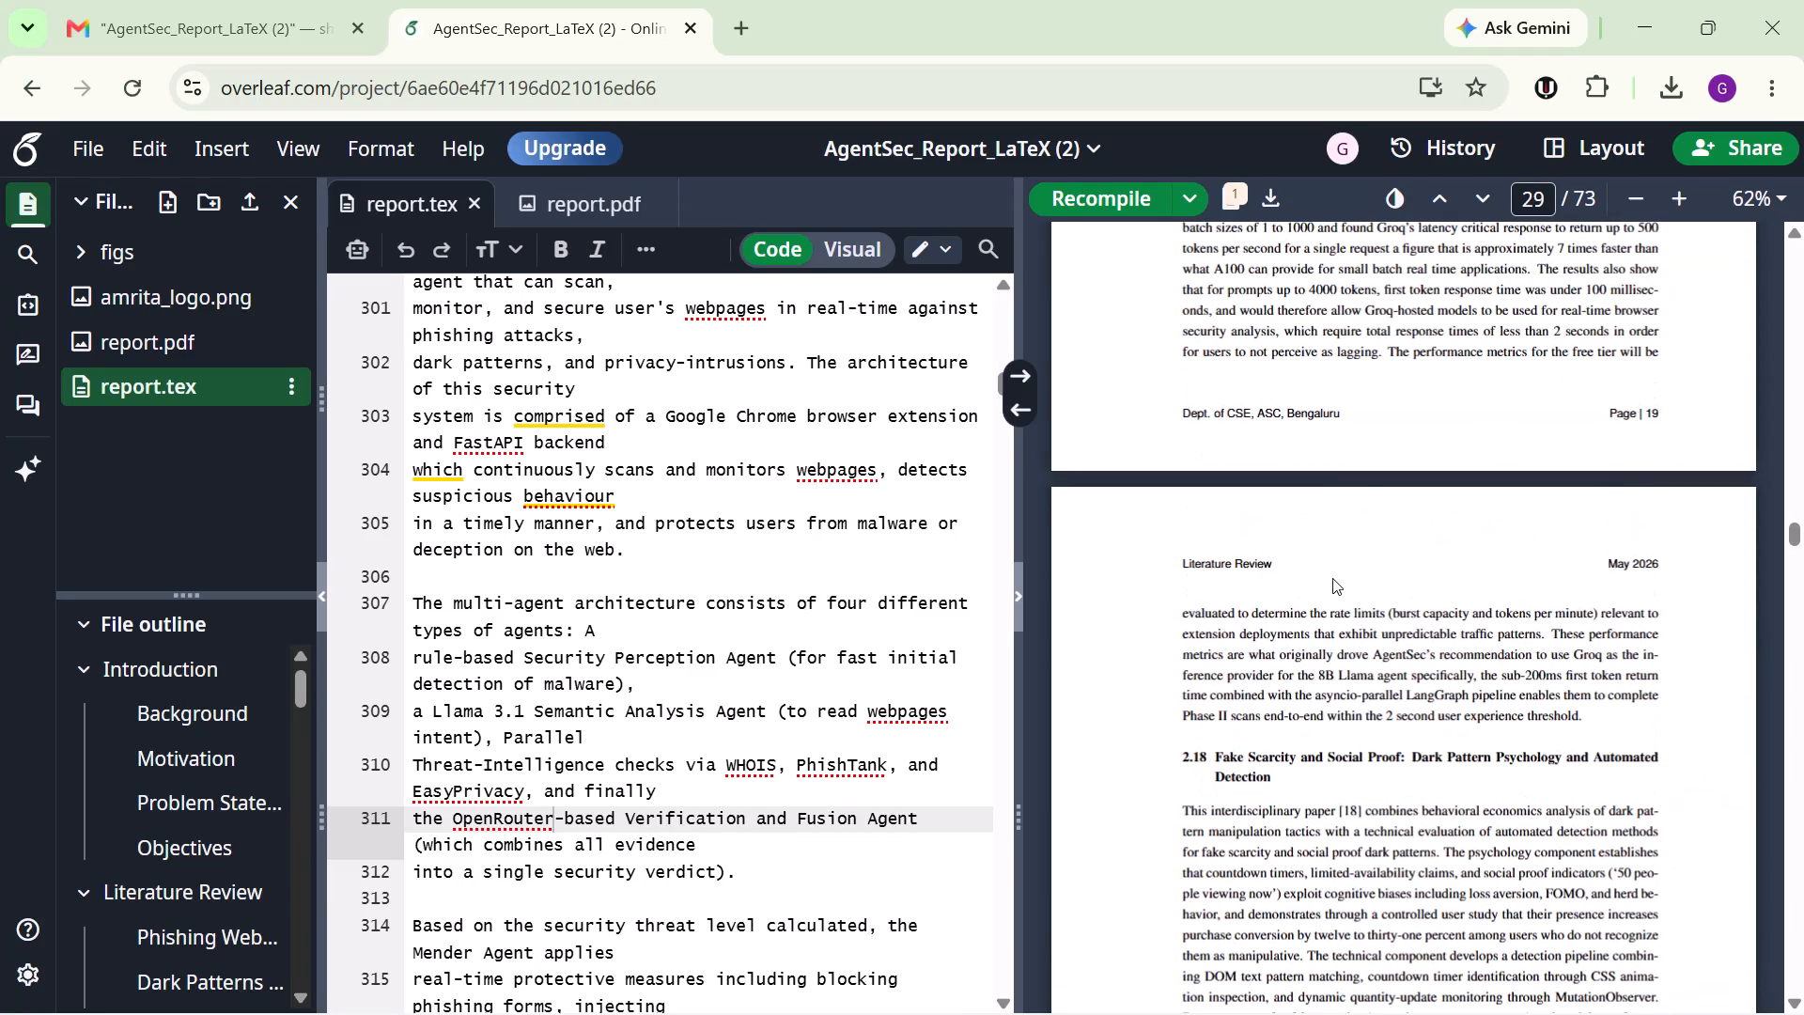
{"action": "scroll", "coordinate": [1332, 578], "scroll_direction": "up", "scroll_amount": 2}
Examine the report.tex source from the abstract through the Introduction's motivation to the end of its objectives.
{"action": "scroll", "coordinate": [840, 579], "scroll_direction": "down", "scroll_amount": 17}
{"action": "scroll", "coordinate": [840, 579], "scroll_direction": "down", "scroll_amount": 12}
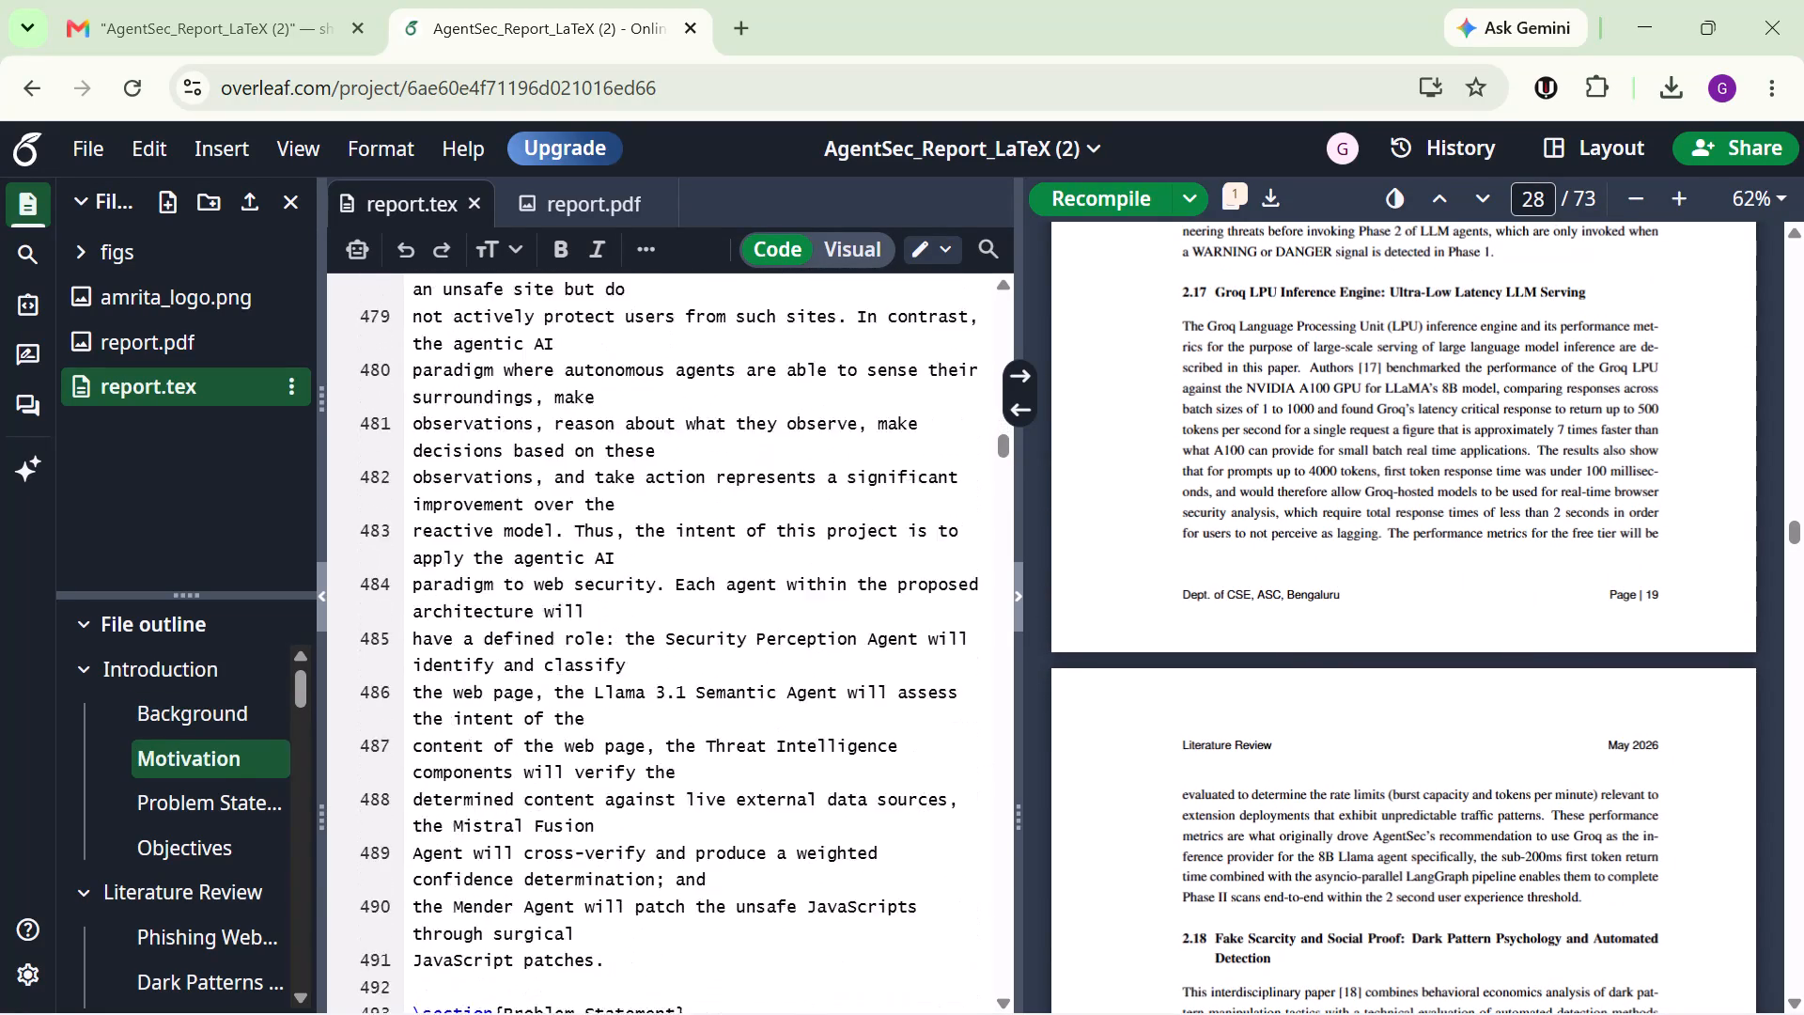
{"action": "scroll", "coordinate": [840, 579], "scroll_direction": "down", "scroll_amount": 9}
{"action": "scroll", "coordinate": [840, 579], "scroll_direction": "up", "scroll_amount": 1}
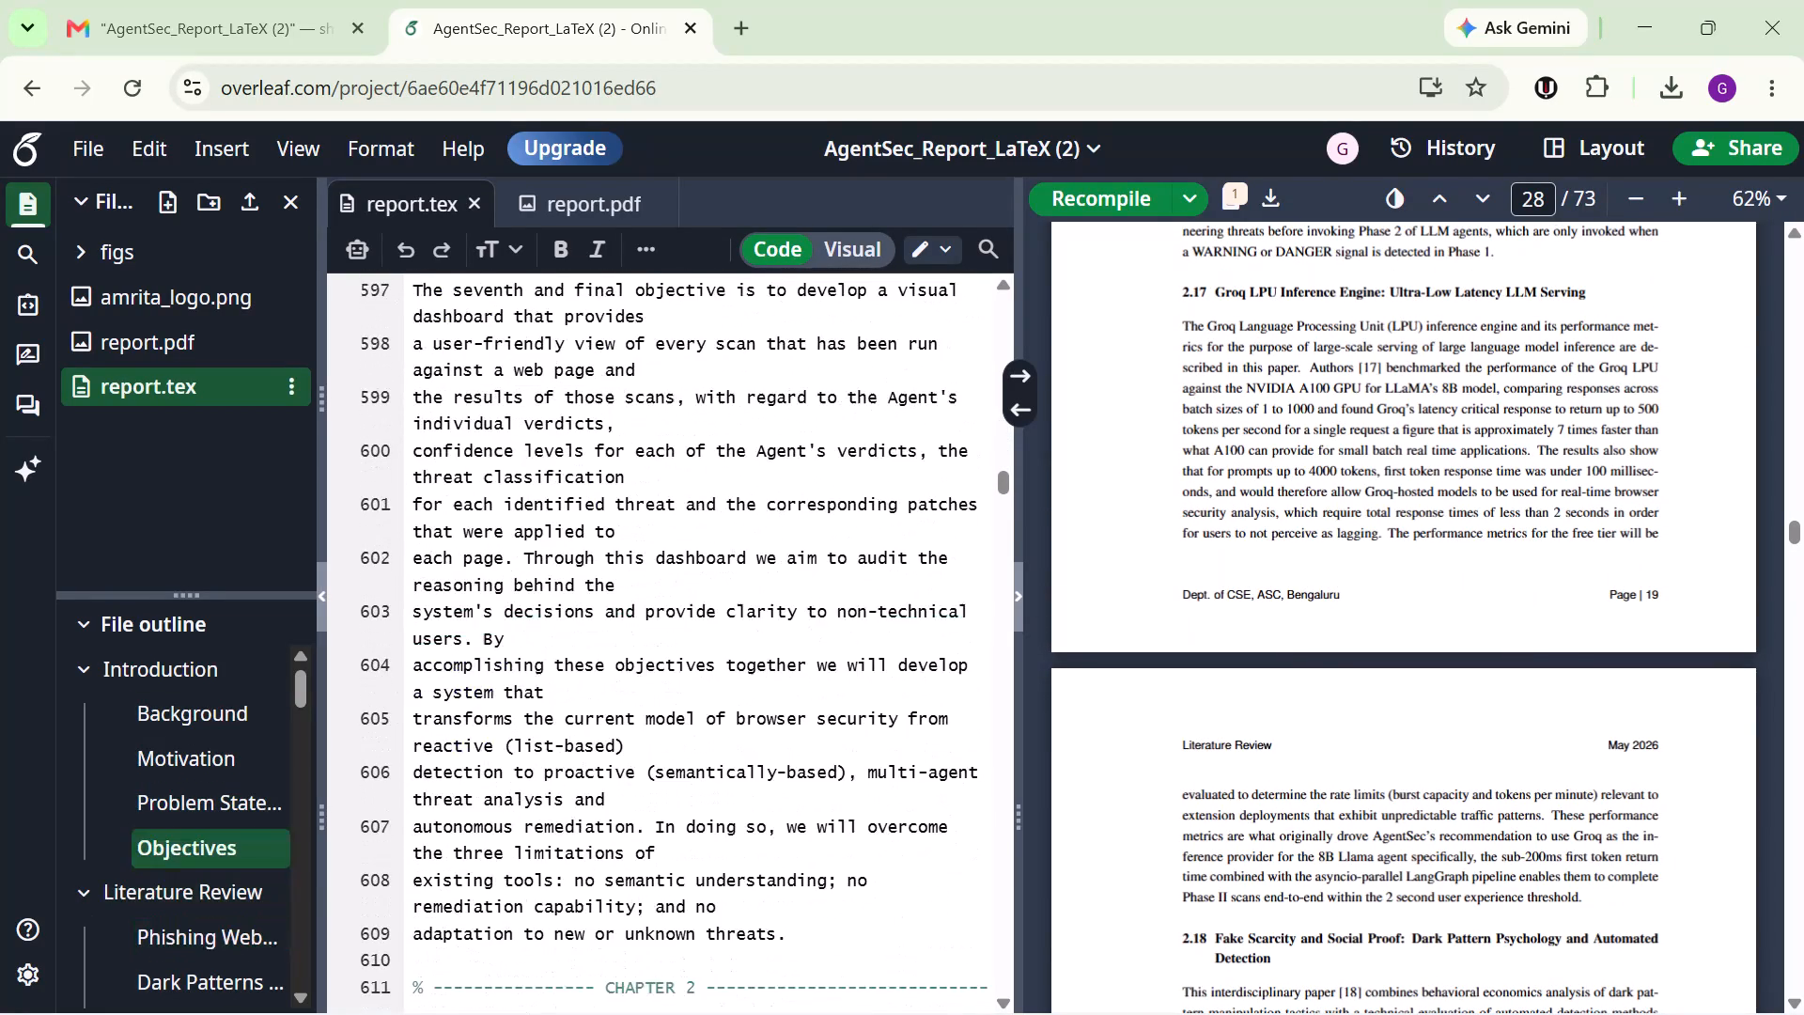
Hide the file tree and outline sidebar beside the report.tex source.
{"action": "left_click", "coordinate": [320, 598]}
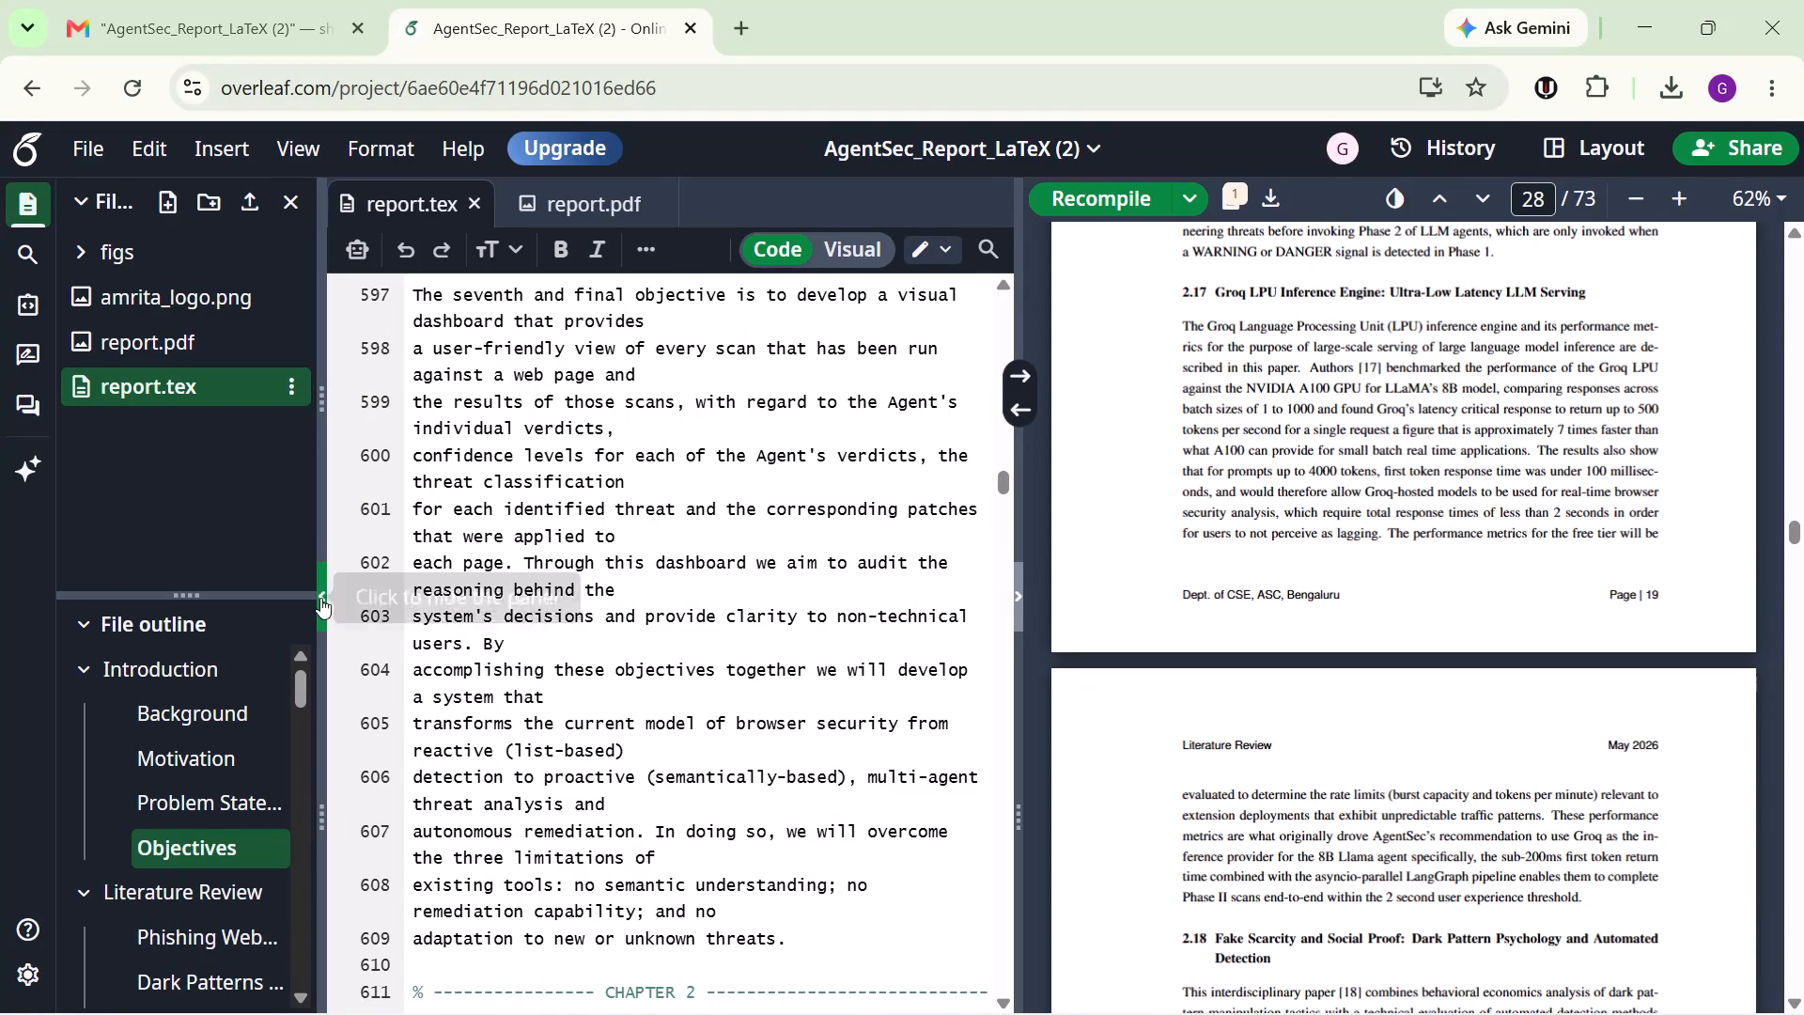
Examine the Literature Review source from the chapter opening to the section on Large Language Models as Cybersecurity Analysts.
{"action": "scroll", "coordinate": [505, 701], "scroll_direction": "down", "scroll_amount": 2}
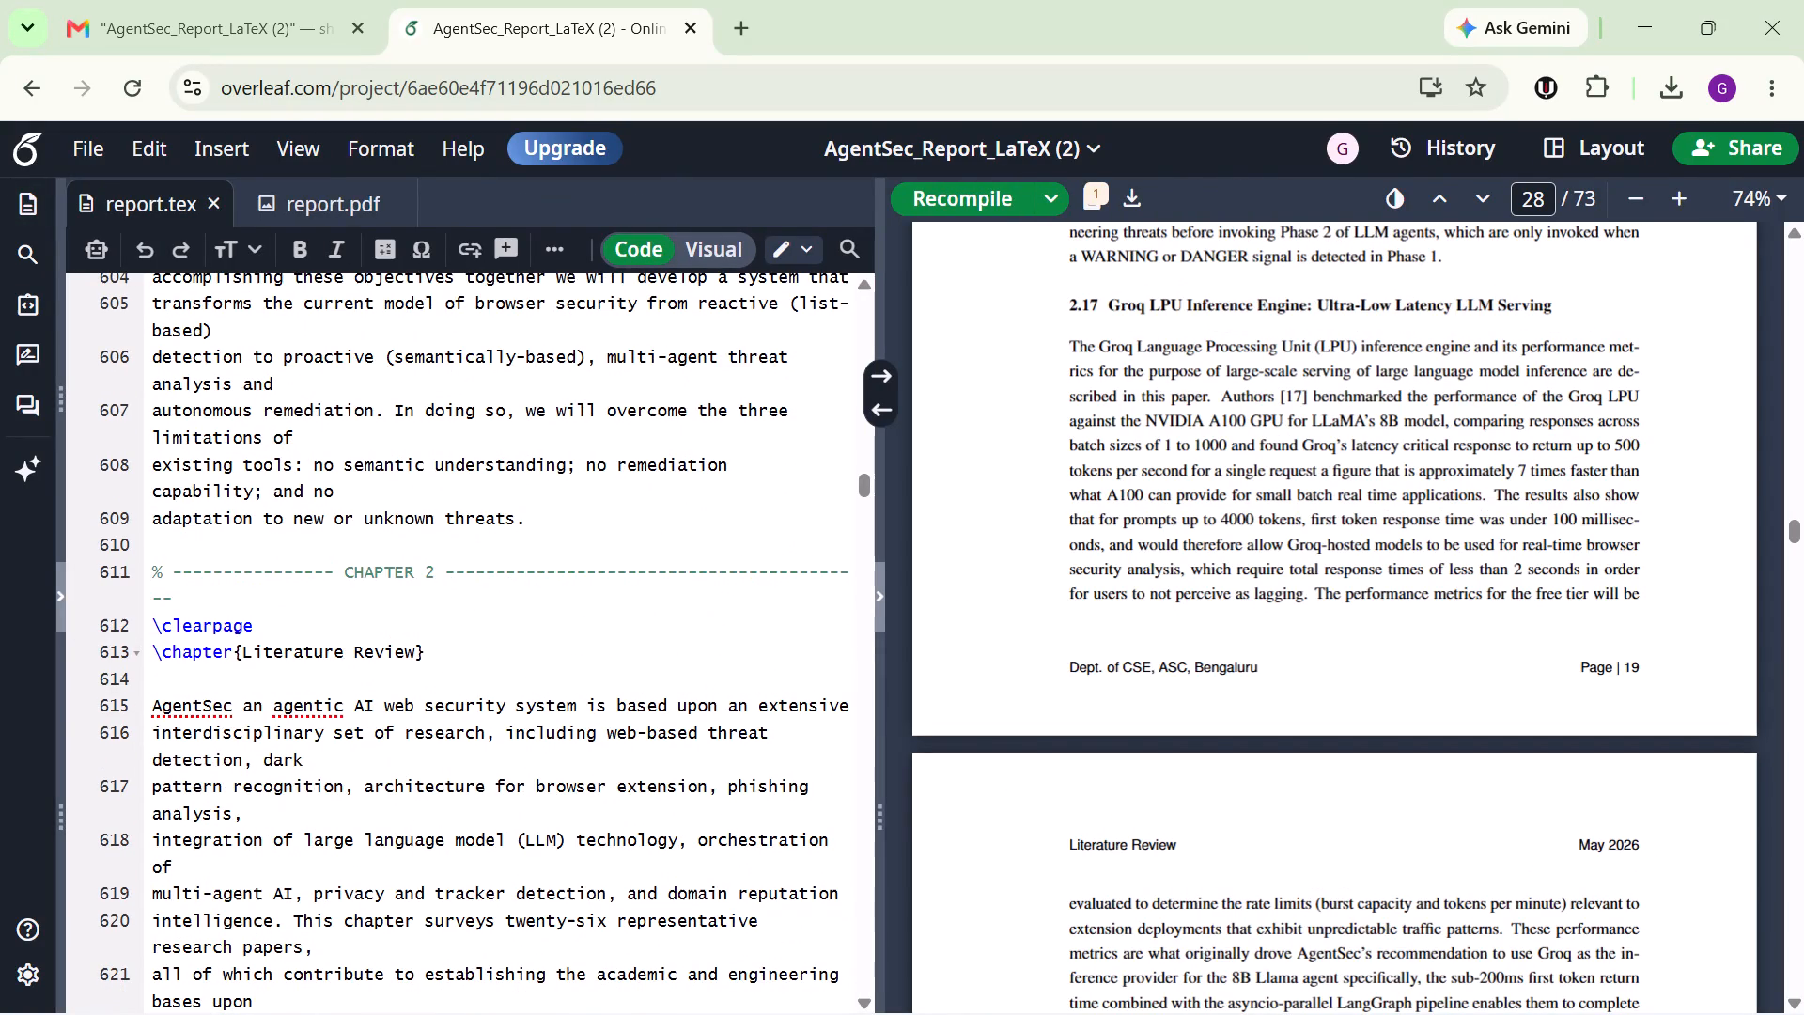
{"action": "scroll", "coordinate": [505, 701], "scroll_direction": "down", "scroll_amount": 8}
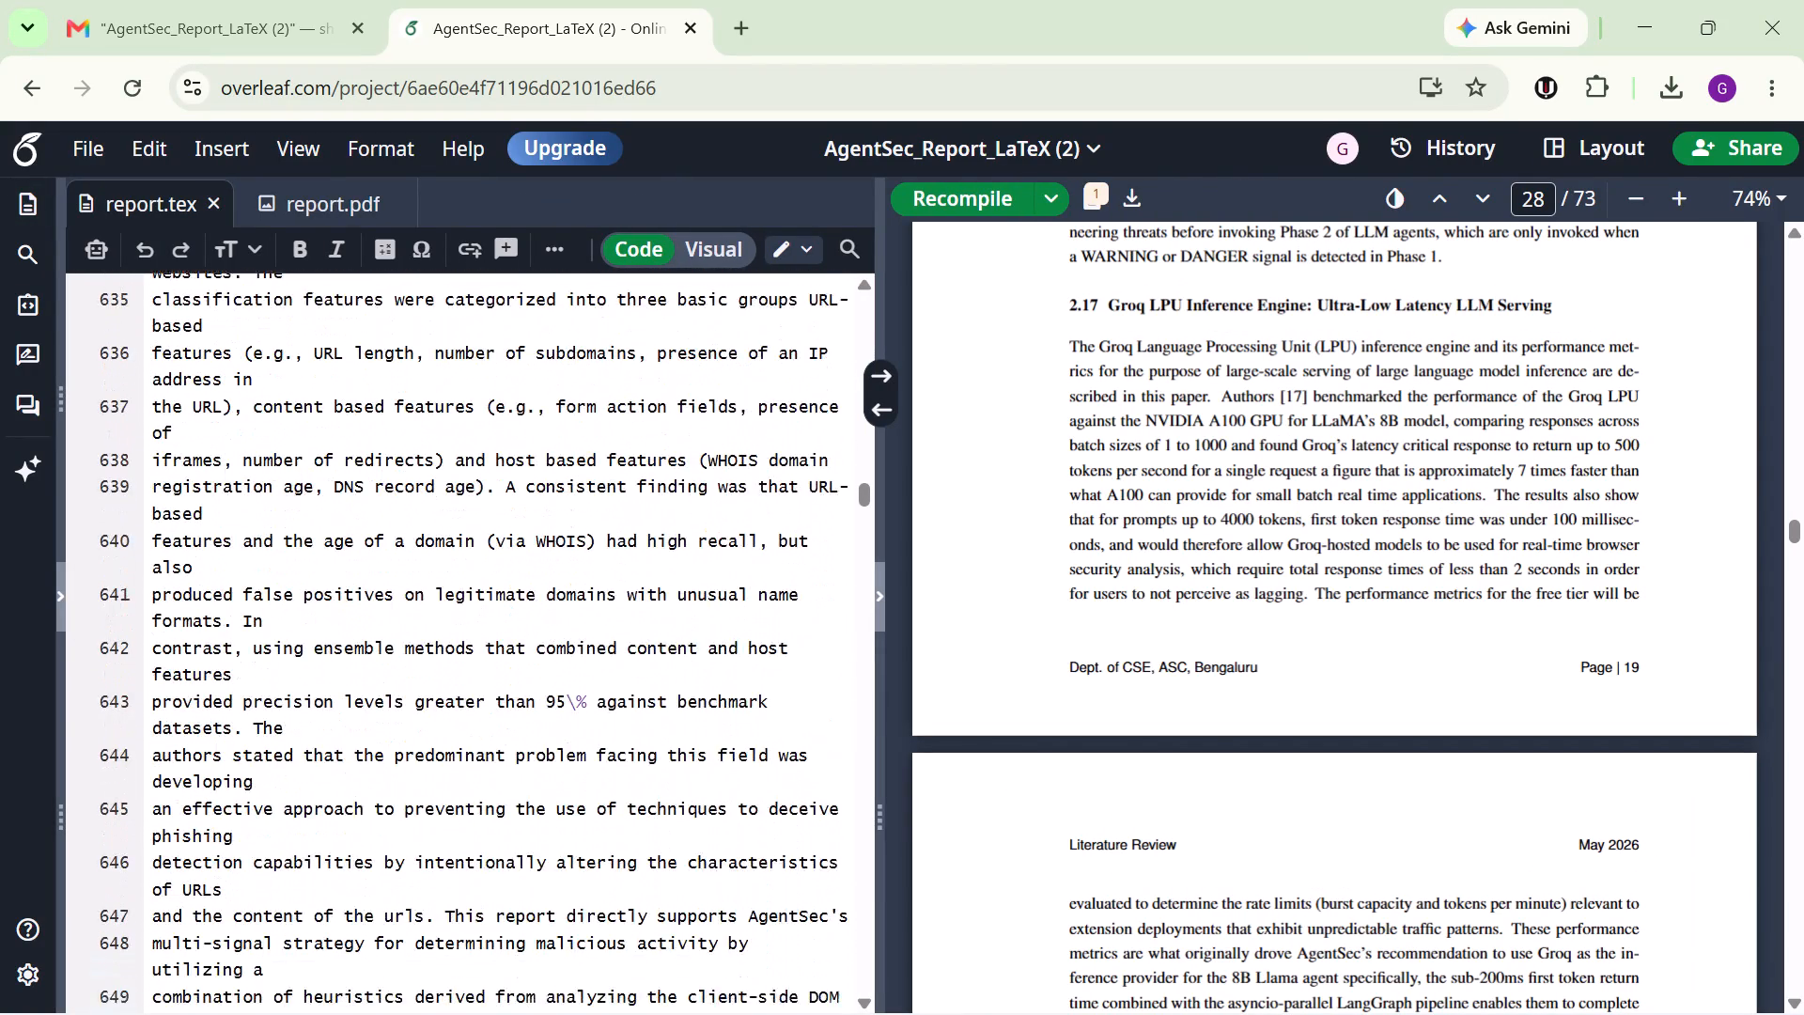
{"action": "scroll", "coordinate": [505, 701], "scroll_direction": "down", "scroll_amount": 5}
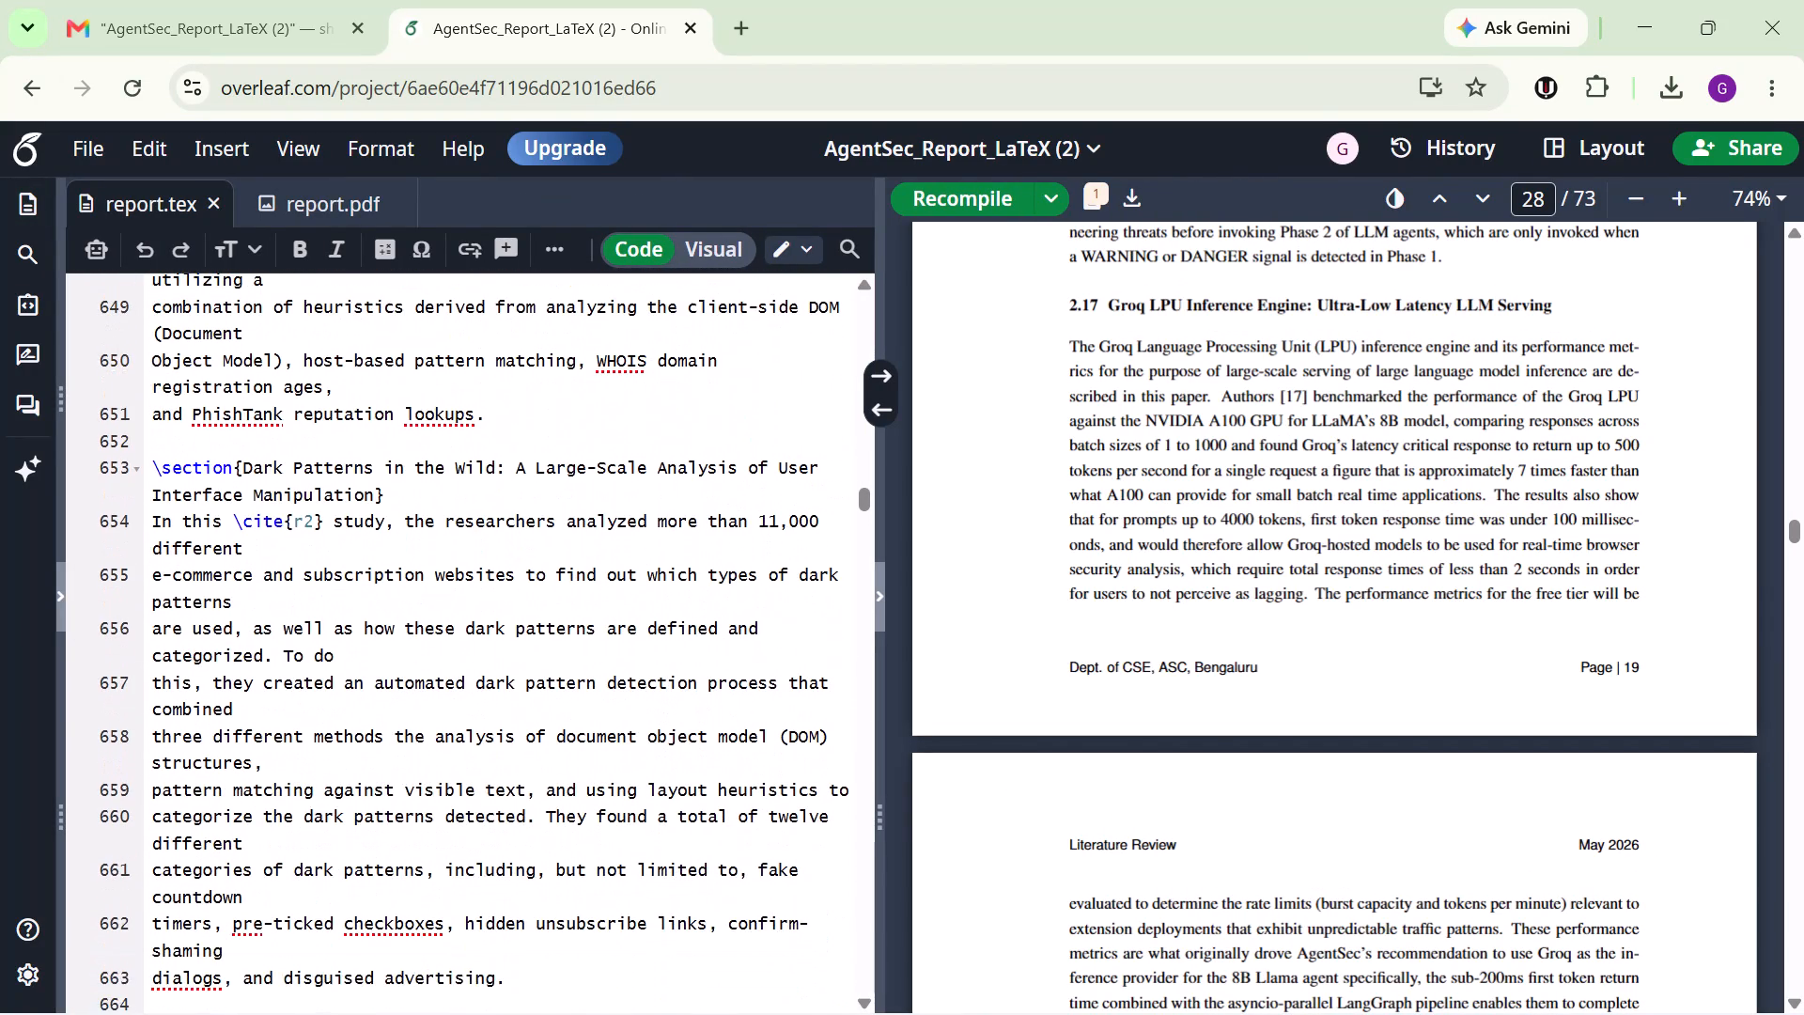
{"action": "scroll", "coordinate": [505, 701], "scroll_direction": "down", "scroll_amount": 4}
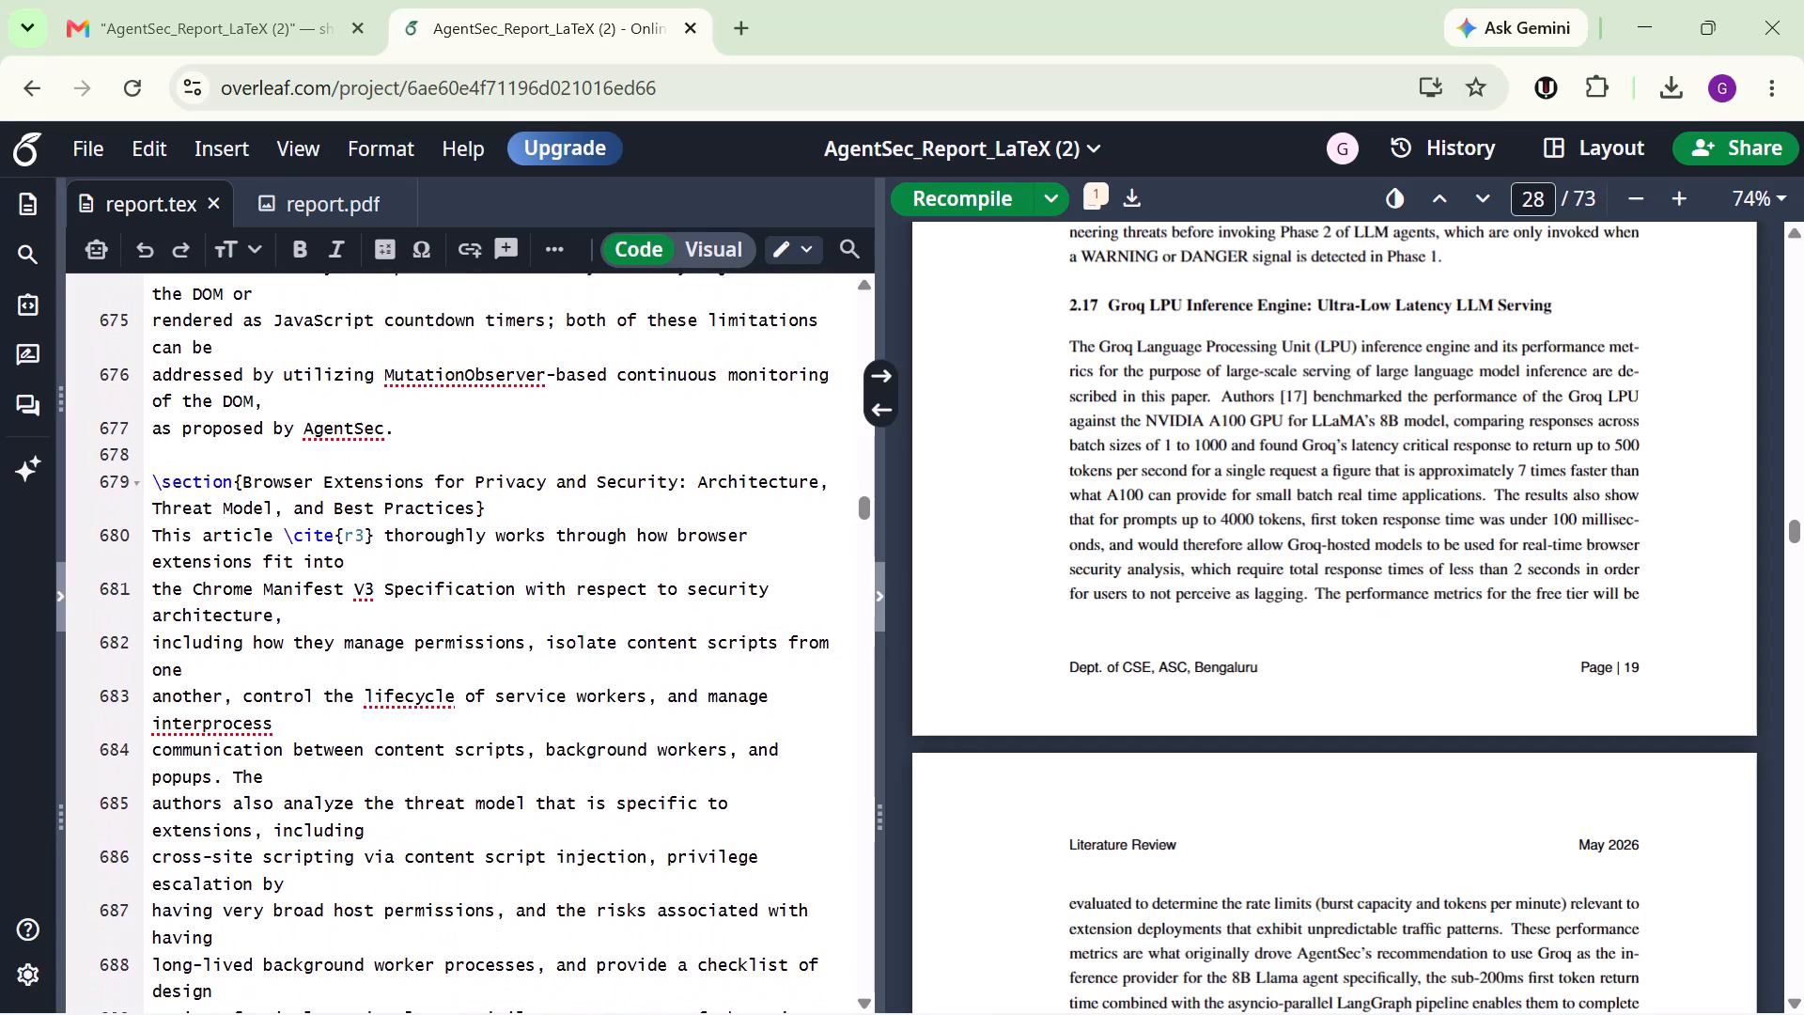
{"action": "scroll", "coordinate": [505, 701], "scroll_direction": "down", "scroll_amount": 8}
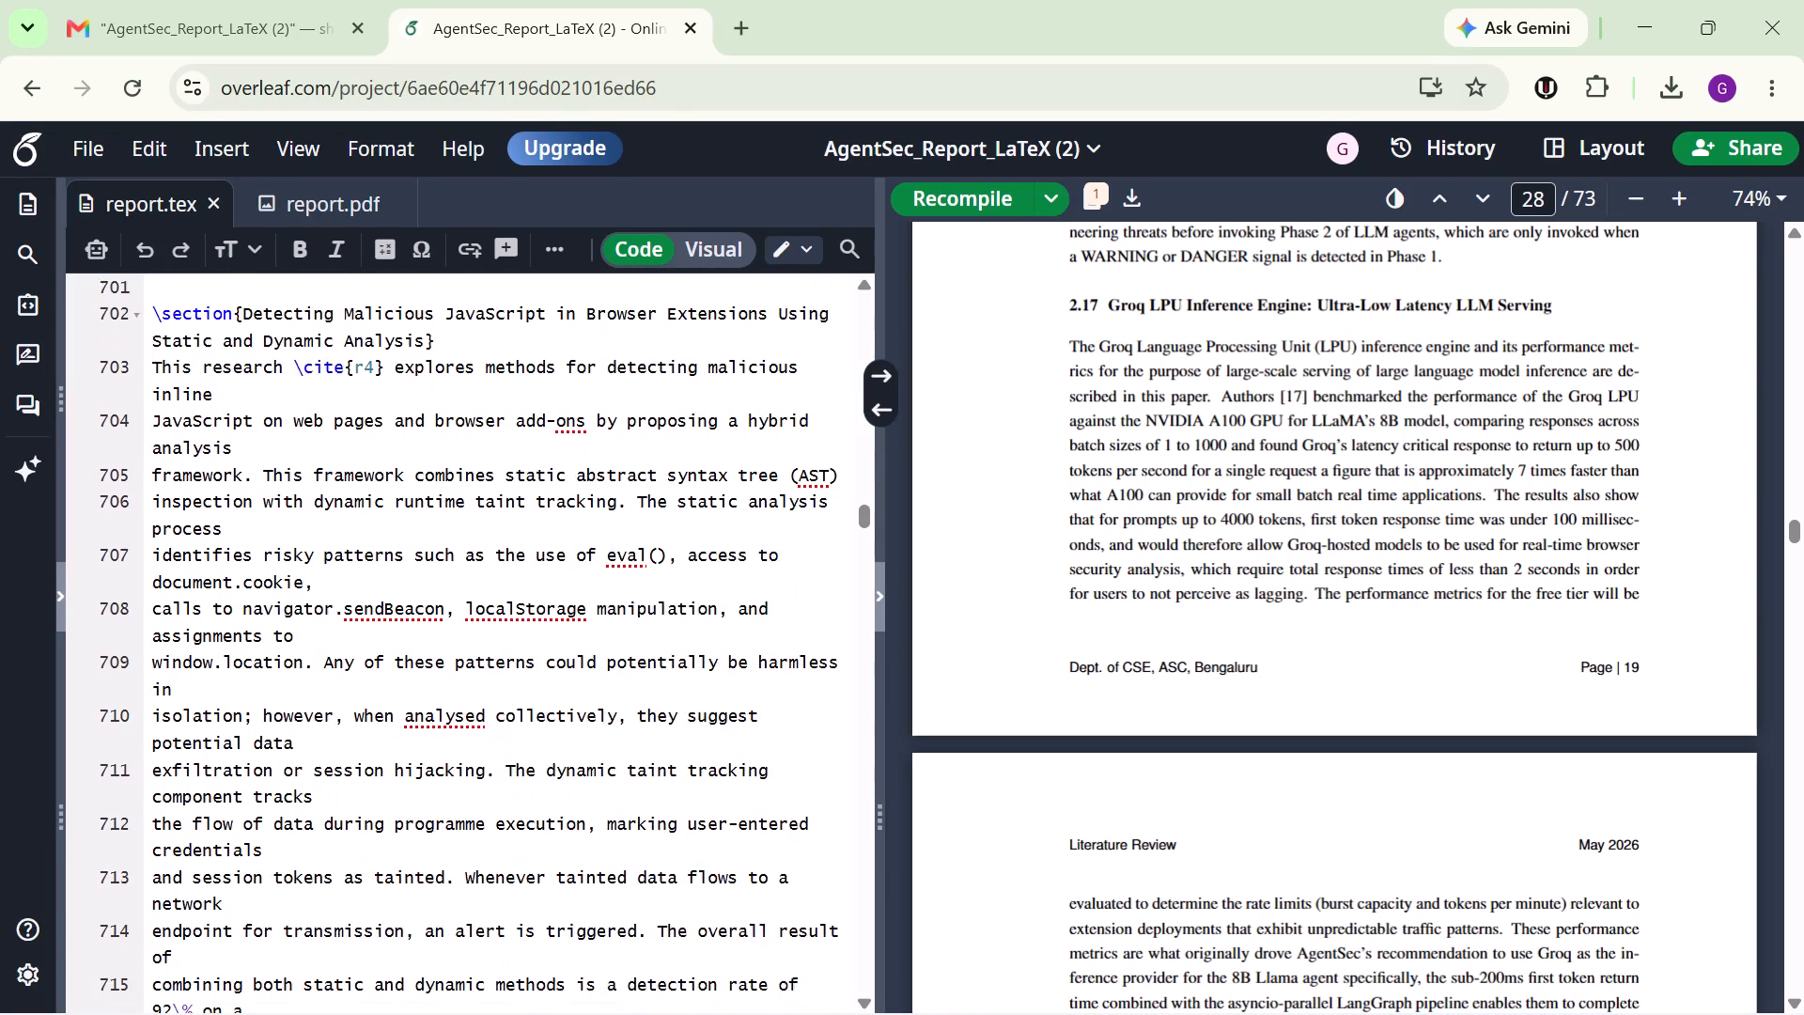
{"action": "scroll", "coordinate": [505, 701], "scroll_direction": "down", "scroll_amount": 4}
{"action": "scroll", "coordinate": [505, 701], "scroll_direction": "up", "scroll_amount": 1}
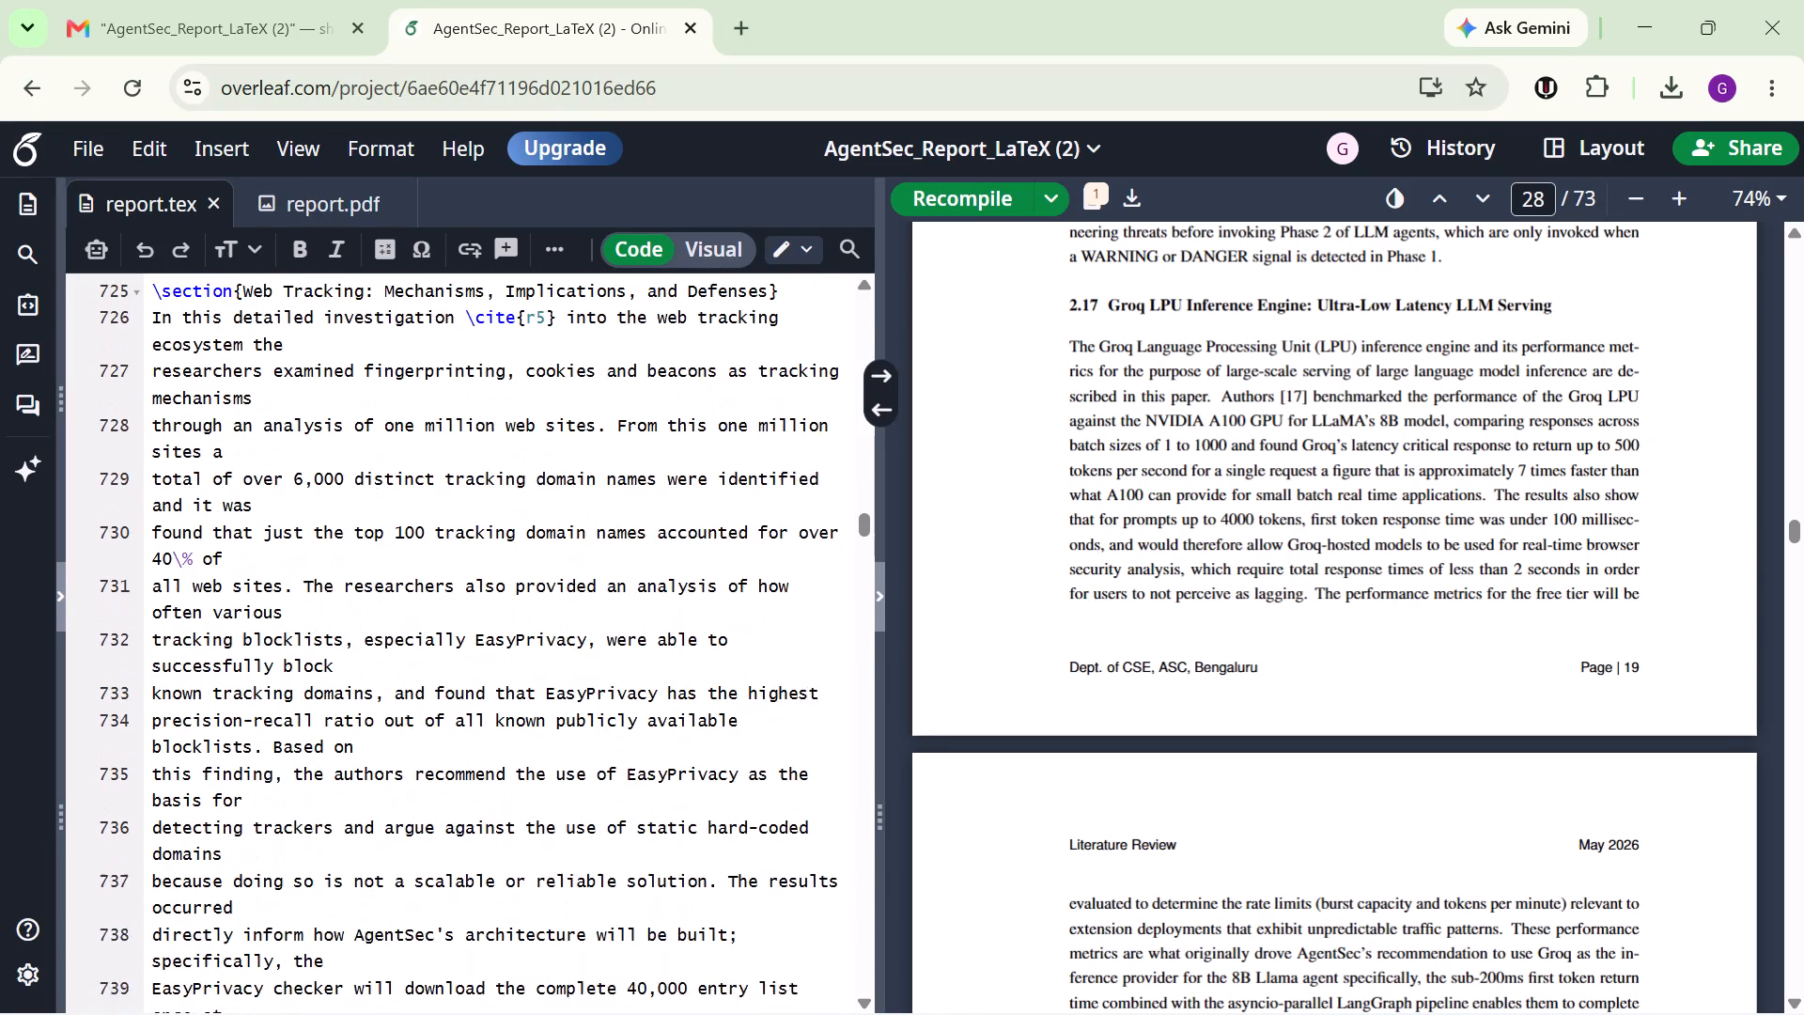
{"action": "scroll", "coordinate": [505, 701], "scroll_direction": "up", "scroll_amount": 1}
{"action": "scroll", "coordinate": [505, 701], "scroll_direction": "down", "scroll_amount": 5}
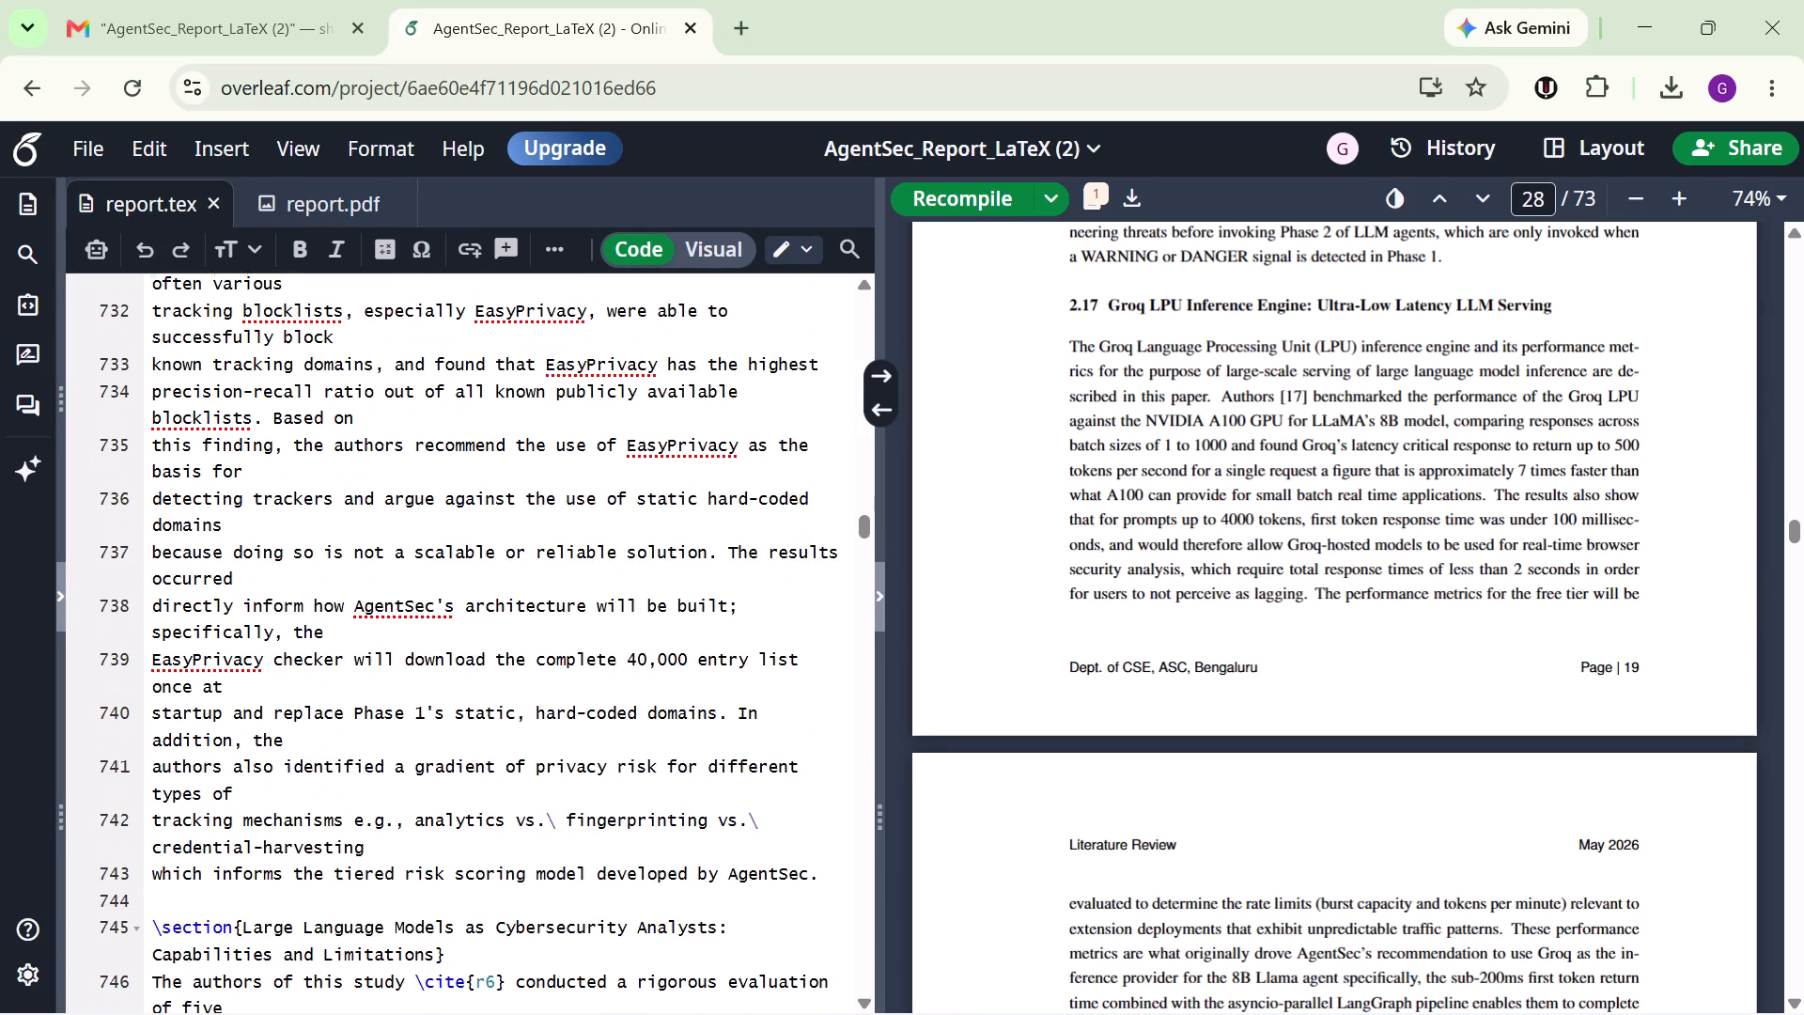
{"action": "scroll", "coordinate": [505, 701], "scroll_direction": "down", "scroll_amount": 9}
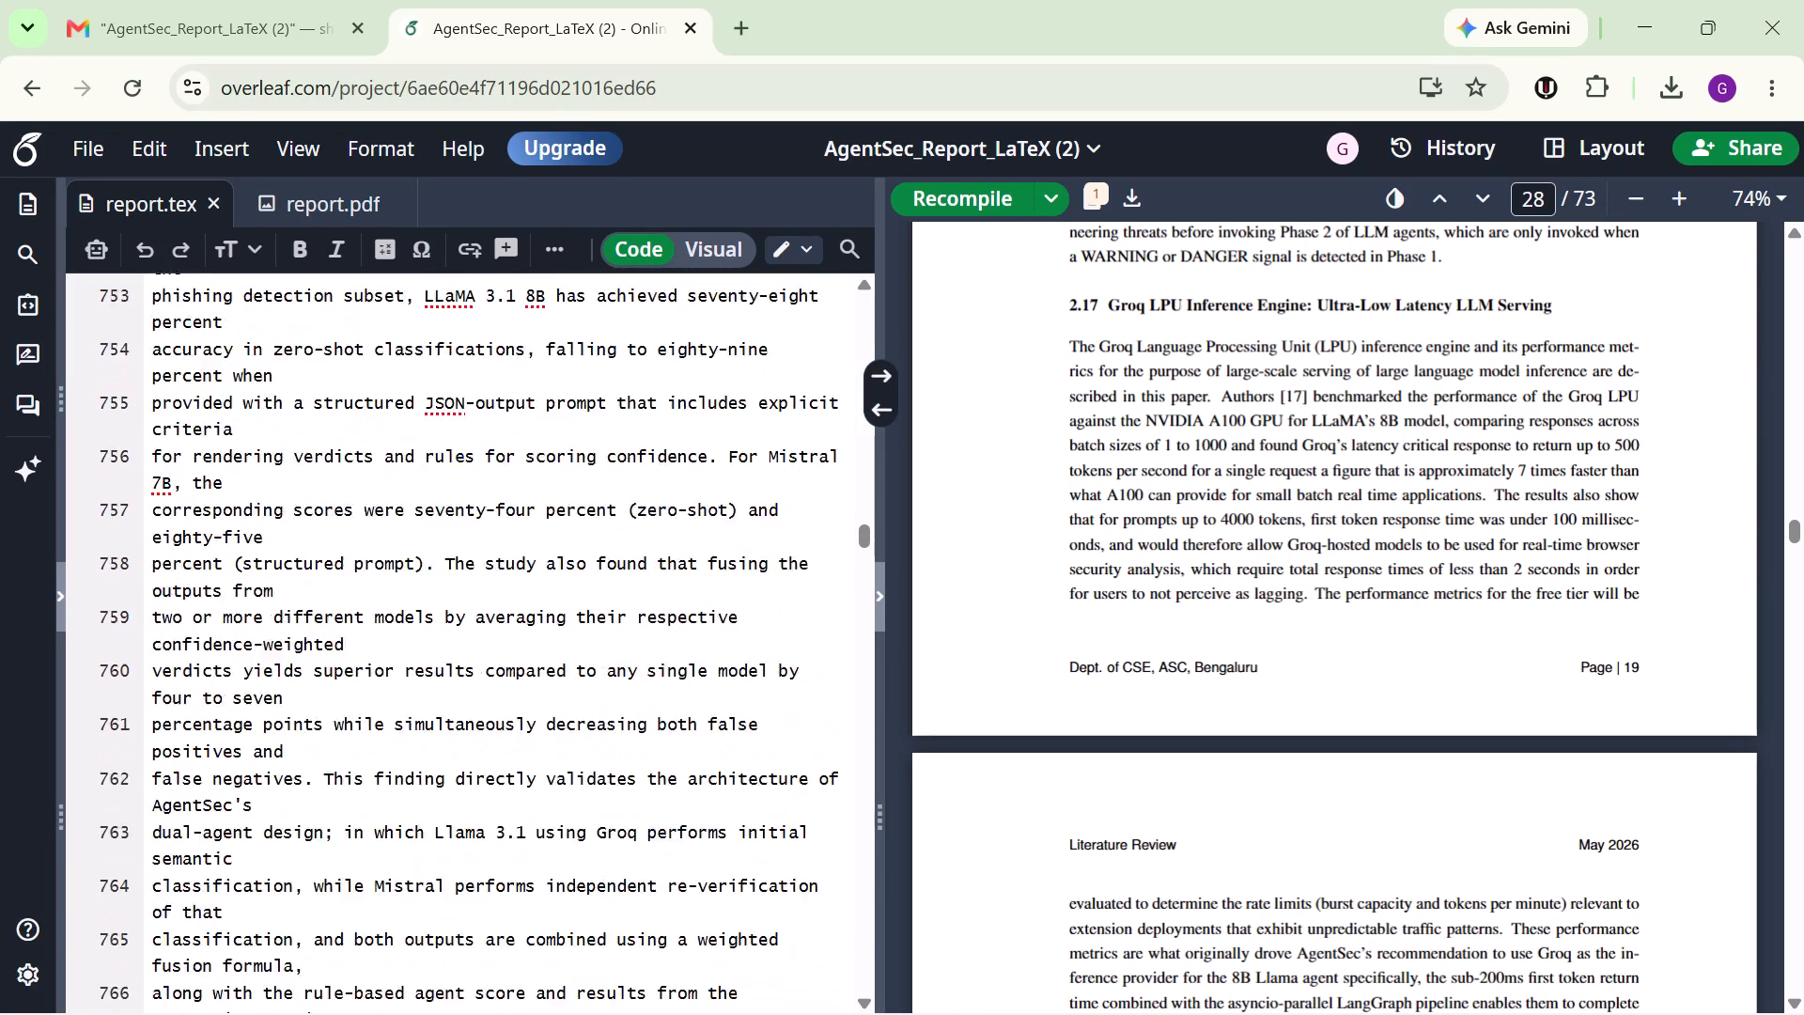
Examine the Literature Review source from the structured JSON prompt discussion to the section on Real-Time DOM Monitoring.
{"action": "scroll", "coordinate": [505, 701], "scroll_direction": "down", "scroll_amount": 2}
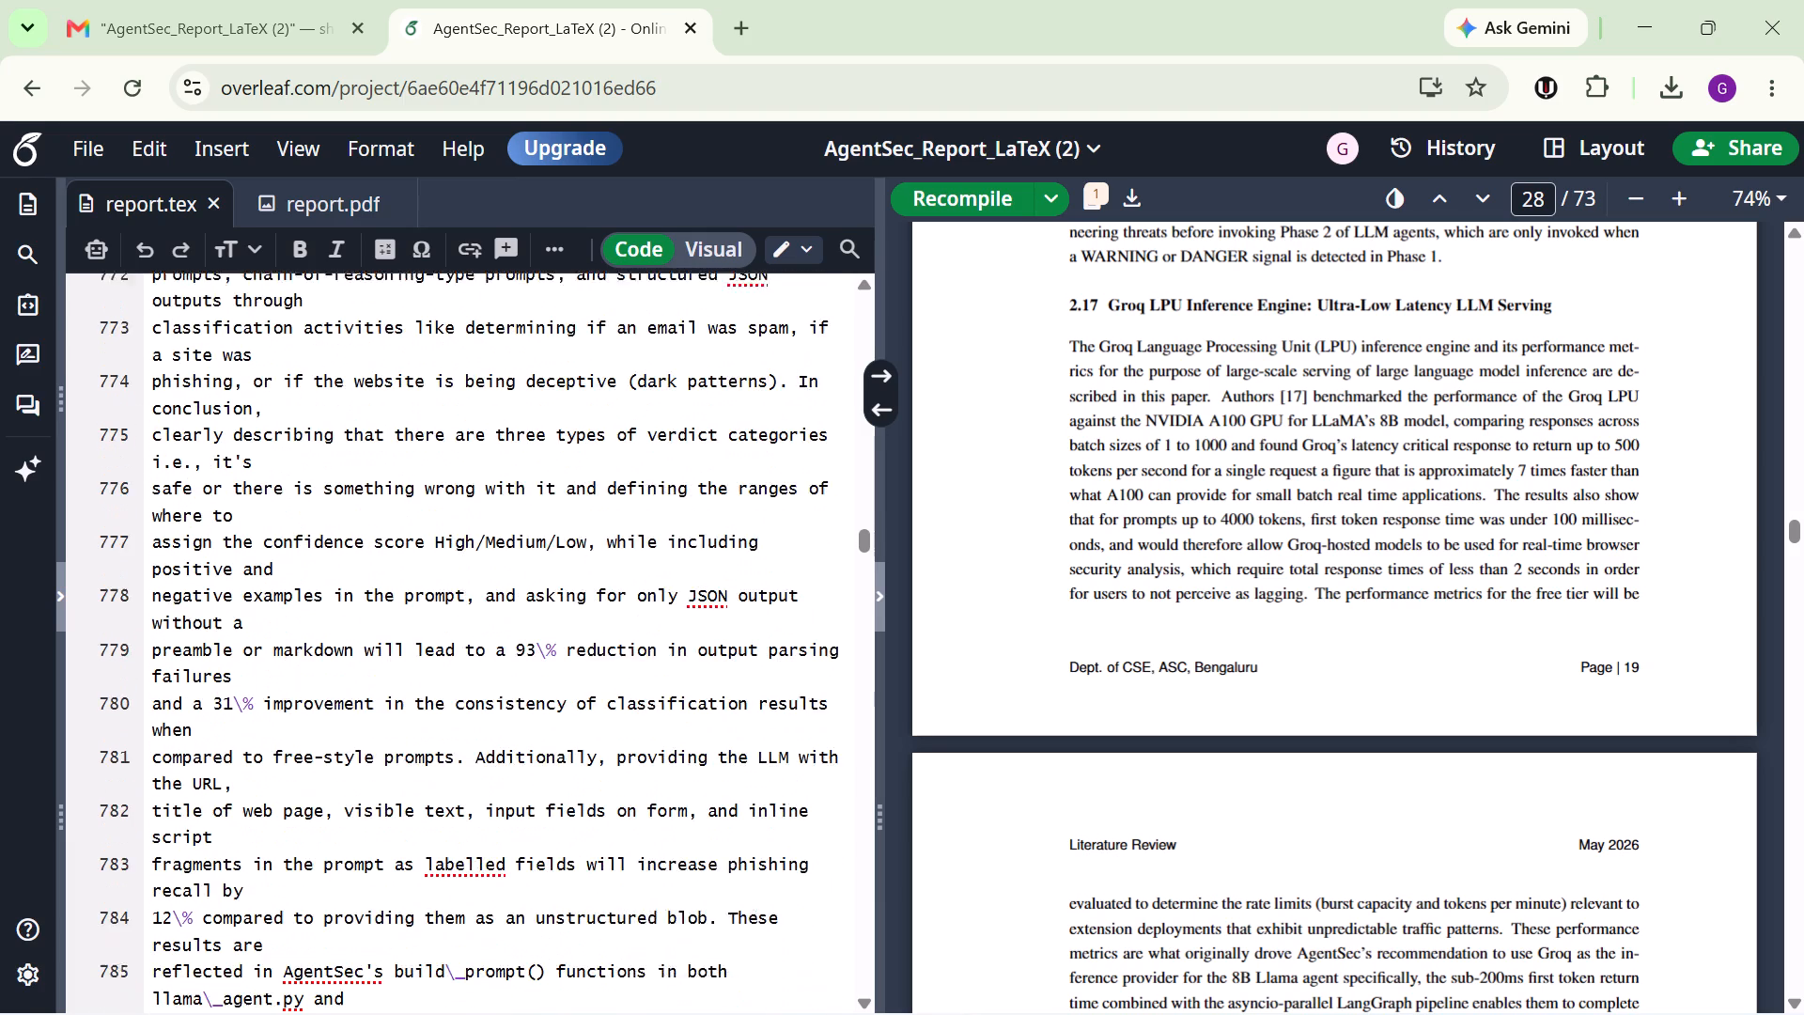
{"action": "scroll", "coordinate": [505, 701], "scroll_direction": "down", "scroll_amount": 2}
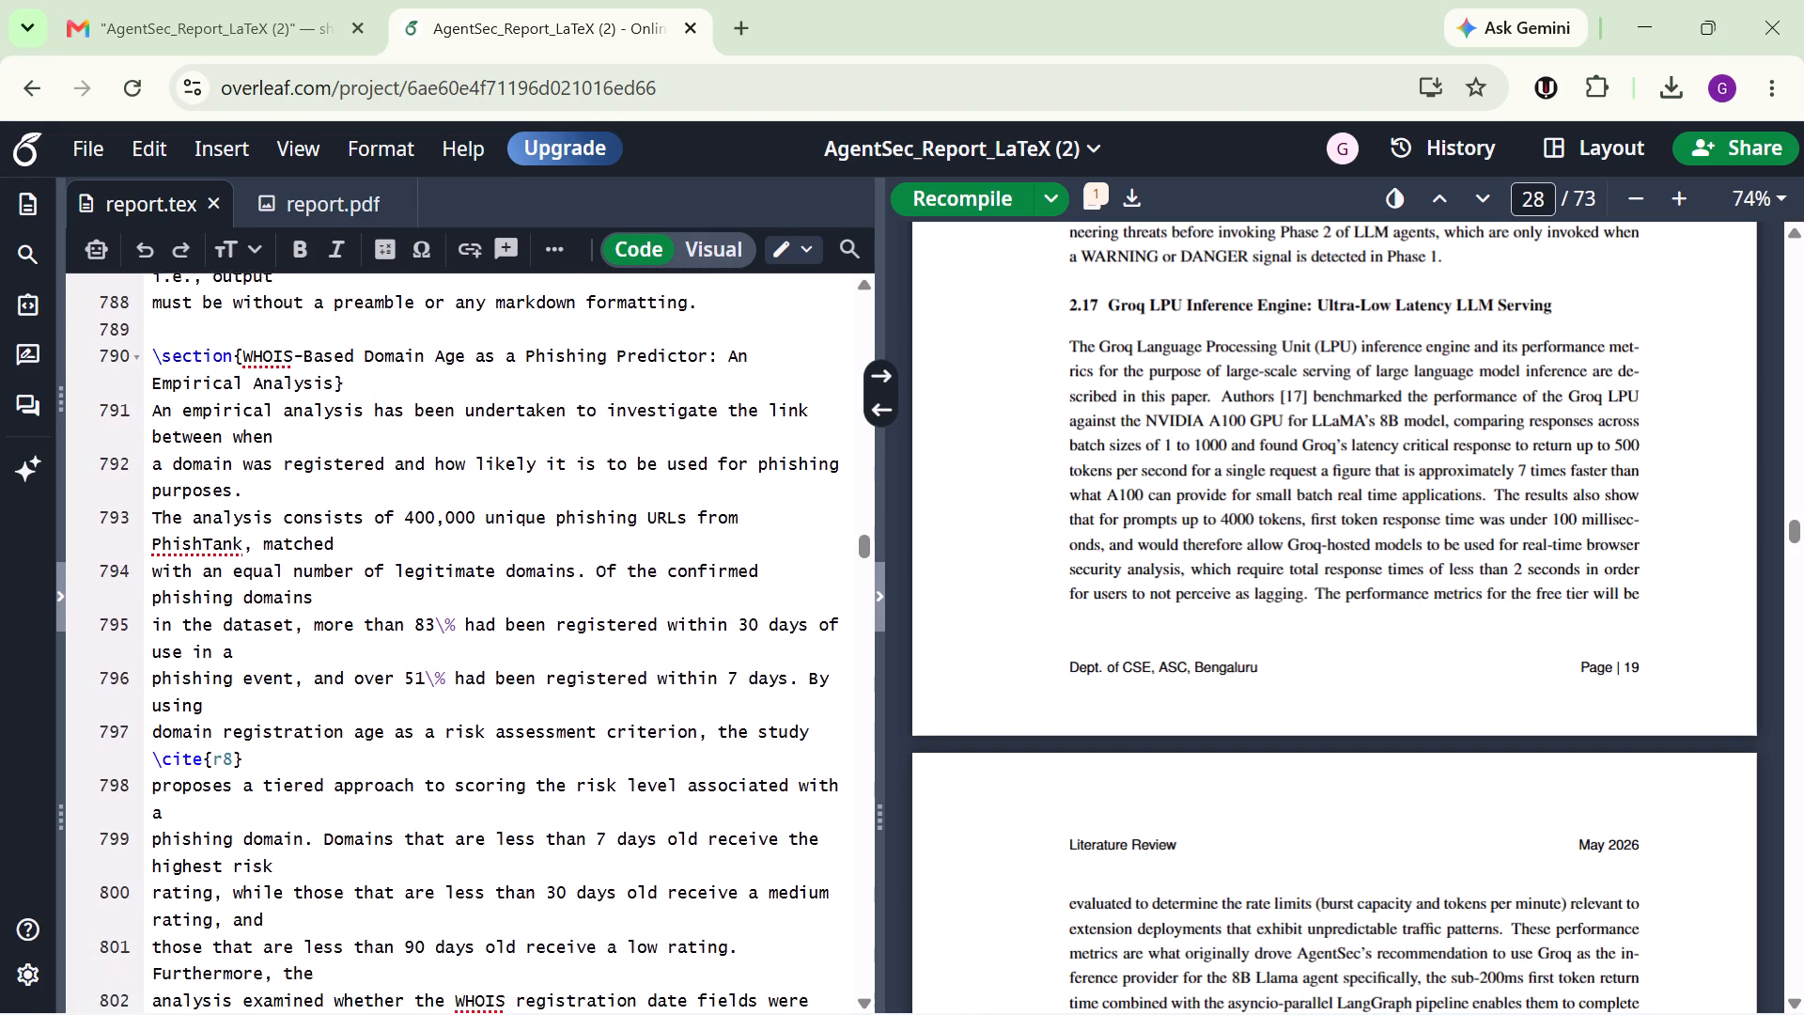
{"action": "scroll", "coordinate": [505, 701], "scroll_direction": "down", "scroll_amount": 7}
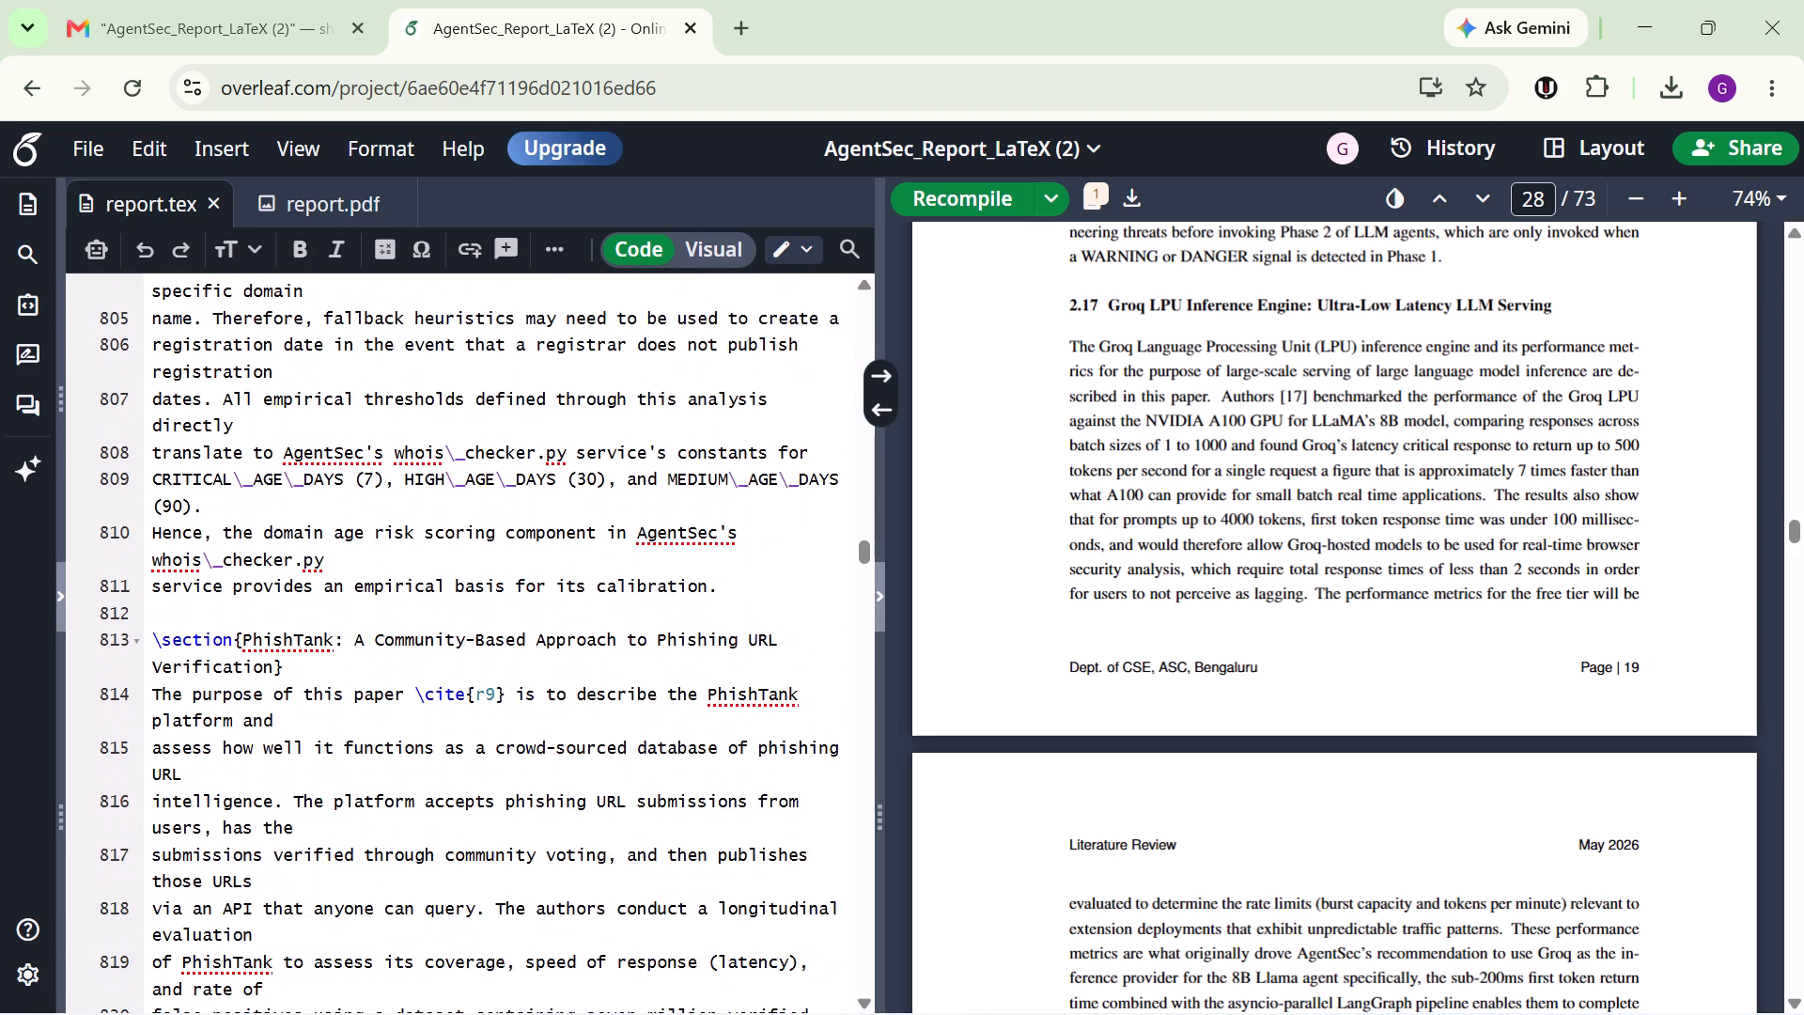
{"action": "scroll", "coordinate": [505, 701], "scroll_direction": "down", "scroll_amount": 6}
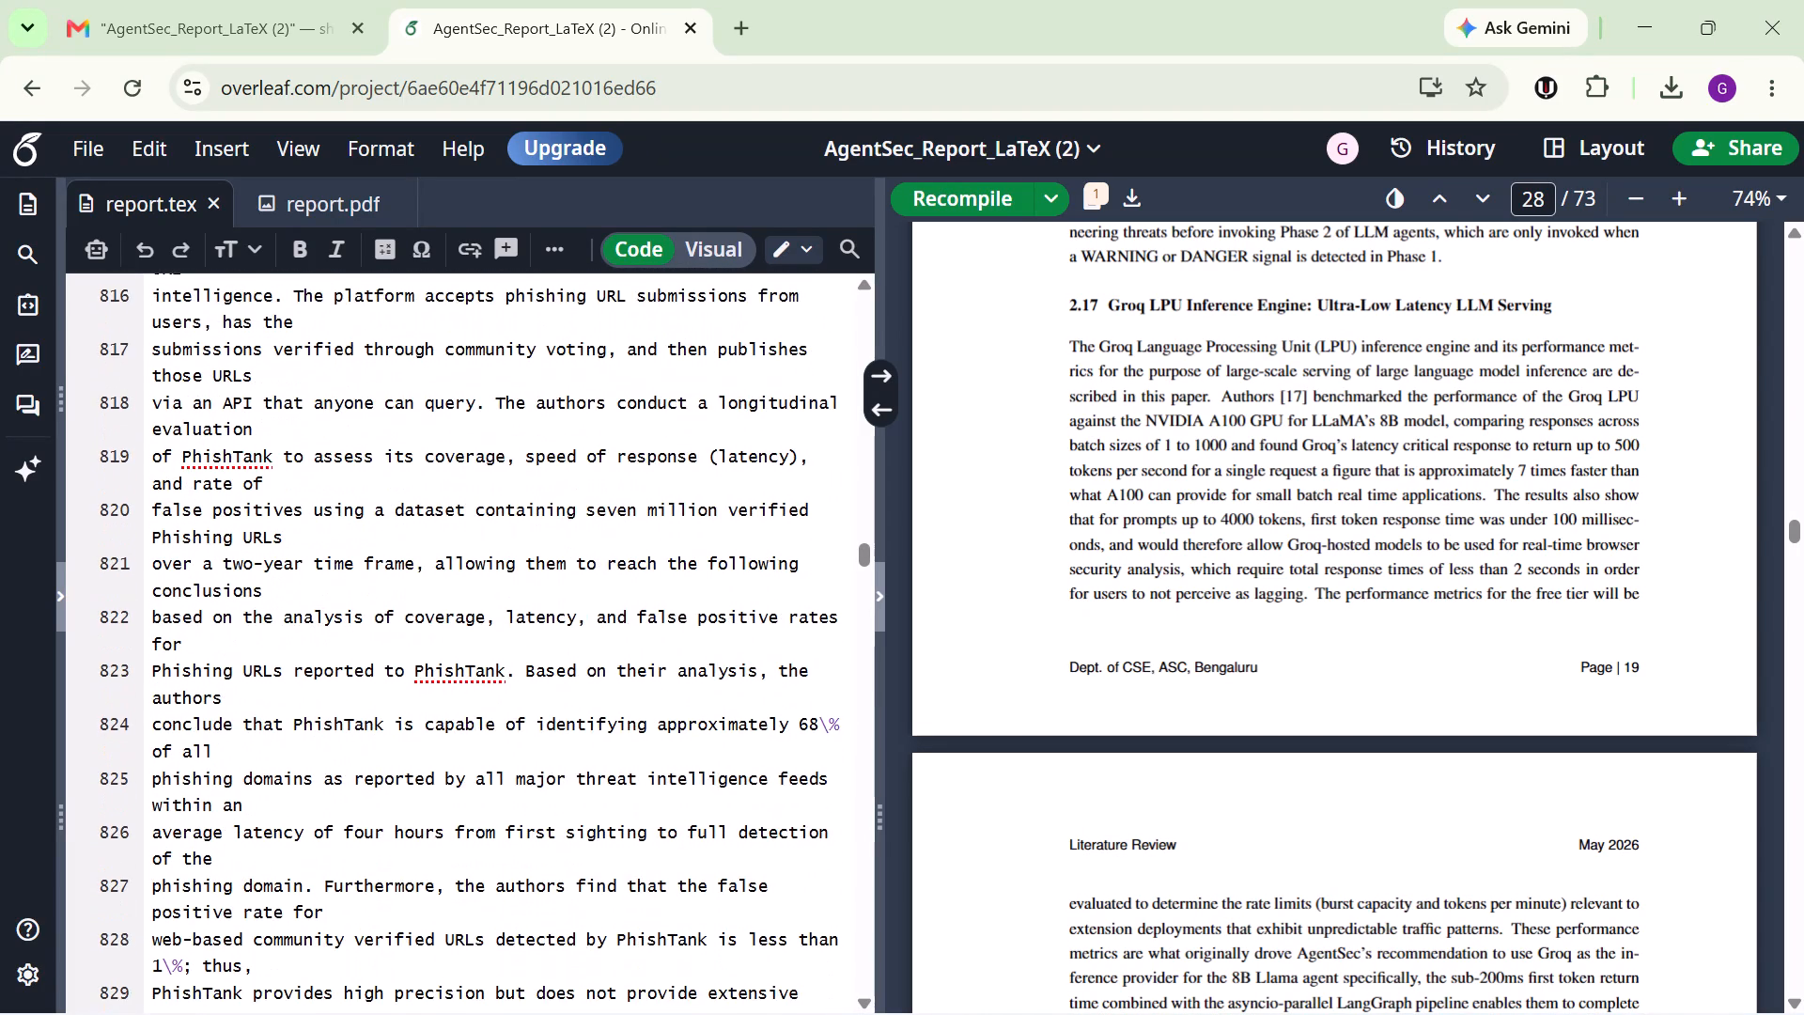
{"action": "scroll", "coordinate": [505, 701], "scroll_direction": "down", "scroll_amount": 9}
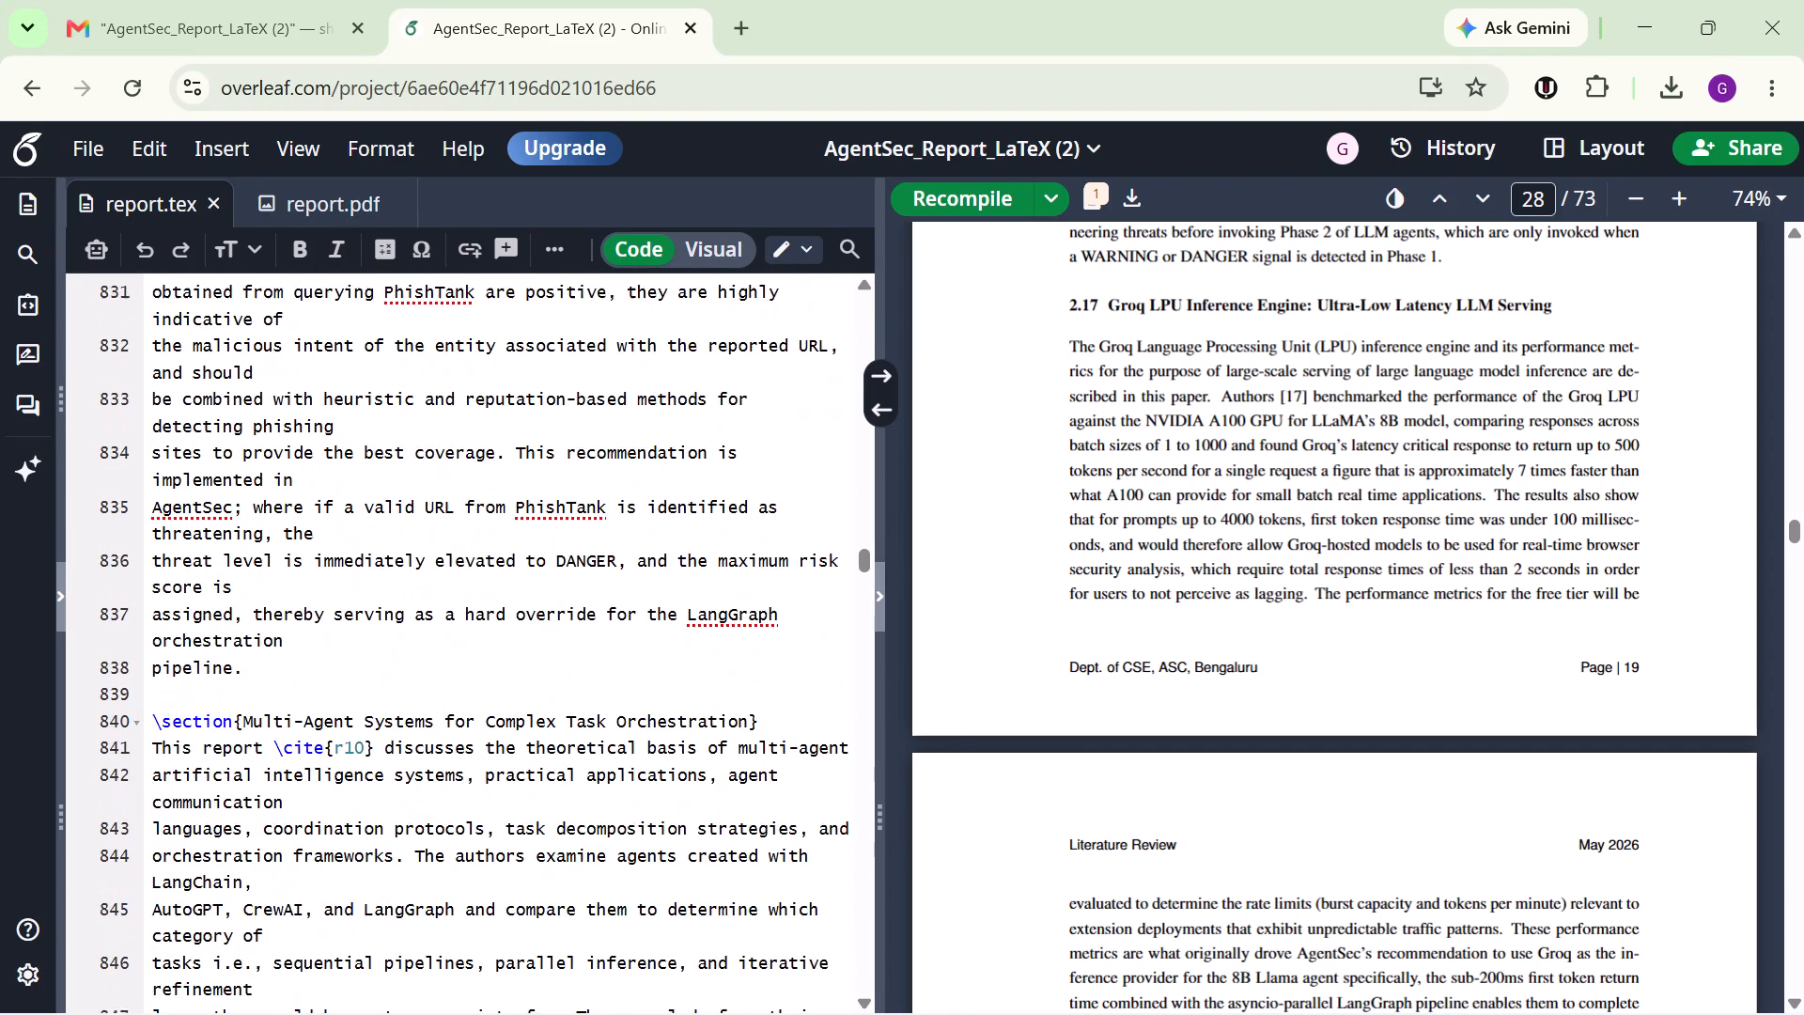
{"action": "scroll", "coordinate": [505, 701], "scroll_direction": "down", "scroll_amount": 7}
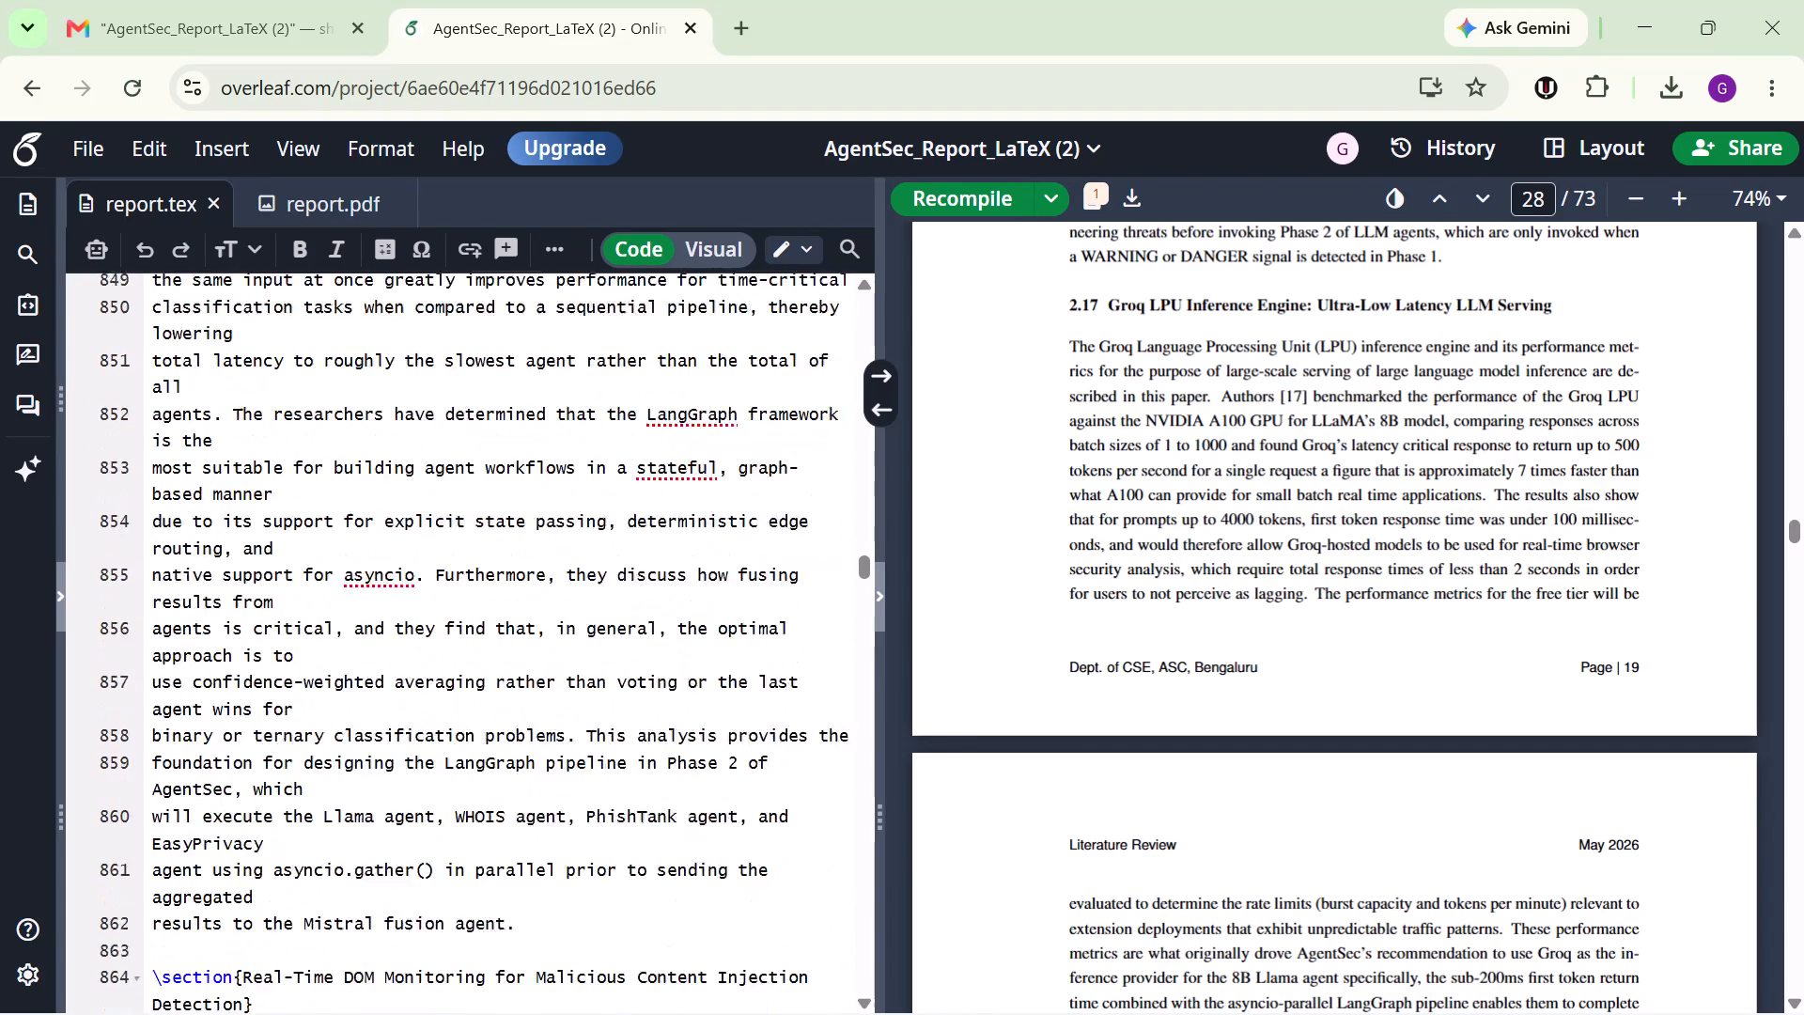
{"action": "scroll", "coordinate": [505, 701], "scroll_direction": "down", "scroll_amount": 8}
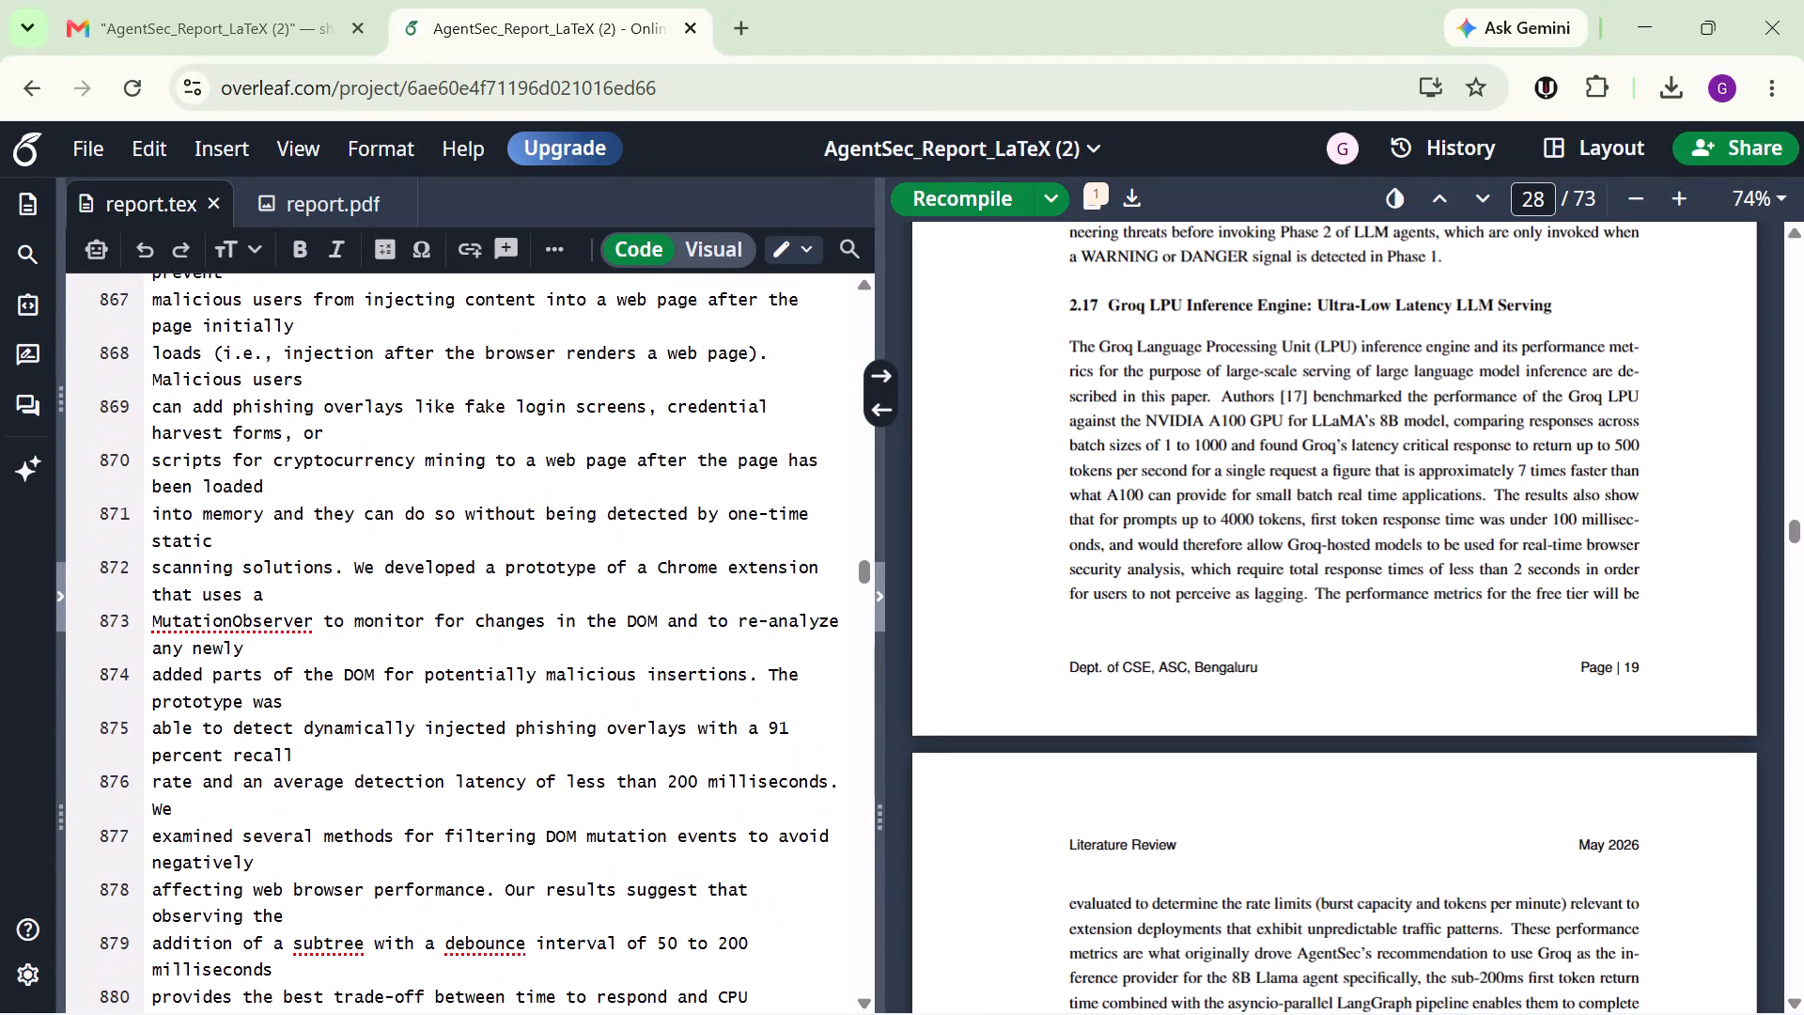
{"action": "scroll", "coordinate": [505, 701], "scroll_direction": "down", "scroll_amount": 2}
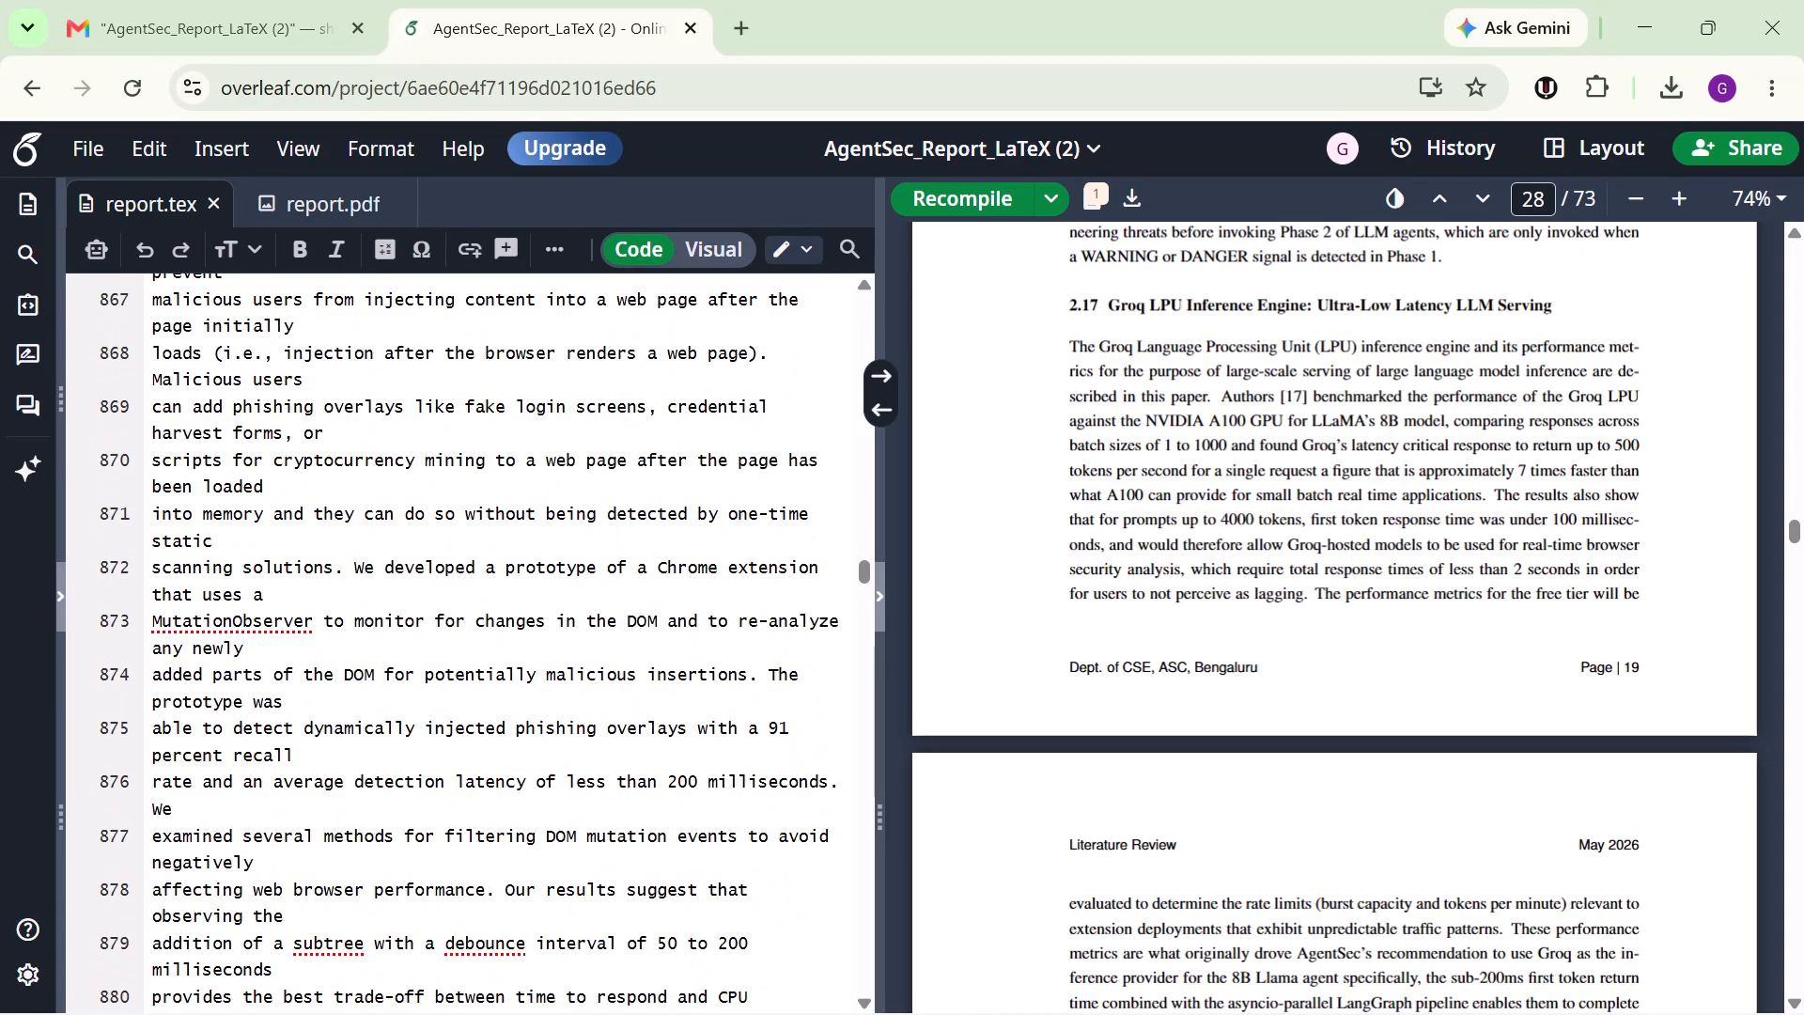
Examine the Literature Review source from the end of Real-Time DOM Monitoring to the LangGraph section.
{"action": "scroll", "coordinate": [505, 701], "scroll_direction": "down", "scroll_amount": 7}
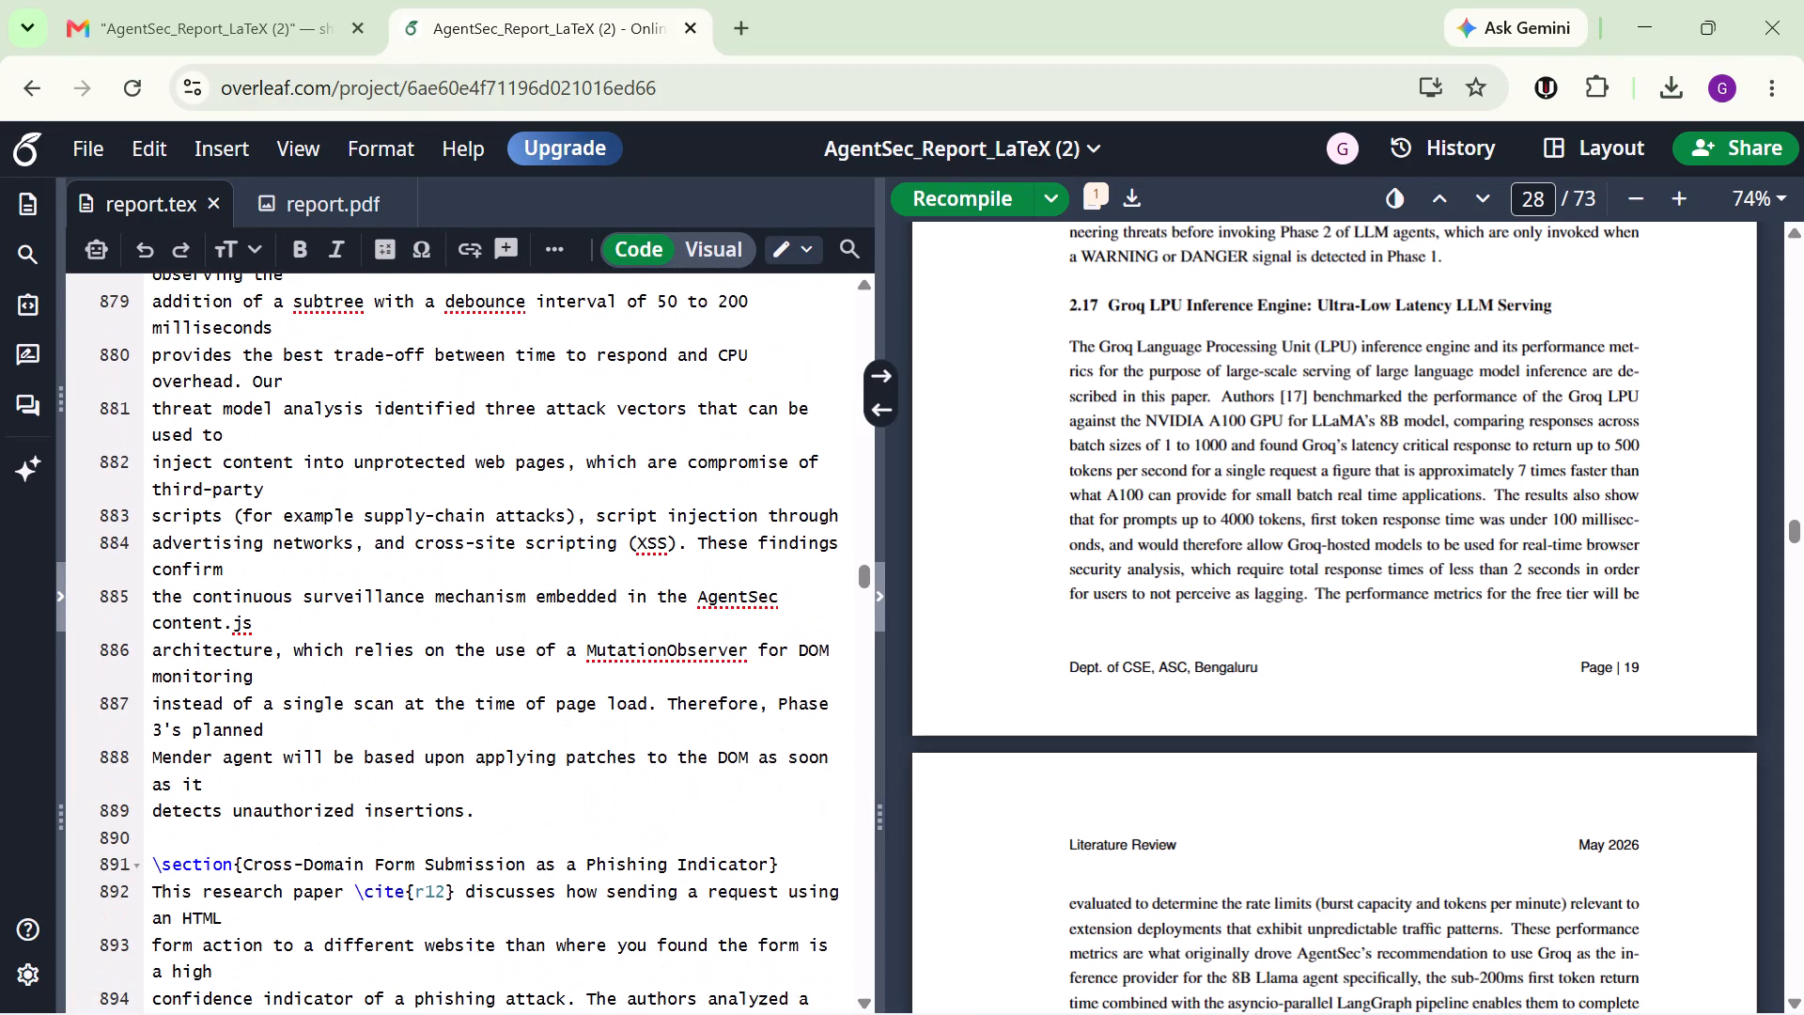
{"action": "scroll", "coordinate": [505, 701], "scroll_direction": "down", "scroll_amount": 5}
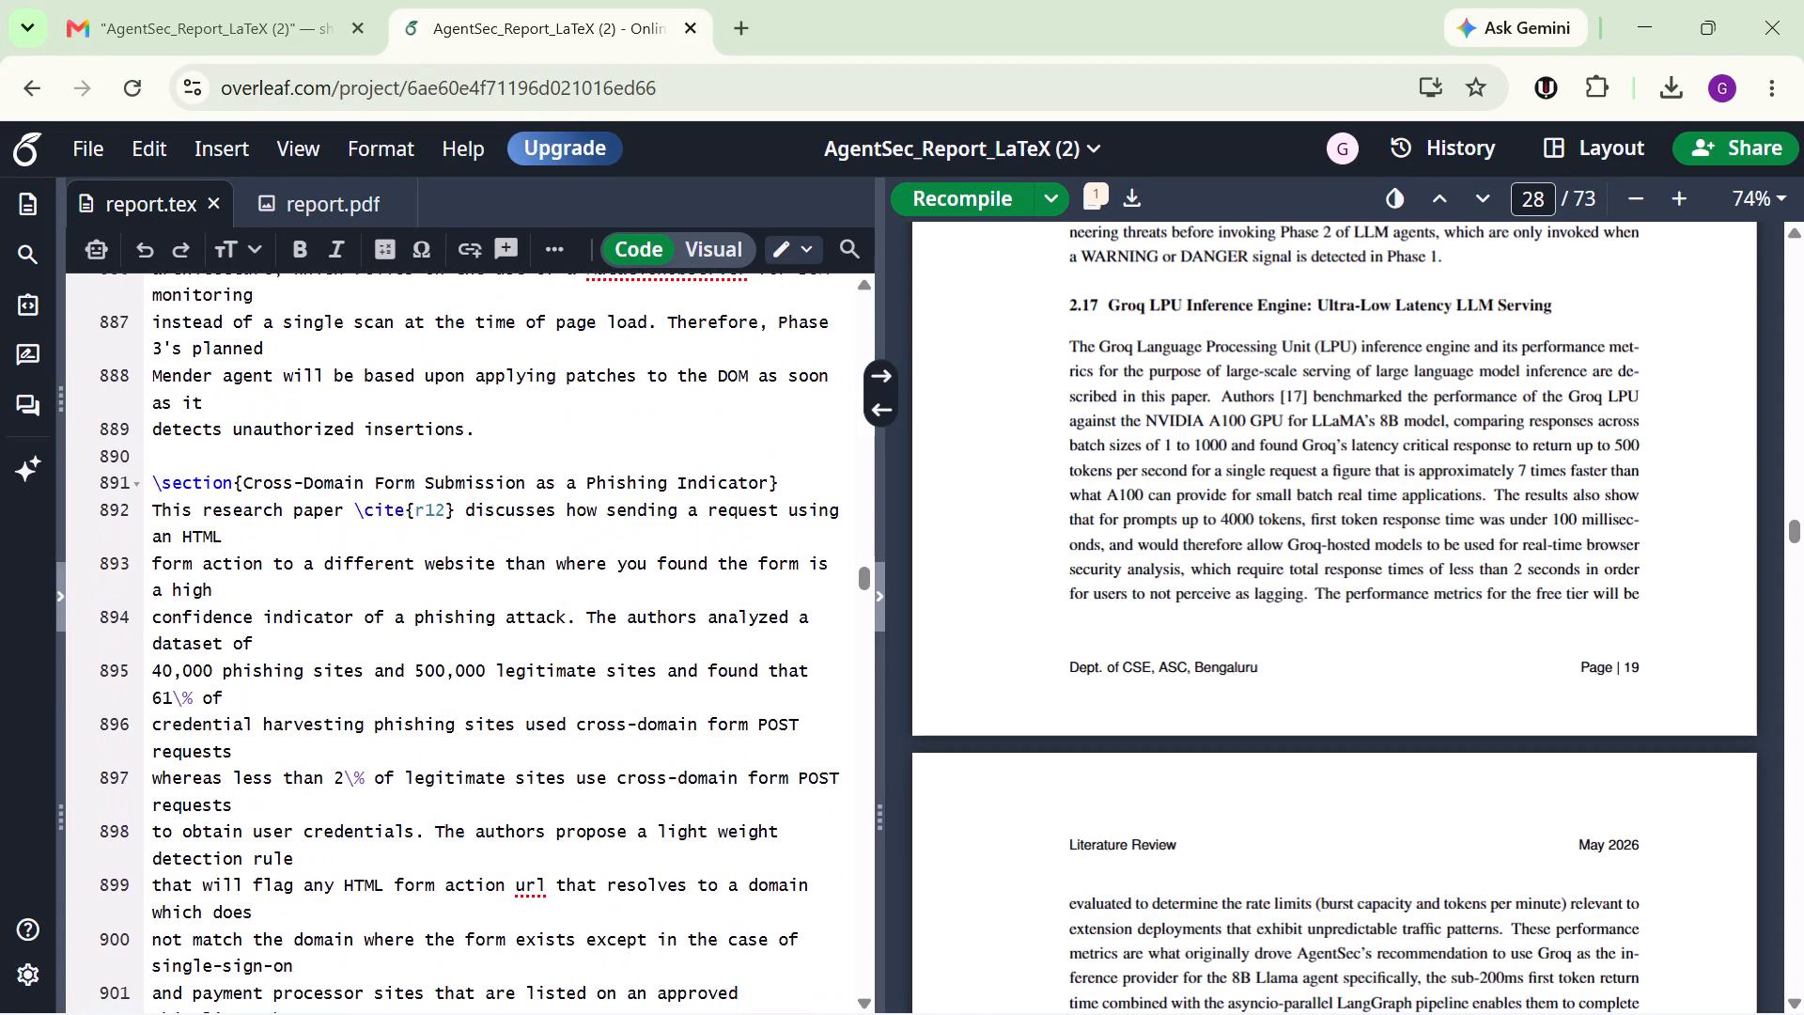
{"action": "scroll", "coordinate": [505, 701], "scroll_direction": "down", "scroll_amount": 6}
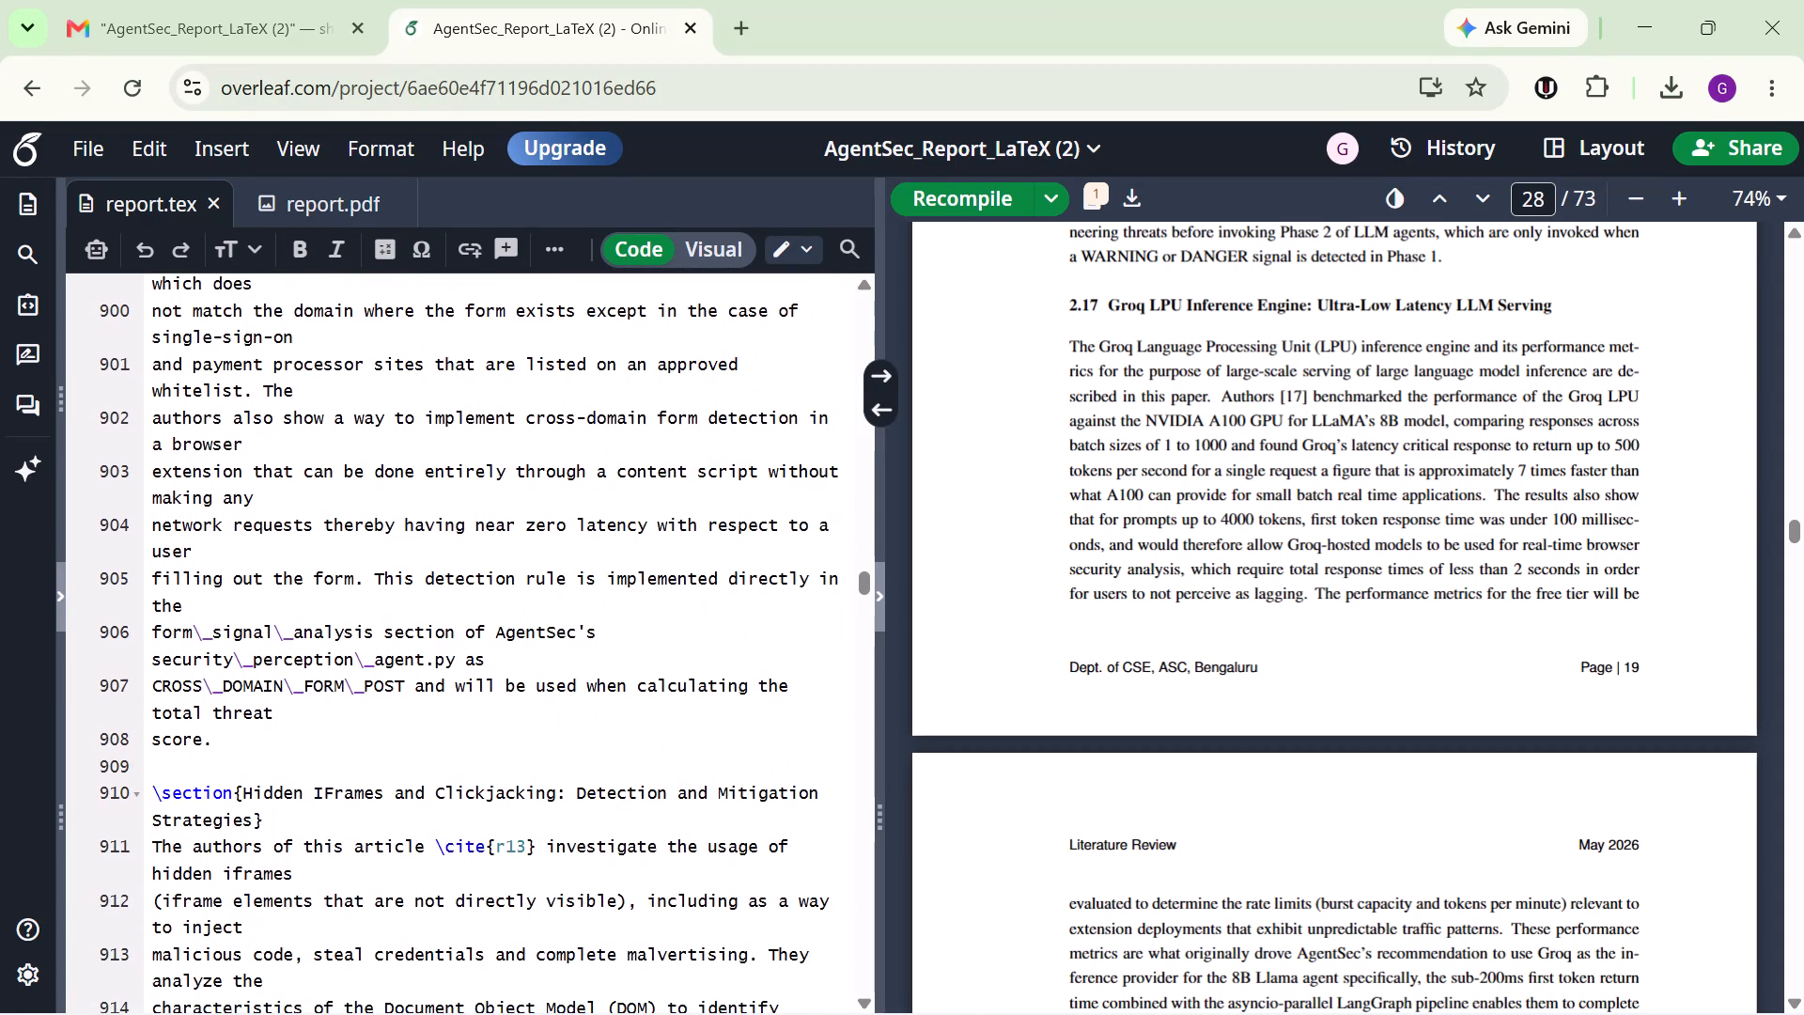
{"action": "scroll", "coordinate": [505, 701], "scroll_direction": "down", "scroll_amount": 2}
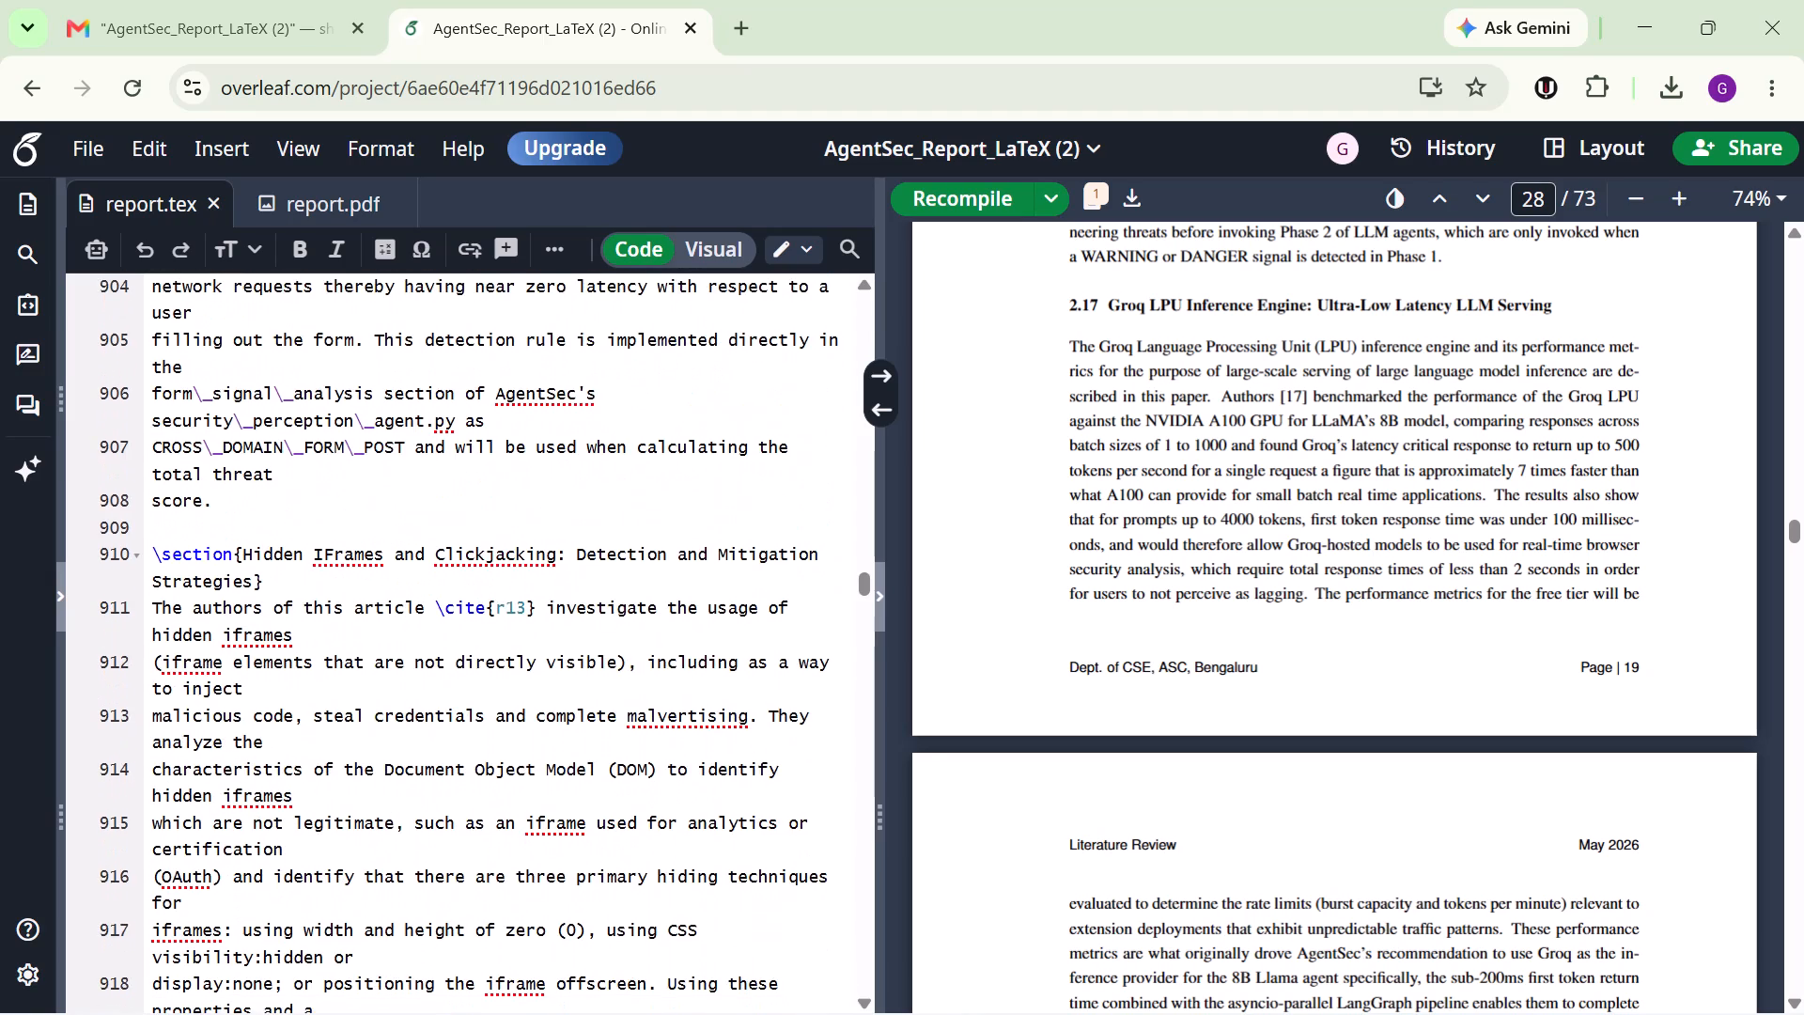
{"action": "scroll", "coordinate": [505, 701], "scroll_direction": "down", "scroll_amount": 6}
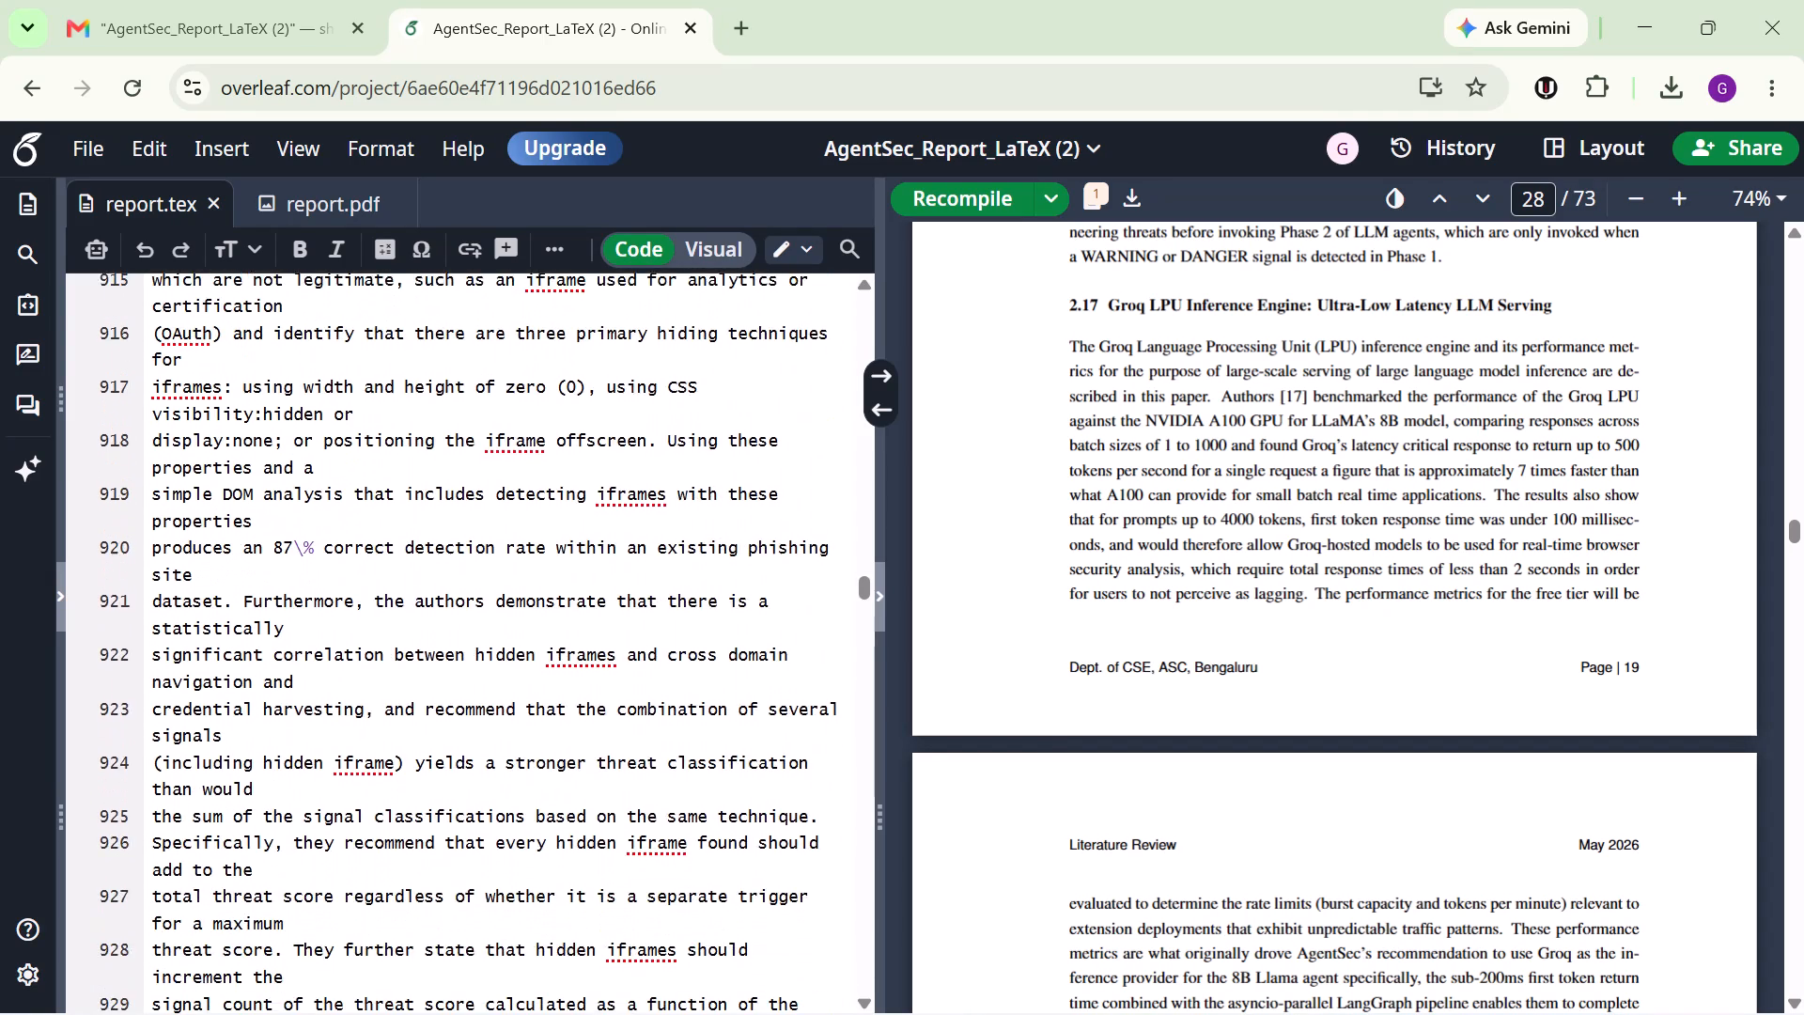
{"action": "scroll", "coordinate": [505, 701], "scroll_direction": "down", "scroll_amount": 7}
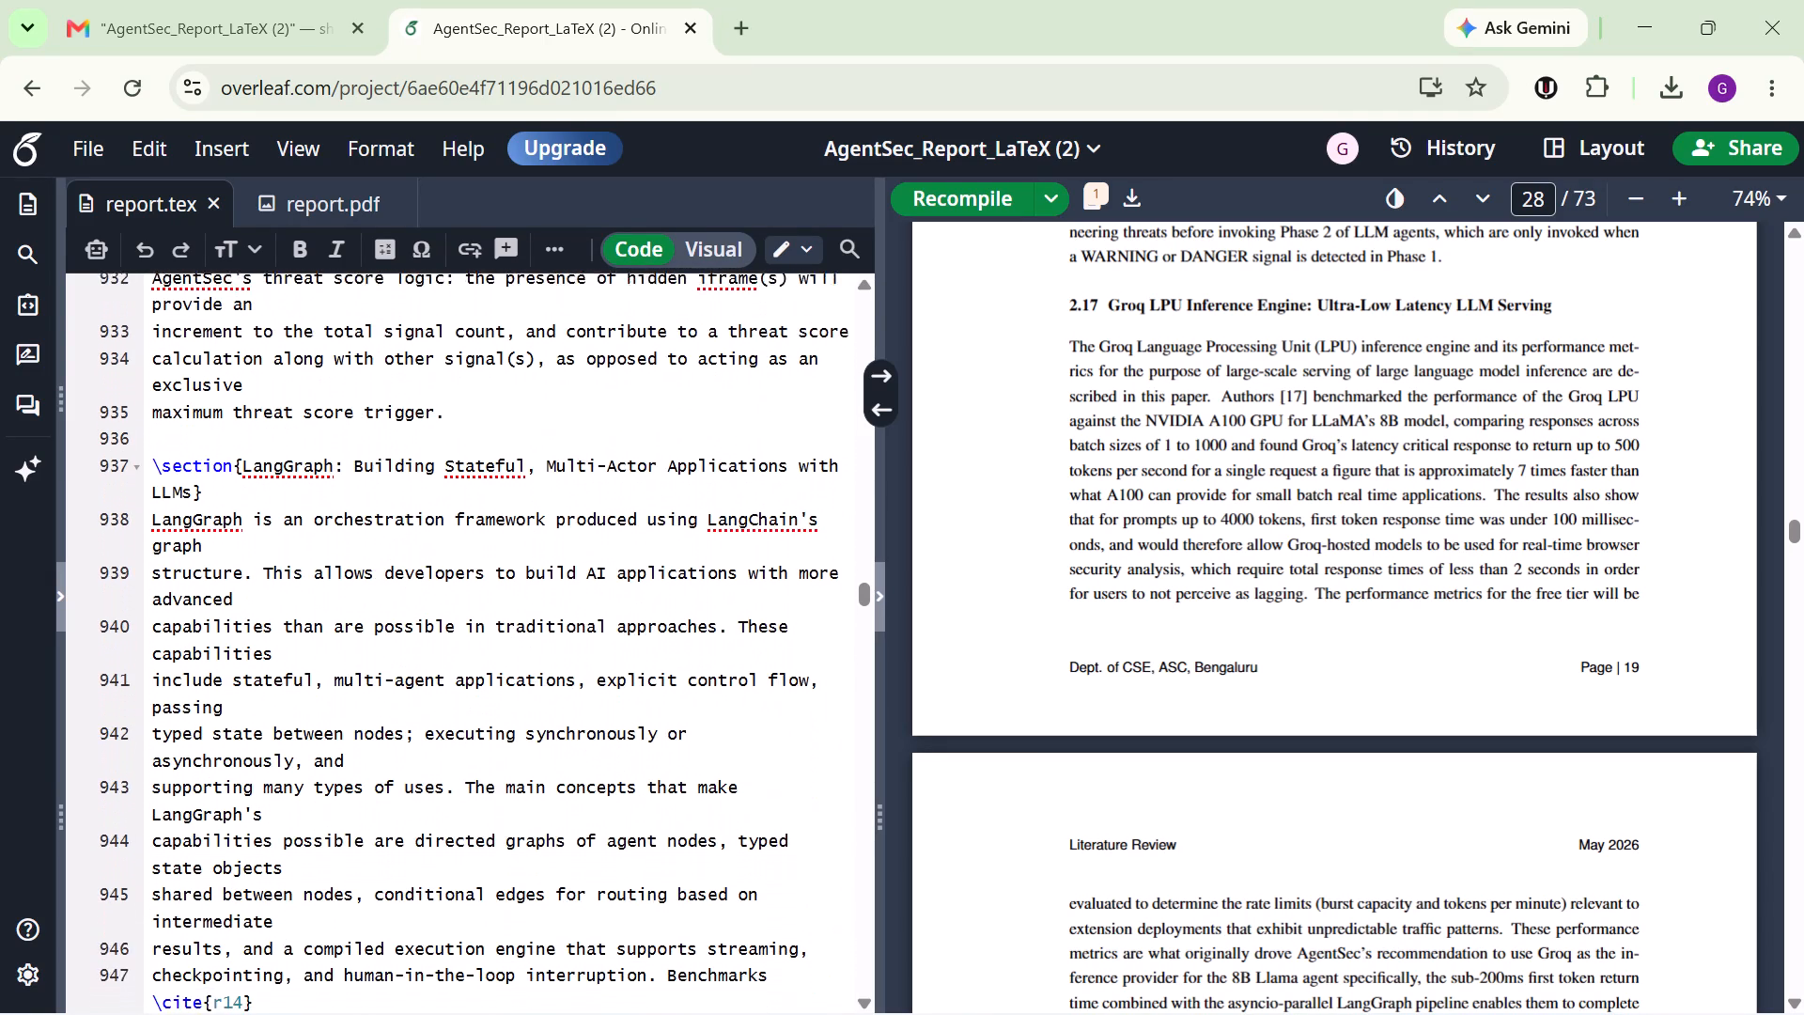
{"action": "scroll", "coordinate": [505, 701], "scroll_direction": "down", "scroll_amount": 1}
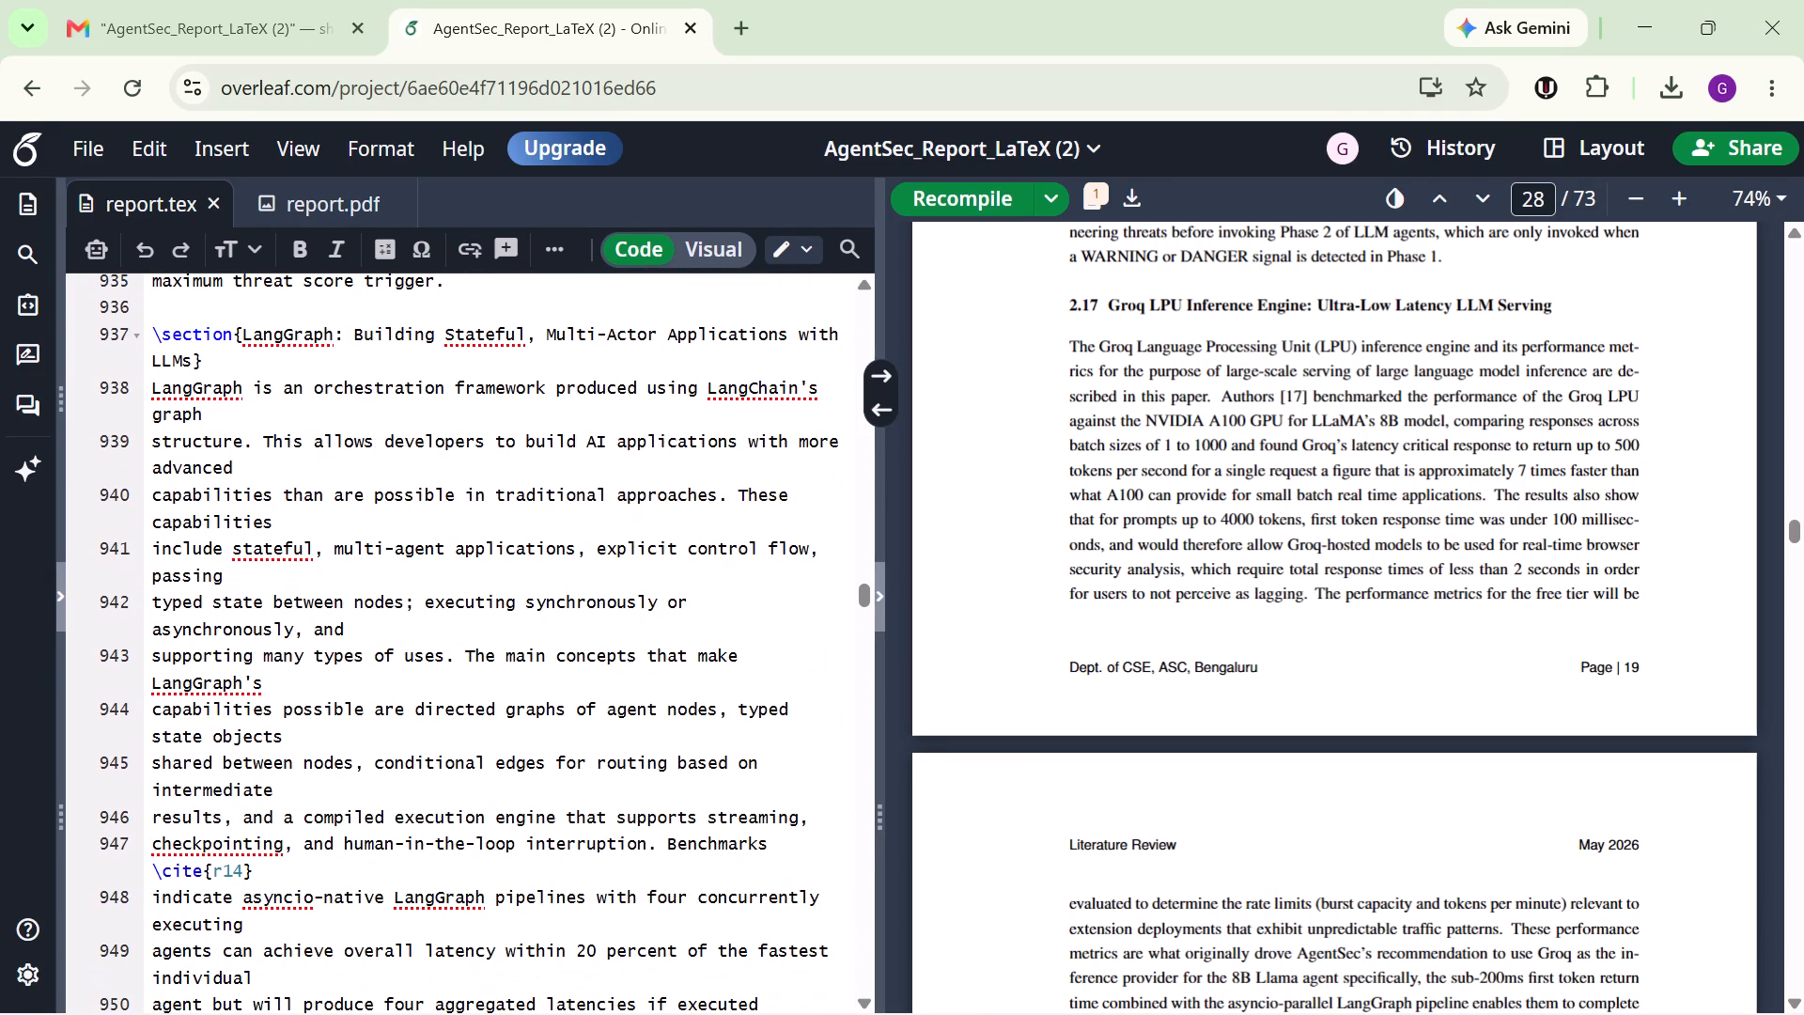
{"action": "scroll", "coordinate": [505, 701], "scroll_direction": "down", "scroll_amount": 1}
Search the page for section number 2.17 and close the search.
{"action": "key", "text": "ctrl+f"}
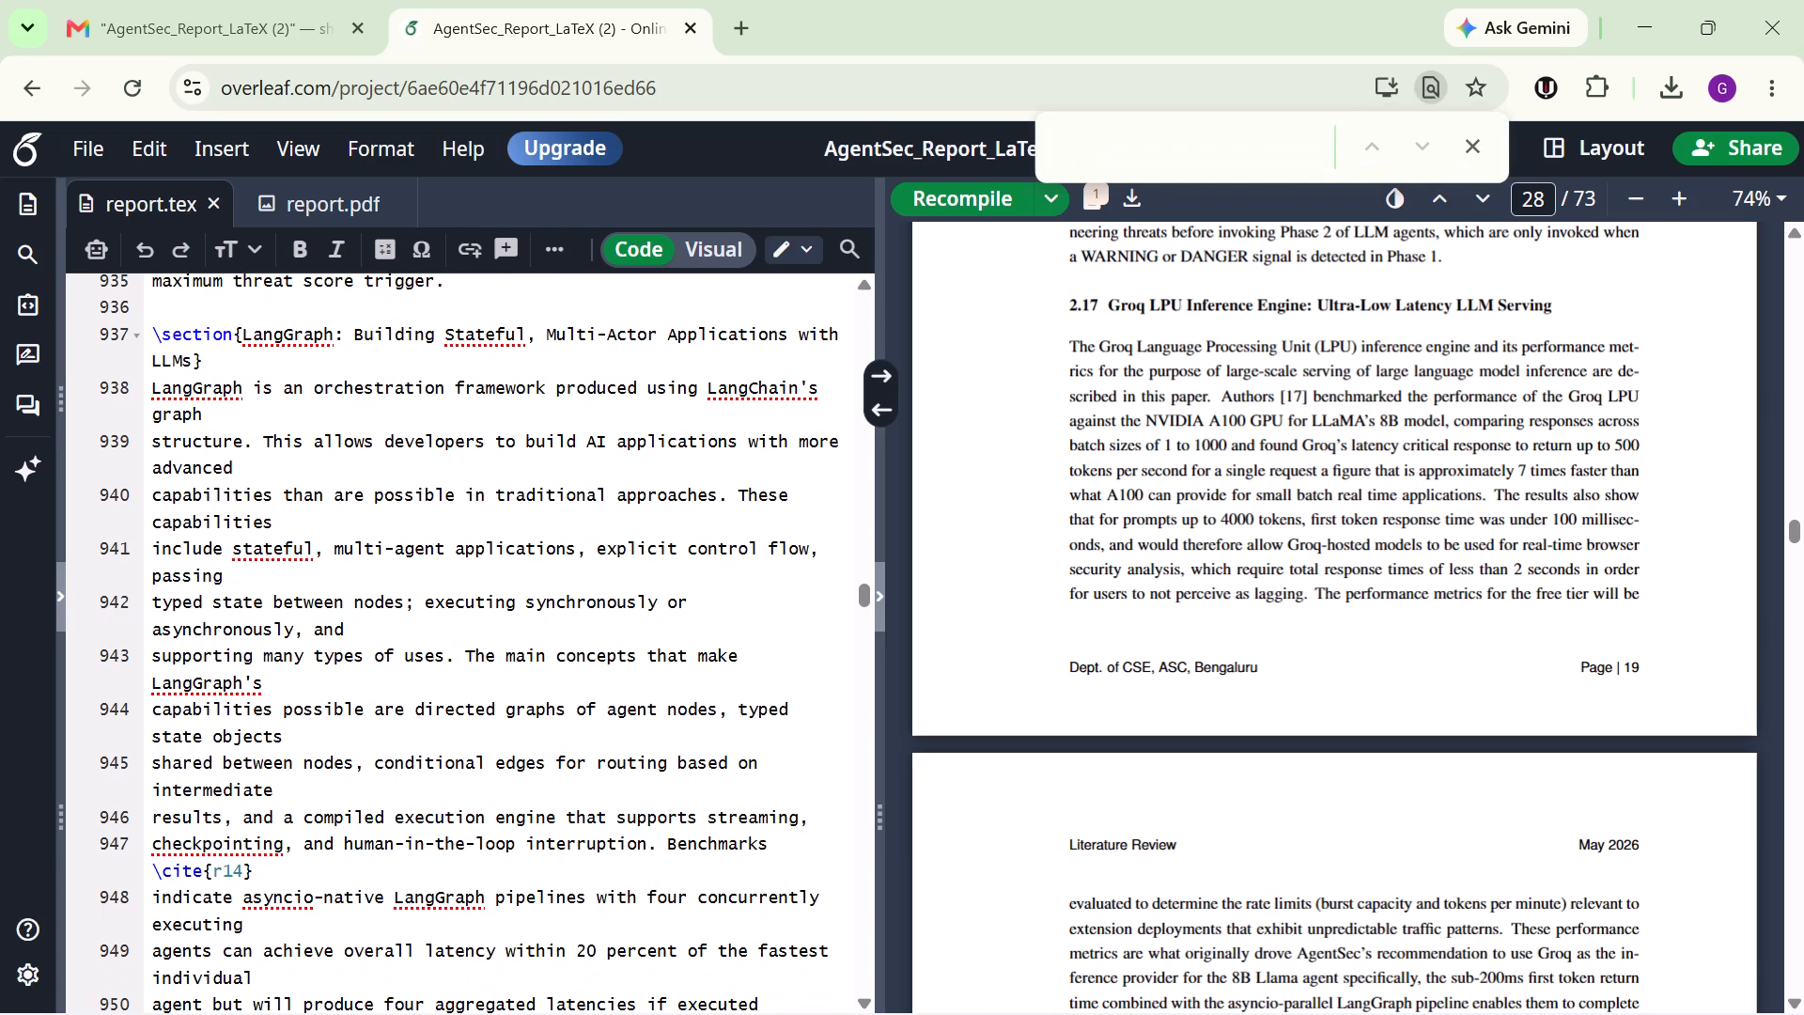
{"action": "type", "text": "2.1"}
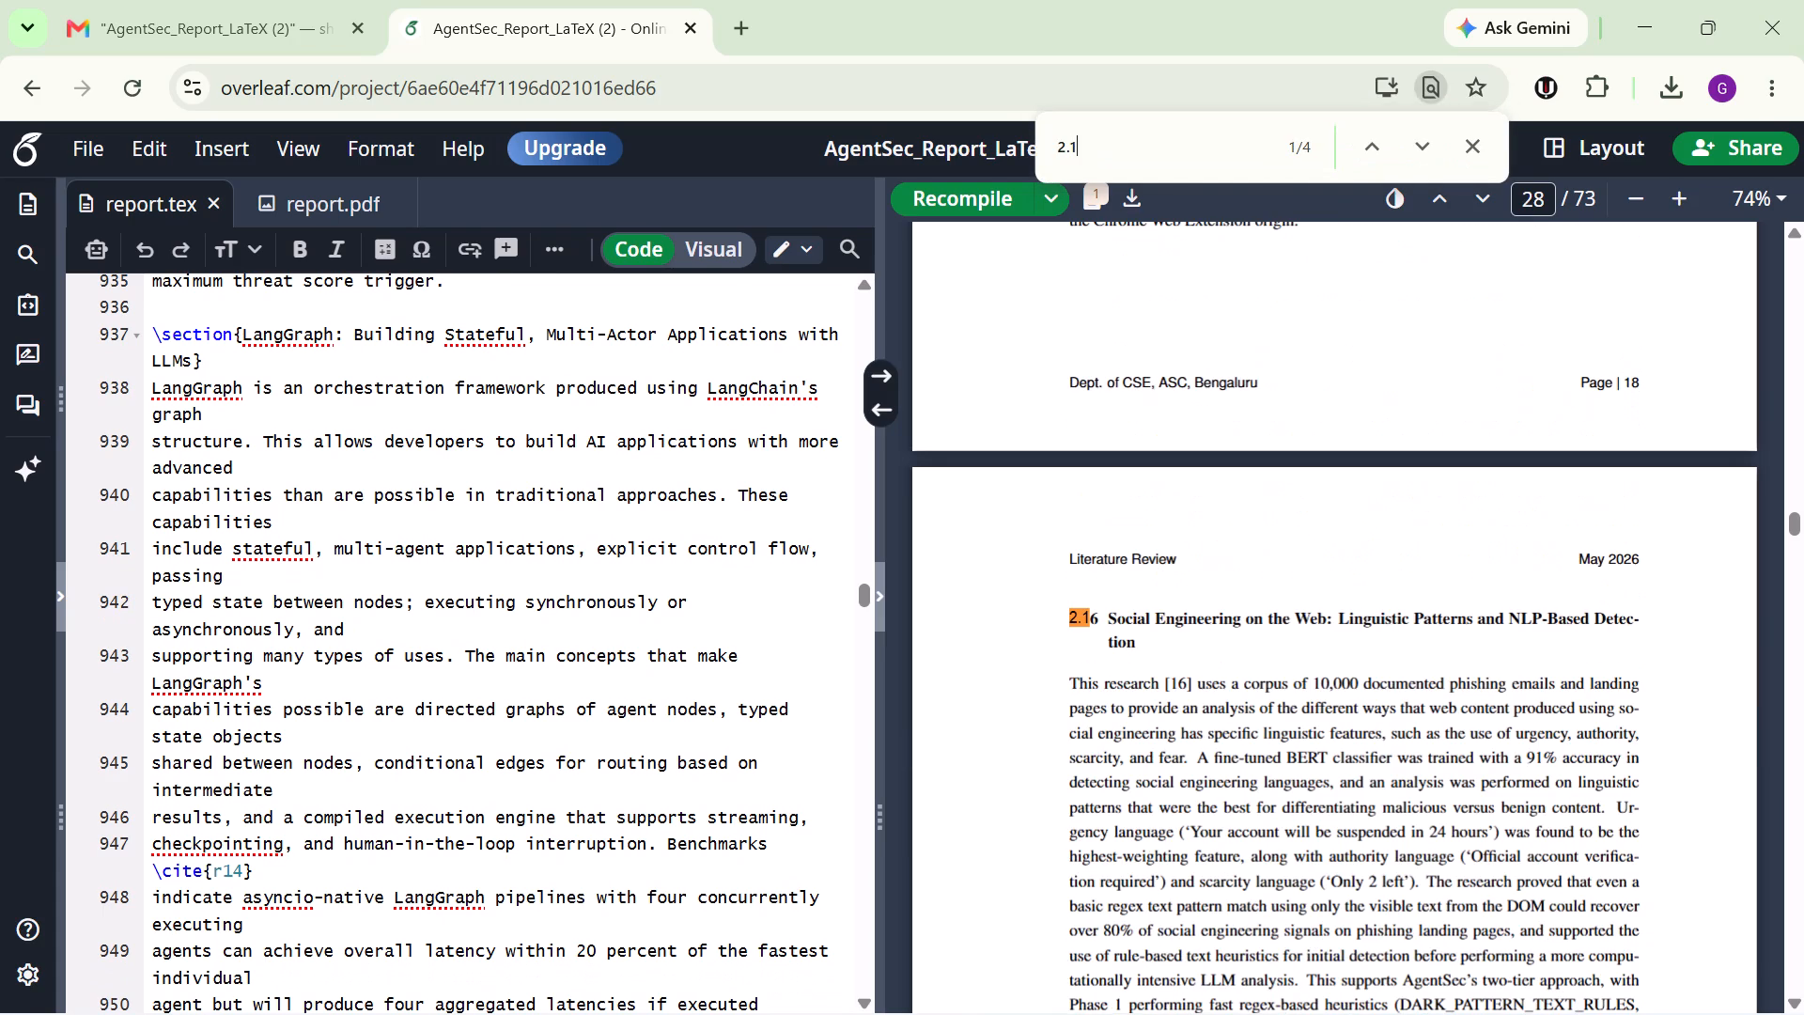
{"action": "key", "text": "7"}
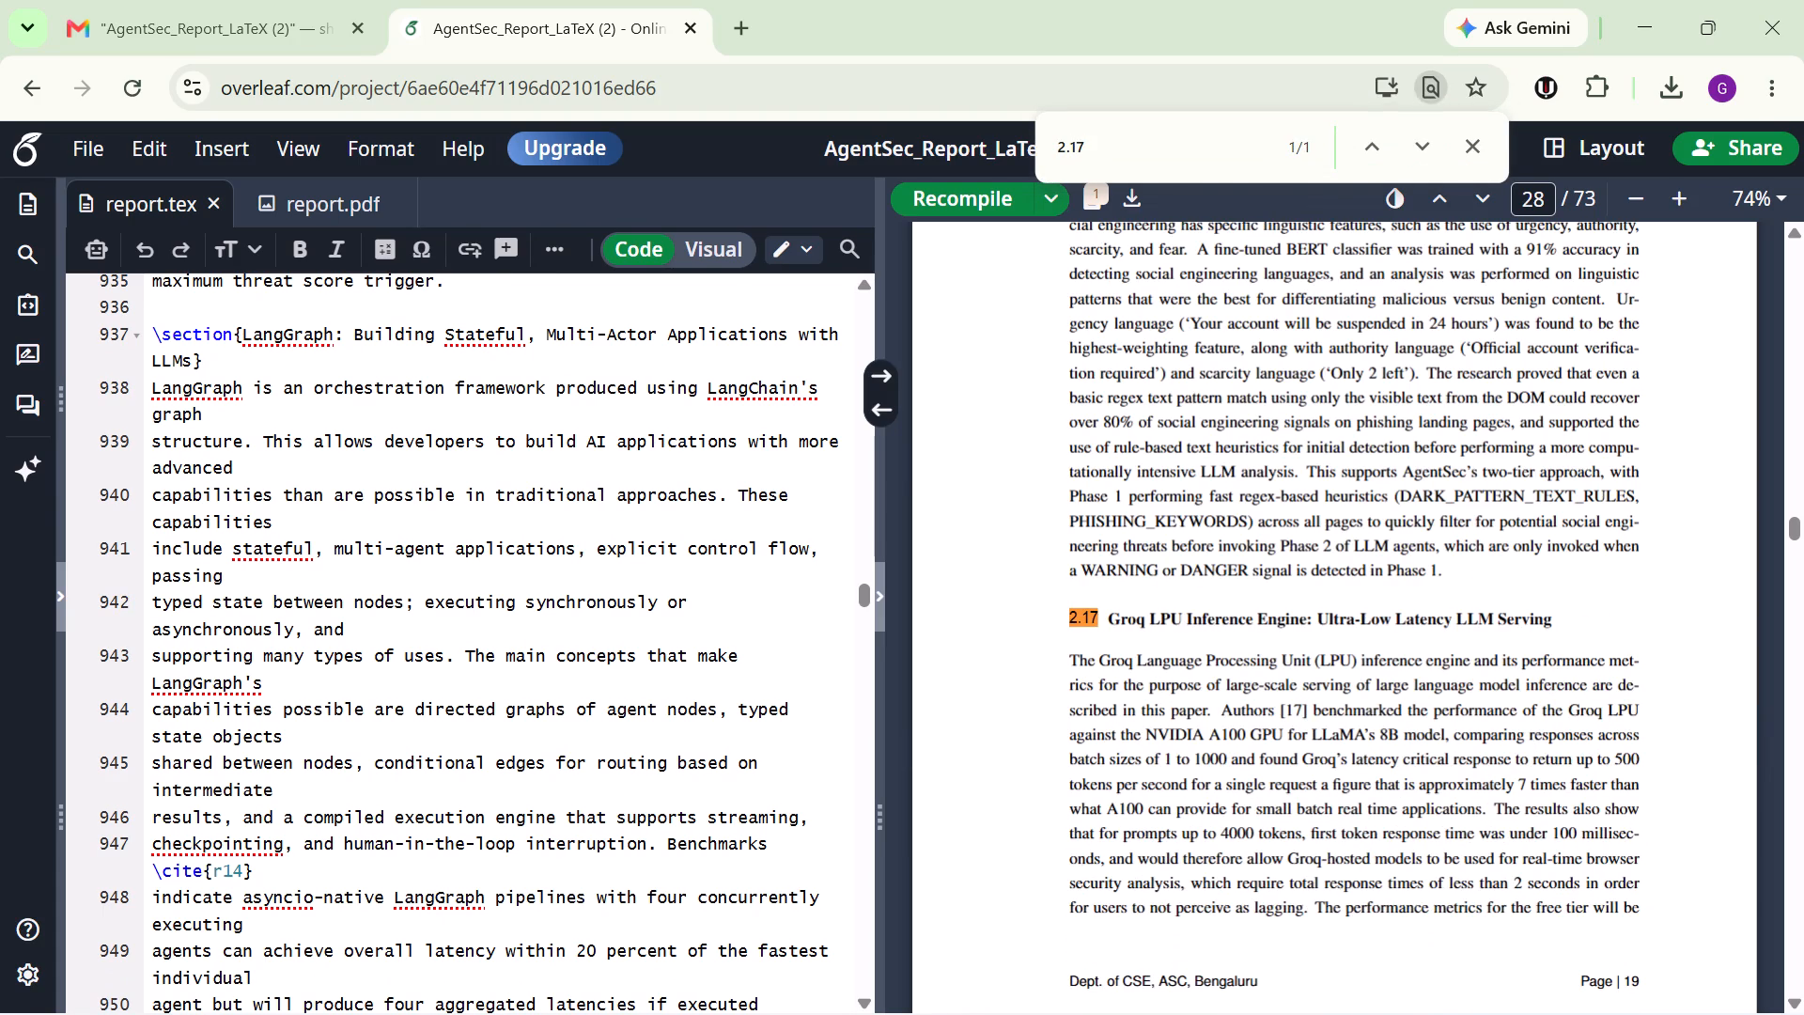
{"action": "left_click", "coordinate": [1470, 156]}
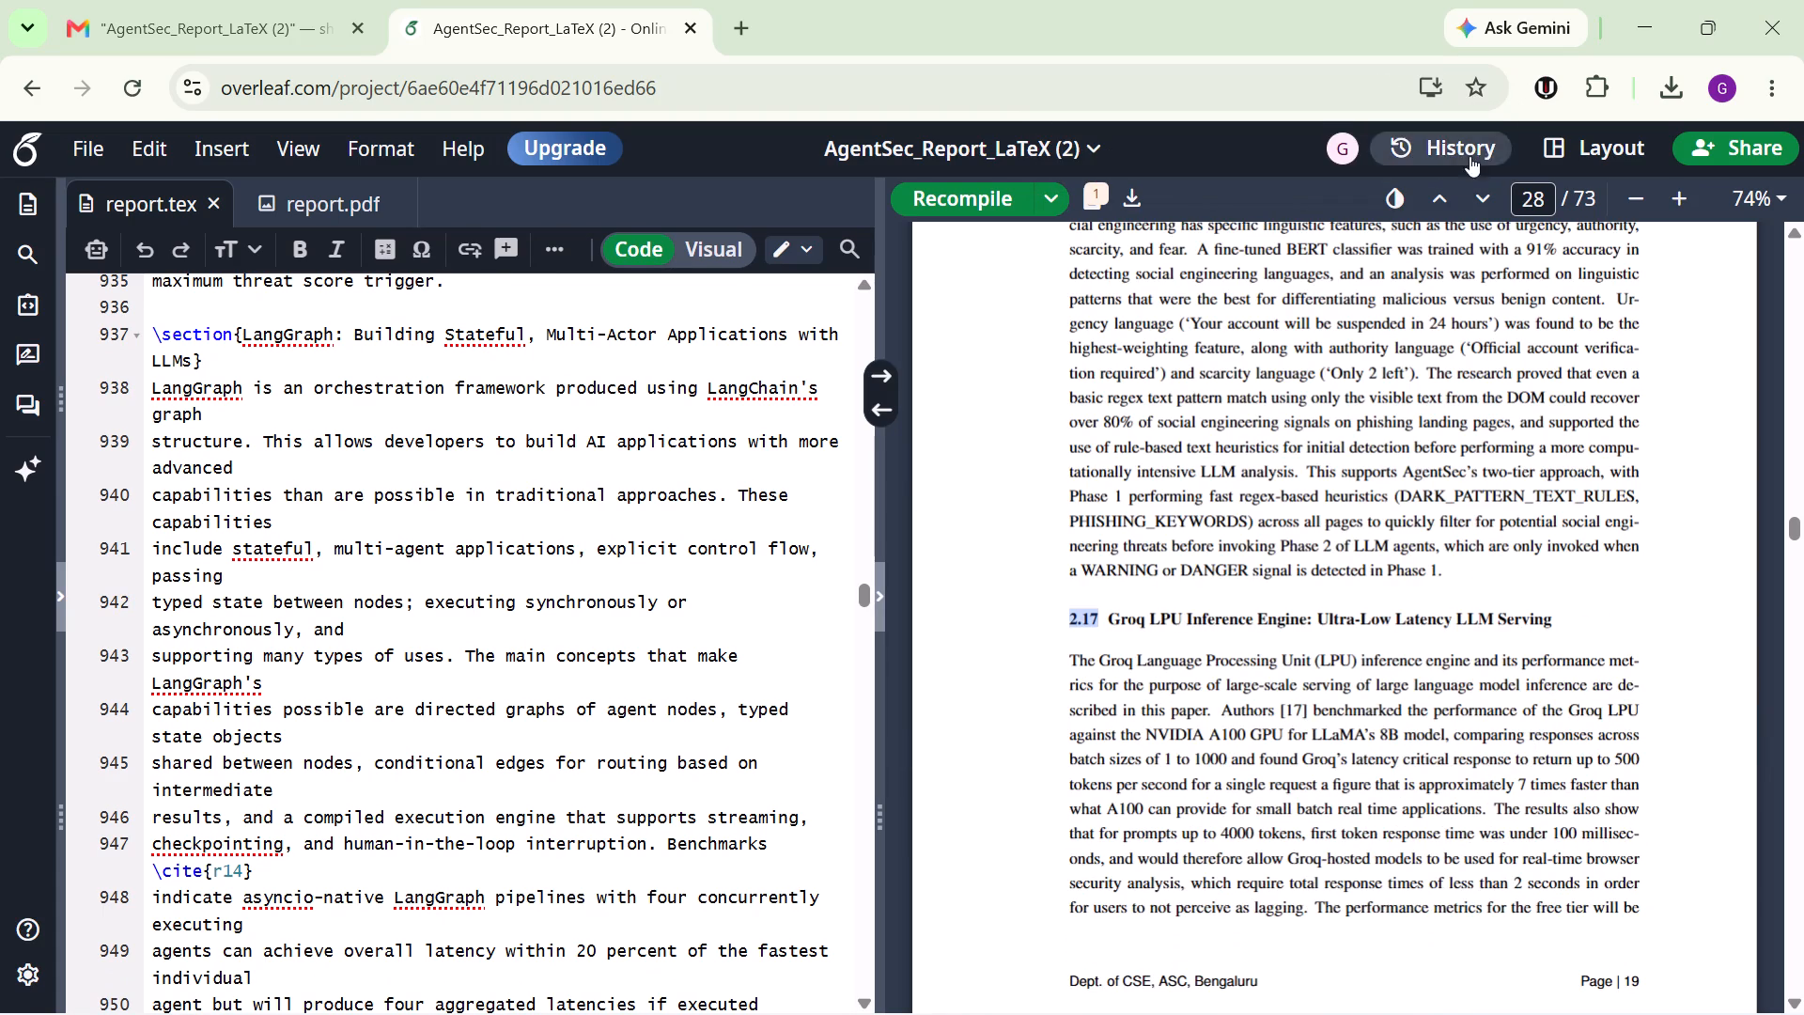
Delete the whole "Groq LPU Inference Engine: Ultra-Low Latency LLM Serving" section from the Literature Review source and recompile the report.
{"action": "scroll", "coordinate": [536, 594], "scroll_direction": "down", "scroll_amount": 5}
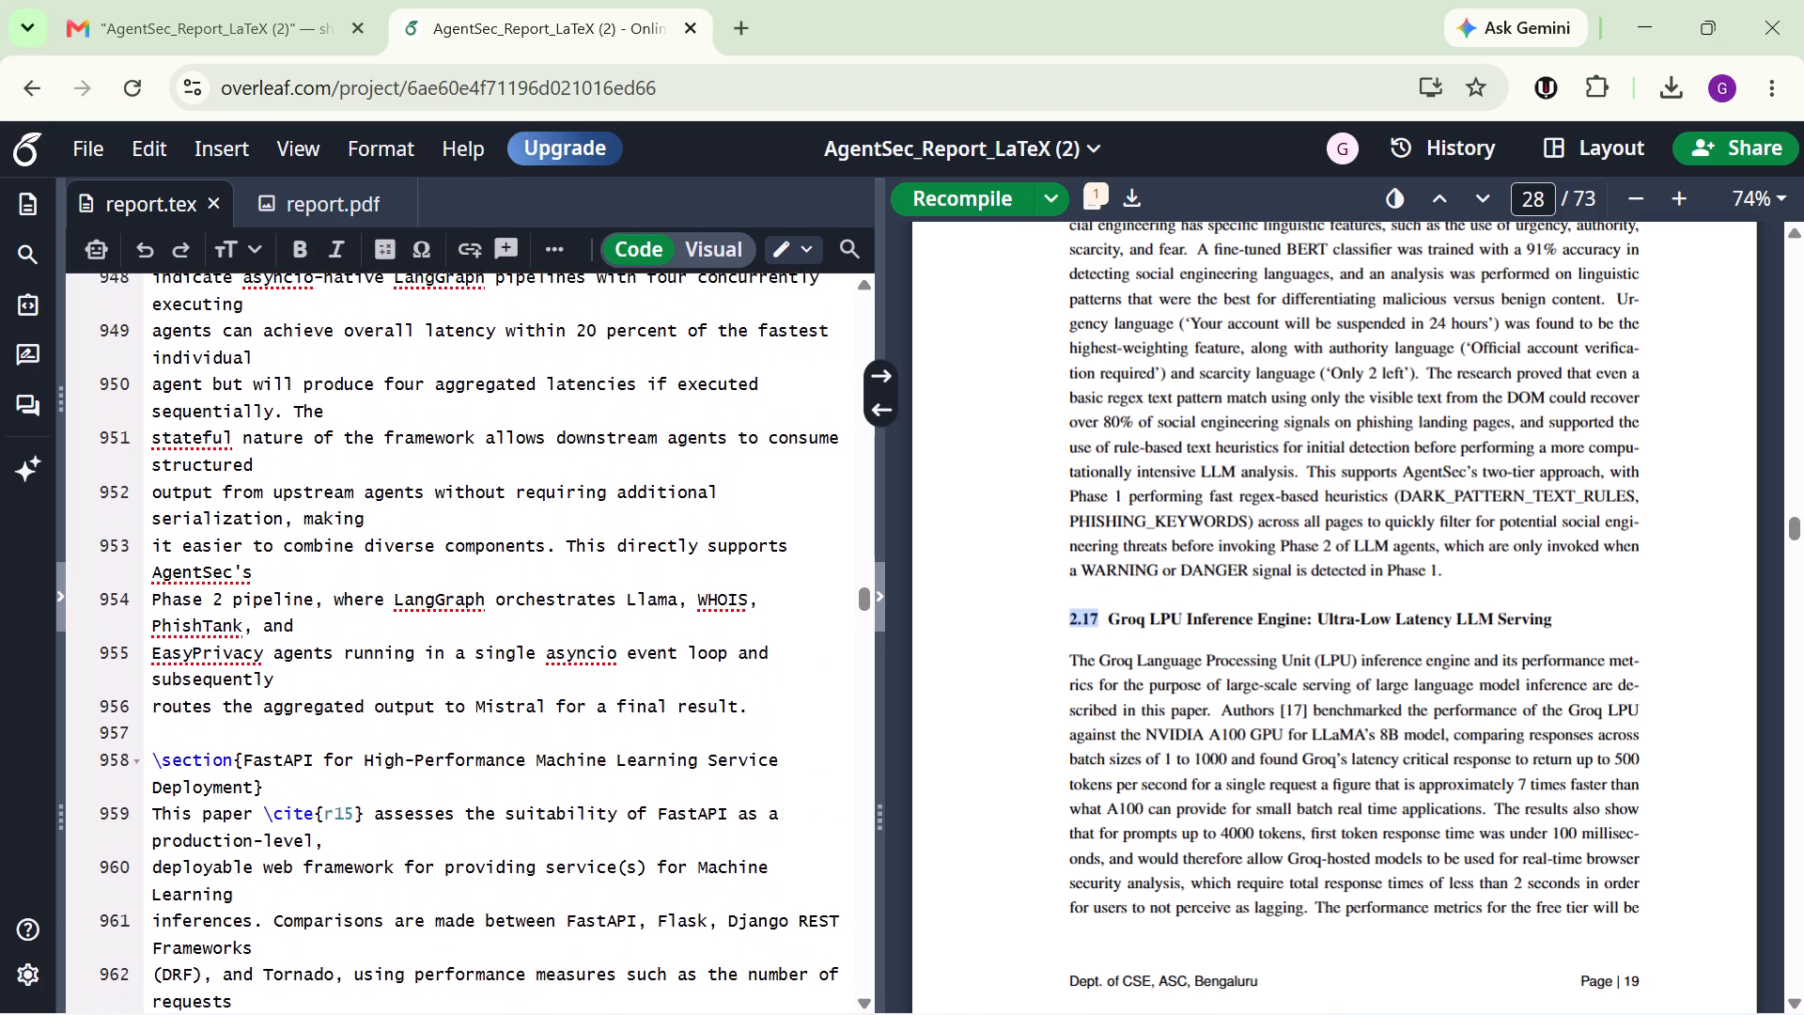
{"action": "scroll", "coordinate": [536, 594], "scroll_direction": "down", "scroll_amount": 5}
{"action": "scroll", "coordinate": [1179, 654], "scroll_direction": "up", "scroll_amount": 4}
{"action": "scroll", "coordinate": [1179, 654], "scroll_direction": "down", "scroll_amount": 1}
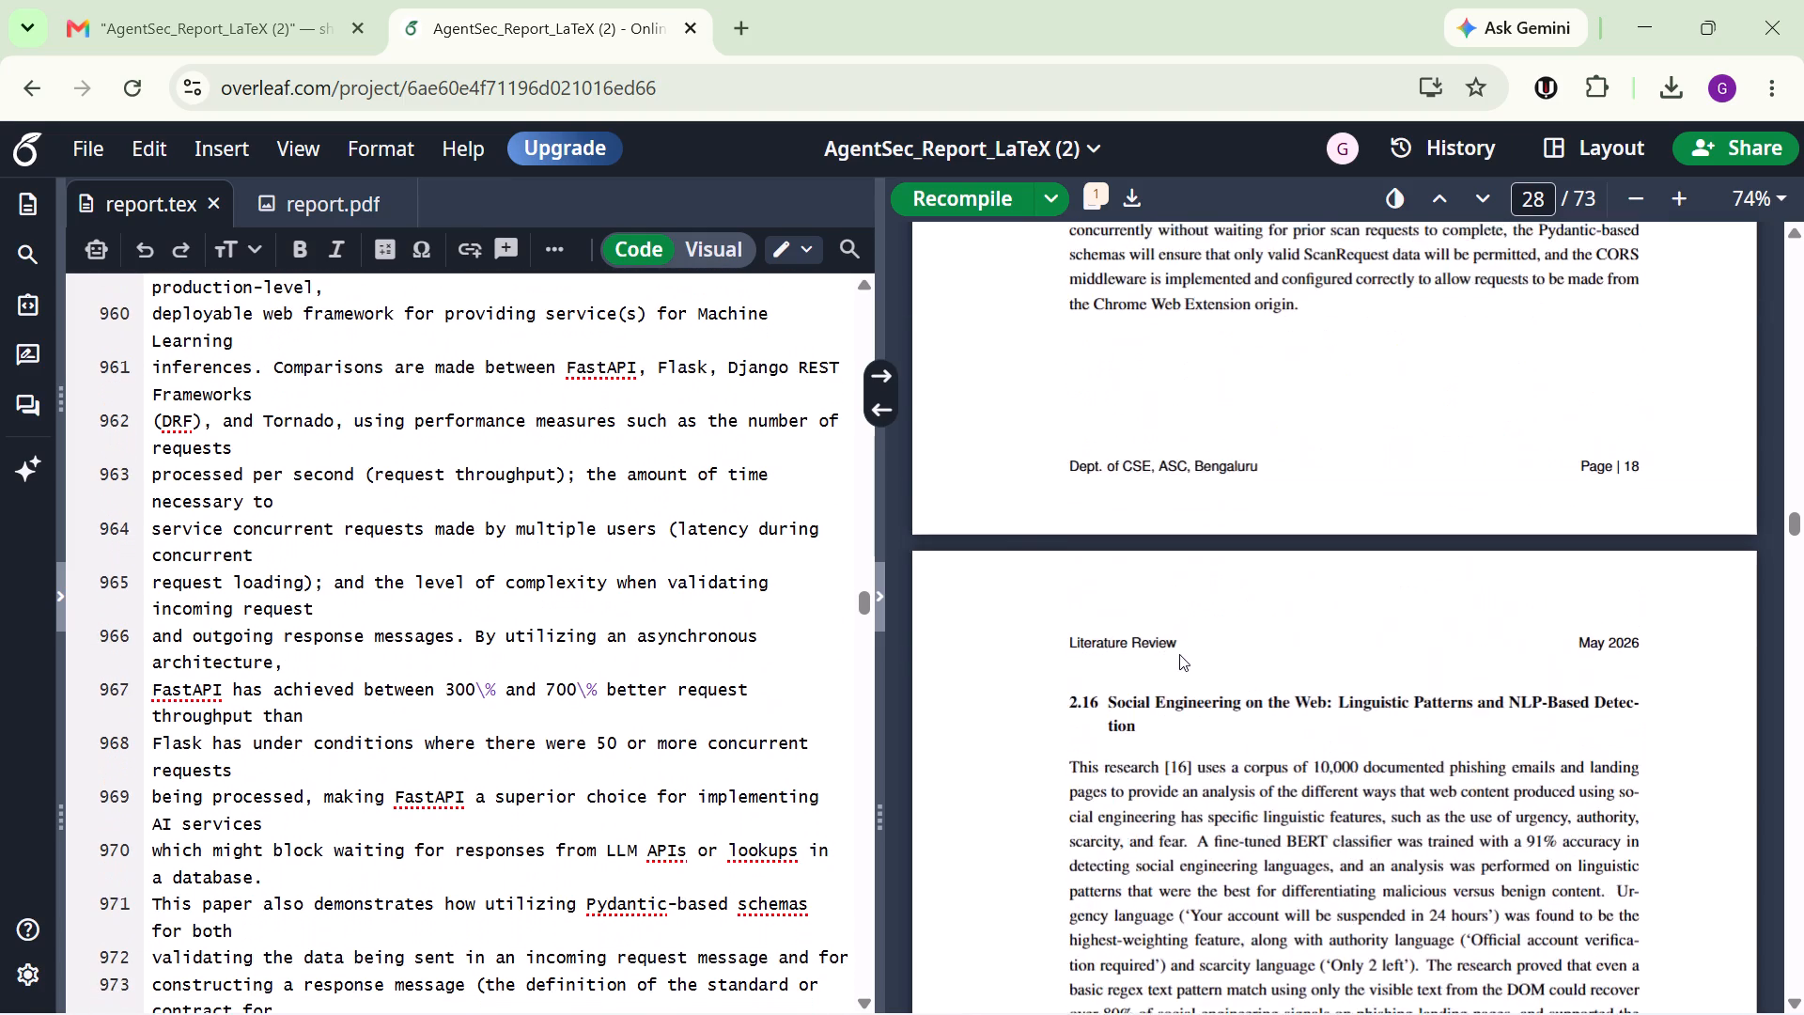
{"action": "scroll", "coordinate": [1179, 654], "scroll_direction": "down", "scroll_amount": 1}
{"action": "scroll", "coordinate": [500, 811], "scroll_direction": "down", "scroll_amount": 4}
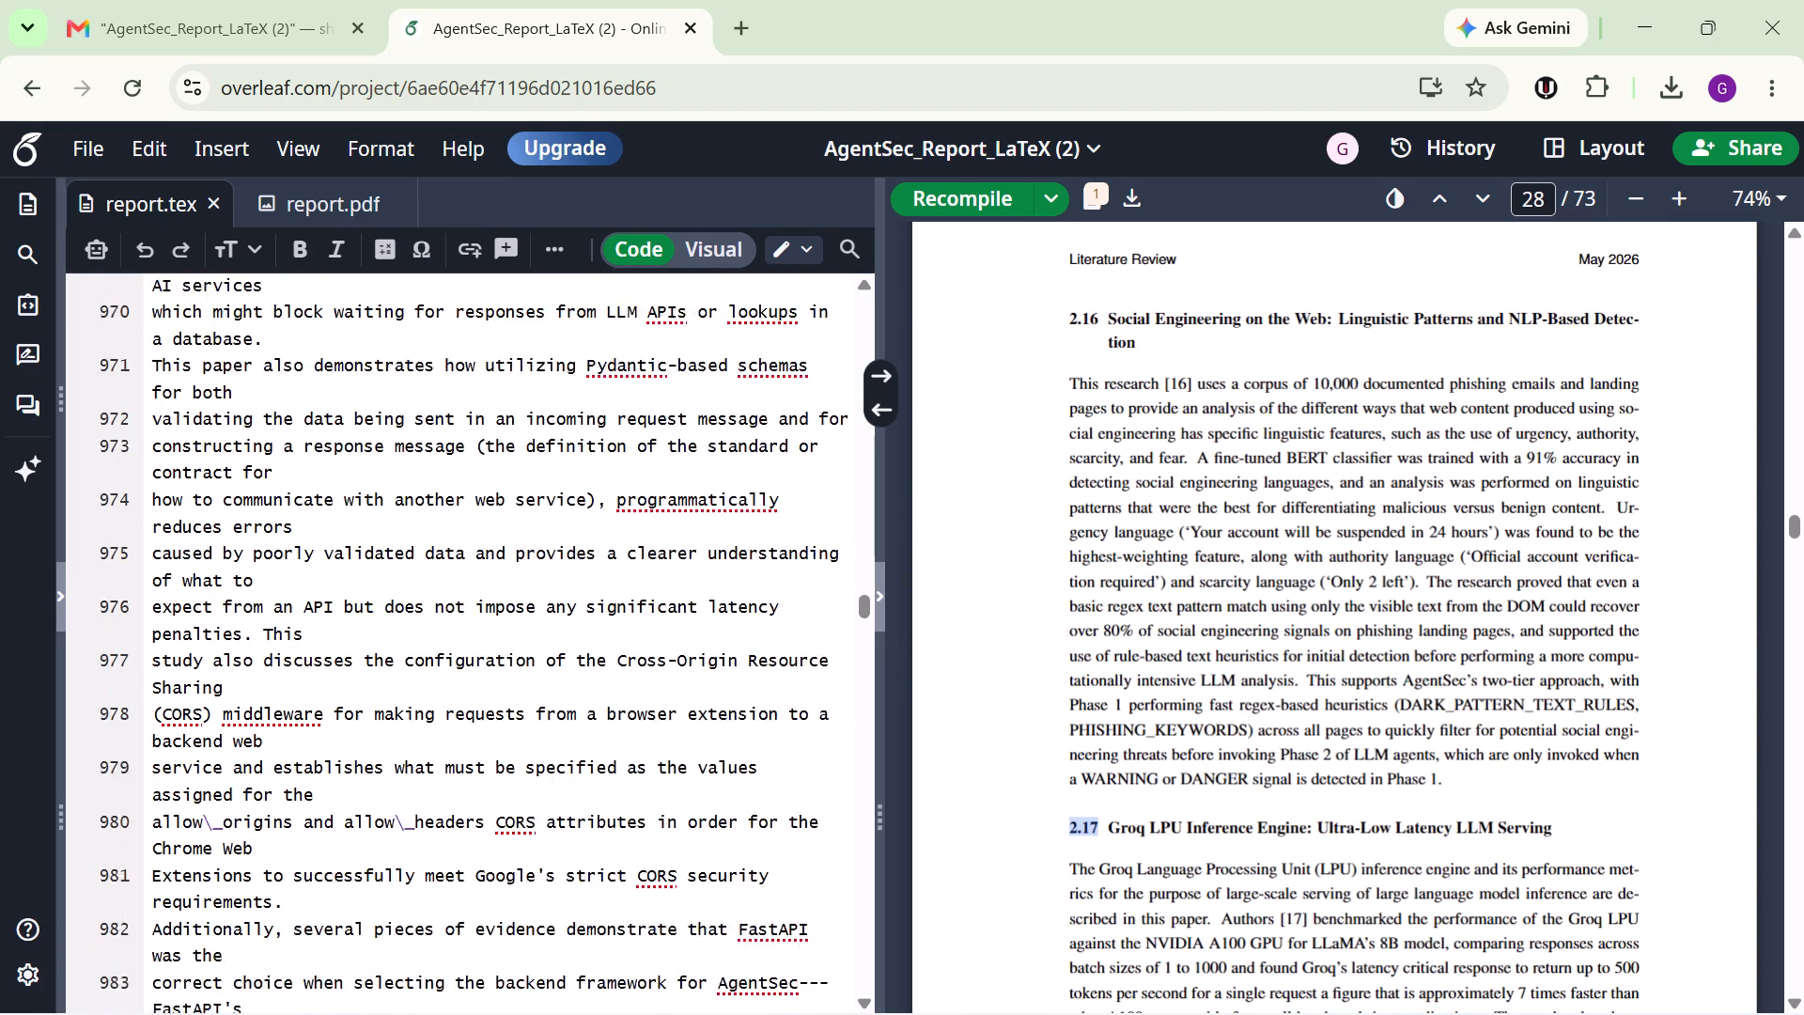
{"action": "scroll", "coordinate": [500, 811], "scroll_direction": "down", "scroll_amount": 5}
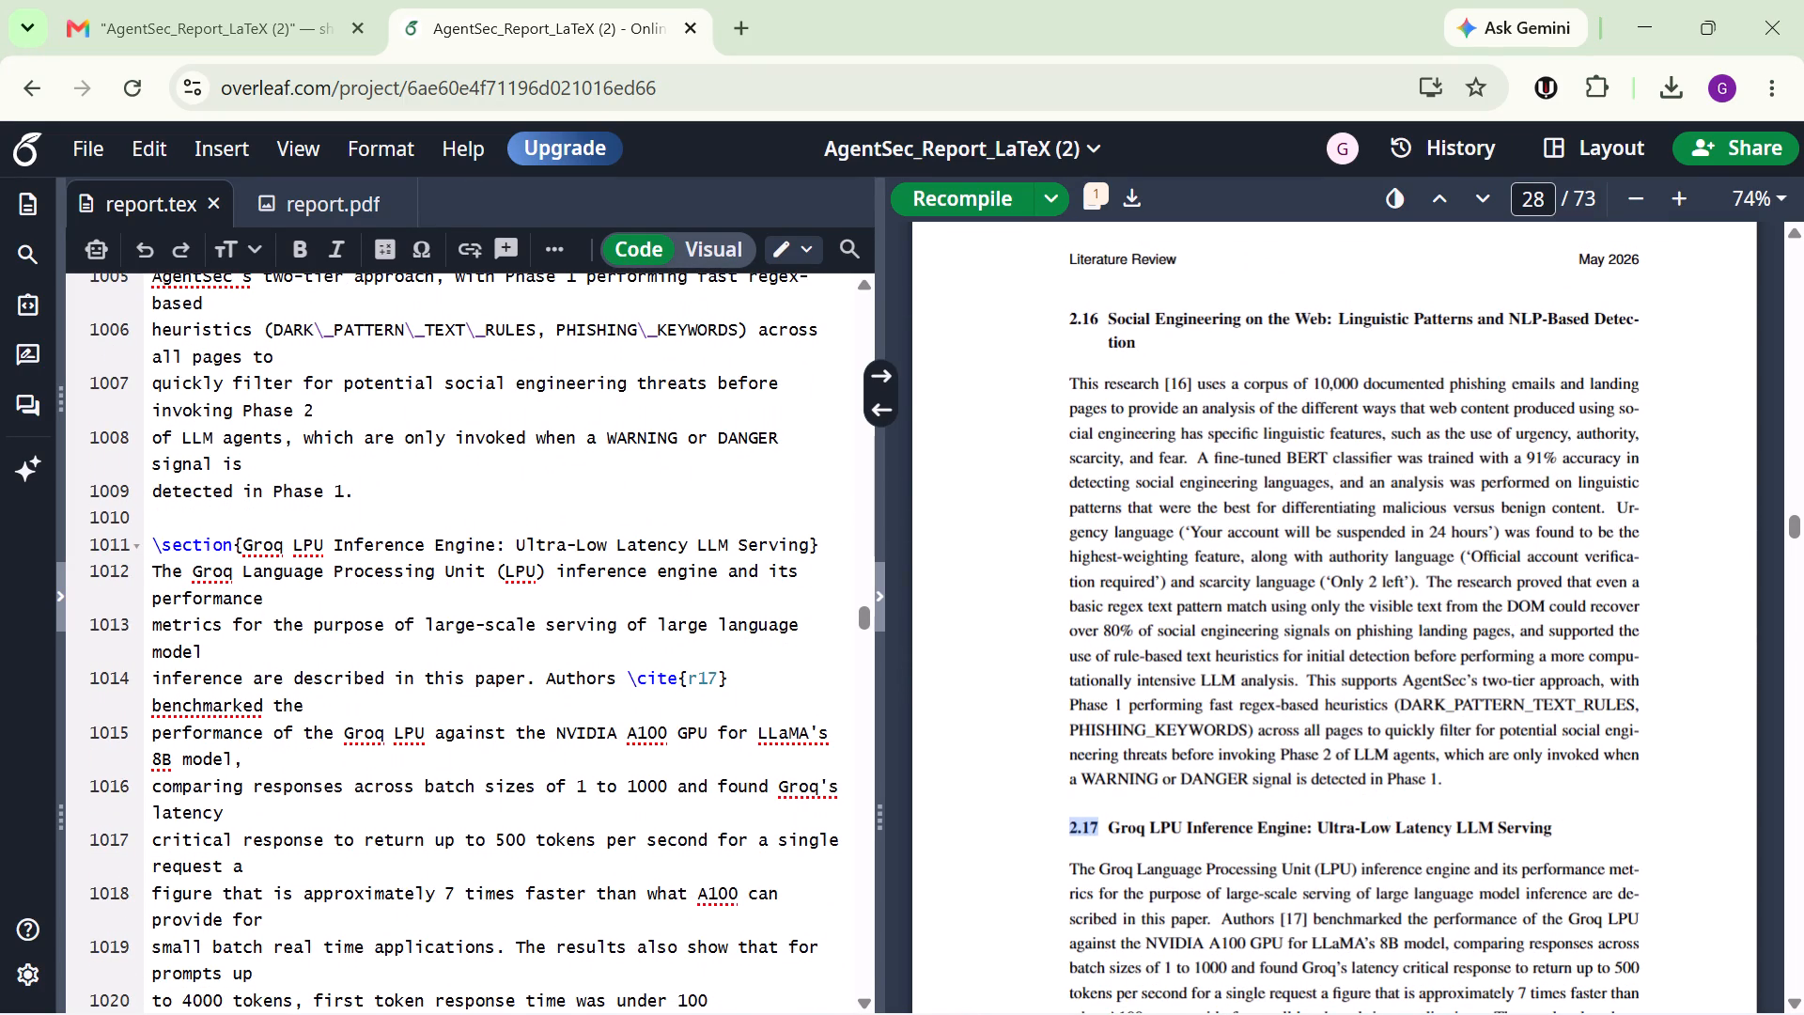
{"action": "left_click_drag", "start_coordinate": [147, 532], "coordinate": [478, 949]}
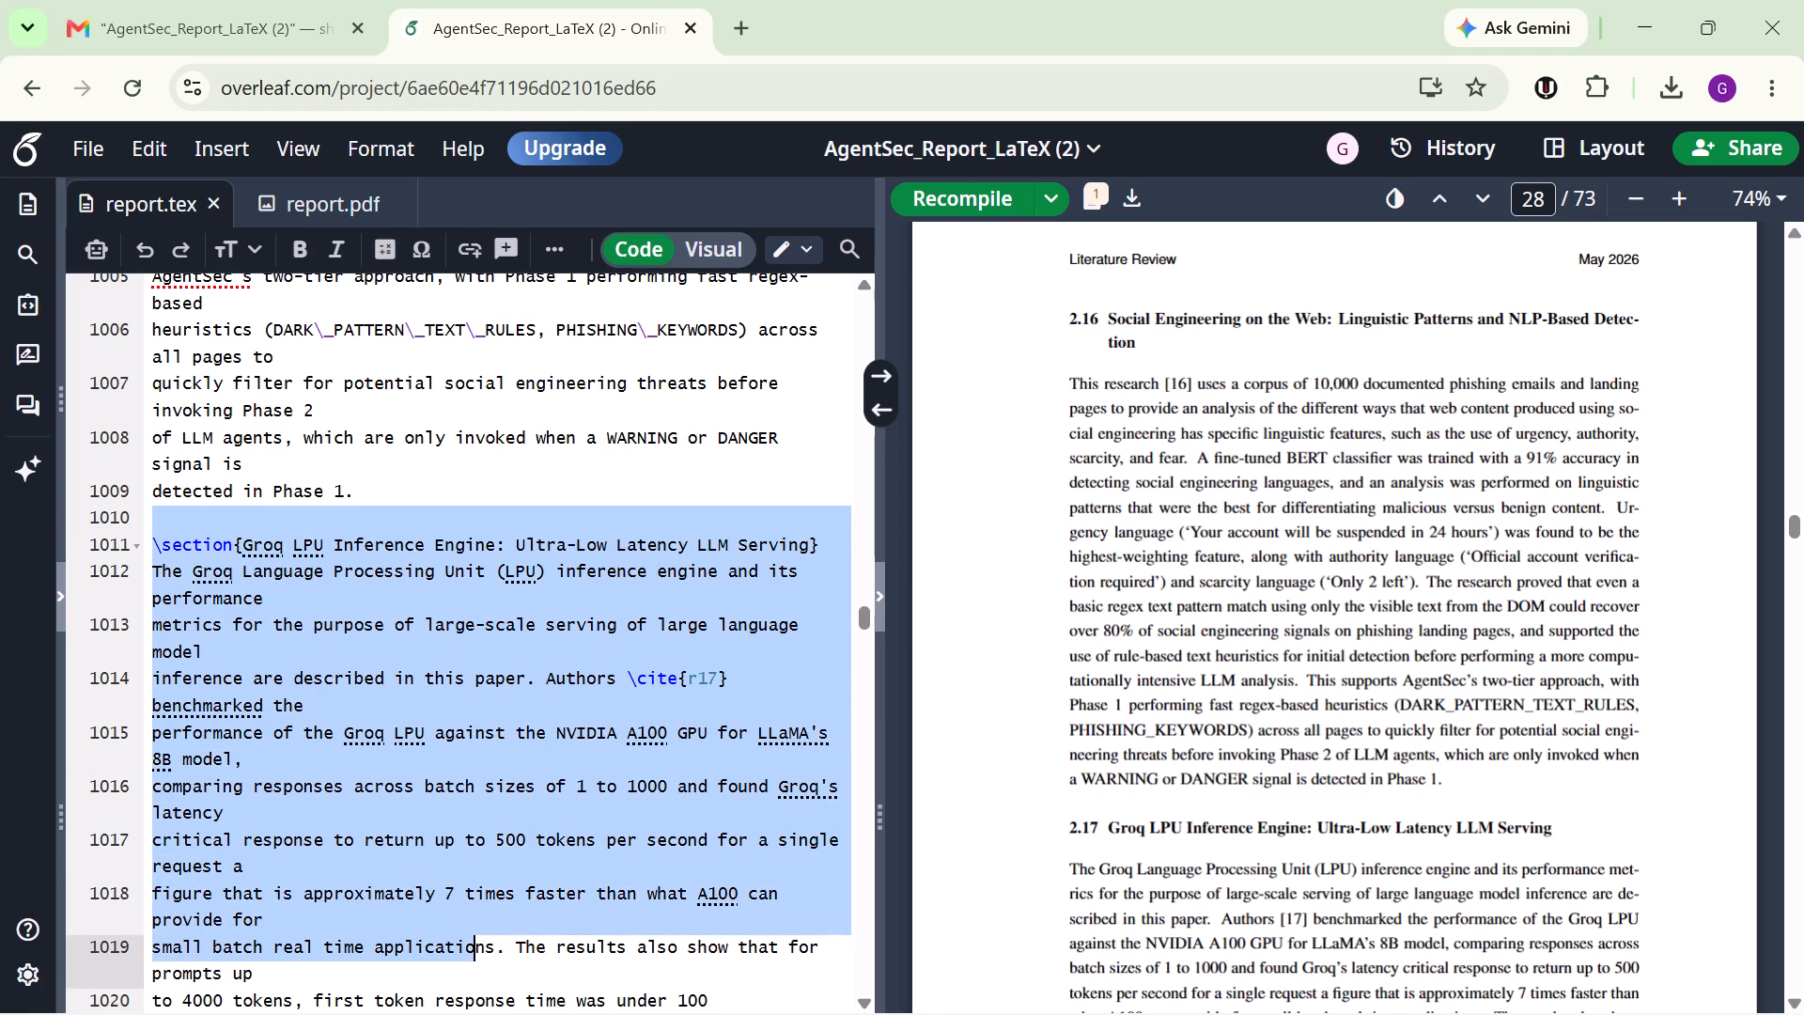
{"action": "left_click_drag", "start_coordinate": [478, 949], "coordinate": [496, 1014]}
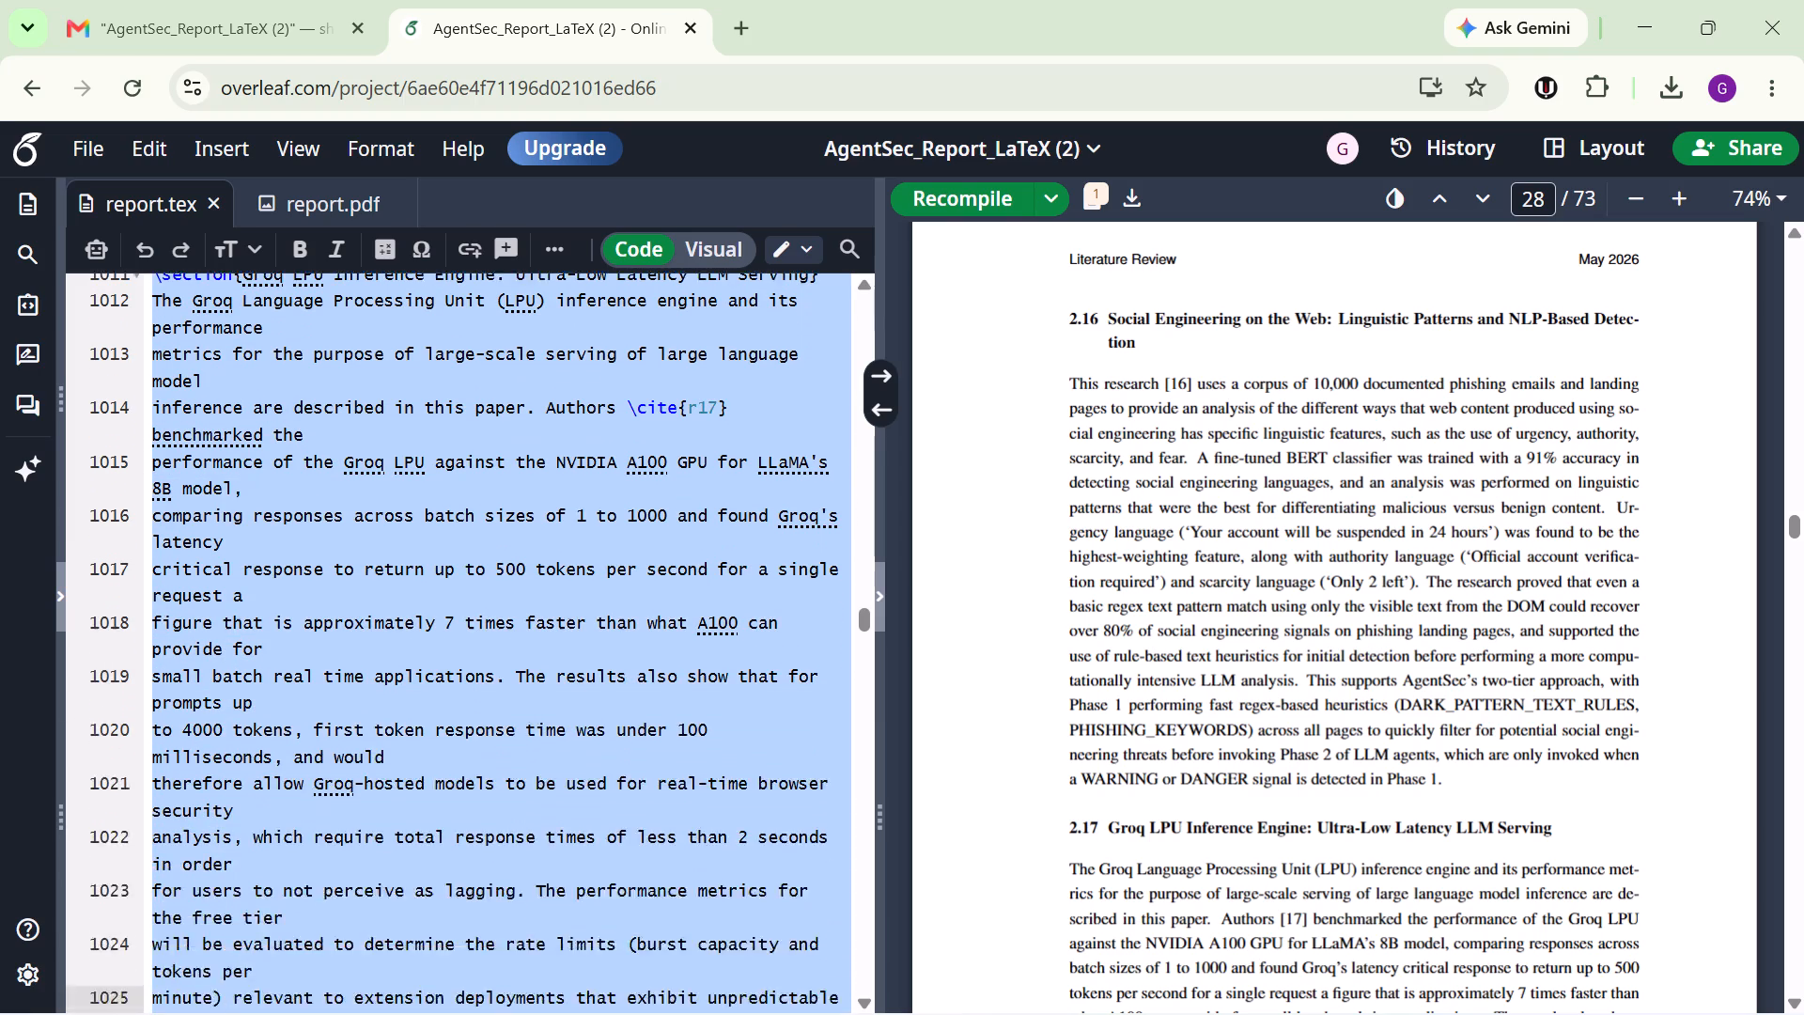
{"action": "left_click_drag", "start_coordinate": [496, 1014], "coordinate": [451, 869]}
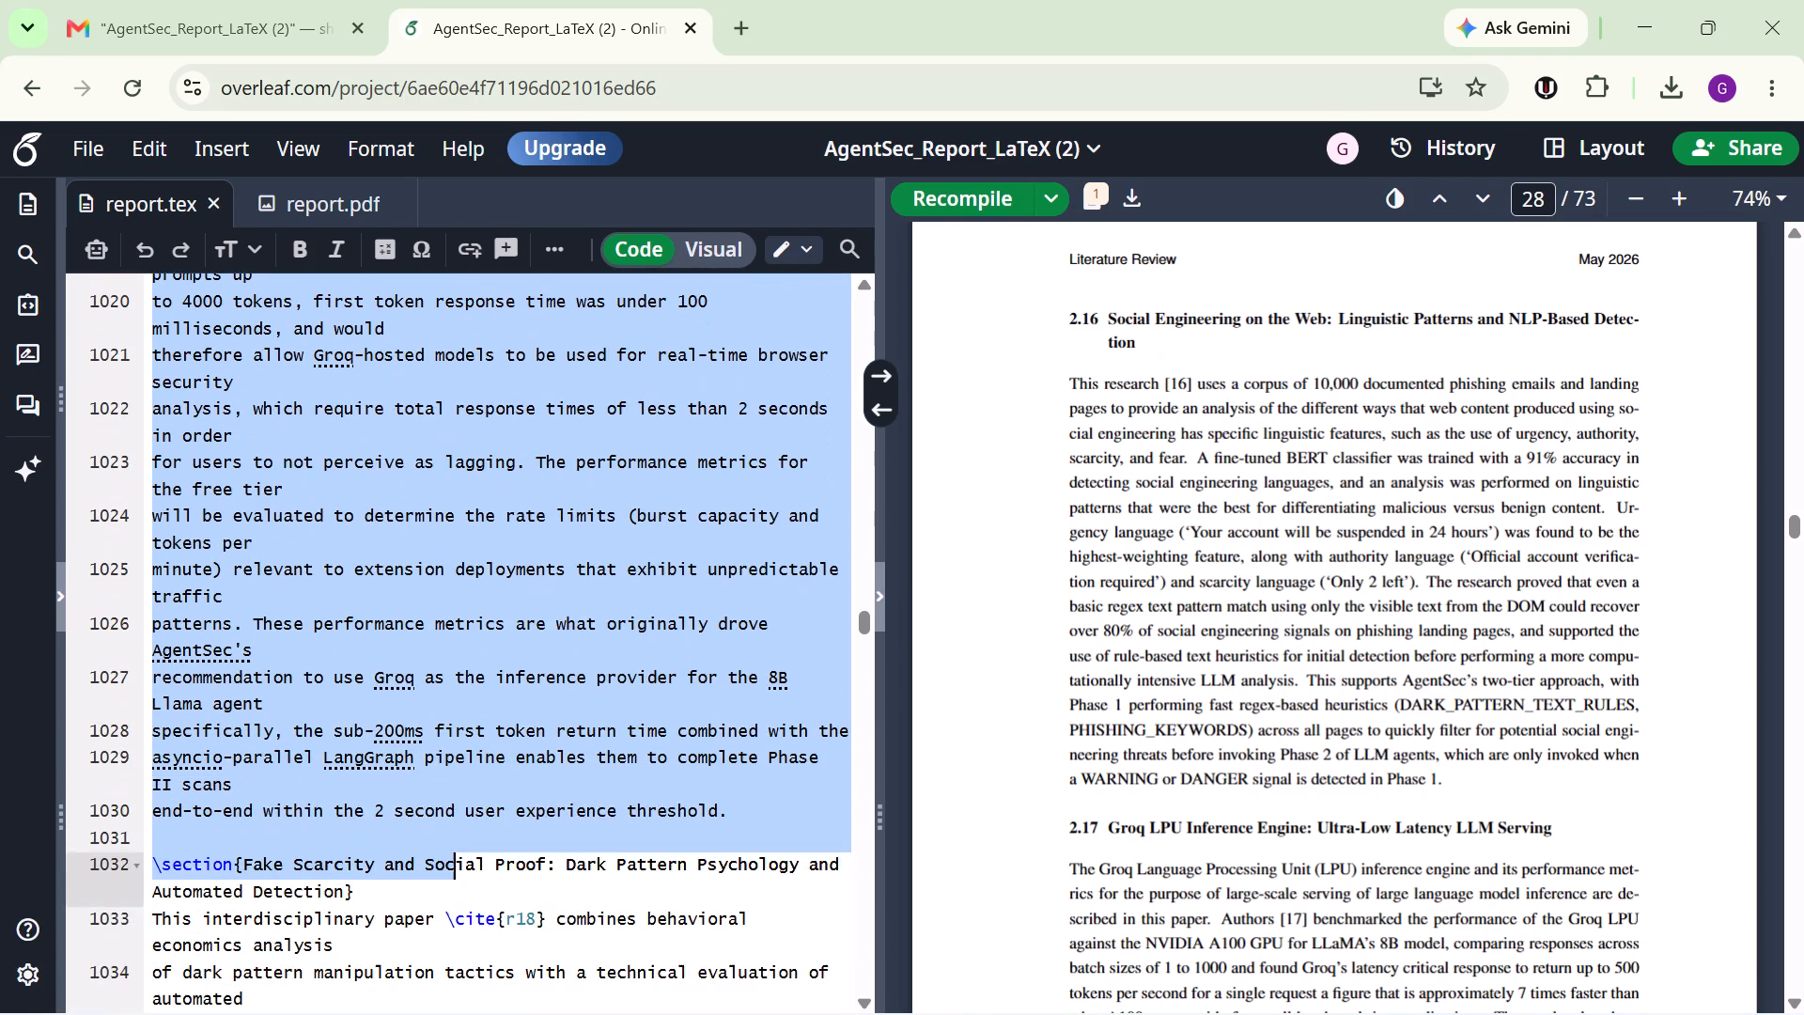
{"action": "left_click_drag", "start_coordinate": [451, 869], "coordinate": [515, 843]}
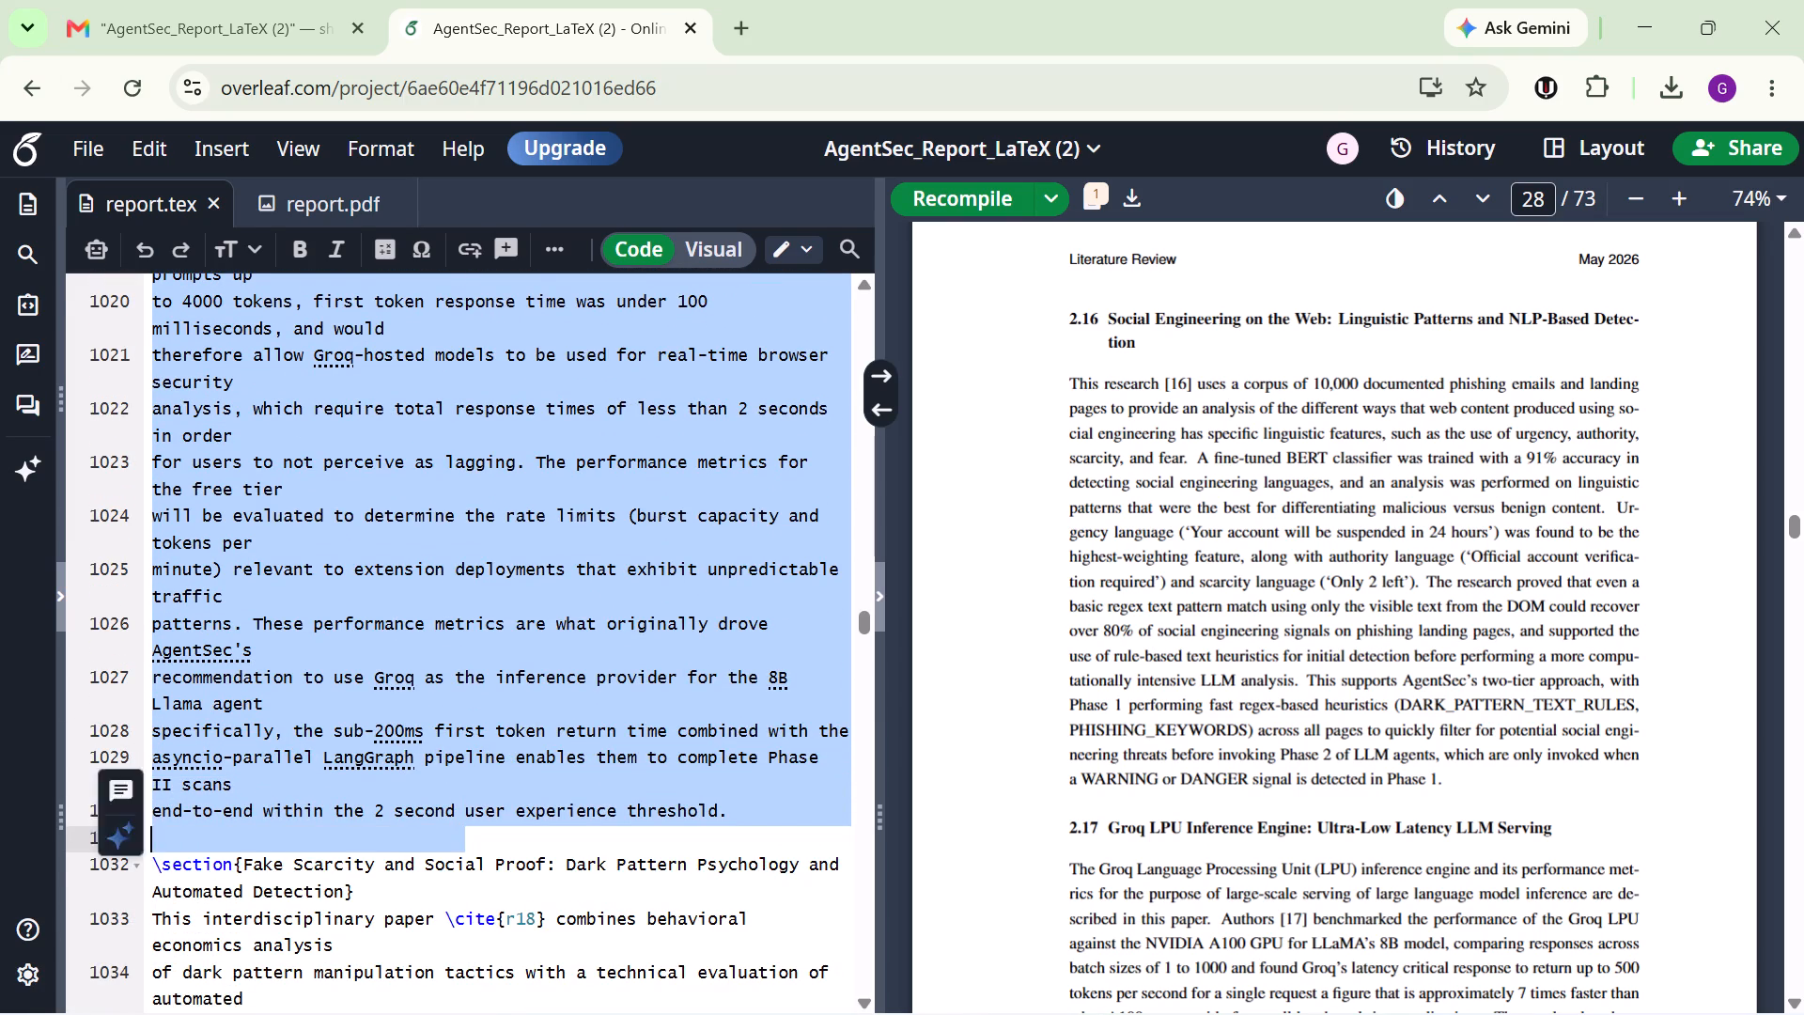
{"action": "key", "text": "BackSpace"}
{"action": "key", "text": "ctrl+s"}
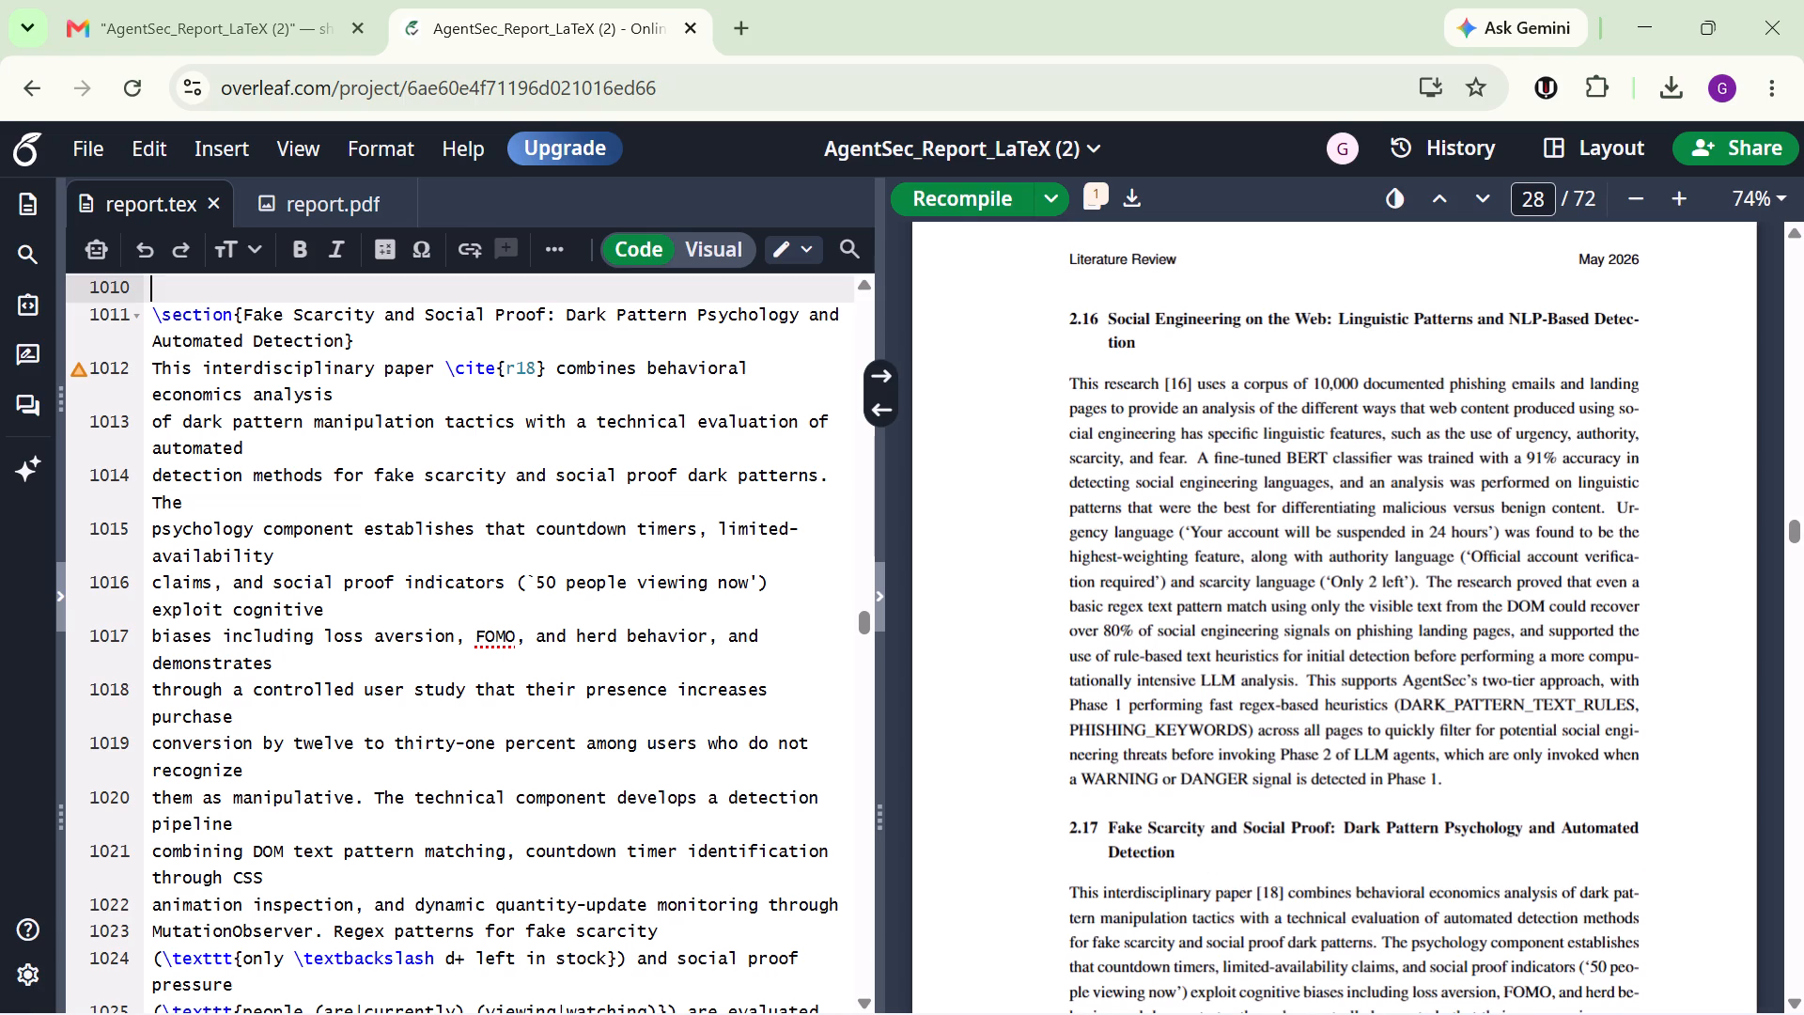
Examine the source around the removed Groq section, between the Social Engineering and Fake Scarcity sections, and the warning beside the latter.
{"action": "scroll", "coordinate": [515, 843], "scroll_direction": "up", "scroll_amount": 8}
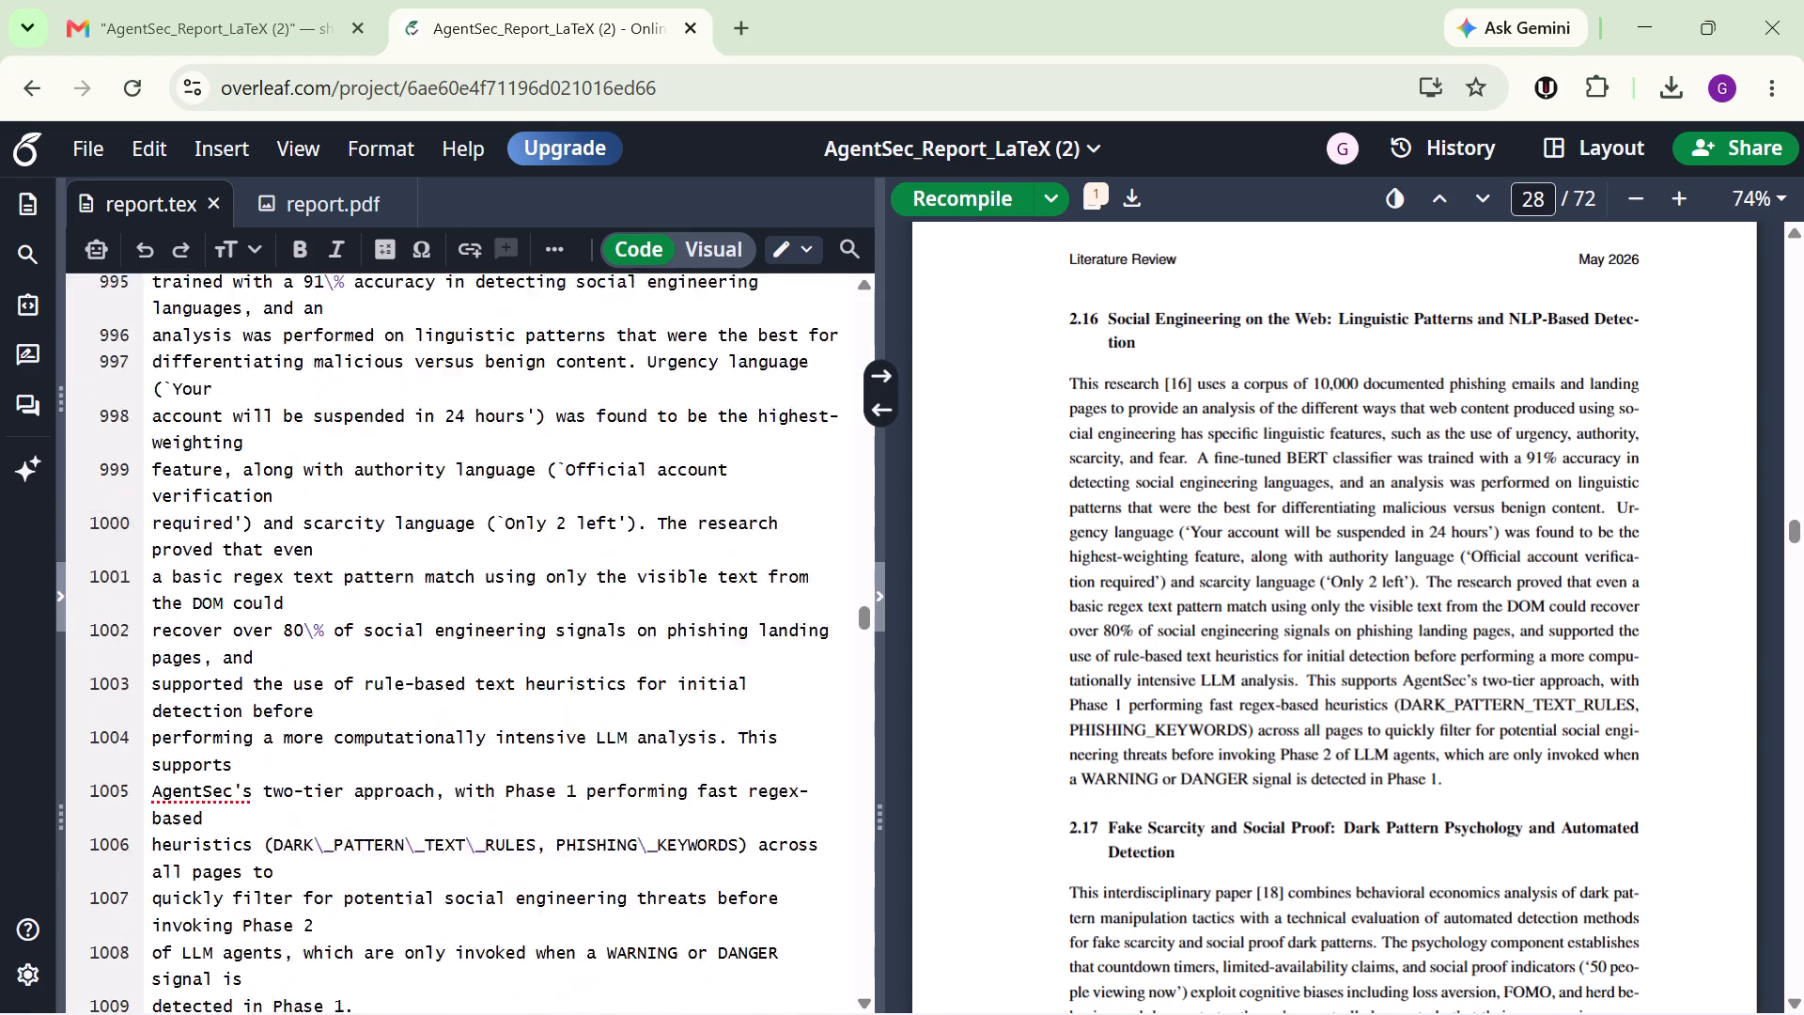
{"action": "scroll", "coordinate": [515, 843], "scroll_direction": "up", "scroll_amount": 4}
{"action": "scroll", "coordinate": [515, 843], "scroll_direction": "down", "scroll_amount": 7}
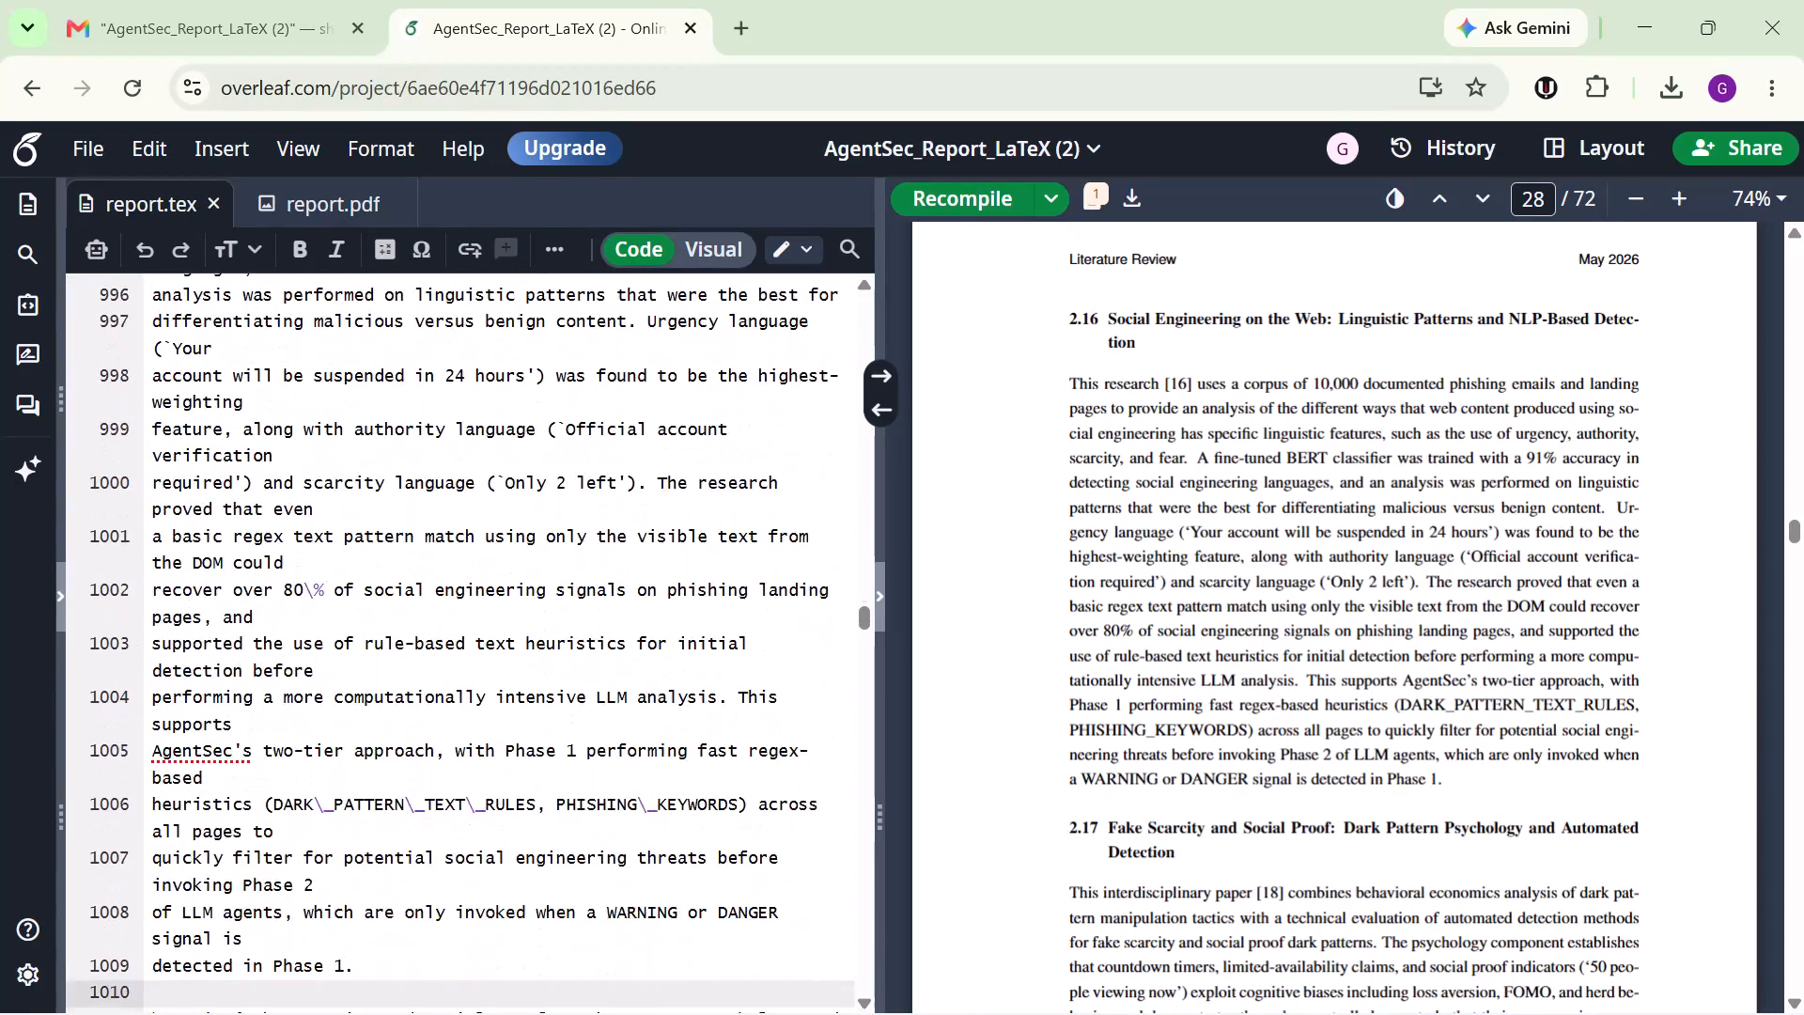
{"action": "scroll", "coordinate": [515, 843], "scroll_direction": "down", "scroll_amount": 1}
{"action": "scroll", "coordinate": [515, 843], "scroll_direction": "up", "scroll_amount": 4}
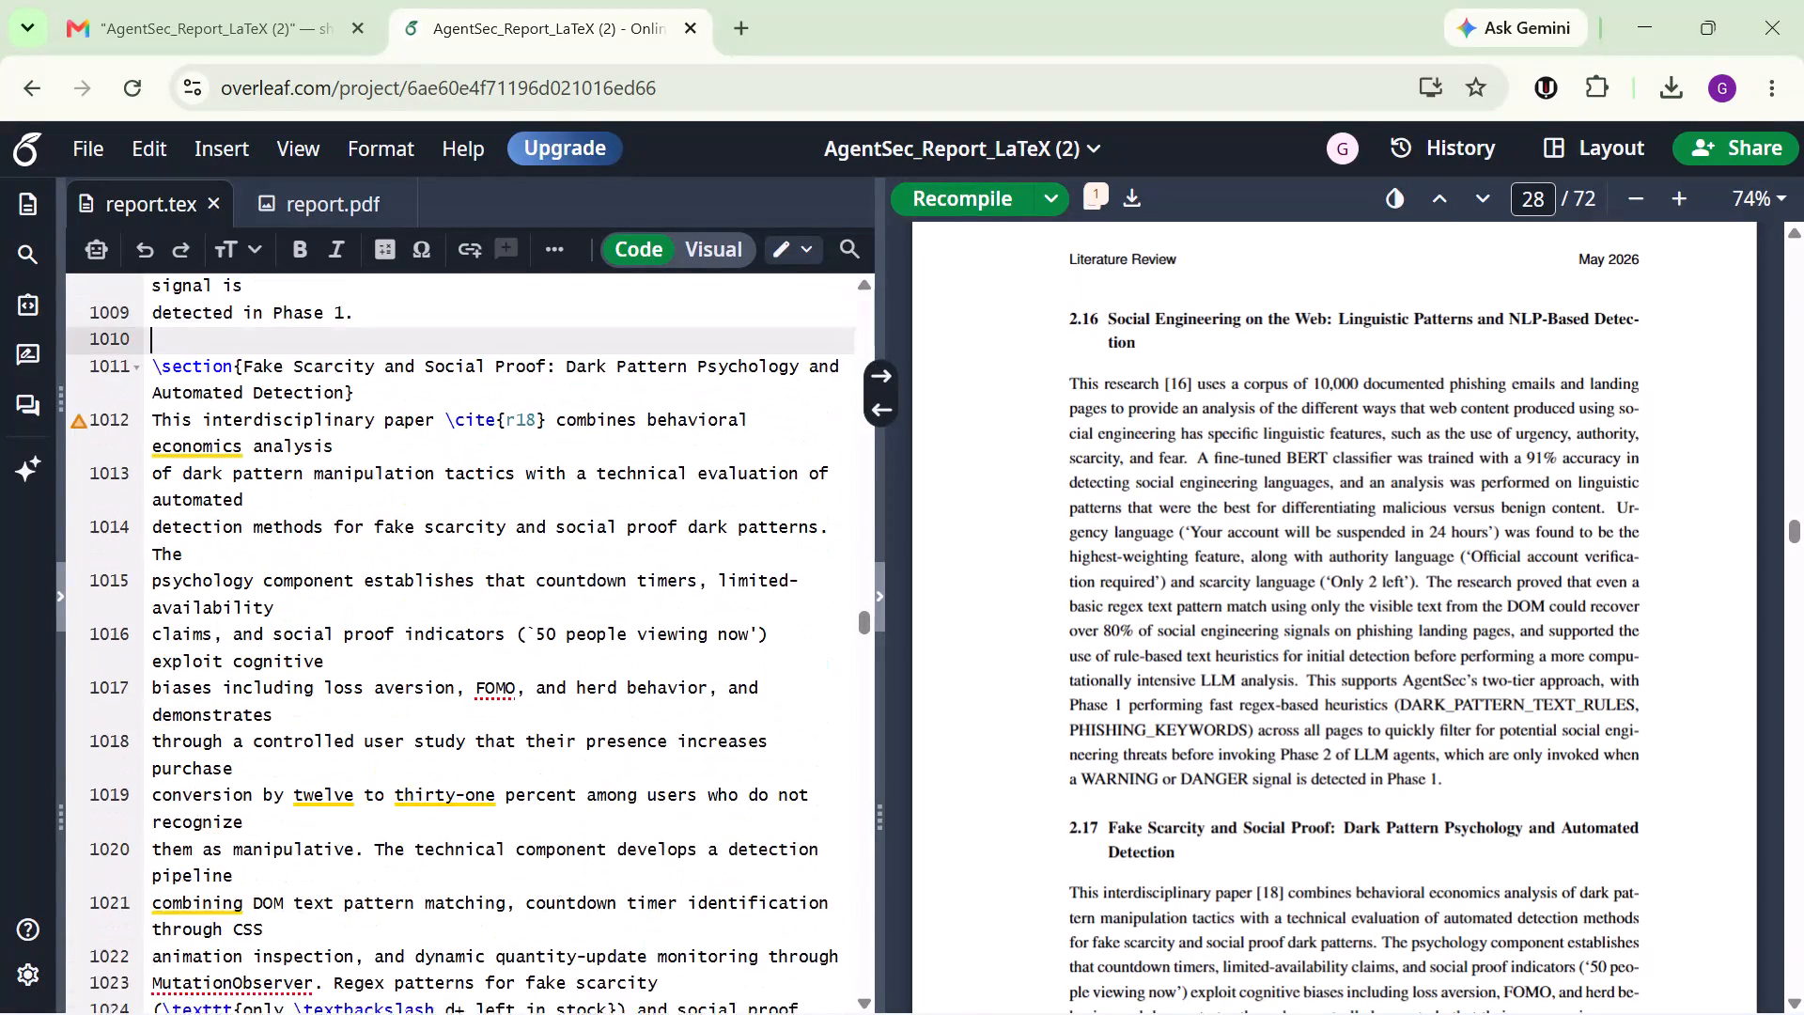
{"action": "scroll", "coordinate": [515, 843], "scroll_direction": "up", "scroll_amount": 1}
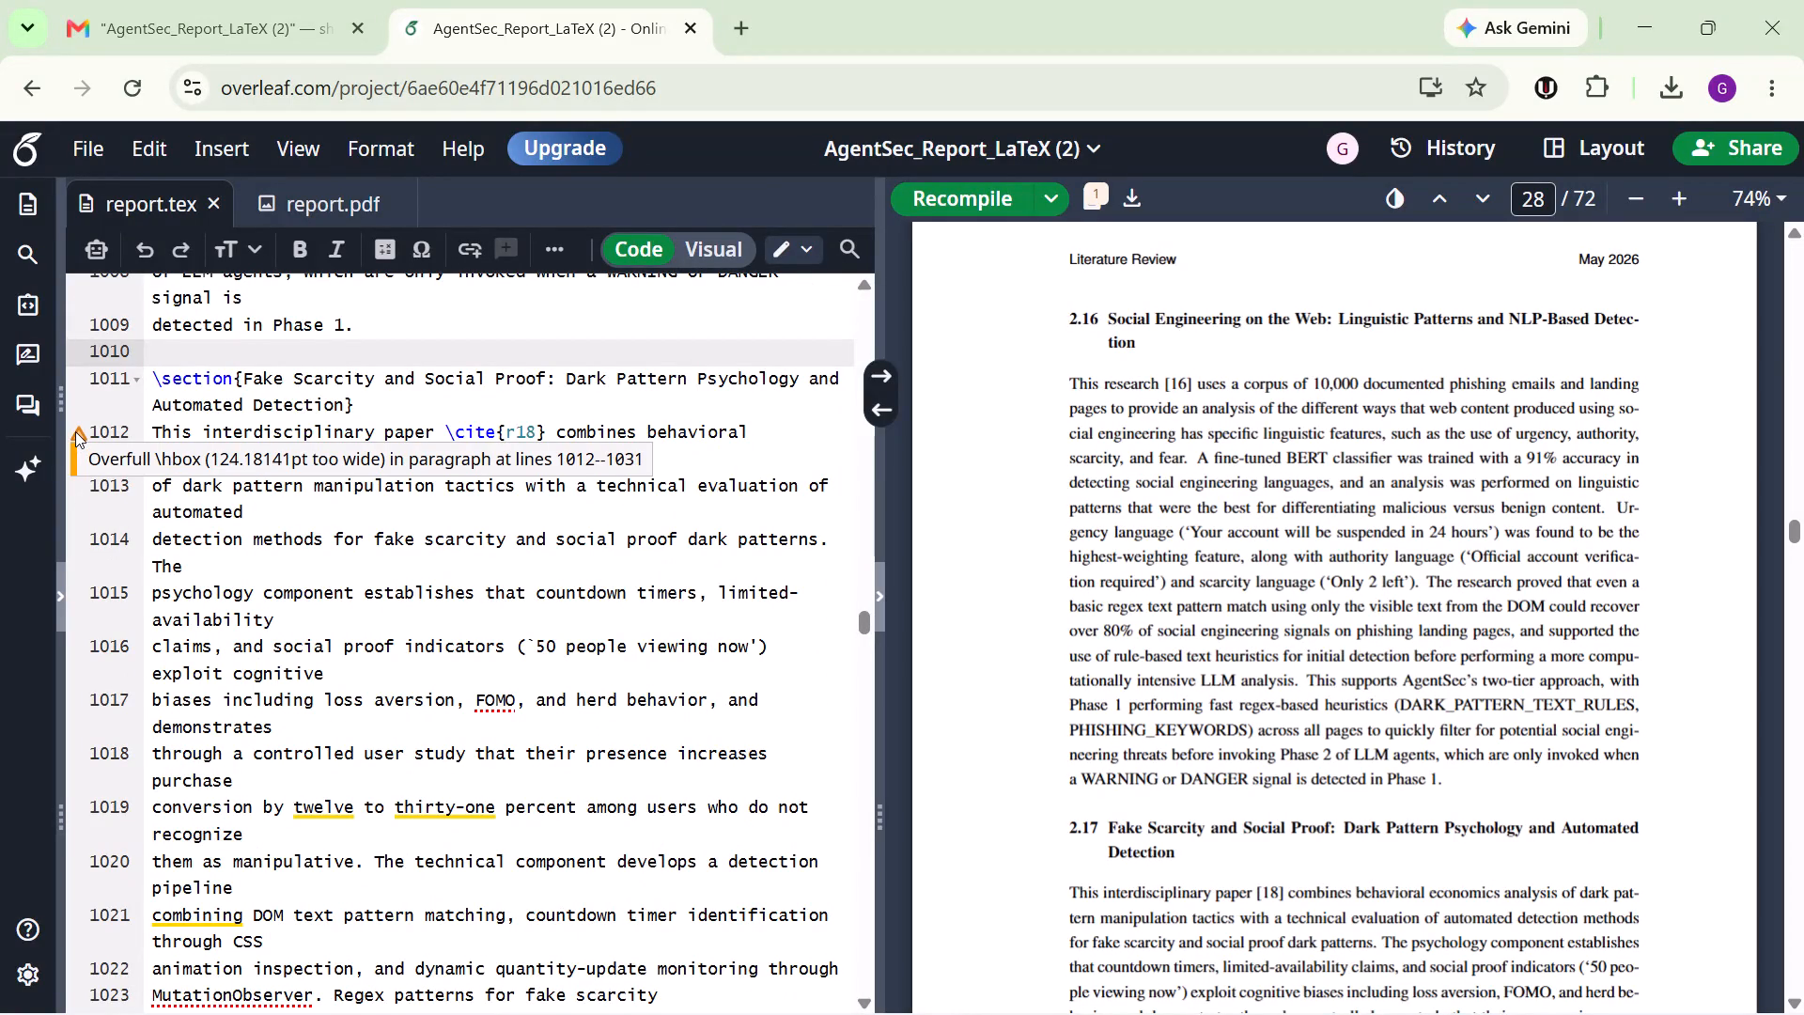
Look back through the report source from the Social Engineering section to the start of the file.
{"action": "scroll", "coordinate": [468, 712], "scroll_direction": "up", "scroll_amount": 7}
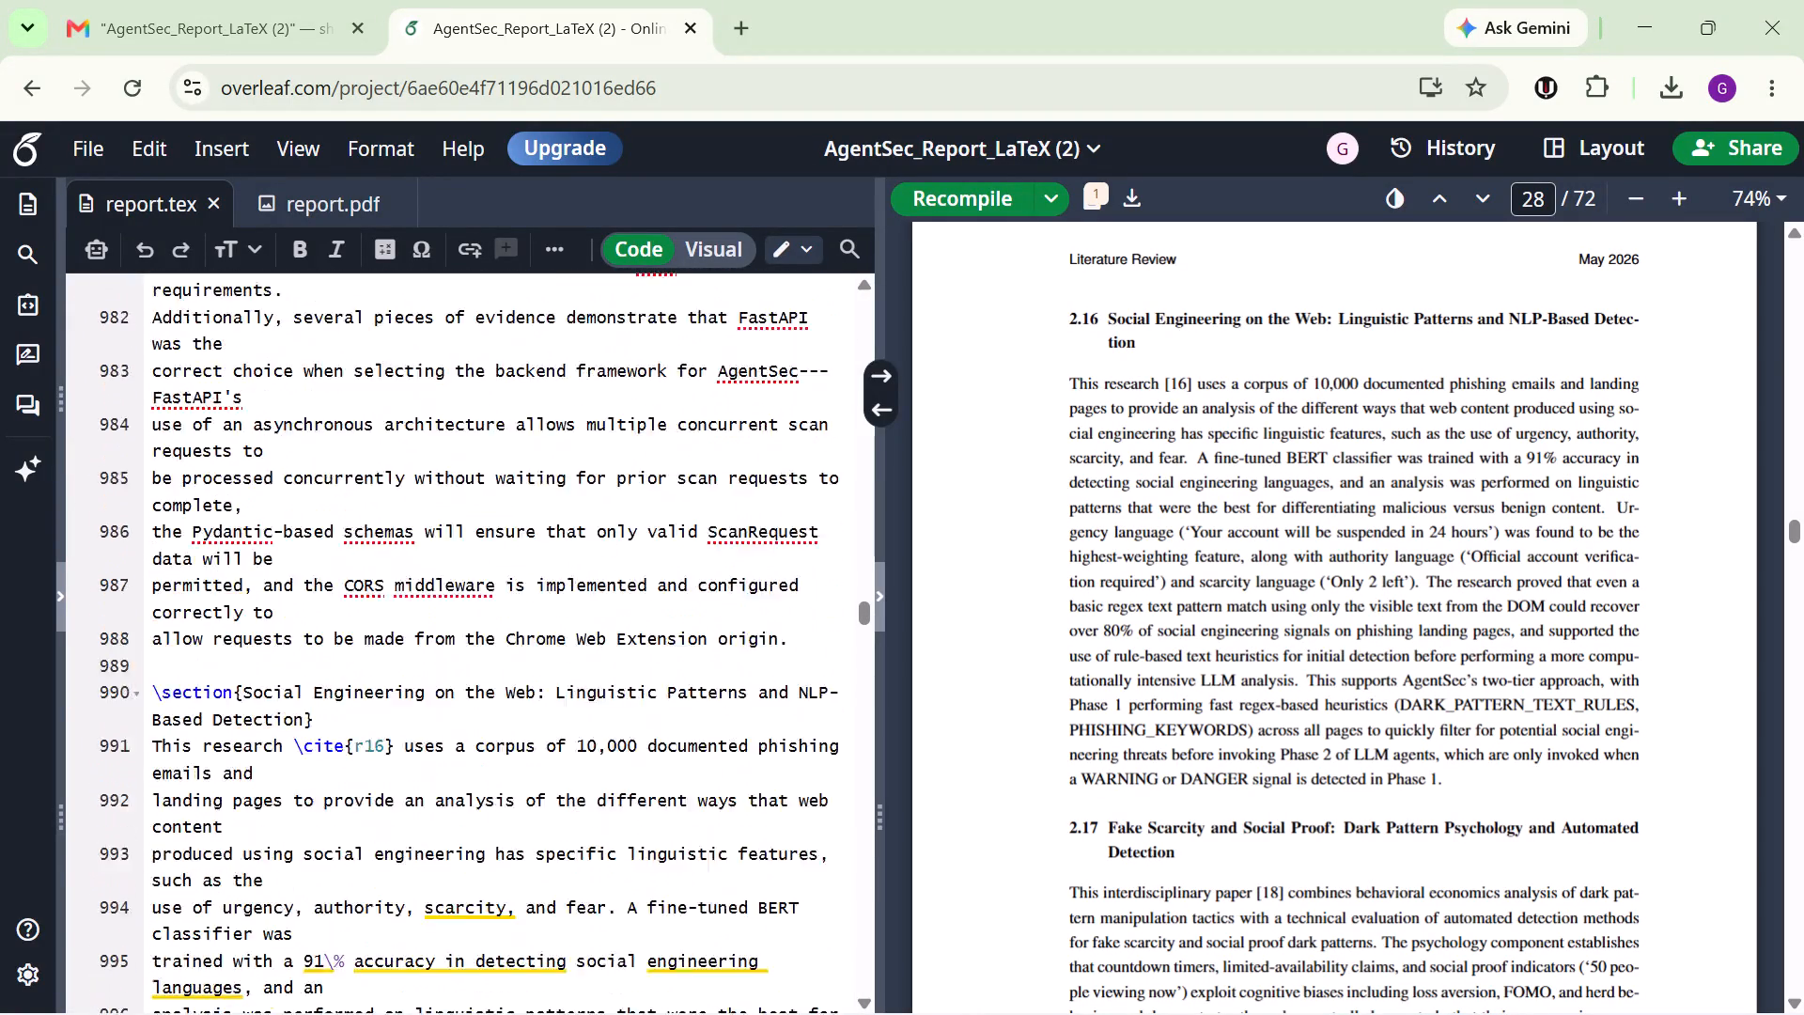
{"action": "scroll", "coordinate": [468, 712], "scroll_direction": "up", "scroll_amount": 3}
{"action": "scroll", "coordinate": [528, 871], "scroll_direction": "up", "scroll_amount": 5}
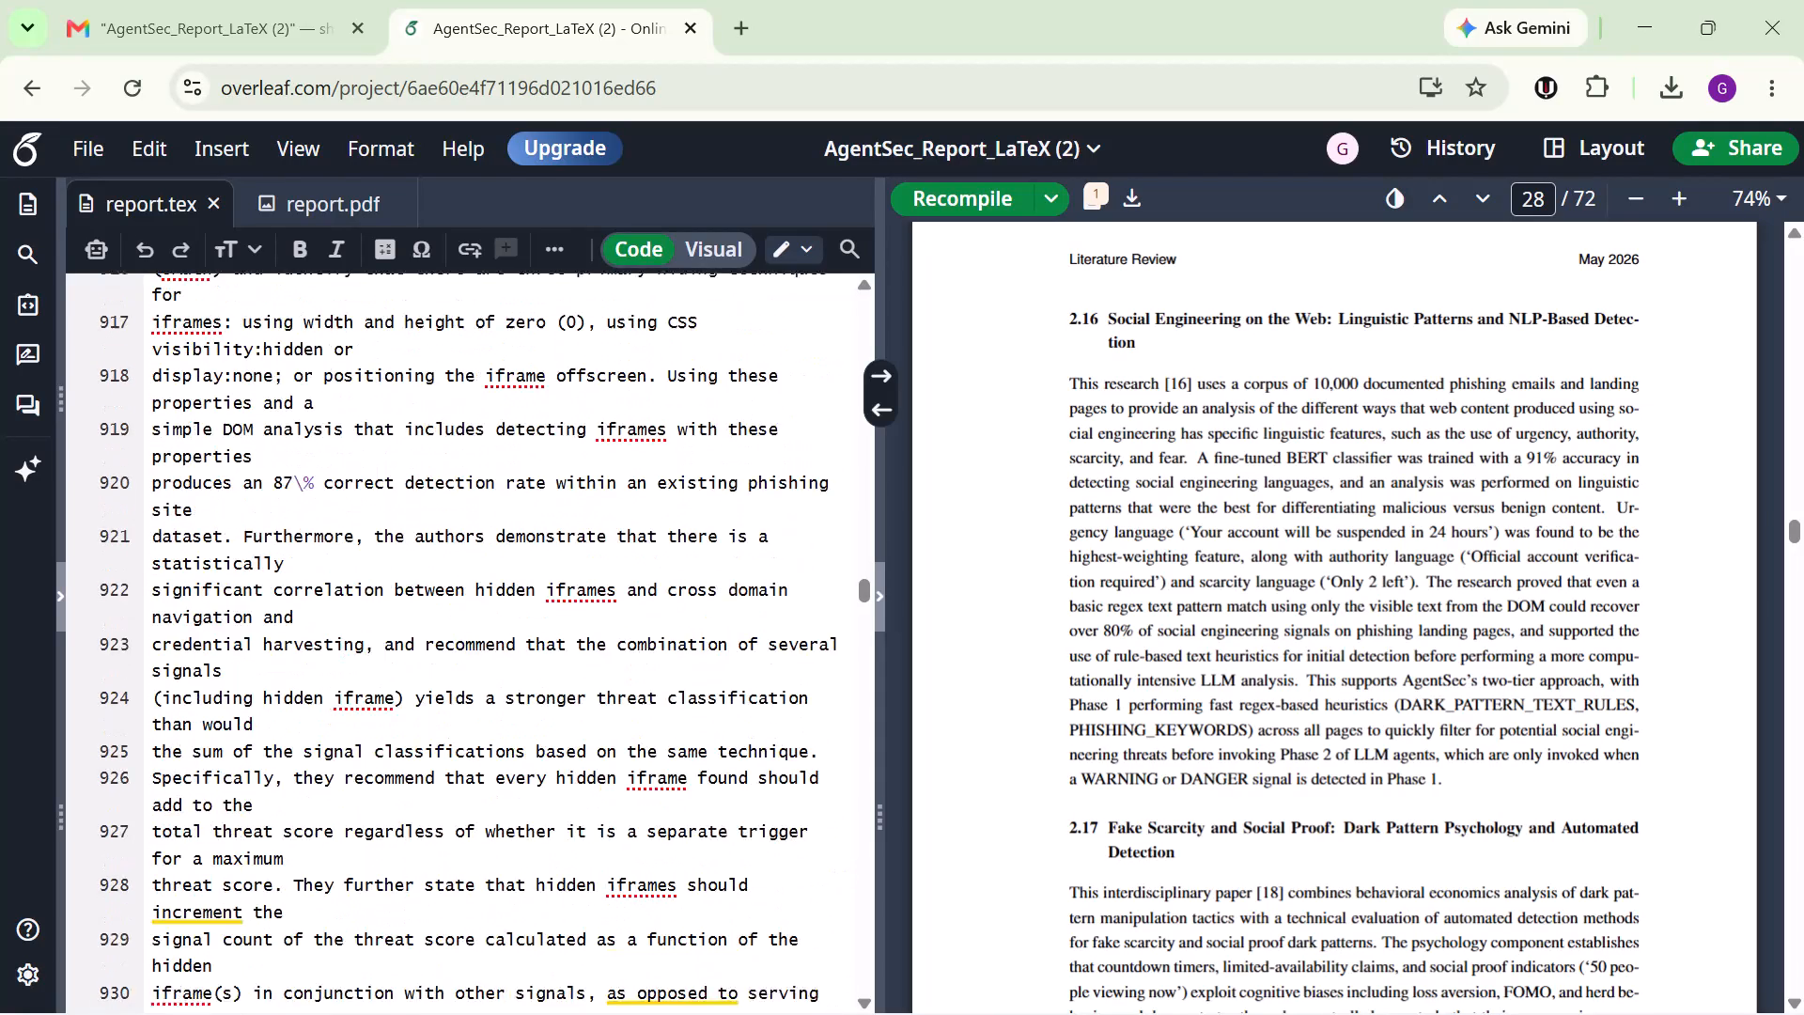
{"action": "scroll", "coordinate": [534, 881], "scroll_direction": "up", "scroll_amount": 7}
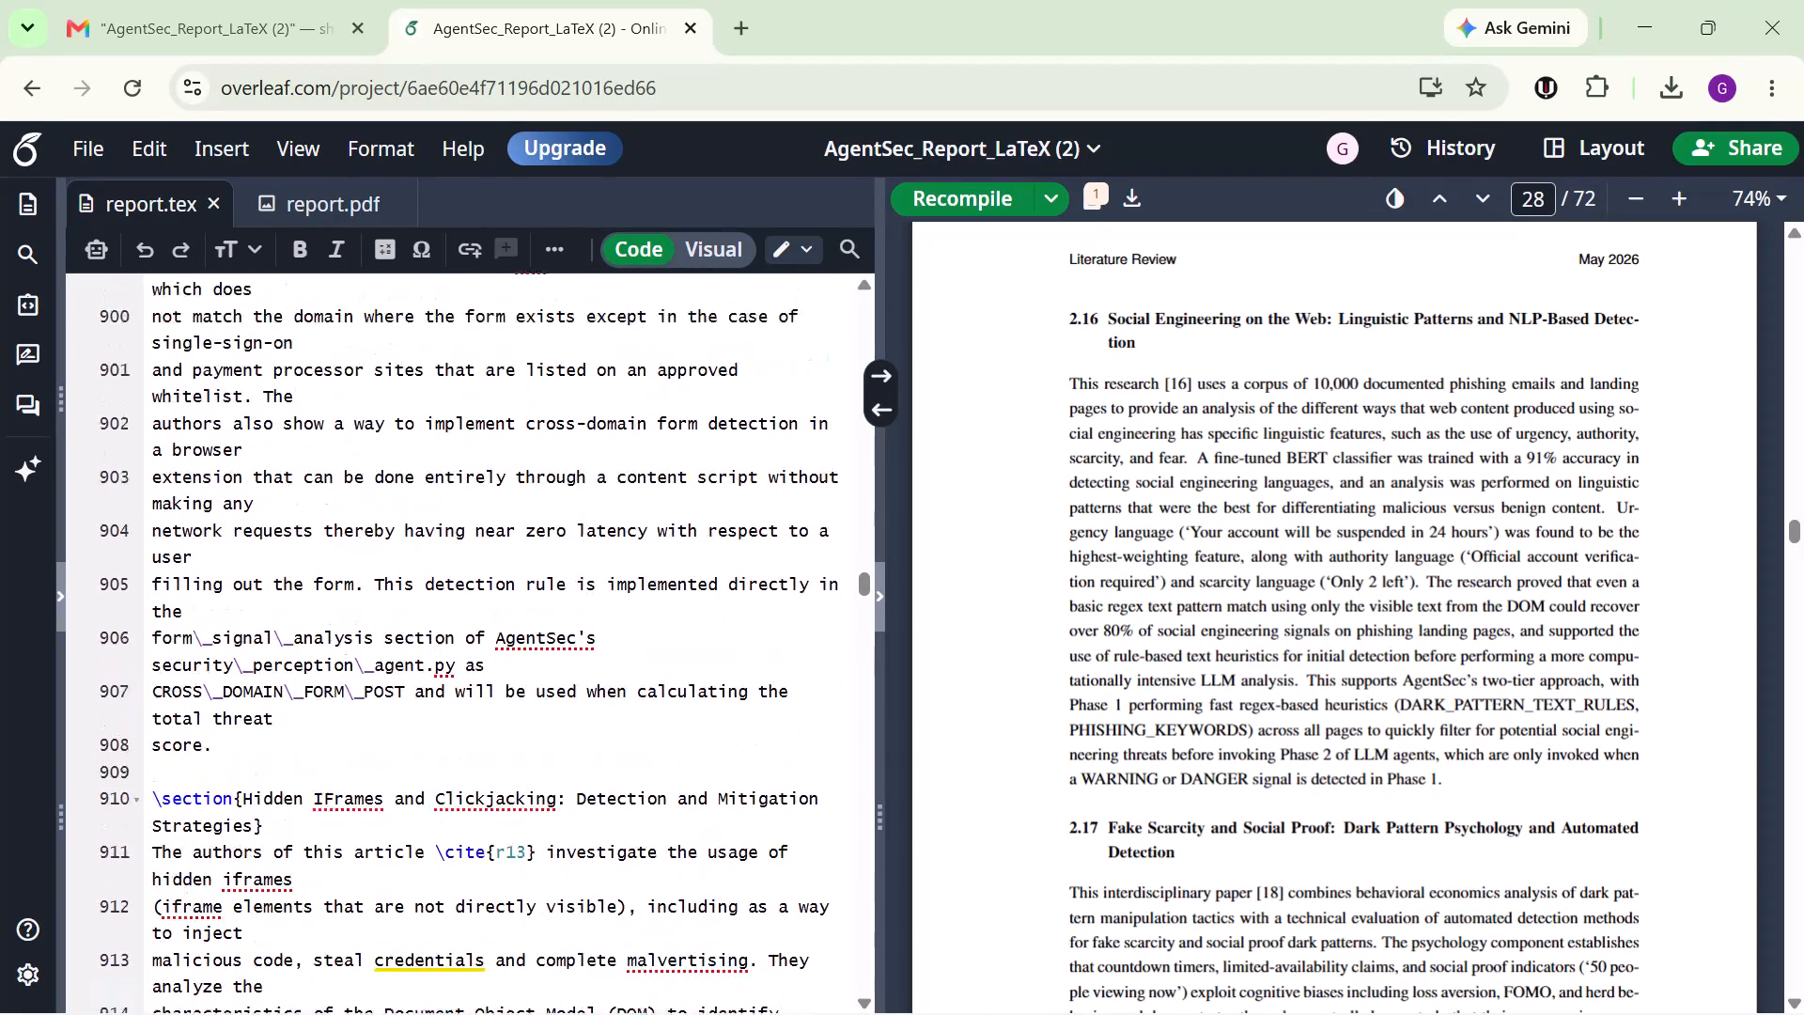
{"action": "scroll", "coordinate": [534, 881], "scroll_direction": "up", "scroll_amount": 6}
{"action": "scroll", "coordinate": [534, 881], "scroll_direction": "right", "scroll_amount": 1}
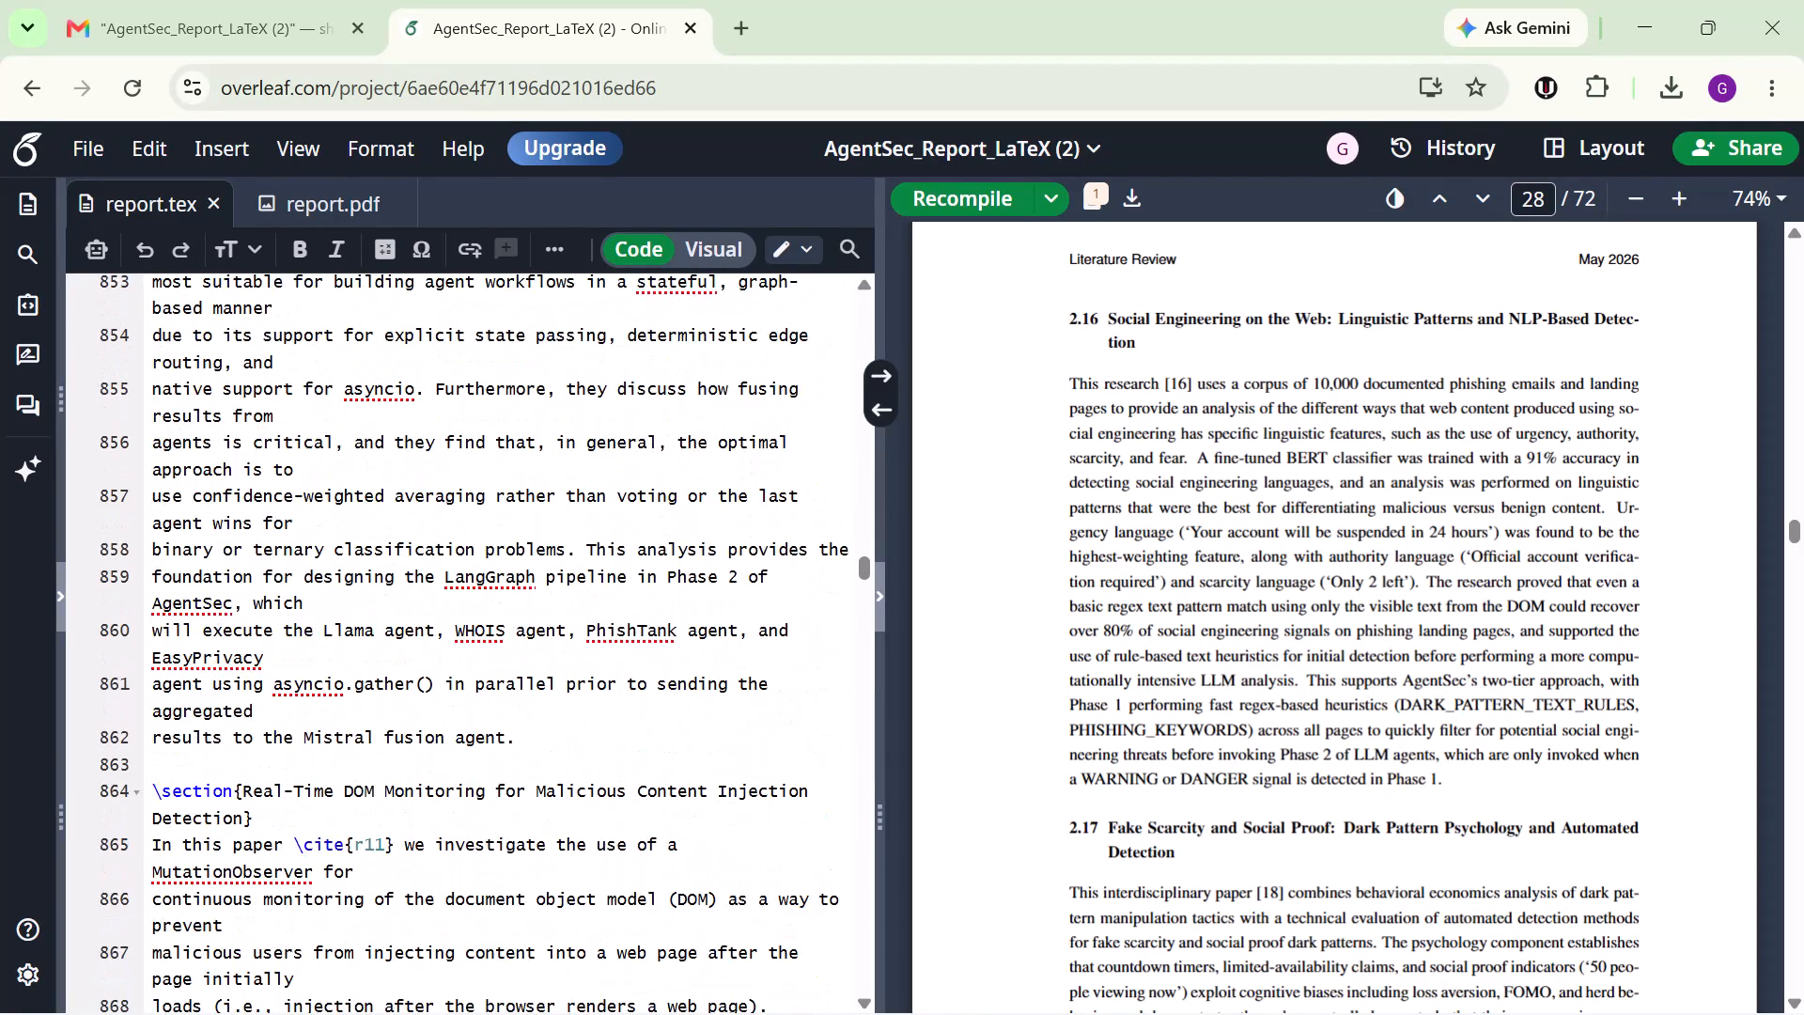
{"action": "scroll", "coordinate": [534, 881], "scroll_direction": "up", "scroll_amount": 8}
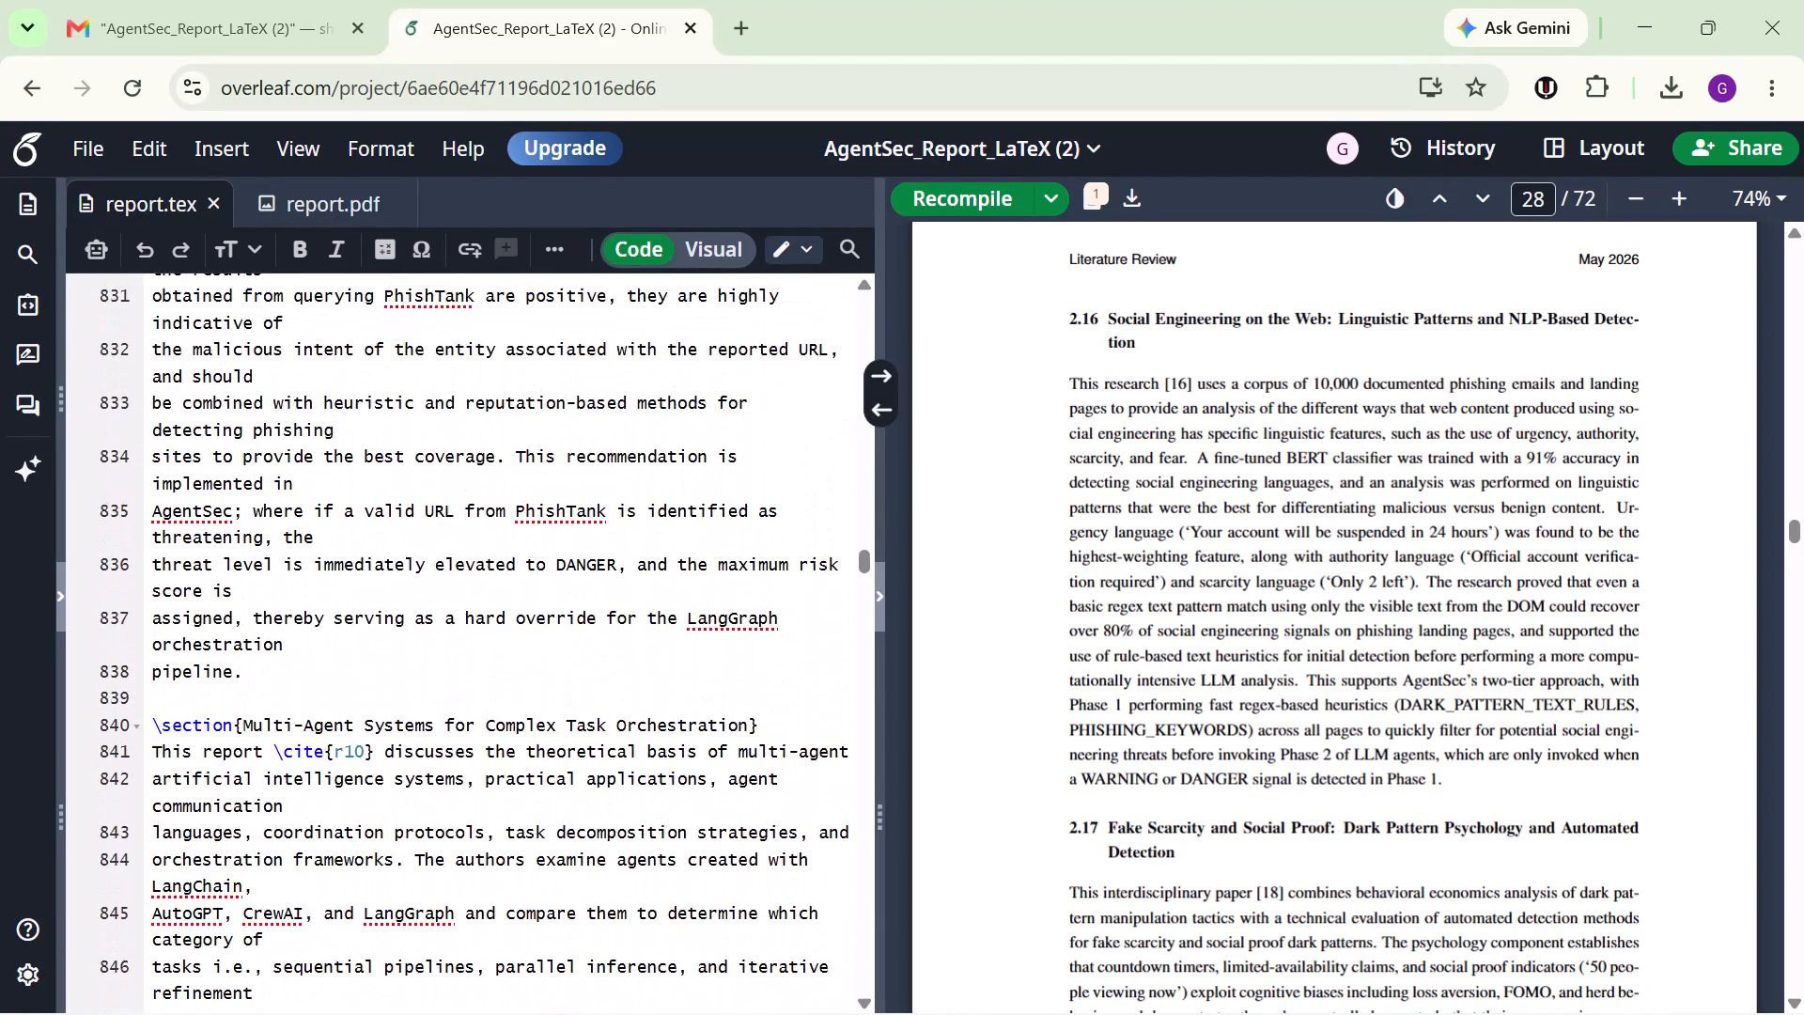
{"action": "scroll", "coordinate": [534, 881], "scroll_direction": "up", "scroll_amount": 3}
{"action": "scroll", "coordinate": [534, 881], "scroll_direction": "up", "scroll_amount": 20}
{"action": "scroll", "coordinate": [534, 881], "scroll_direction": "up", "scroll_amount": 5}
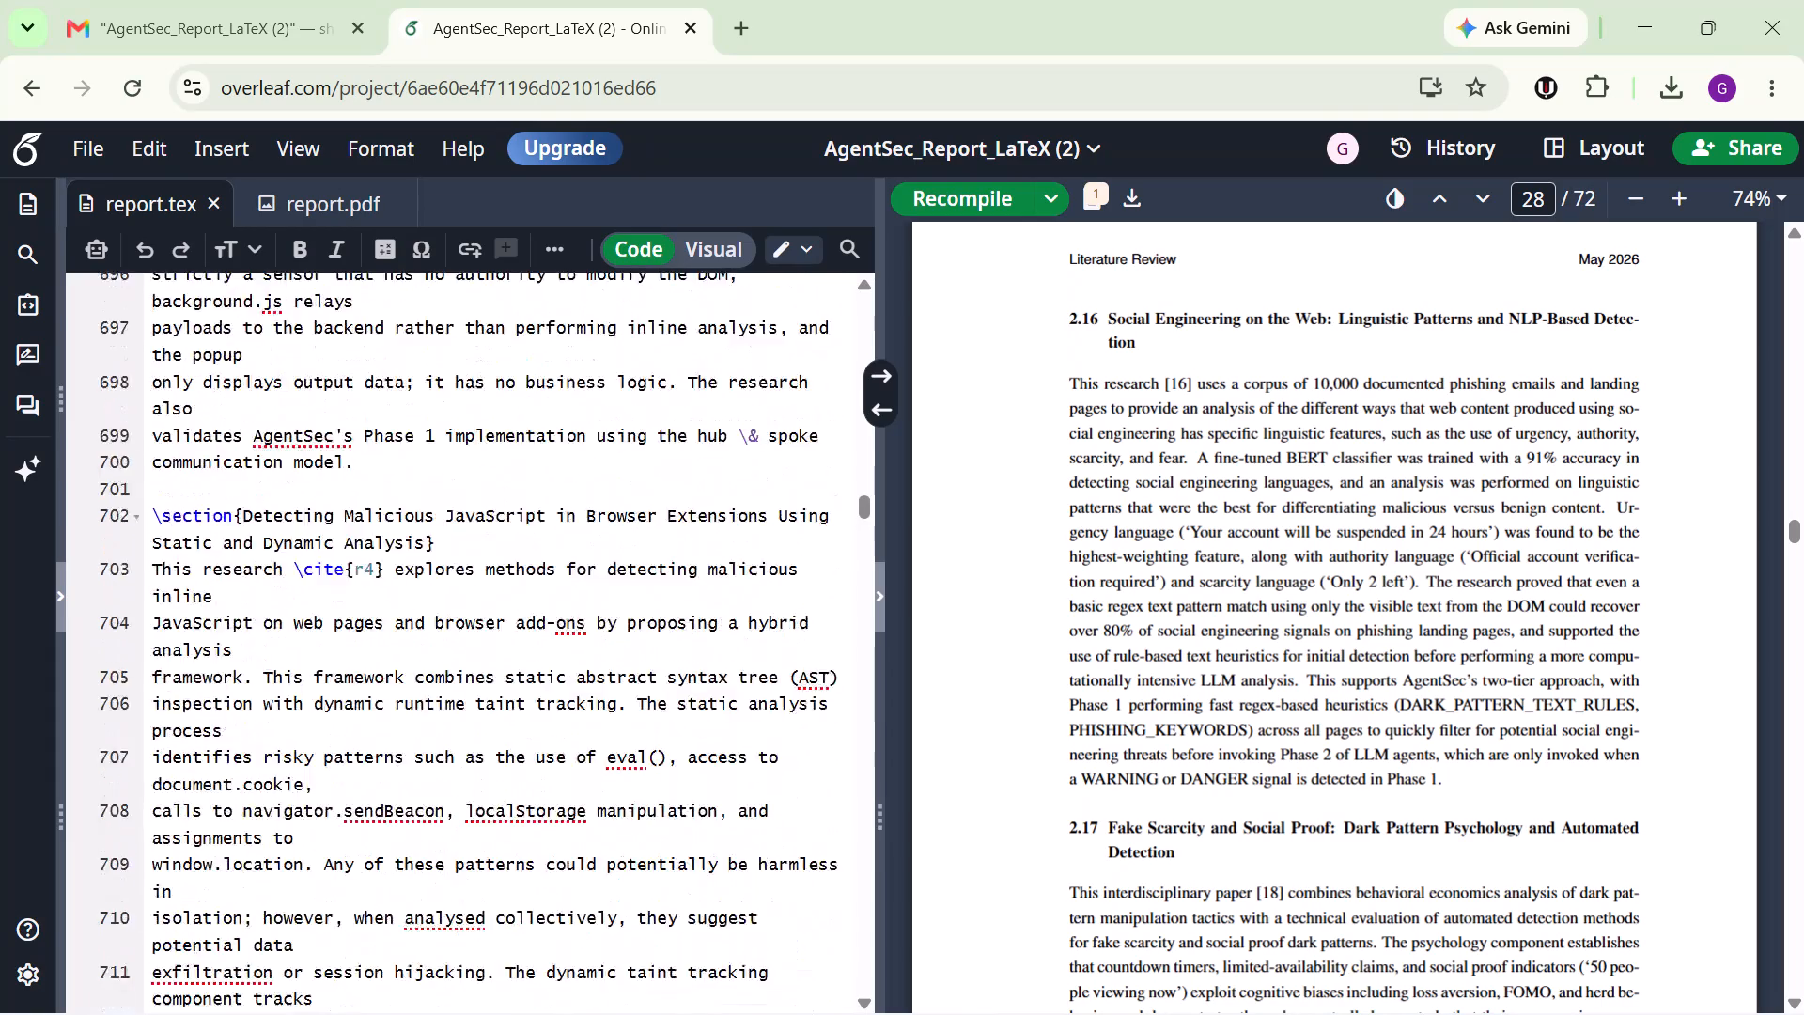
{"action": "scroll", "coordinate": [534, 881], "scroll_direction": "up", "scroll_amount": 20}
{"action": "scroll", "coordinate": [534, 881], "scroll_direction": "up", "scroll_amount": 10}
Examine the source from the preamble's page setup, header, heading and contents definitions through to the title page.
{"action": "scroll", "coordinate": [534, 881], "scroll_direction": "down", "scroll_amount": 3}
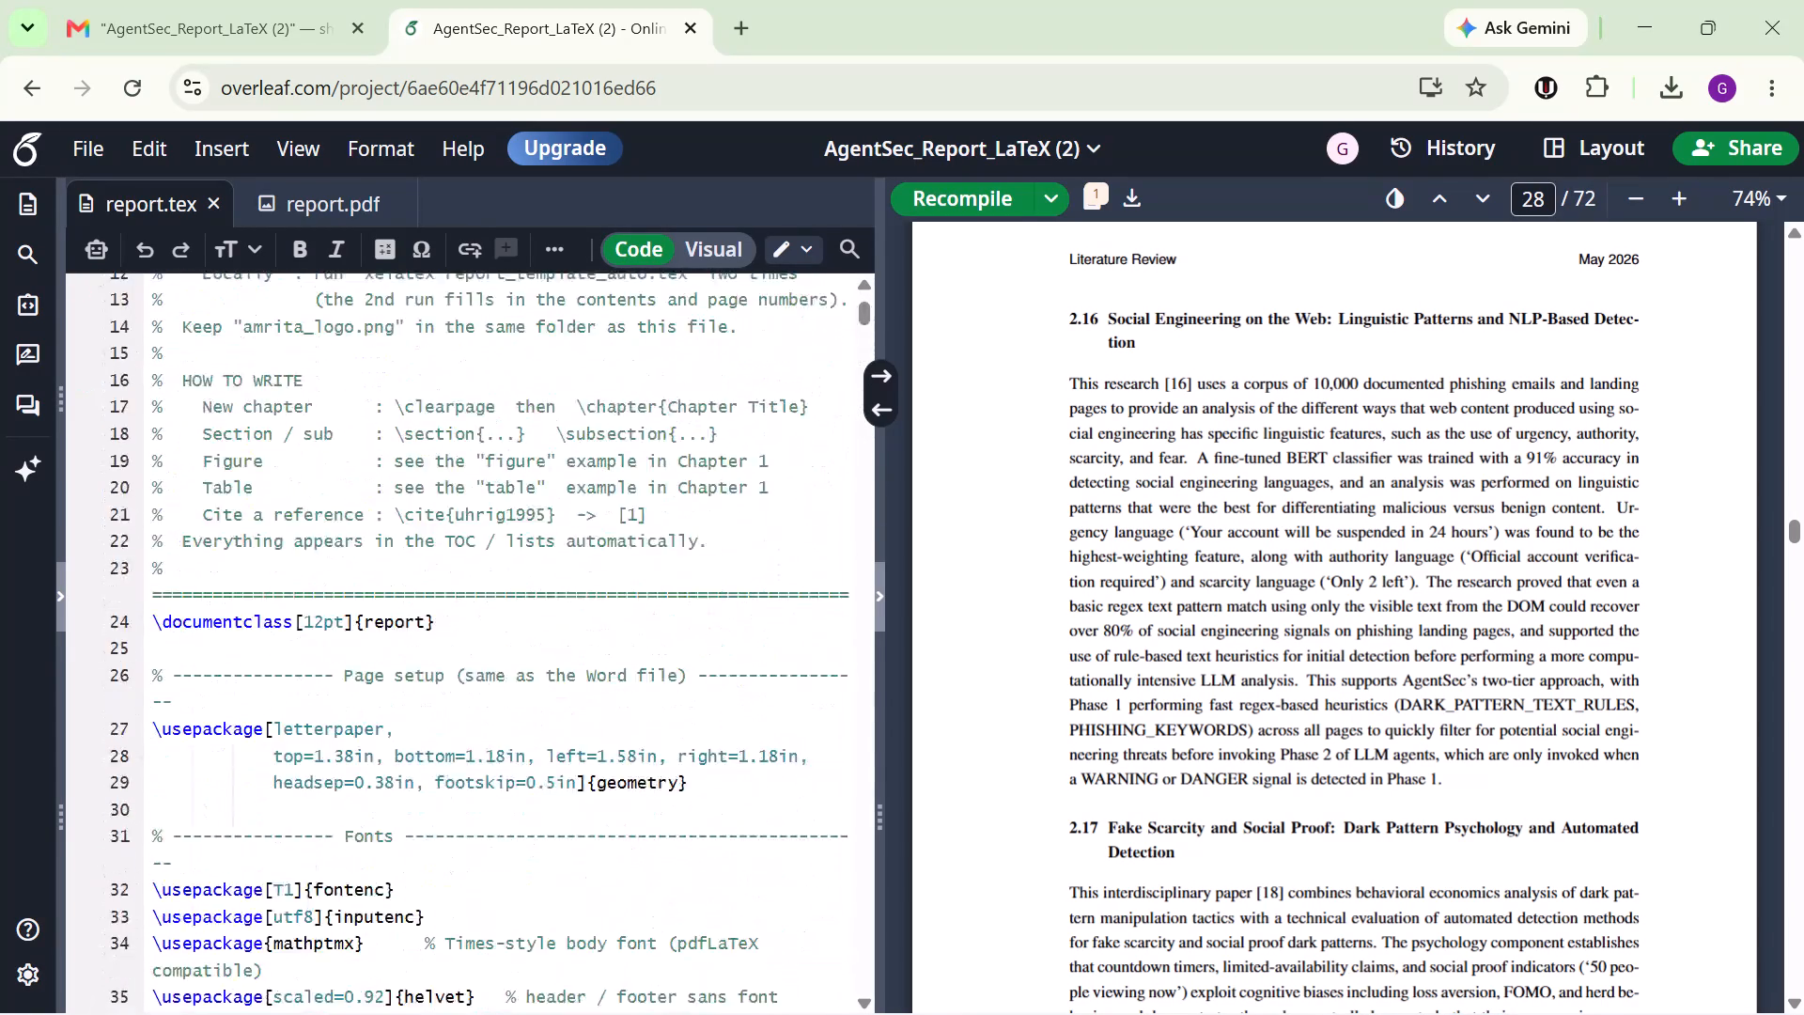
{"action": "scroll", "coordinate": [598, 795], "scroll_direction": "down", "scroll_amount": 8}
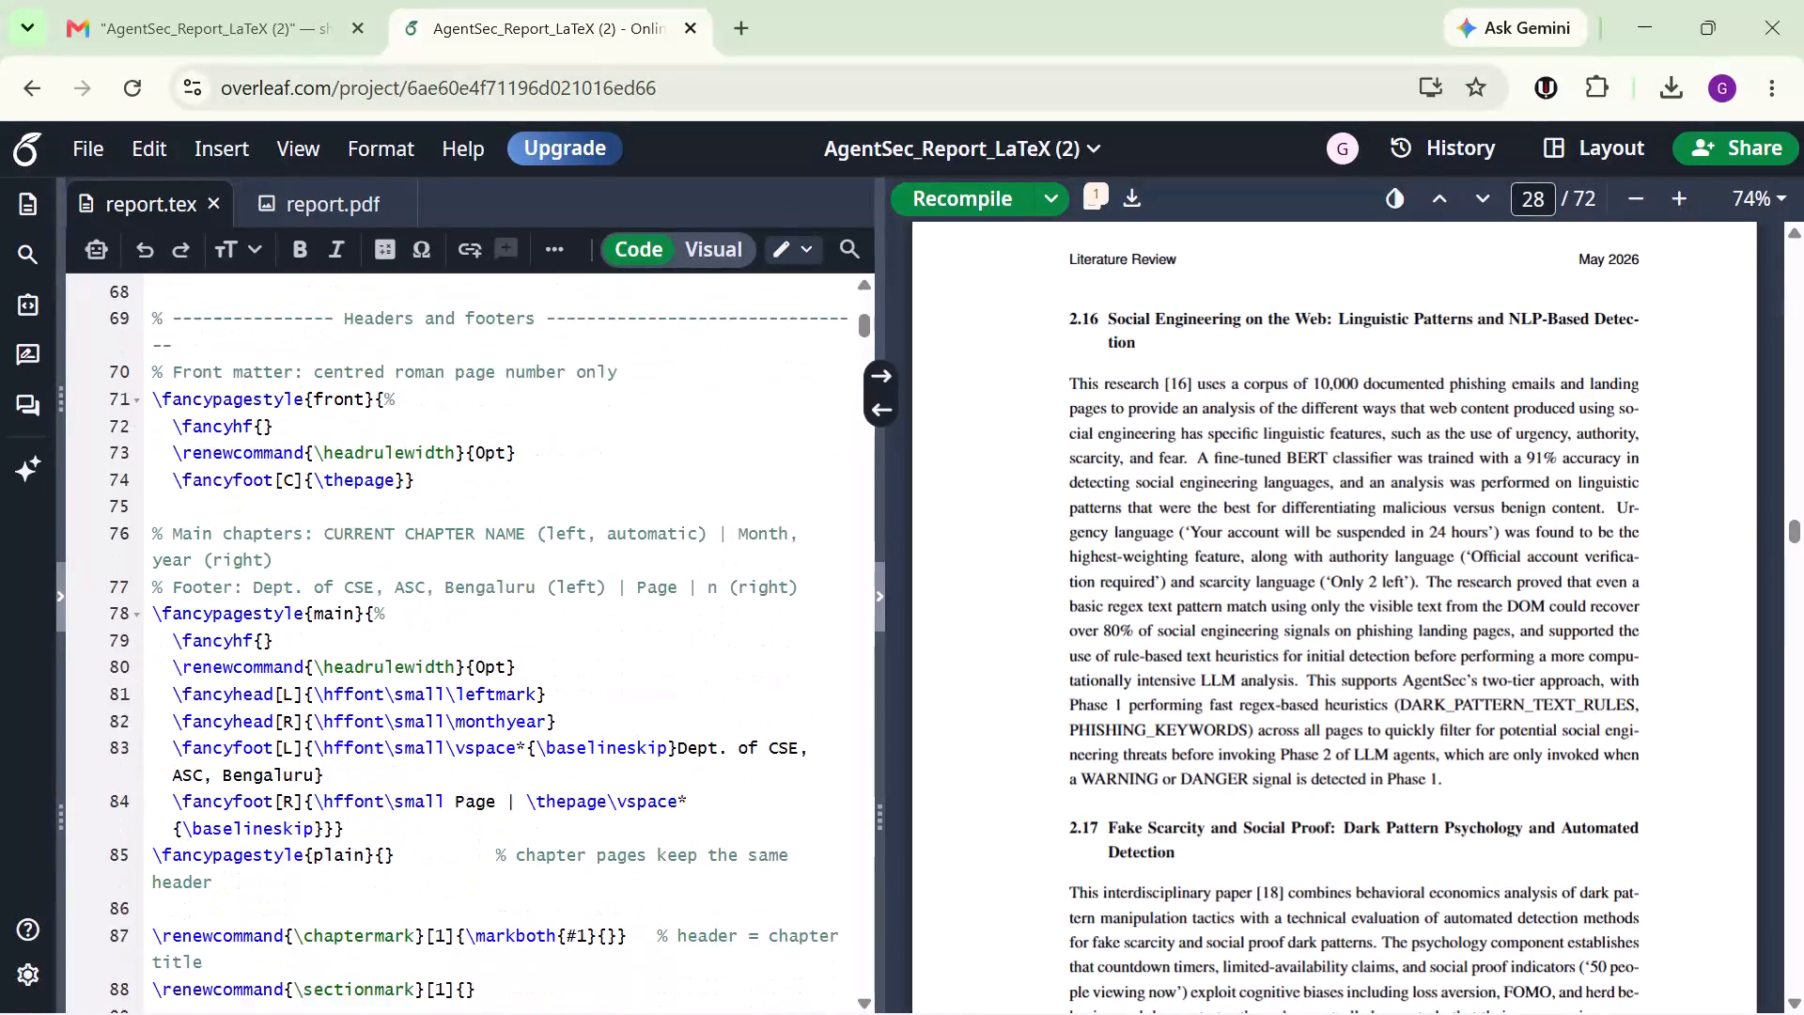
{"action": "scroll", "coordinate": [598, 795], "scroll_direction": "down", "scroll_amount": 4}
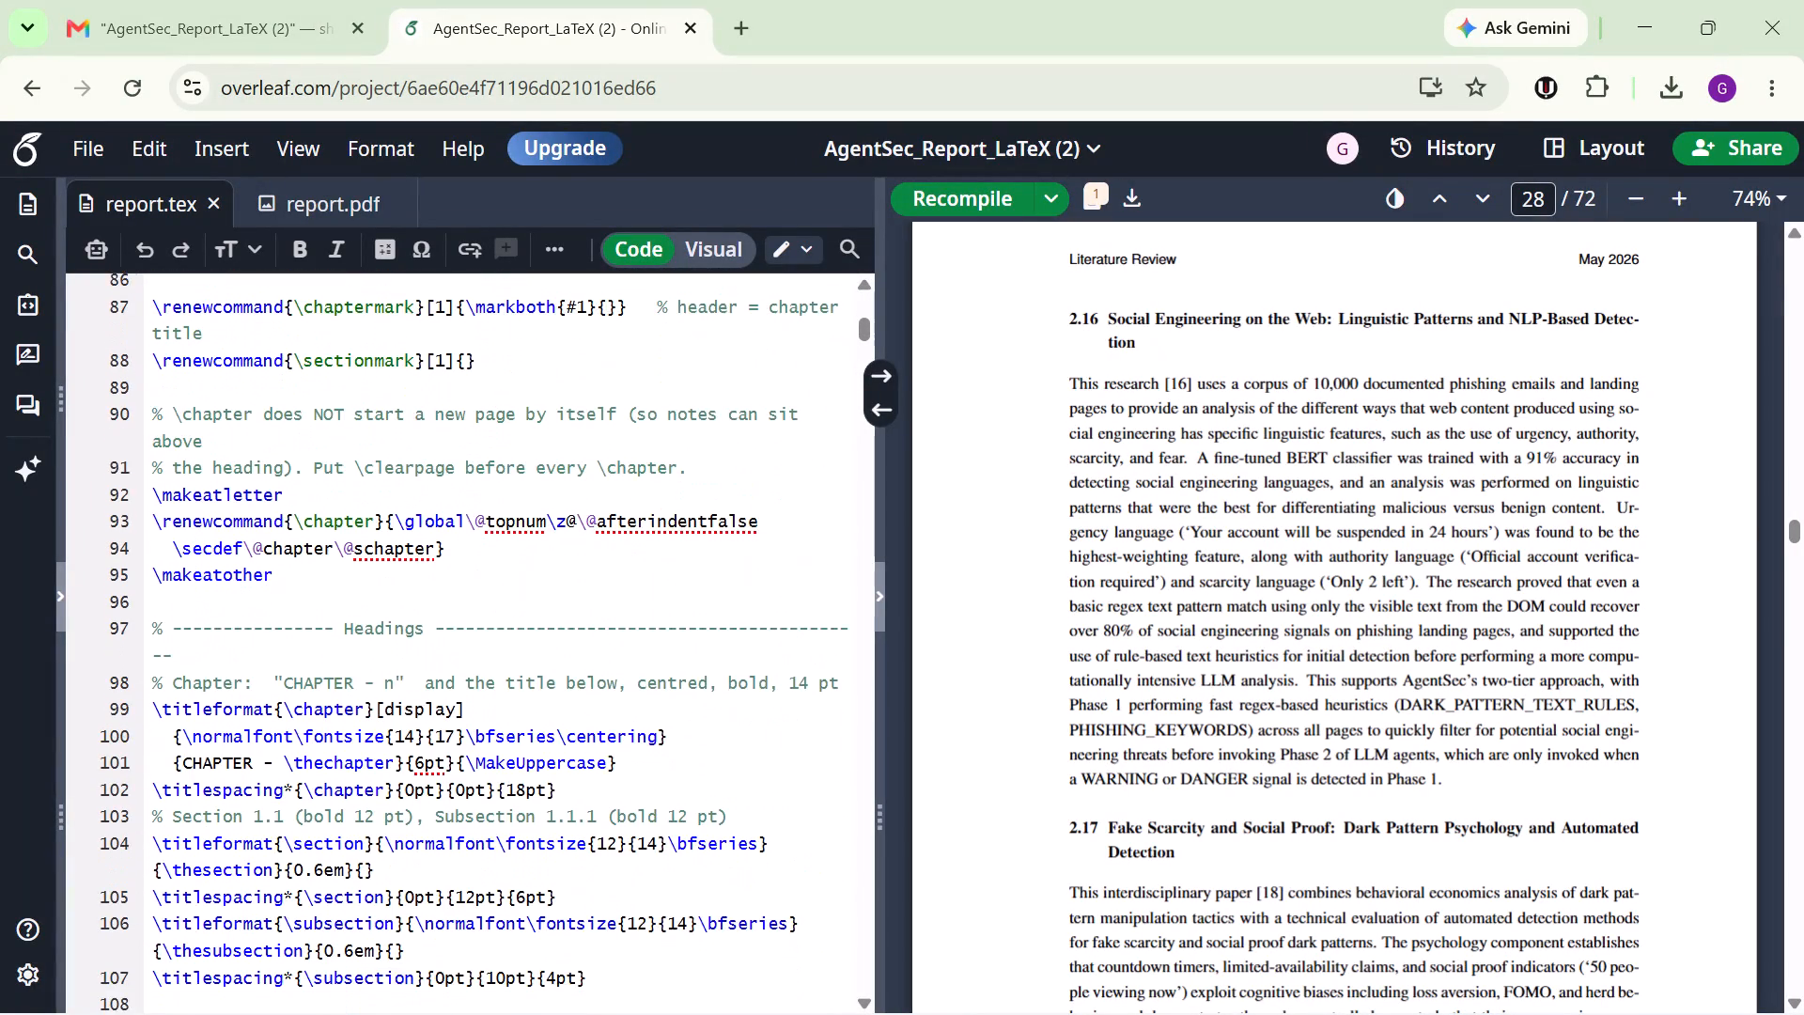
{"action": "scroll", "coordinate": [598, 795], "scroll_direction": "down", "scroll_amount": 5}
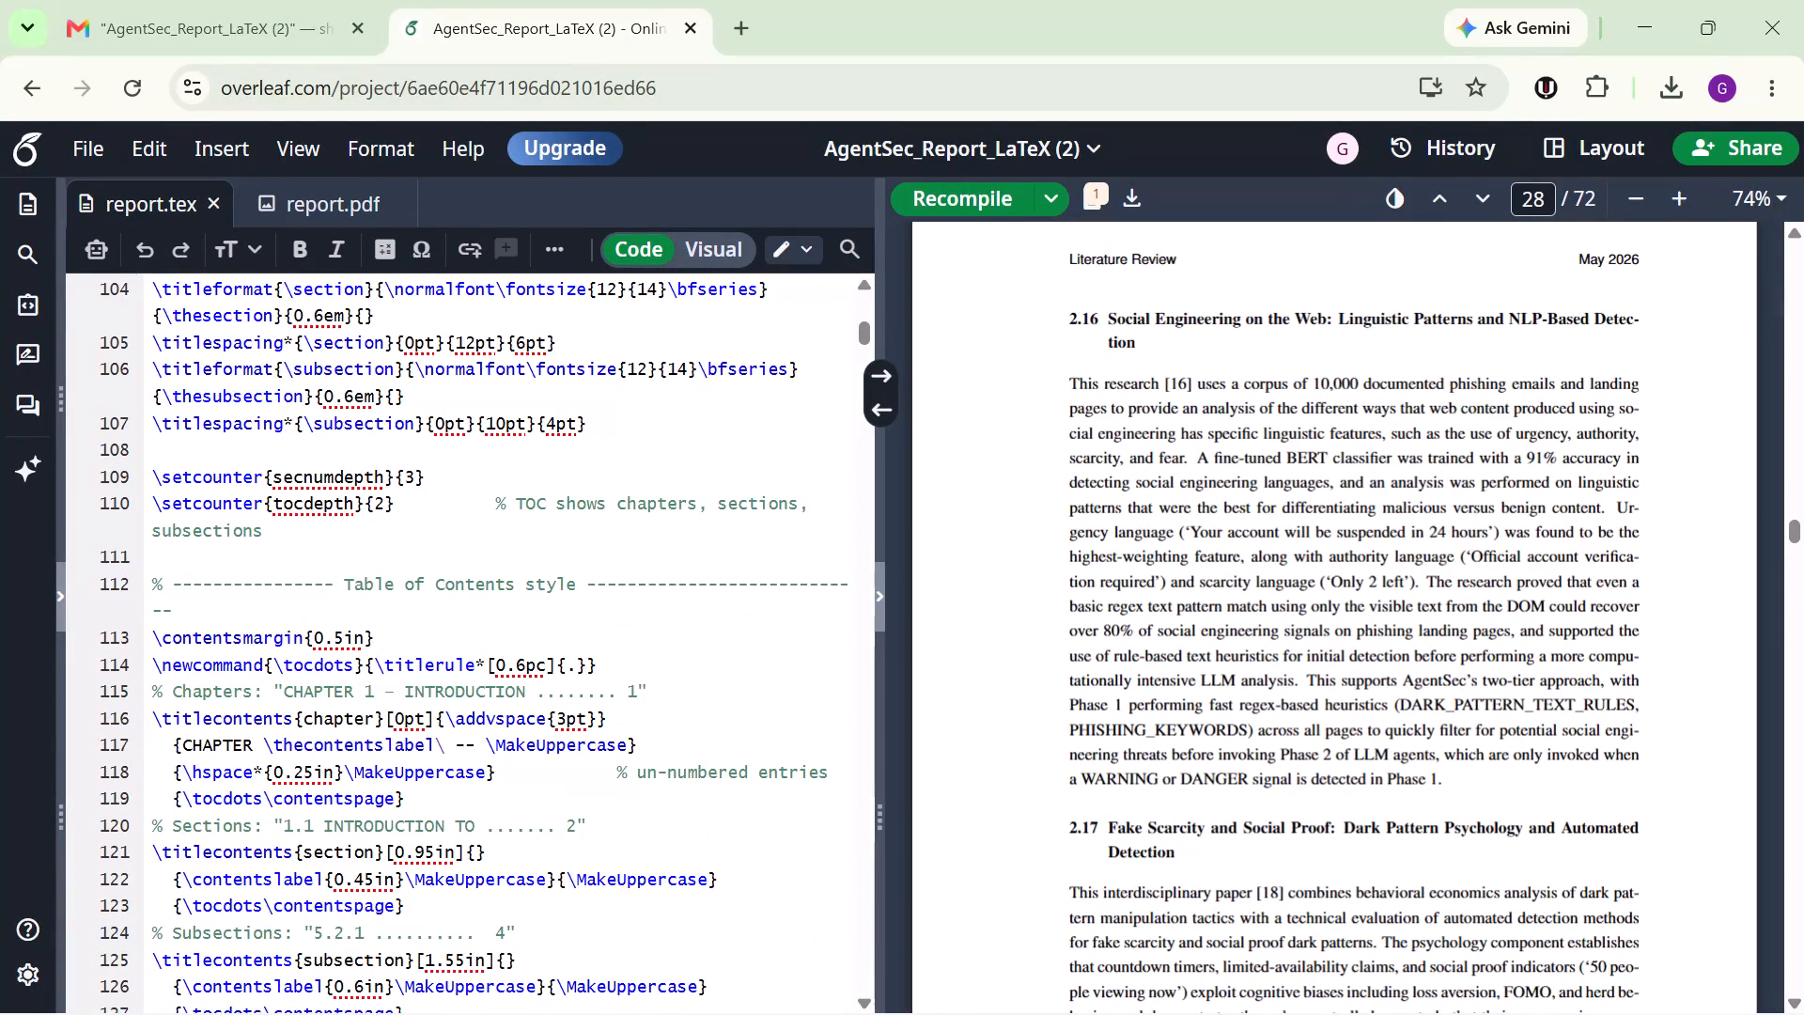
{"action": "scroll", "coordinate": [598, 795], "scroll_direction": "down", "scroll_amount": 6}
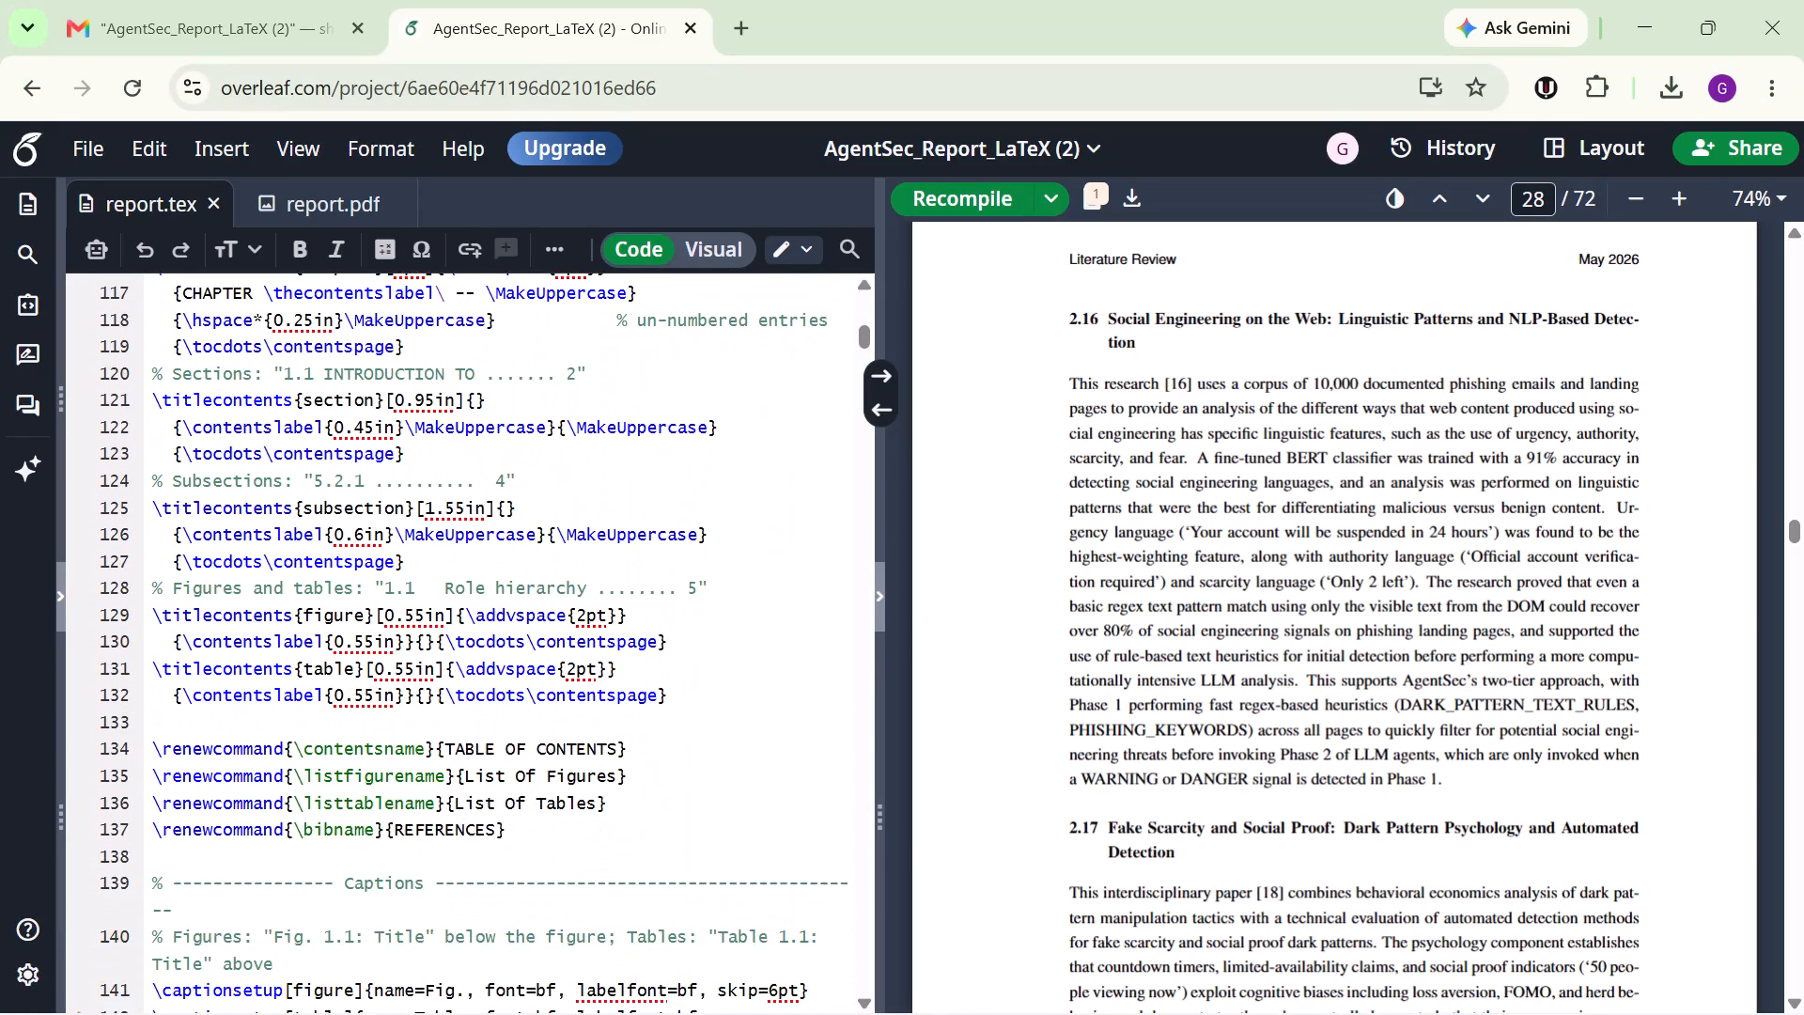
{"action": "scroll", "coordinate": [598, 795], "scroll_direction": "down", "scroll_amount": 3}
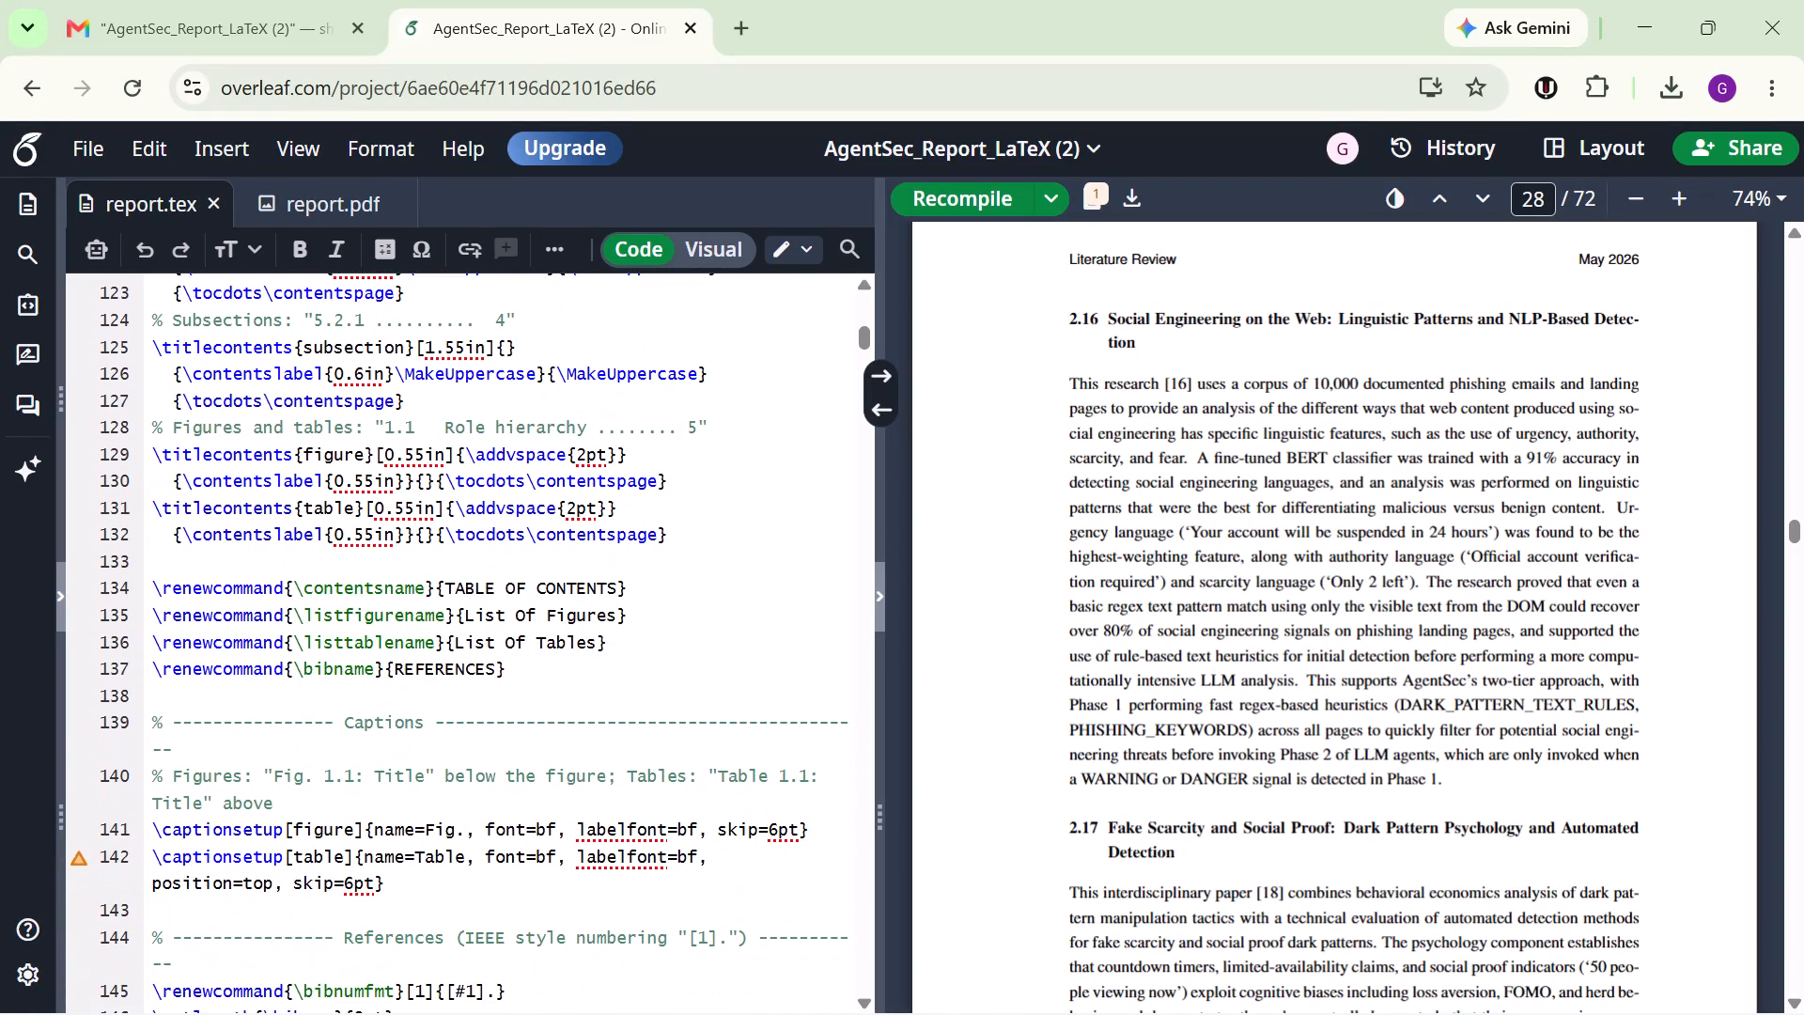
{"action": "scroll", "coordinate": [598, 795], "scroll_direction": "down", "scroll_amount": 4}
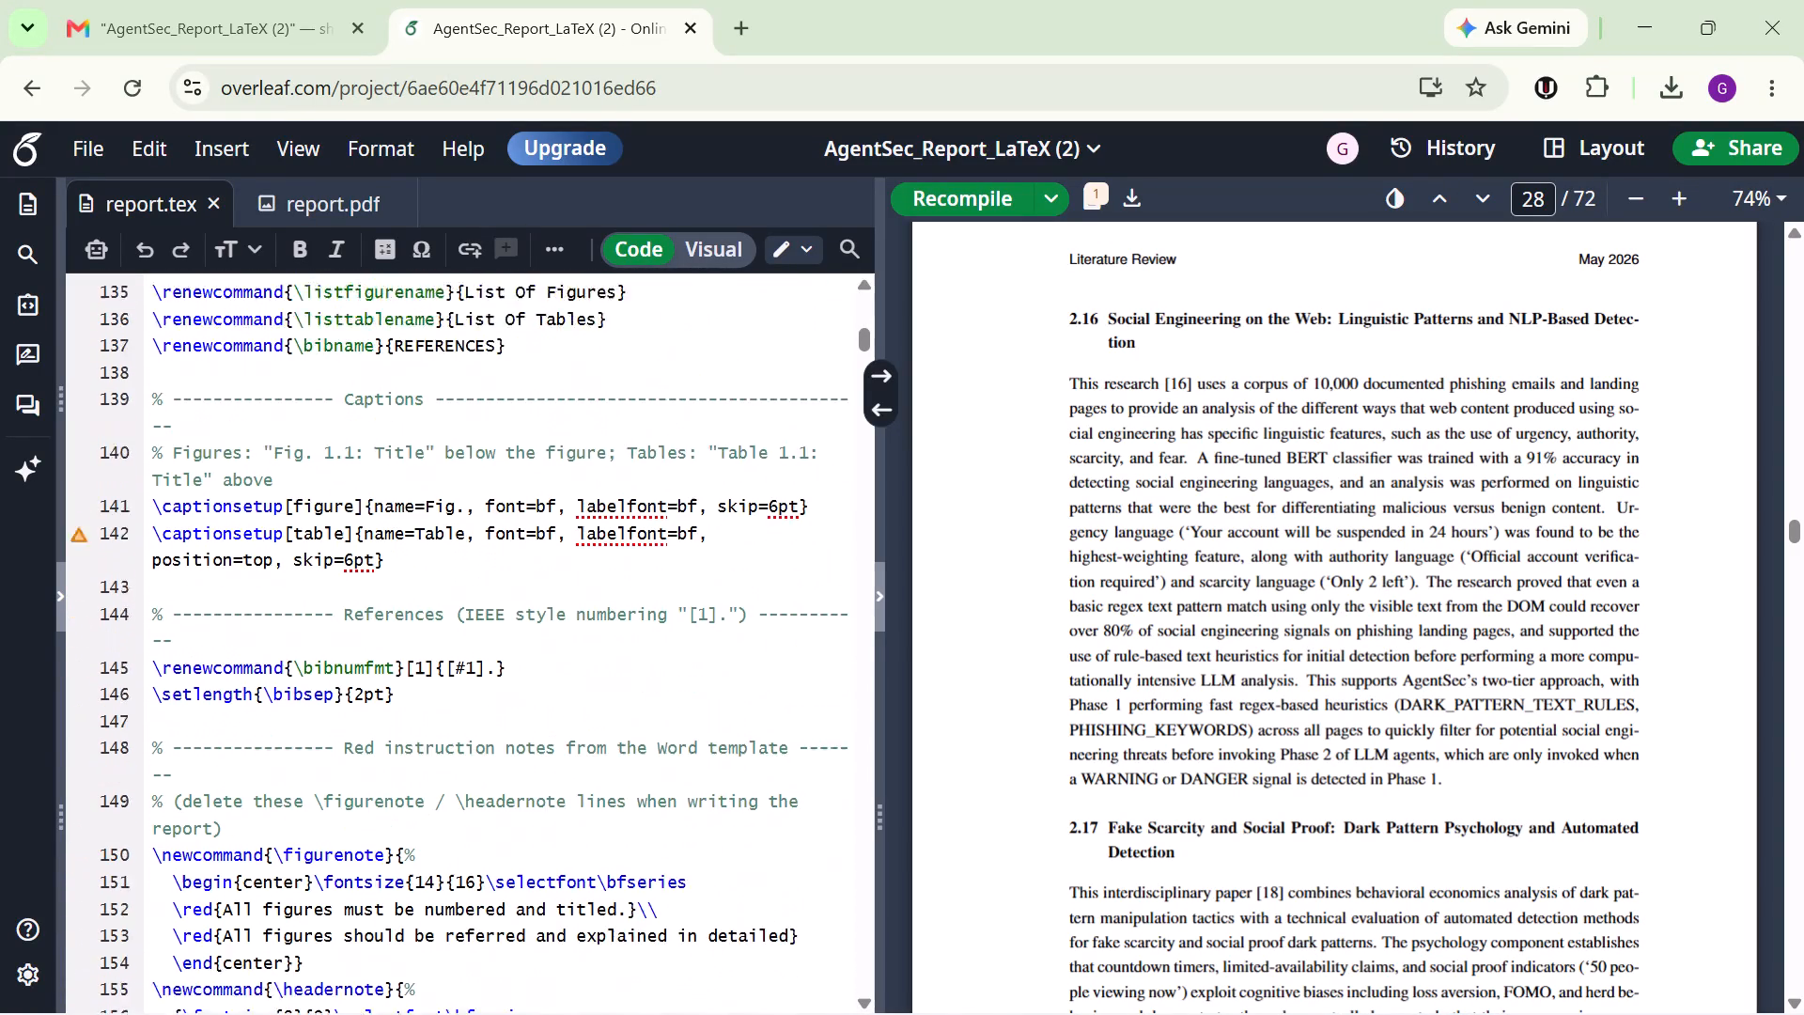
{"action": "scroll", "coordinate": [598, 795], "scroll_direction": "down", "scroll_amount": 5}
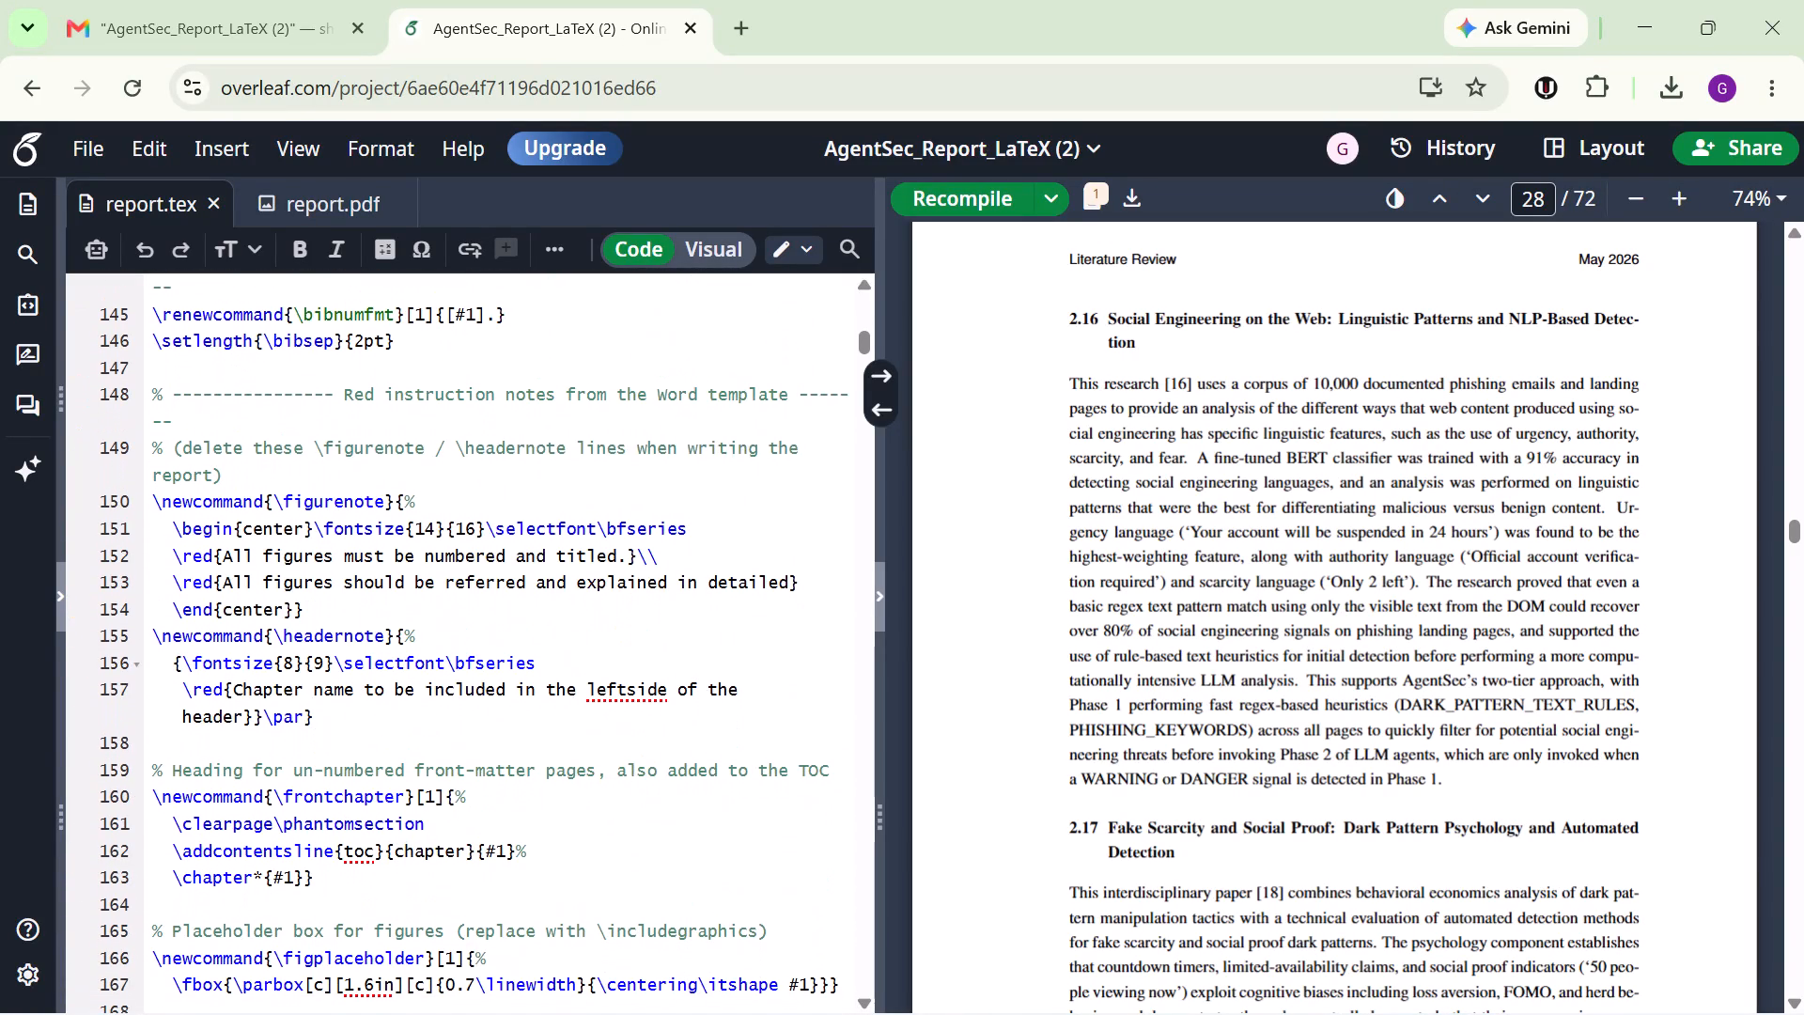
{"action": "scroll", "coordinate": [598, 795], "scroll_direction": "down", "scroll_amount": 6}
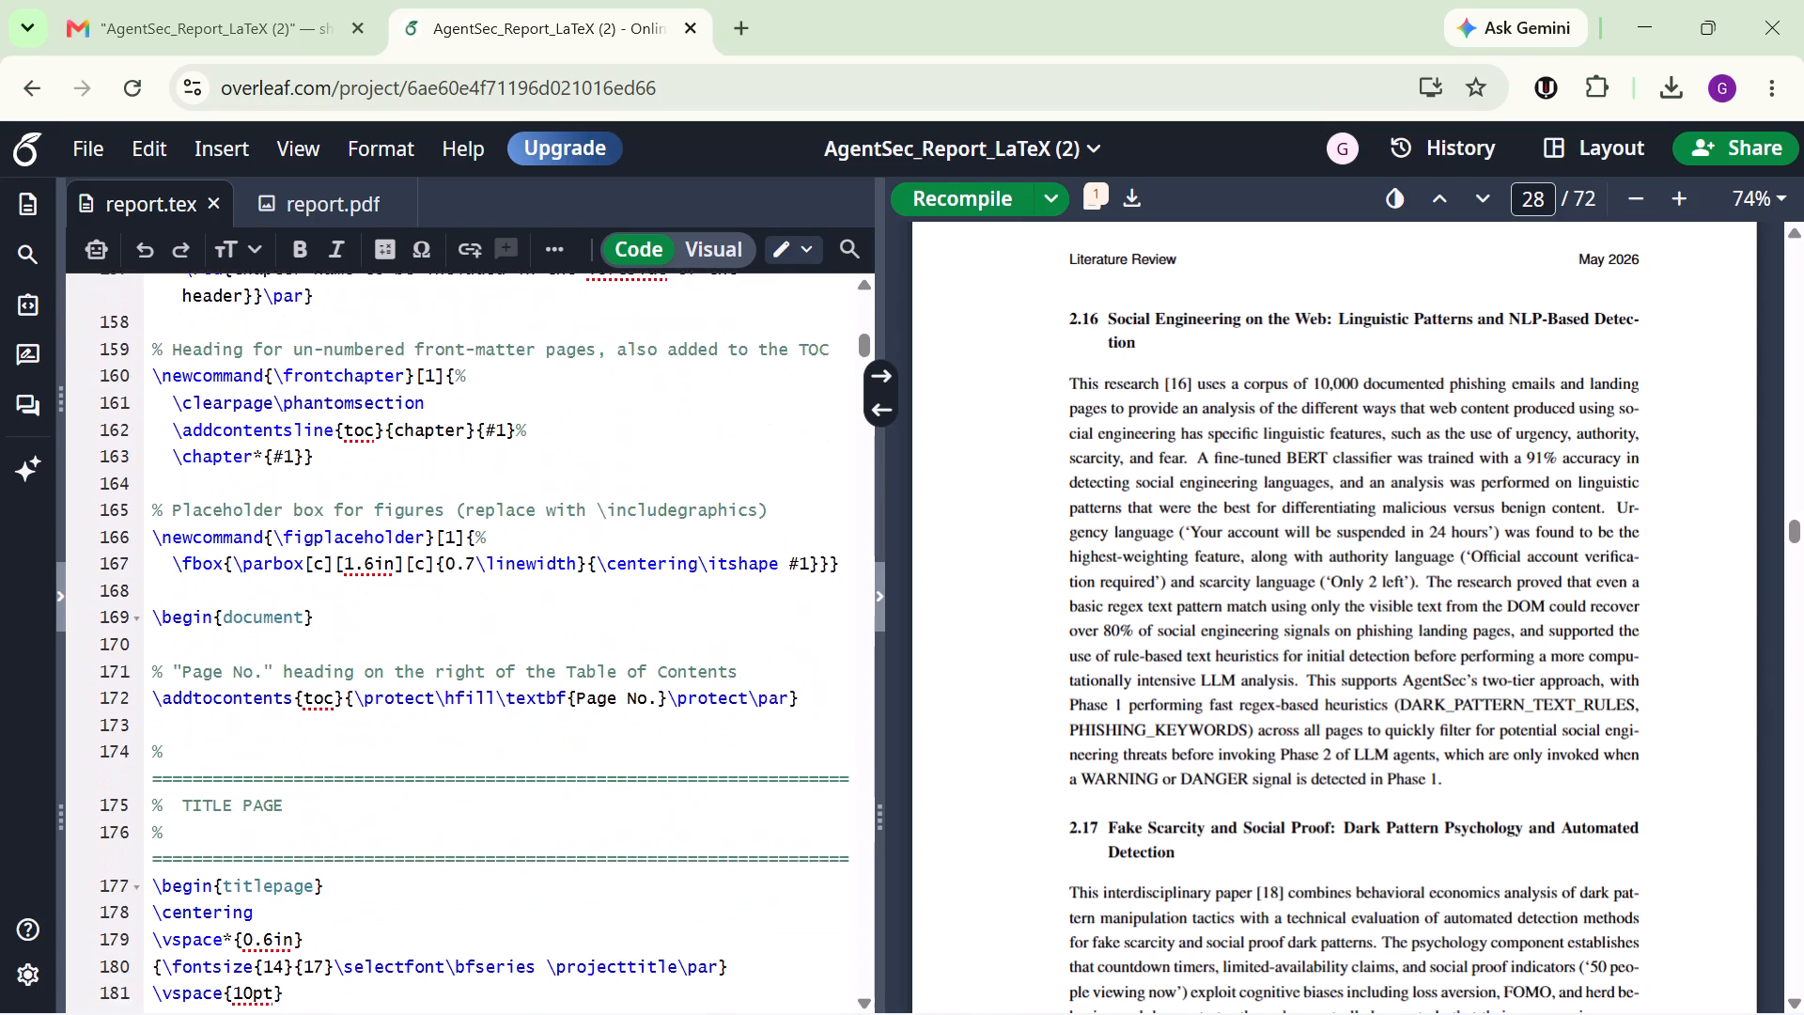
{"action": "scroll", "coordinate": [598, 795], "scroll_direction": "down", "scroll_amount": 6}
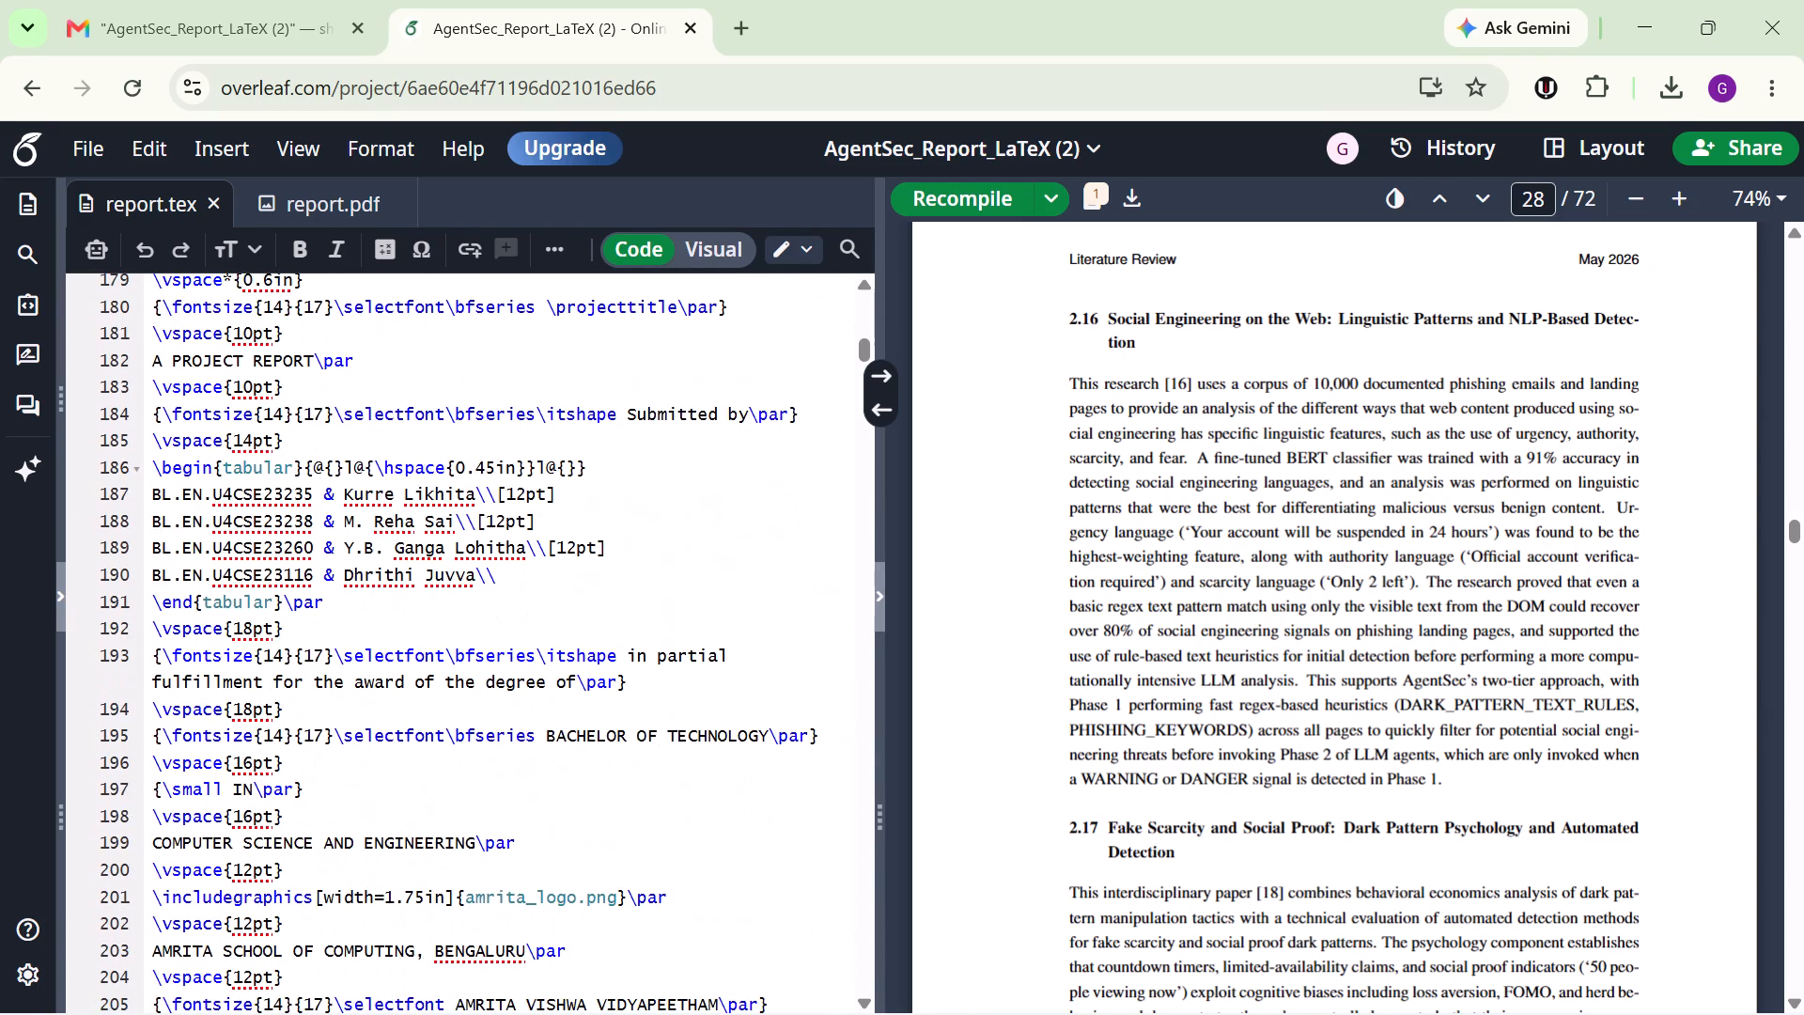
Check the Chapter 2 section entries in the compiled PDF's table of contents.
{"action": "scroll", "coordinate": [1236, 715], "scroll_direction": "up", "scroll_amount": 12}
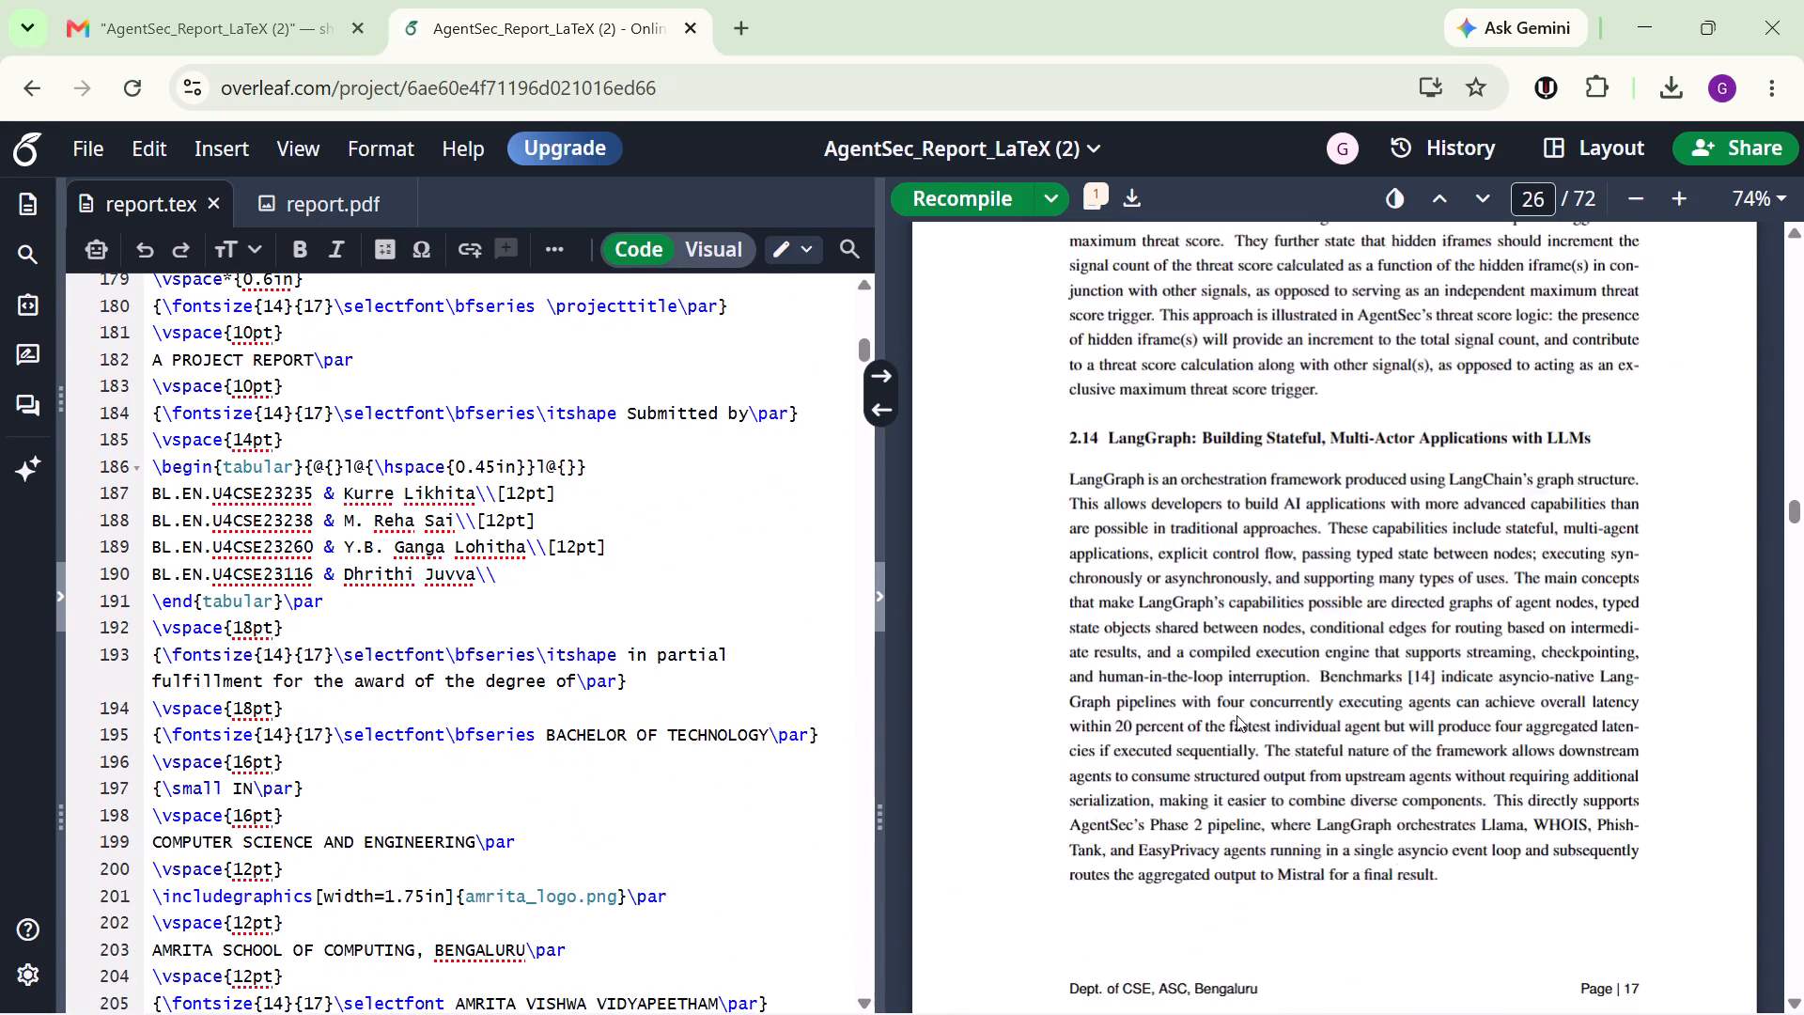
{"action": "scroll", "coordinate": [1236, 715], "scroll_direction": "up", "scroll_amount": 20}
{"action": "scroll", "coordinate": [1236, 715], "scroll_direction": "up", "scroll_amount": 9}
{"action": "scroll", "coordinate": [1236, 715], "scroll_direction": "down", "scroll_amount": 2}
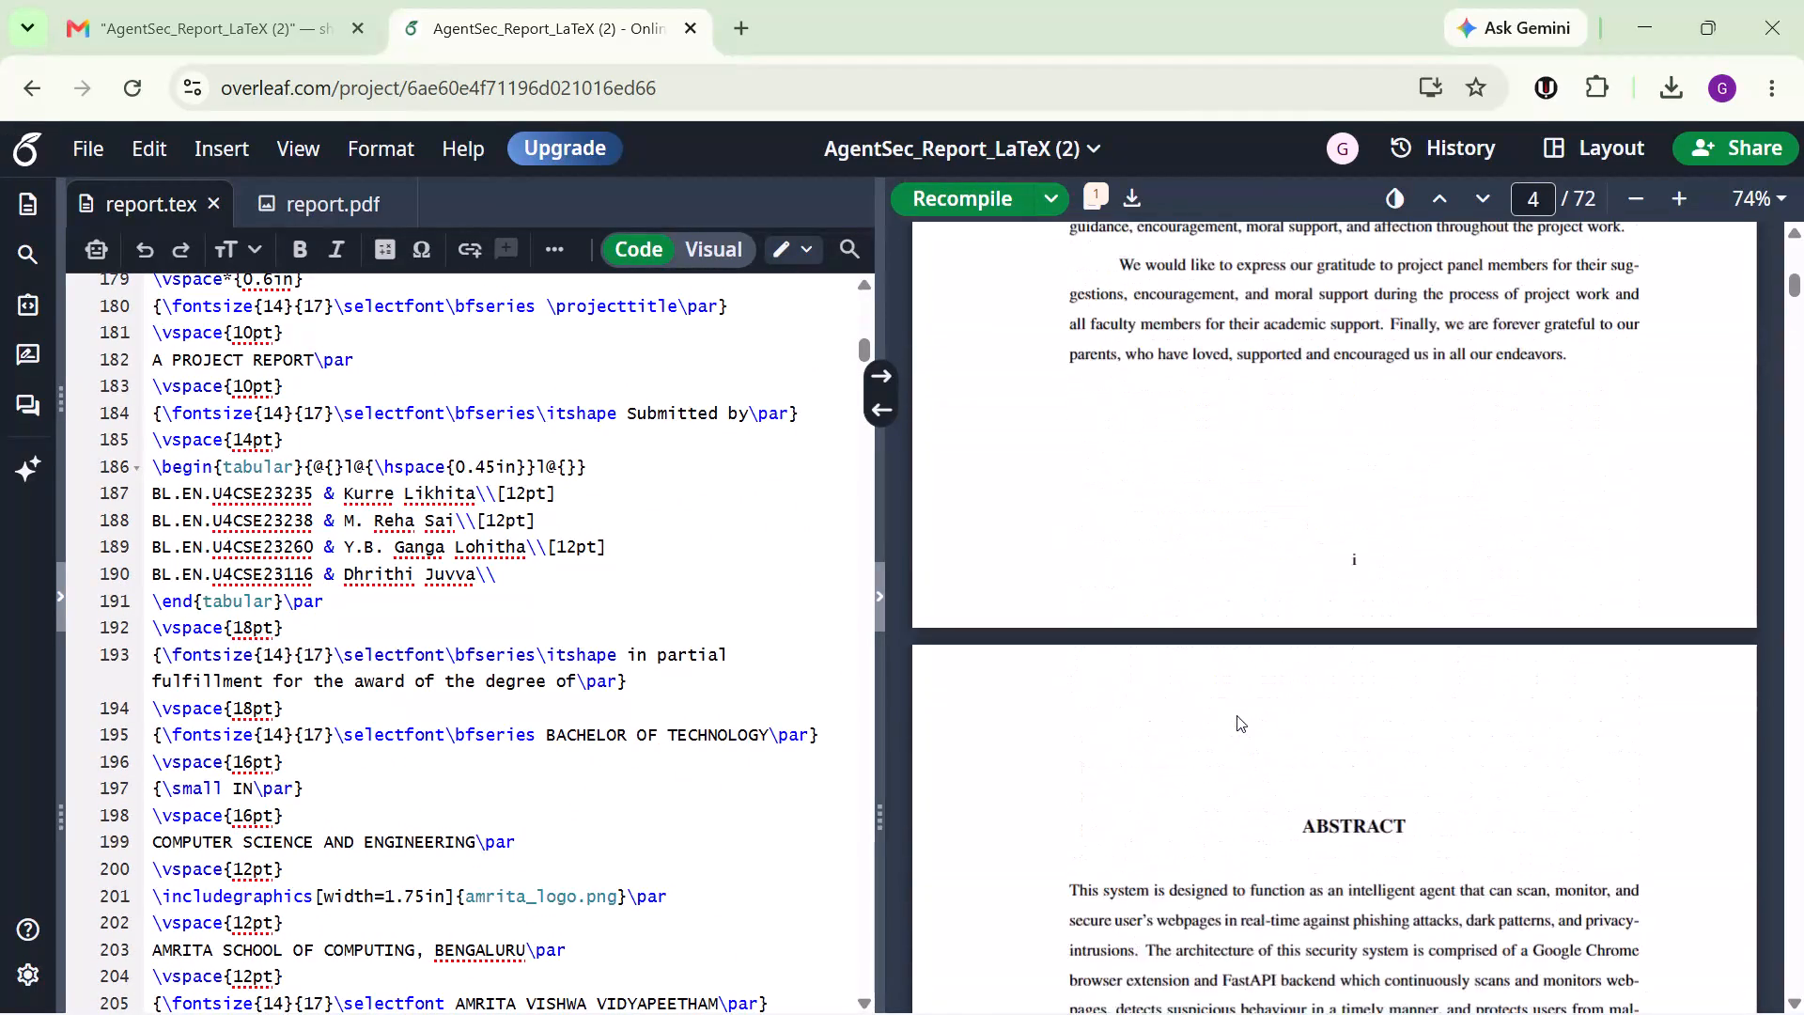
{"action": "scroll", "coordinate": [1236, 715], "scroll_direction": "down", "scroll_amount": 10}
{"action": "scroll", "coordinate": [1236, 715], "scroll_direction": "up", "scroll_amount": 1}
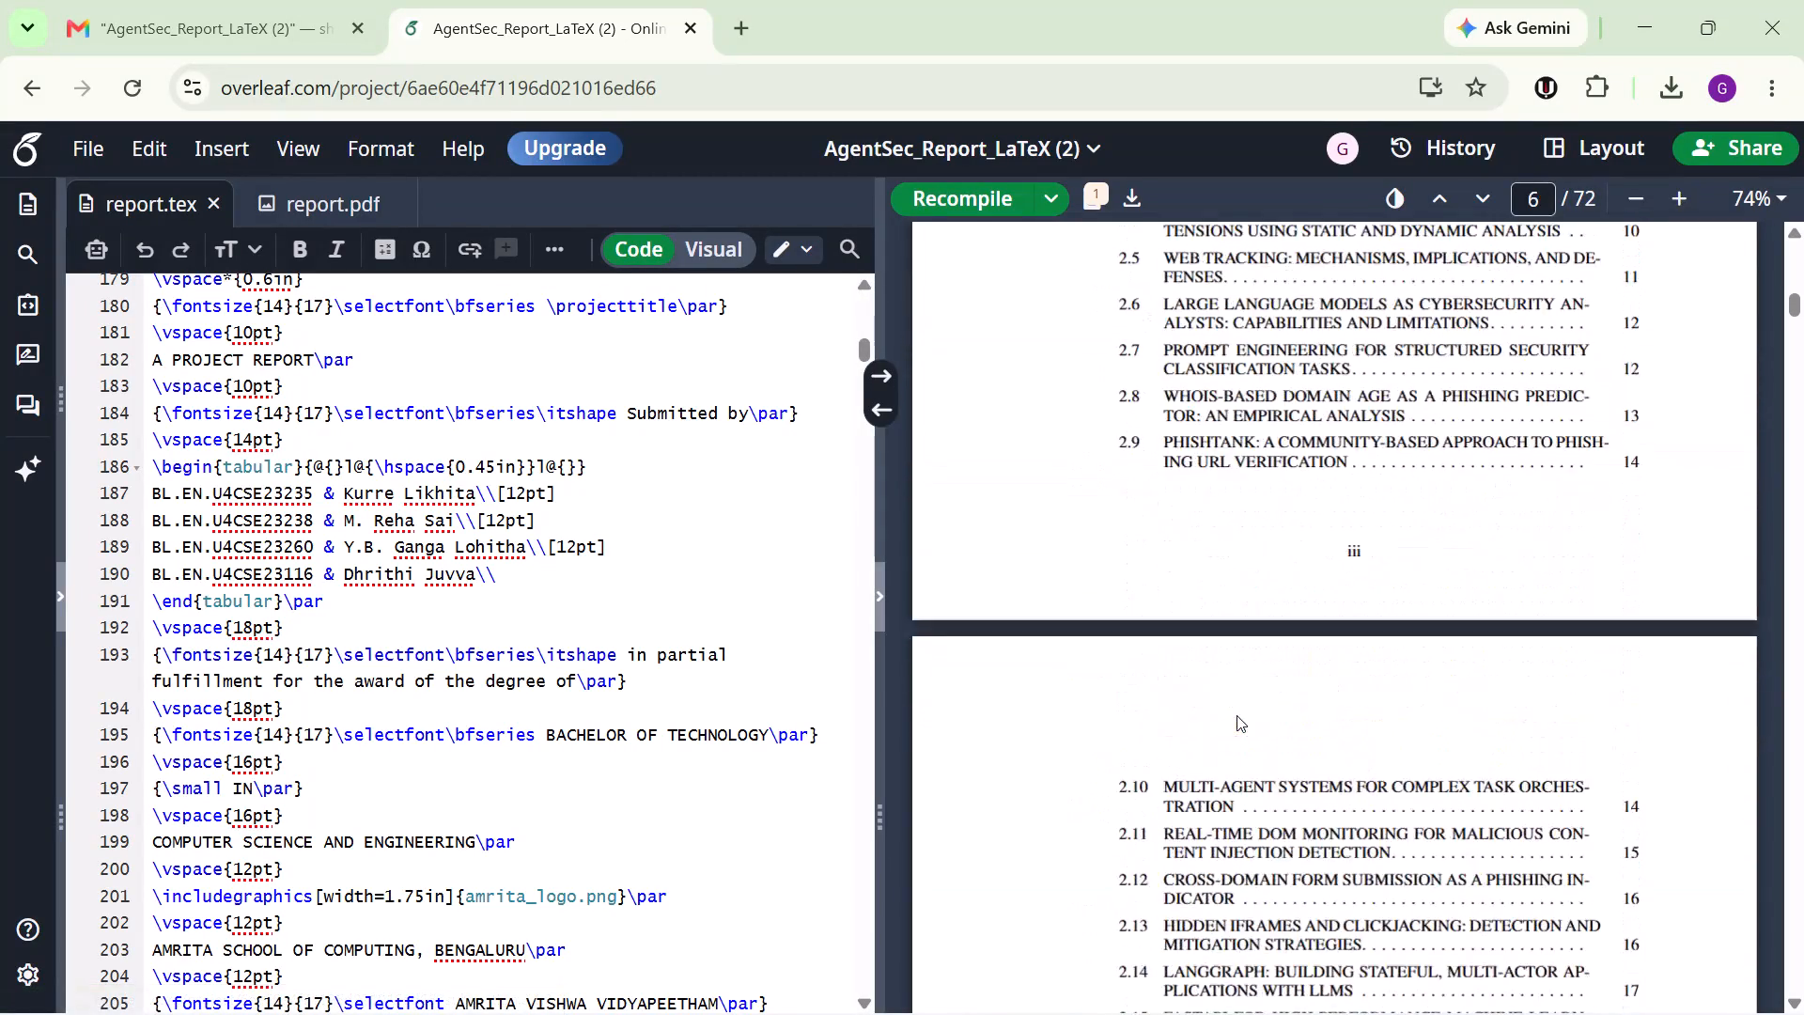
{"action": "scroll", "coordinate": [1236, 715], "scroll_direction": "down", "scroll_amount": 3}
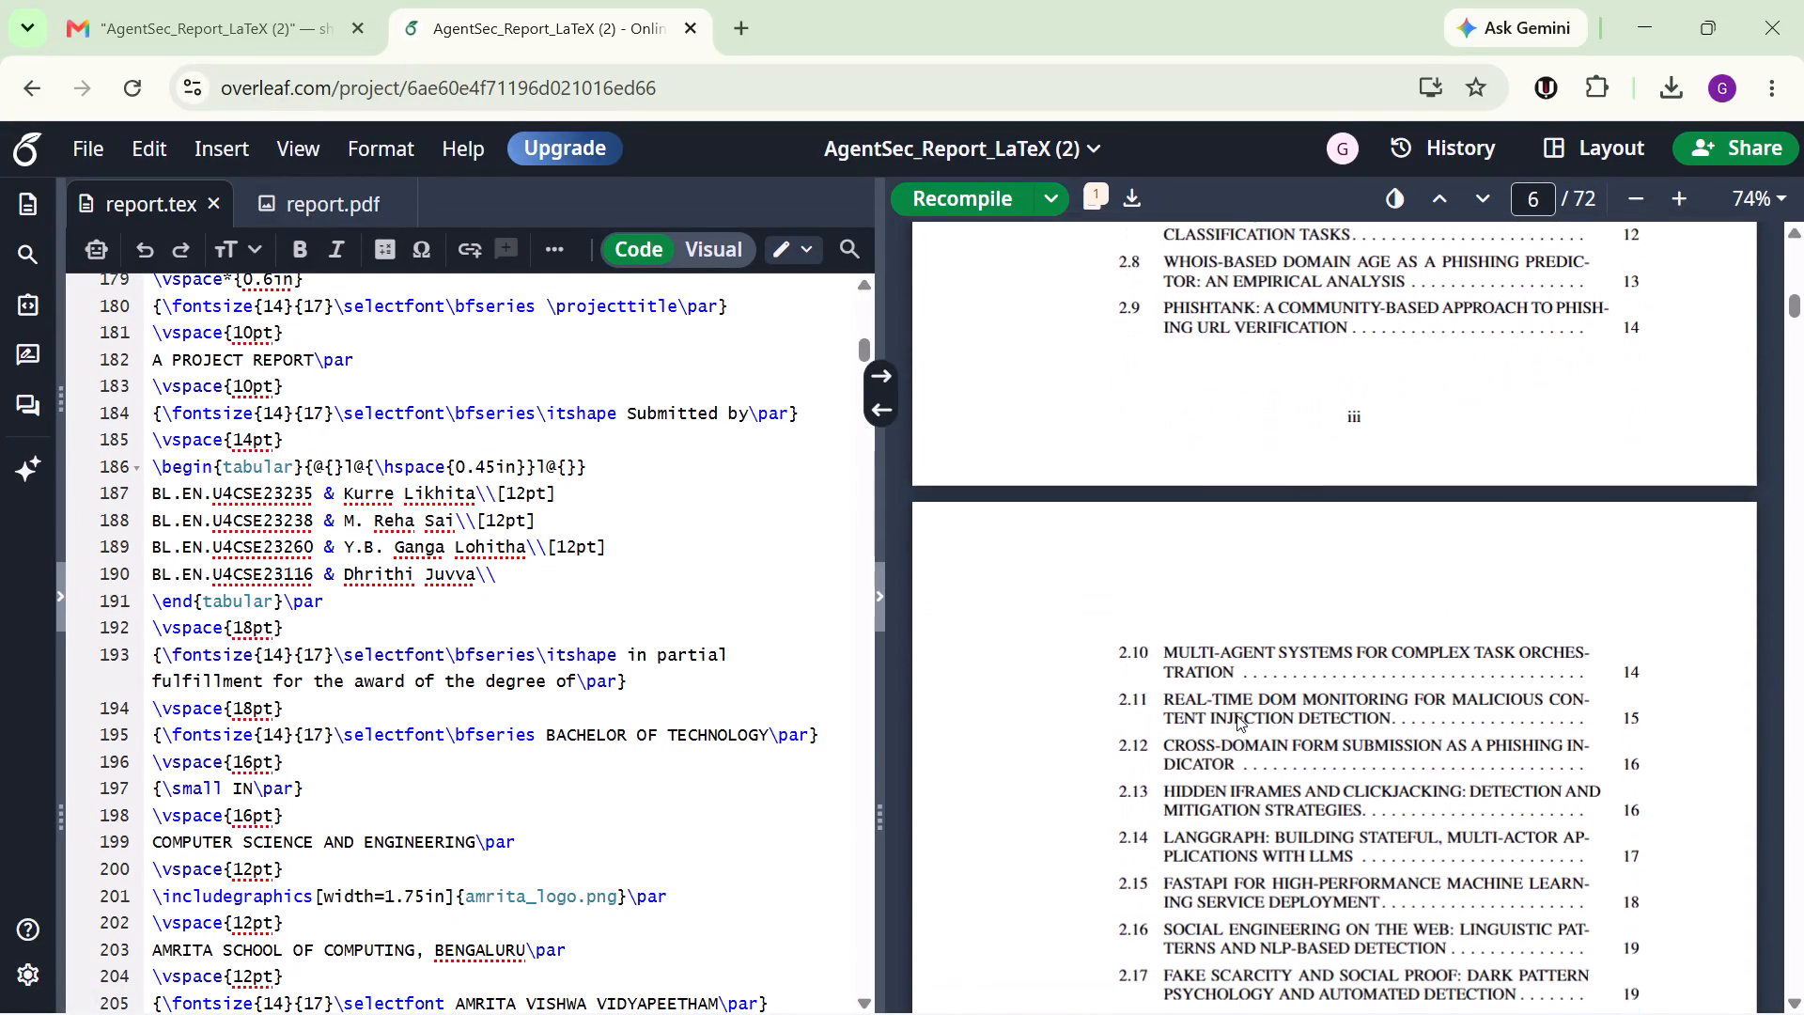
{"action": "scroll", "coordinate": [1236, 715], "scroll_direction": "down", "scroll_amount": 2}
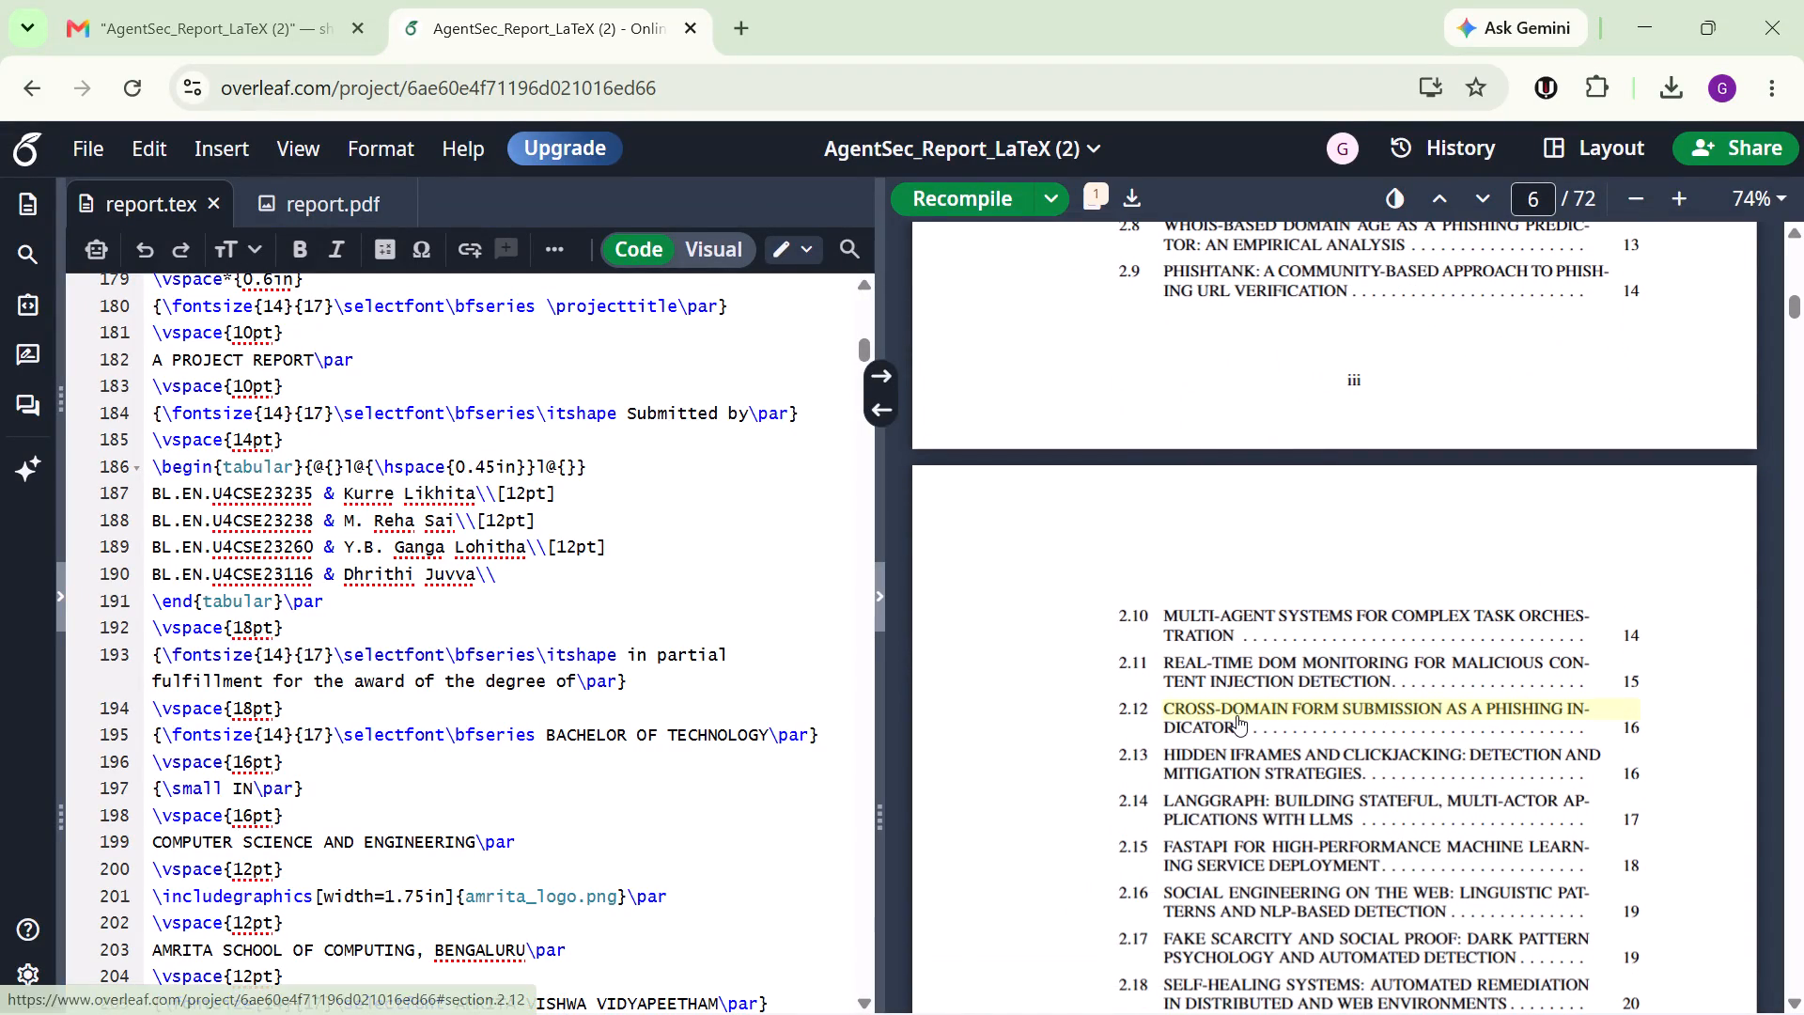
Read the compiled Introduction from the proposed five-component pipeline through the end of section 1.2 Motivation.
{"action": "scroll", "coordinate": [665, 867], "scroll_direction": "down", "scroll_amount": 13}
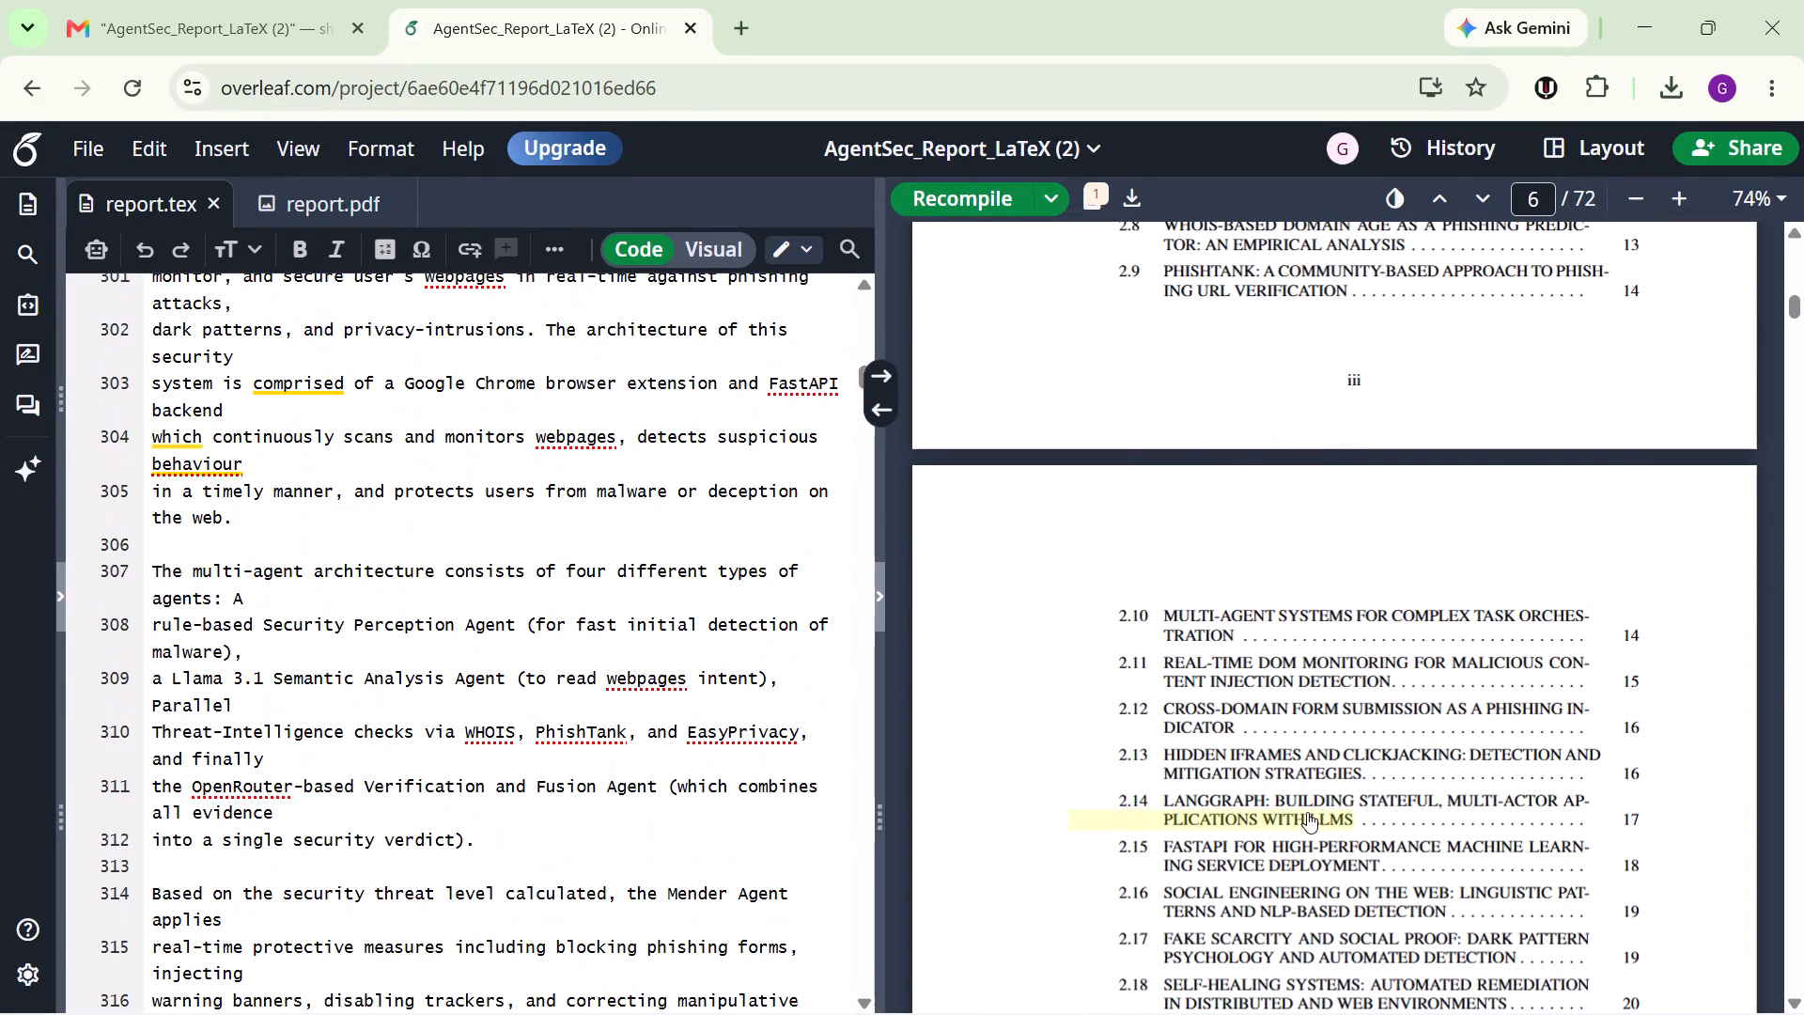
{"action": "scroll", "coordinate": [1307, 812], "scroll_direction": "down", "scroll_amount": 17}
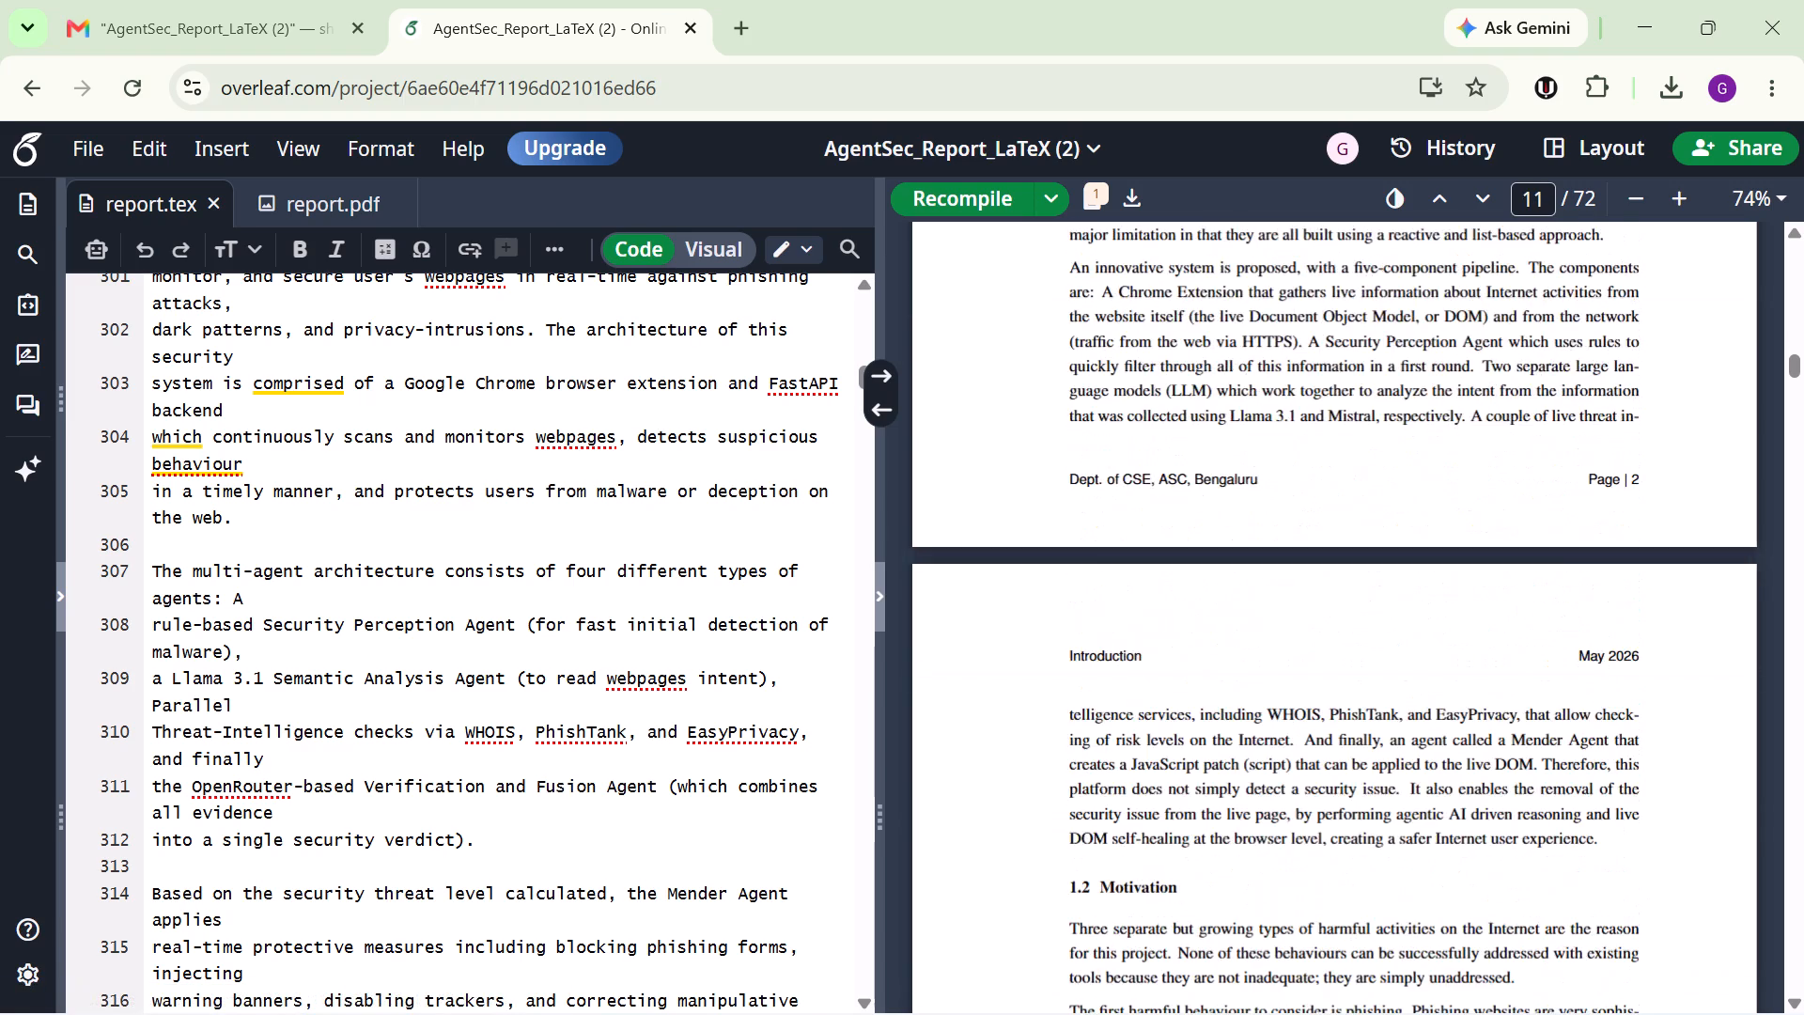
{"action": "scroll", "coordinate": [1307, 812], "scroll_direction": "down", "scroll_amount": 2}
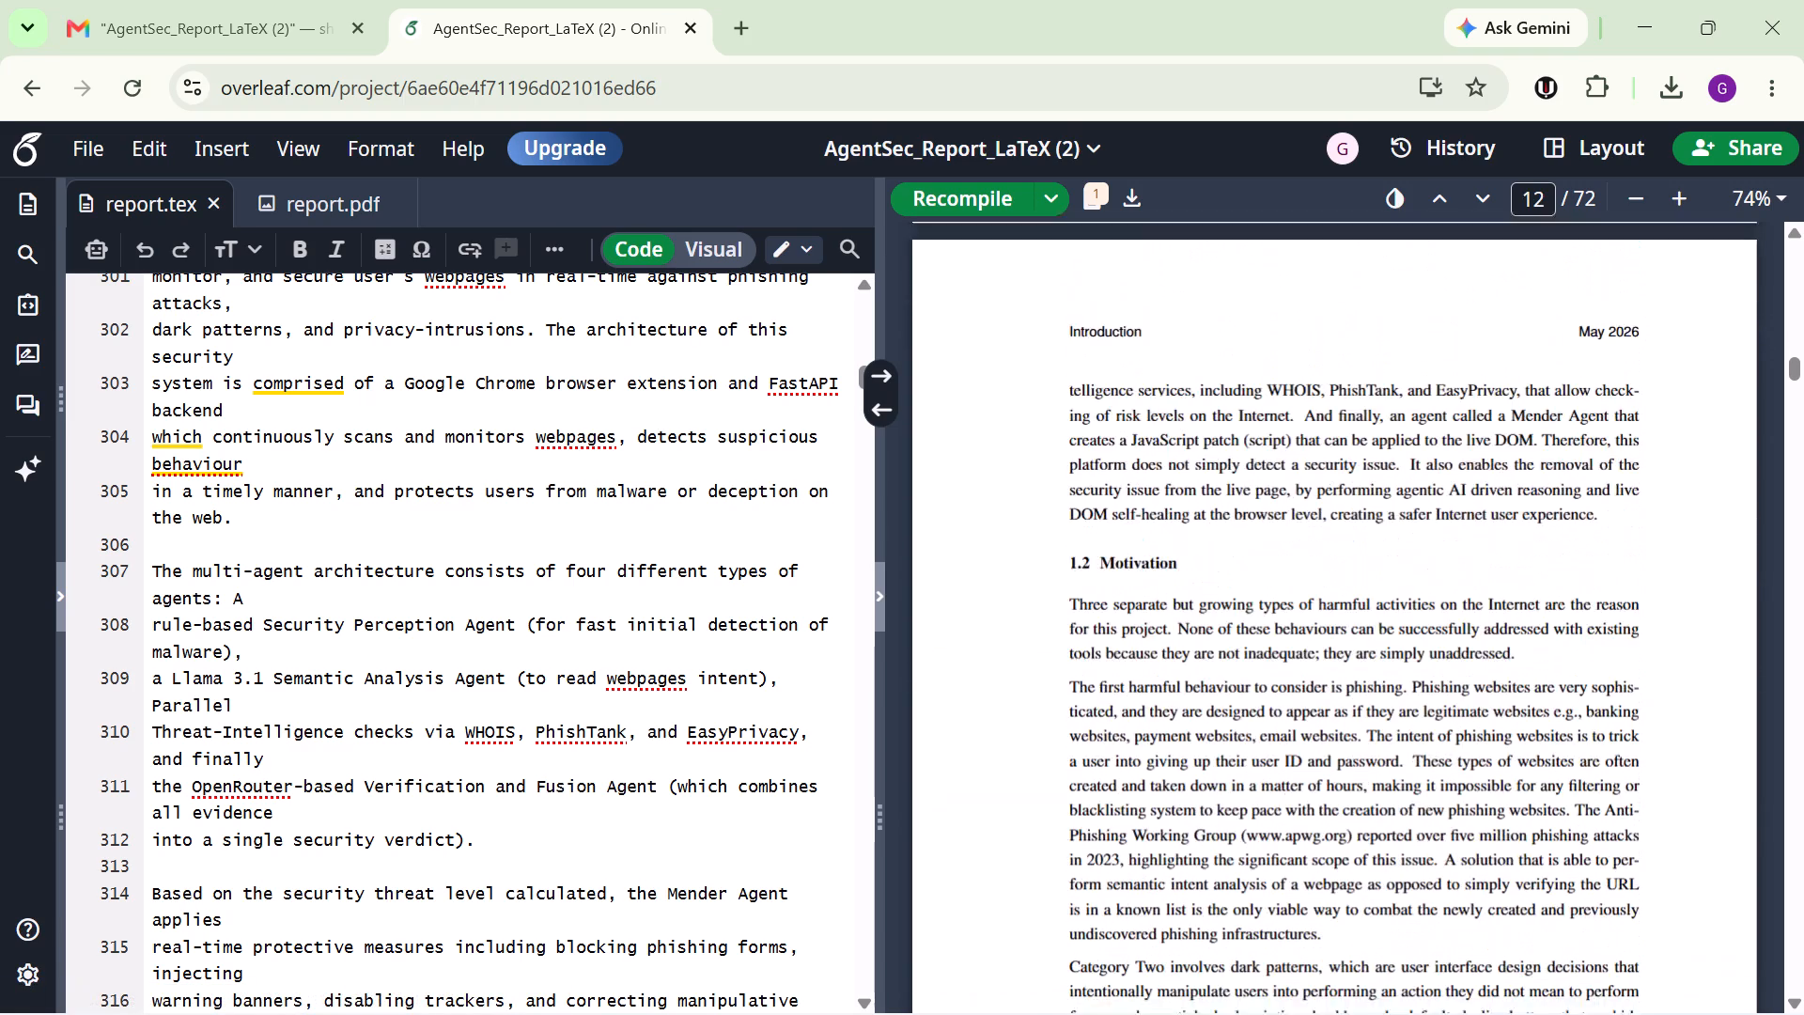
{"action": "scroll", "coordinate": [1307, 812], "scroll_direction": "down", "scroll_amount": 3}
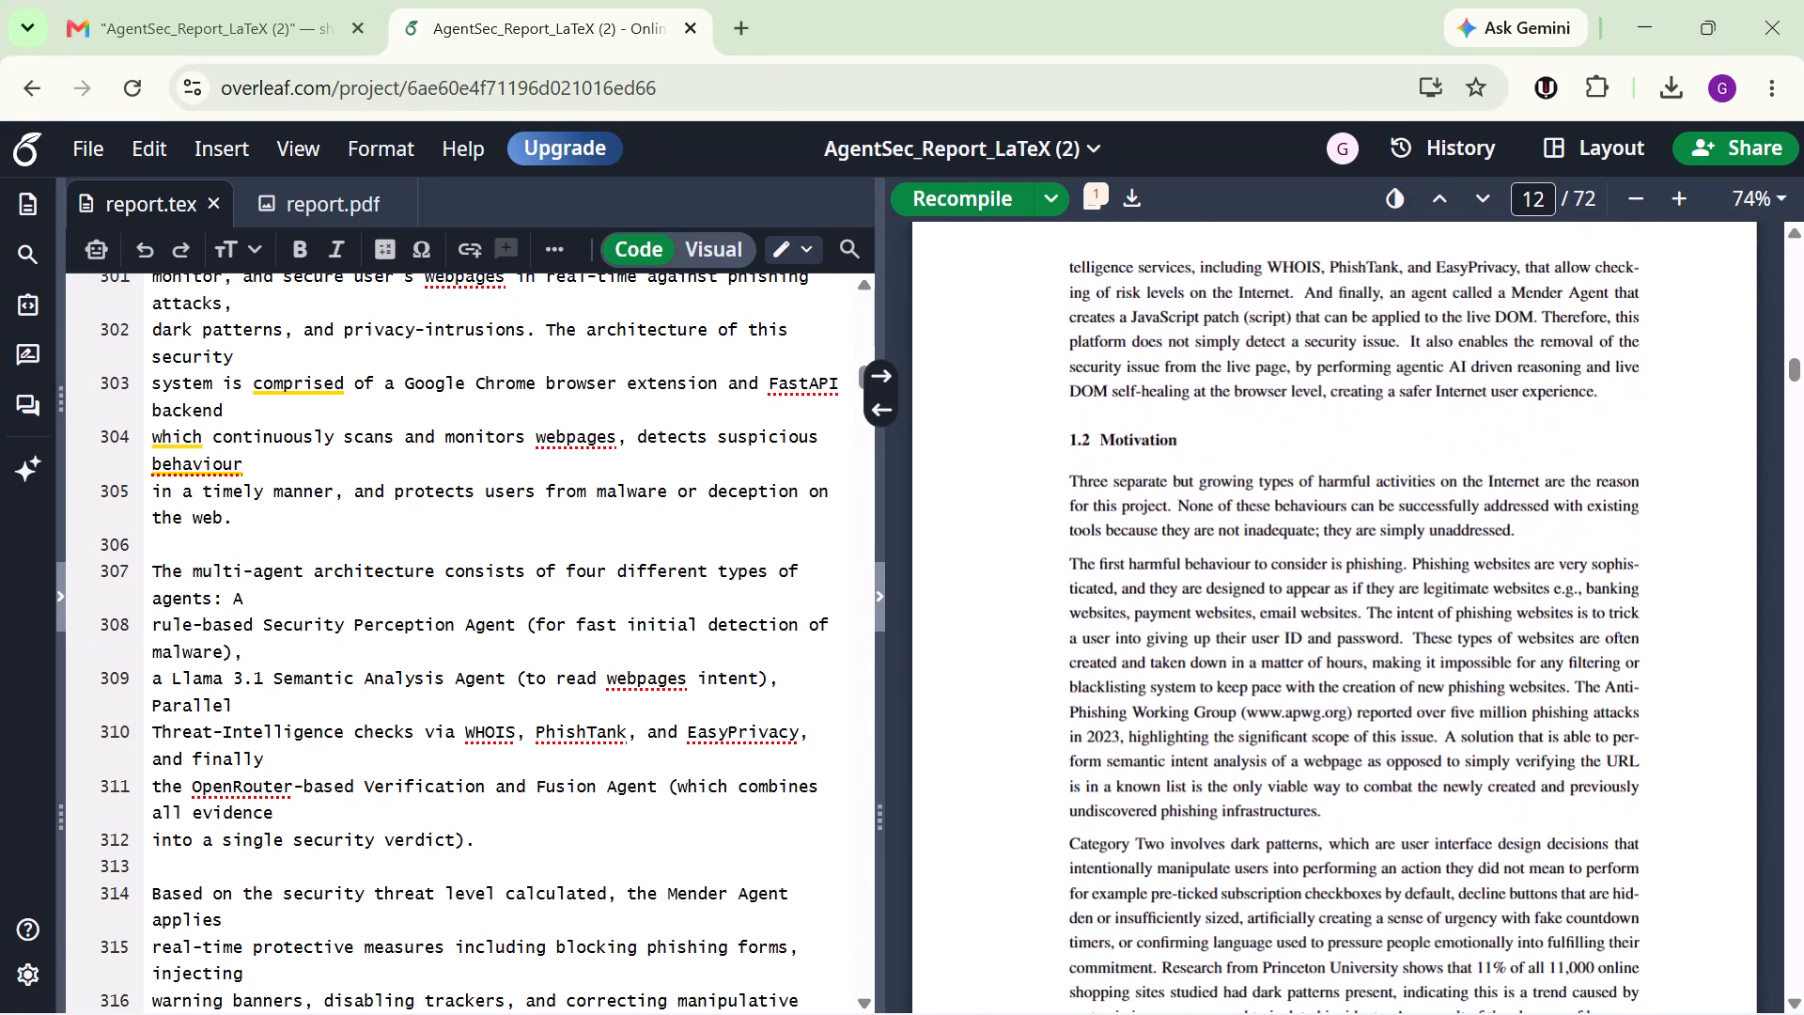
{"action": "scroll", "coordinate": [1307, 812], "scroll_direction": "down", "scroll_amount": 5}
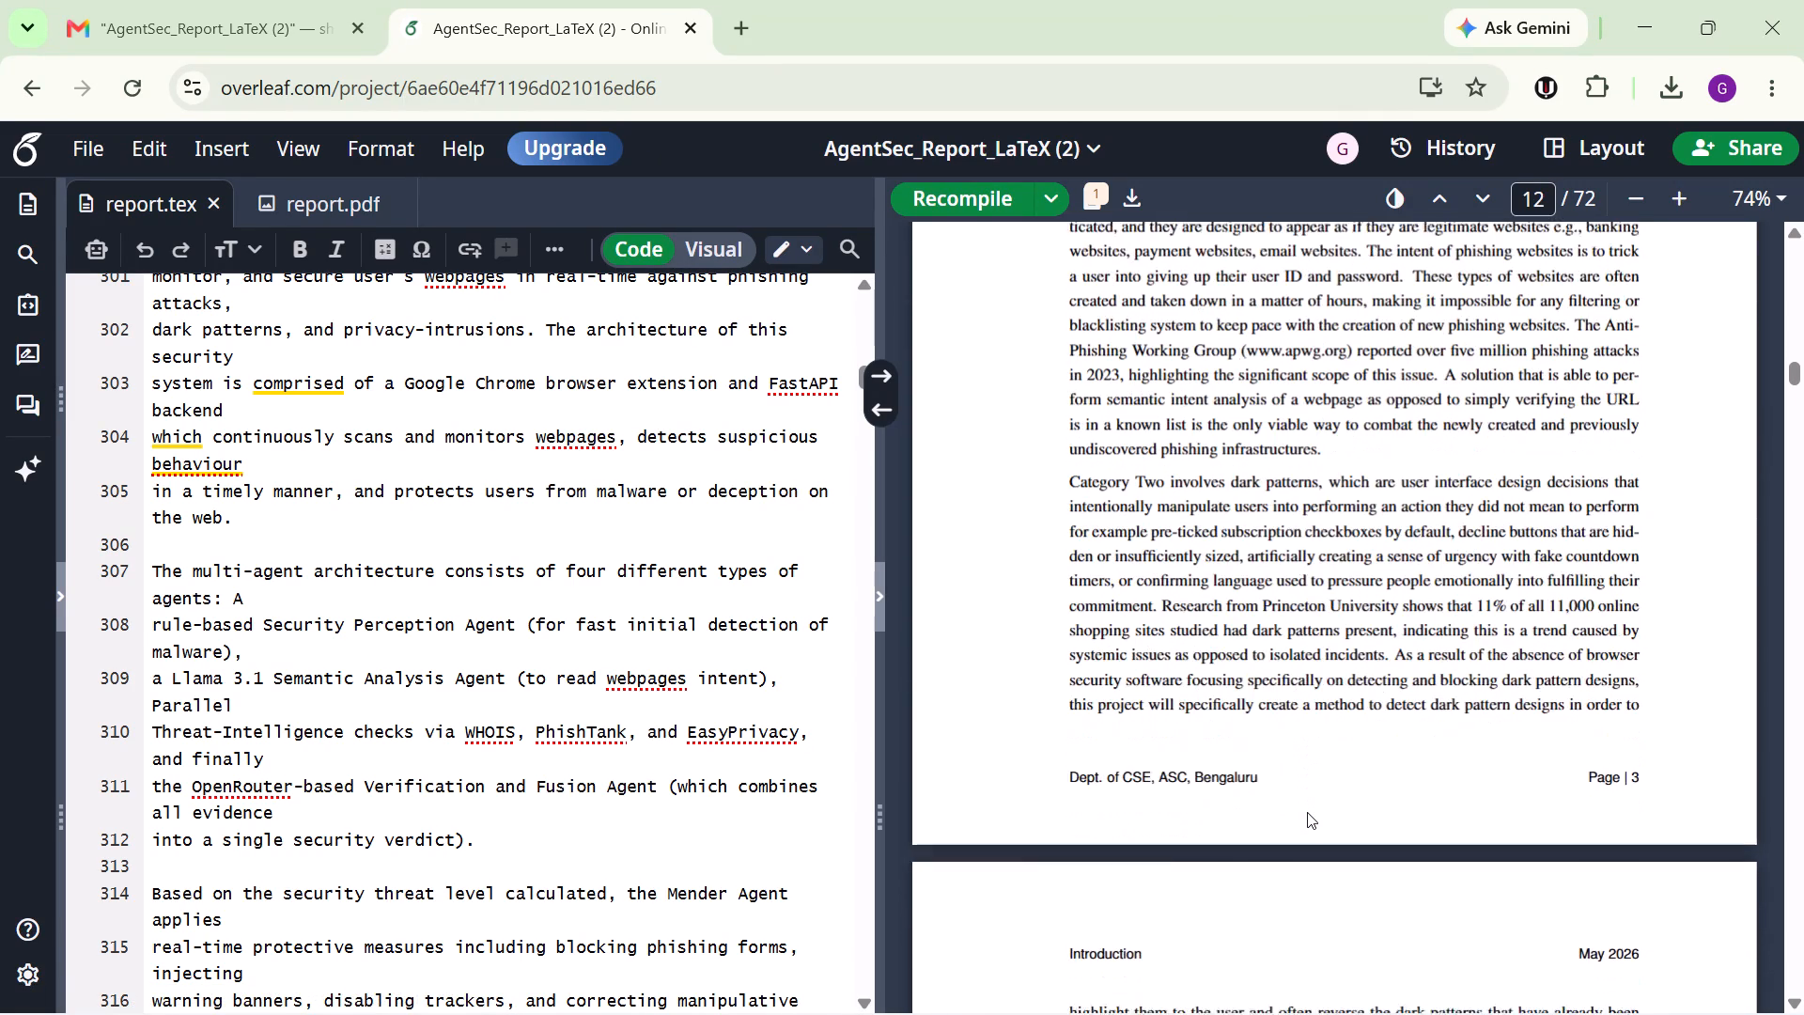
{"action": "scroll", "coordinate": [1307, 812], "scroll_direction": "down", "scroll_amount": 5}
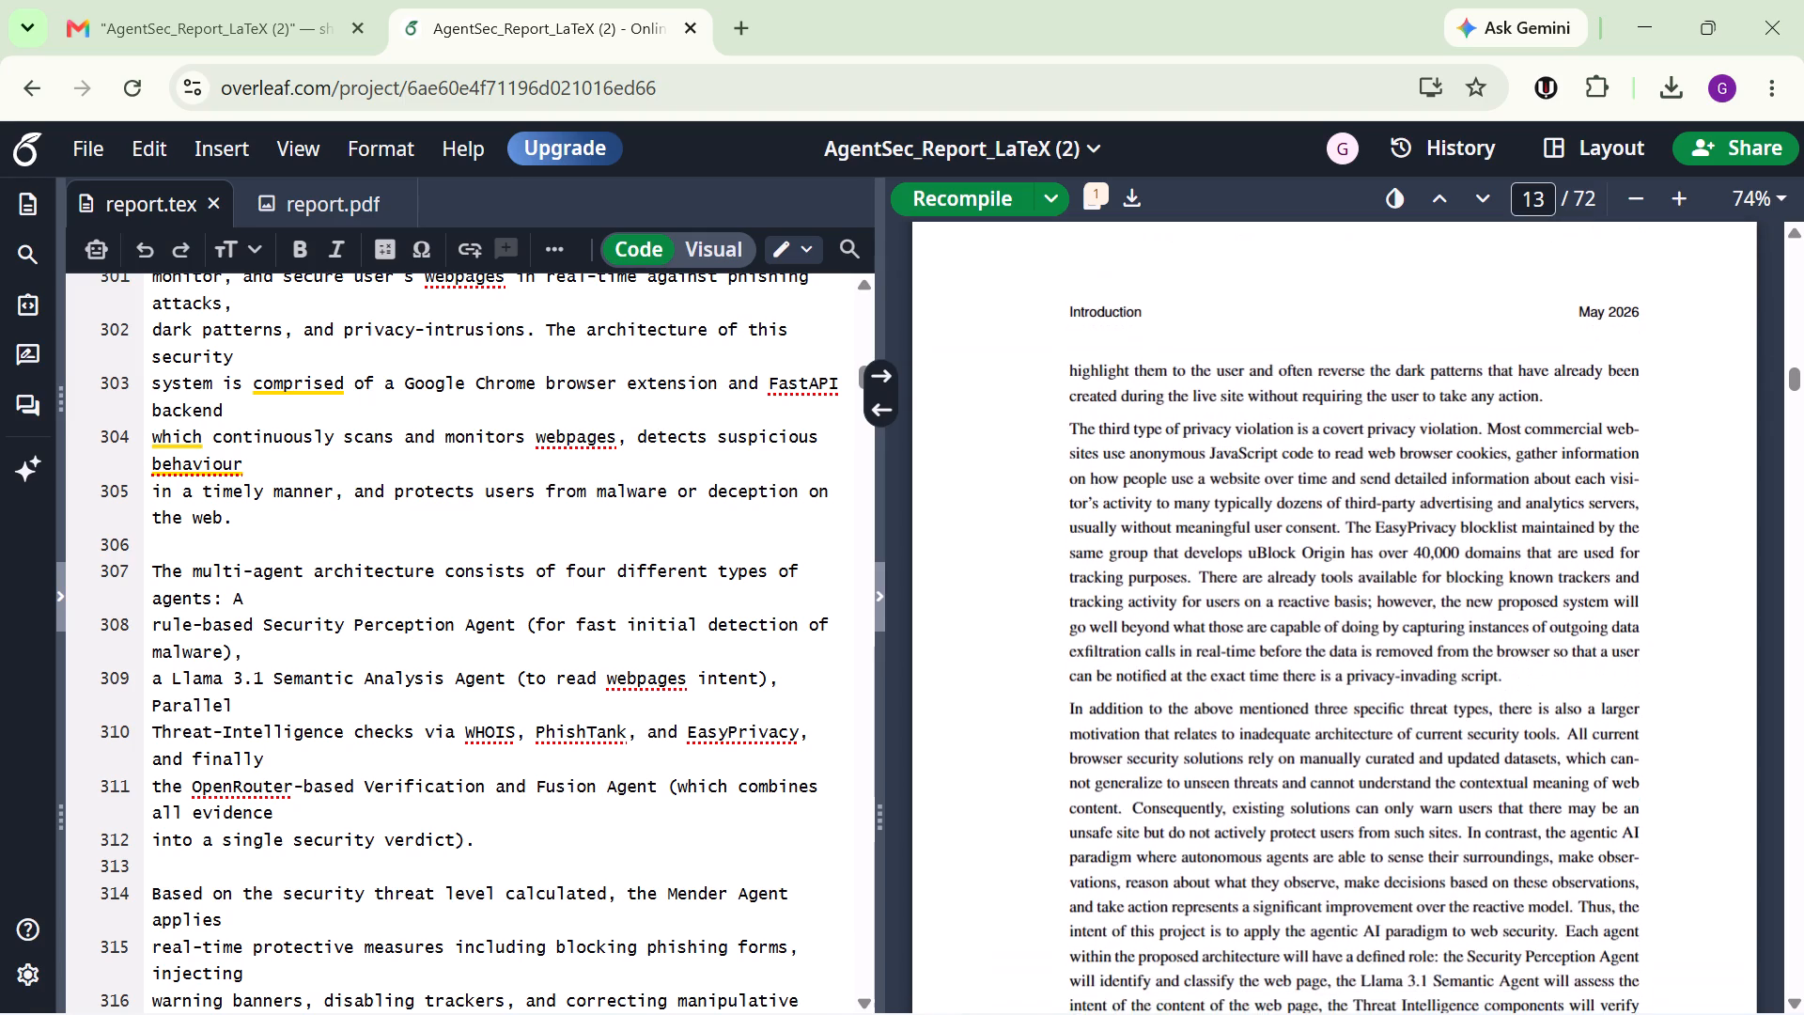
{"action": "scroll", "coordinate": [1307, 812], "scroll_direction": "down", "scroll_amount": 4}
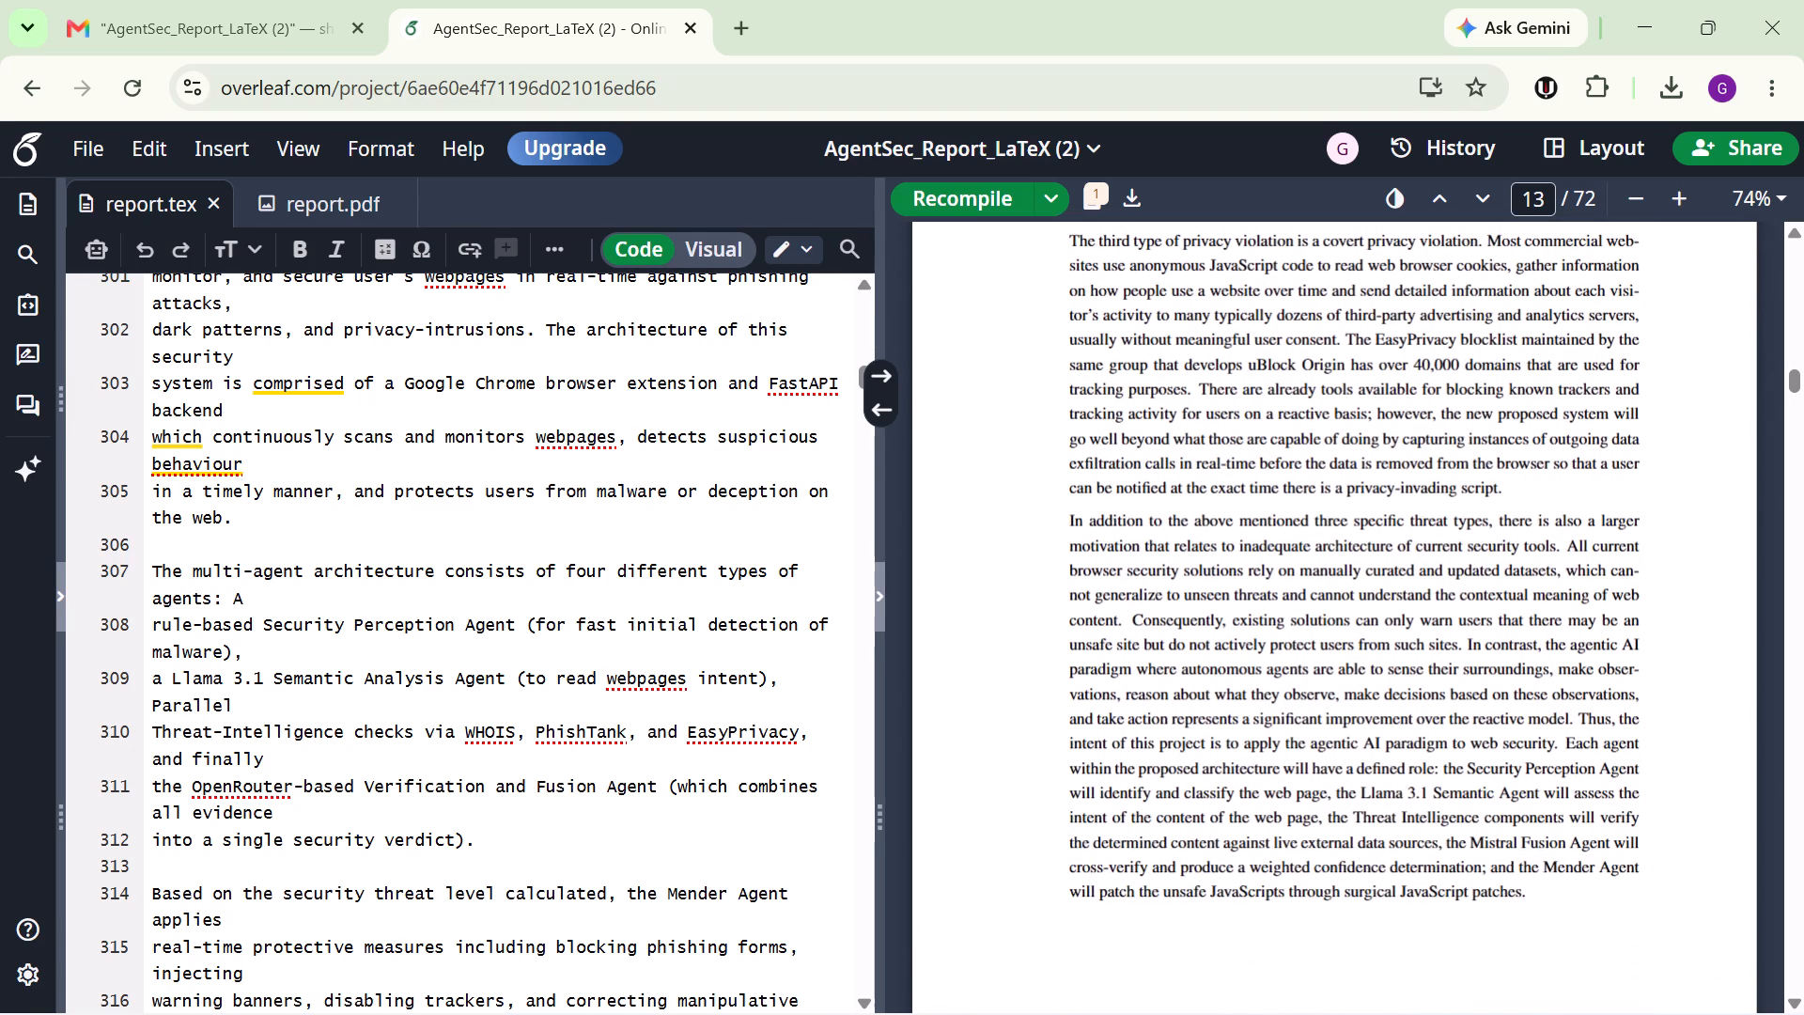
{"action": "scroll", "coordinate": [1307, 812], "scroll_direction": "down", "scroll_amount": 2}
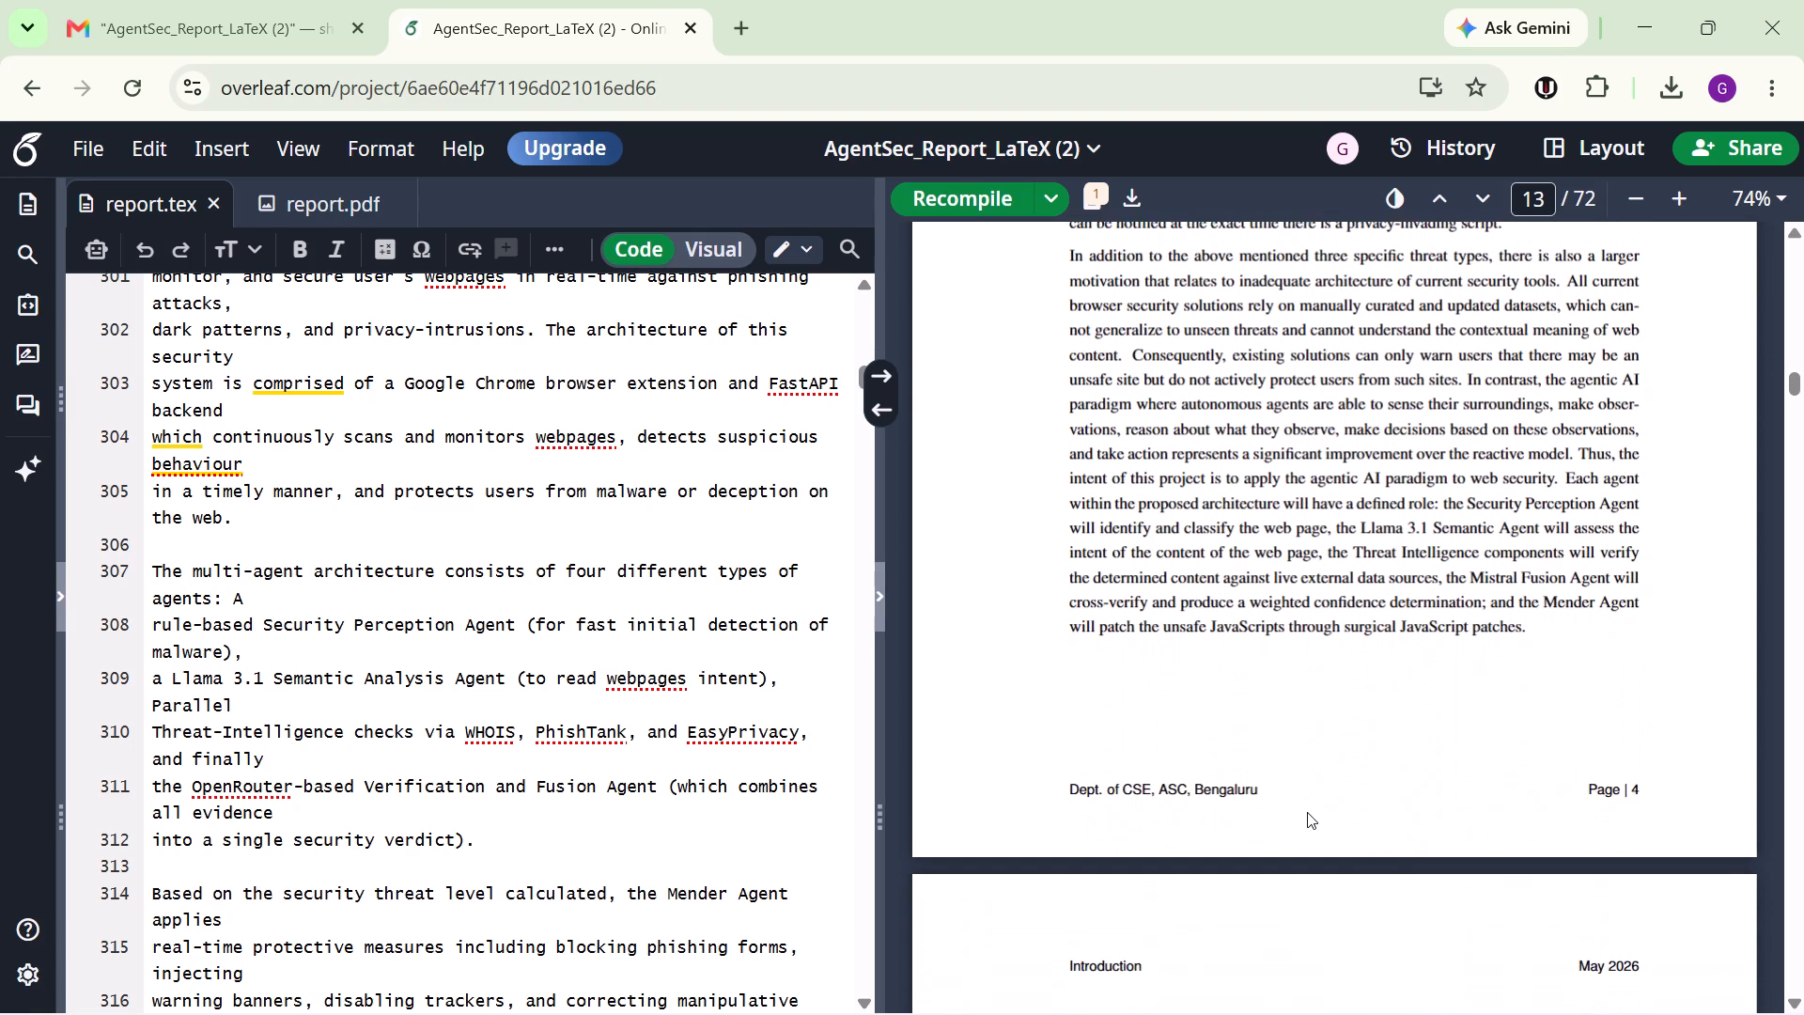
{"action": "scroll", "coordinate": [1307, 812], "scroll_direction": "down", "scroll_amount": 2}
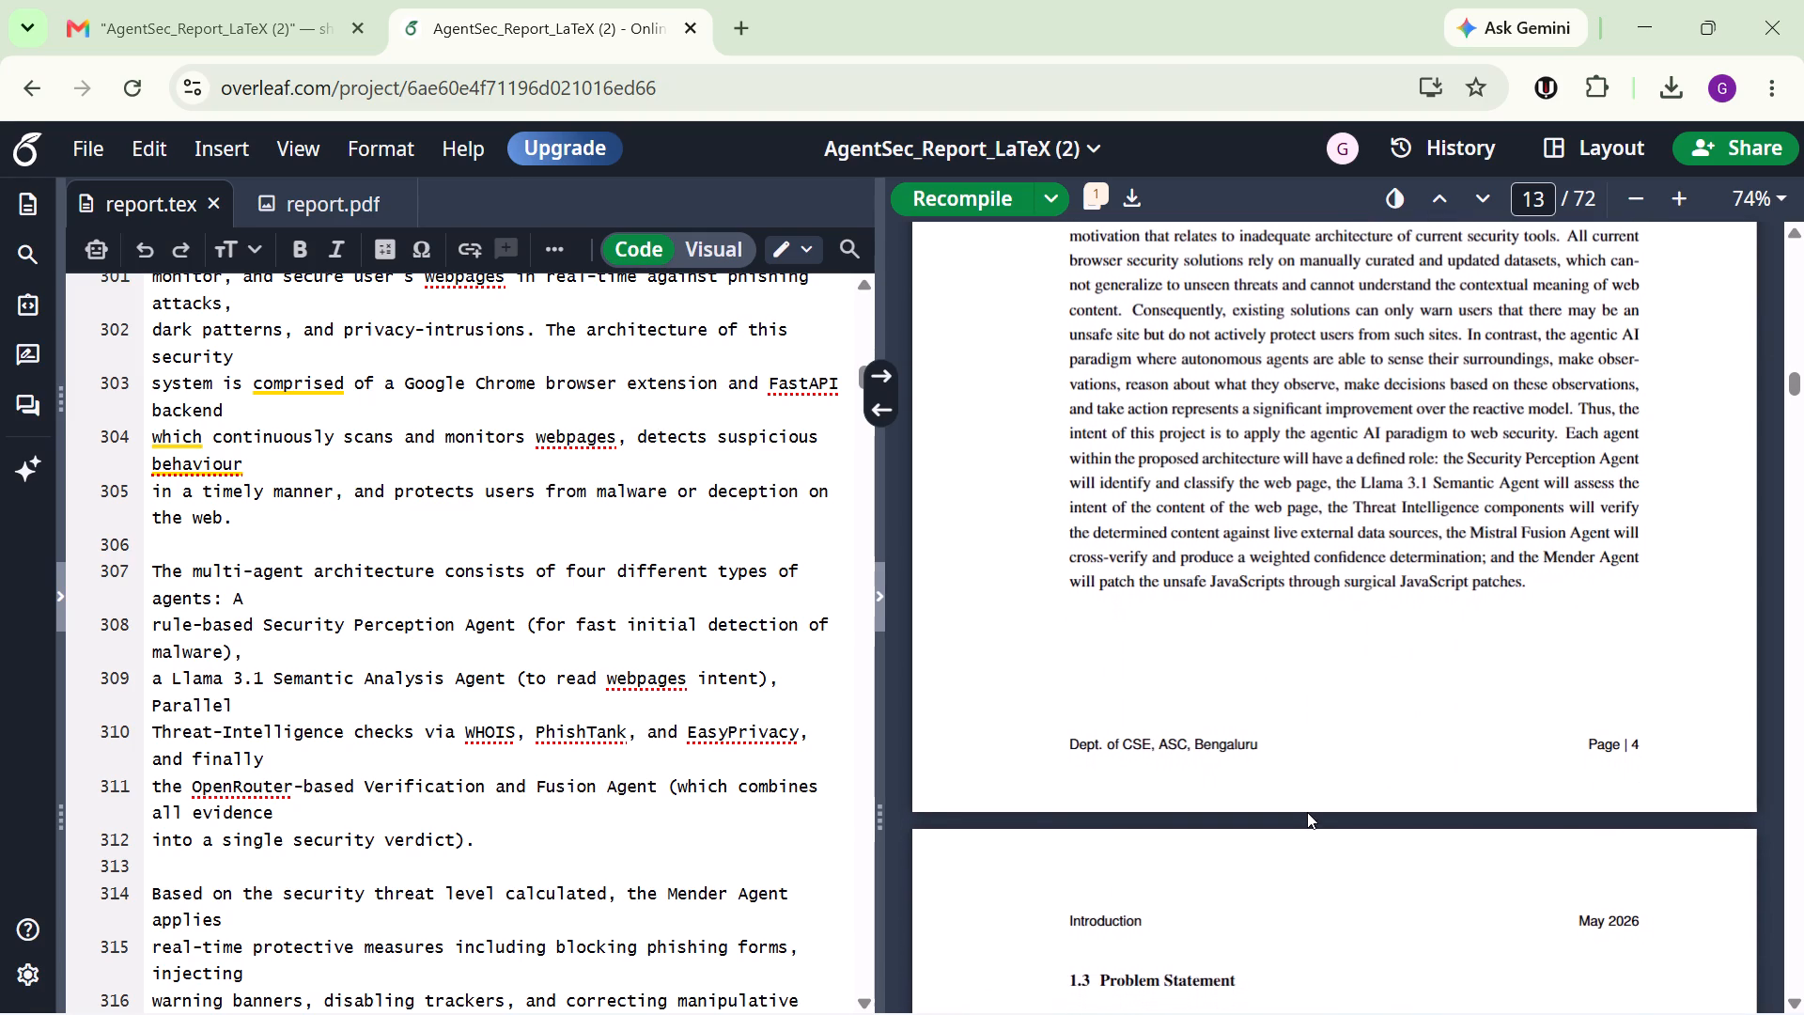
Read section 1.3 Problem Statement and the opening of section 1.4 Objectives in the compiled PDF.
{"action": "scroll", "coordinate": [1307, 812], "scroll_direction": "down", "scroll_amount": 2}
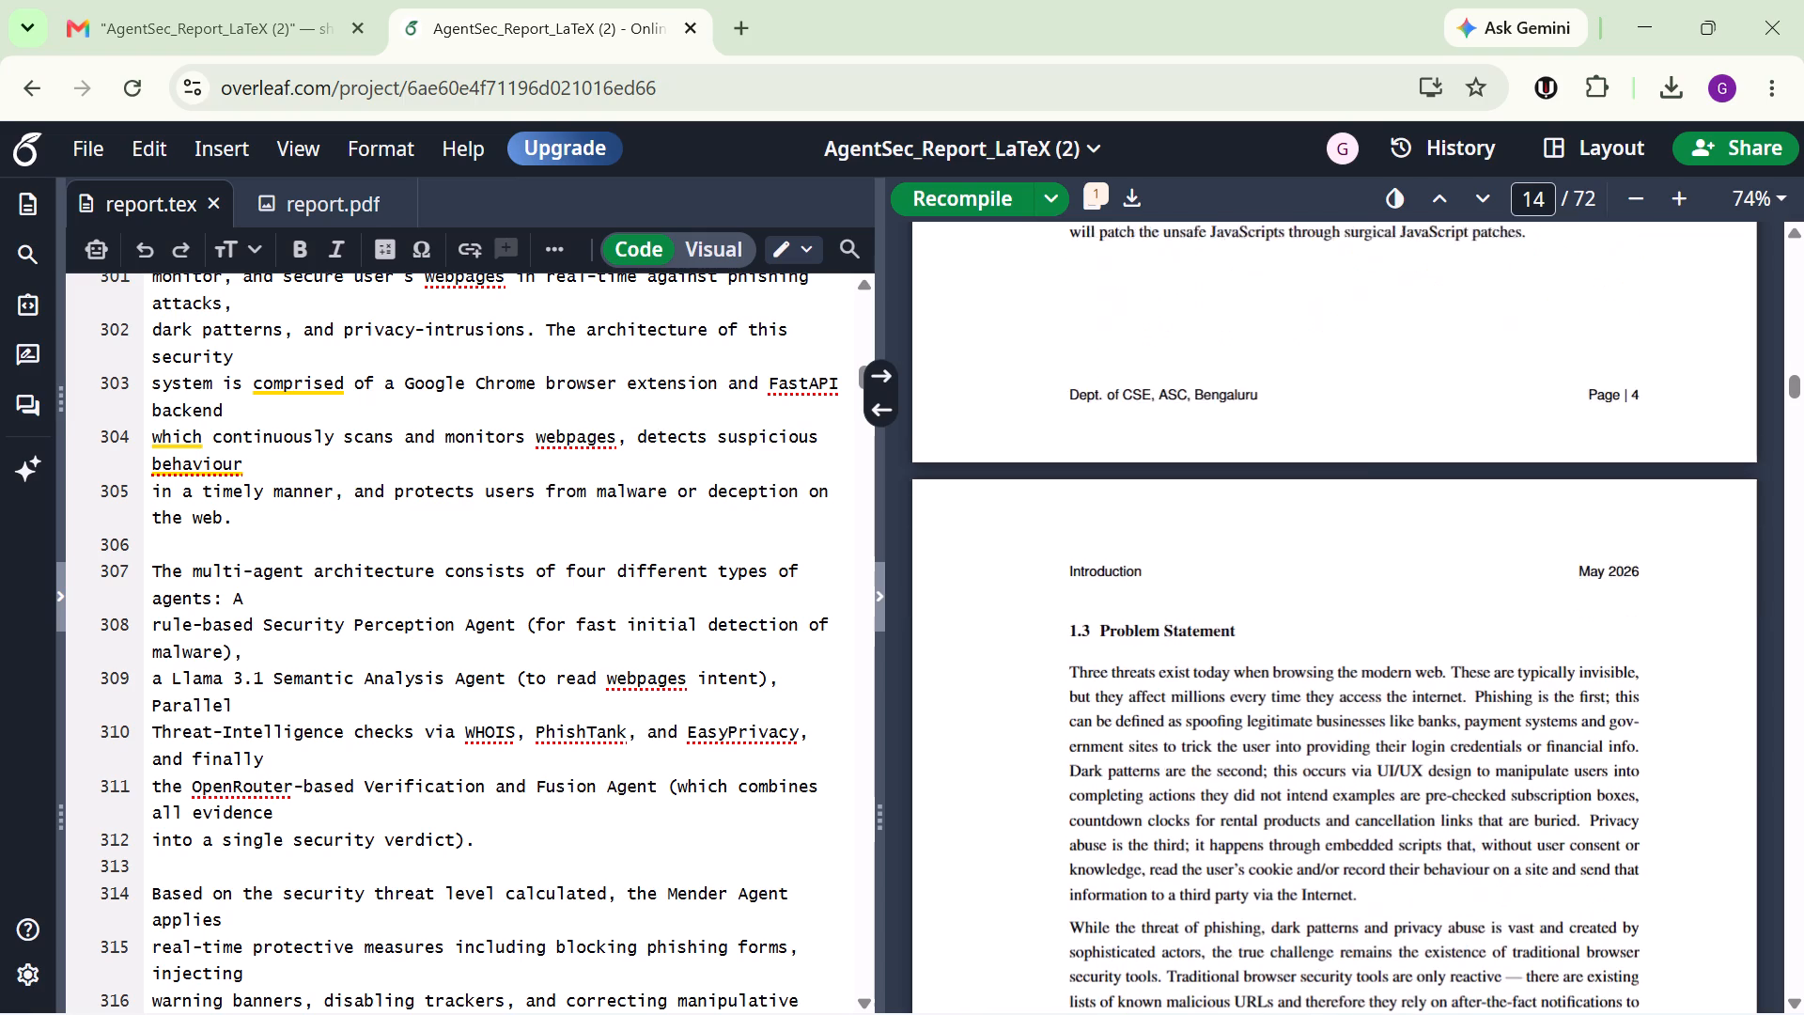
{"action": "scroll", "coordinate": [1307, 812], "scroll_direction": "down", "scroll_amount": 3}
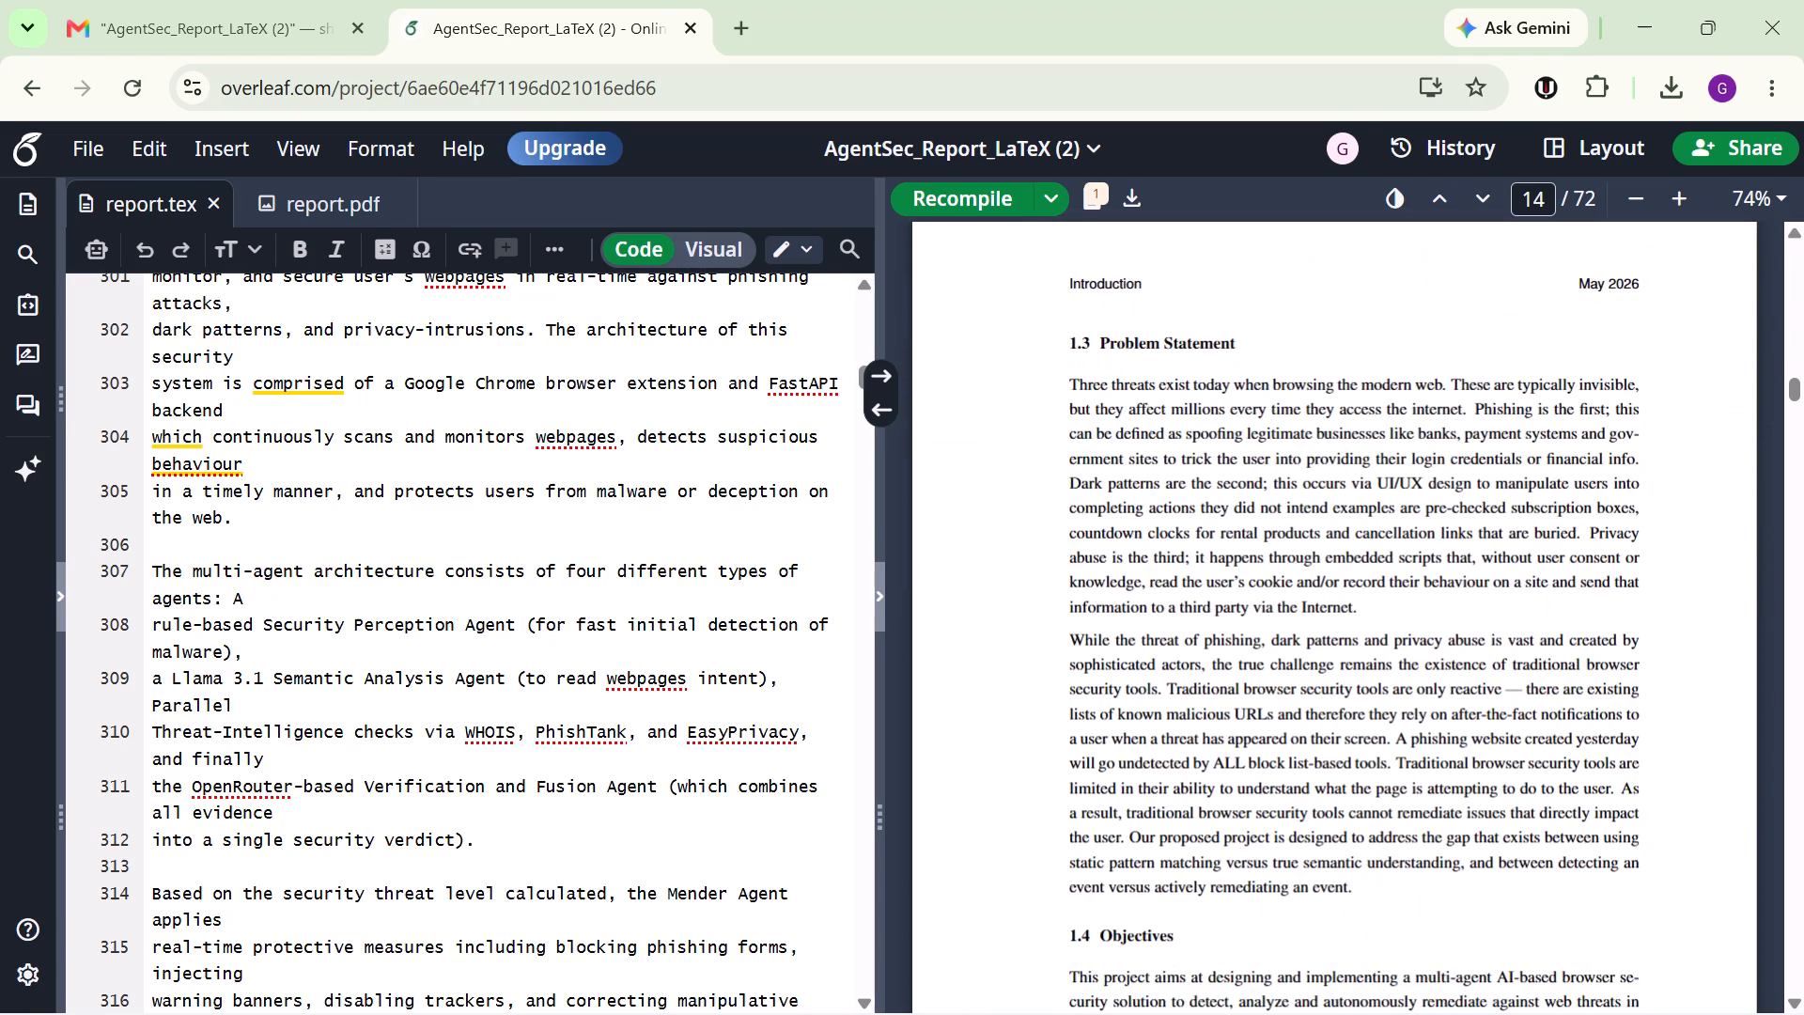
{"action": "scroll", "coordinate": [1307, 812], "scroll_direction": "down", "scroll_amount": 4}
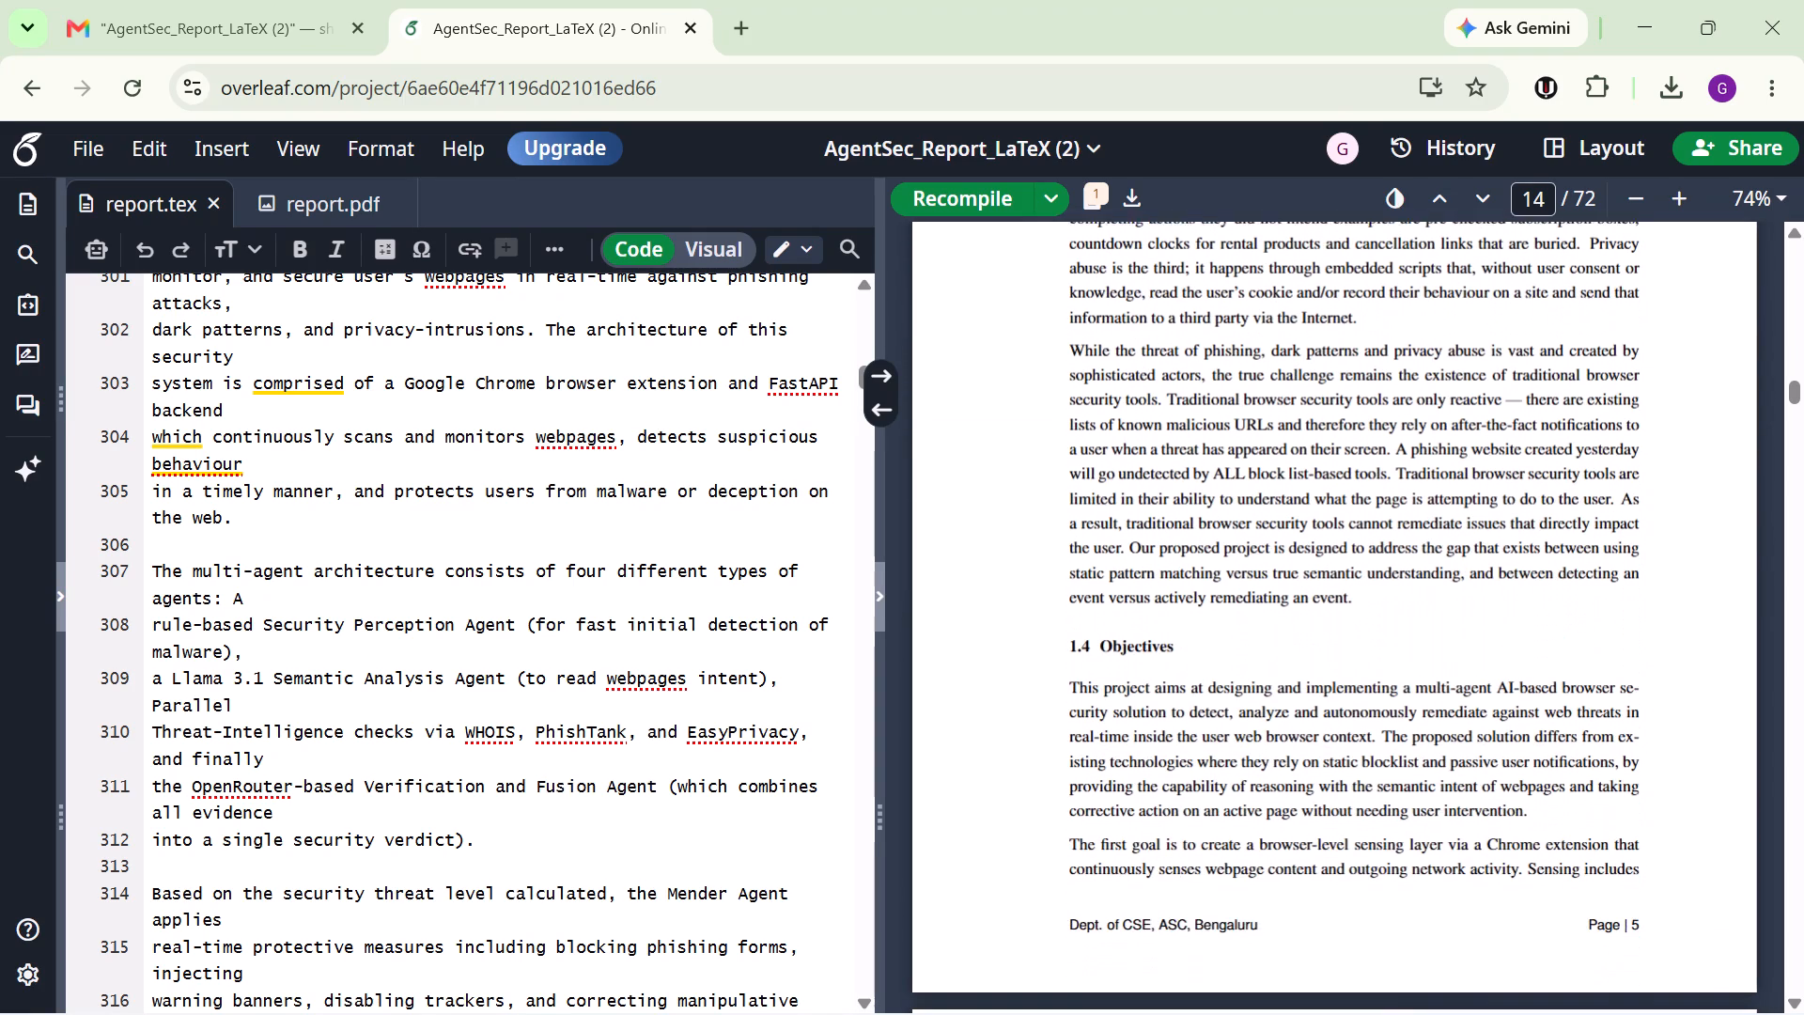
{"action": "scroll", "coordinate": [1307, 812], "scroll_direction": "down", "scroll_amount": 7}
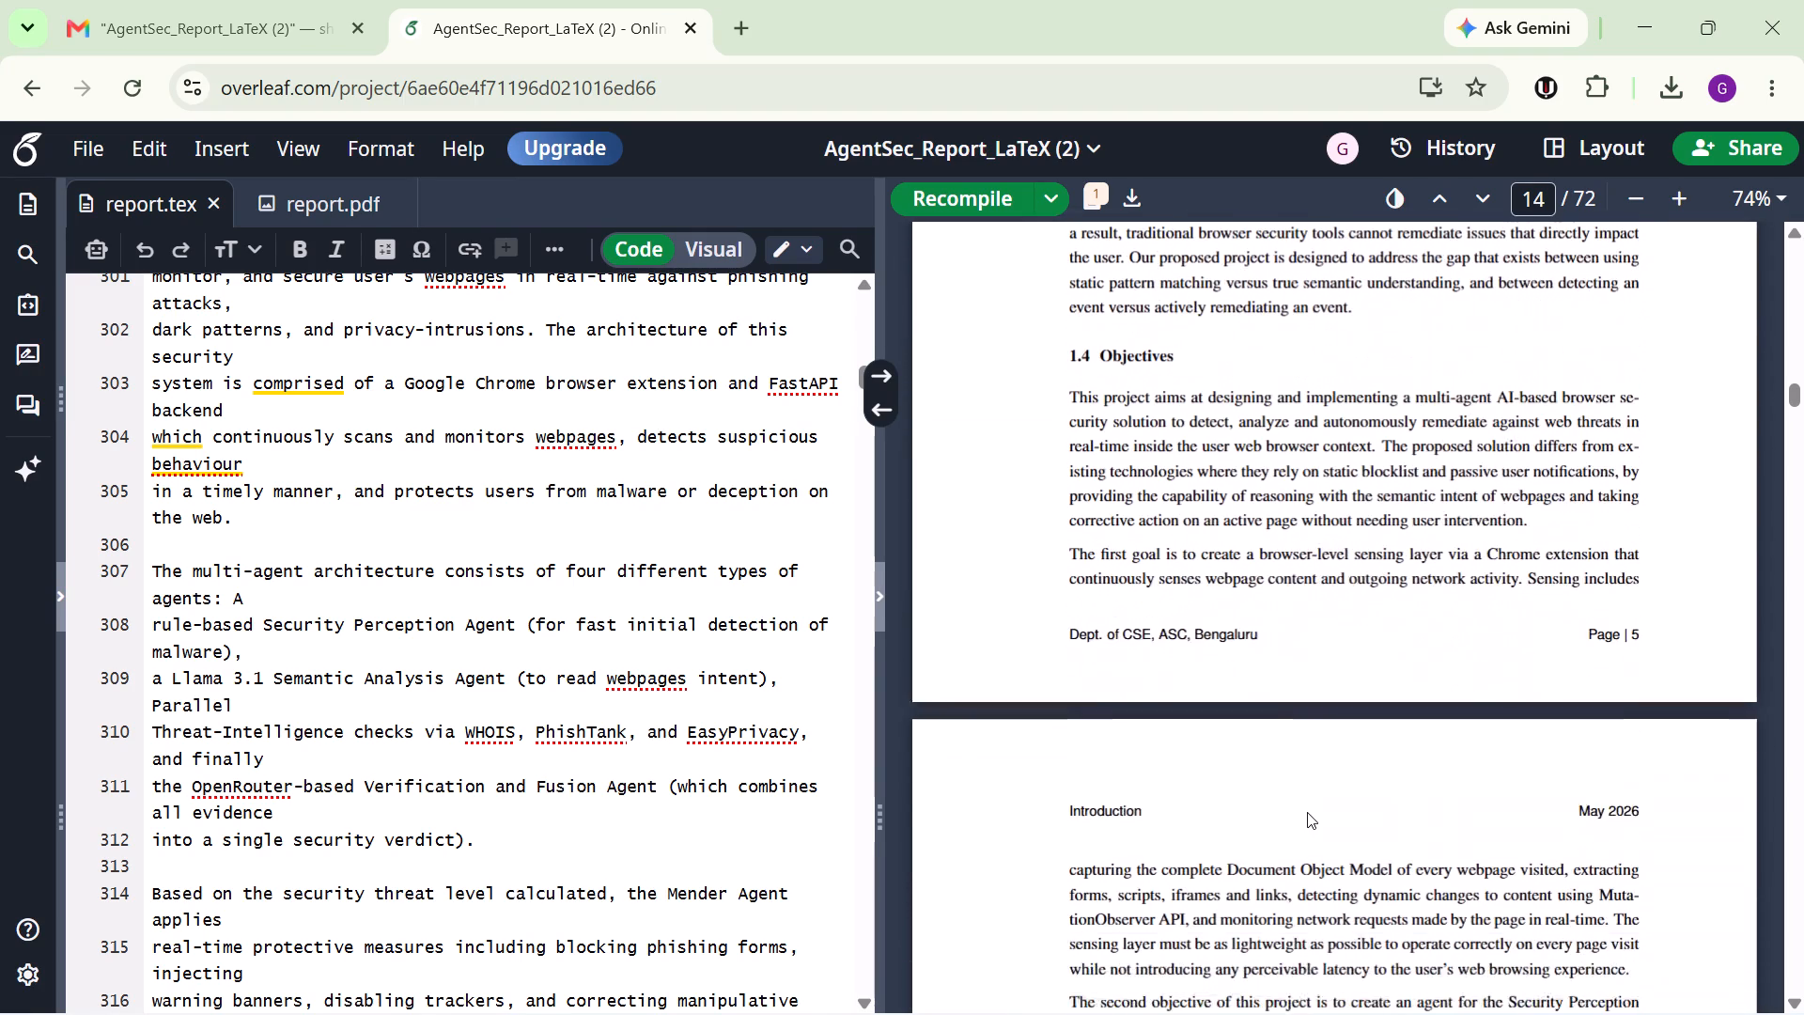
Examine the second, third and fourth objectives in the compiled PDF, including the Groq API and Mistral references.
{"action": "scroll", "coordinate": [1307, 812], "scroll_direction": "down", "scroll_amount": 5}
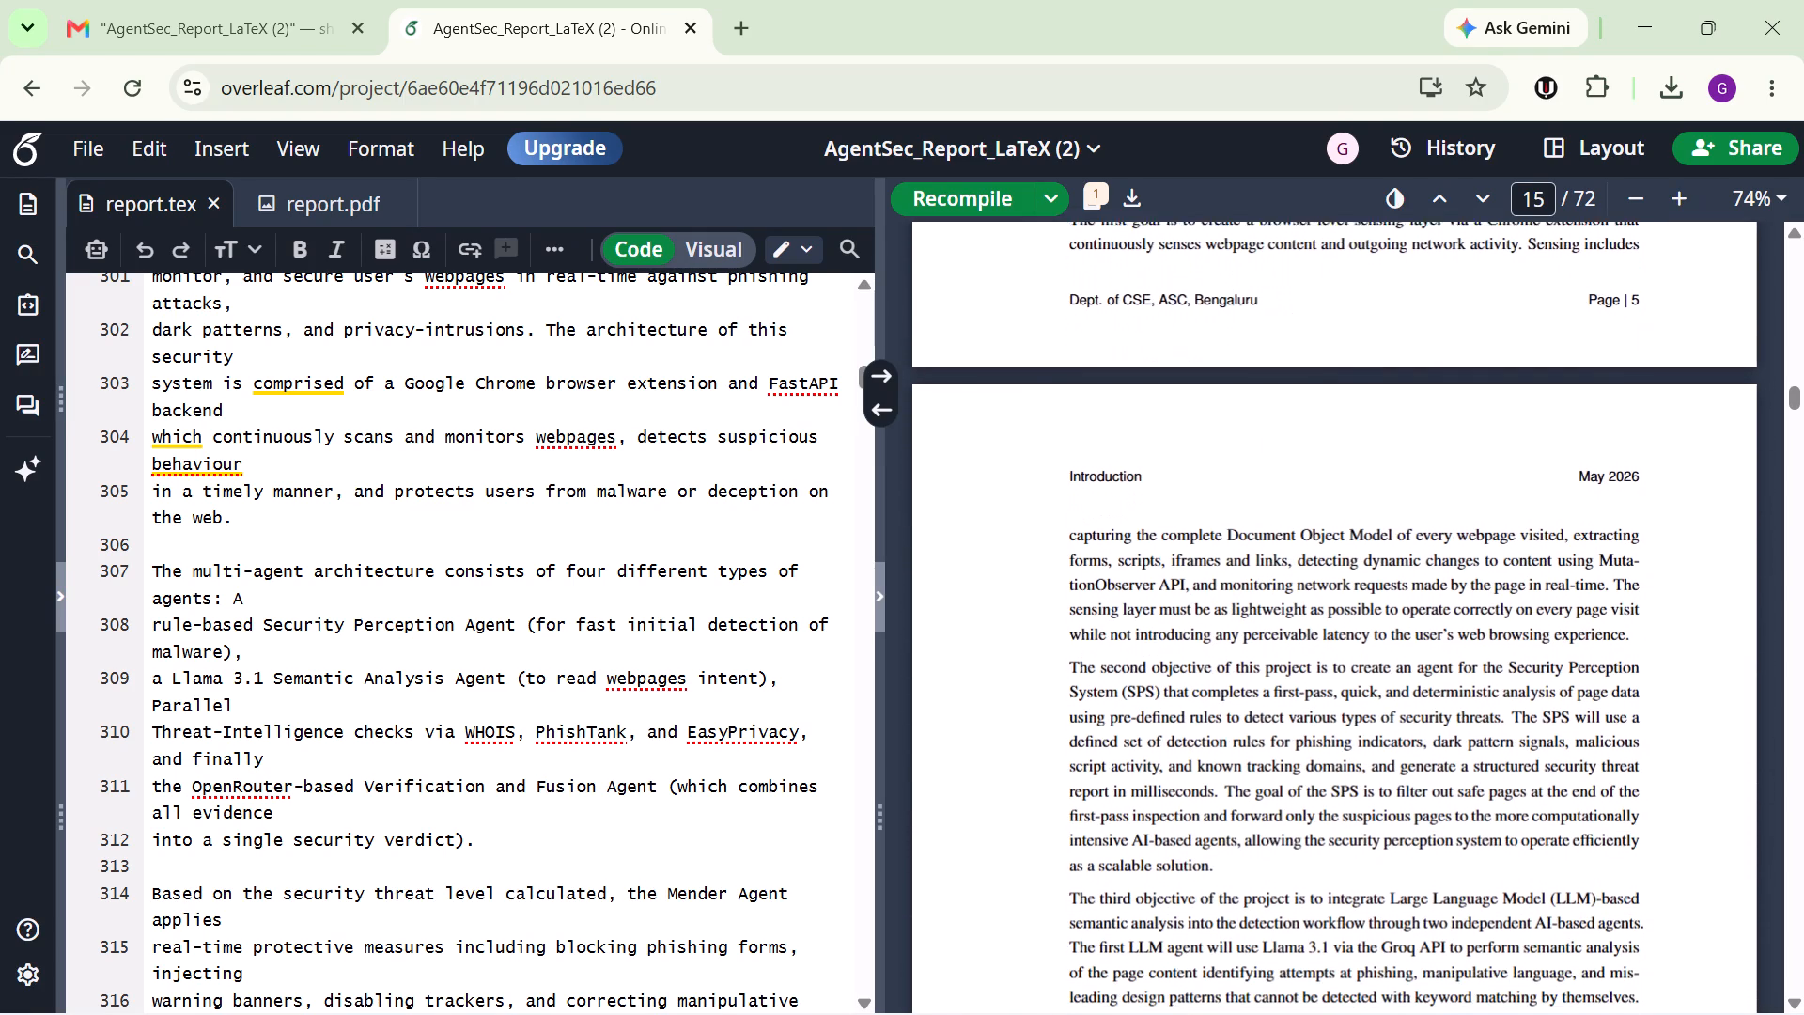
{"action": "scroll", "coordinate": [1307, 812], "scroll_direction": "down", "scroll_amount": 3}
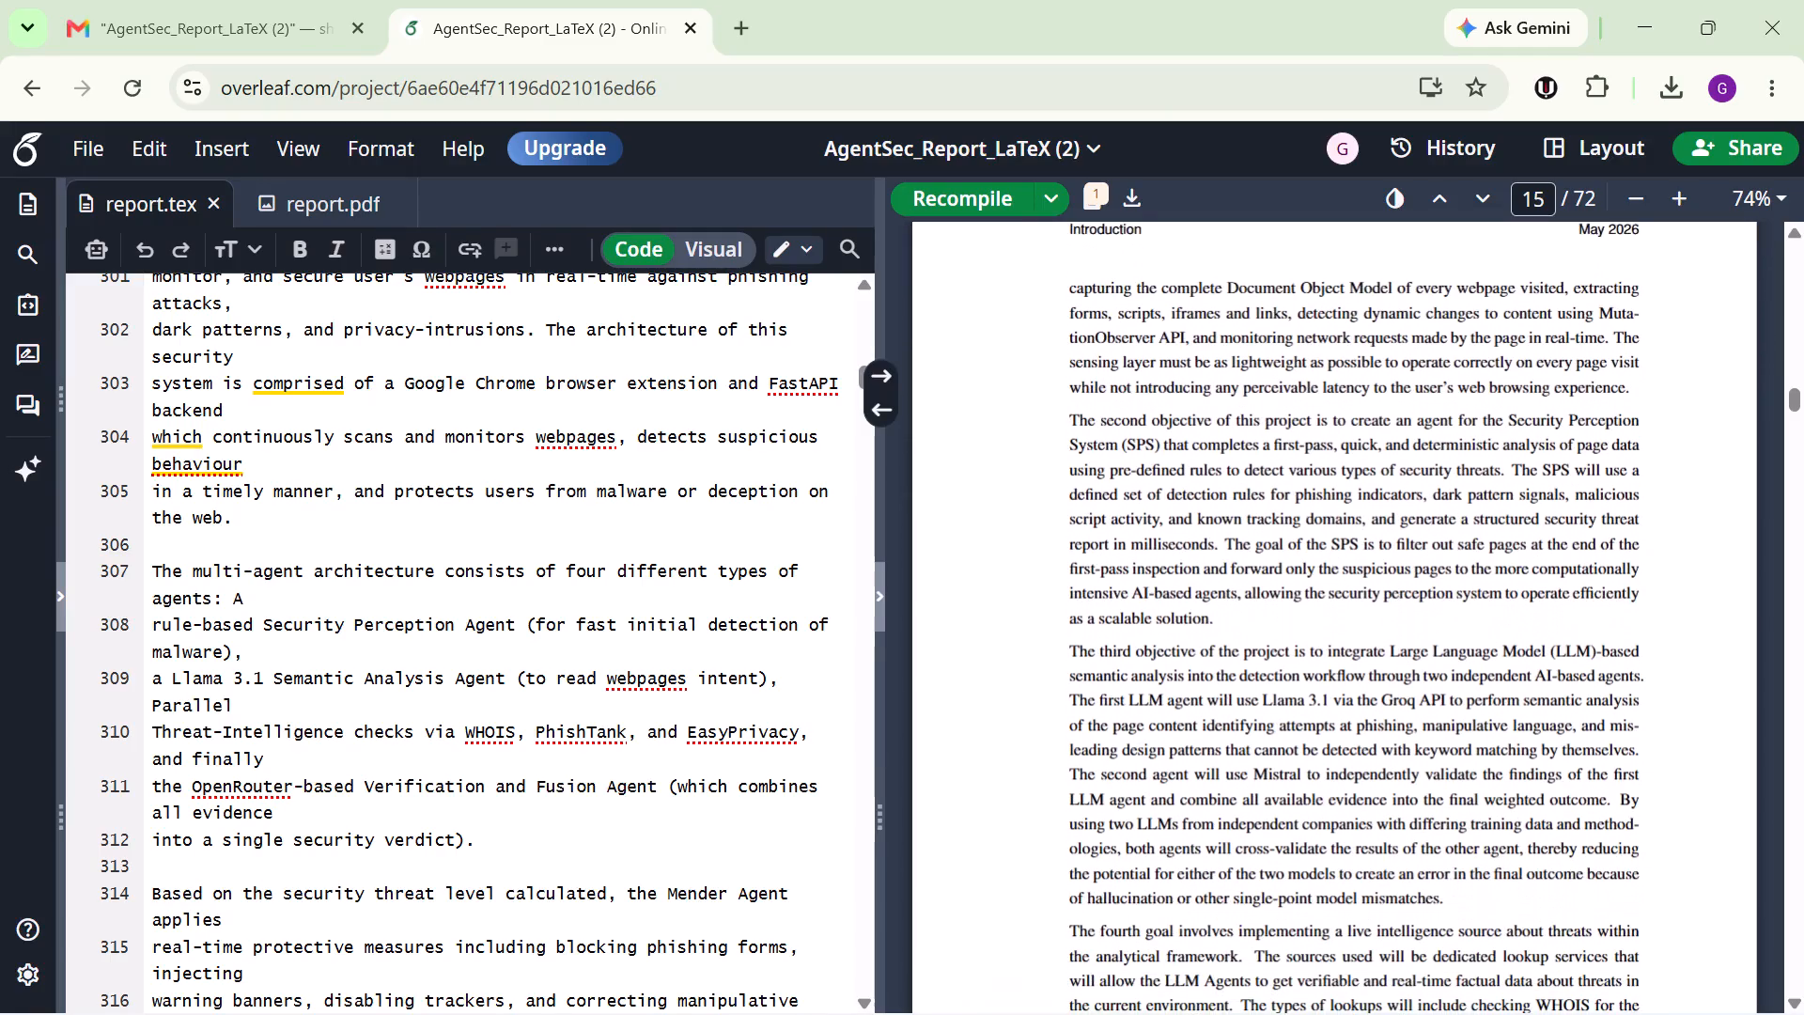
{"action": "scroll", "coordinate": [1307, 812], "scroll_direction": "down", "scroll_amount": 1}
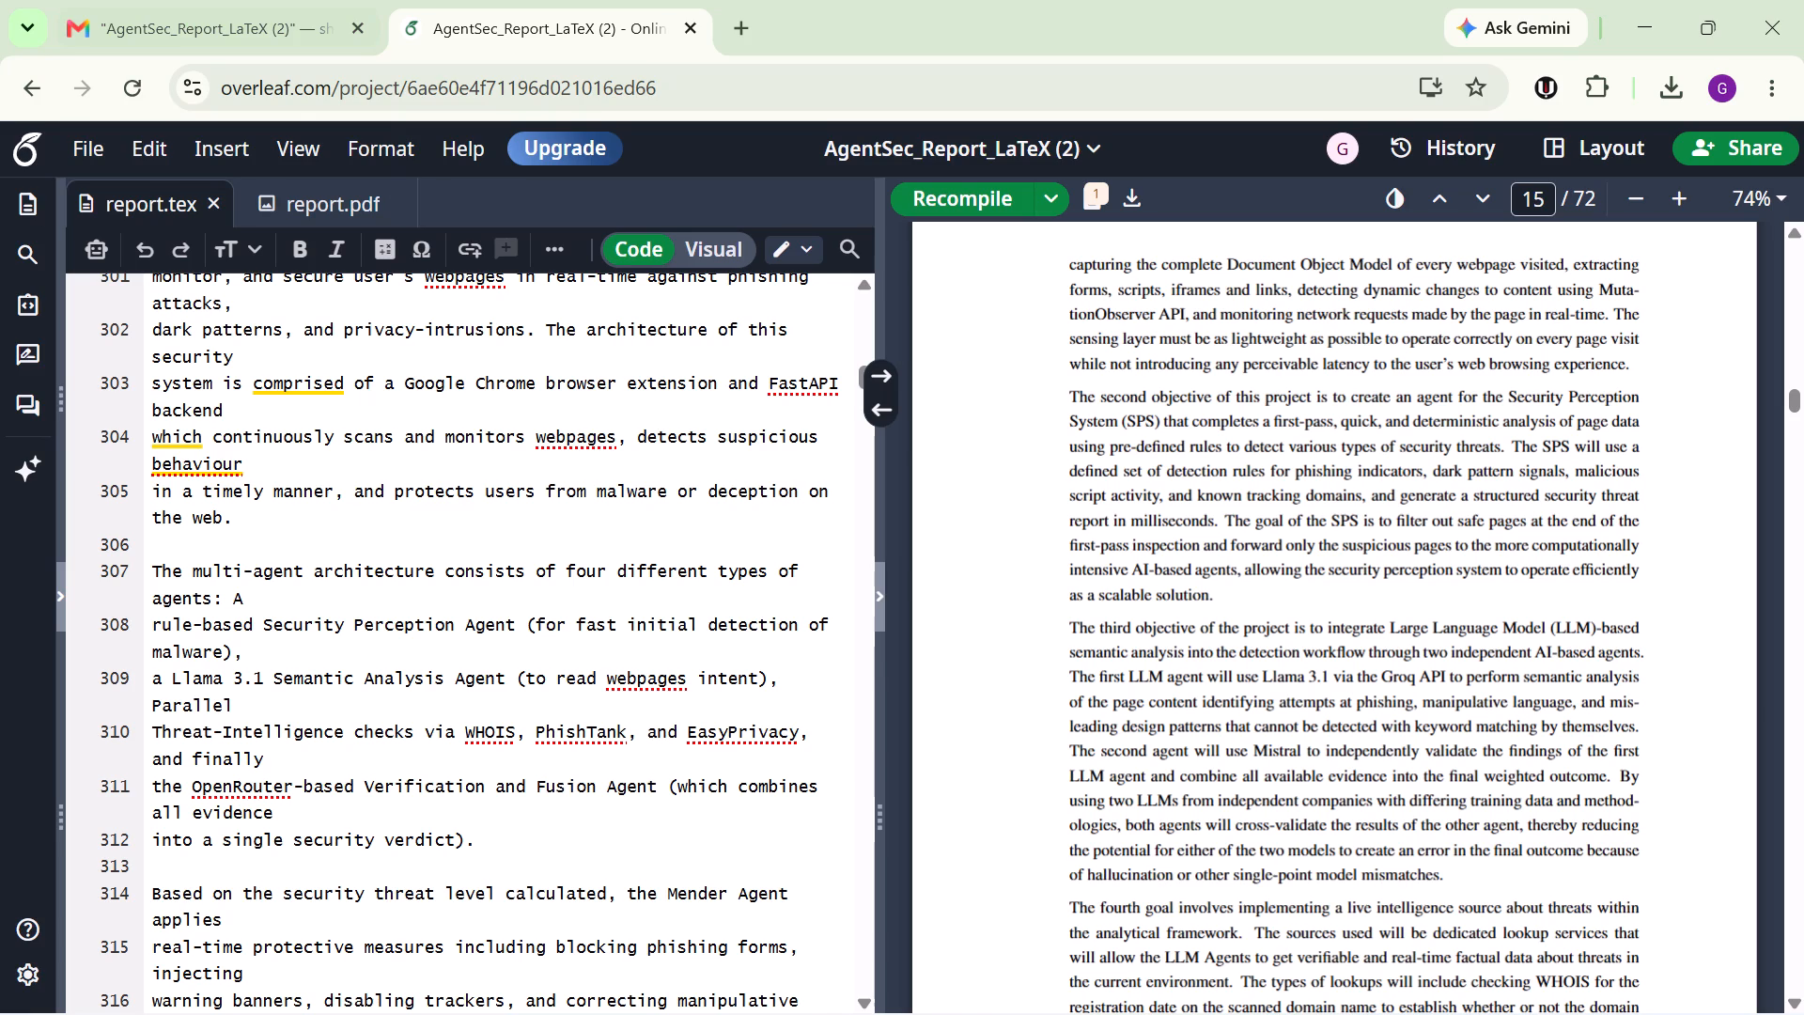
{"action": "scroll", "coordinate": [569, 800], "scroll_direction": "right", "scroll_amount": 1}
{"action": "scroll", "coordinate": [1236, 617], "scroll_direction": "up", "scroll_amount": 2}
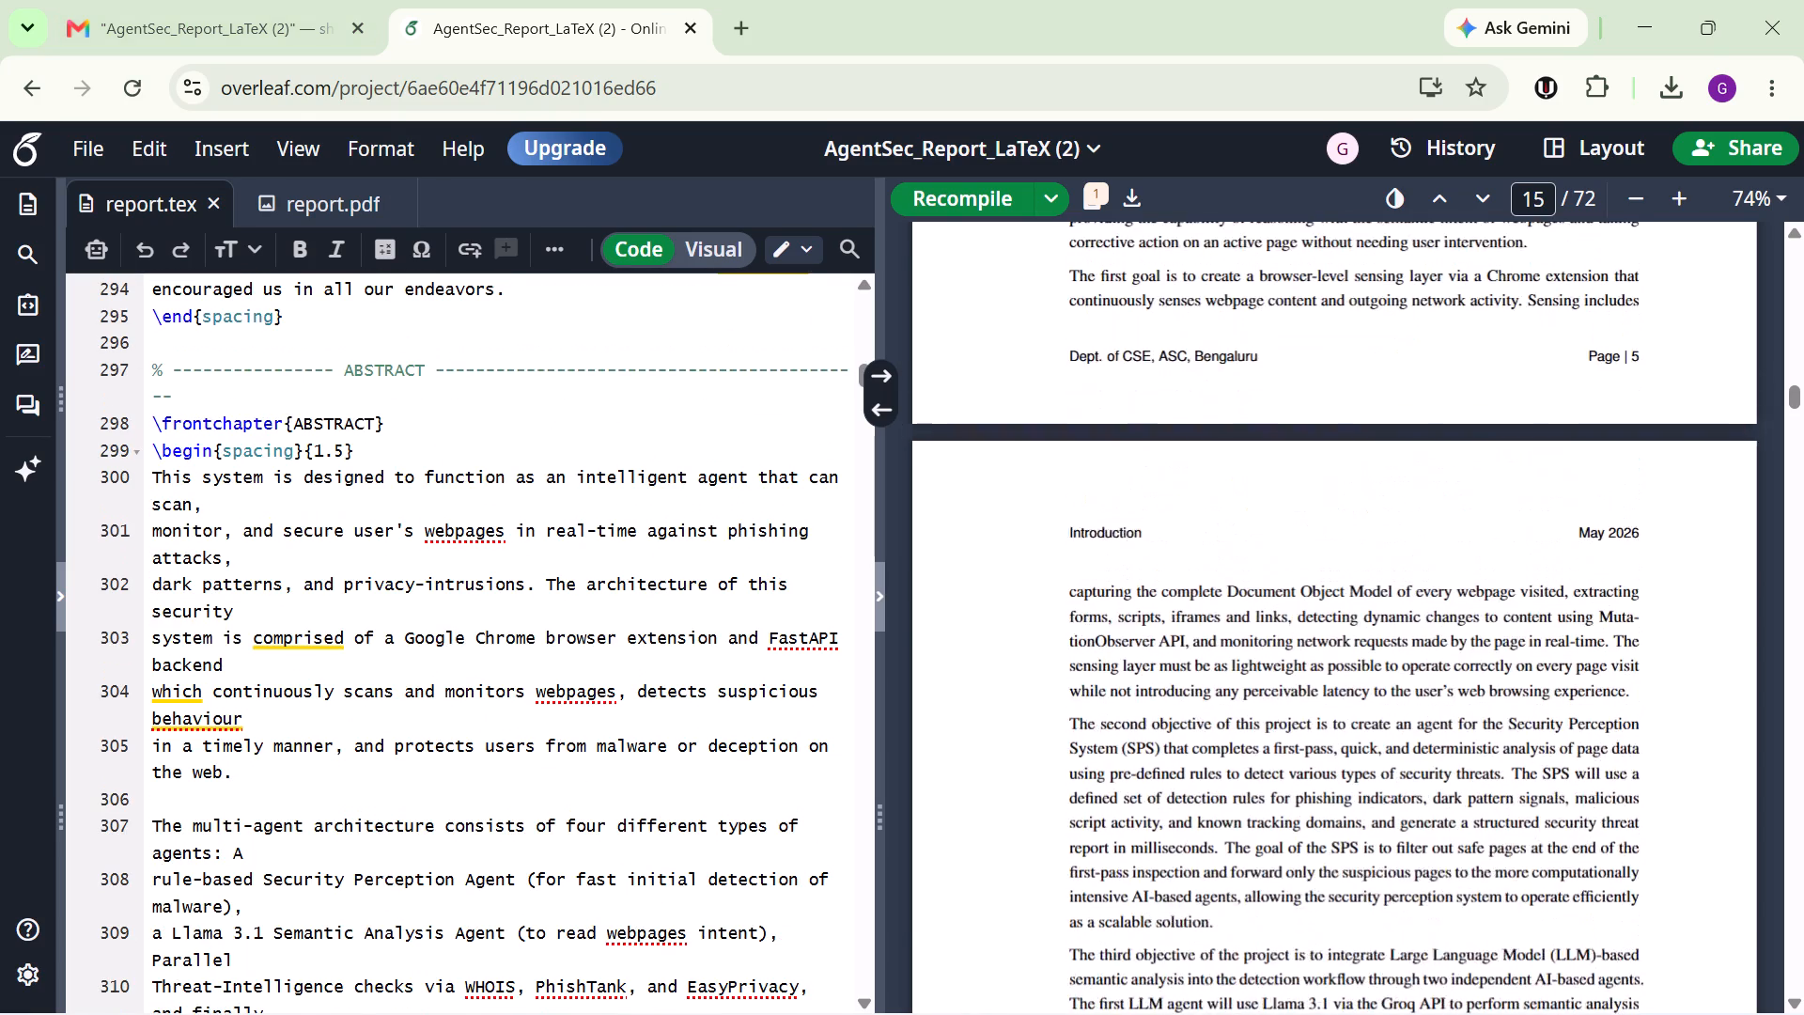
{"action": "scroll", "coordinate": [1236, 617], "scroll_direction": "down", "scroll_amount": 2}
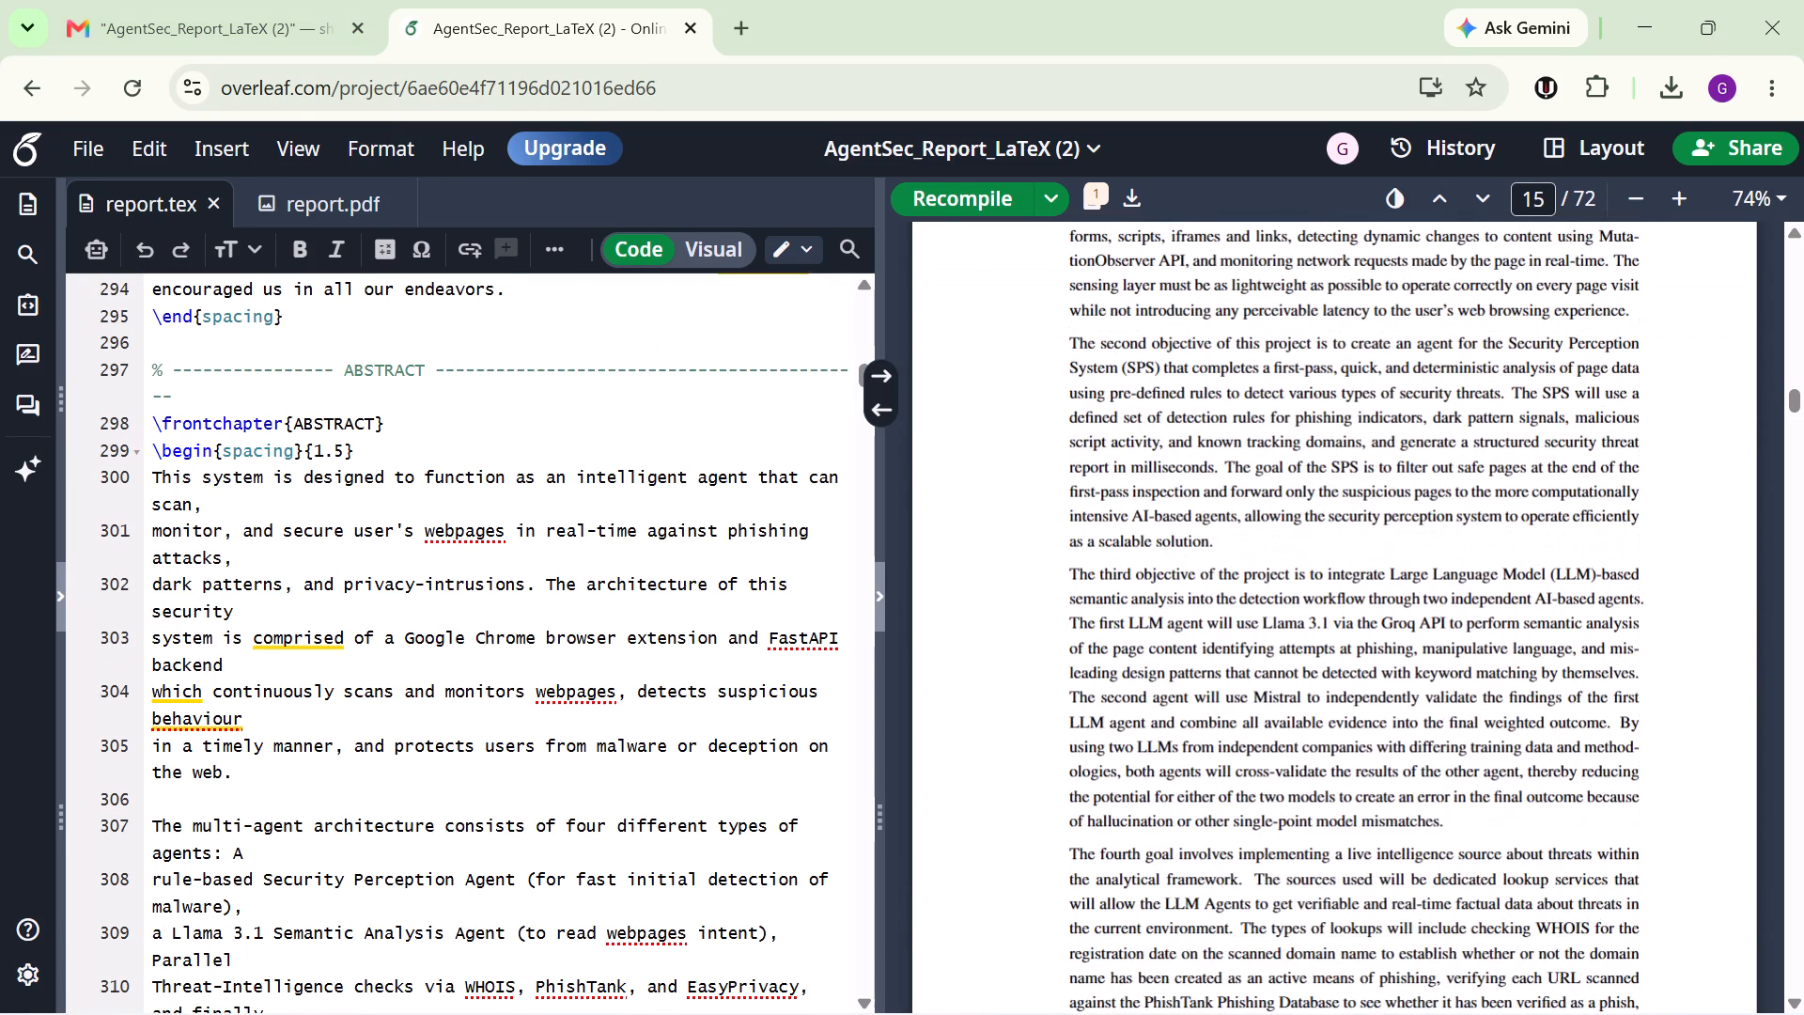
Look through the report source from the abstract to the Introduction's phishing and dark patterns paragraphs.
{"action": "scroll", "coordinate": [557, 747], "scroll_direction": "down", "scroll_amount": 10}
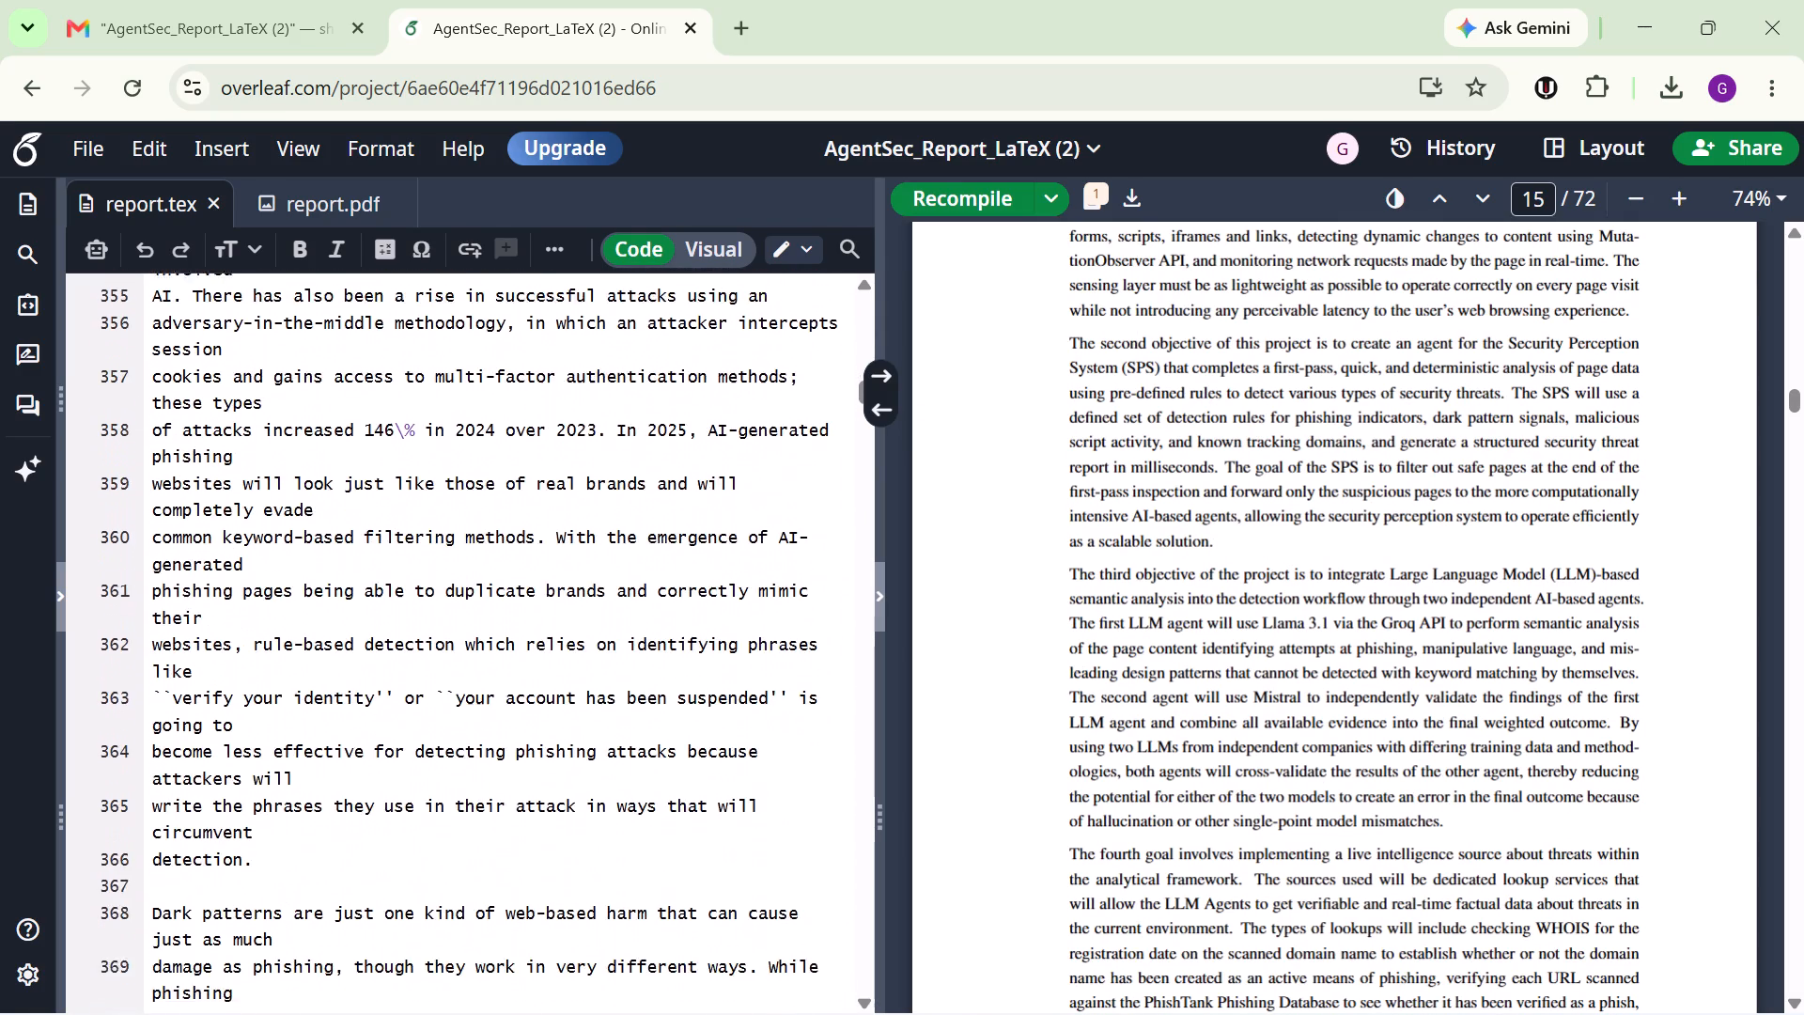
{"action": "scroll", "coordinate": [557, 747], "scroll_direction": "down", "scroll_amount": 6}
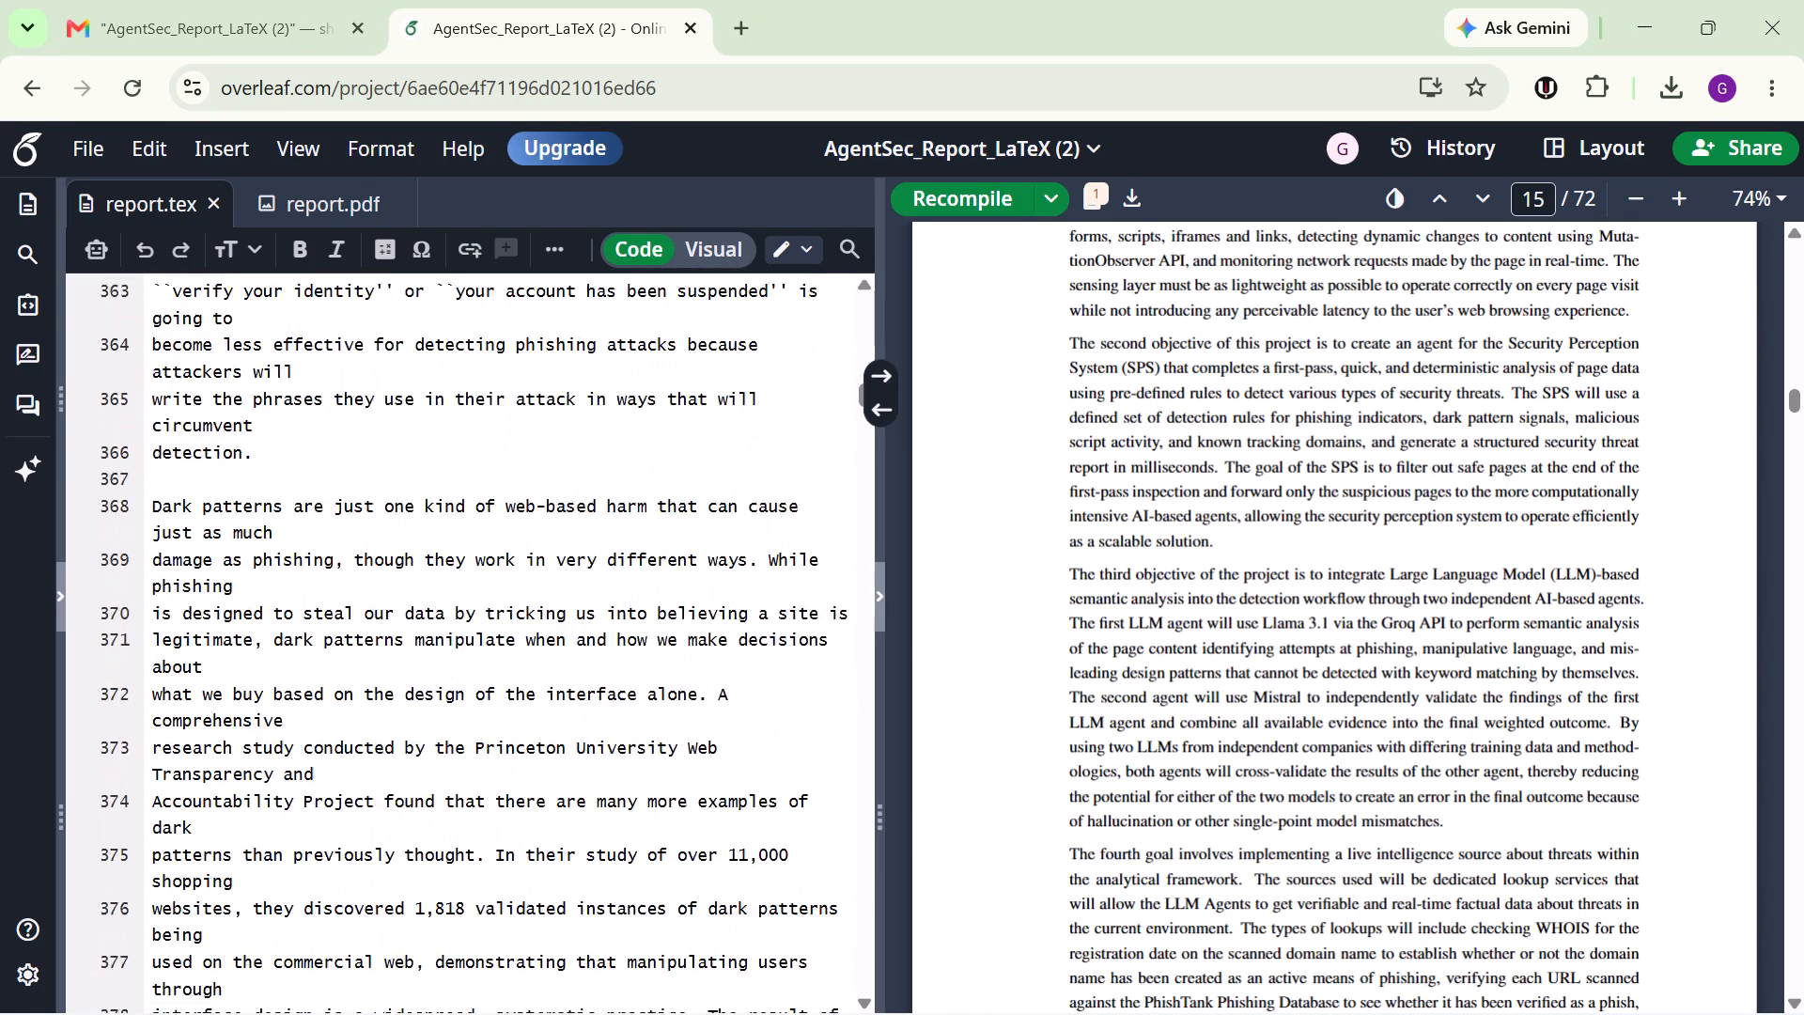
{"action": "scroll", "coordinate": [557, 747], "scroll_direction": "down", "scroll_amount": 3}
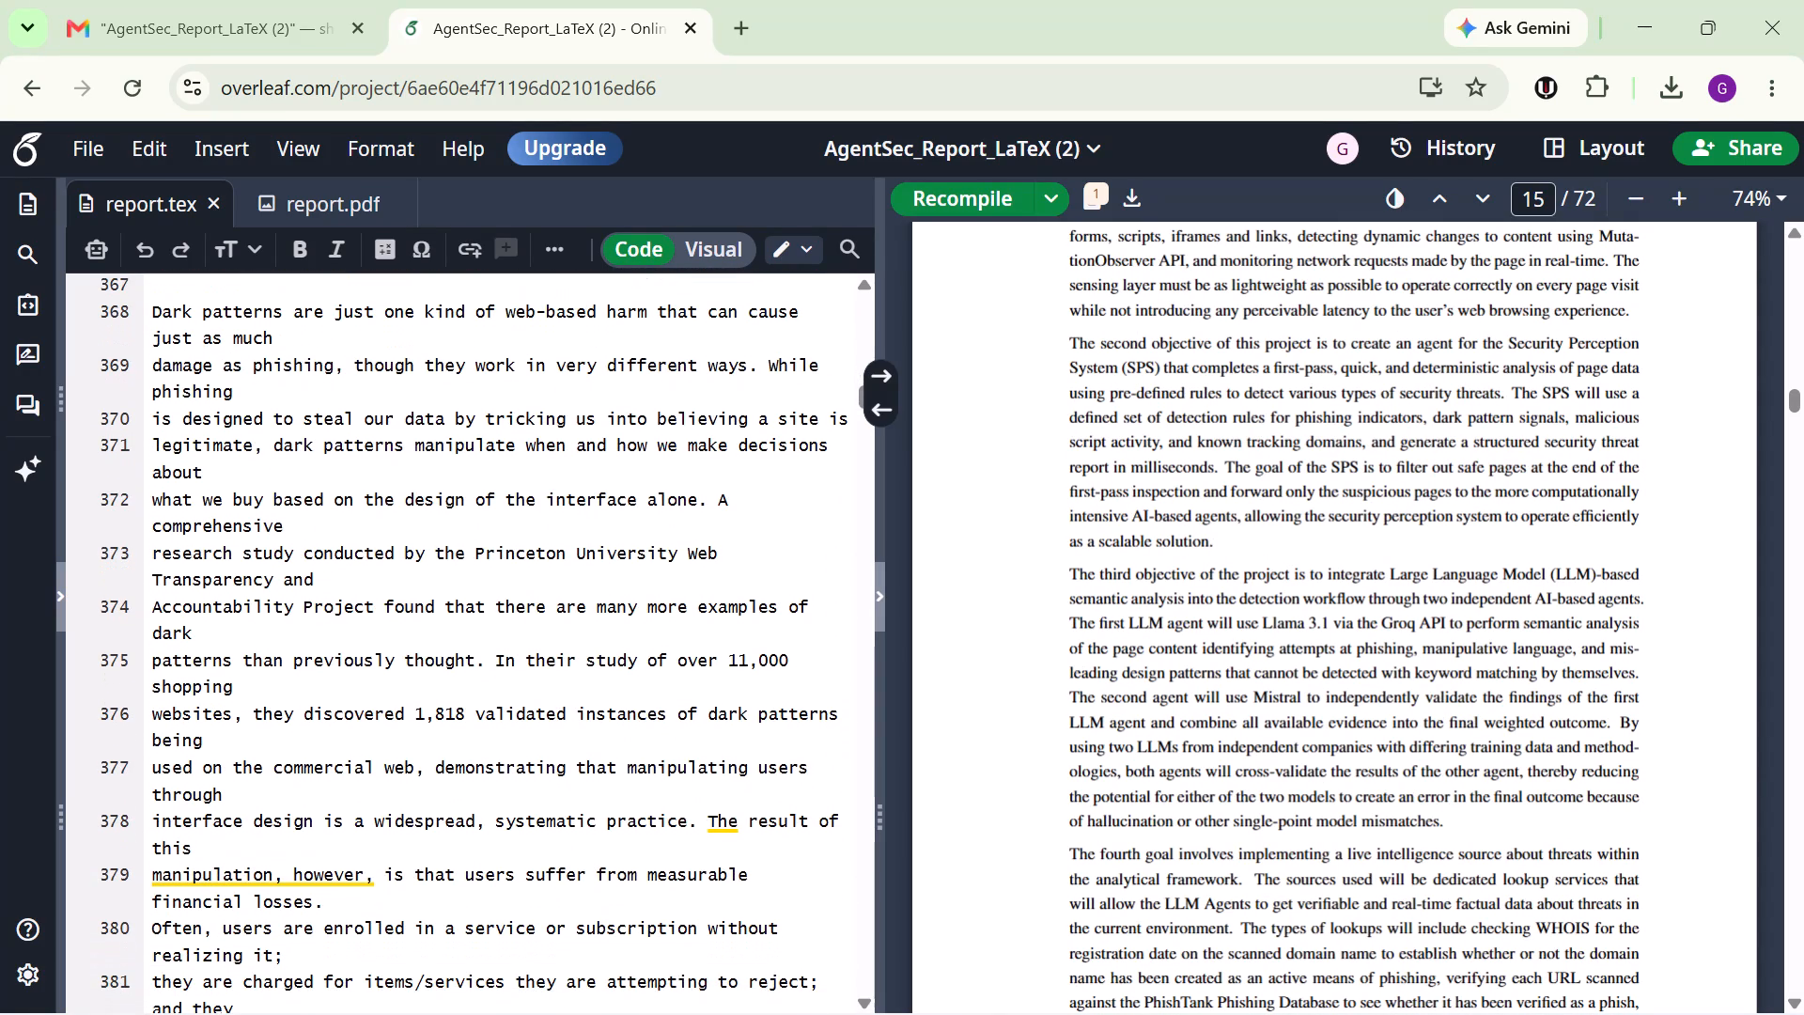
{"action": "scroll", "coordinate": [557, 747], "scroll_direction": "down", "scroll_amount": 2}
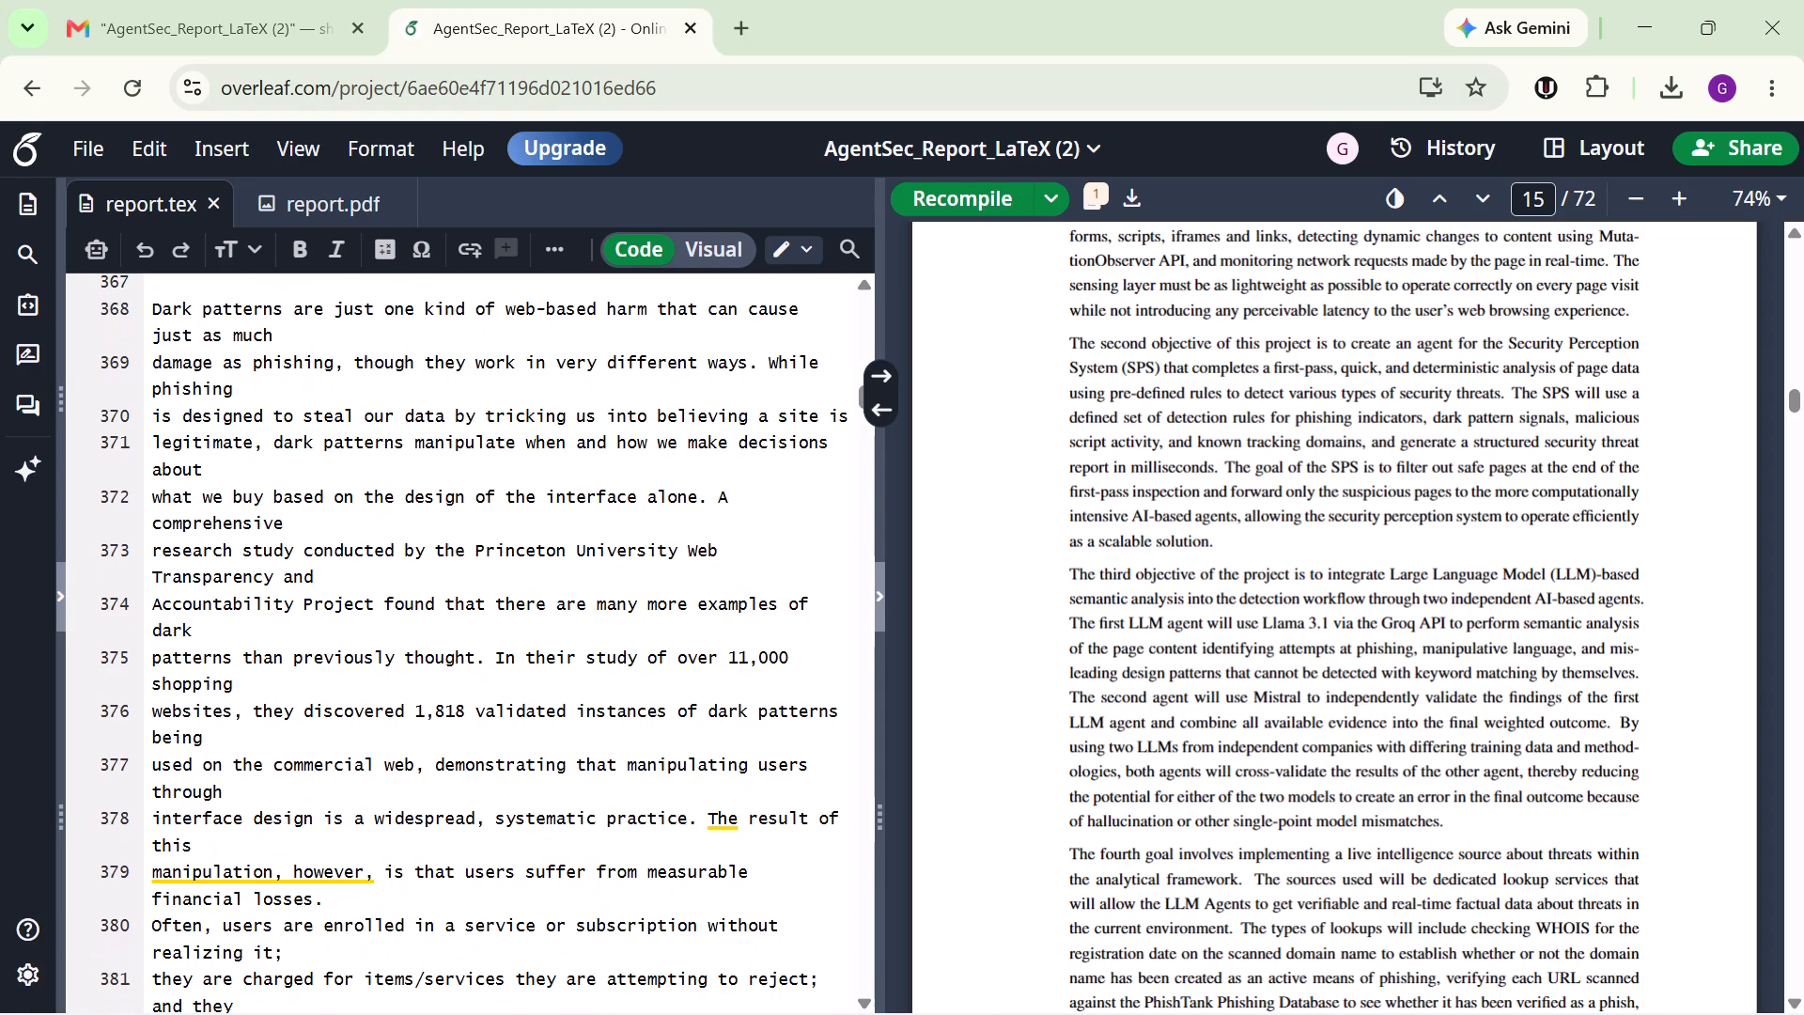
{"action": "scroll", "coordinate": [557, 747], "scroll_direction": "down", "scroll_amount": 6}
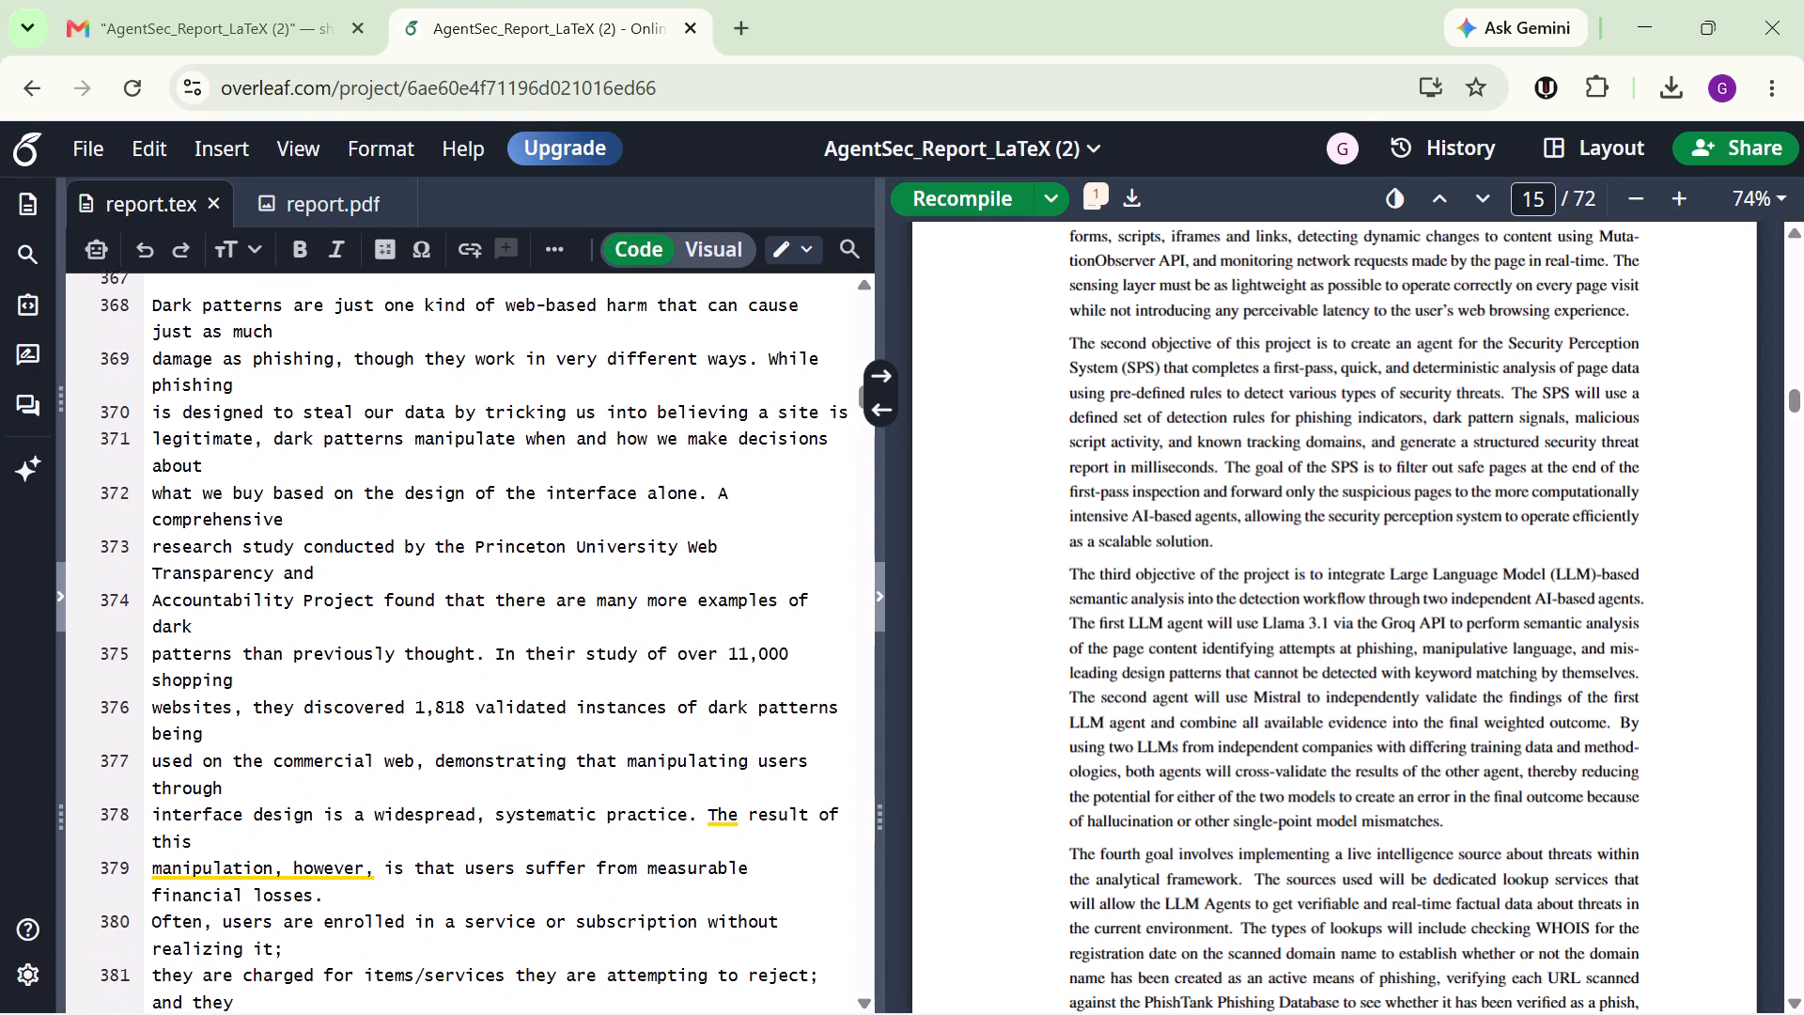
Examine the Introduction source from the dark patterns paragraph through privacy violations and the five-component pipeline to the Motivation section.
{"action": "scroll", "coordinate": [557, 747], "scroll_direction": "down", "scroll_amount": 1}
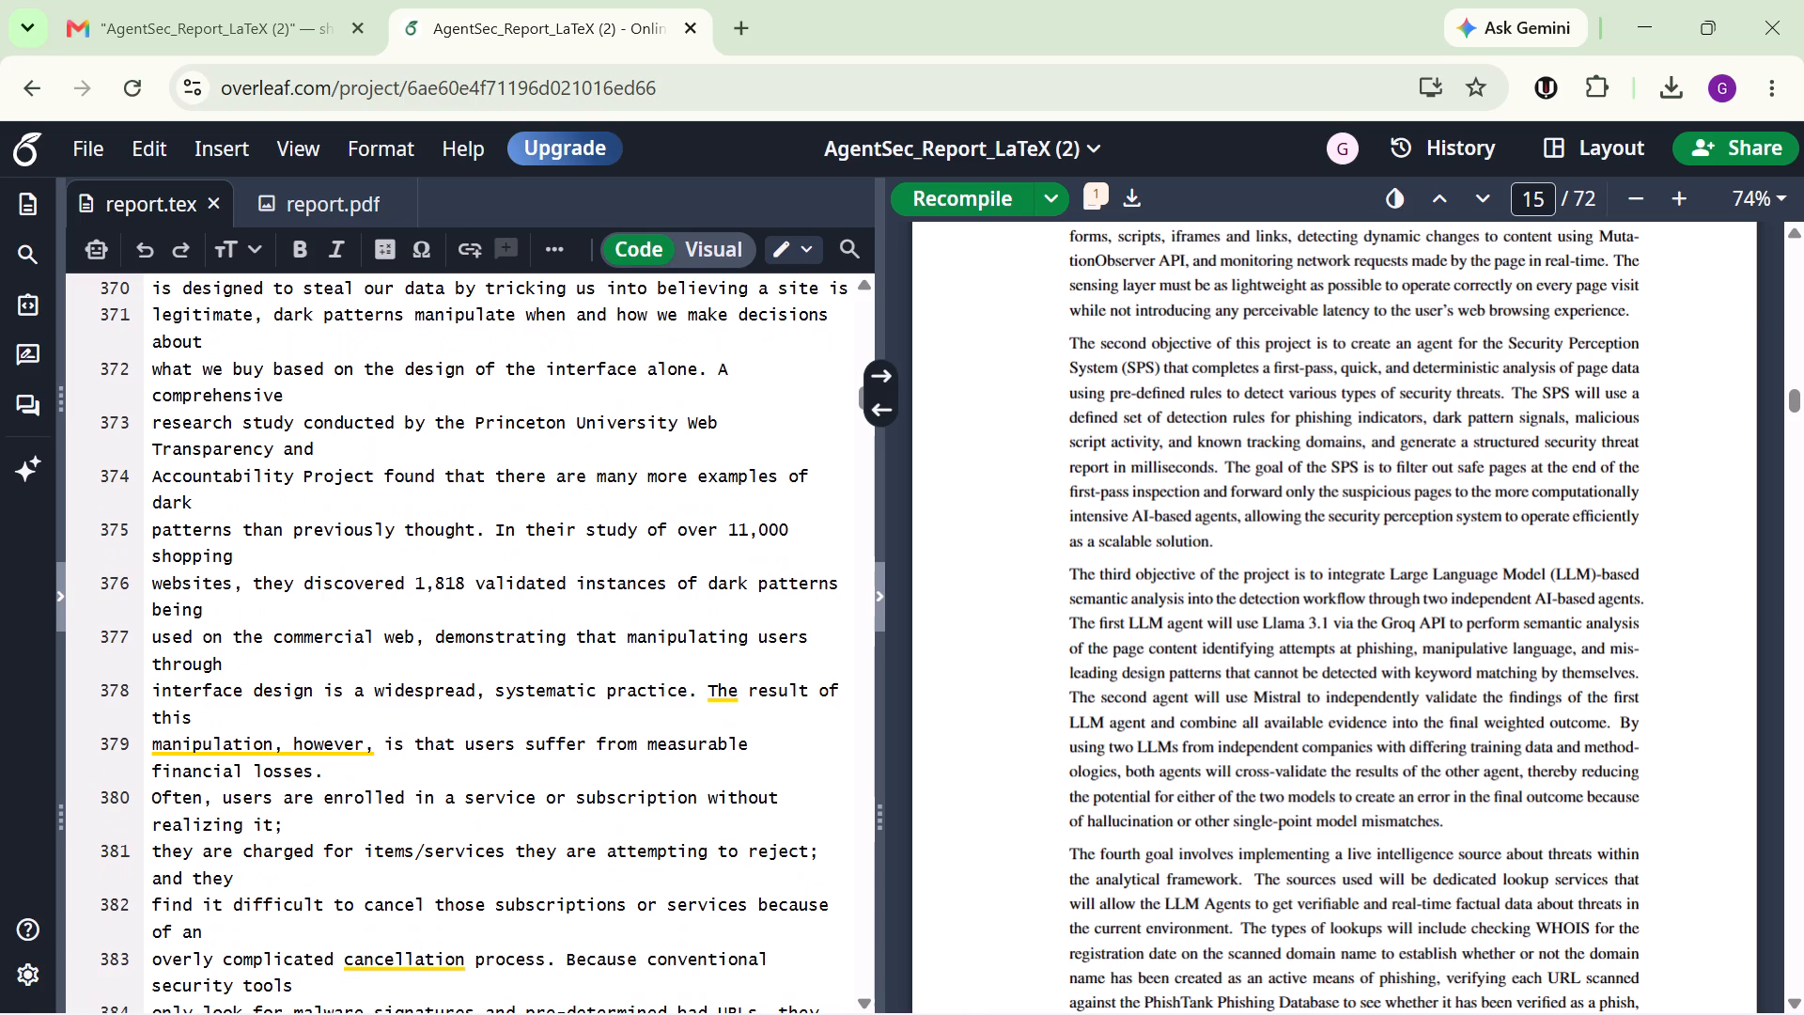
{"action": "scroll", "coordinate": [436, 850], "scroll_direction": "down", "scroll_amount": 2}
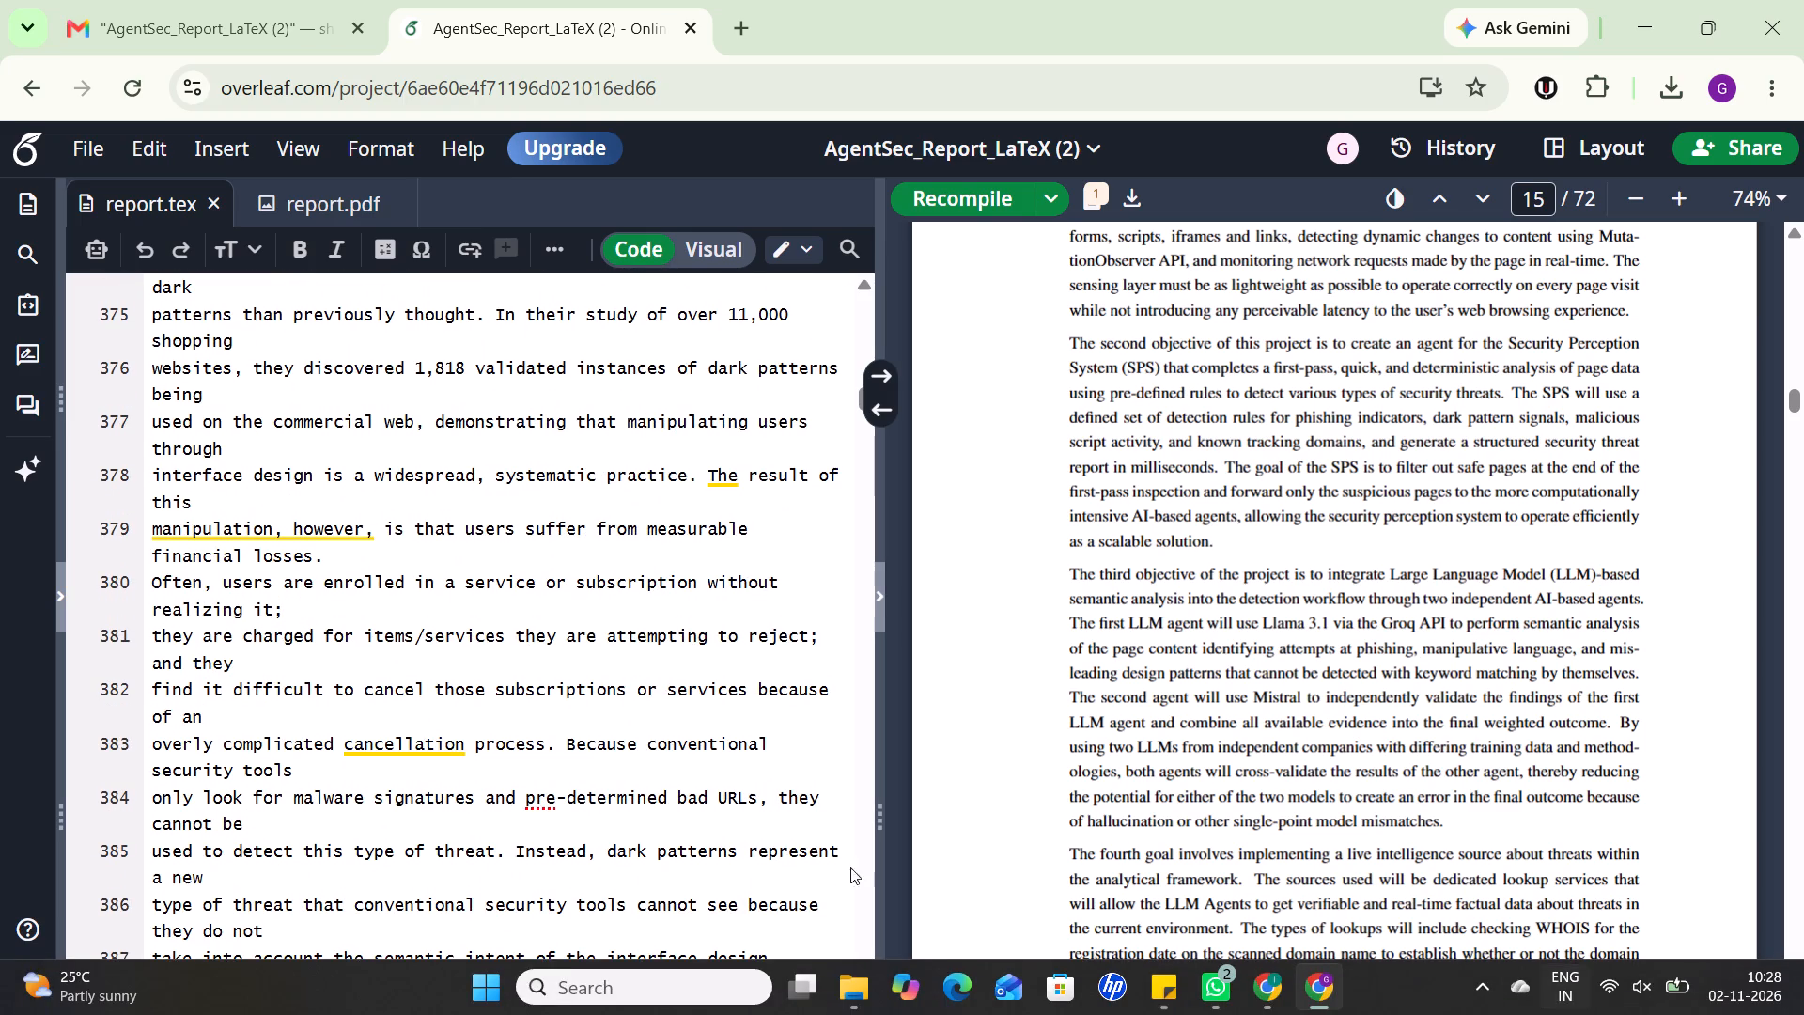
{"action": "scroll", "coordinate": [458, 773], "scroll_direction": "down", "scroll_amount": 3}
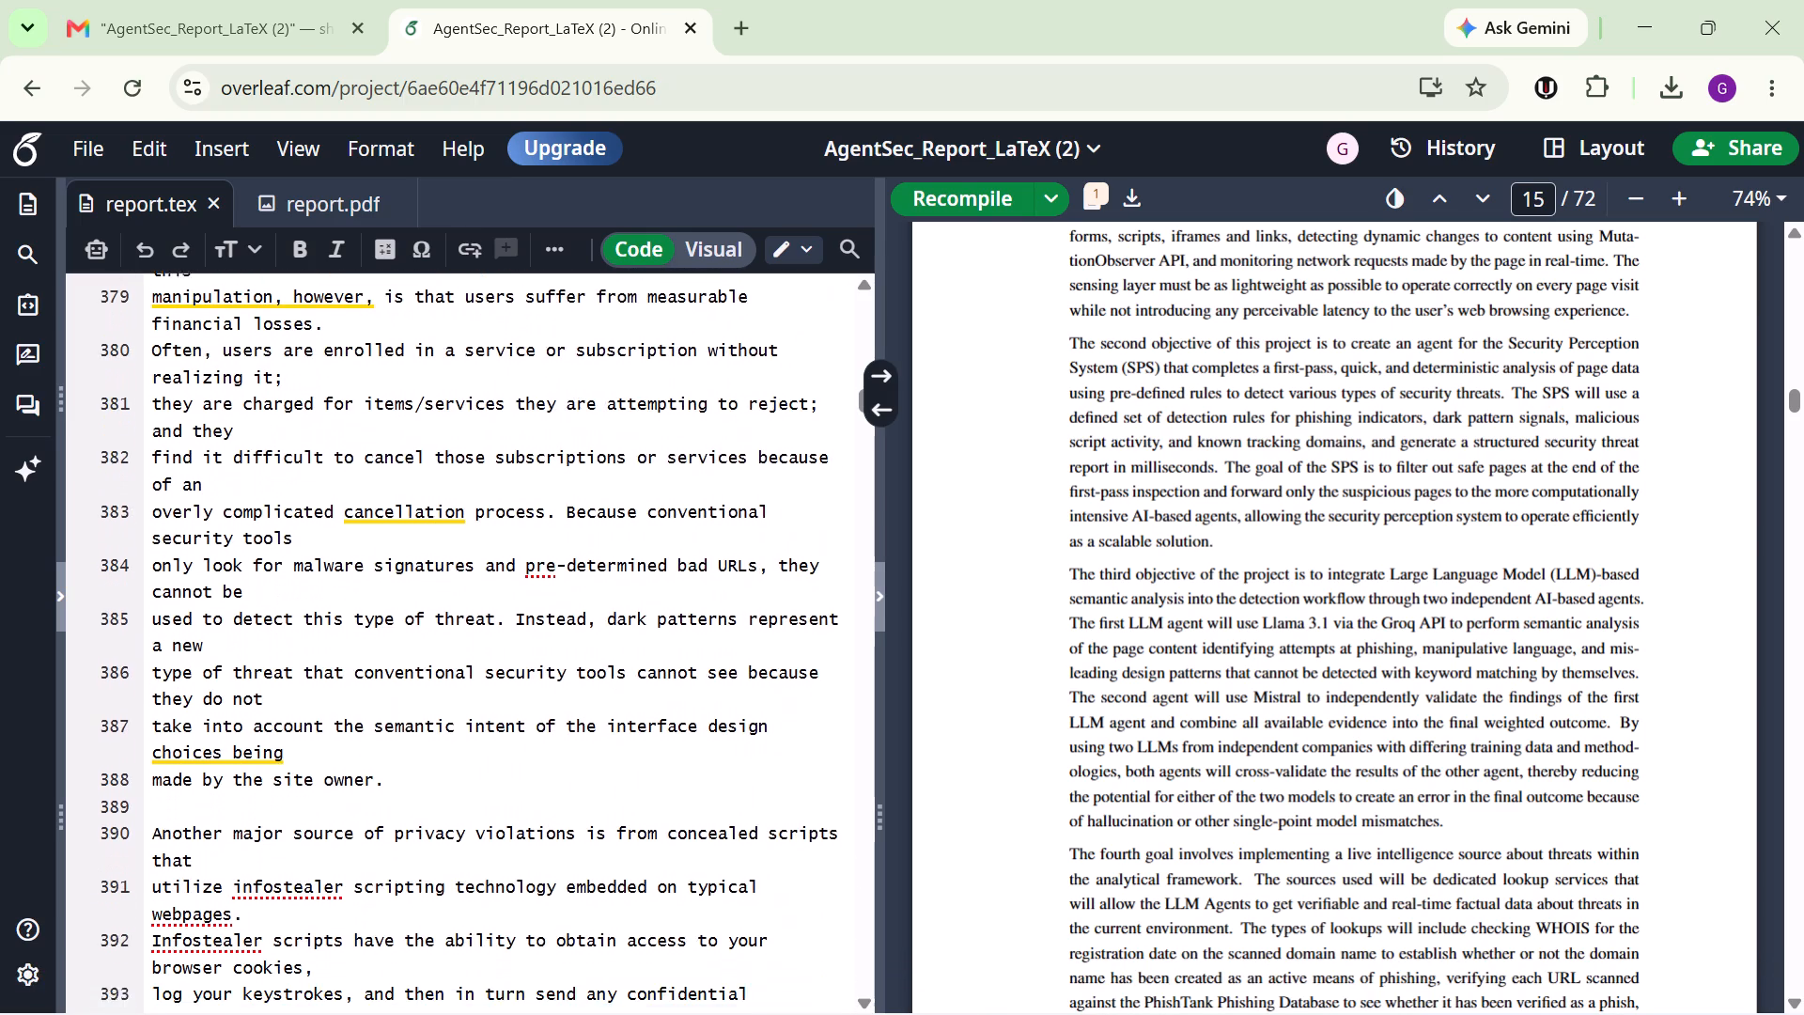
{"action": "scroll", "coordinate": [458, 773], "scroll_direction": "down", "scroll_amount": 6}
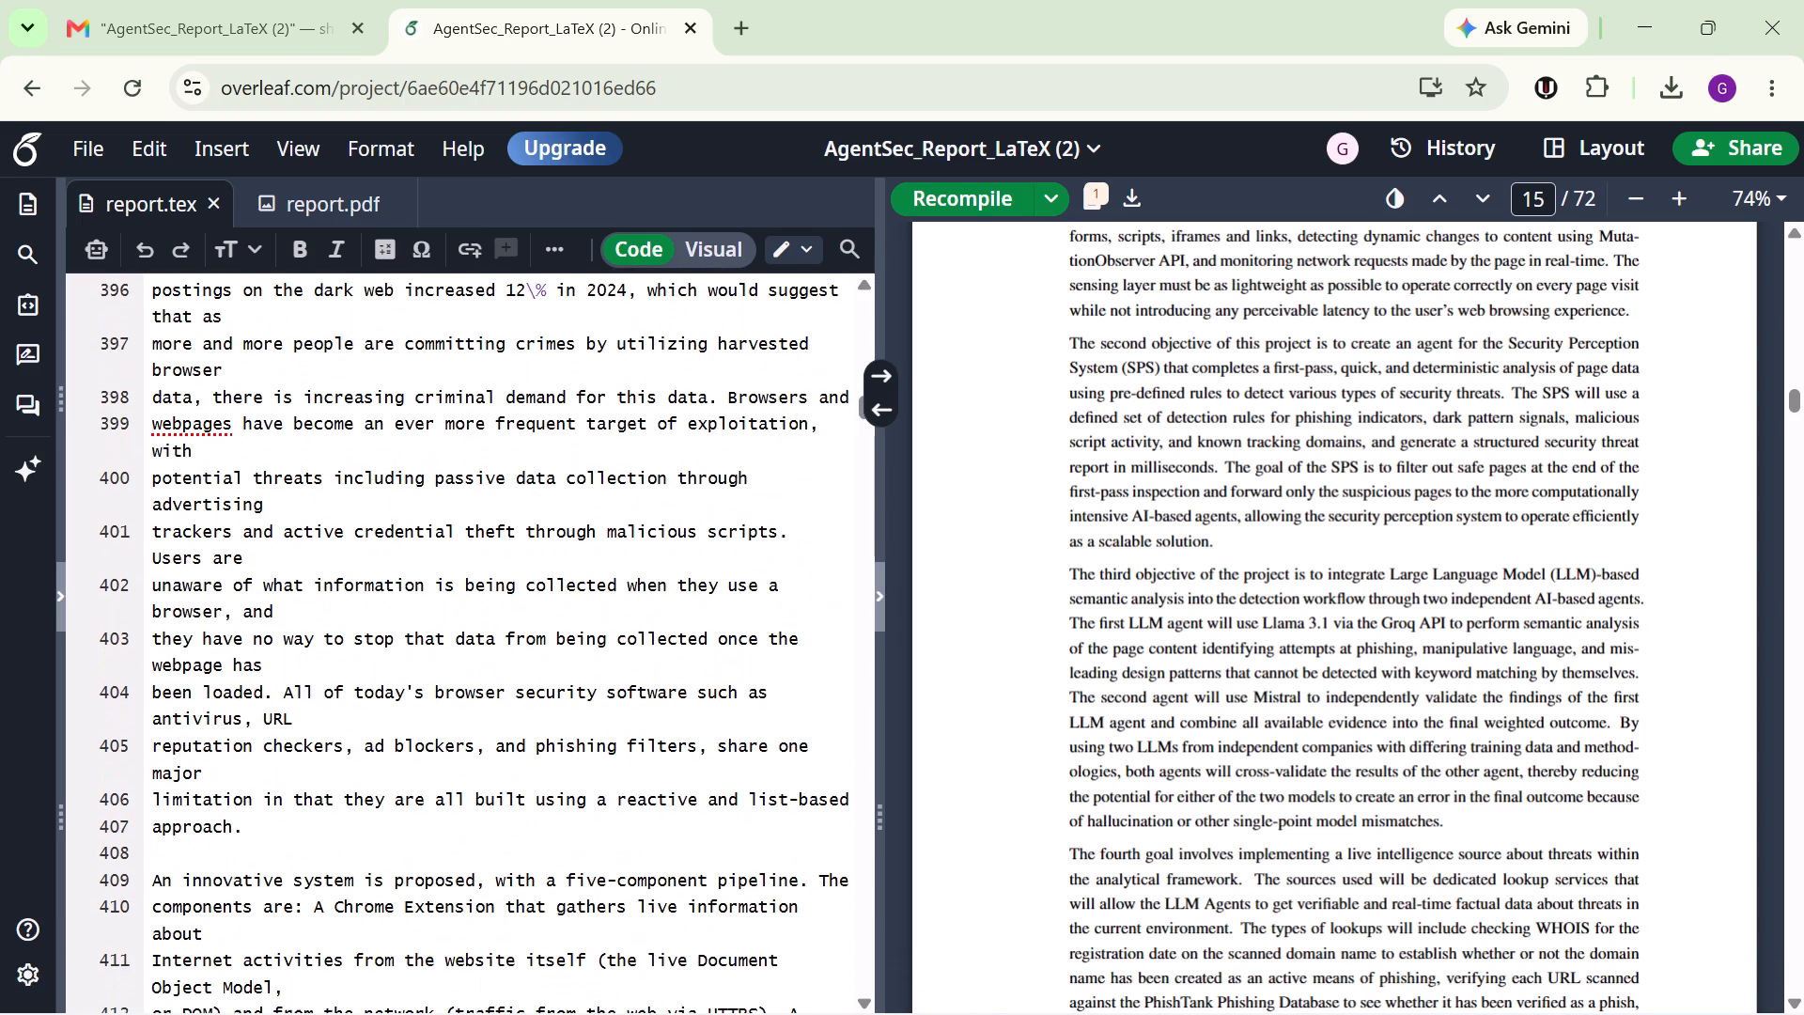
{"action": "scroll", "coordinate": [458, 773], "scroll_direction": "down", "scroll_amount": 7}
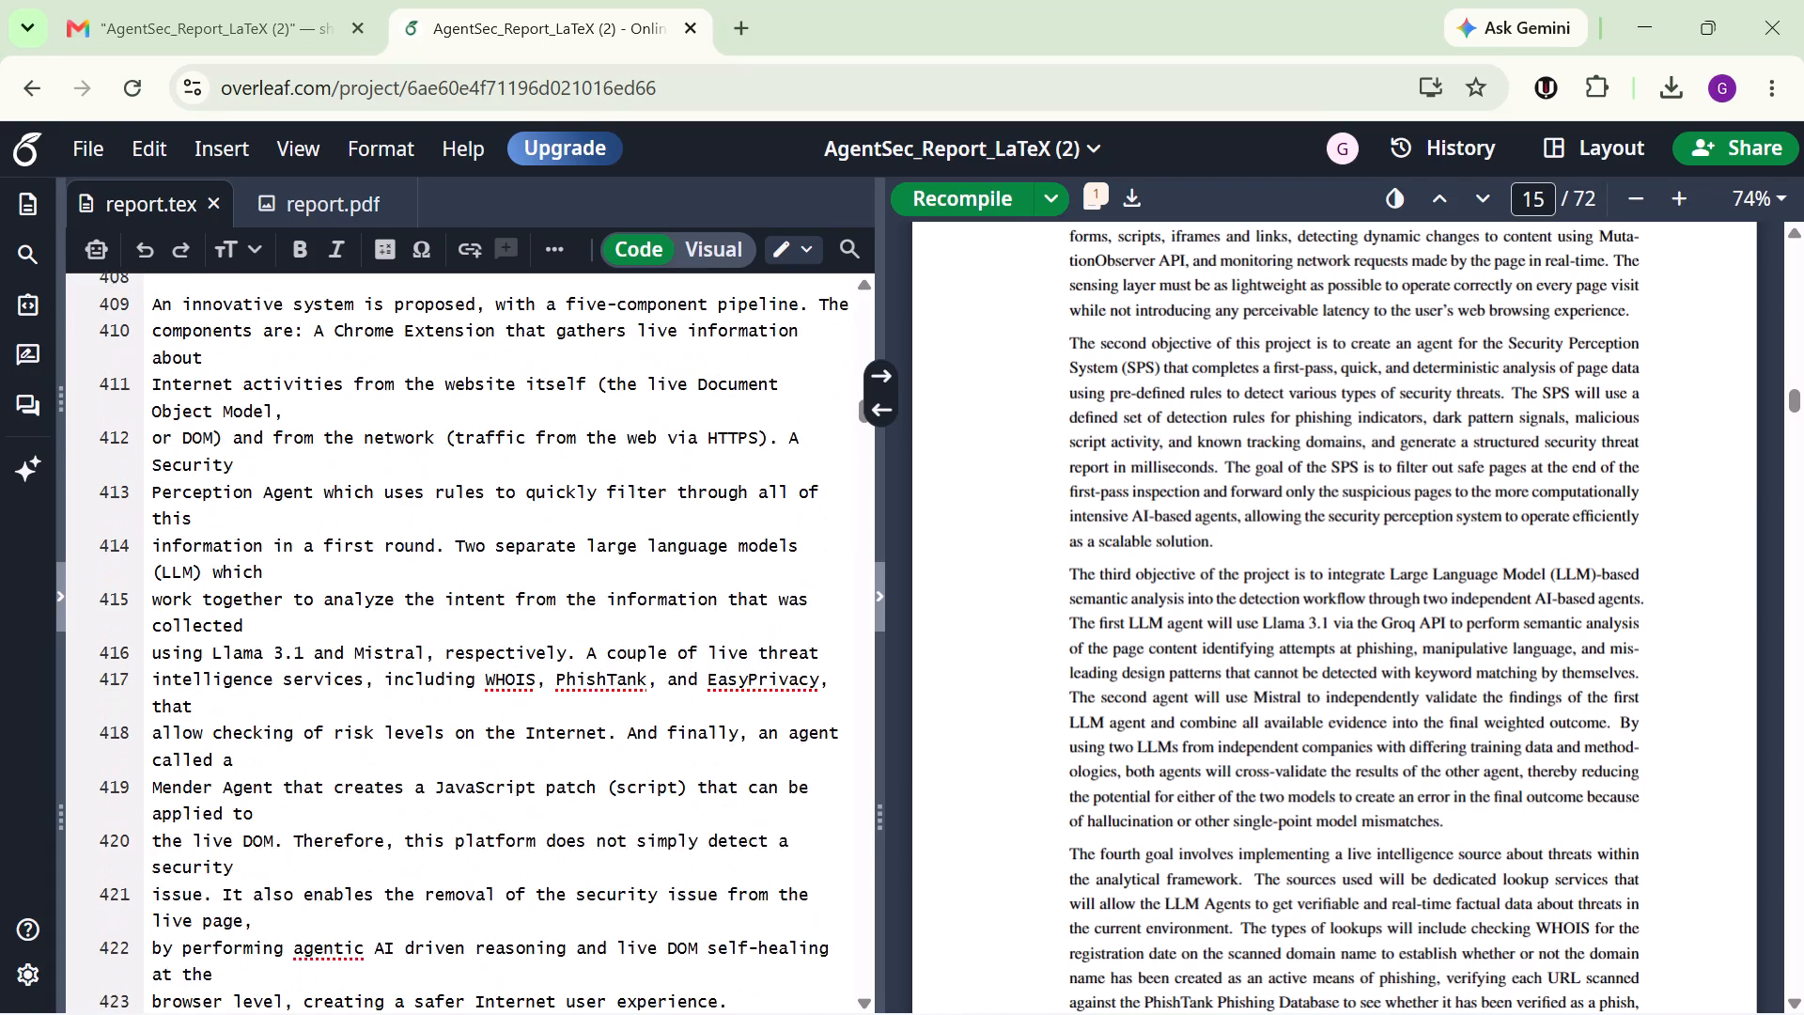
{"action": "scroll", "coordinate": [458, 773], "scroll_direction": "down", "scroll_amount": 4}
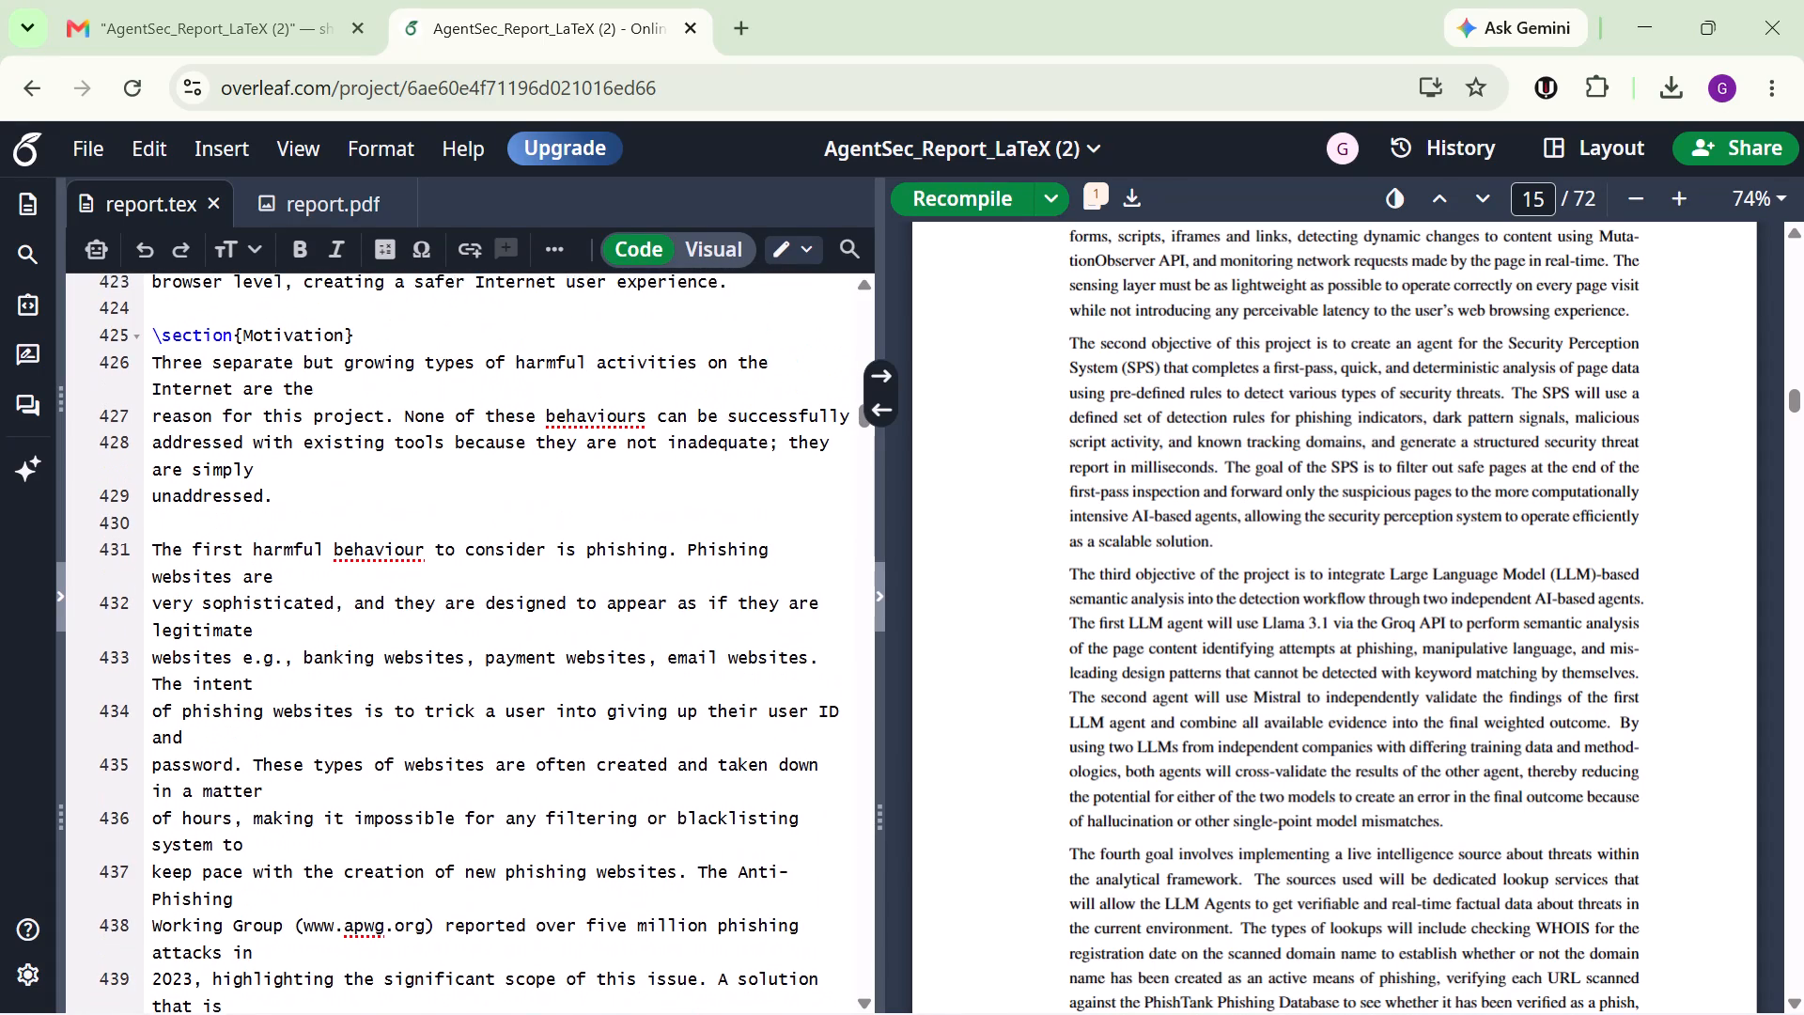
Look back through the source from the Motivation section to the start of the Introduction chapter's Background section.
{"action": "scroll", "coordinate": [458, 773], "scroll_direction": "up", "scroll_amount": 4}
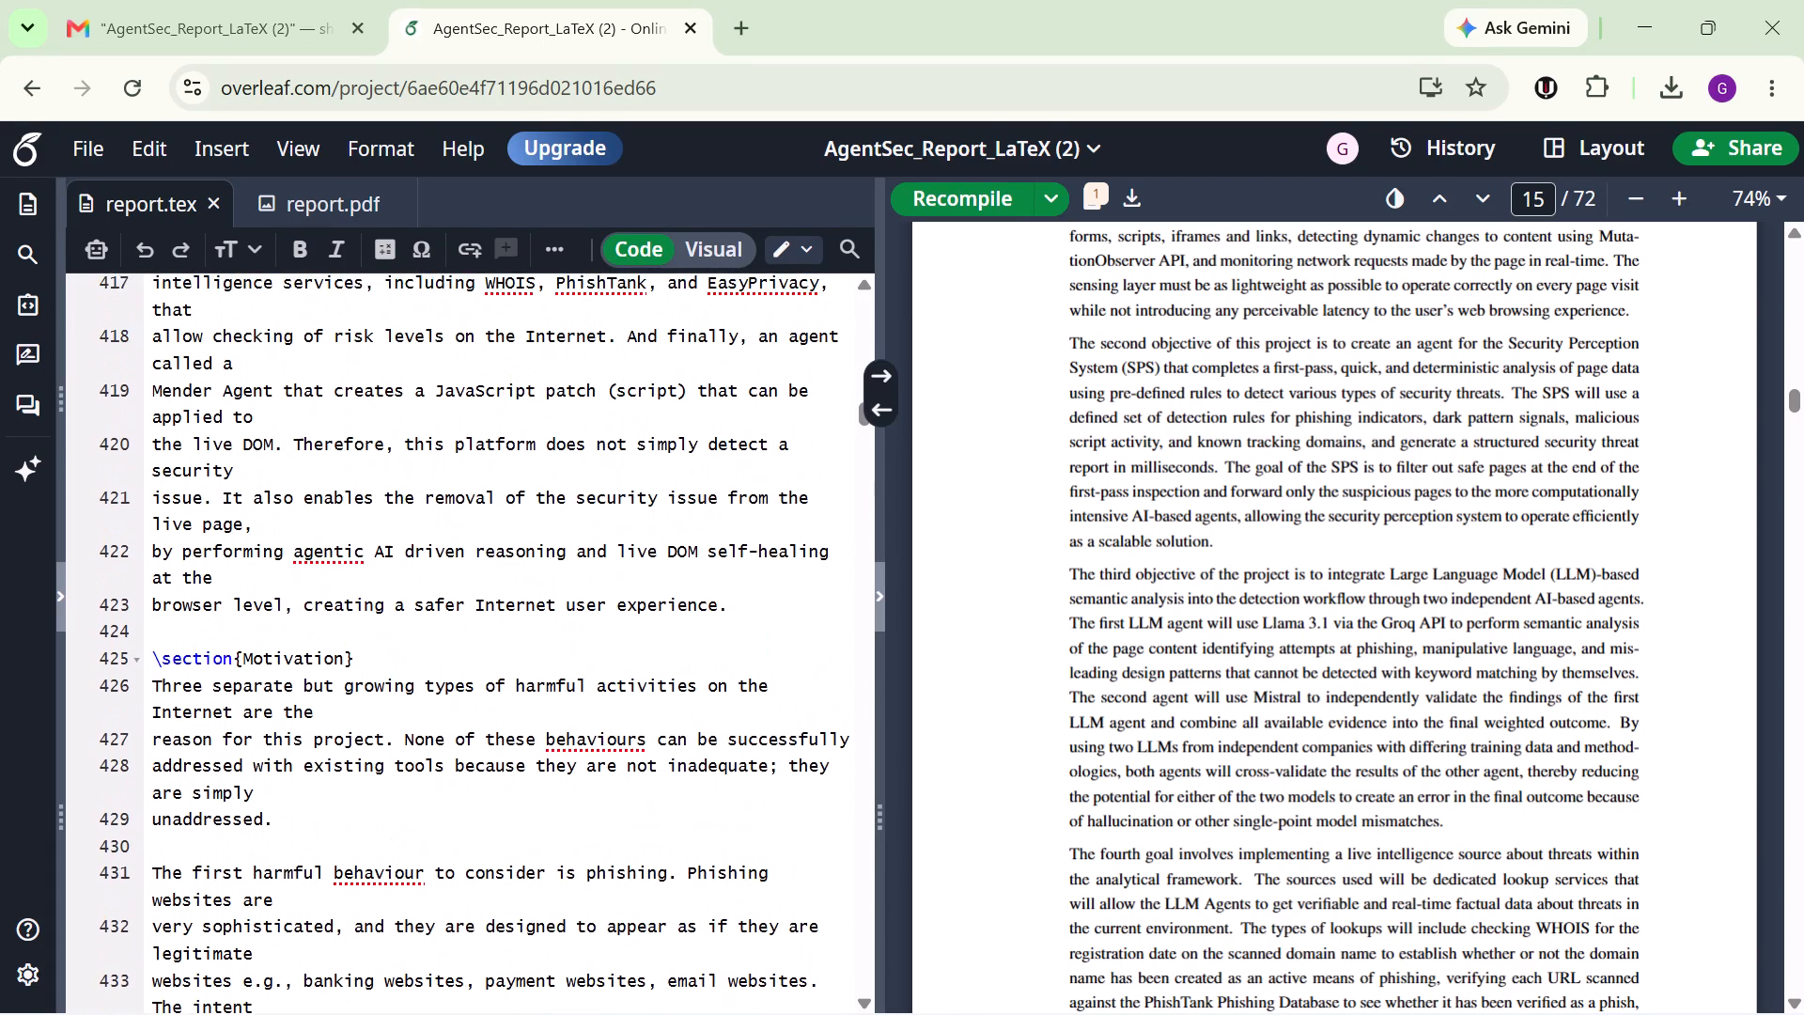
{"action": "scroll", "coordinate": [458, 773], "scroll_direction": "up", "scroll_amount": 8}
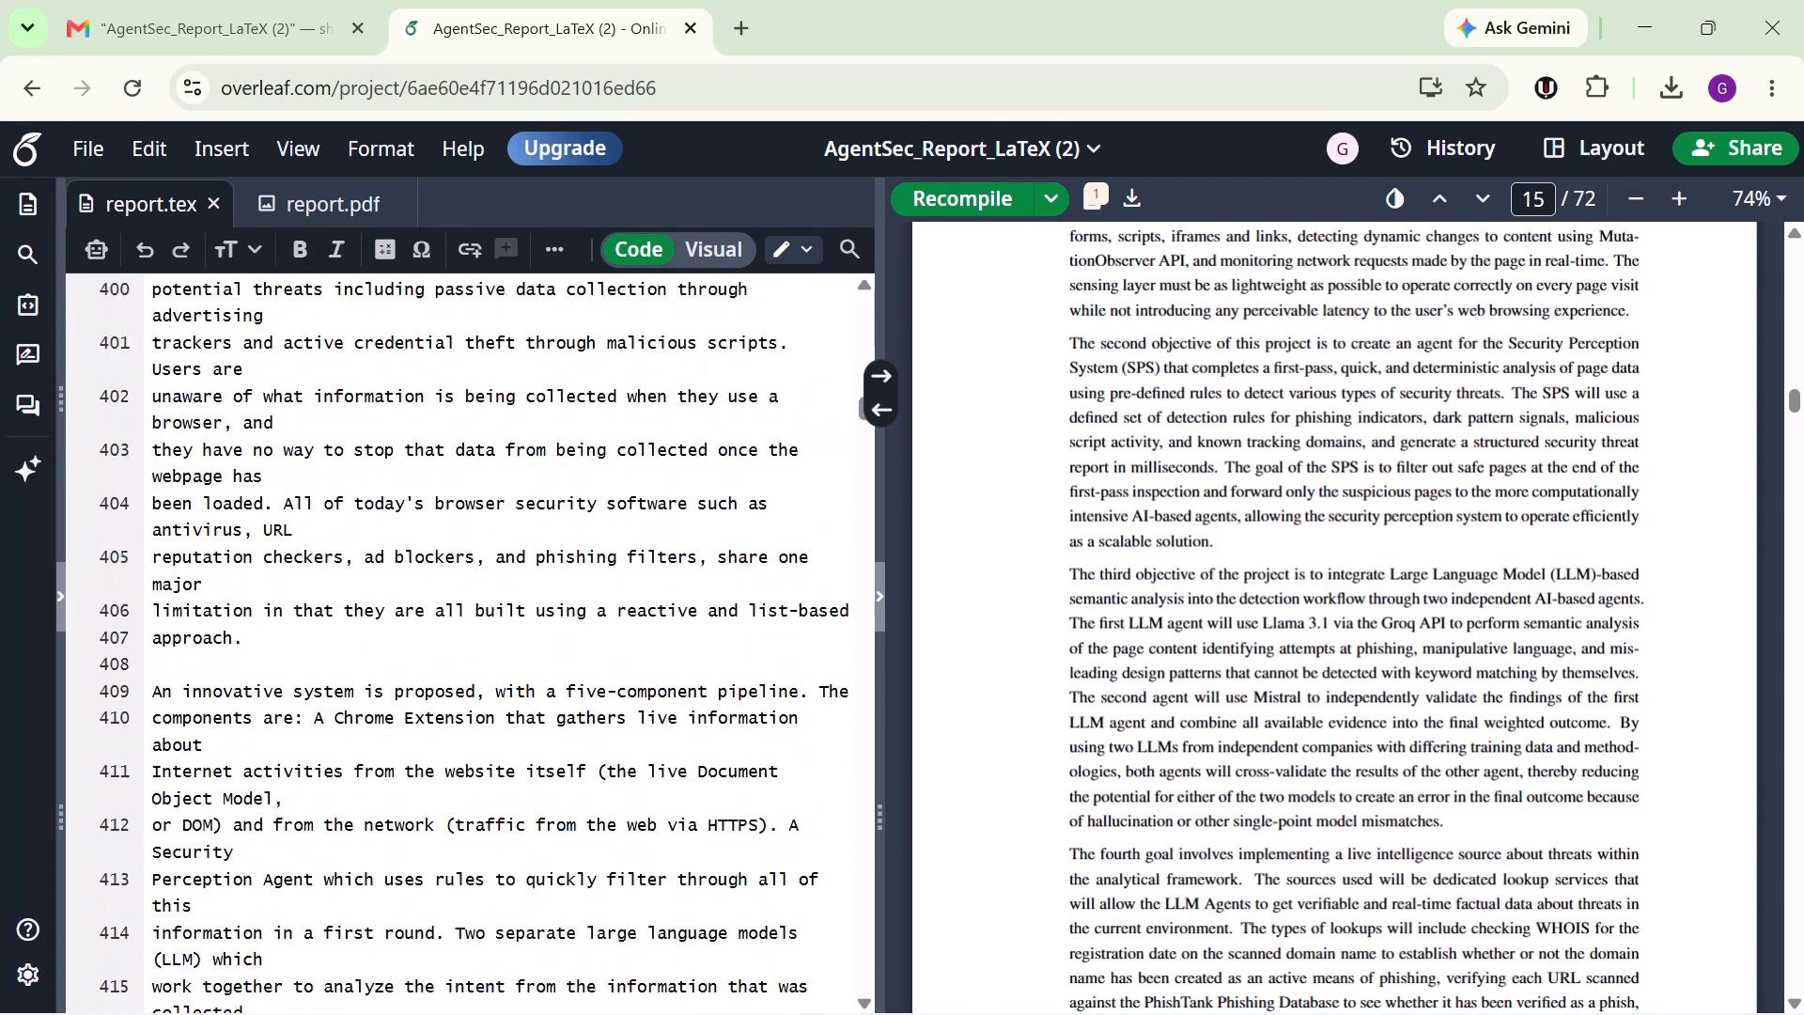
{"action": "scroll", "coordinate": [458, 773], "scroll_direction": "up", "scroll_amount": 9}
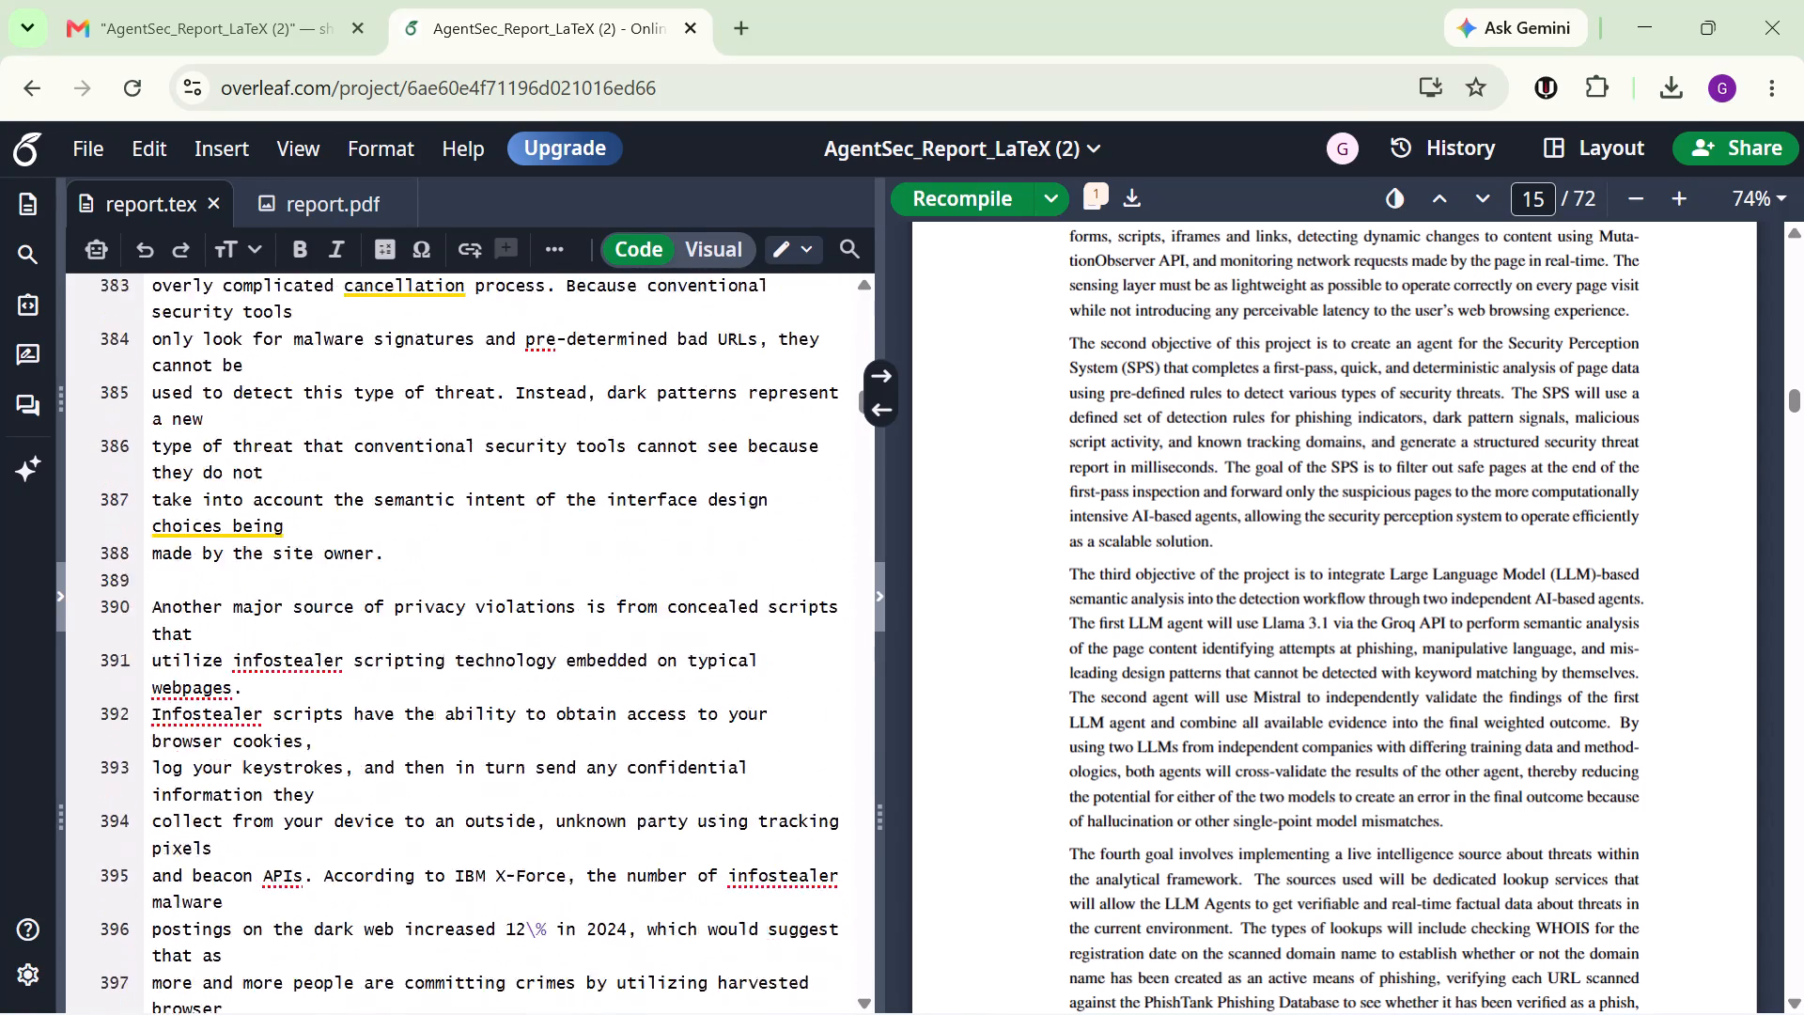
{"action": "scroll", "coordinate": [458, 773], "scroll_direction": "up", "scroll_amount": 9}
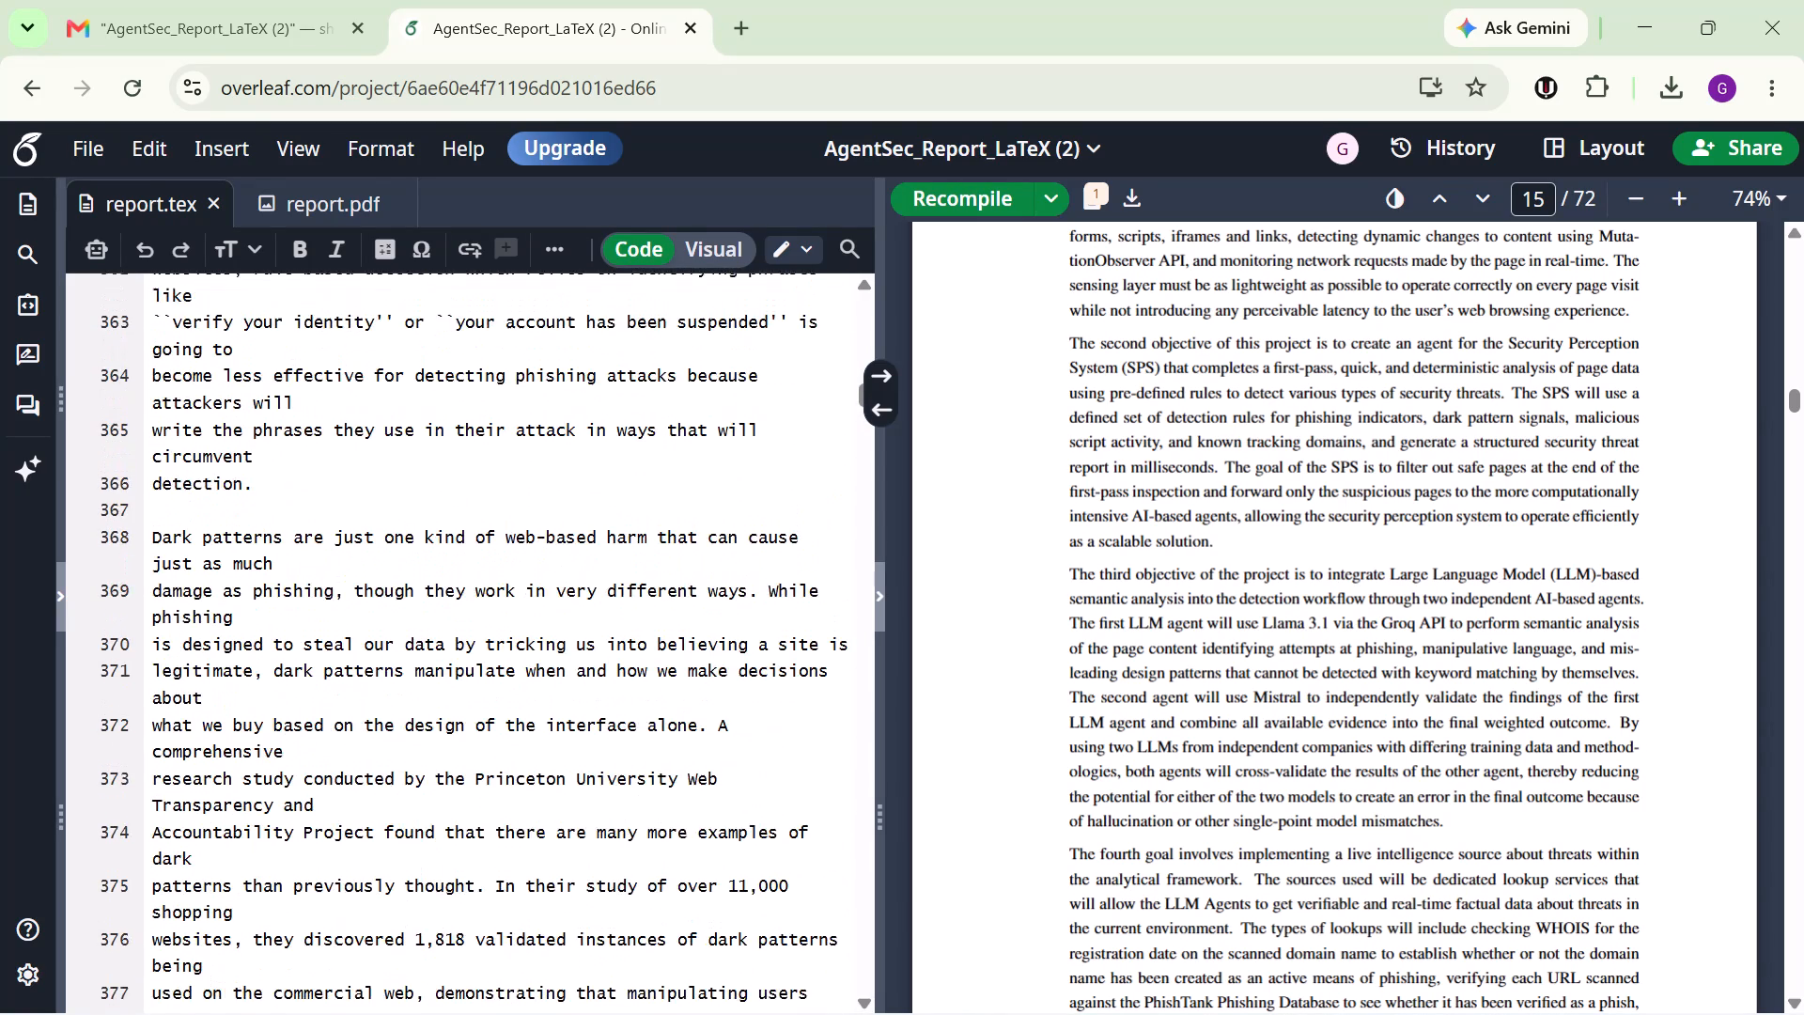
{"action": "scroll", "coordinate": [458, 773], "scroll_direction": "up", "scroll_amount": 4}
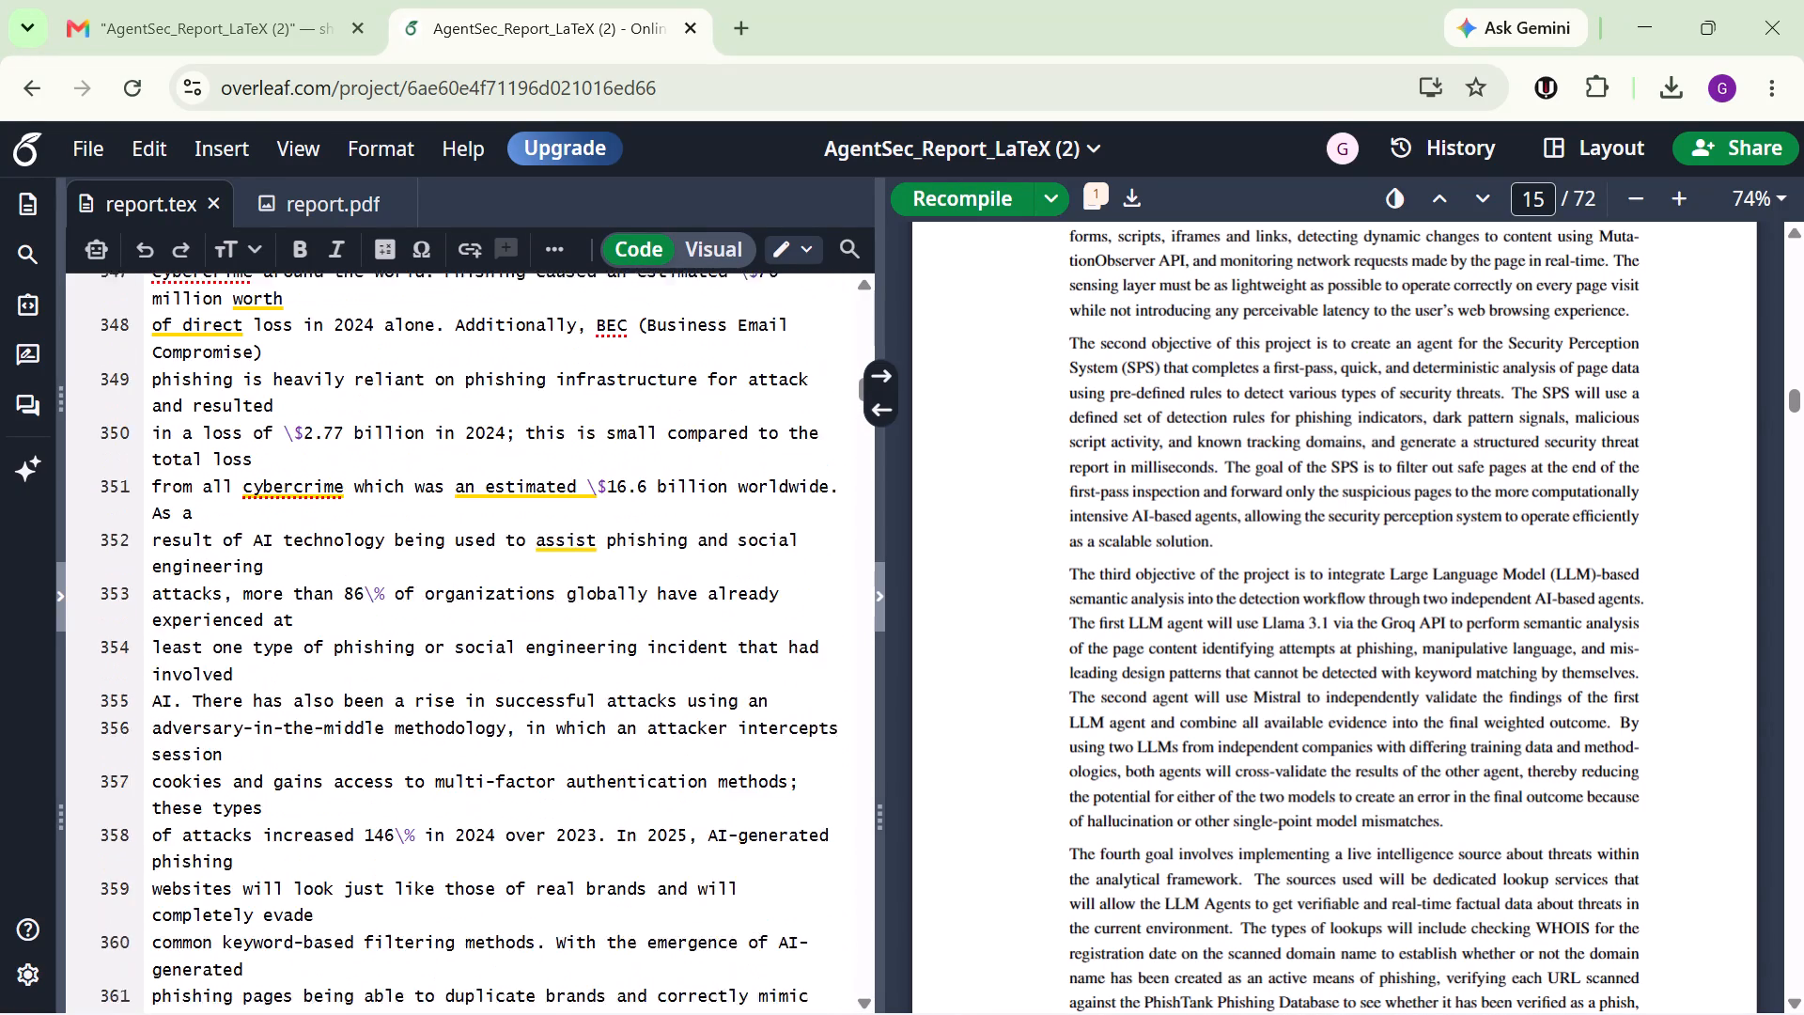
{"action": "scroll", "coordinate": [458, 773], "scroll_direction": "up", "scroll_amount": 3}
{"action": "scroll", "coordinate": [458, 773], "scroll_direction": "down", "scroll_amount": 2}
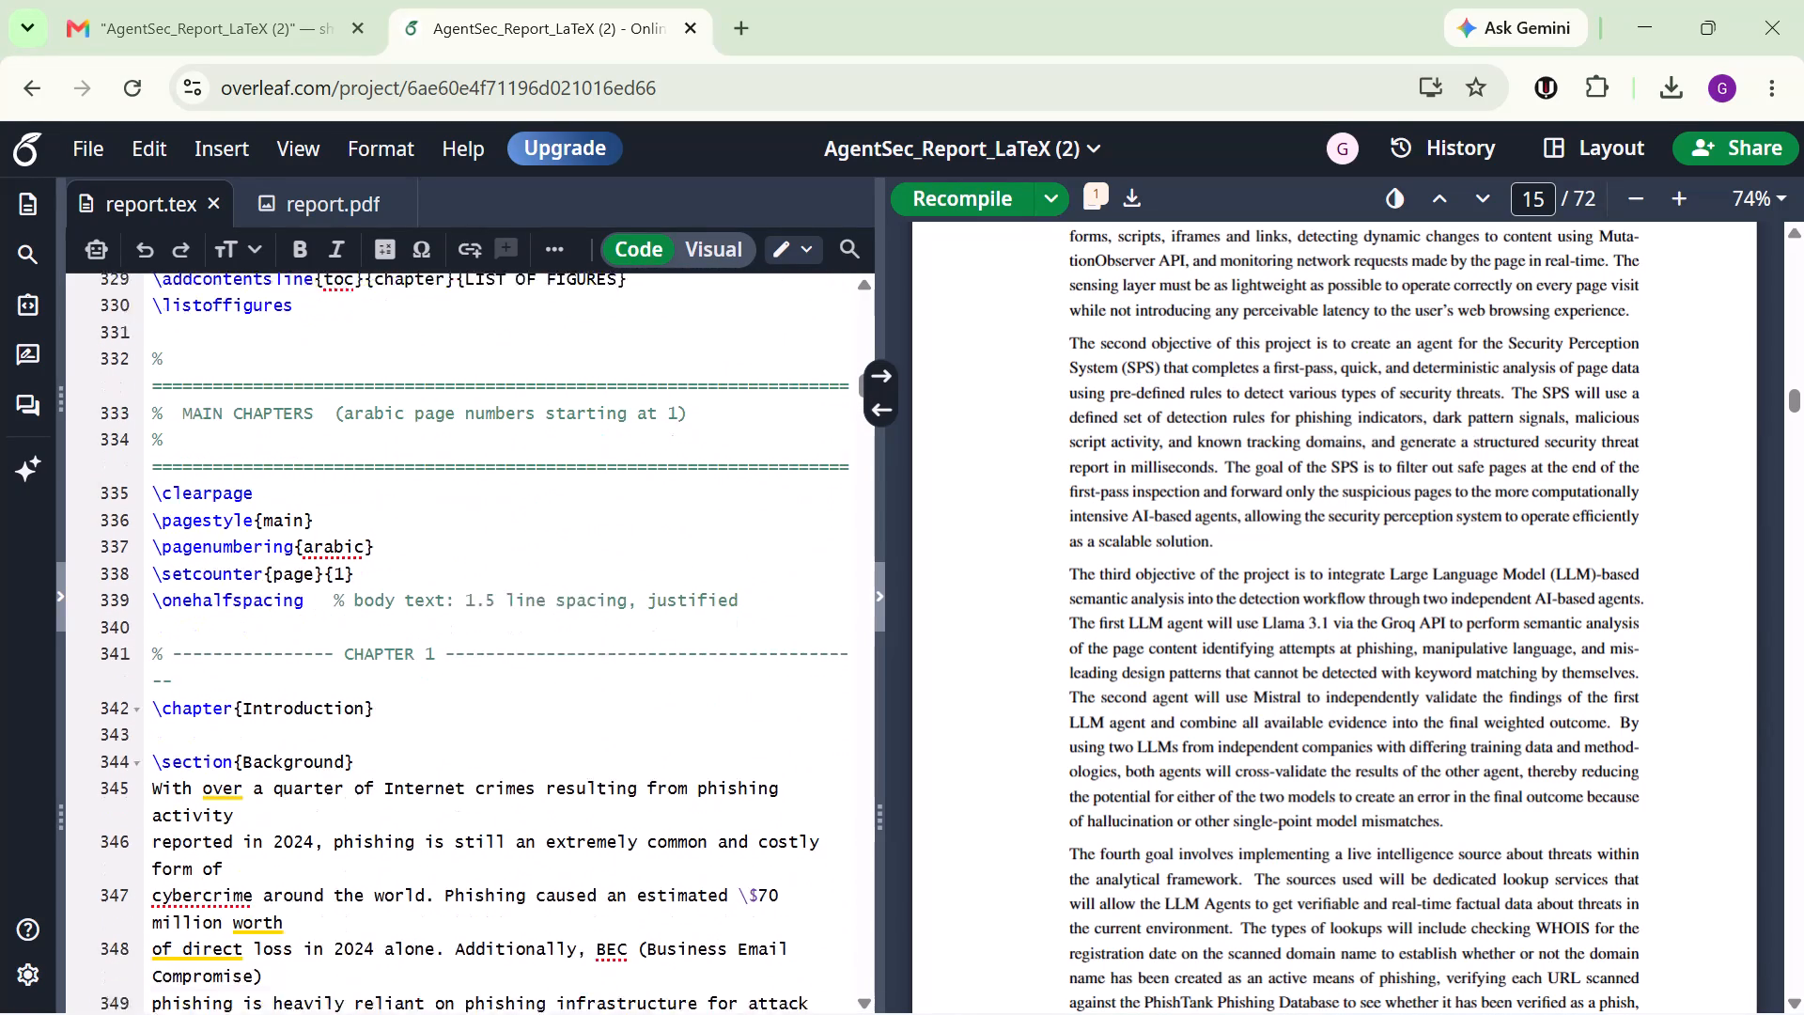
{"action": "scroll", "coordinate": [458, 773], "scroll_direction": "down", "scroll_amount": 7}
{"action": "scroll", "coordinate": [1248, 491], "scroll_direction": "up", "scroll_amount": 3}
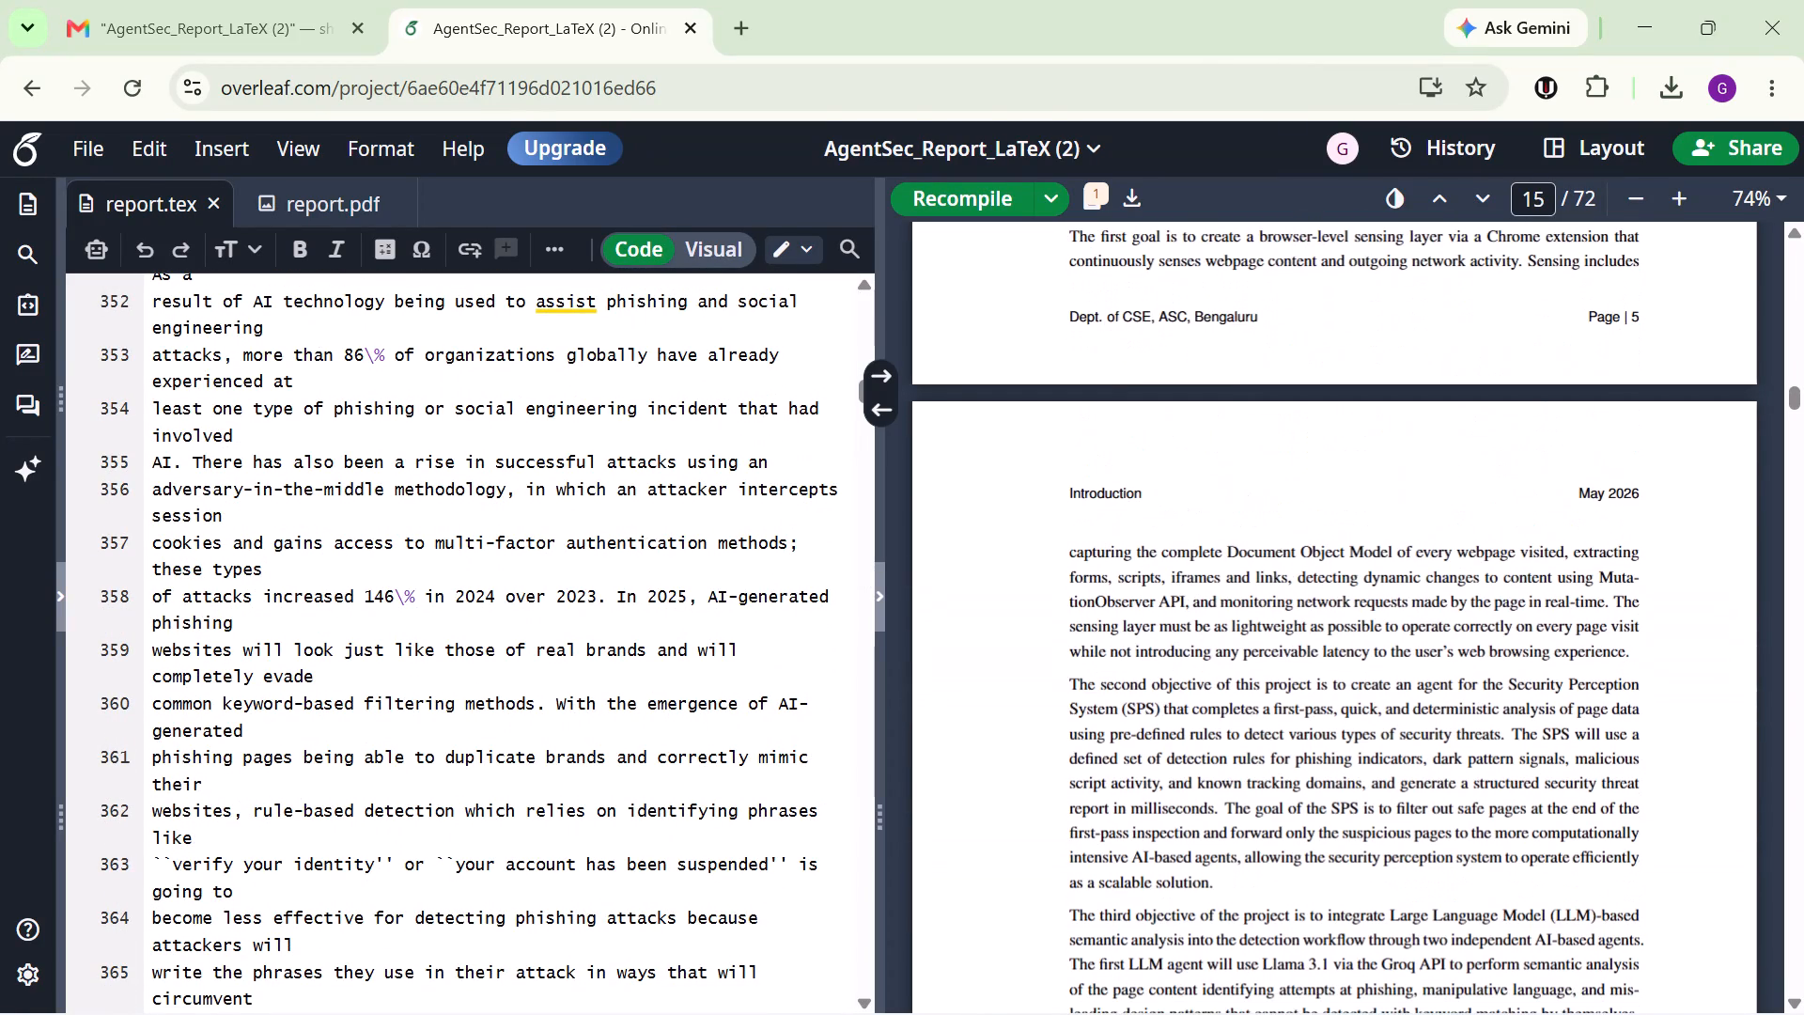
{"action": "scroll", "coordinate": [610, 624], "scroll_direction": "down", "scroll_amount": 12}
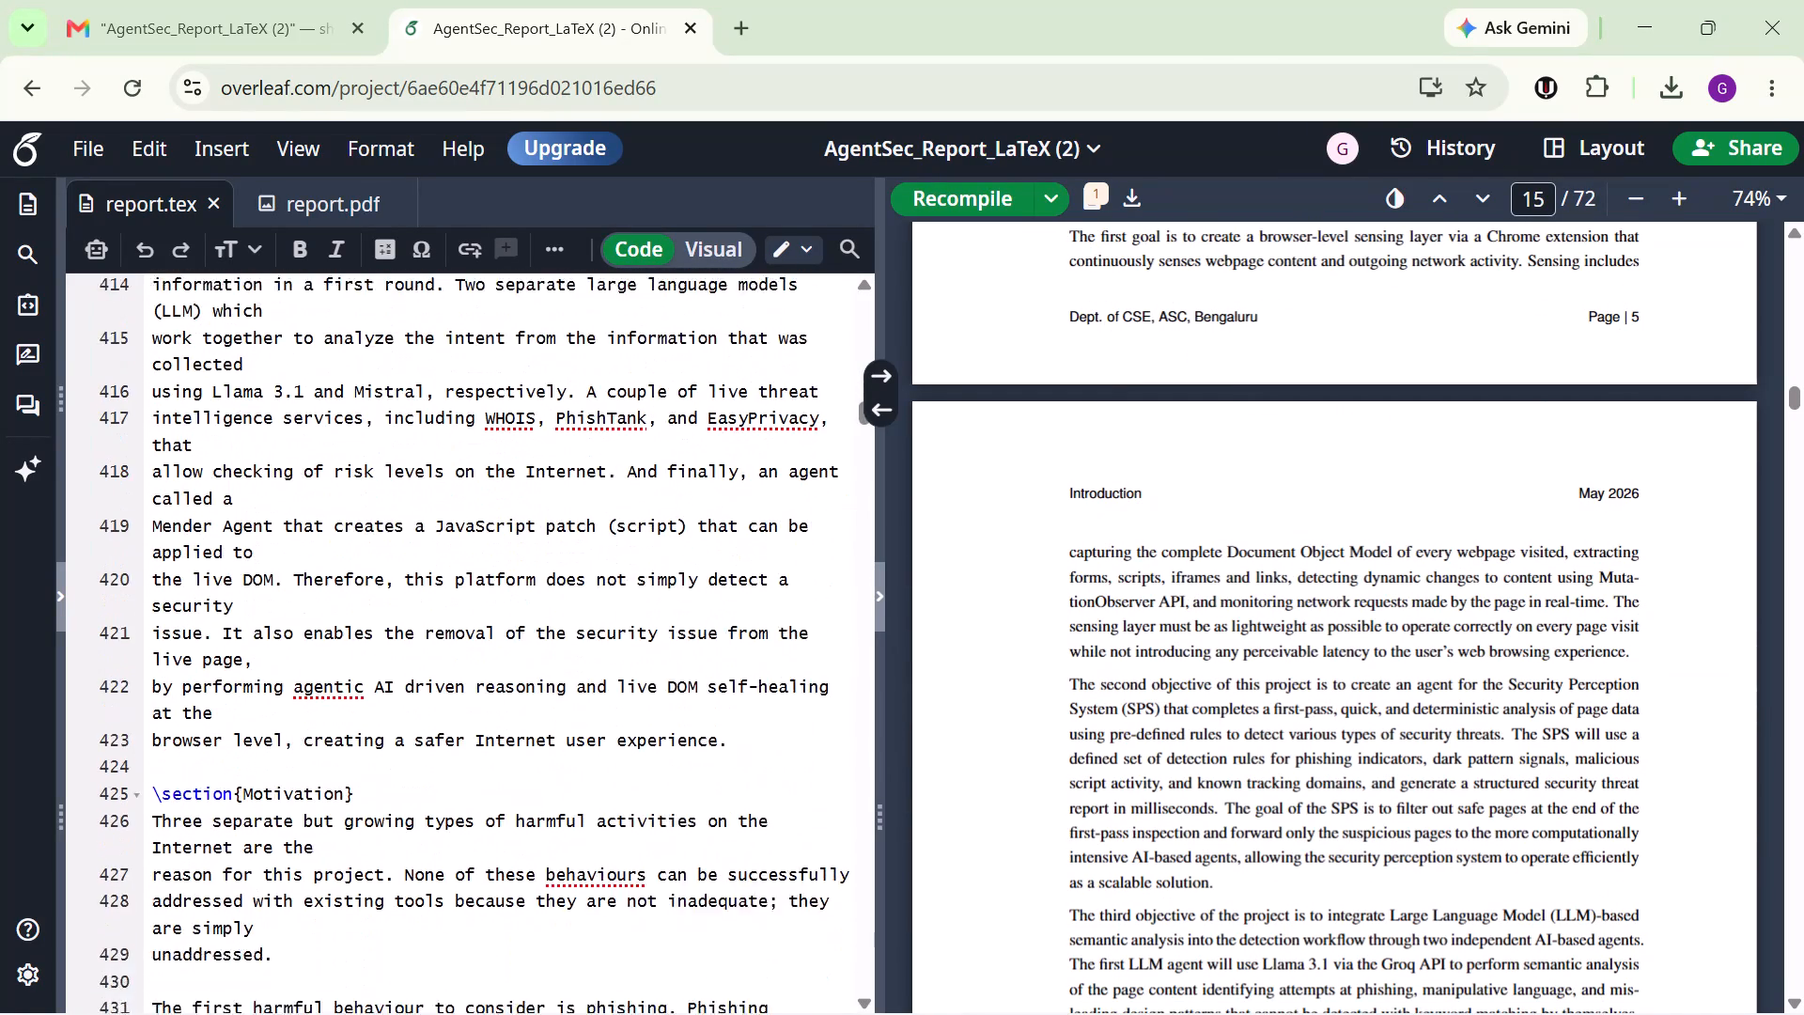
{"action": "scroll", "coordinate": [610, 624], "scroll_direction": "down", "scroll_amount": 7}
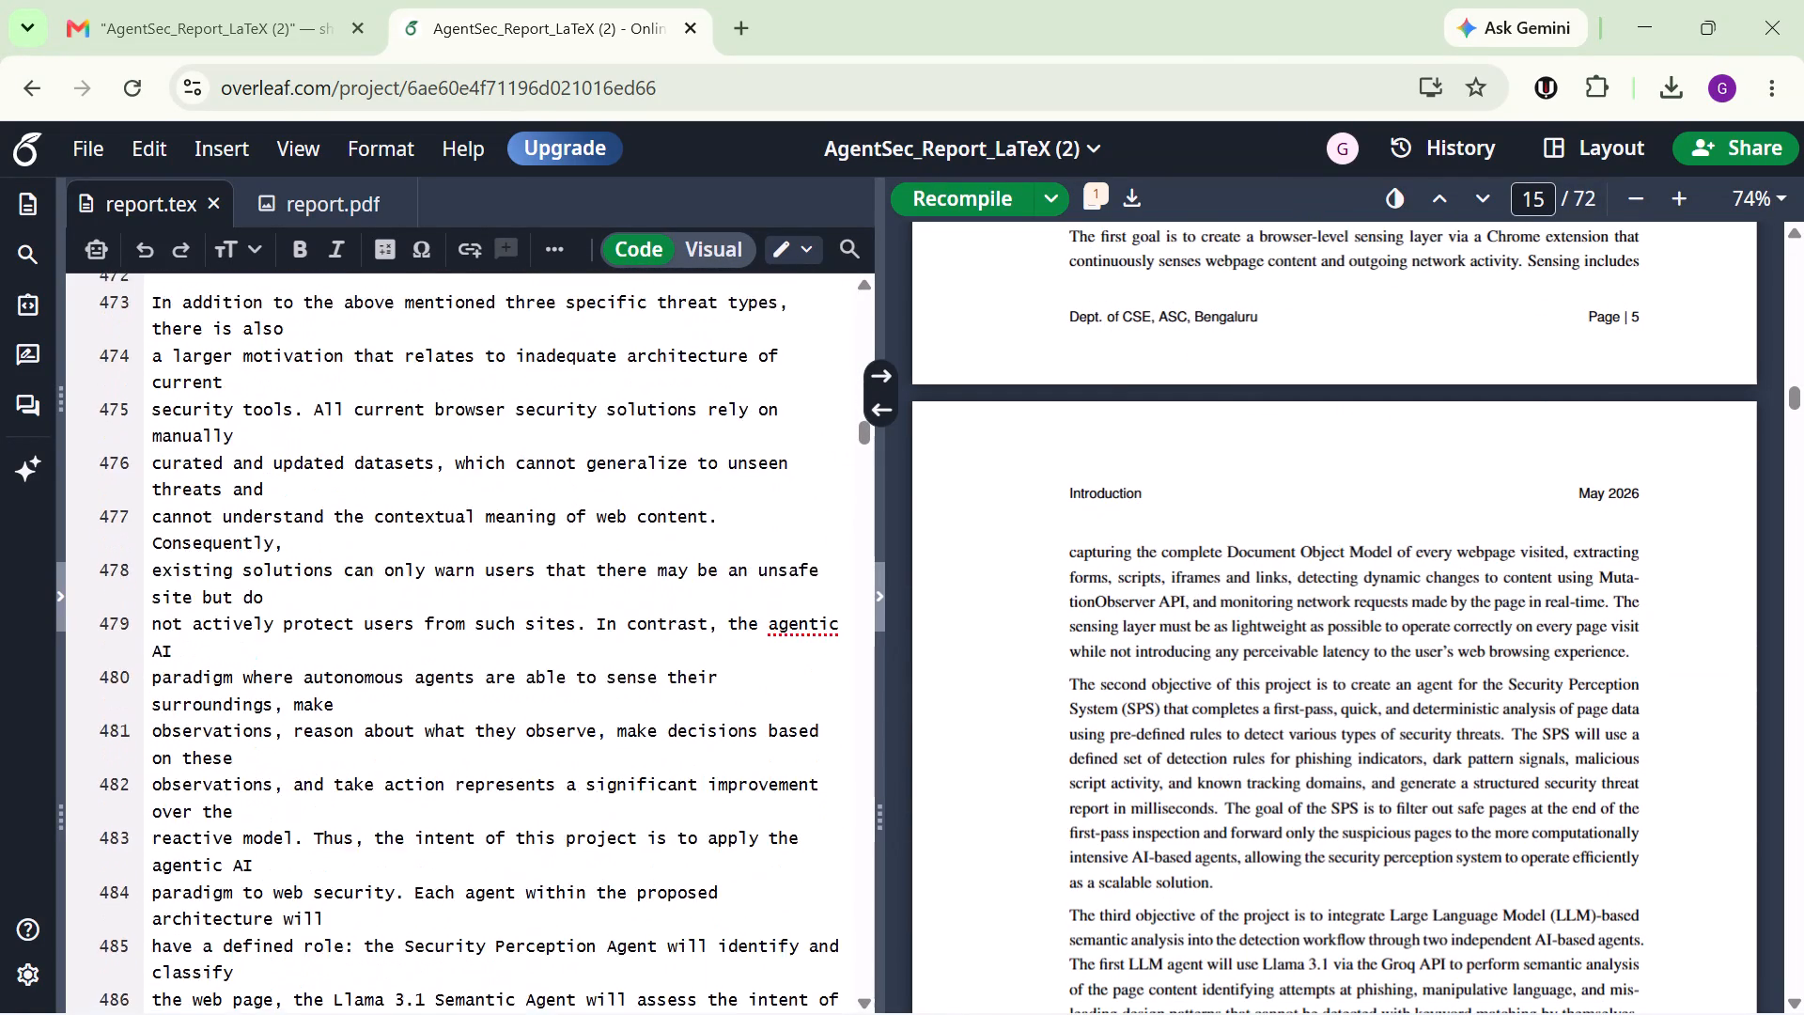
{"action": "scroll", "coordinate": [610, 624], "scroll_direction": "down", "scroll_amount": 11}
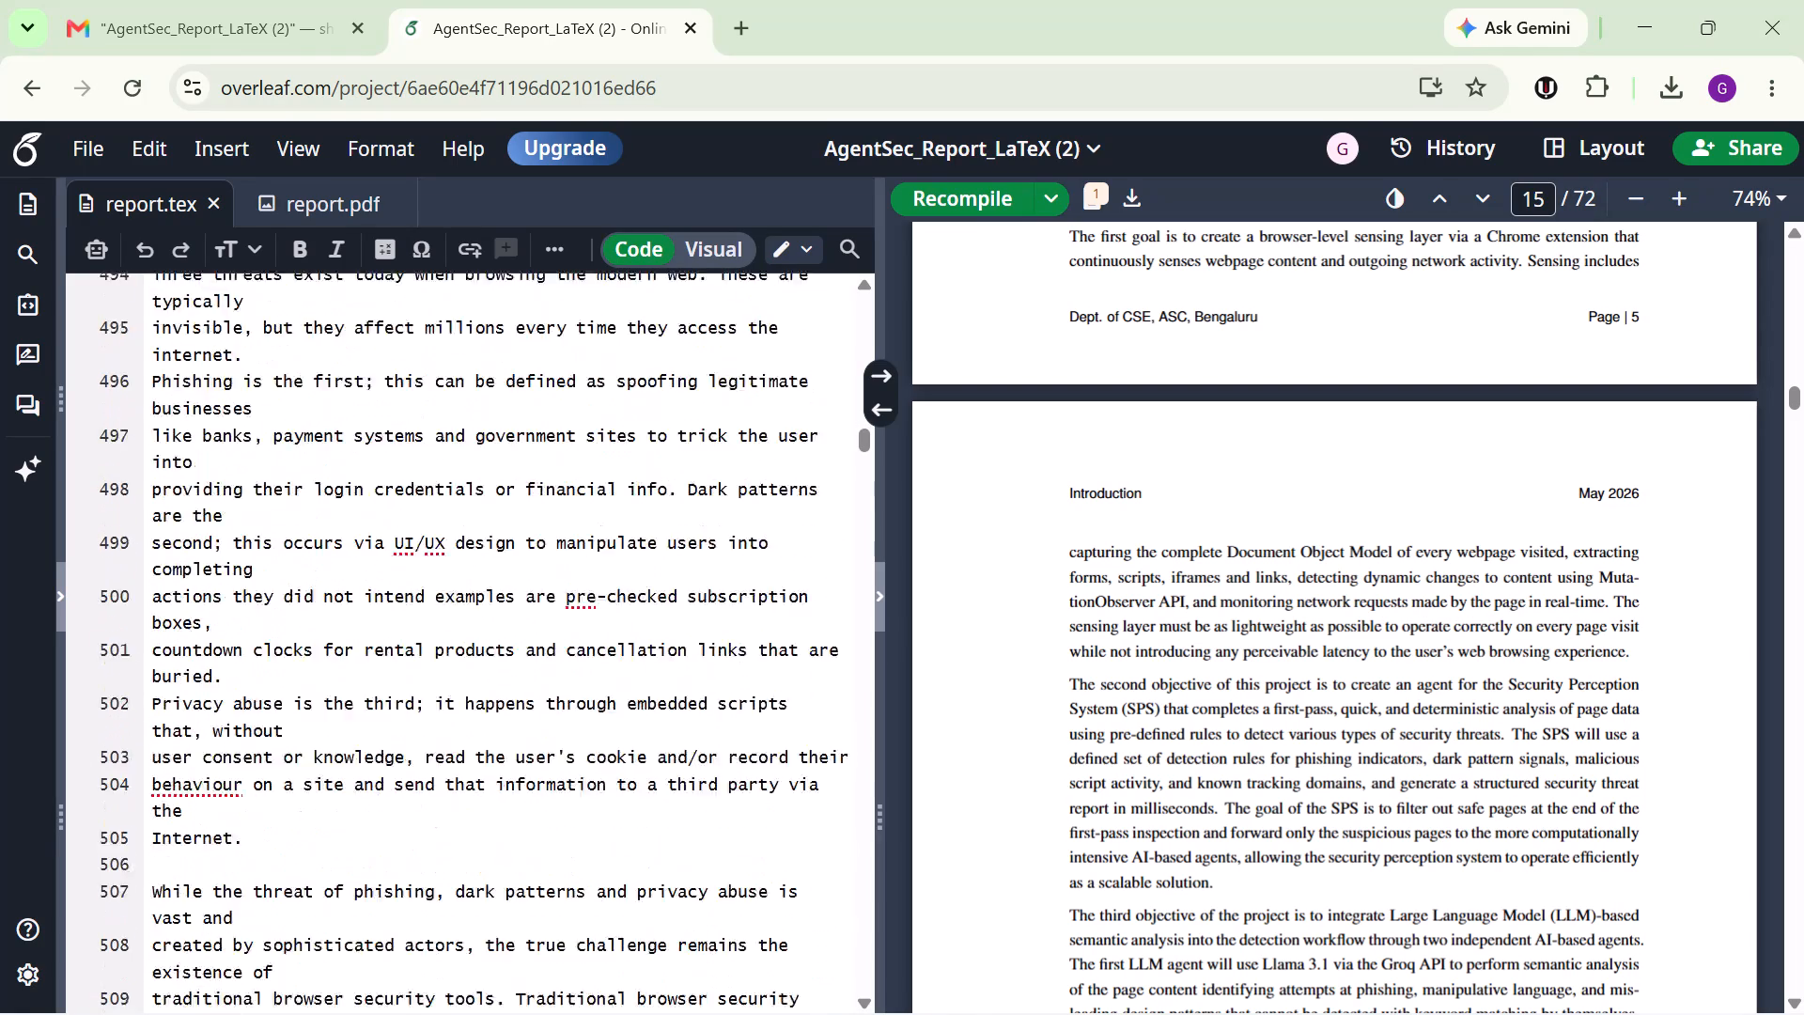
{"action": "scroll", "coordinate": [610, 624], "scroll_direction": "down", "scroll_amount": 5}
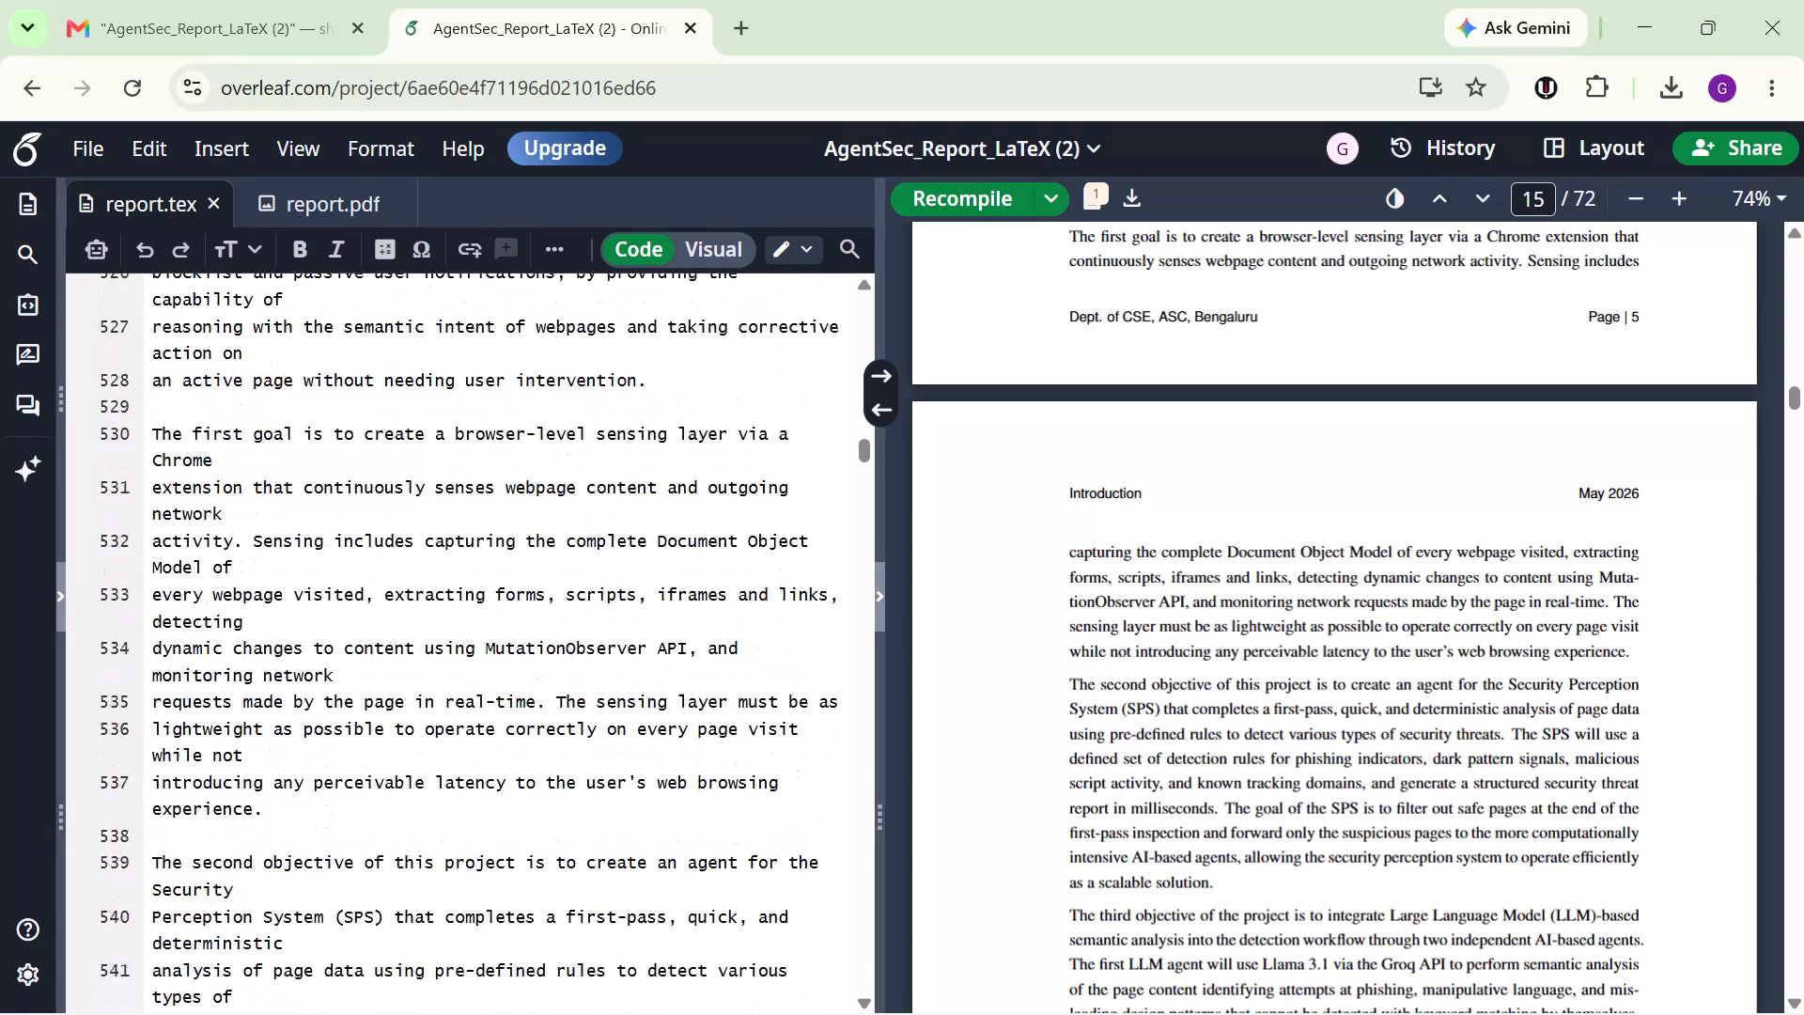
{"action": "scroll", "coordinate": [445, 657], "scroll_direction": "down", "scroll_amount": 2}
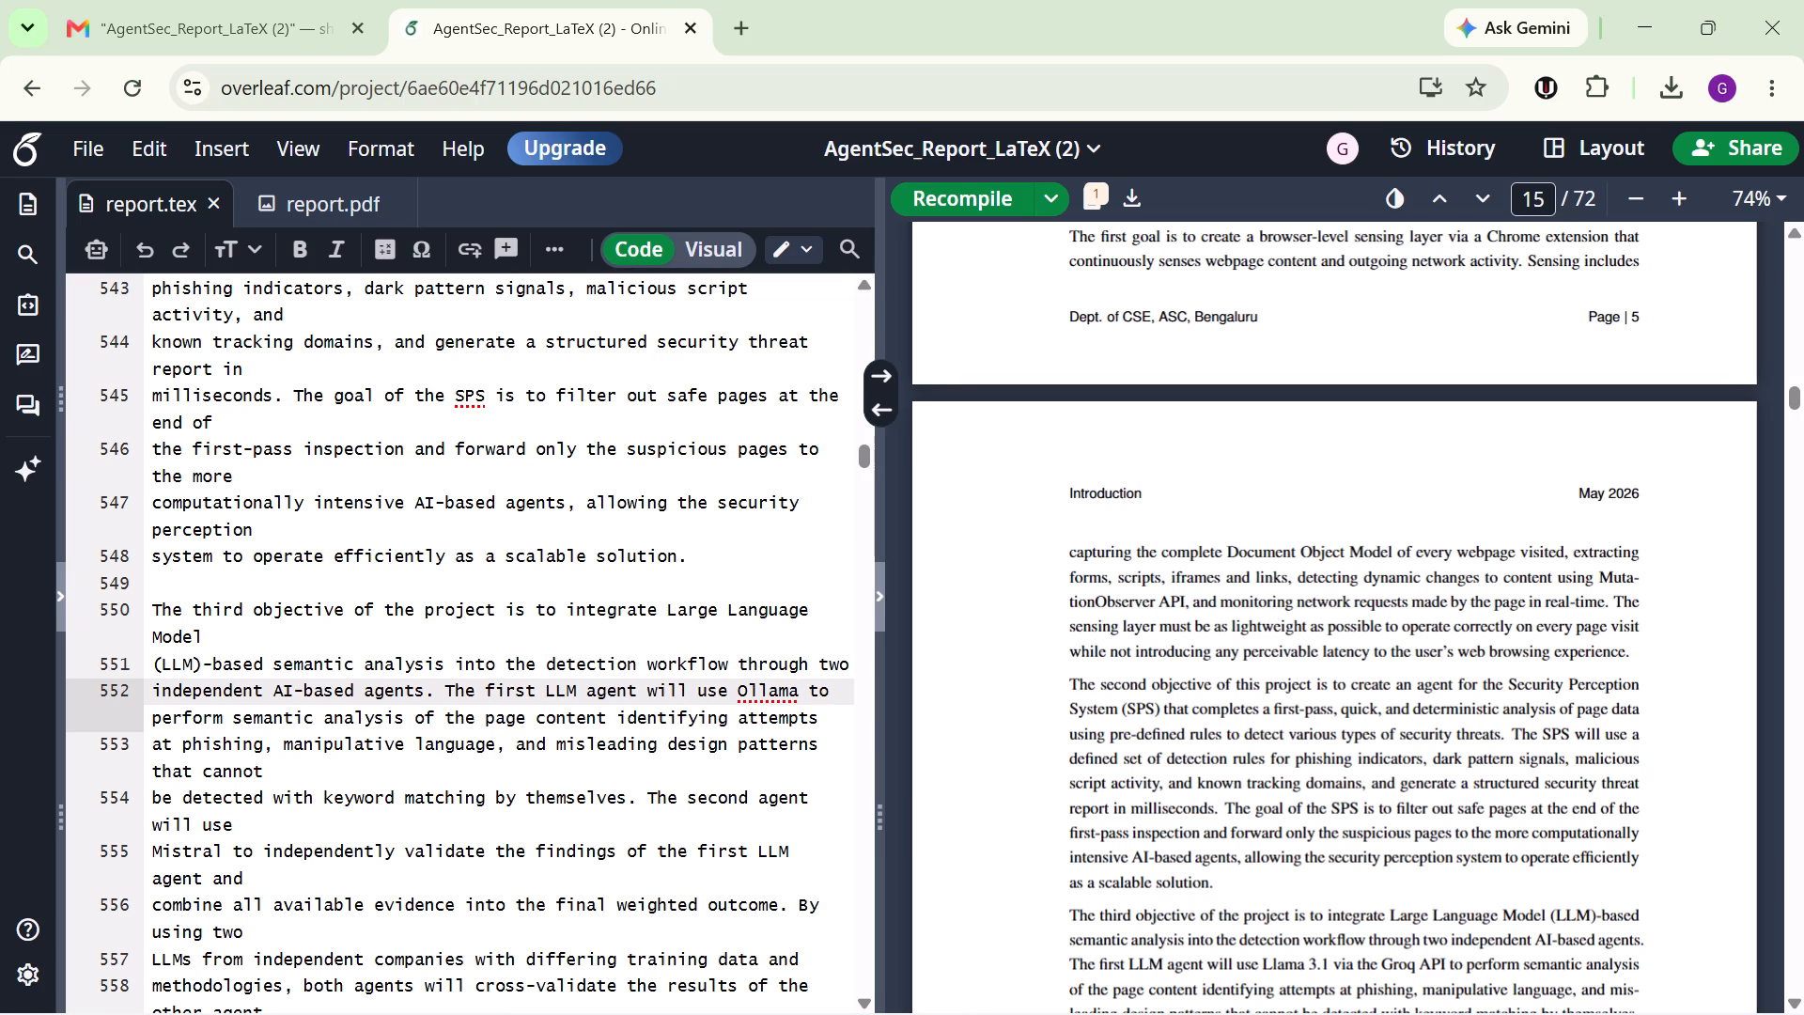
Read the third through seventh objectives in the compiled PDF, up to the end of the Introduction chapter.
{"action": "scroll", "coordinate": [1162, 693], "scroll_direction": "down", "scroll_amount": 3}
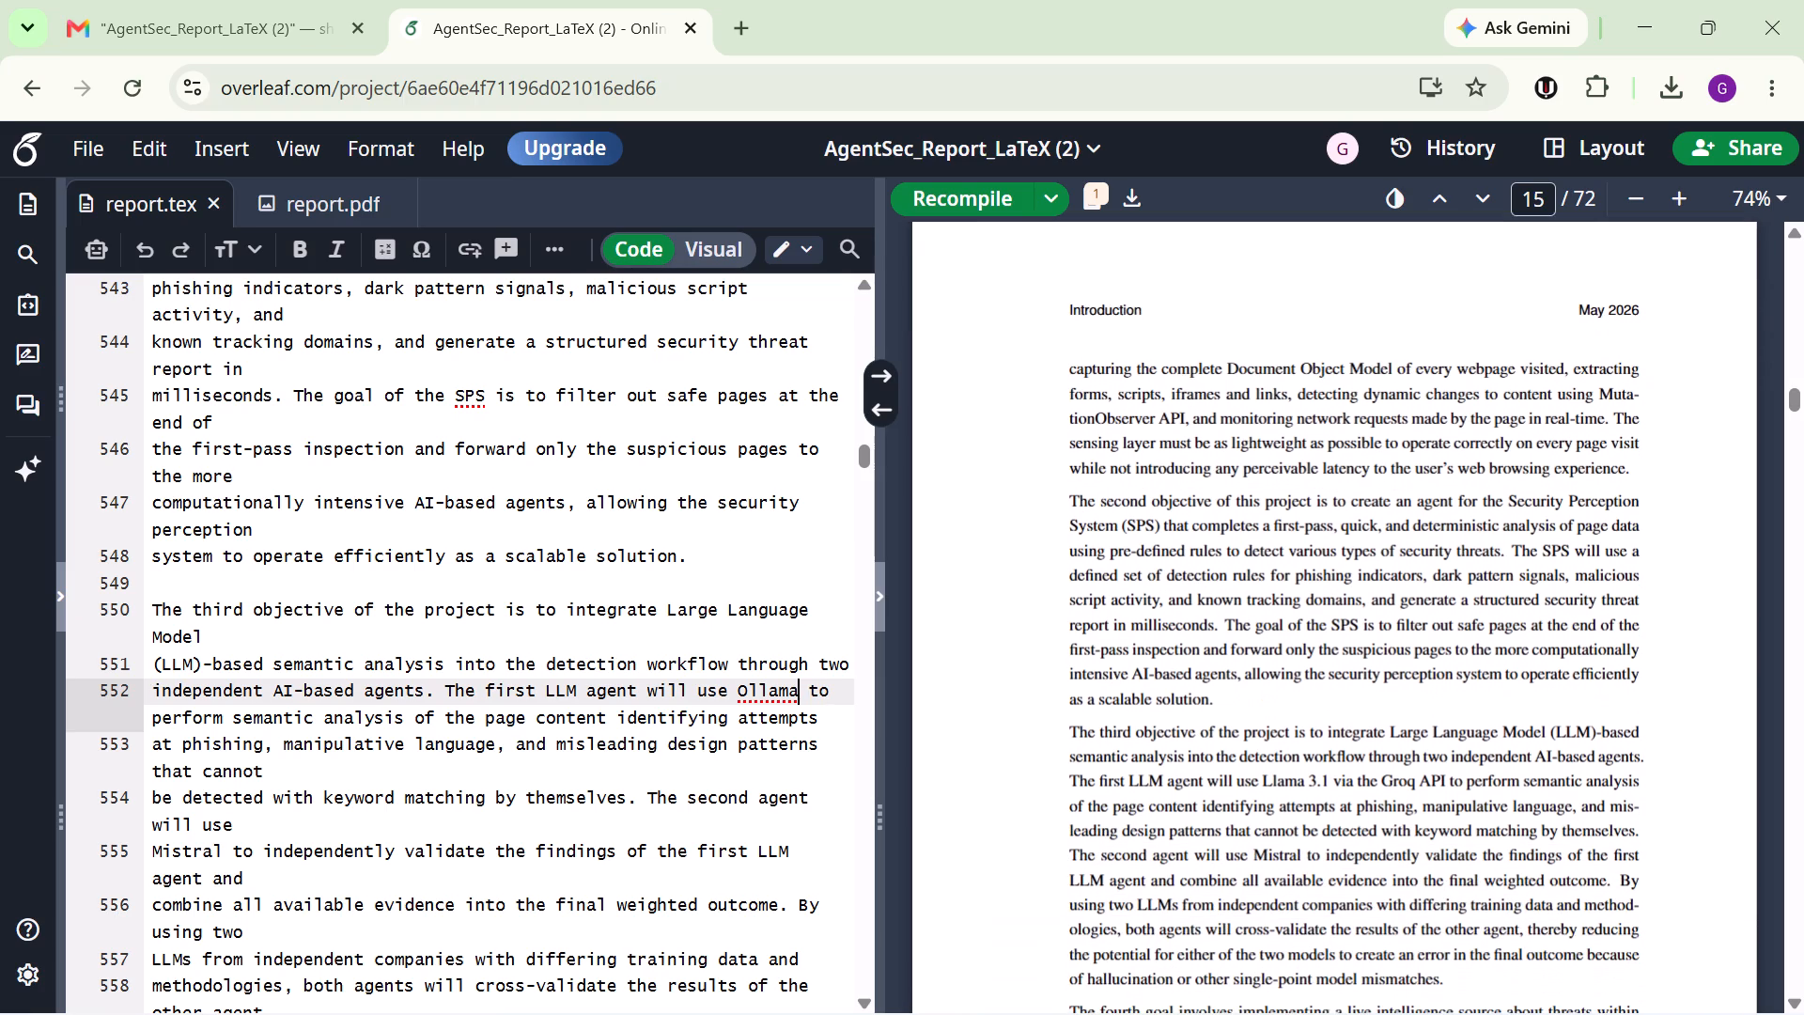
{"action": "scroll", "coordinate": [1171, 855], "scroll_direction": "down", "scroll_amount": 2}
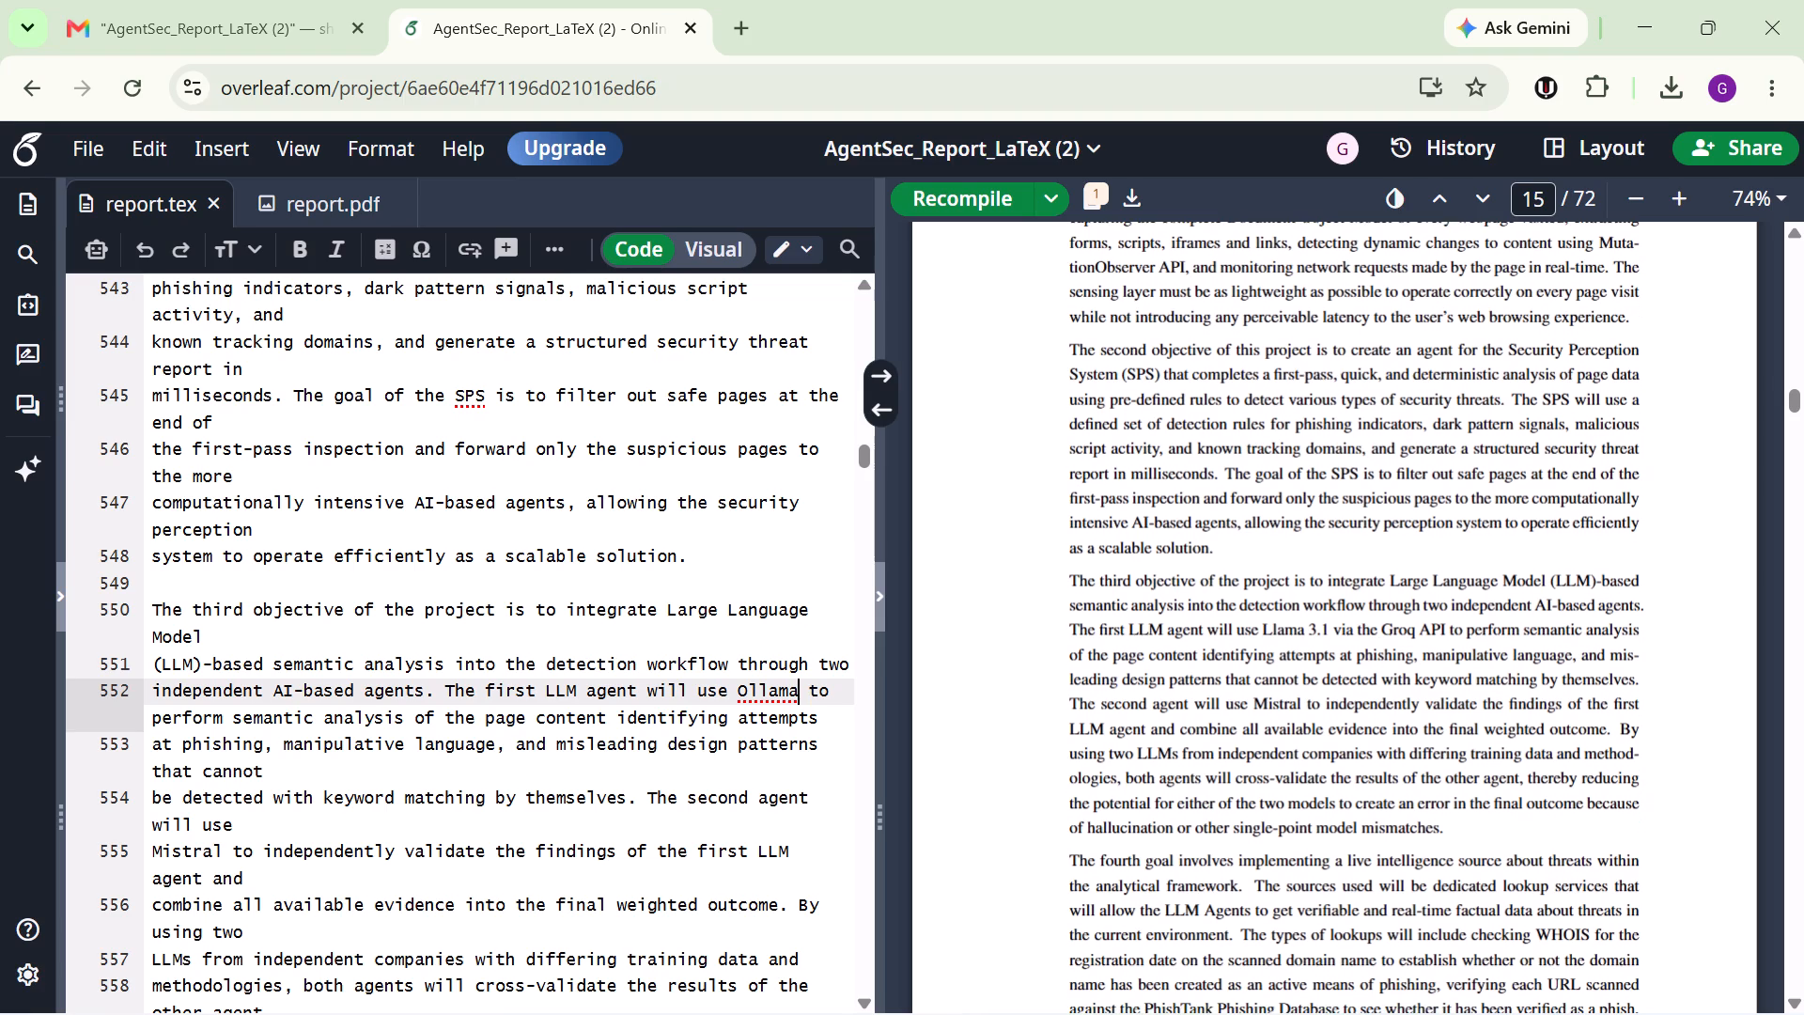
{"action": "scroll", "coordinate": [1171, 855], "scroll_direction": "down", "scroll_amount": 1}
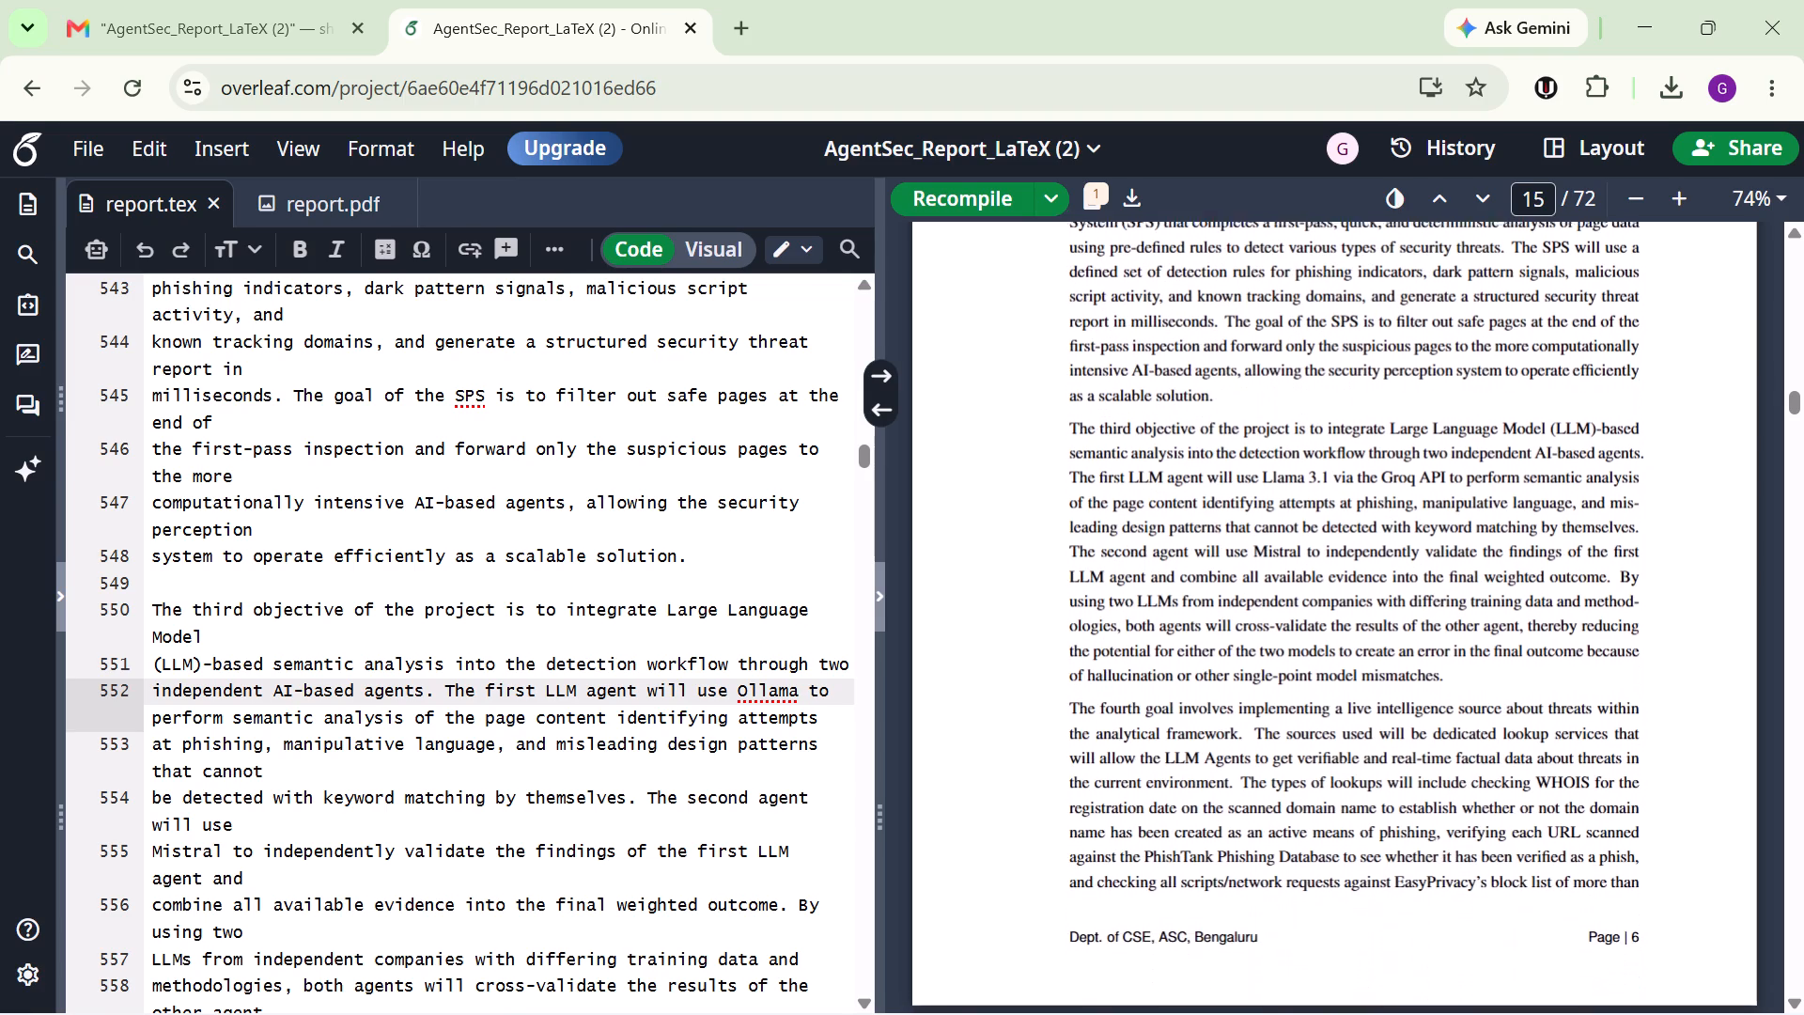
{"action": "scroll", "coordinate": [1171, 855], "scroll_direction": "down", "scroll_amount": 4}
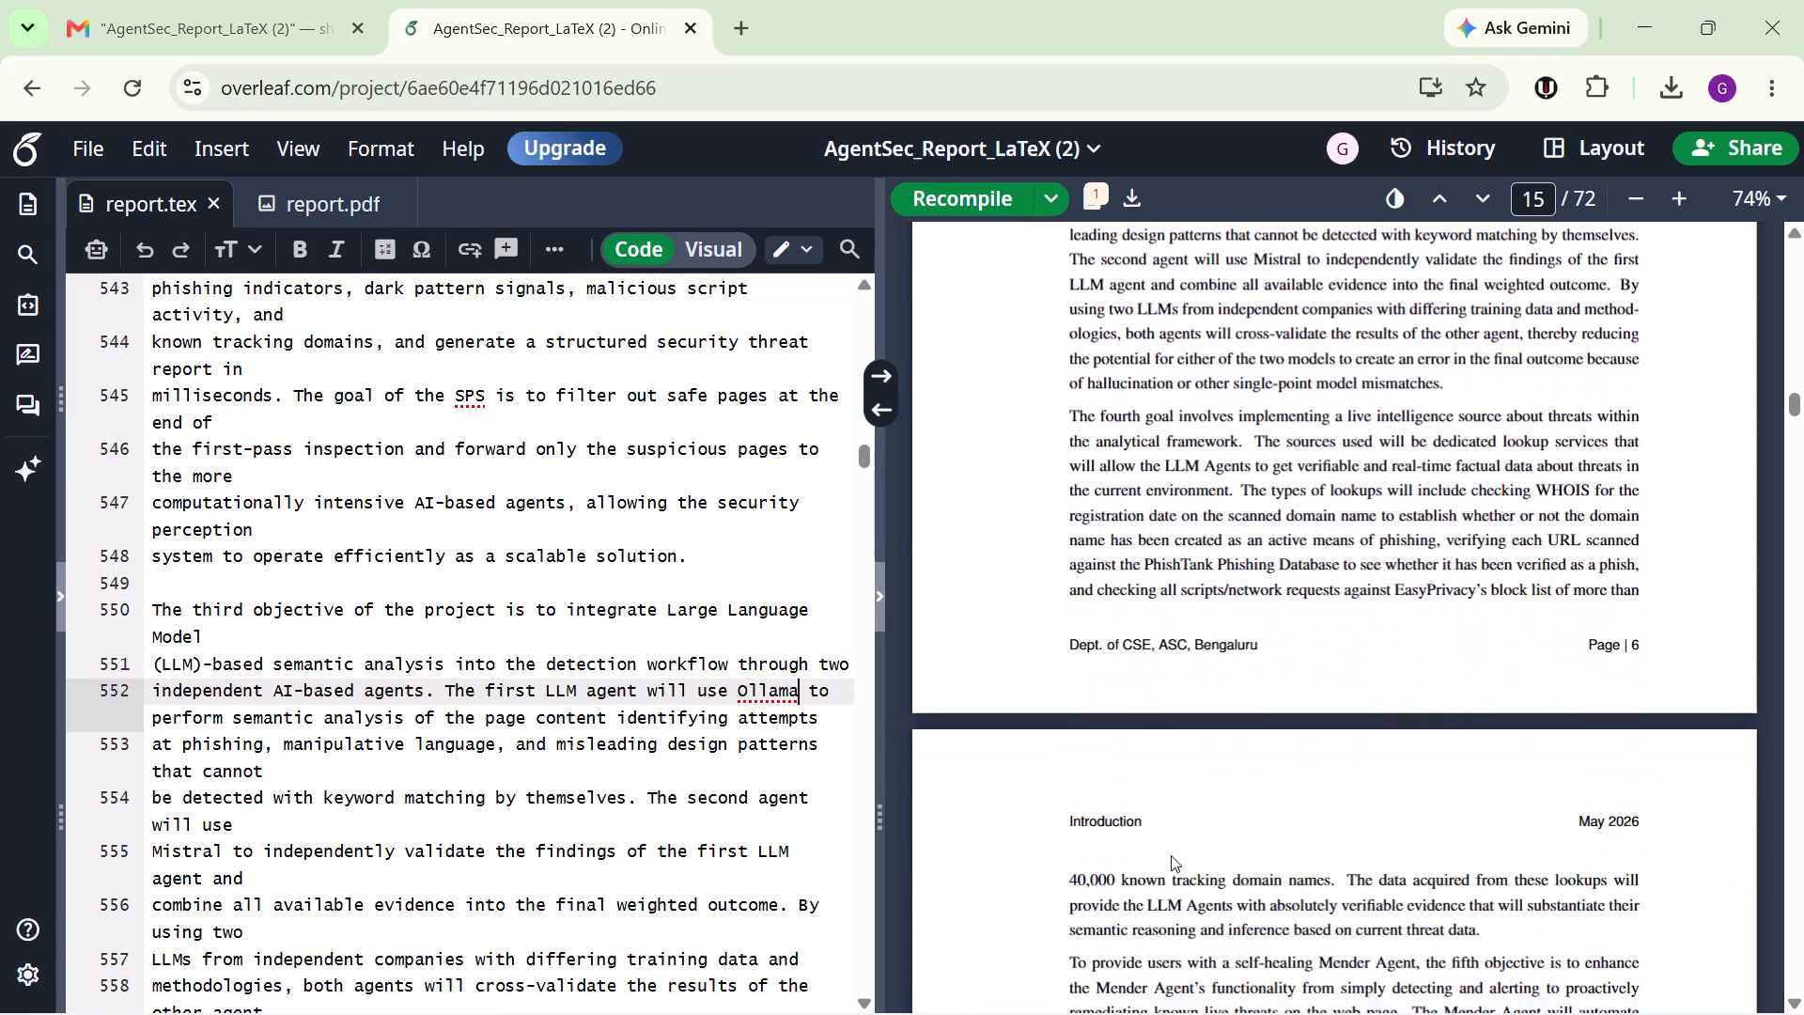
{"action": "scroll", "coordinate": [1171, 855], "scroll_direction": "down", "scroll_amount": 4}
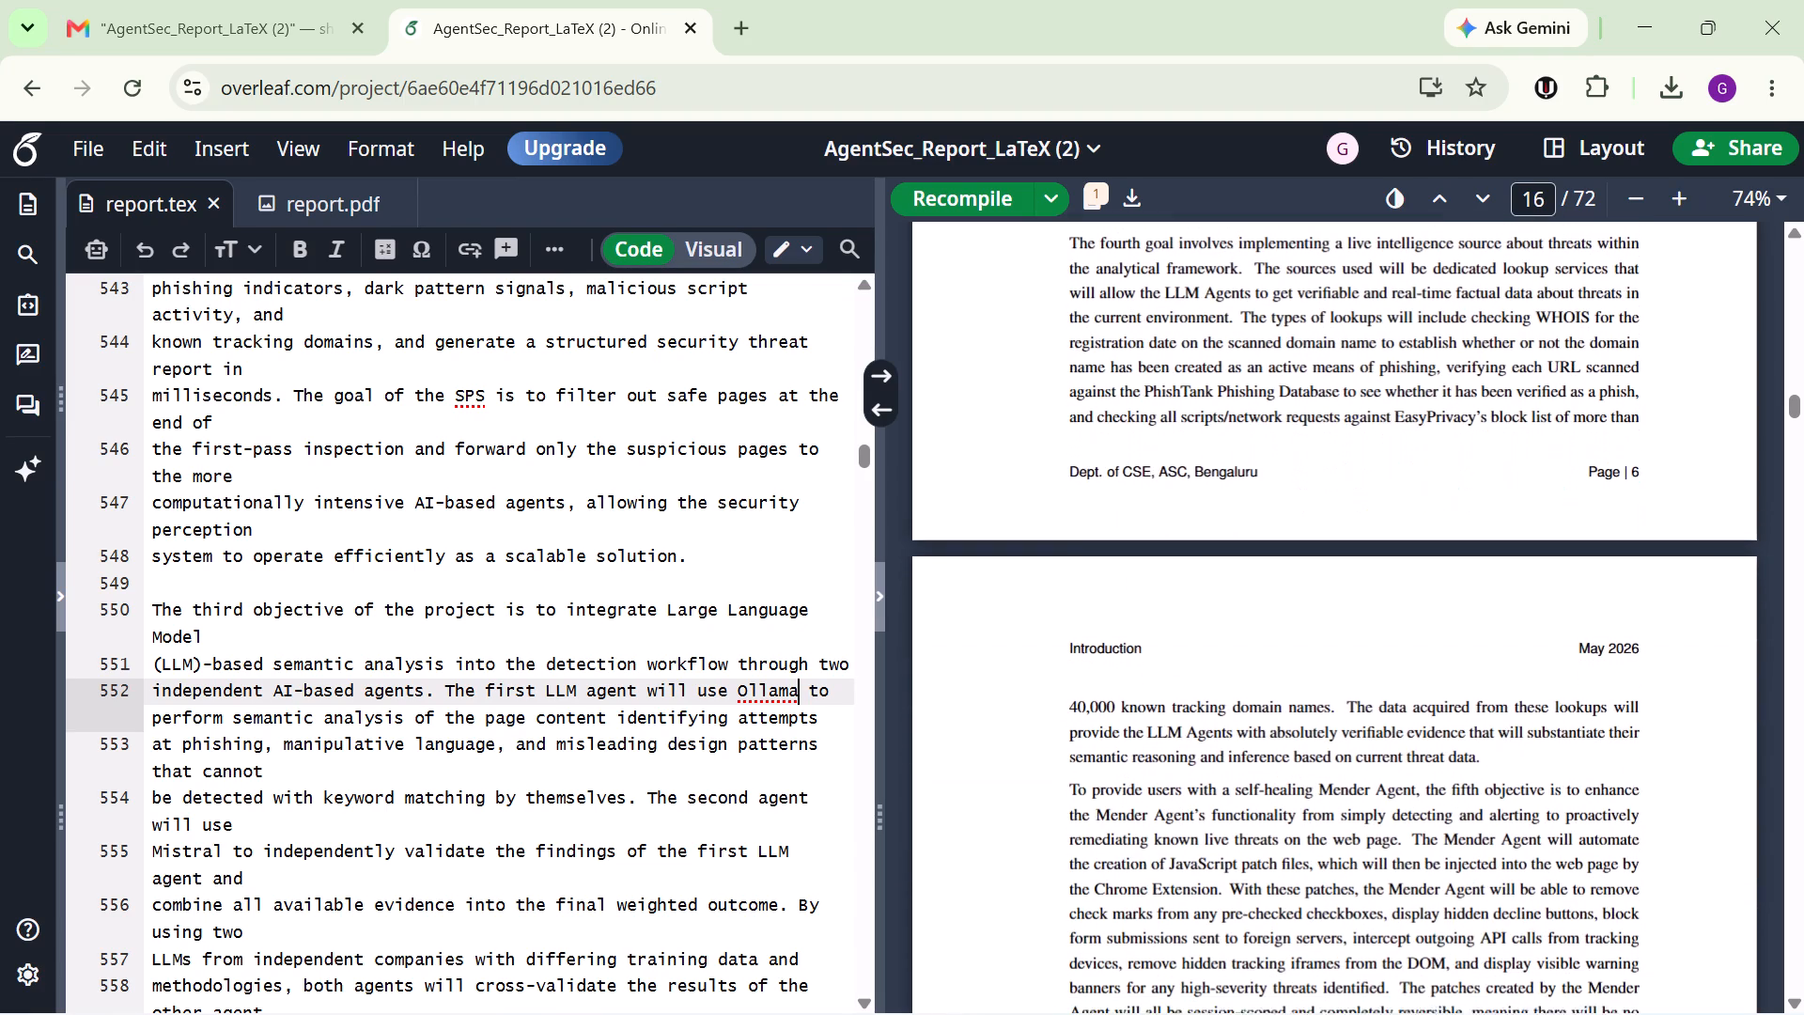
{"action": "scroll", "coordinate": [1171, 855], "scroll_direction": "down", "scroll_amount": 4}
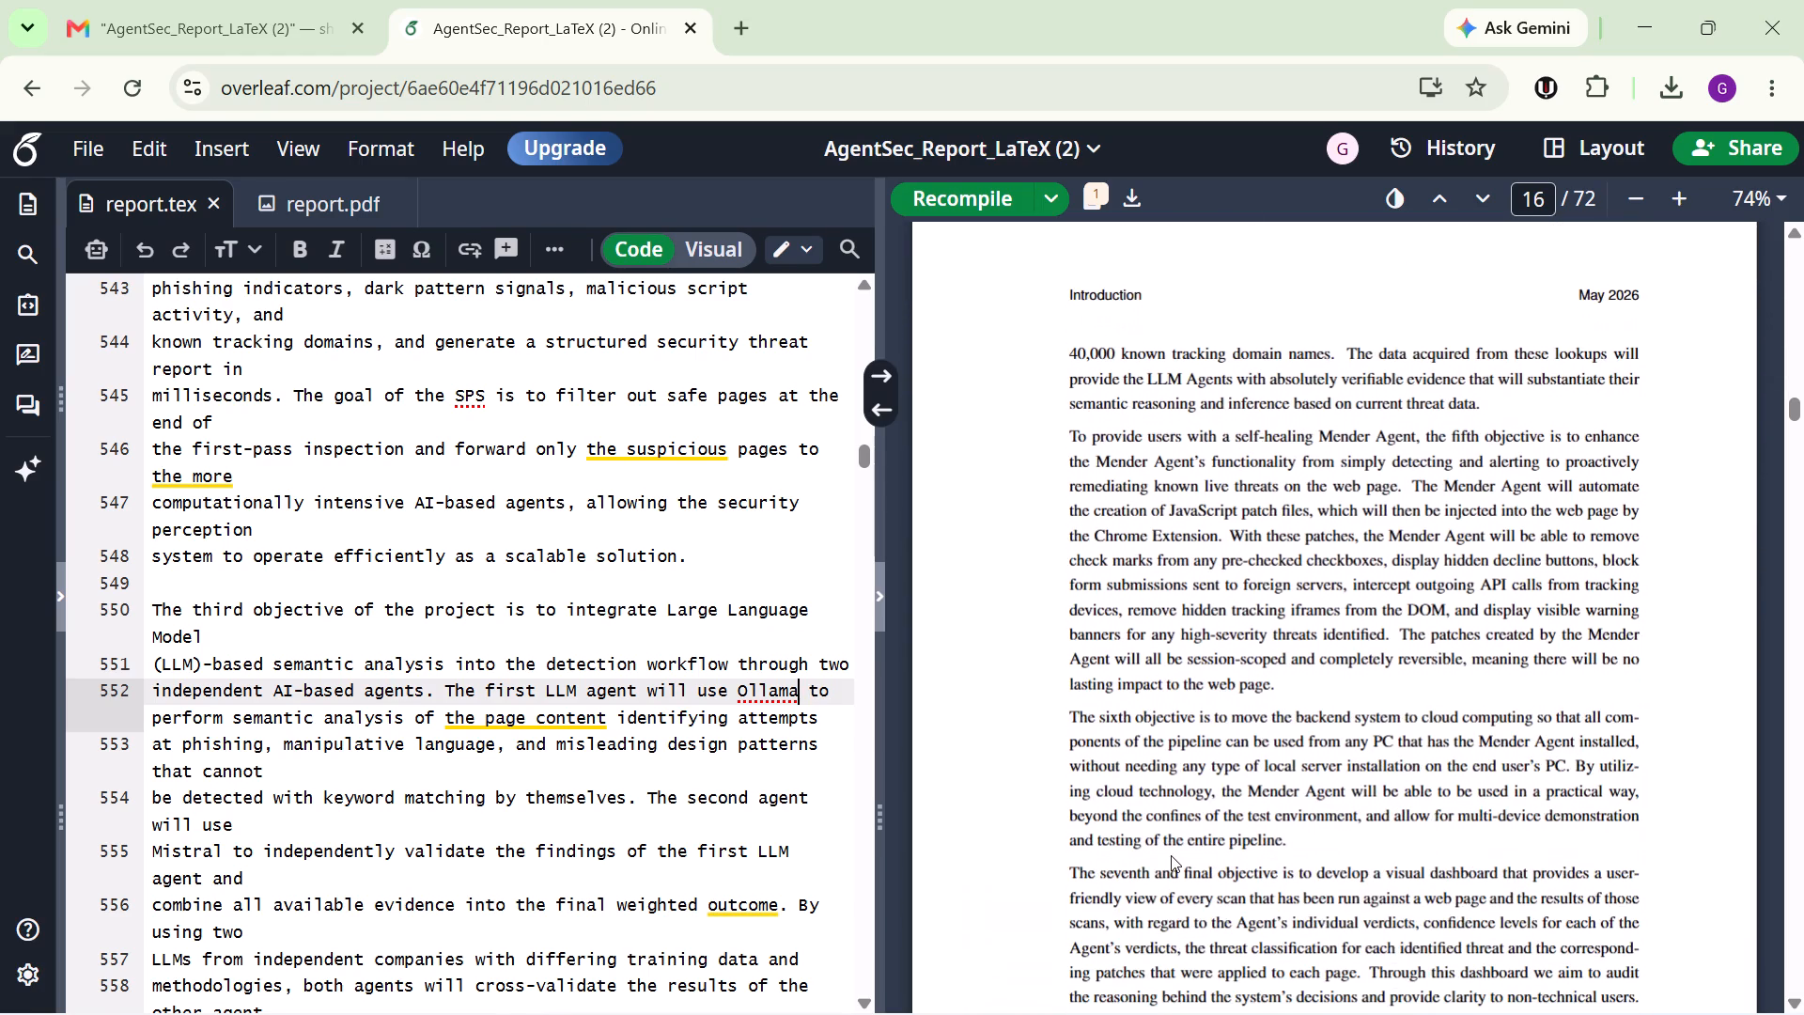
{"action": "scroll", "coordinate": [1171, 855], "scroll_direction": "down", "scroll_amount": 3}
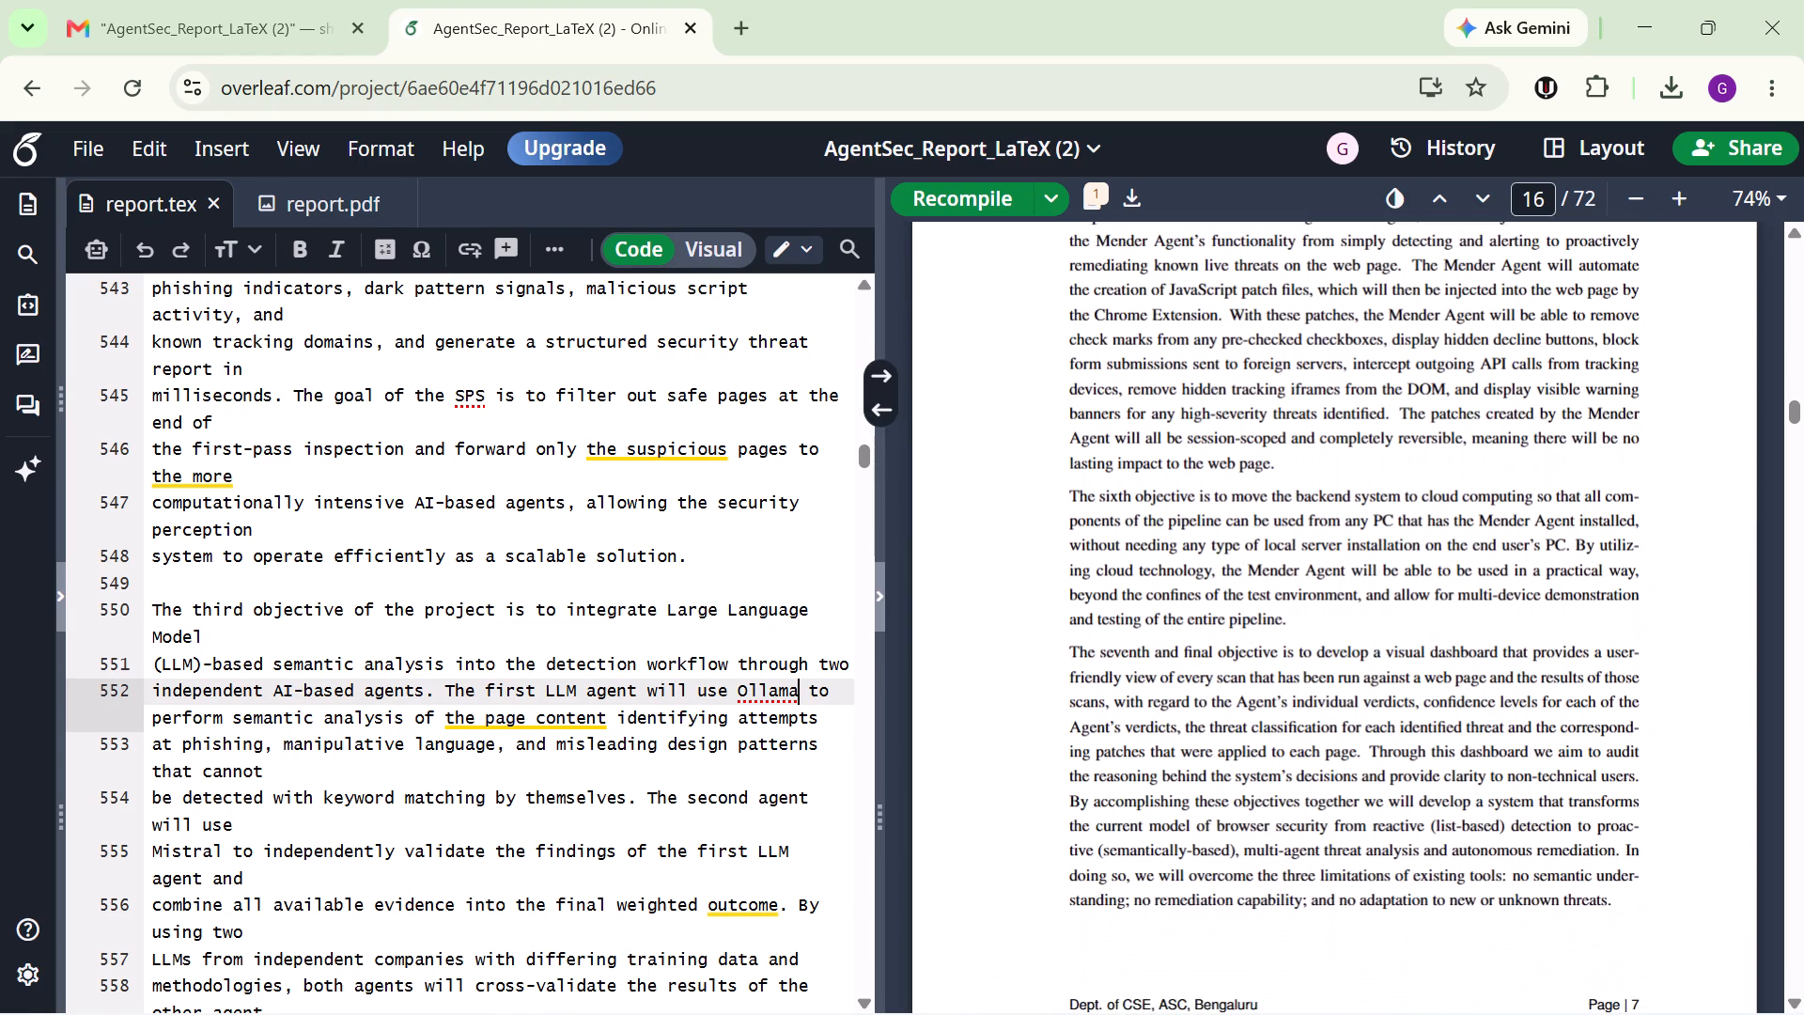
{"action": "scroll", "coordinate": [1171, 855], "scroll_direction": "down", "scroll_amount": 5}
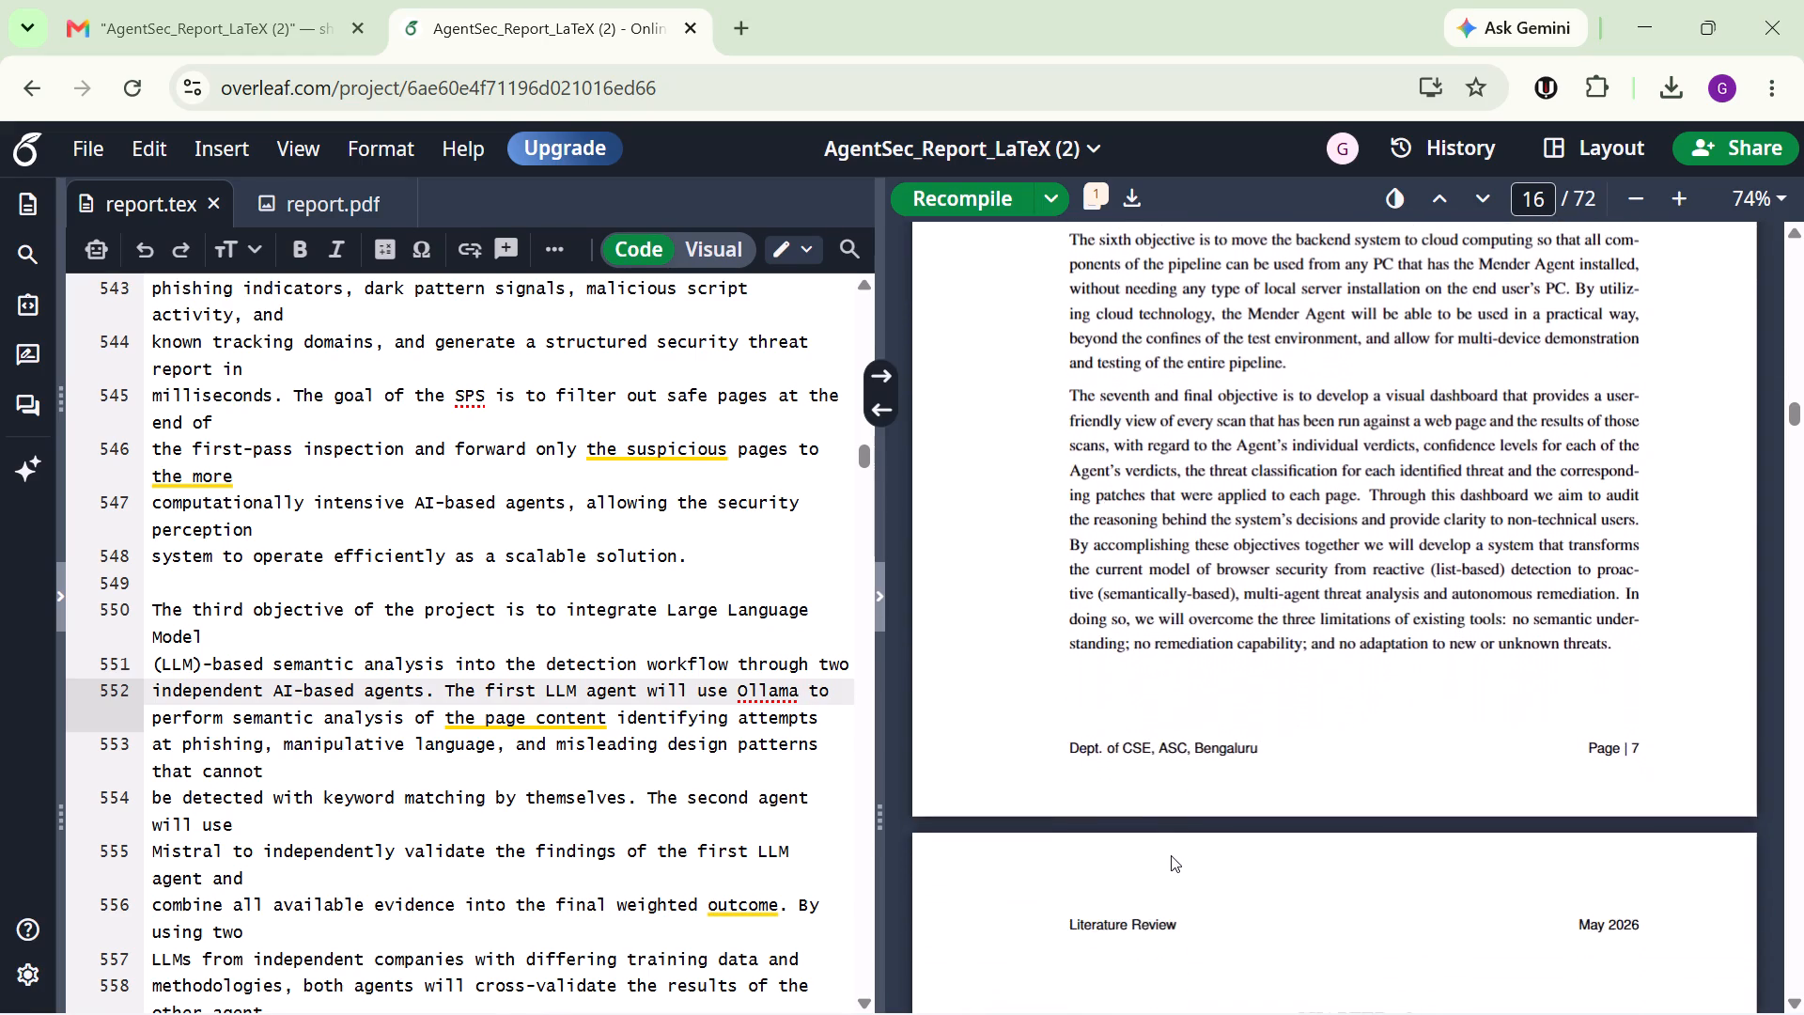
Read the Literature Review introduction and section 2.1 on phishing website detection in the compiled PDF, up to the section 2.2 heading.
{"action": "scroll", "coordinate": [1171, 855], "scroll_direction": "down", "scroll_amount": 4}
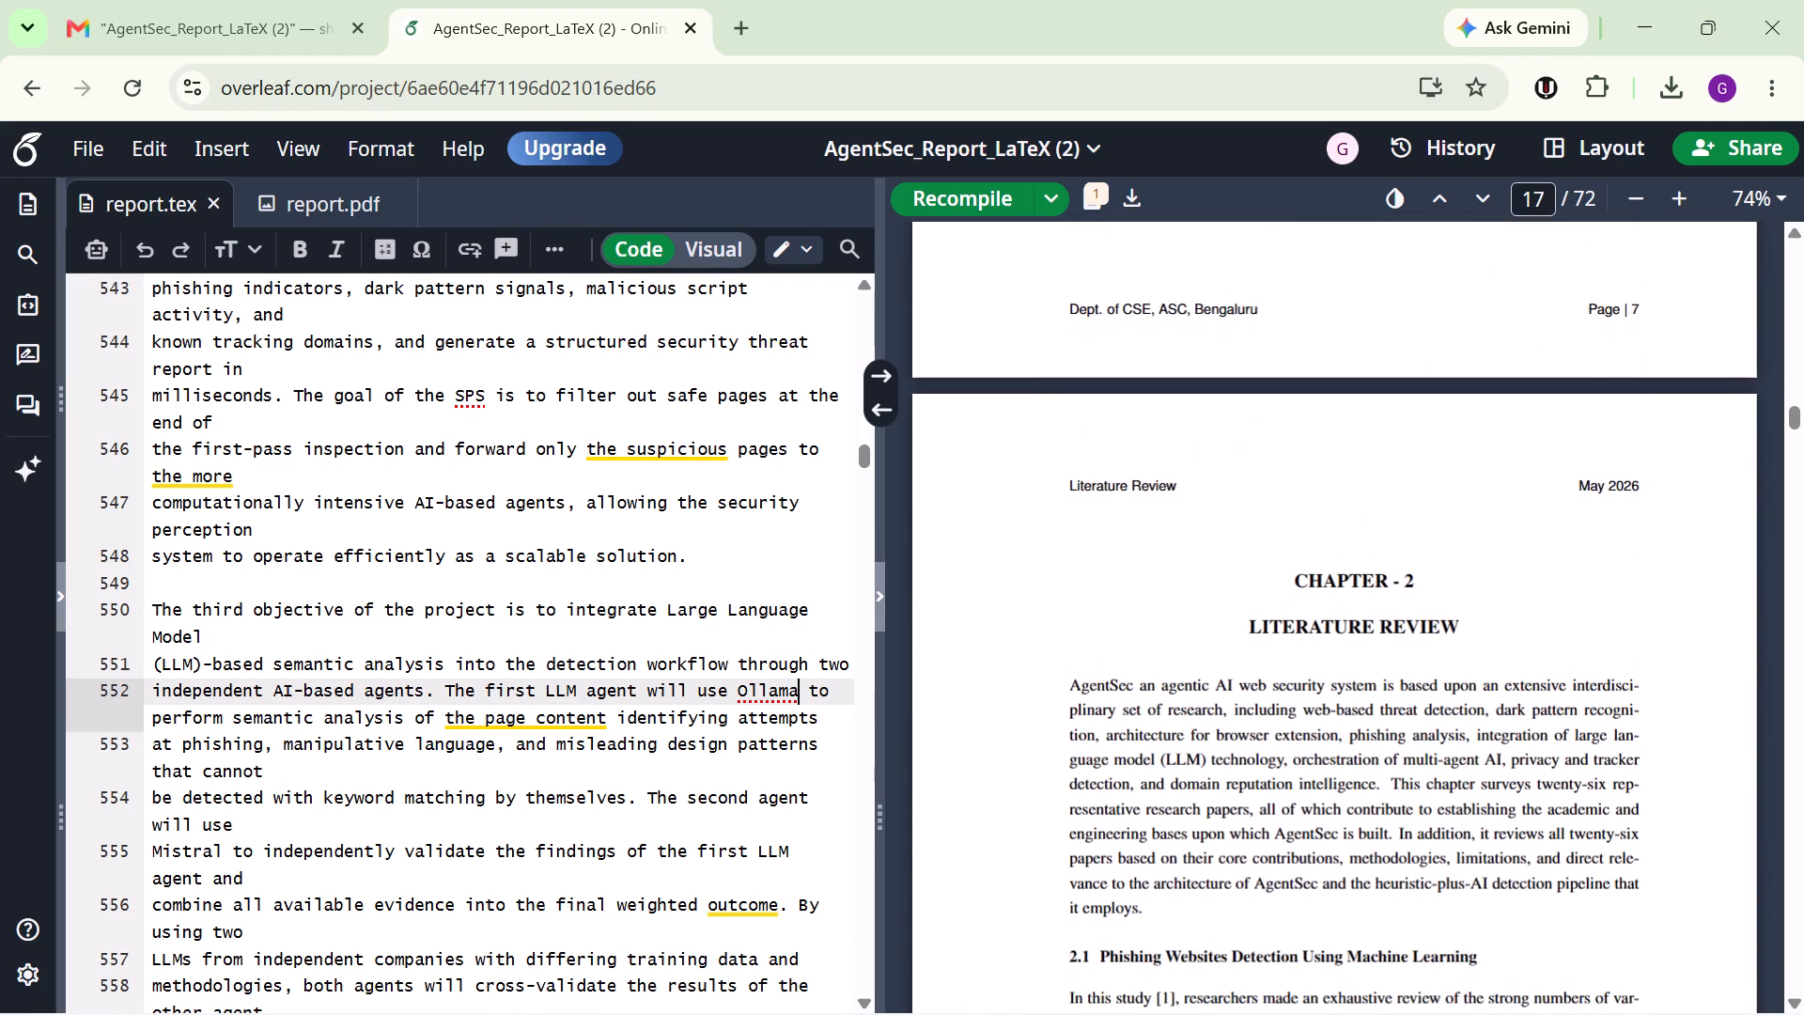
{"action": "scroll", "coordinate": [1171, 855], "scroll_direction": "down", "scroll_amount": 1}
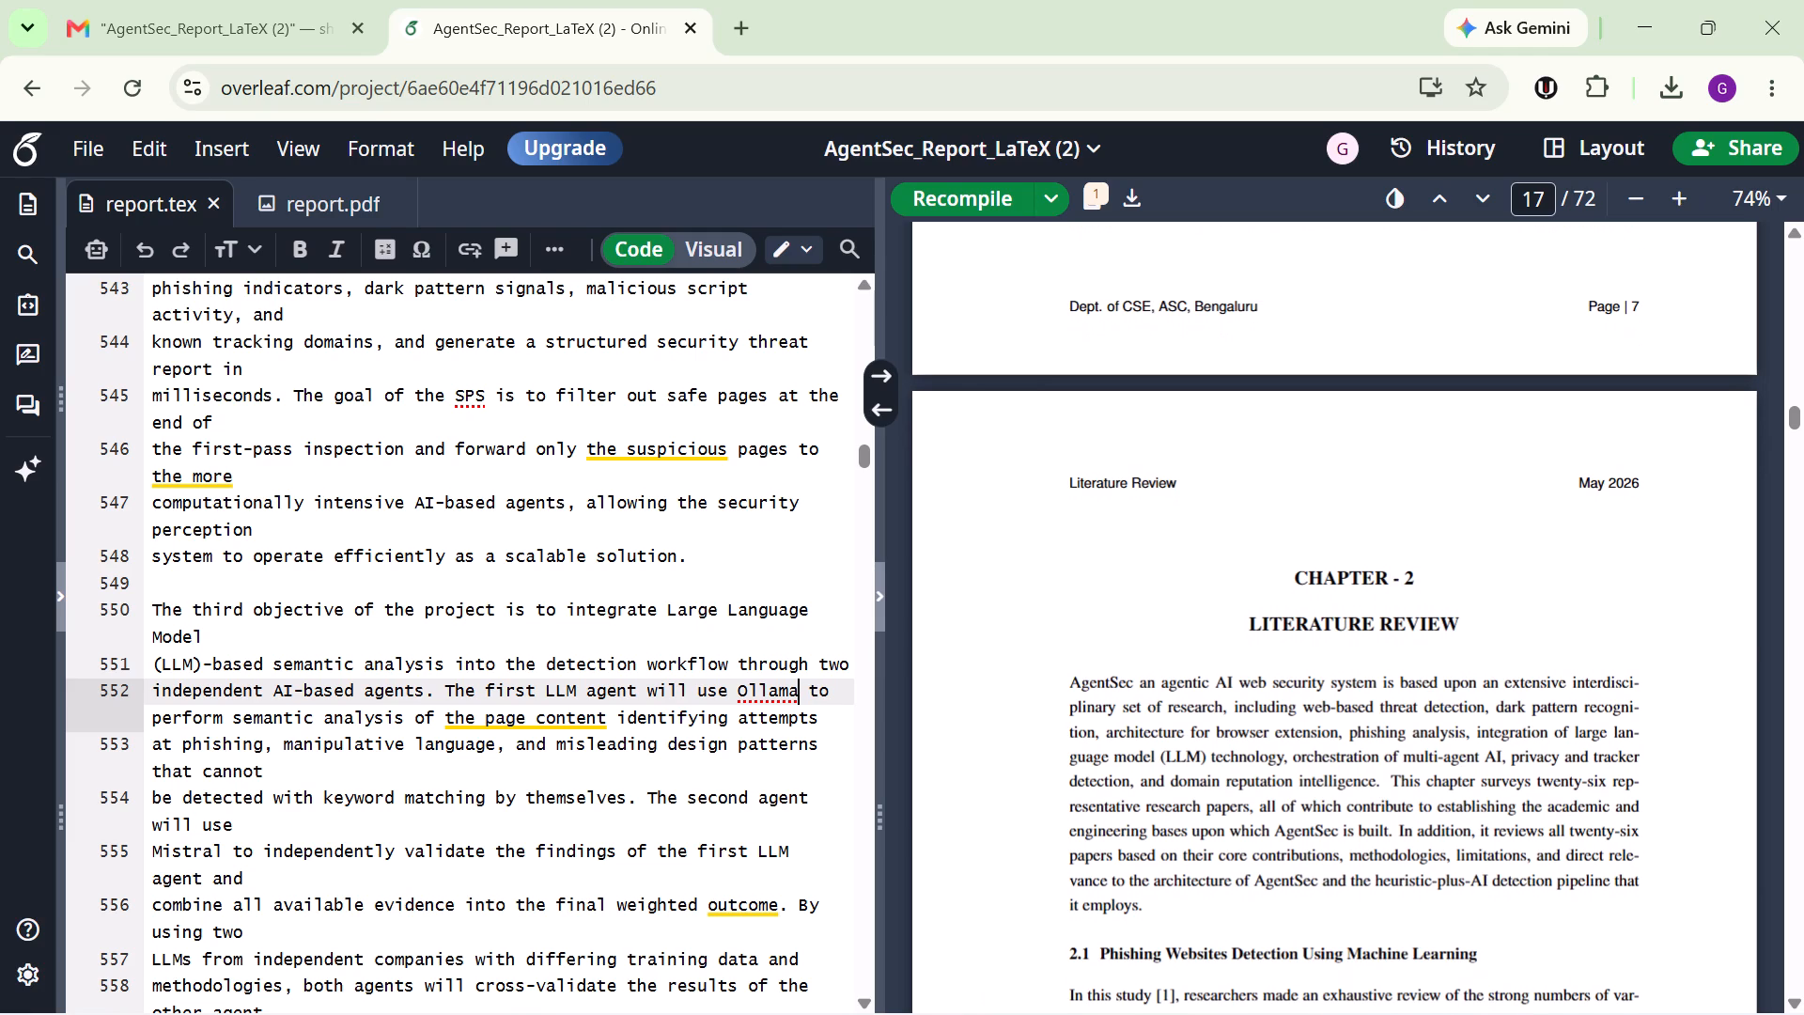
{"action": "scroll", "coordinate": [1171, 855], "scroll_direction": "down", "scroll_amount": 2}
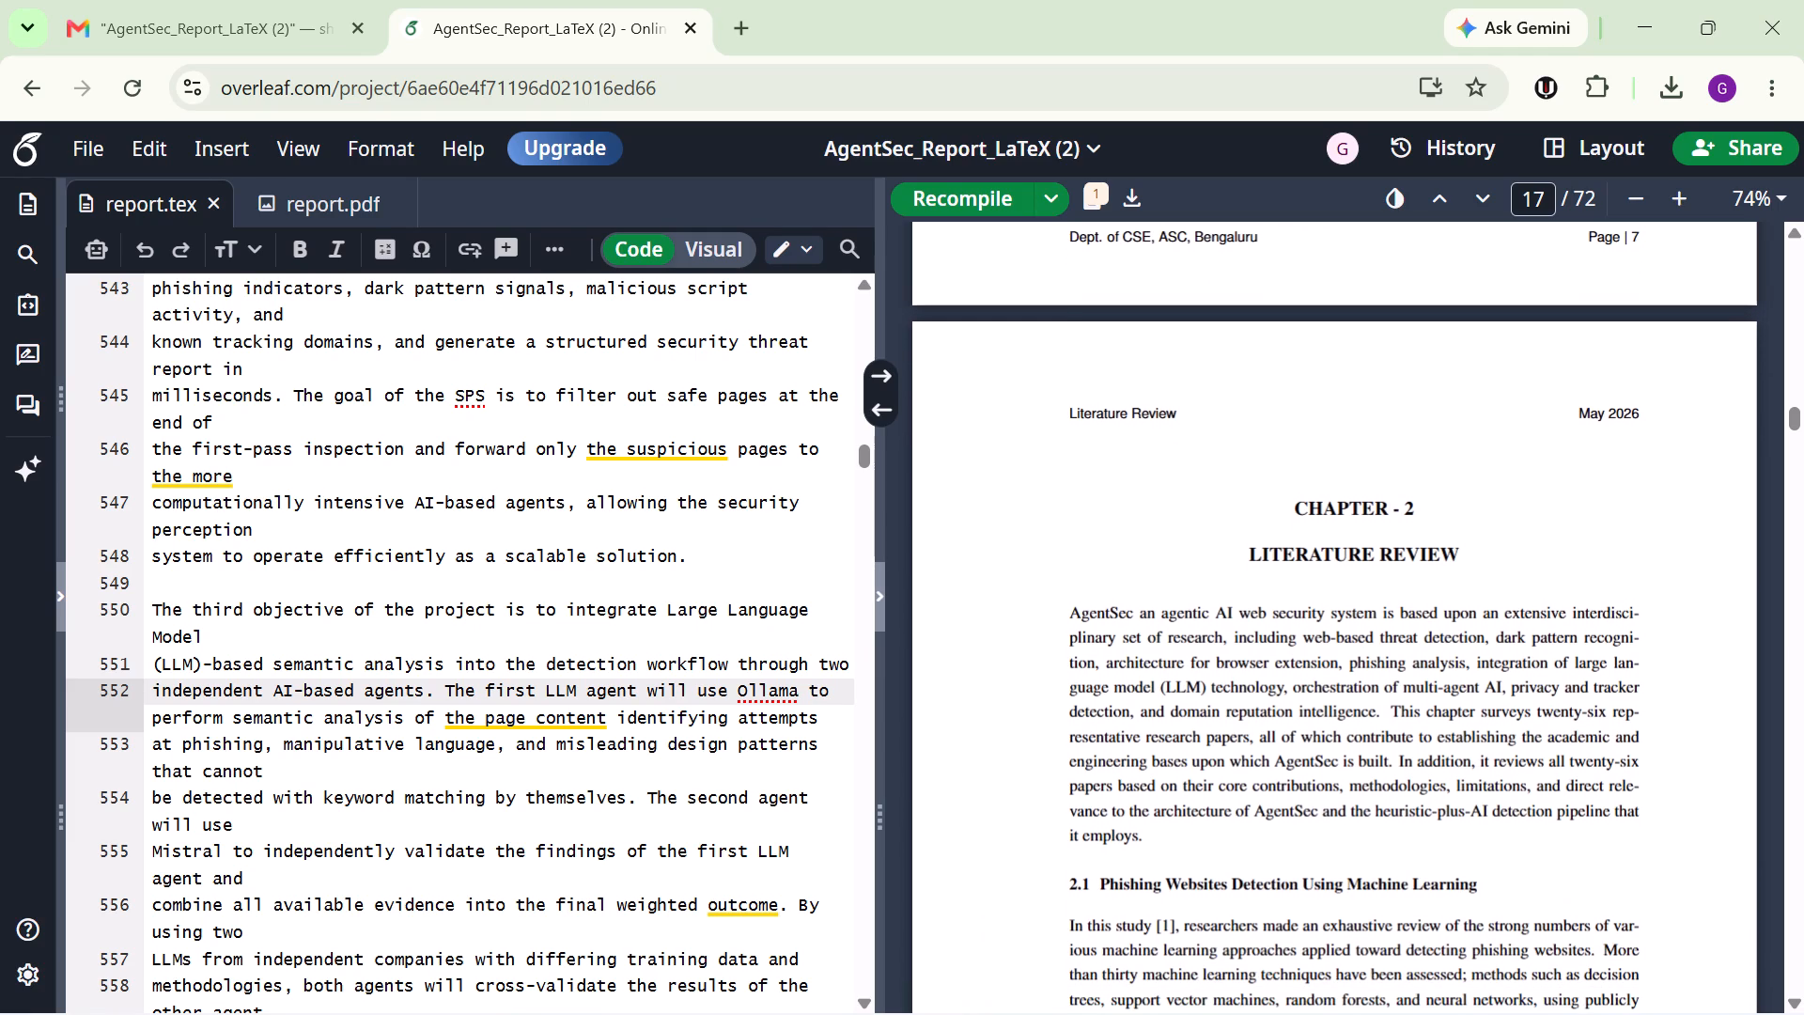
{"action": "scroll", "coordinate": [1171, 855], "scroll_direction": "down", "scroll_amount": 2}
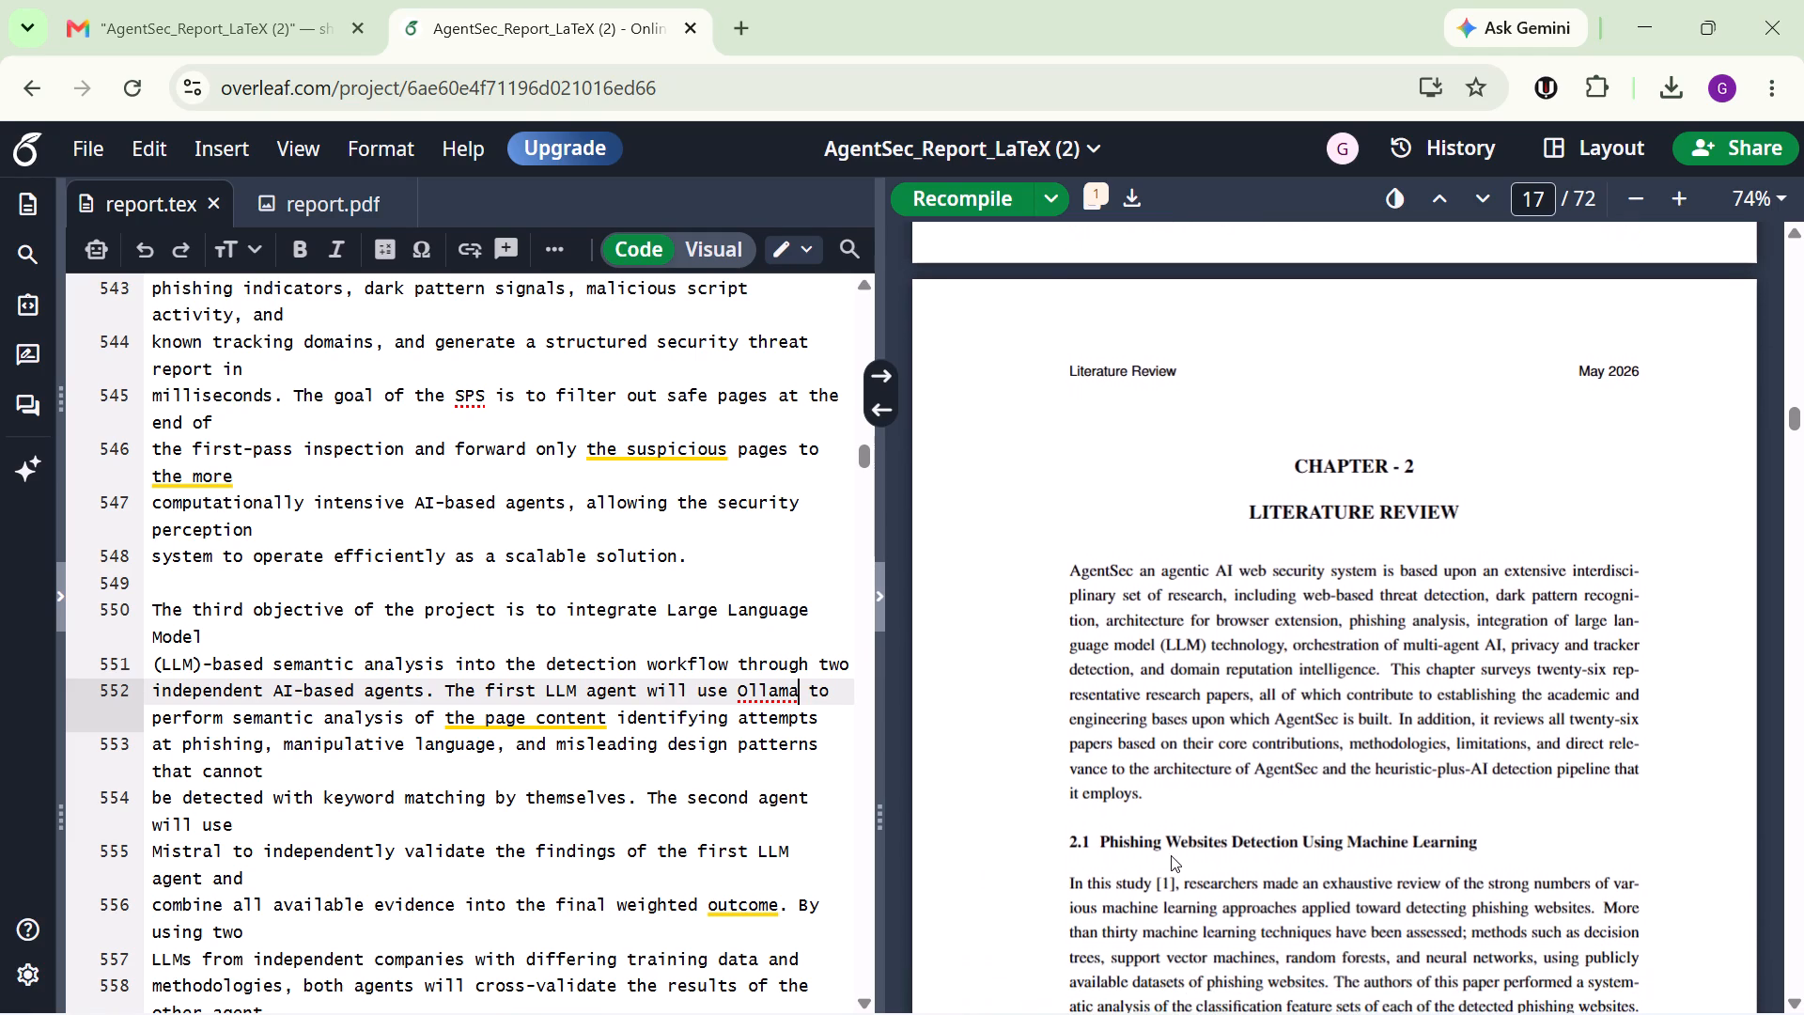
{"action": "scroll", "coordinate": [1171, 855], "scroll_direction": "down", "scroll_amount": 1}
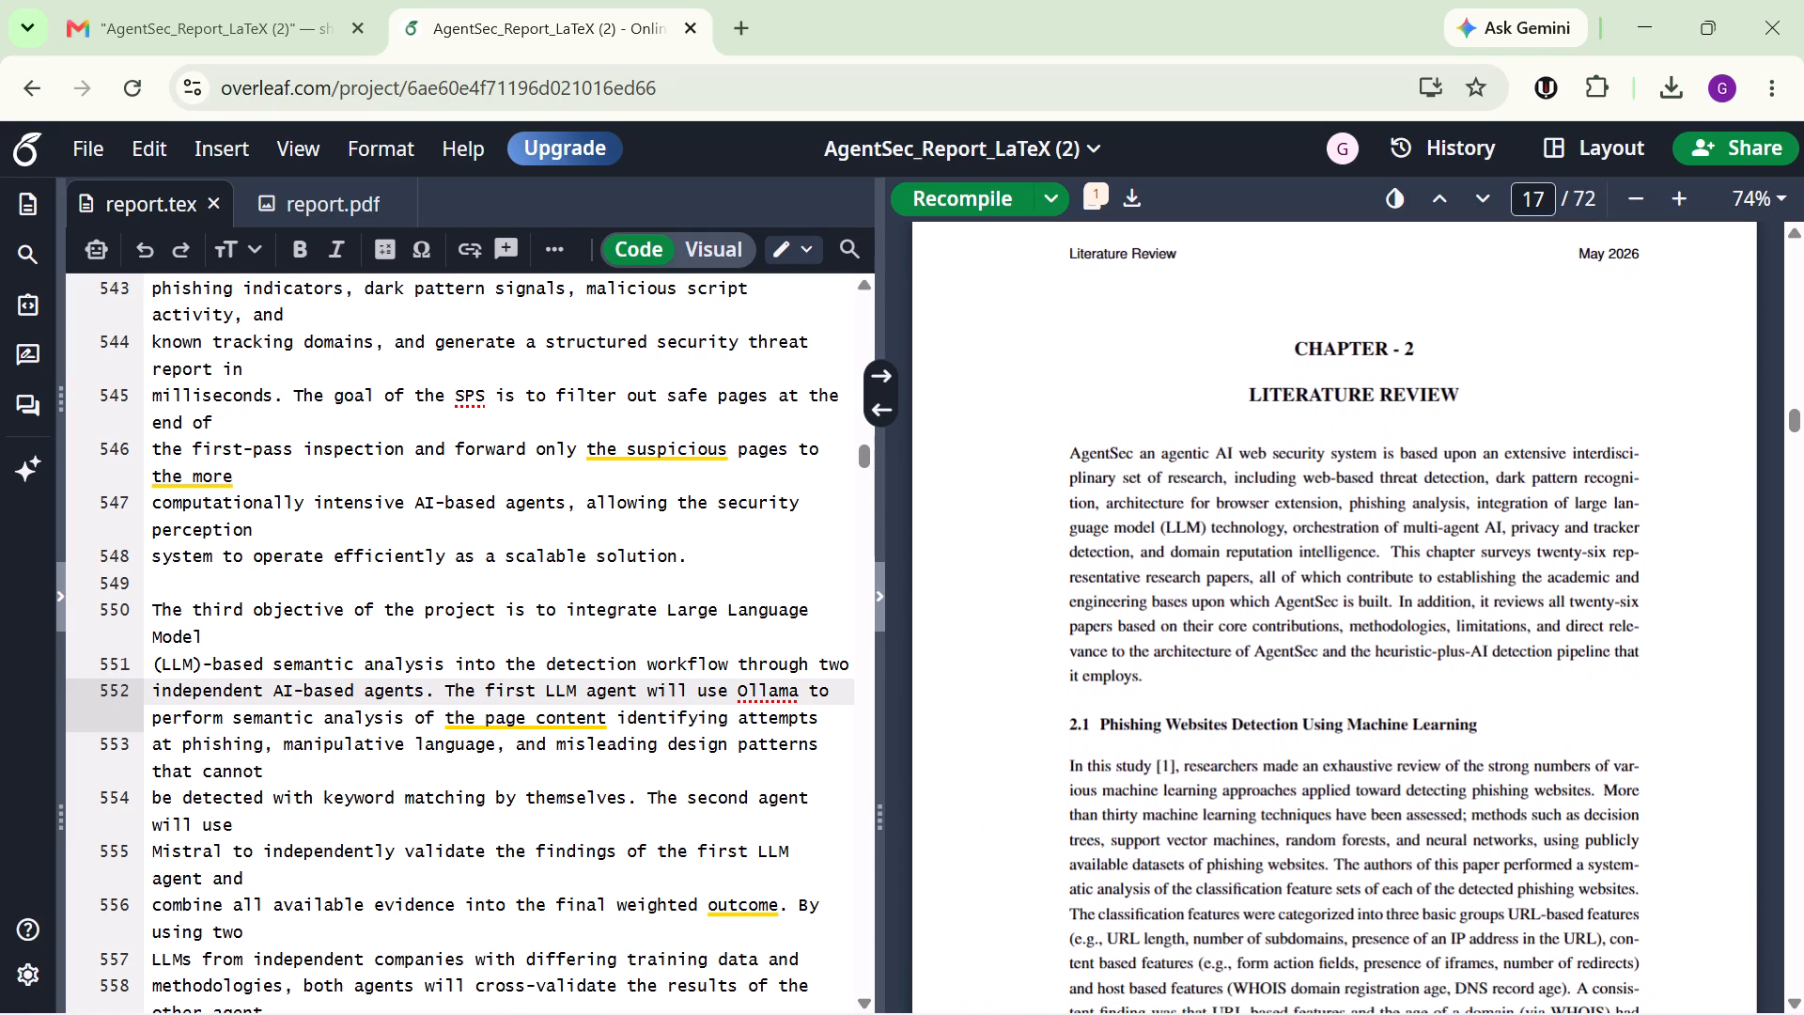
{"action": "scroll", "coordinate": [1171, 855], "scroll_direction": "down", "scroll_amount": 3}
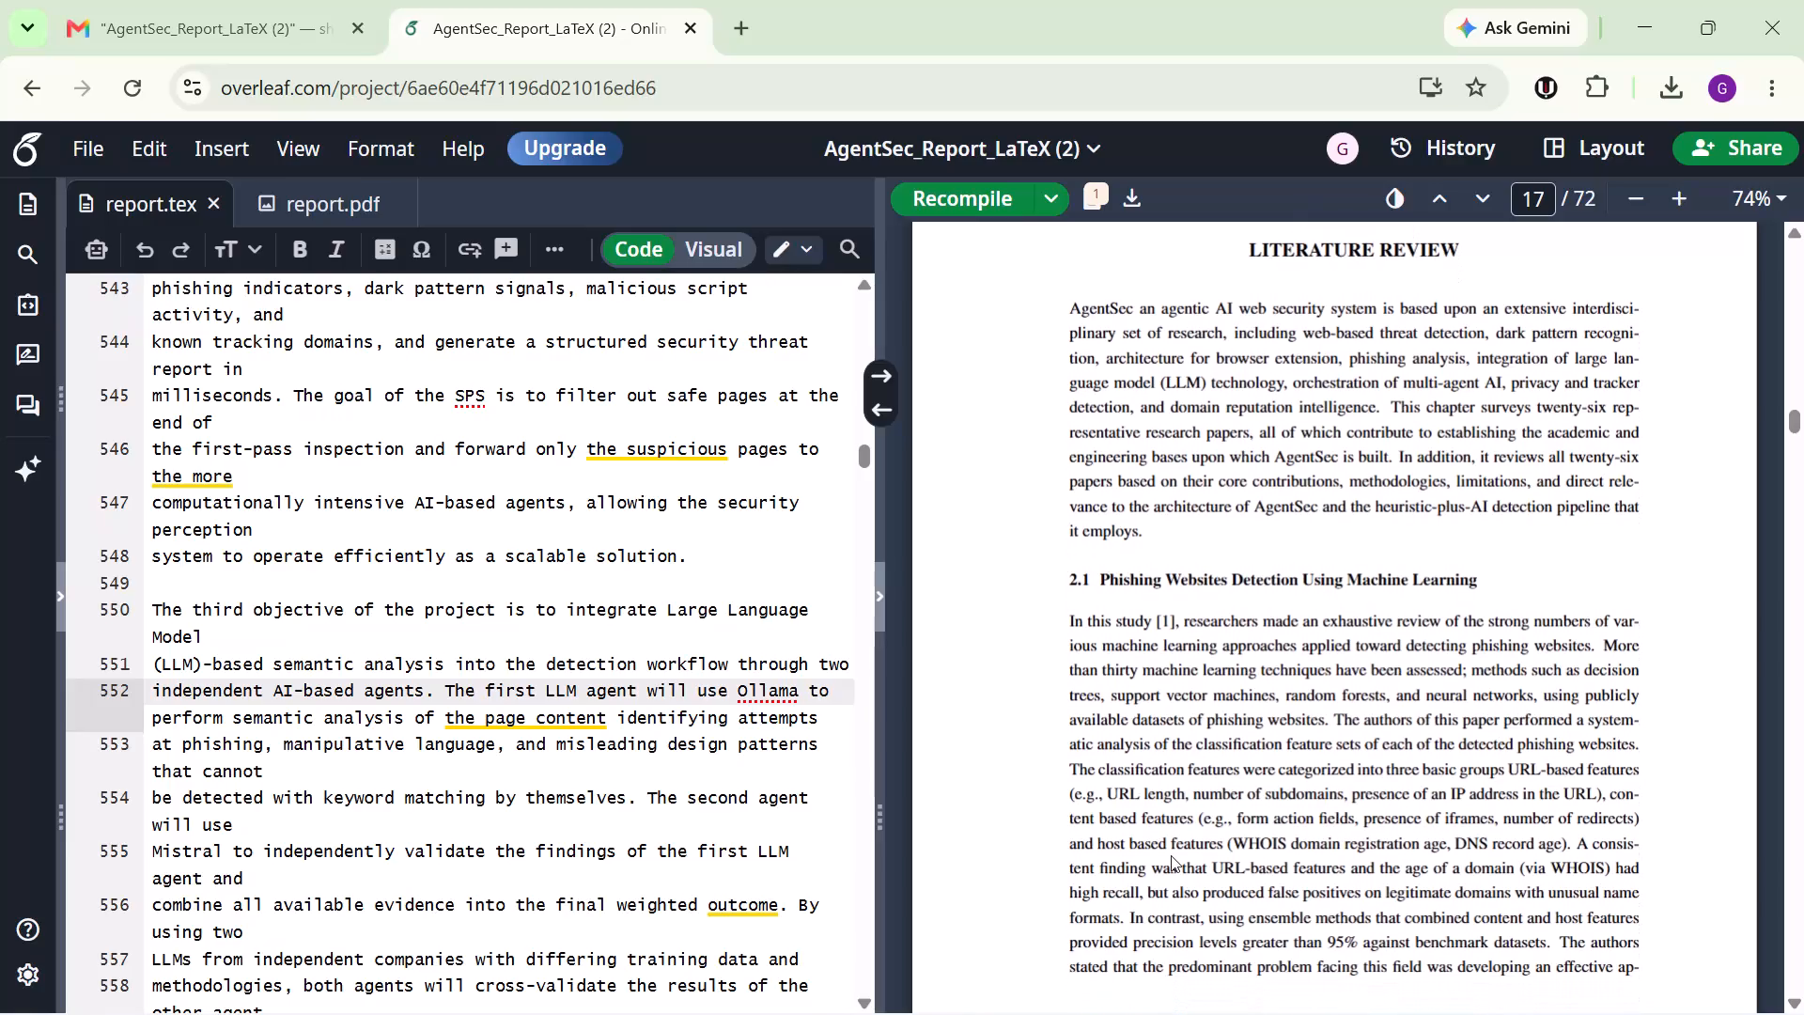
{"action": "scroll", "coordinate": [1171, 855], "scroll_direction": "down", "scroll_amount": 2}
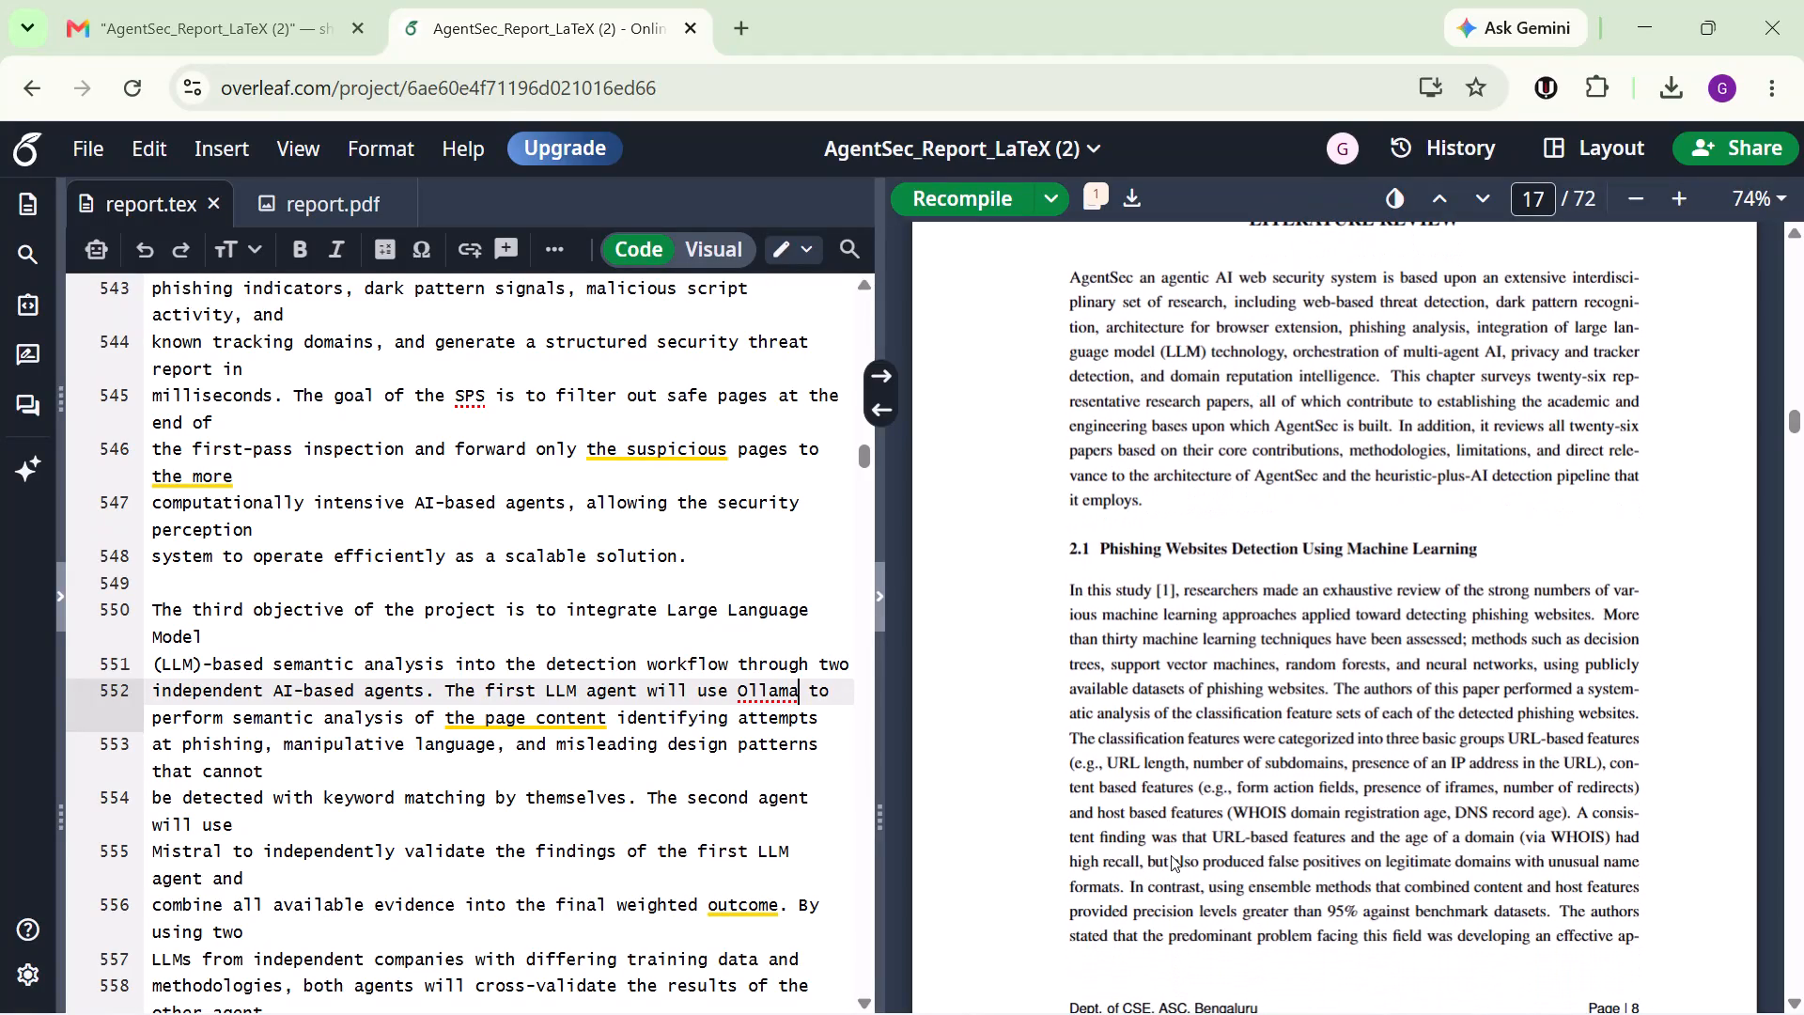
{"action": "scroll", "coordinate": [1171, 855], "scroll_direction": "down", "scroll_amount": 2}
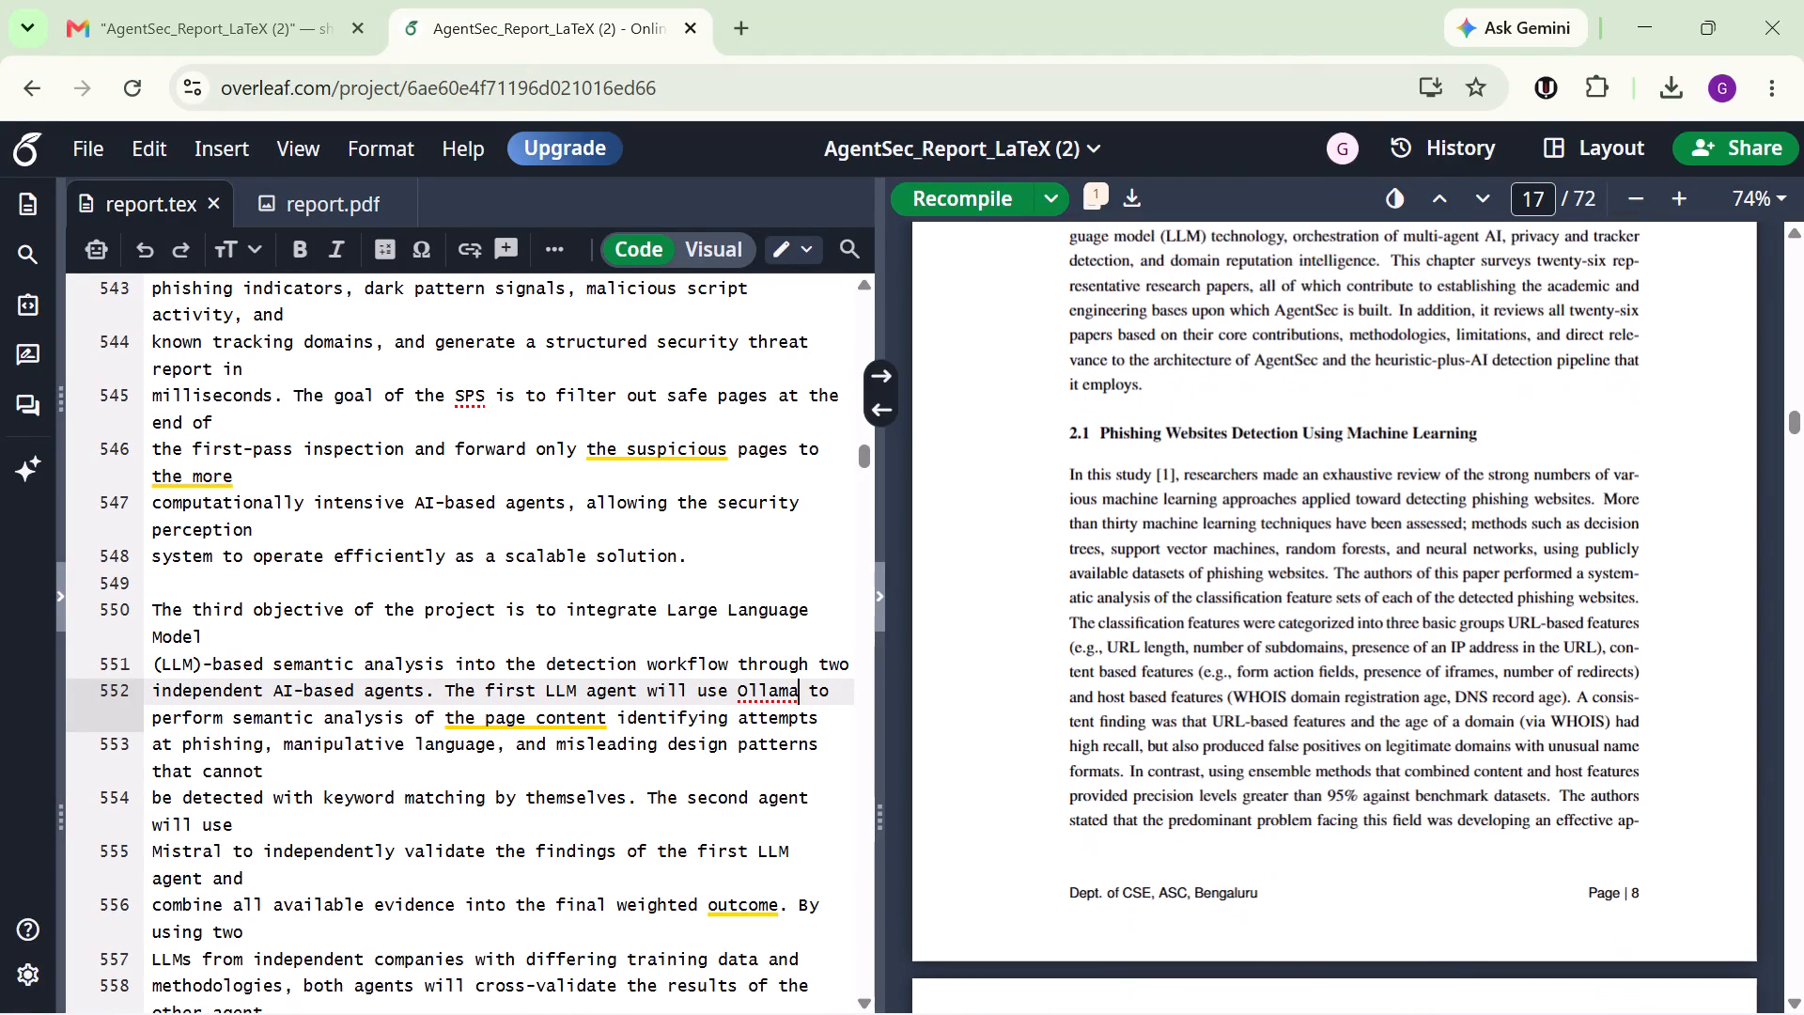
{"action": "scroll", "coordinate": [1171, 855], "scroll_direction": "down", "scroll_amount": 5}
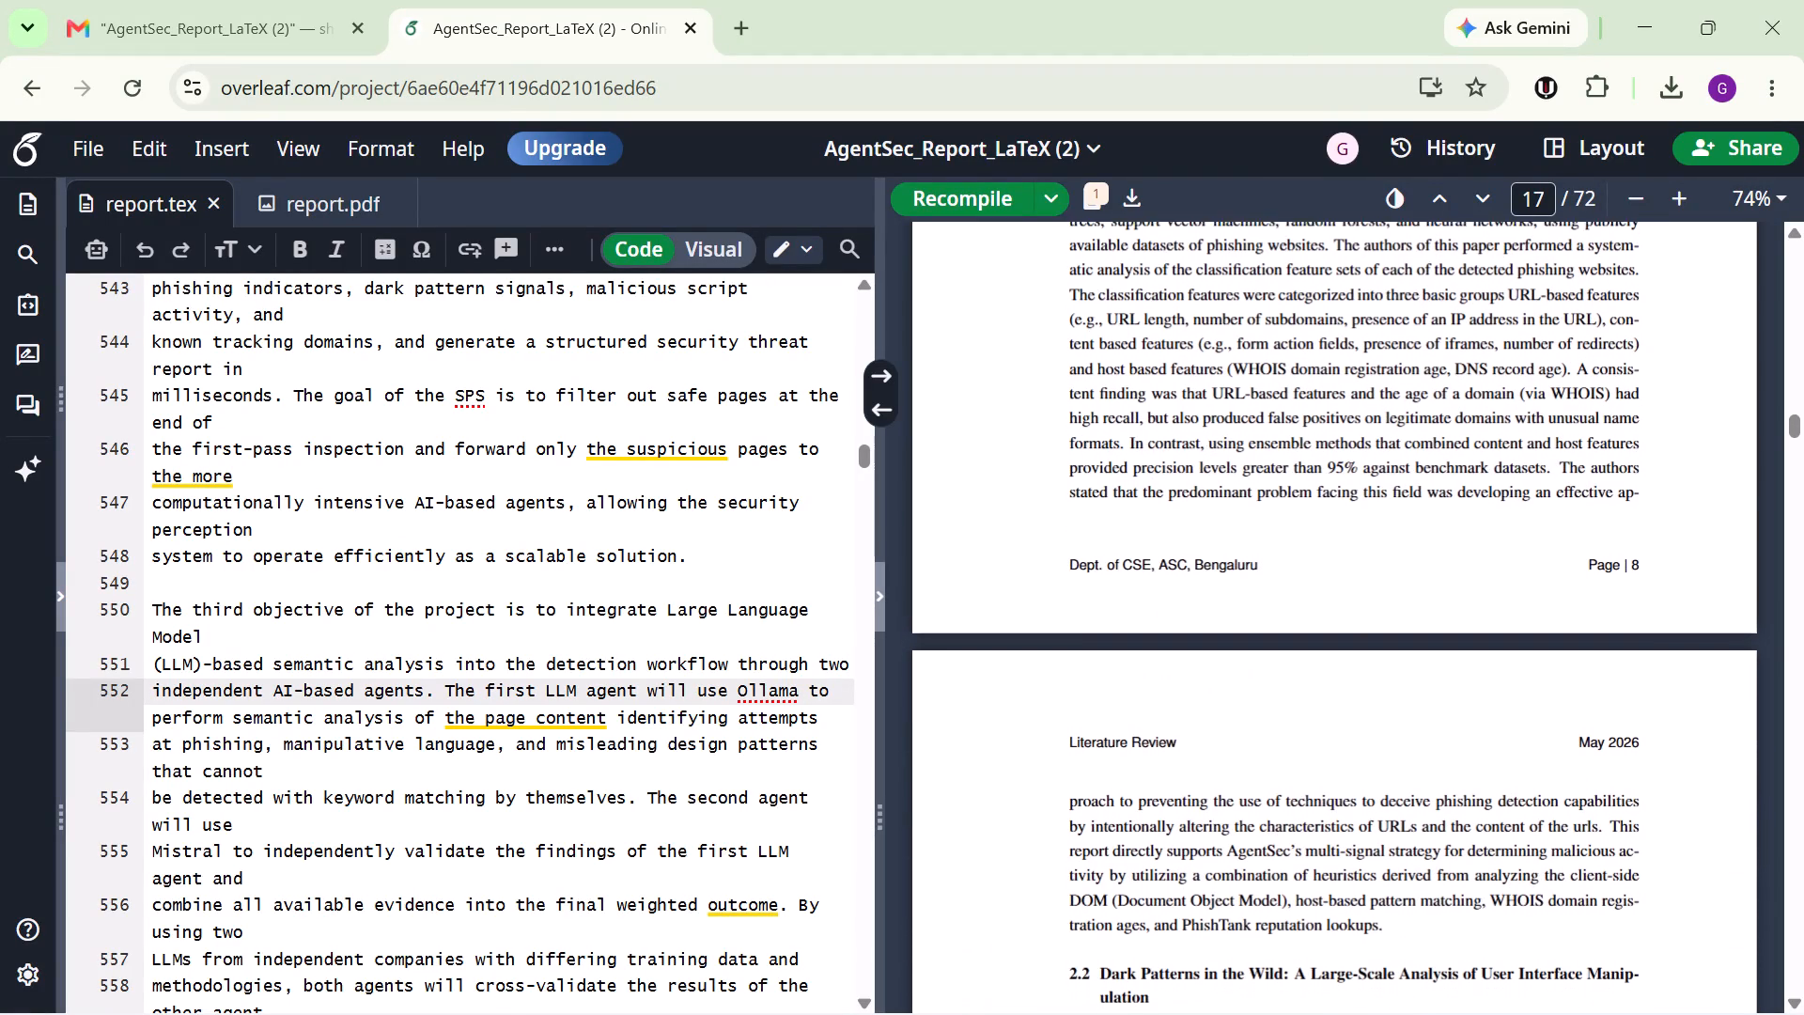
Read section 2.2 on dark patterns and user interface manipulation in the compiled PDF, up to the section 2.3 heading.
{"action": "scroll", "coordinate": [1171, 855], "scroll_direction": "down", "scroll_amount": 2}
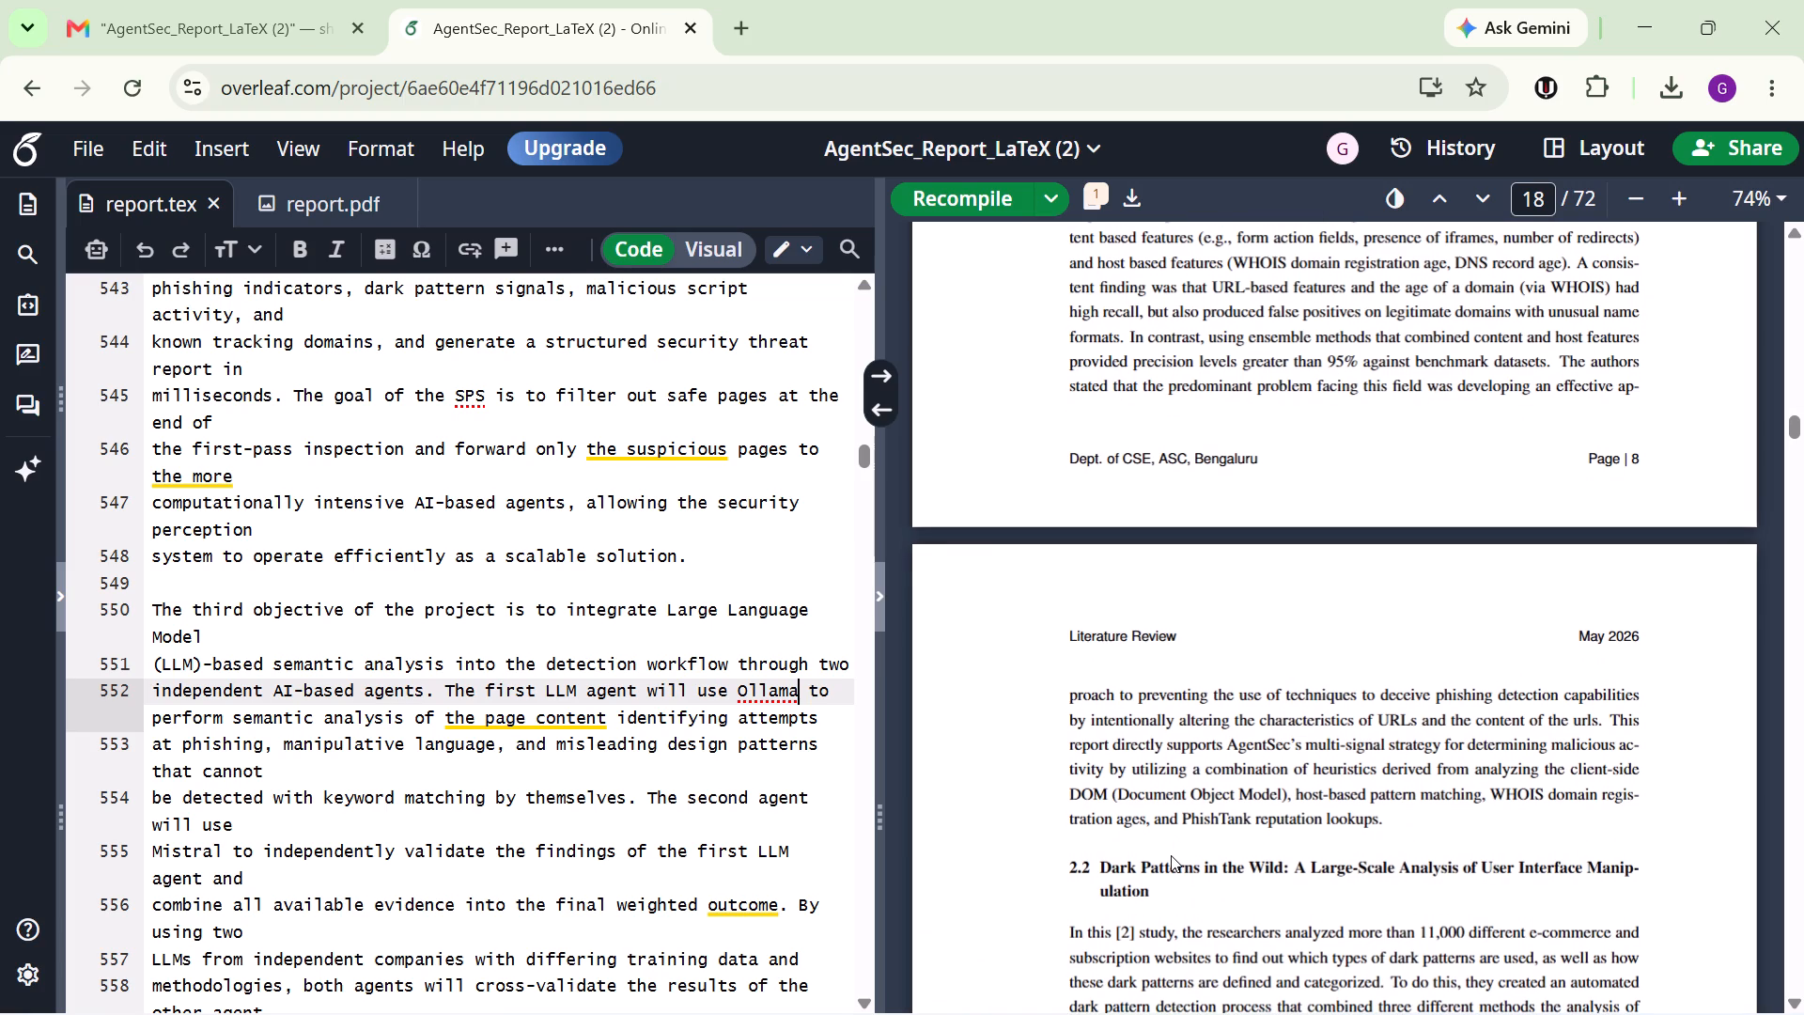
{"action": "scroll", "coordinate": [1171, 855], "scroll_direction": "down", "scroll_amount": 3}
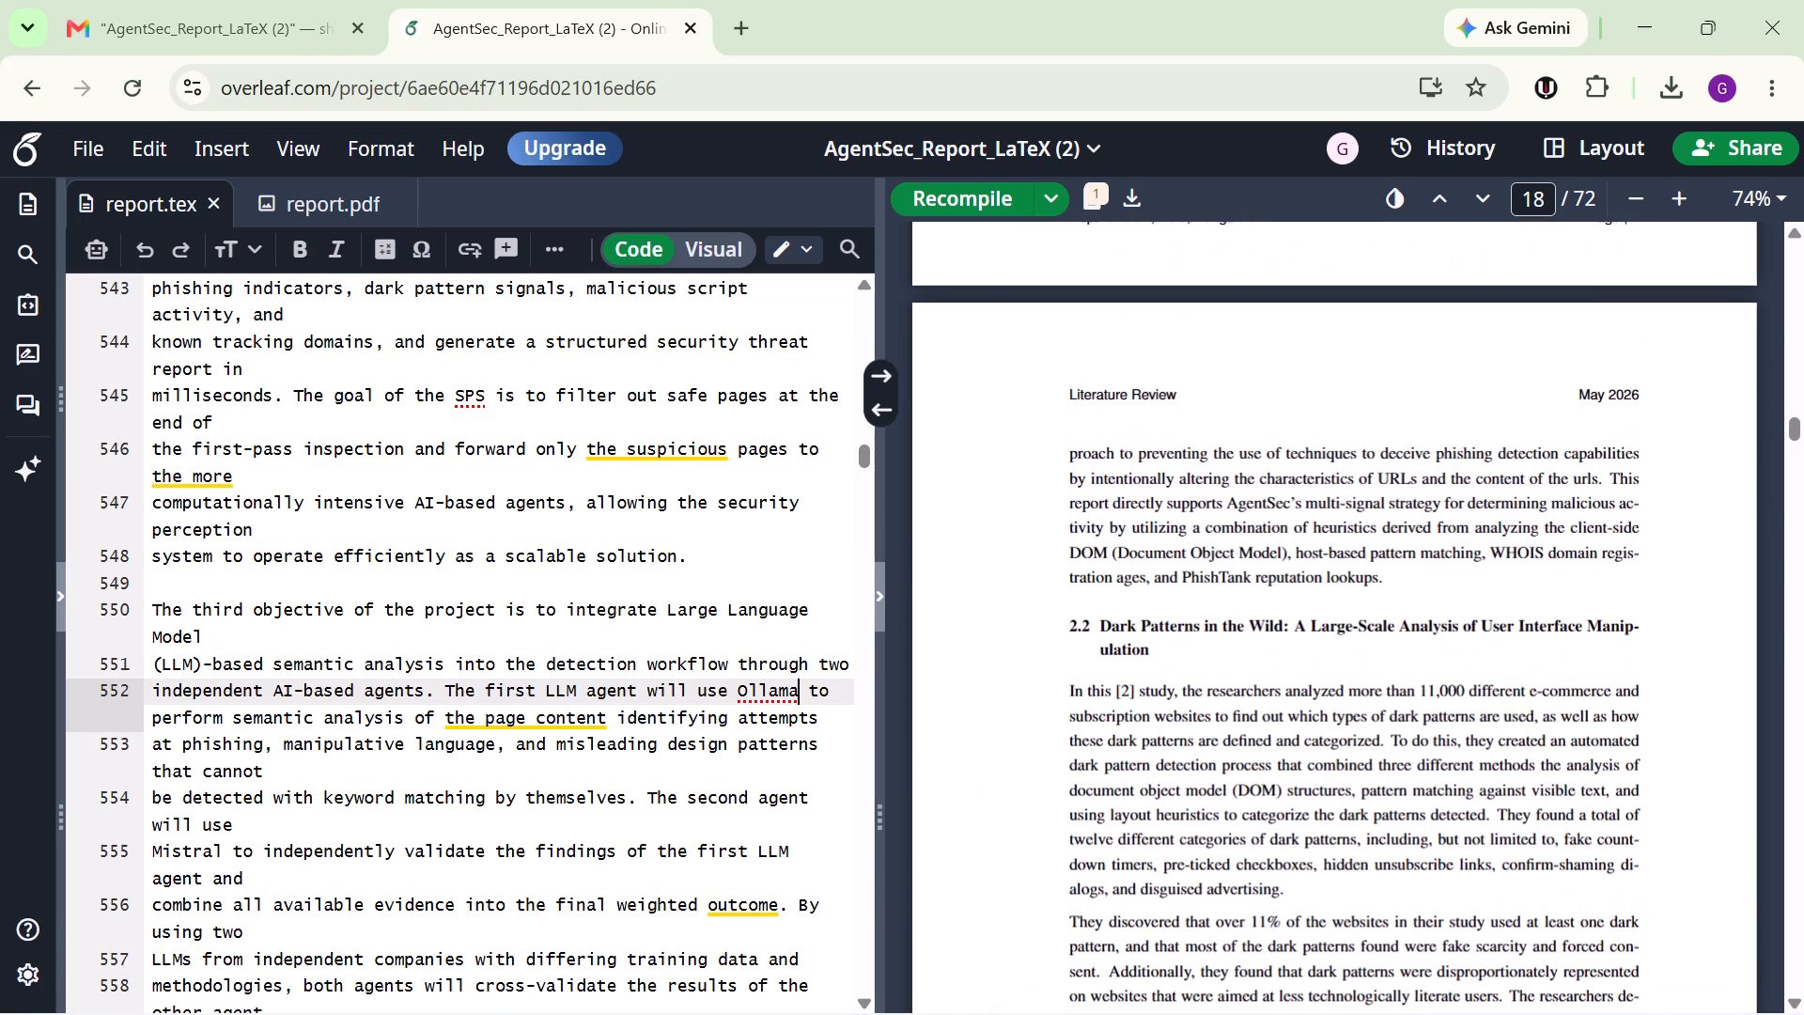
{"action": "scroll", "coordinate": [1171, 855], "scroll_direction": "down", "scroll_amount": 3}
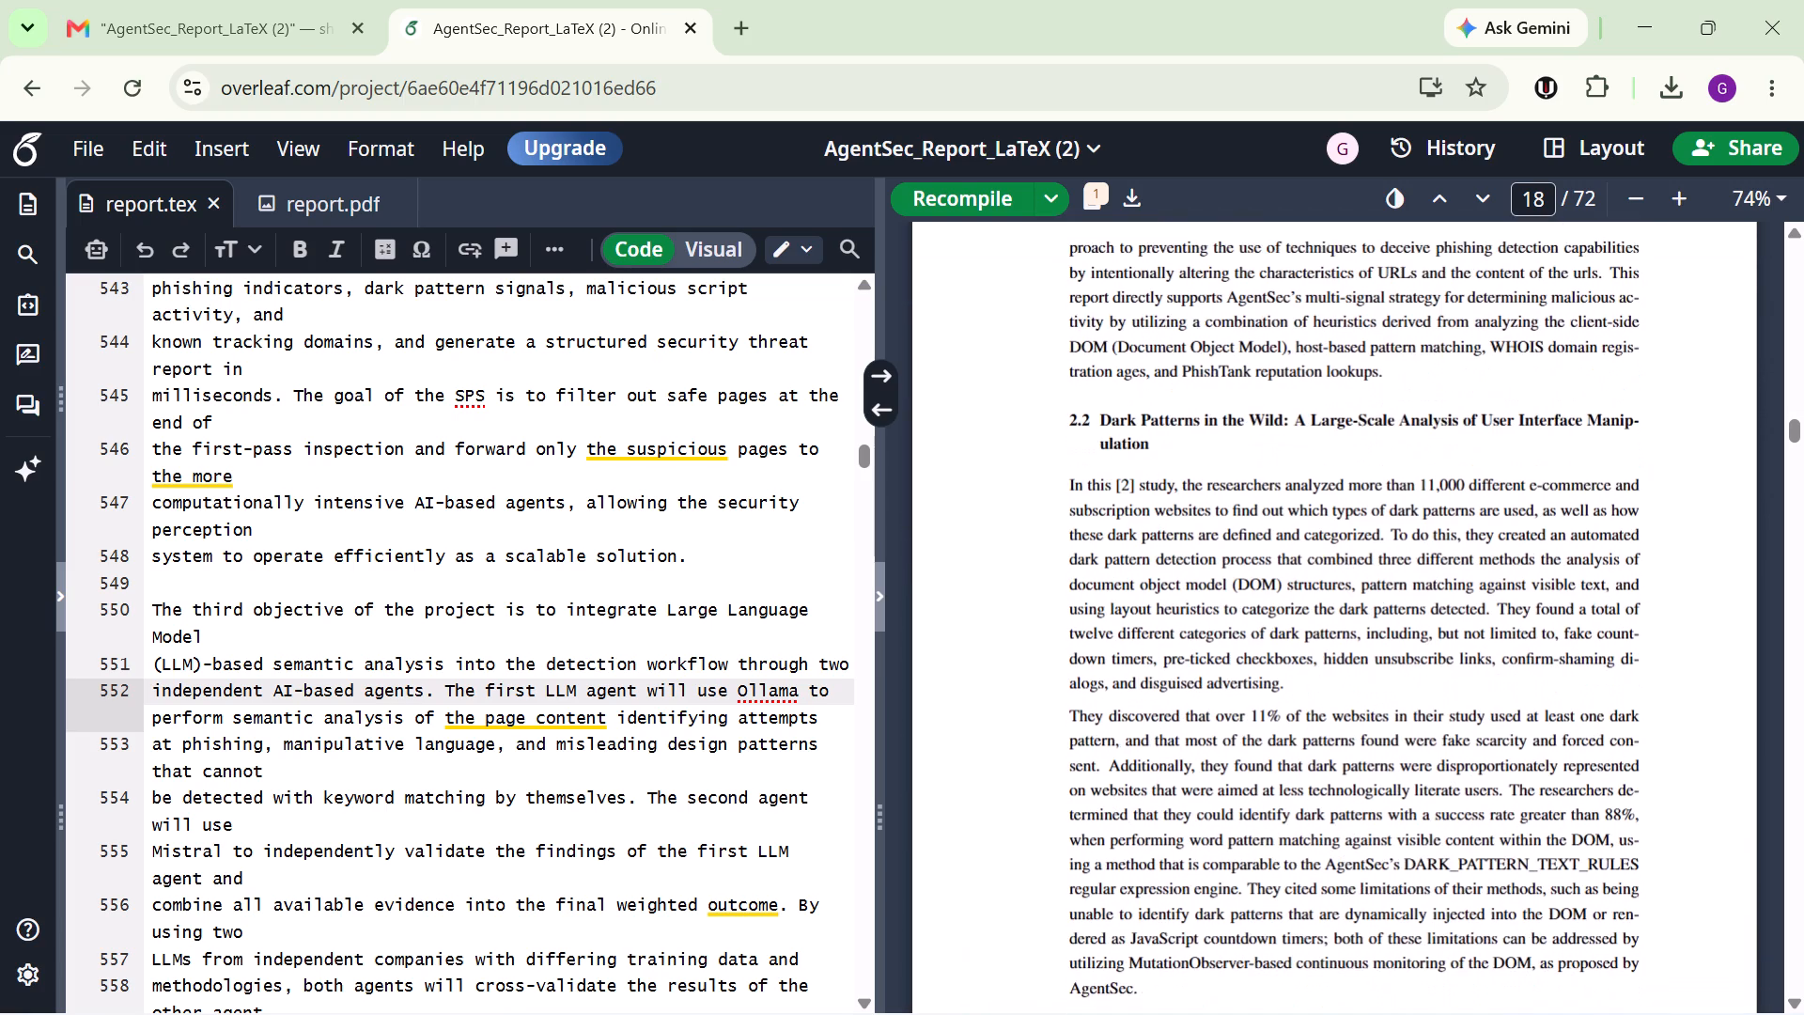
{"action": "scroll", "coordinate": [1171, 855], "scroll_direction": "down", "scroll_amount": 2}
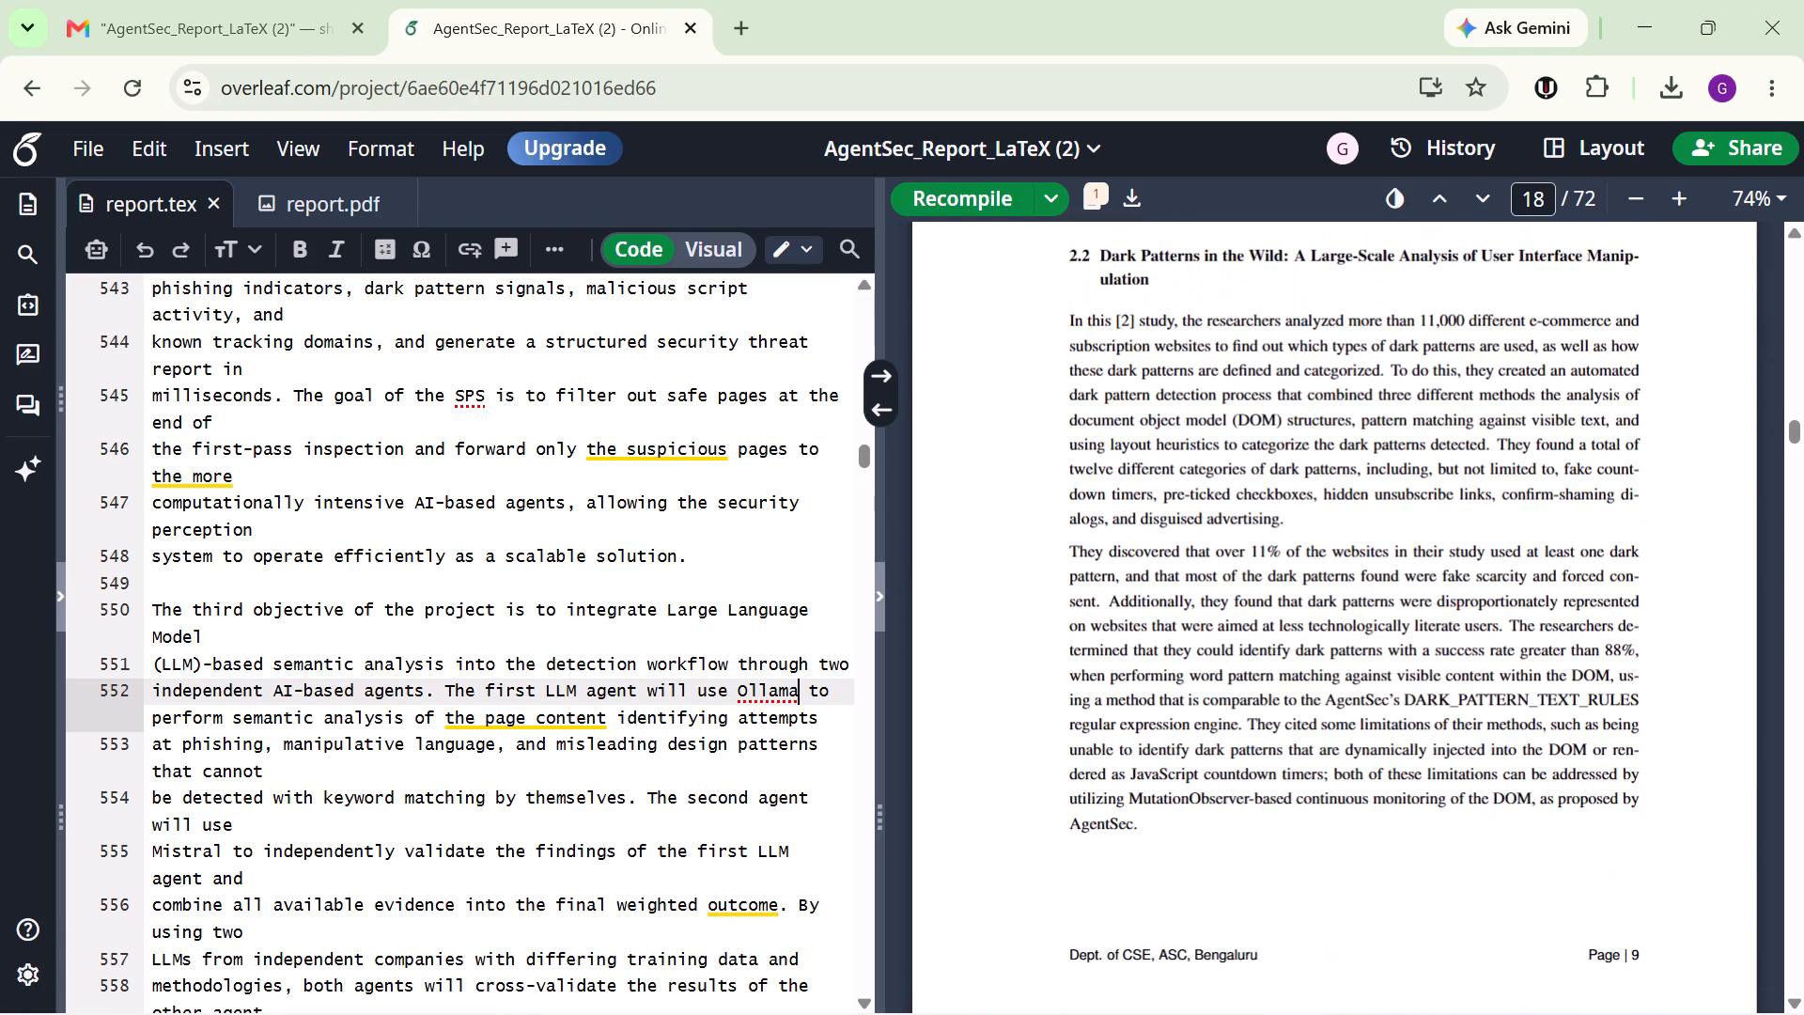
{"action": "scroll", "coordinate": [1171, 855], "scroll_direction": "down", "scroll_amount": 6}
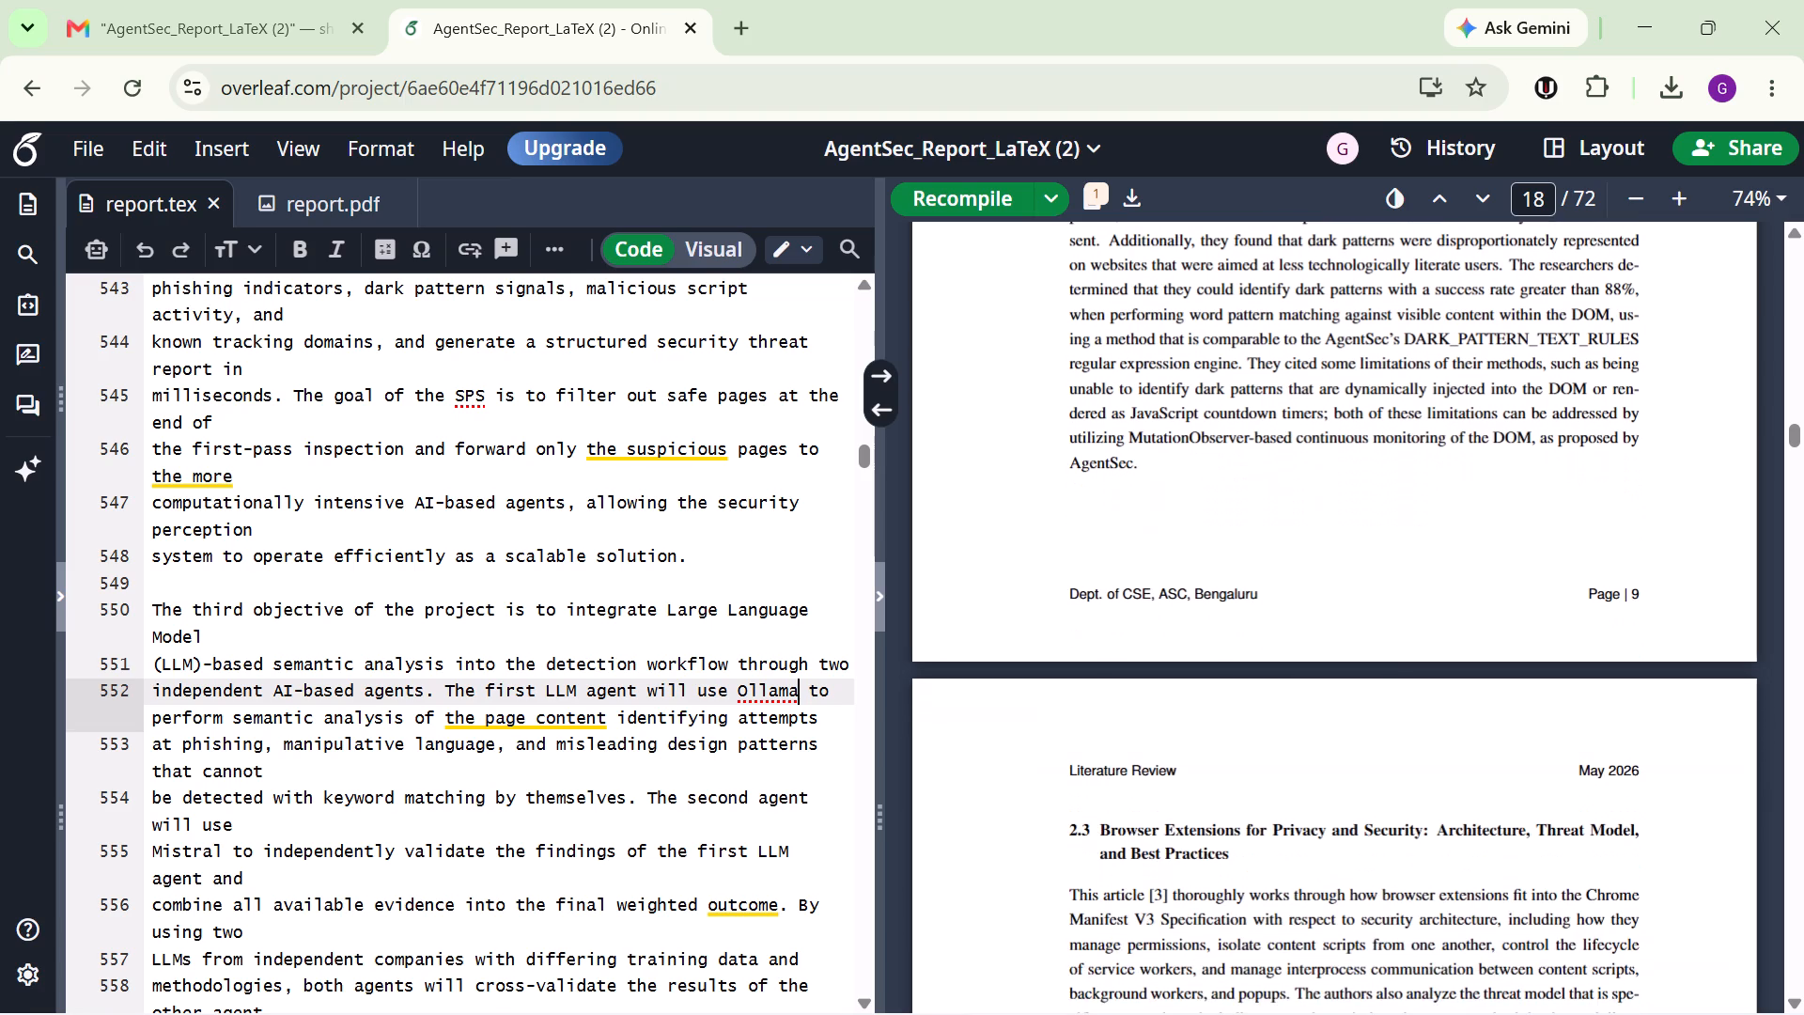
Read sections 2.3 and 2.4 on browser extension security and malicious JavaScript detection in the compiled PDF.
{"action": "scroll", "coordinate": [1171, 855], "scroll_direction": "down", "scroll_amount": 3}
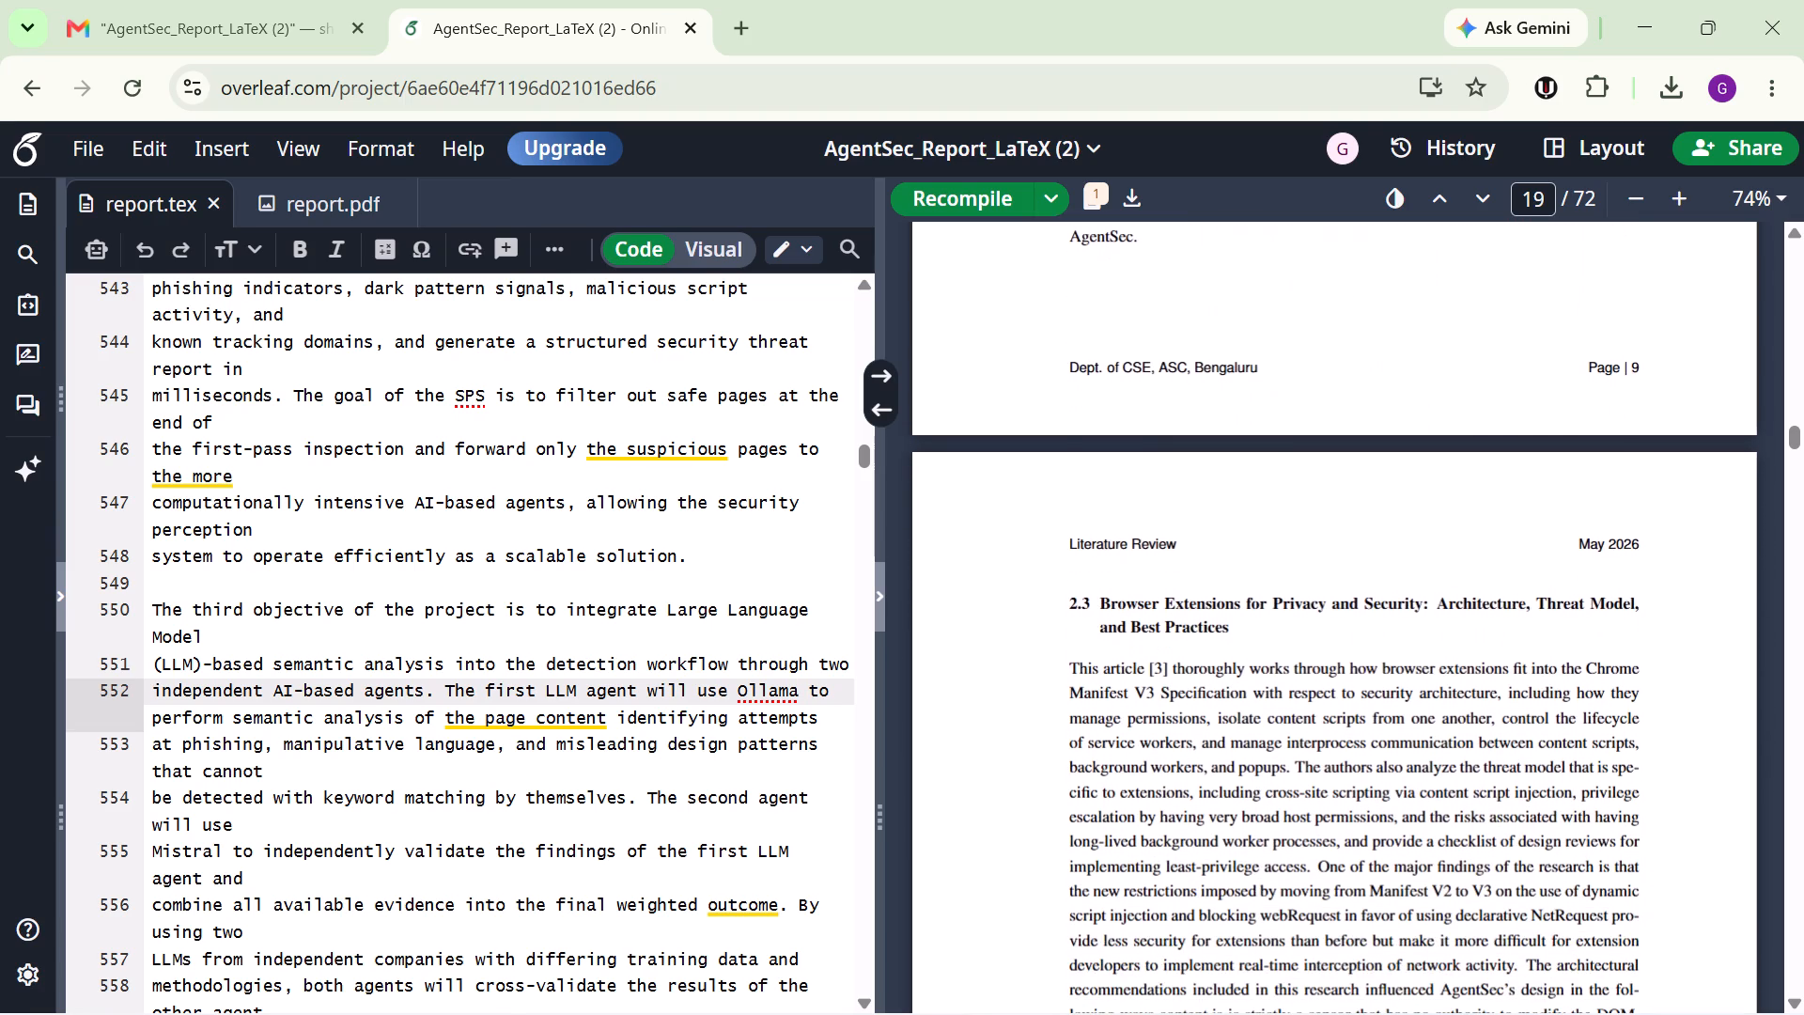
{"action": "scroll", "coordinate": [1171, 855], "scroll_direction": "down", "scroll_amount": 2}
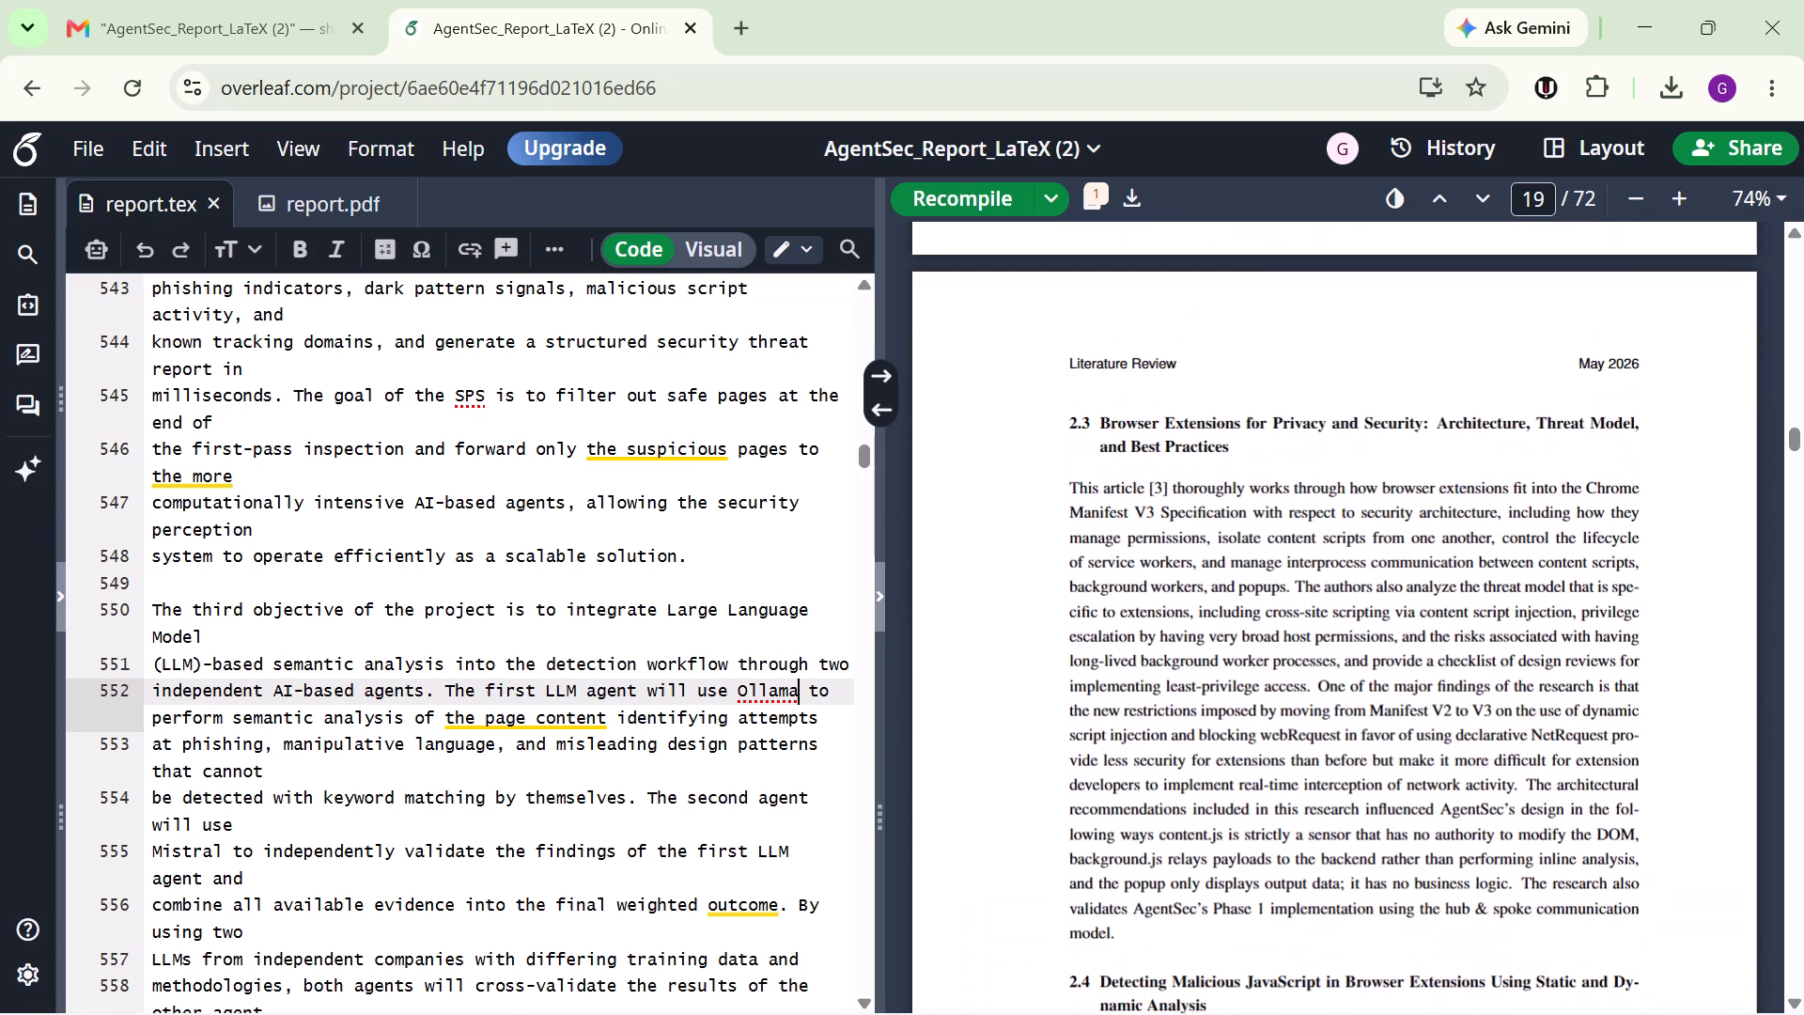
{"action": "scroll", "coordinate": [1171, 855], "scroll_direction": "down", "scroll_amount": 3}
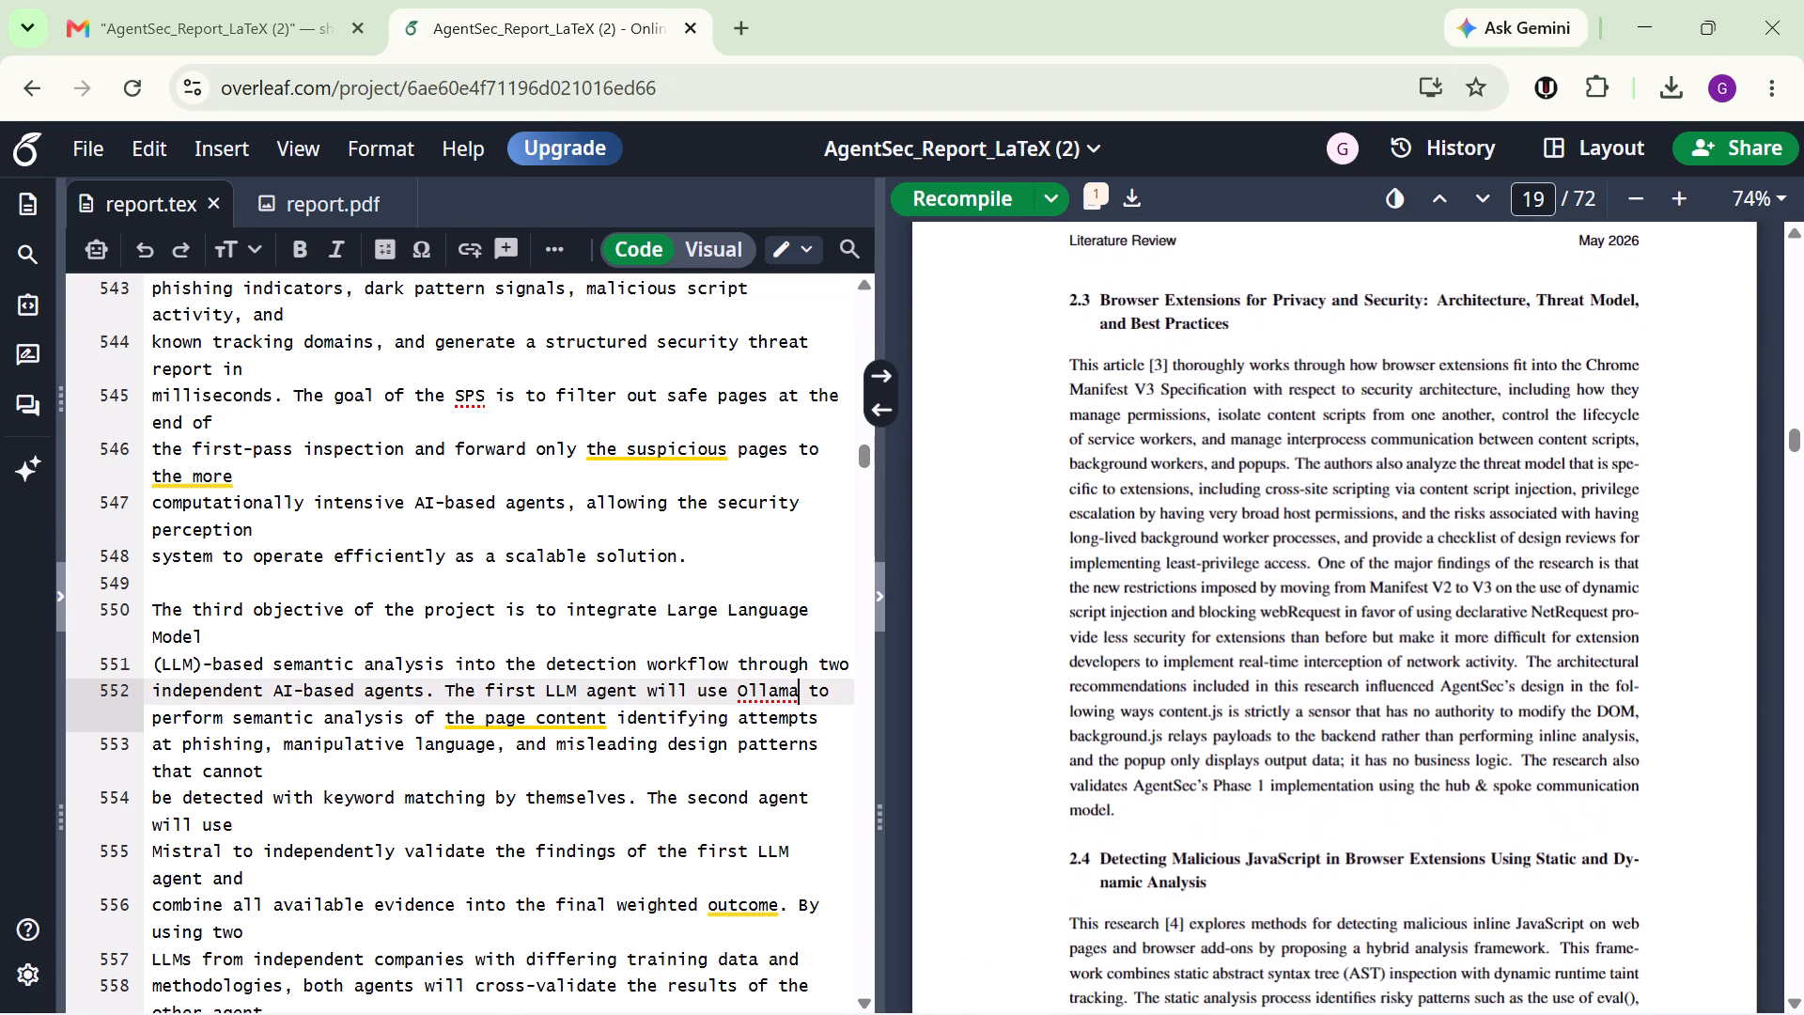
{"action": "scroll", "coordinate": [1171, 855], "scroll_direction": "down", "scroll_amount": 2}
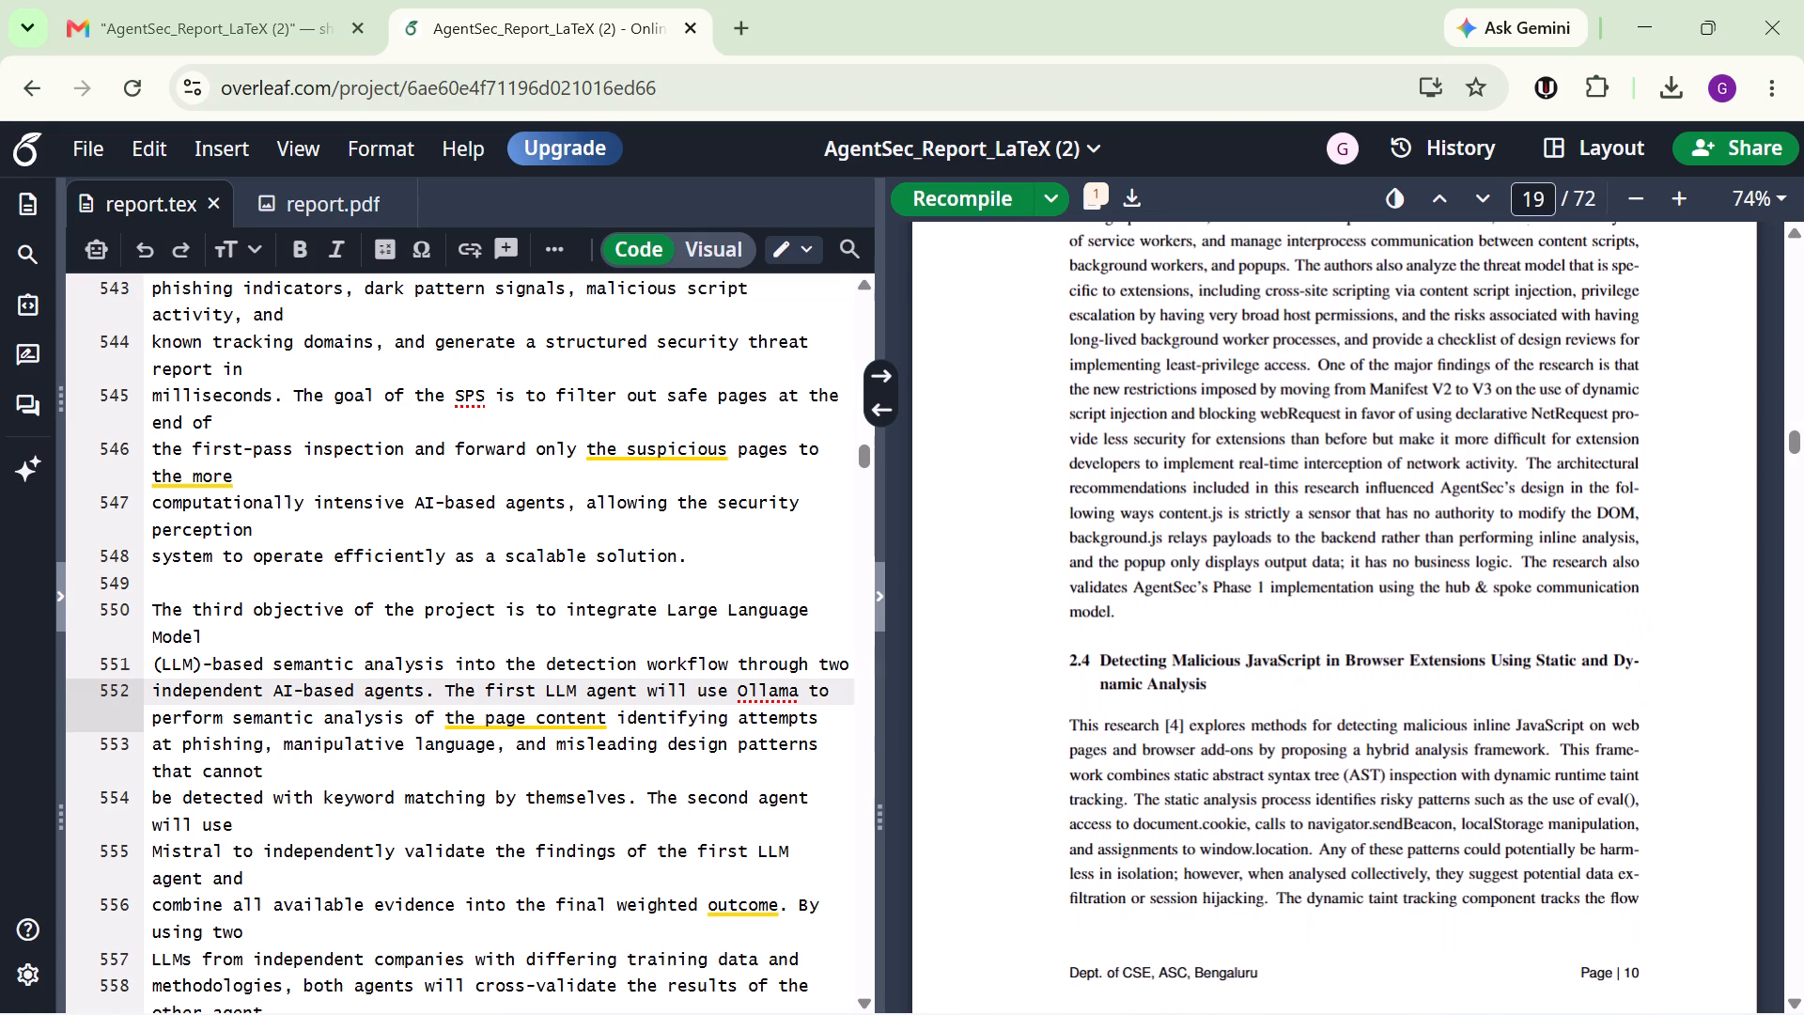
{"action": "scroll", "coordinate": [1171, 855], "scroll_direction": "down", "scroll_amount": 4}
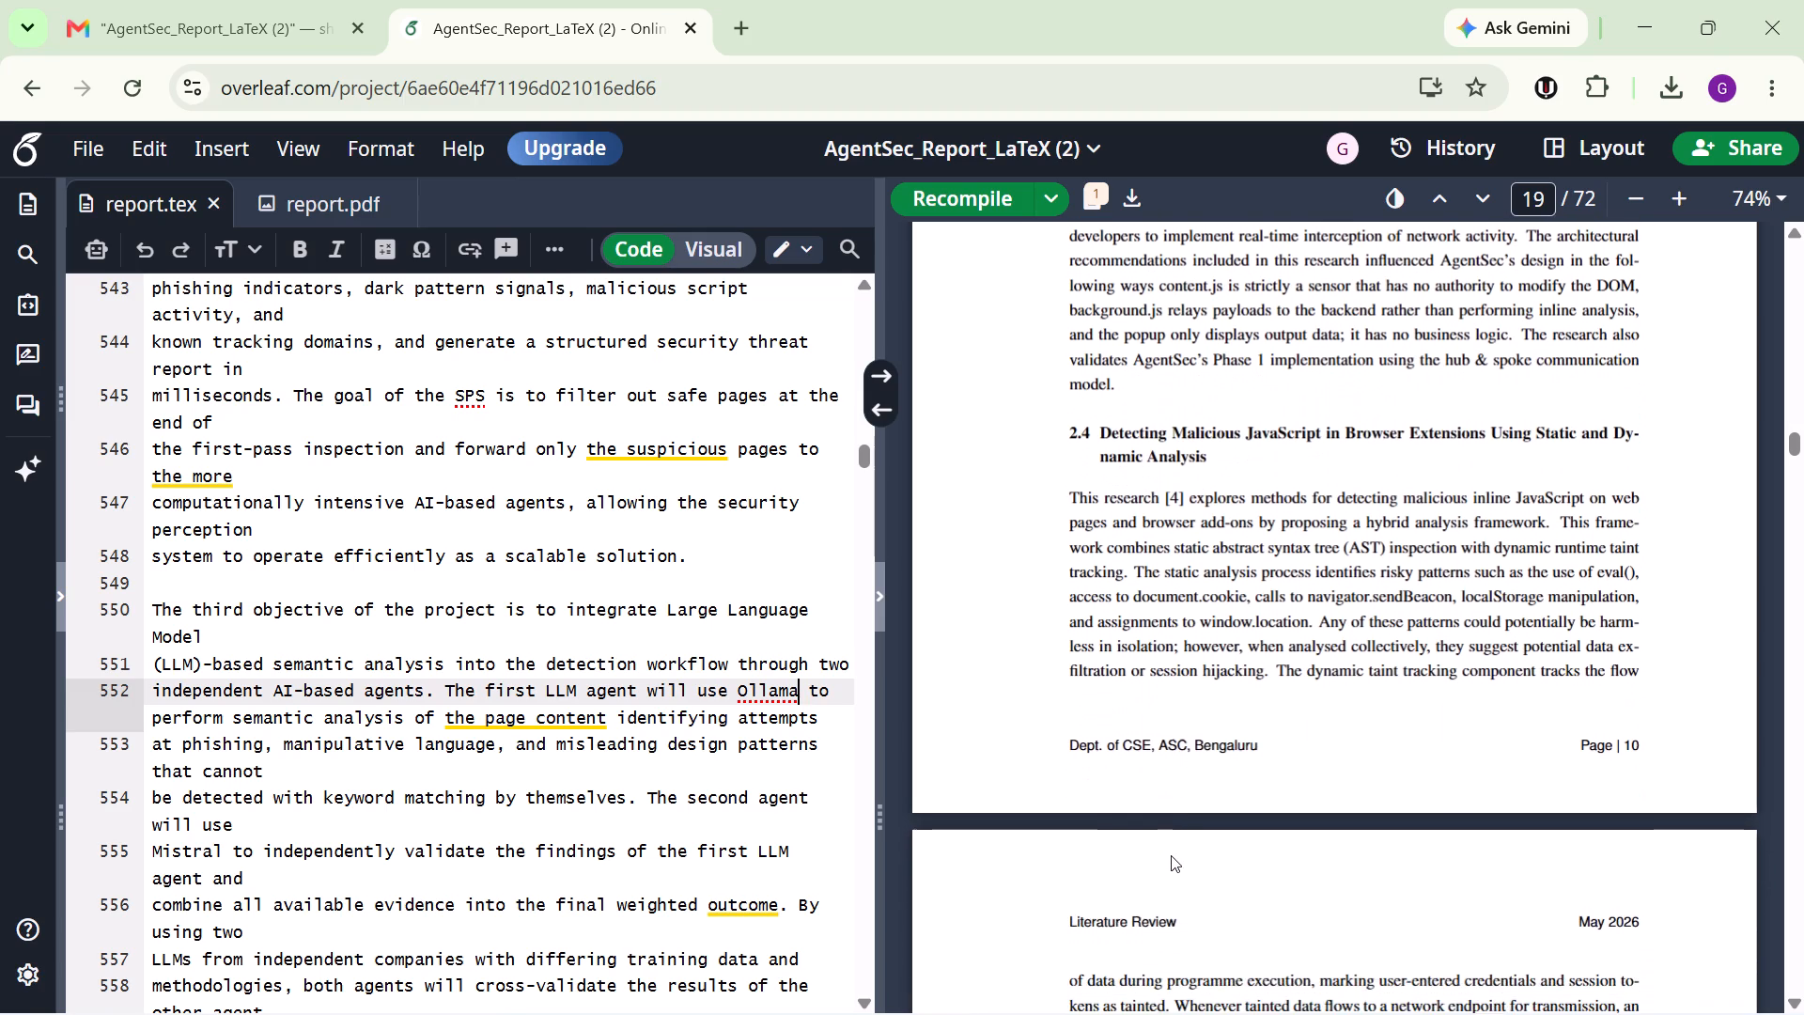
{"action": "scroll", "coordinate": [1171, 855], "scroll_direction": "down", "scroll_amount": 5}
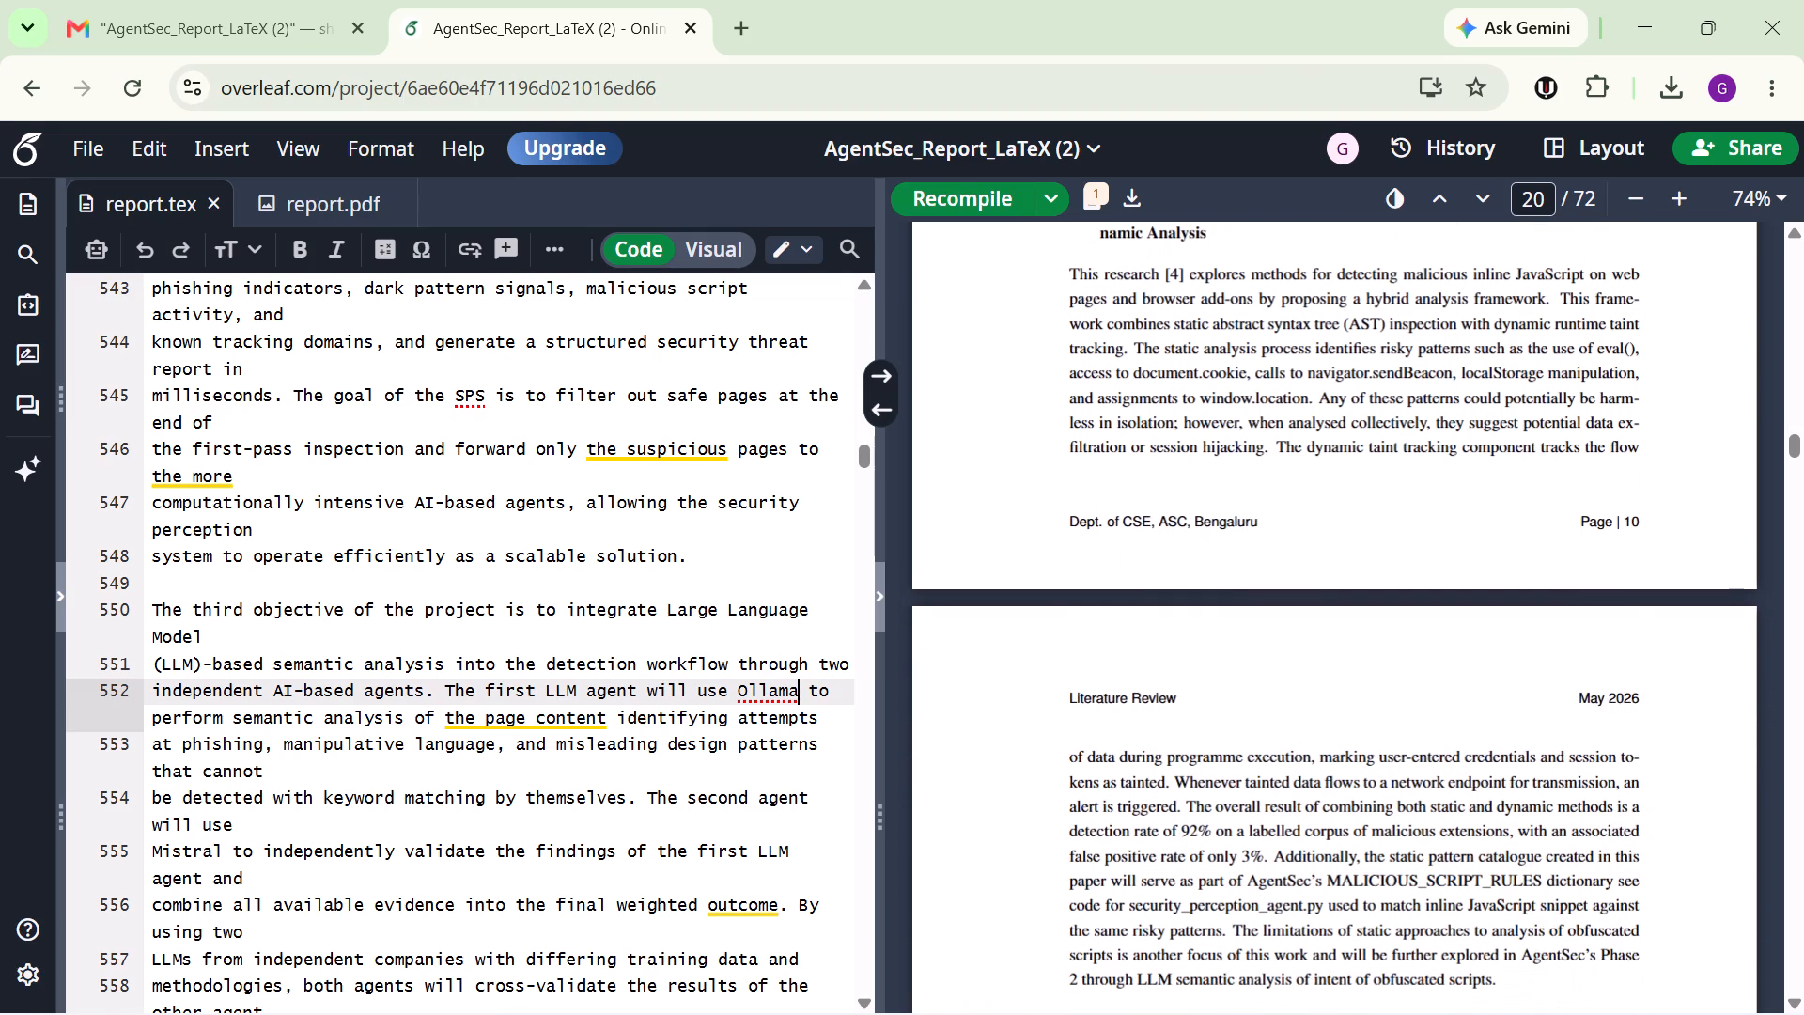
Read section 2.5 on web tracking mechanisms and defenses in the compiled PDF, up to the section 2.6 heading.
{"action": "scroll", "coordinate": [1171, 855], "scroll_direction": "down", "scroll_amount": 3}
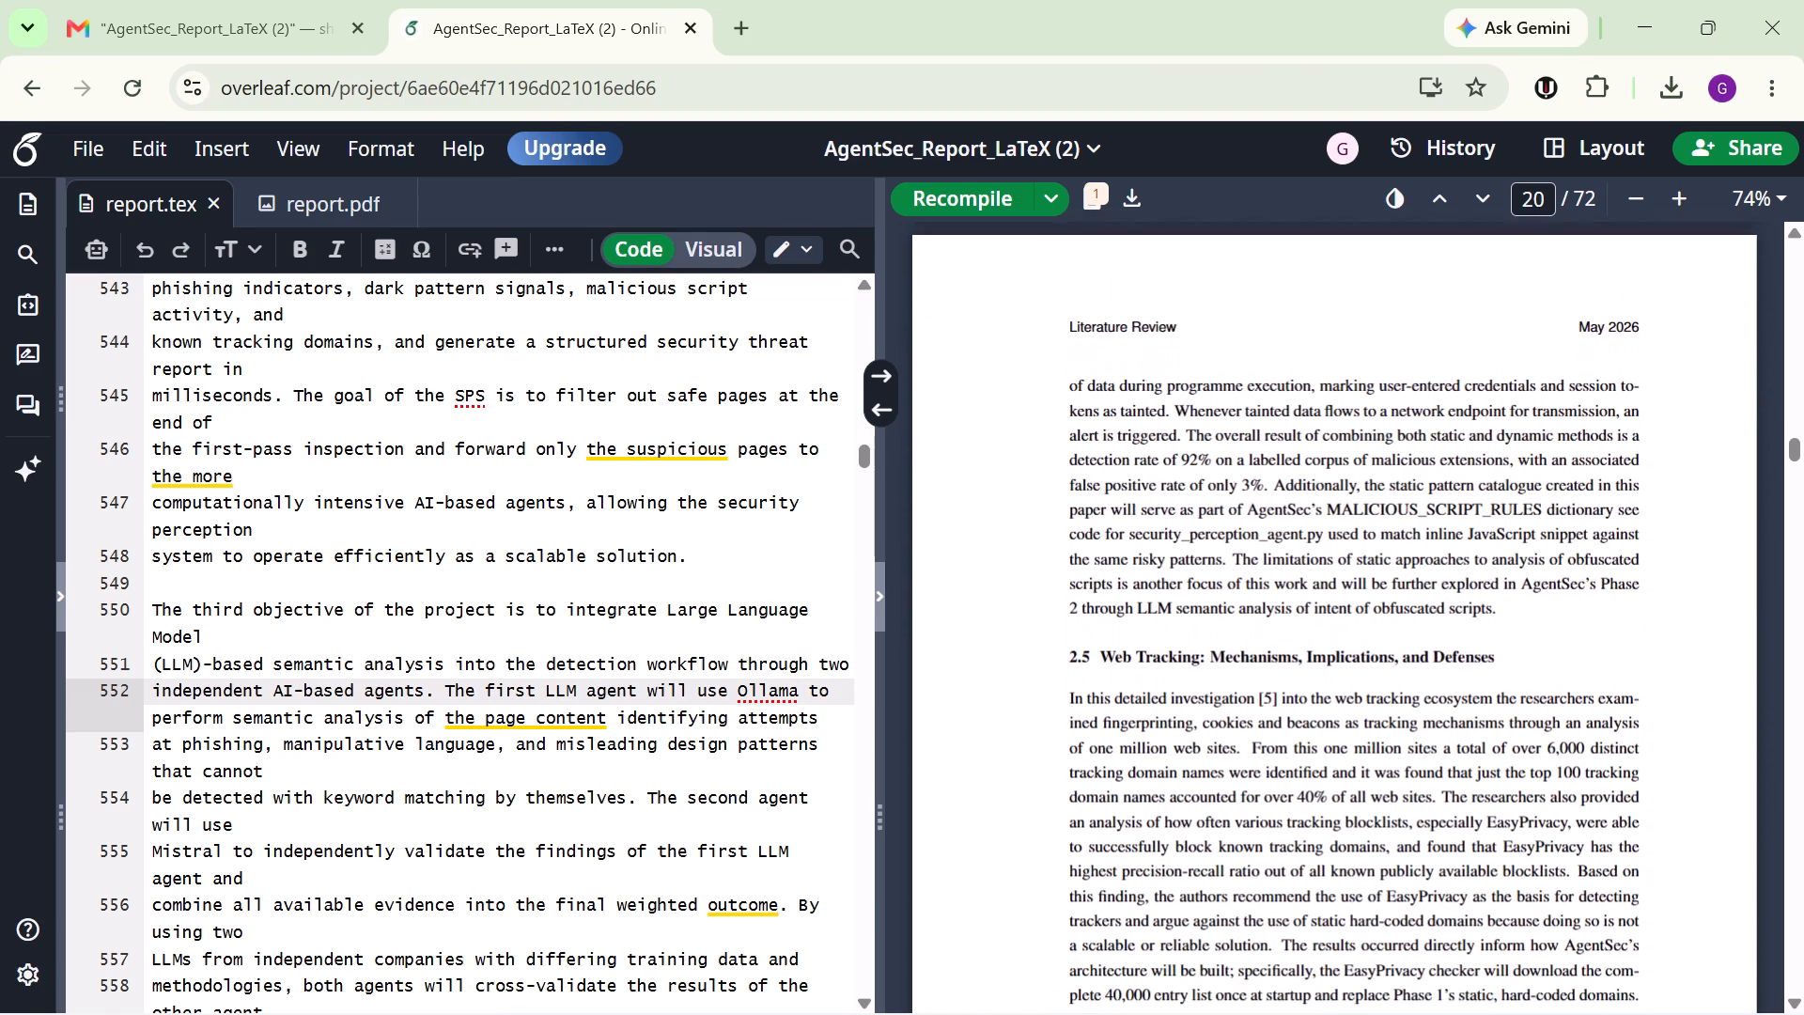
{"action": "scroll", "coordinate": [1171, 855], "scroll_direction": "down", "scroll_amount": 2}
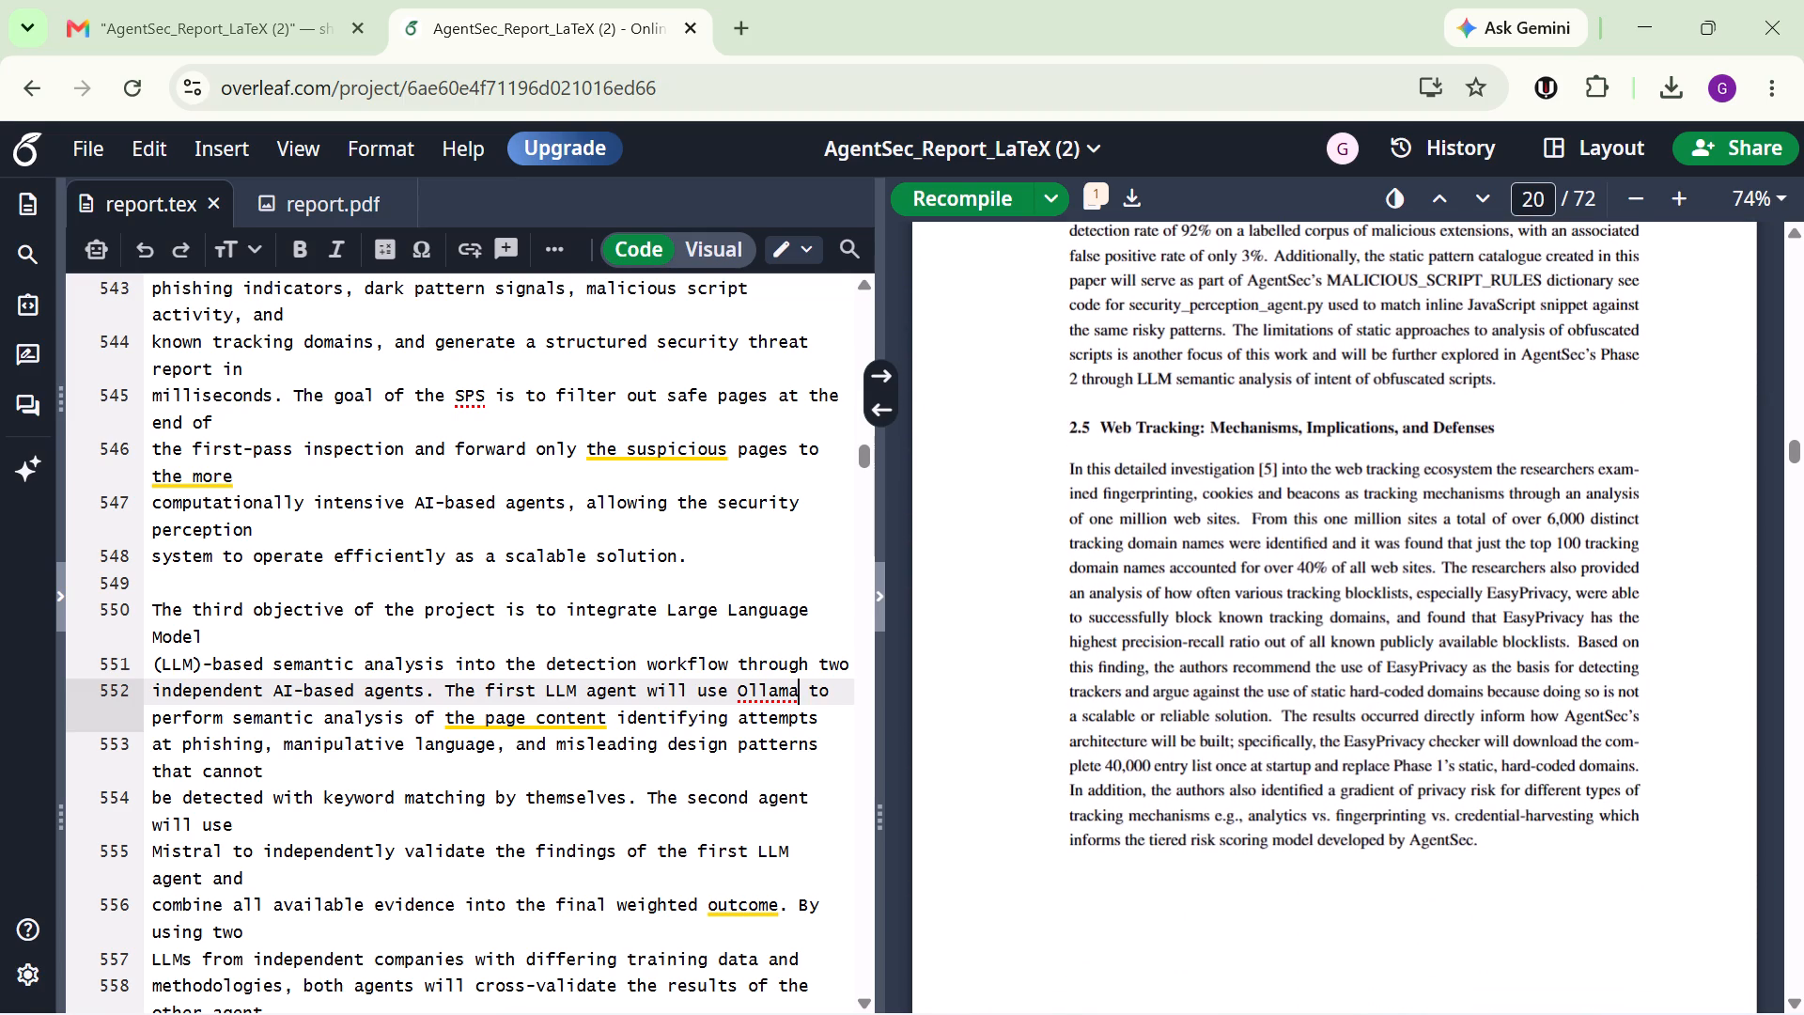
{"action": "scroll", "coordinate": [1171, 855], "scroll_direction": "down", "scroll_amount": 1}
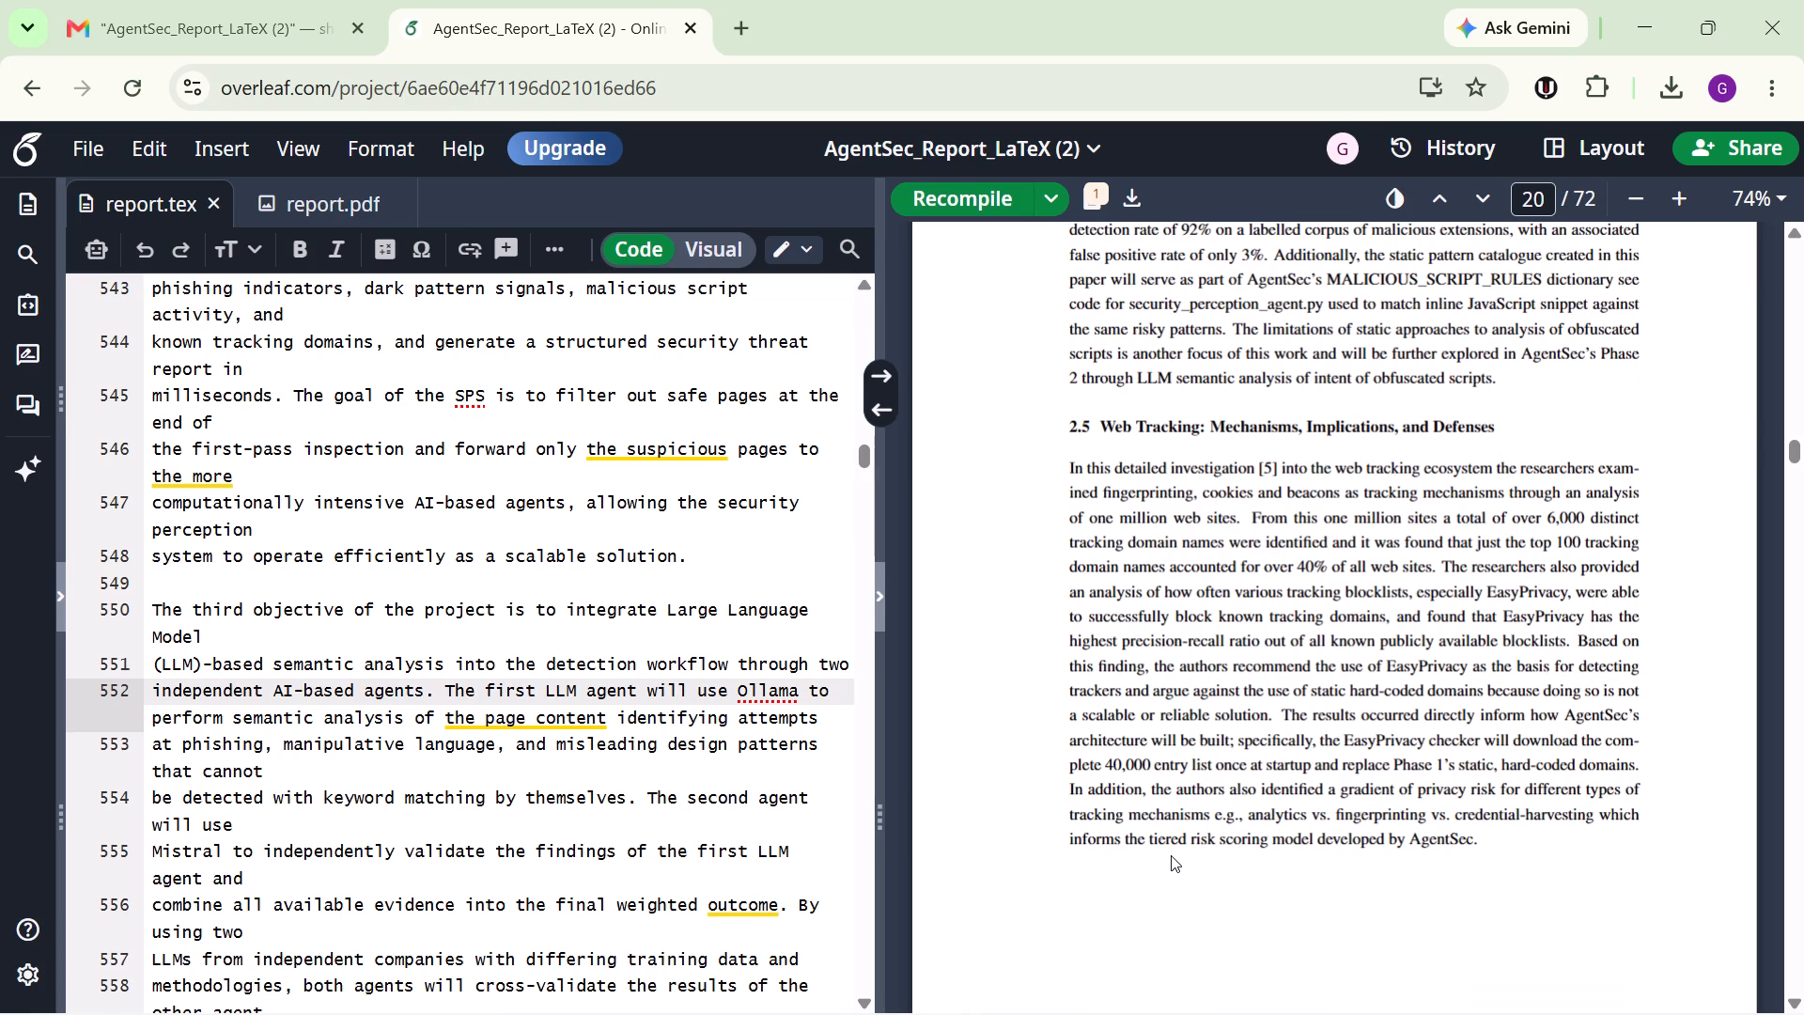
{"action": "scroll", "coordinate": [1171, 855], "scroll_direction": "down", "scroll_amount": 2}
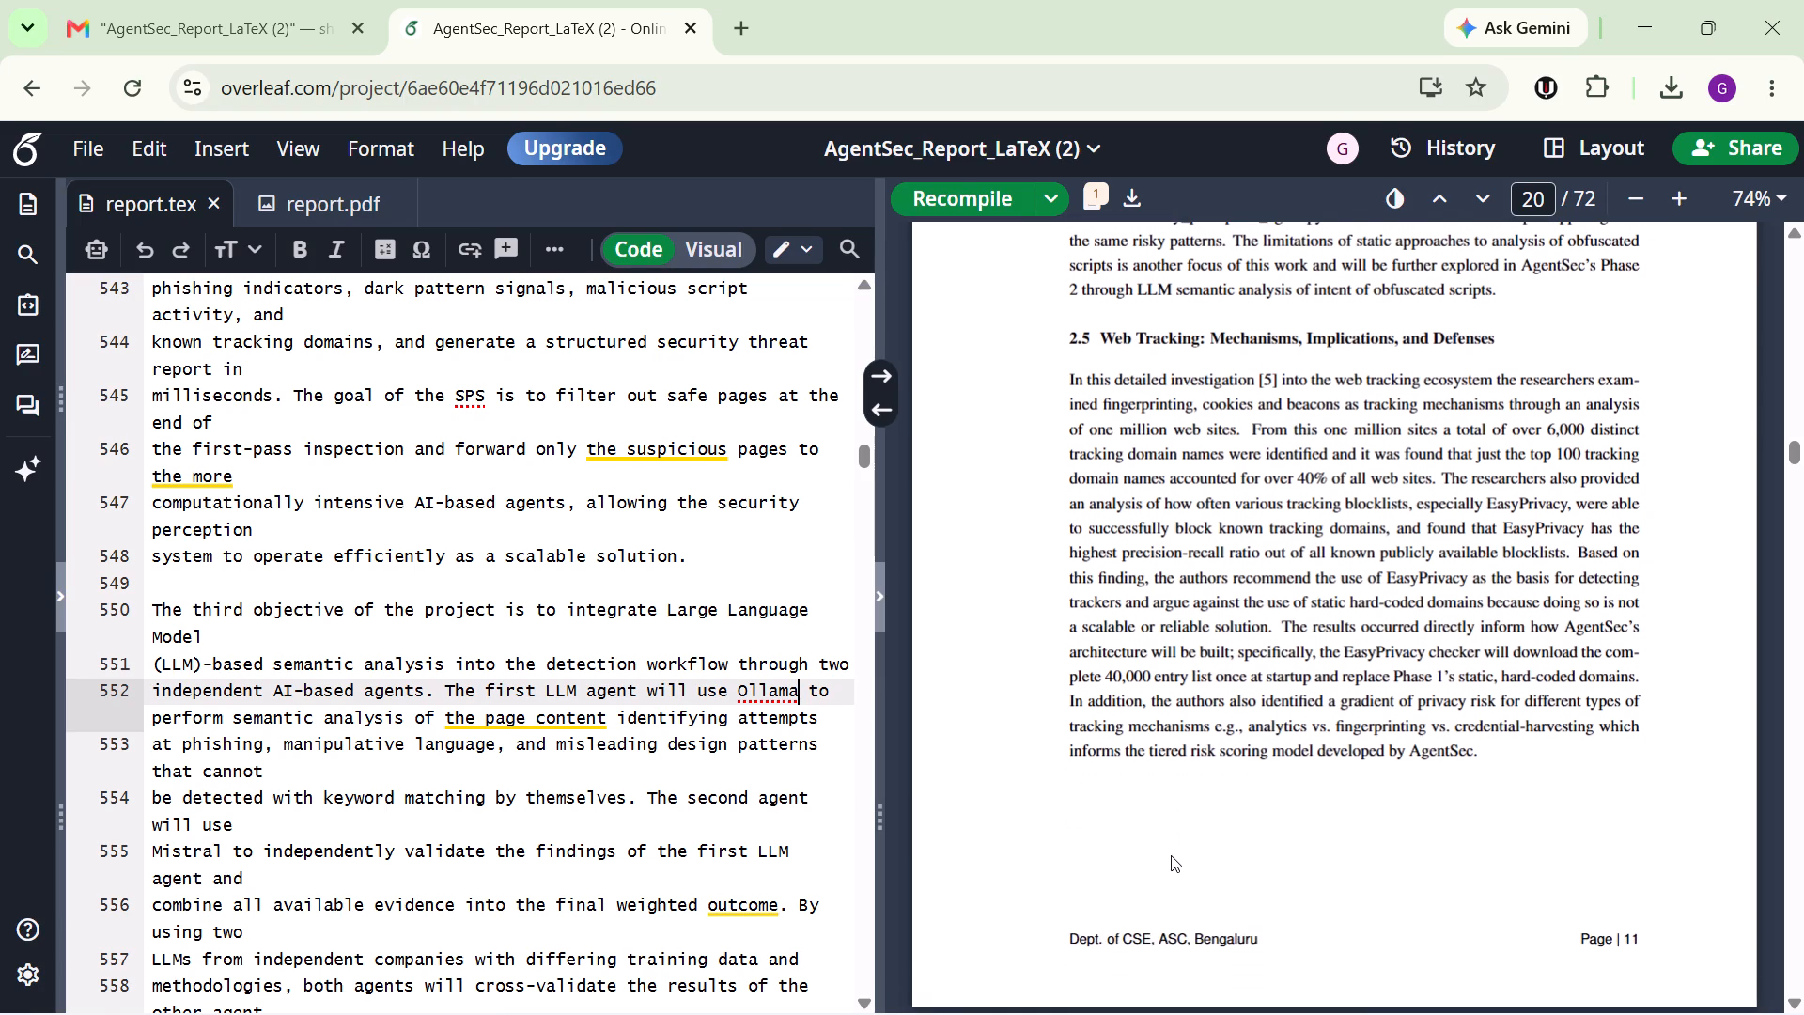
{"action": "scroll", "coordinate": [1171, 855], "scroll_direction": "down", "scroll_amount": 2}
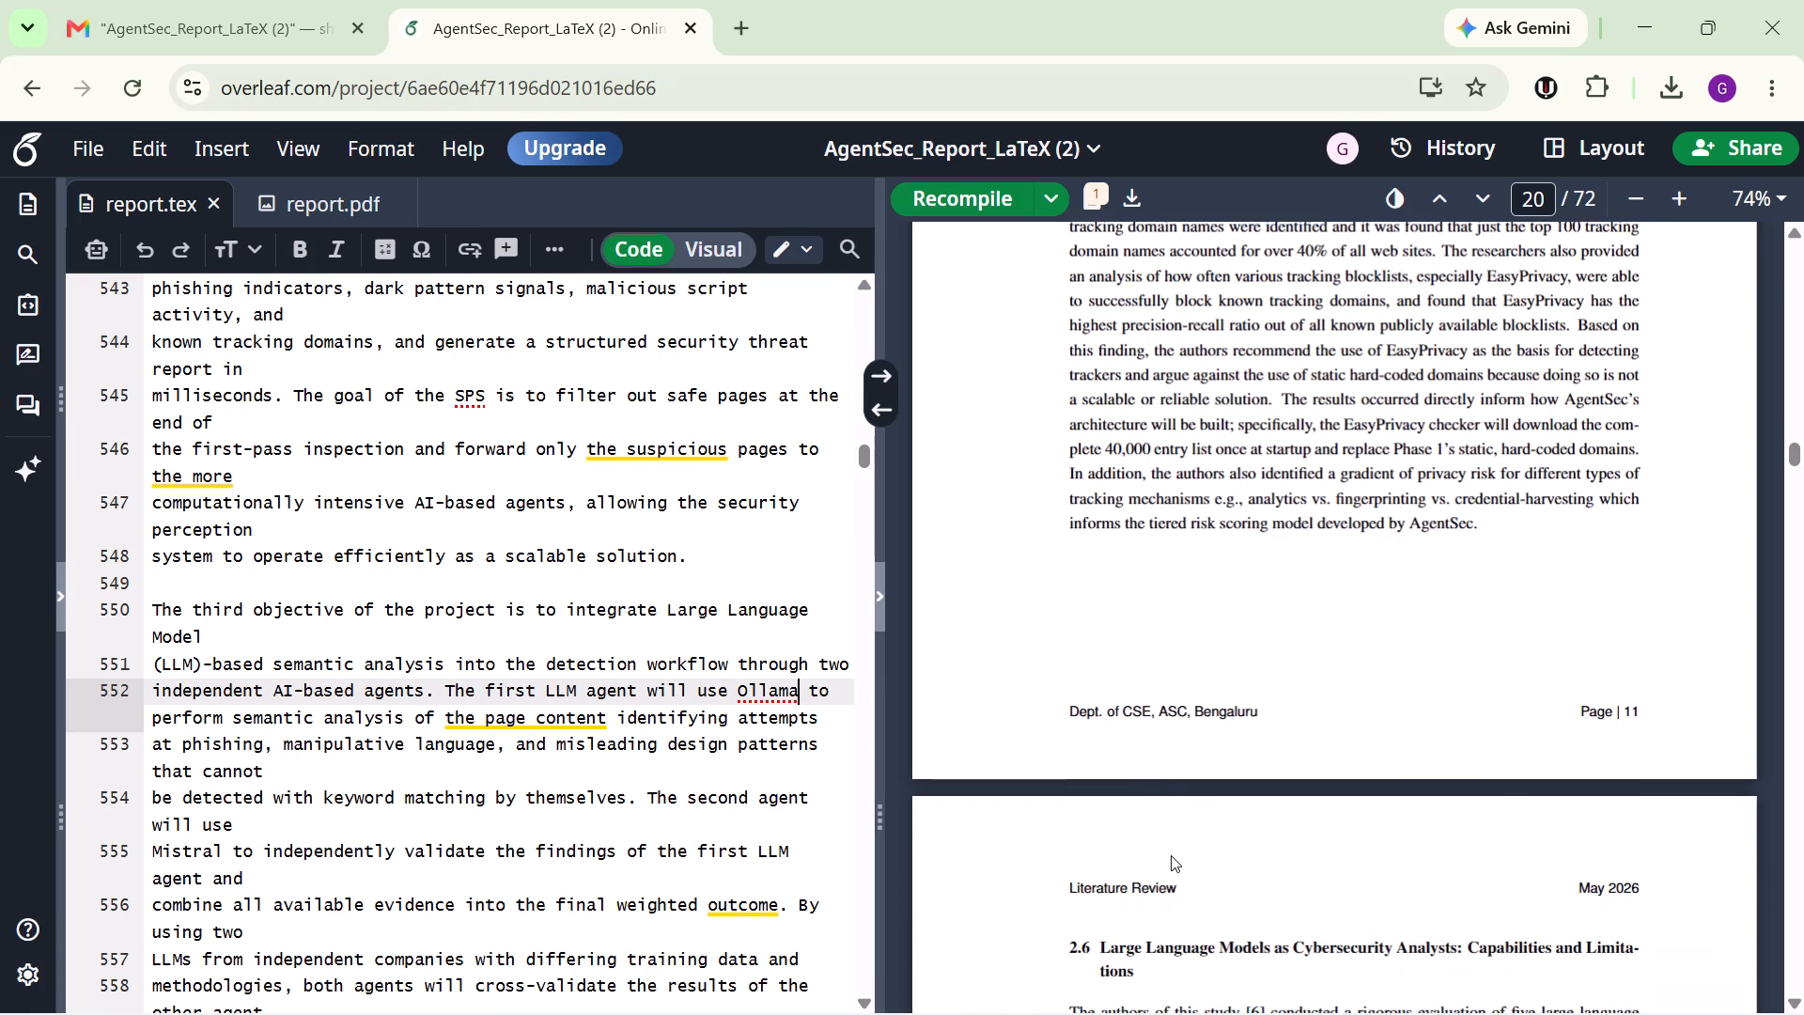
Read section 2.6 on large language models as cybersecurity analysts in the compiled PDF, checking for outdated model references.
{"action": "scroll", "coordinate": [1171, 855], "scroll_direction": "down", "scroll_amount": 3}
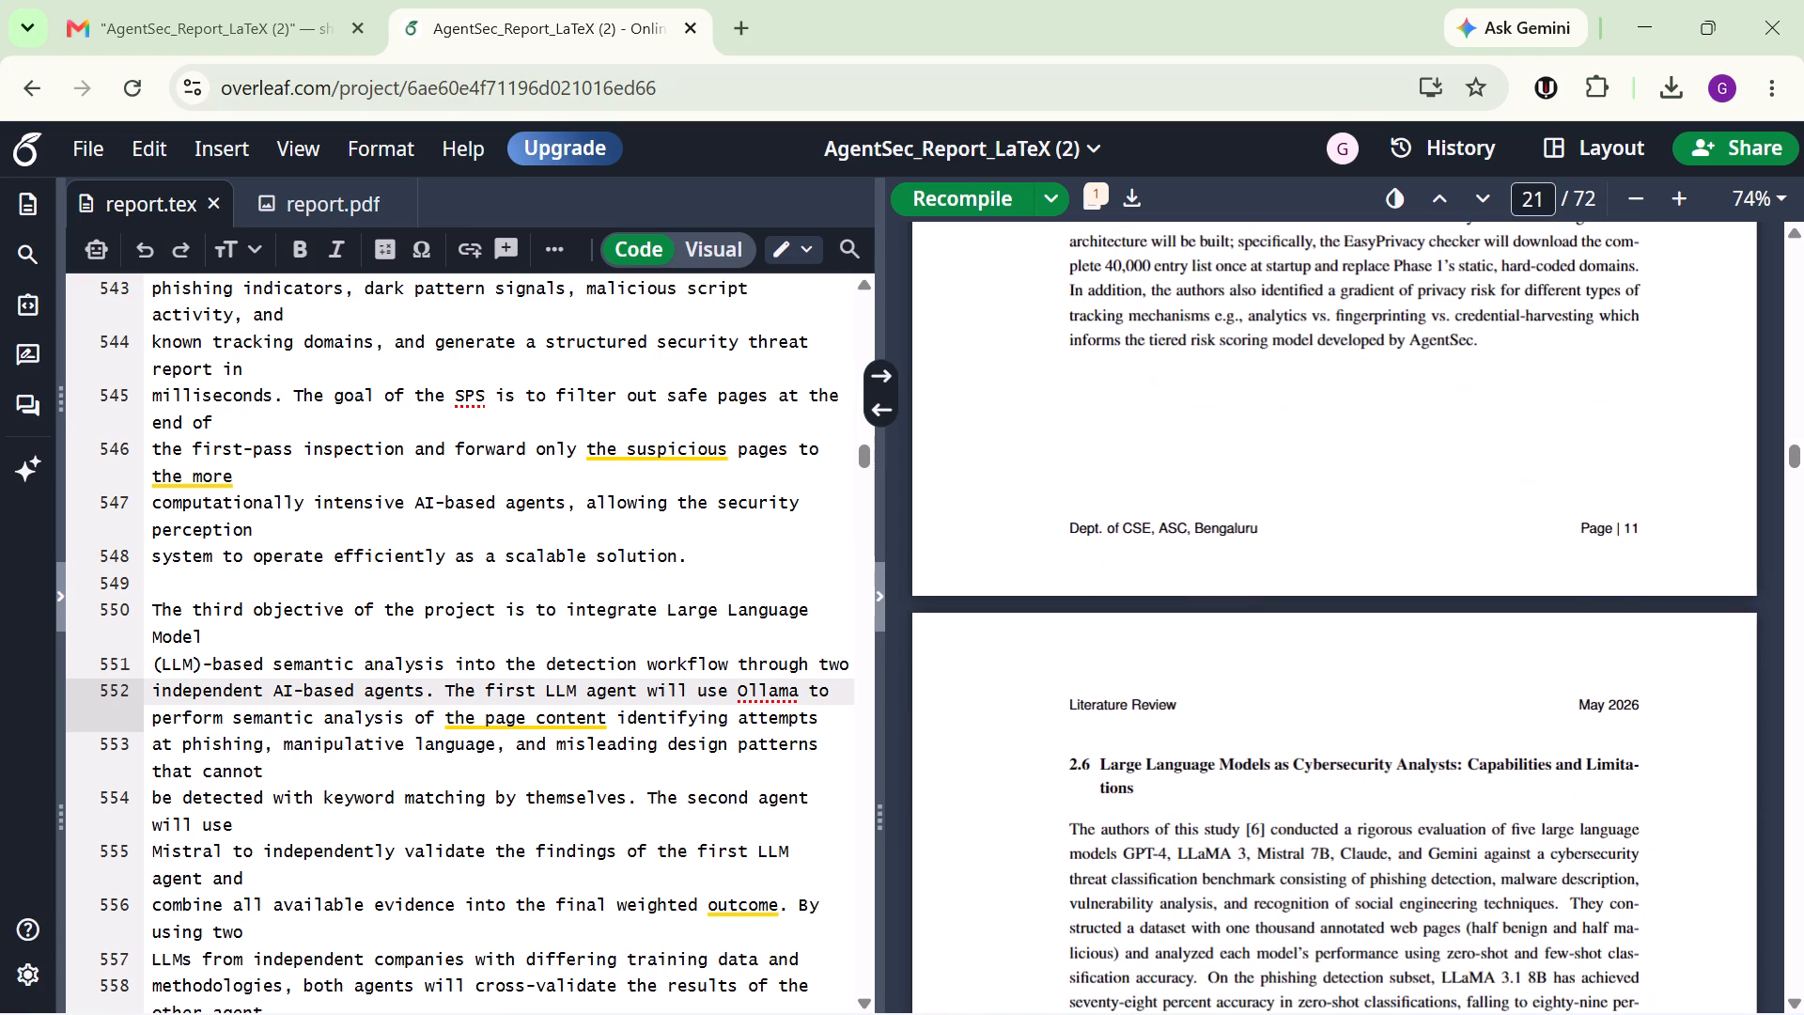
{"action": "scroll", "coordinate": [1171, 855], "scroll_direction": "down", "scroll_amount": 1}
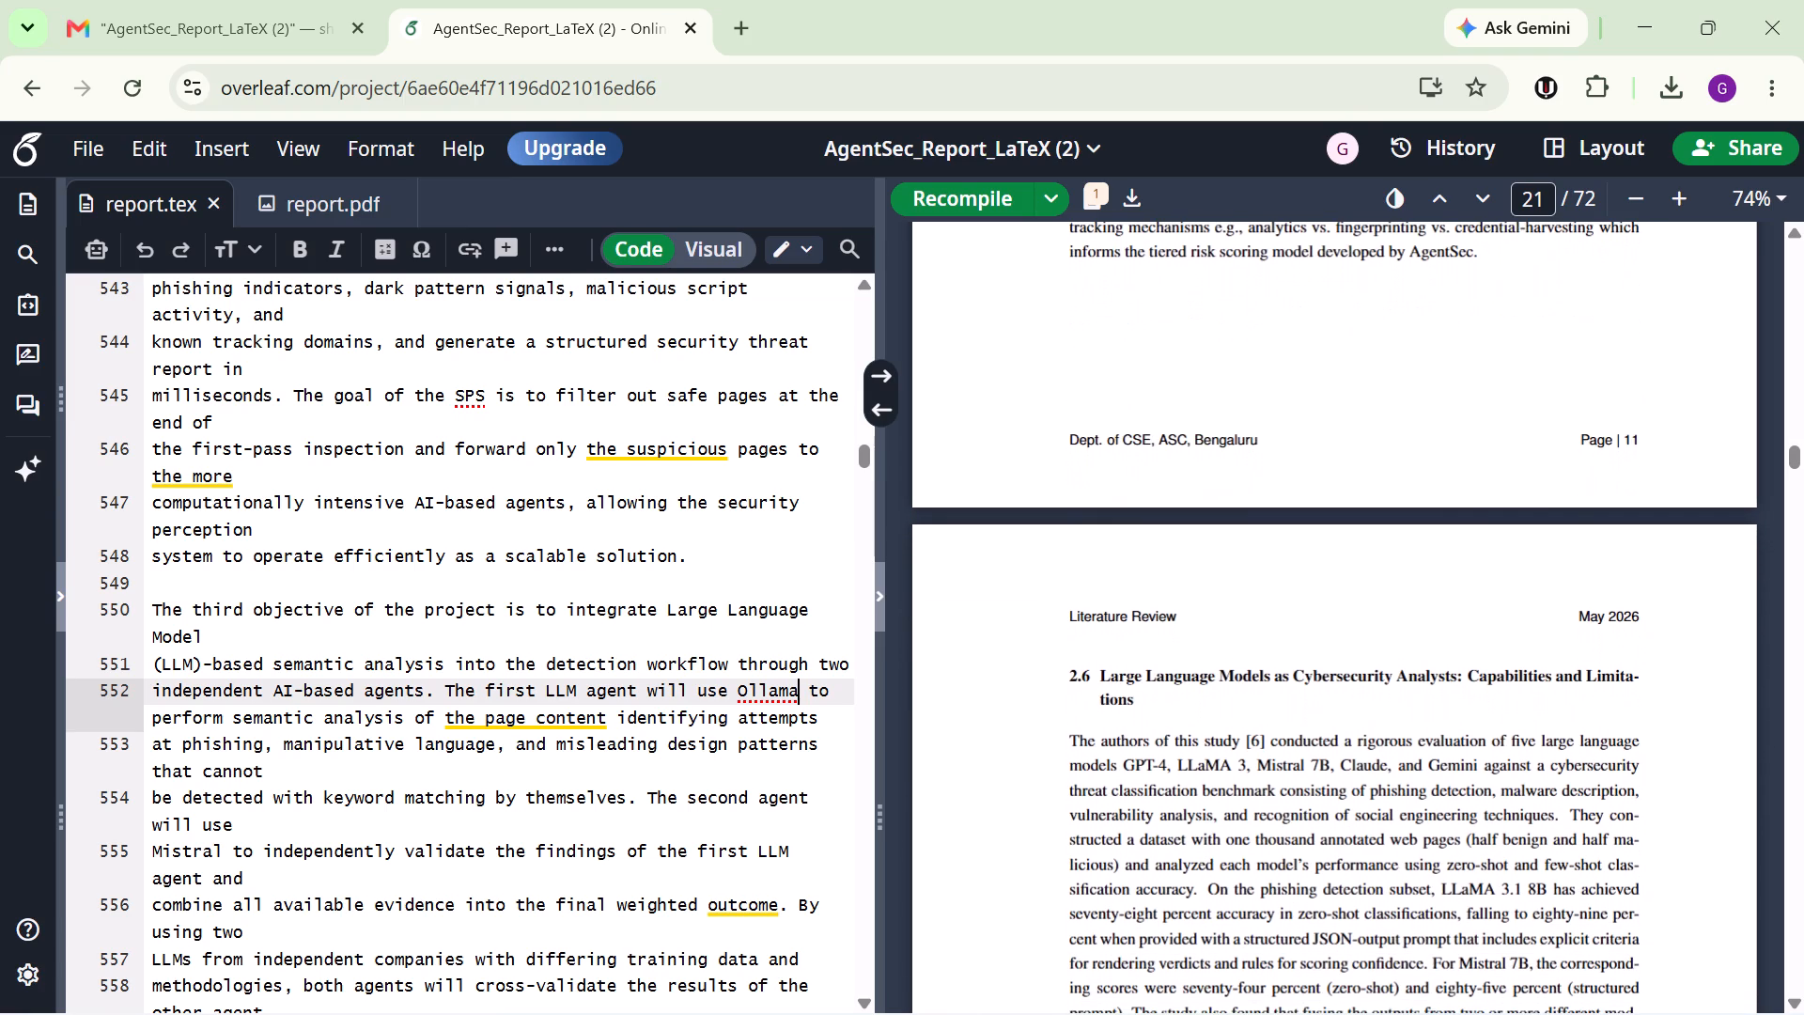
{"action": "scroll", "coordinate": [1171, 855], "scroll_direction": "down", "scroll_amount": 3}
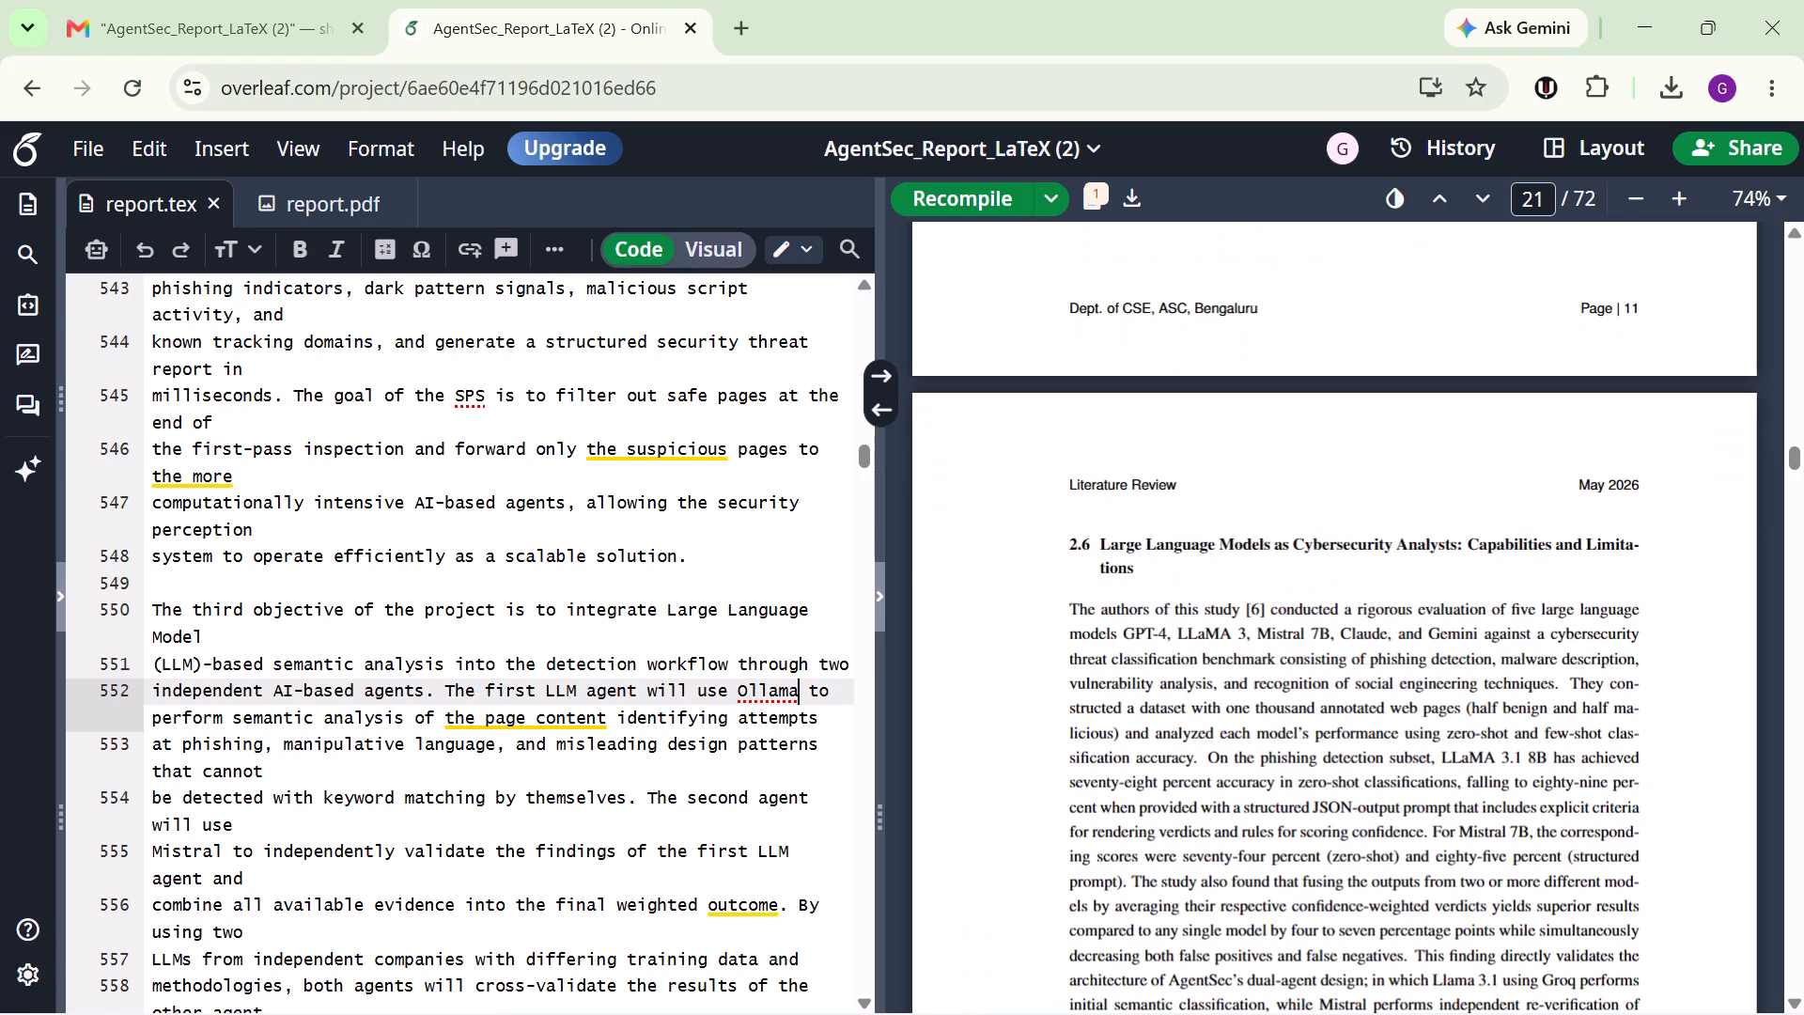
{"action": "scroll", "coordinate": [1171, 855], "scroll_direction": "down", "scroll_amount": 3}
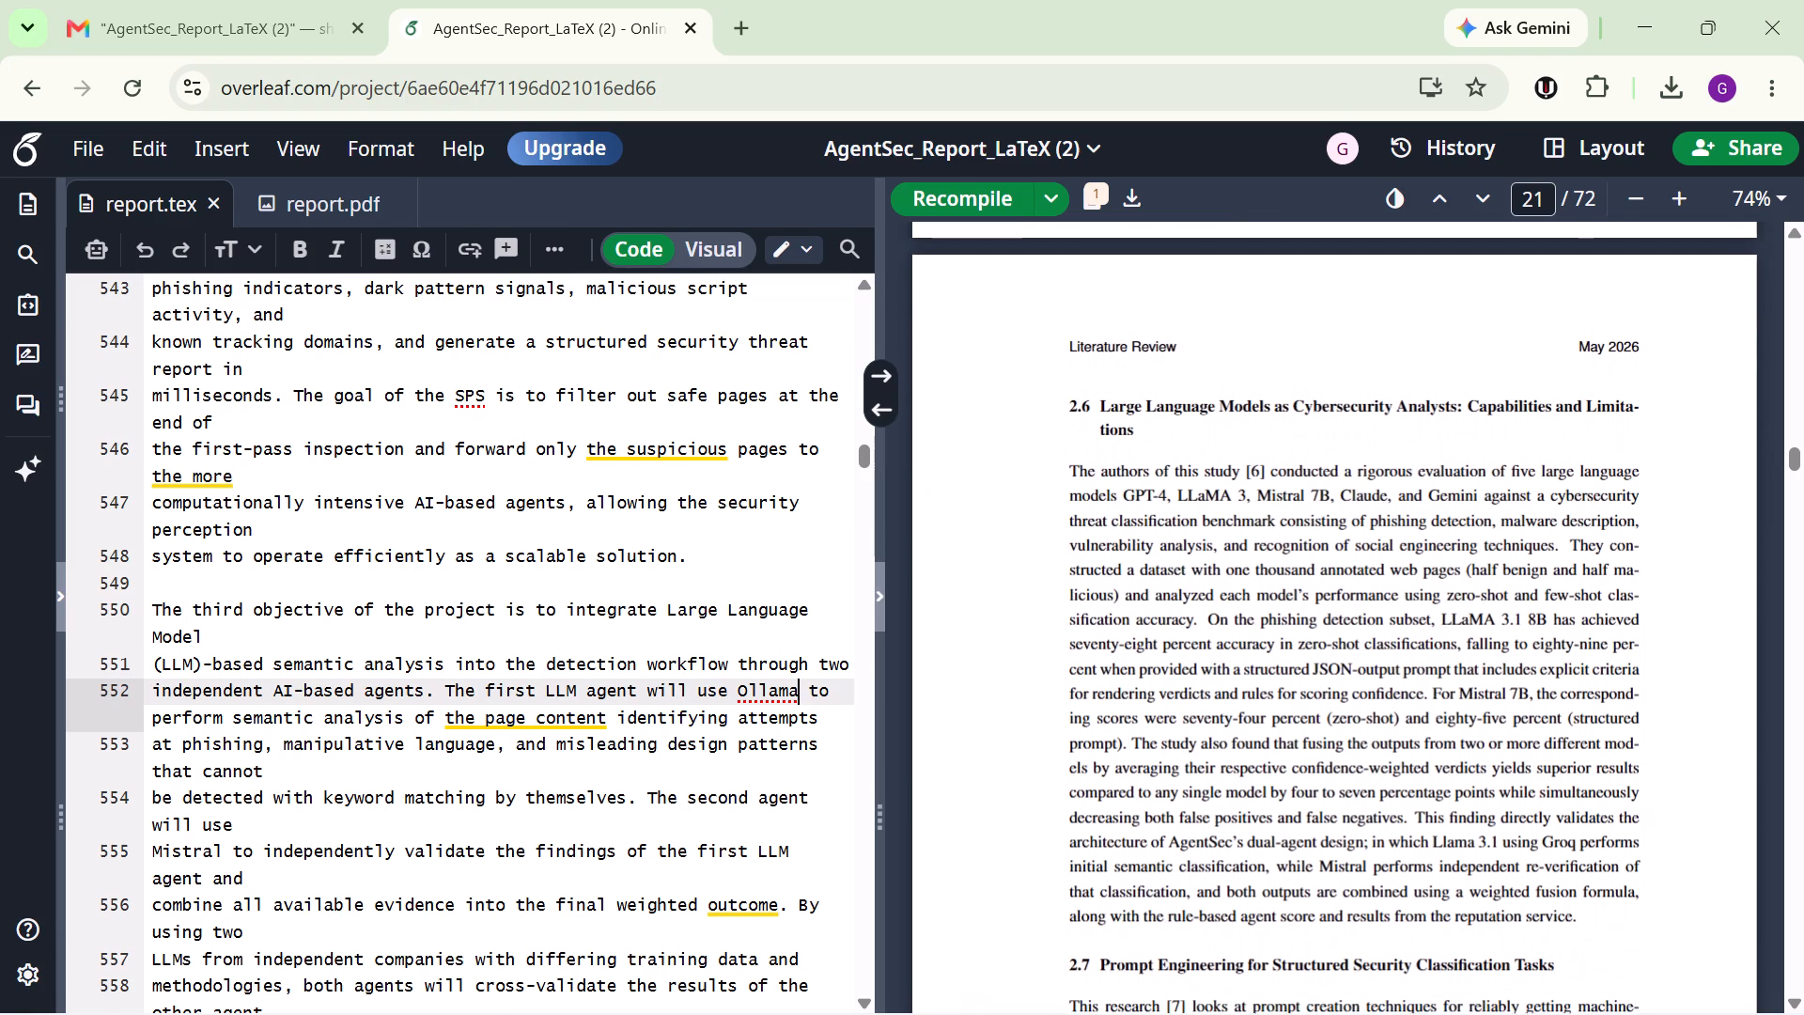
{"action": "scroll", "coordinate": [1171, 855], "scroll_direction": "down", "scroll_amount": 1}
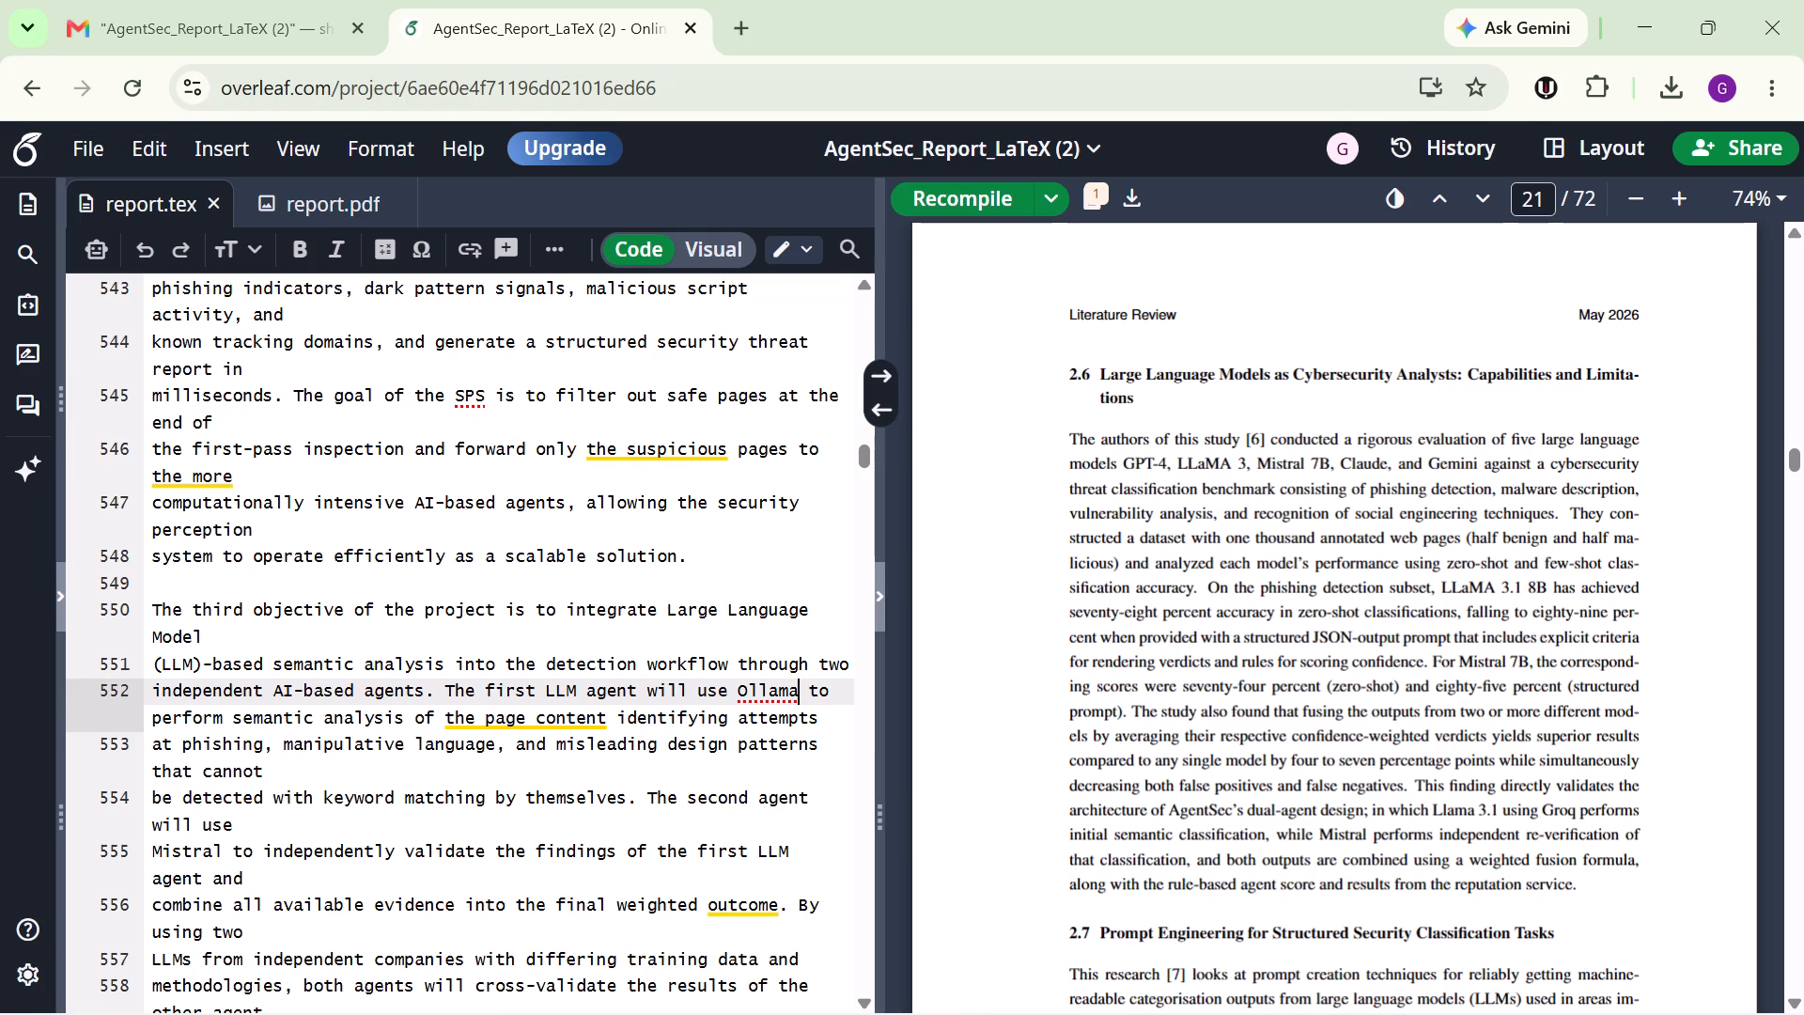
In section 2.6 of the source, replace "Llama 3.1 using Groq" with "Ollama" in the dual-agent design sentence.
{"action": "left_click", "coordinate": [1530, 661]}
{"action": "double_click", "coordinate": [1530, 661]}
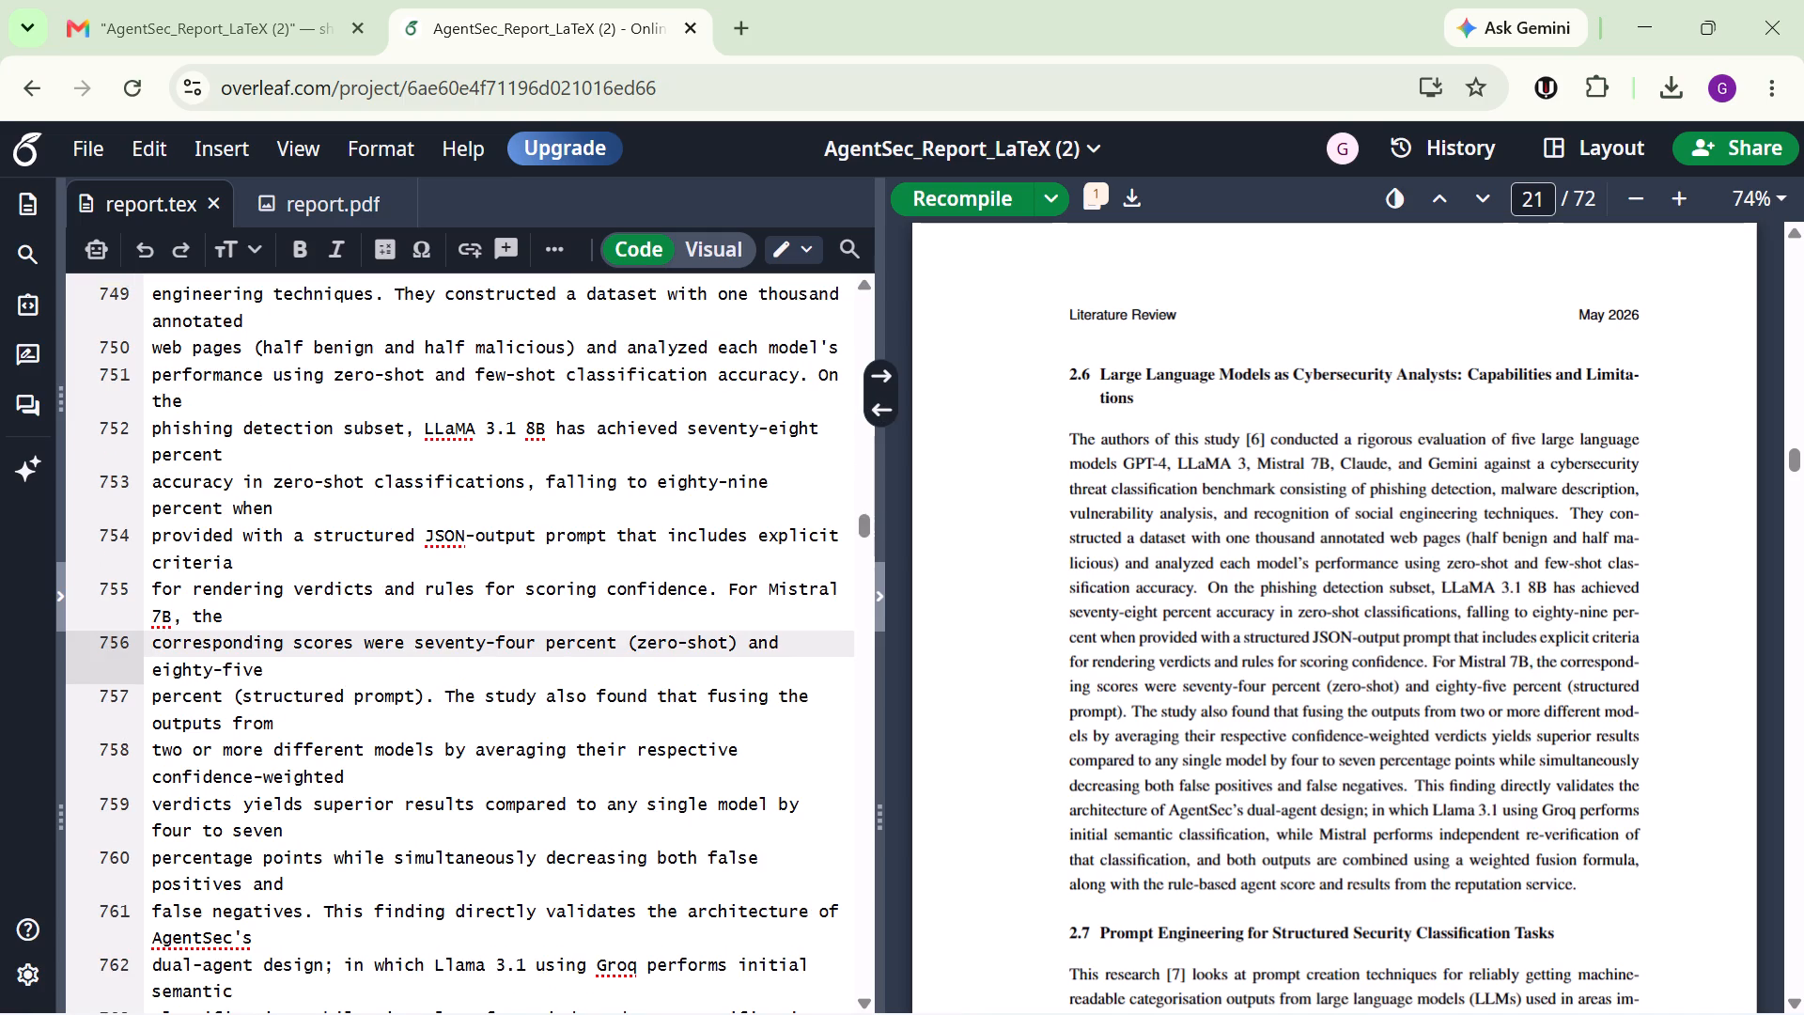
{"action": "left_click", "coordinate": [174, 614]}
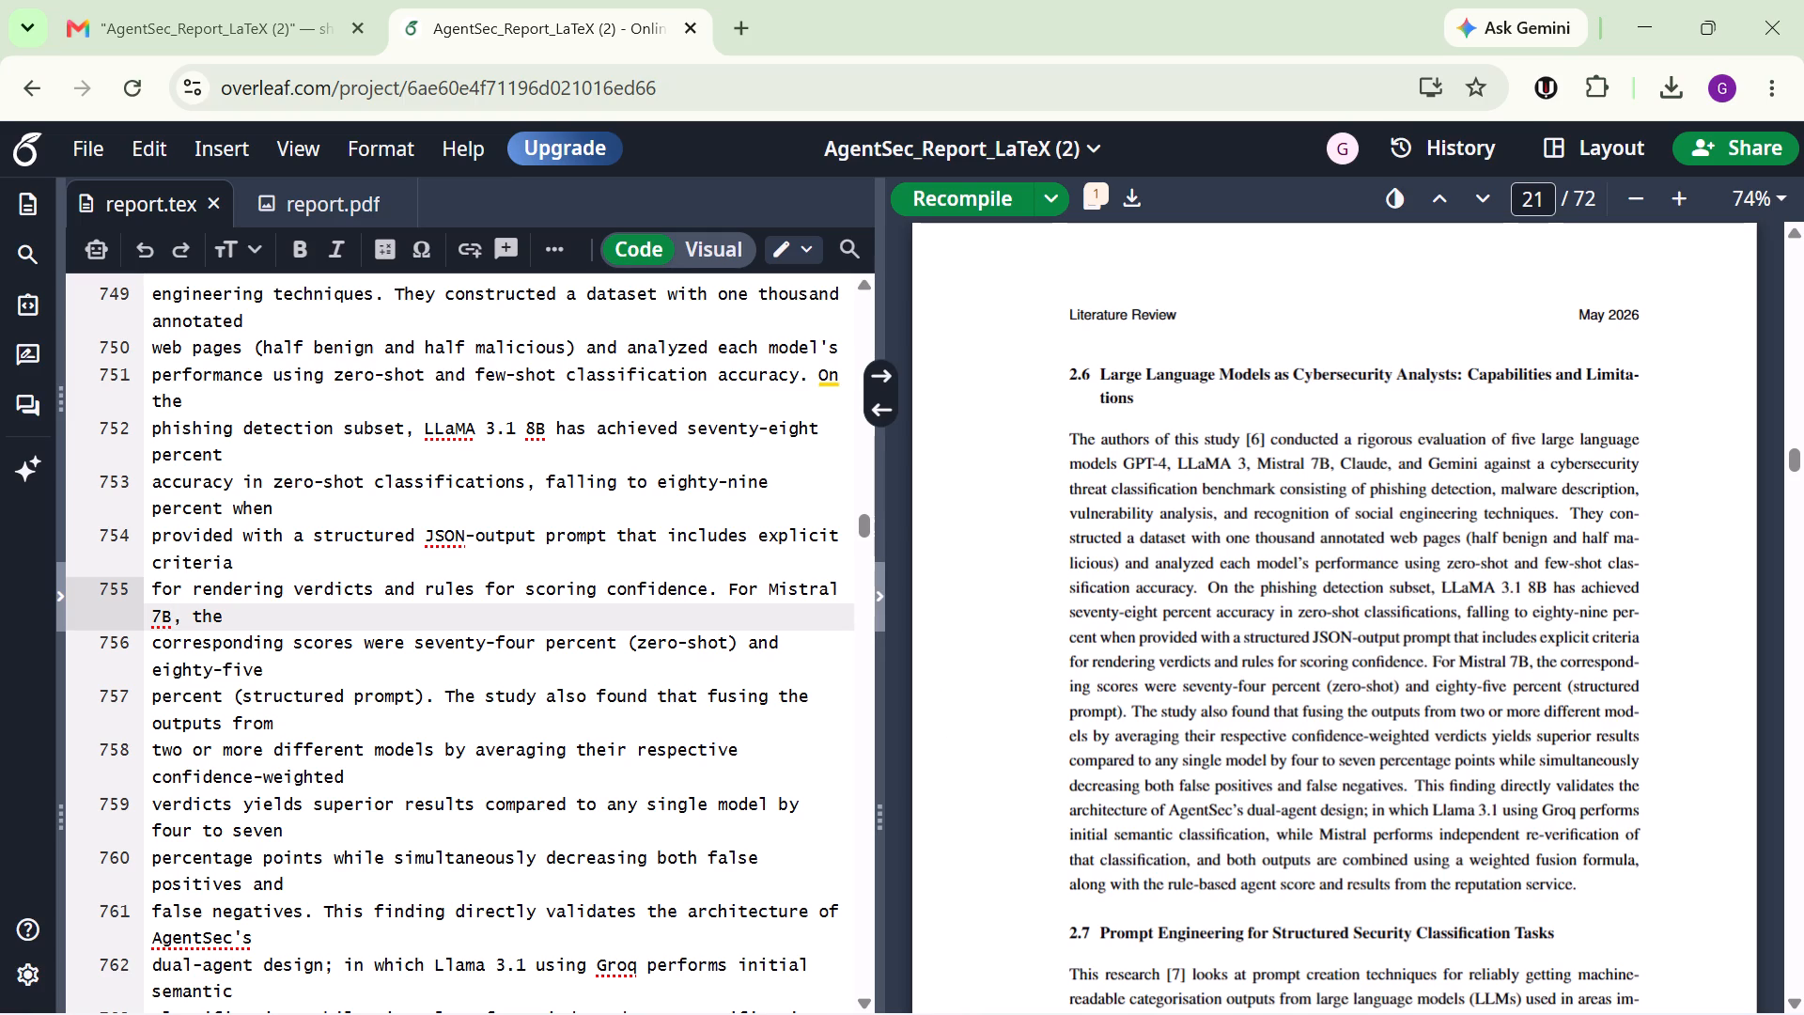
{"action": "scroll", "coordinate": [540, 858], "scroll_direction": "down", "scroll_amount": 1}
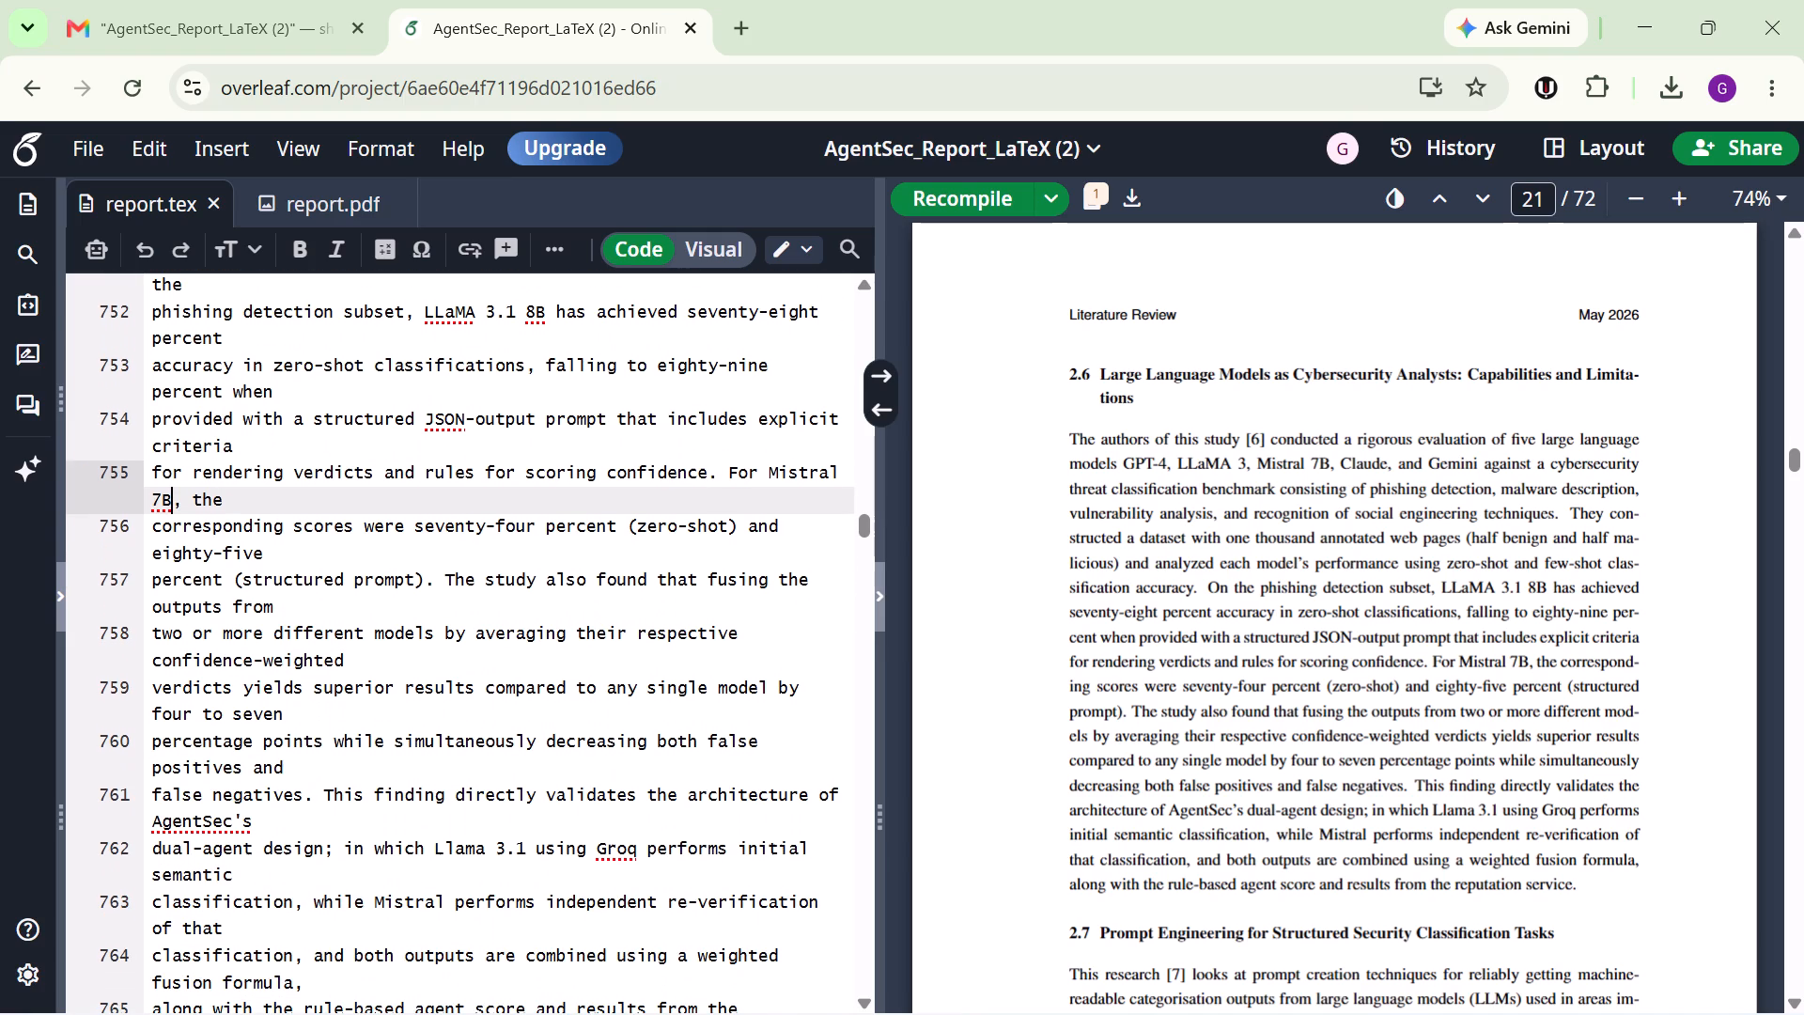
{"action": "left_click", "coordinate": [636, 844]}
{"action": "left_click_drag", "start_coordinate": [636, 844], "coordinate": [437, 850]}
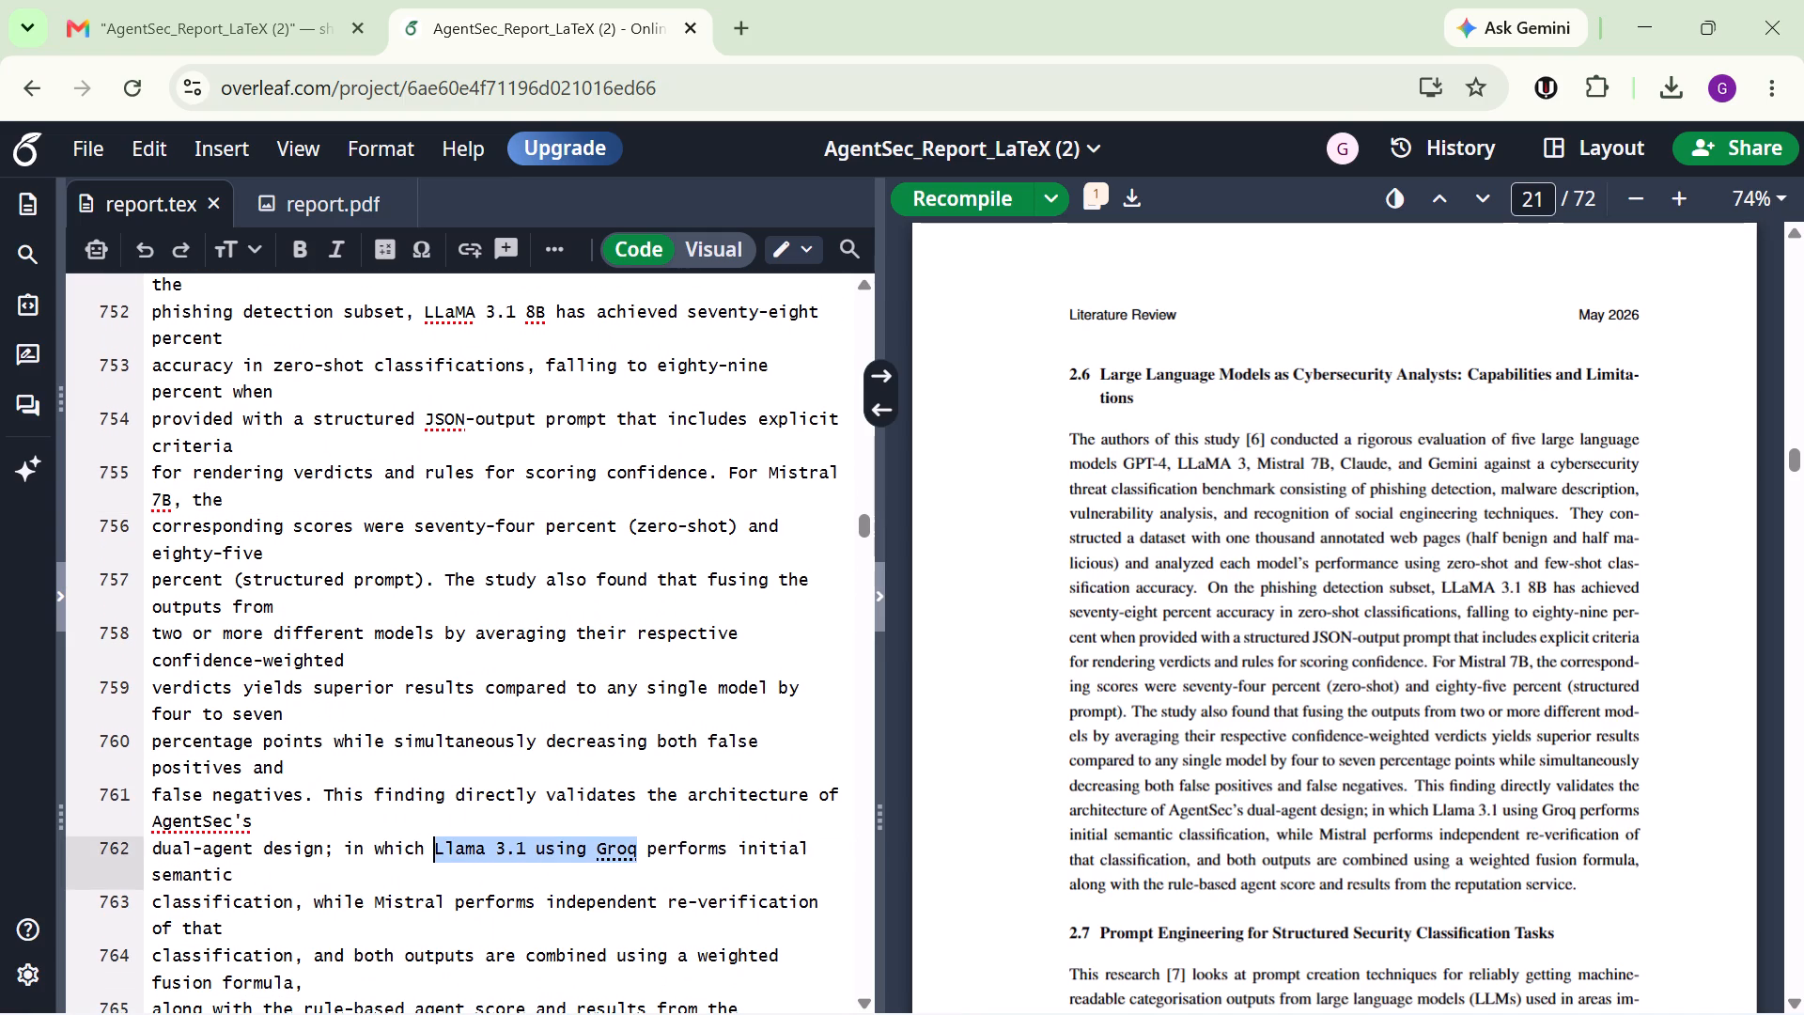
{"action": "left_click_drag", "start_coordinate": [437, 850], "coordinate": [443, 851]}
{"action": "key", "text": "BackSpace"}
{"action": "type", "text": "Olla"}
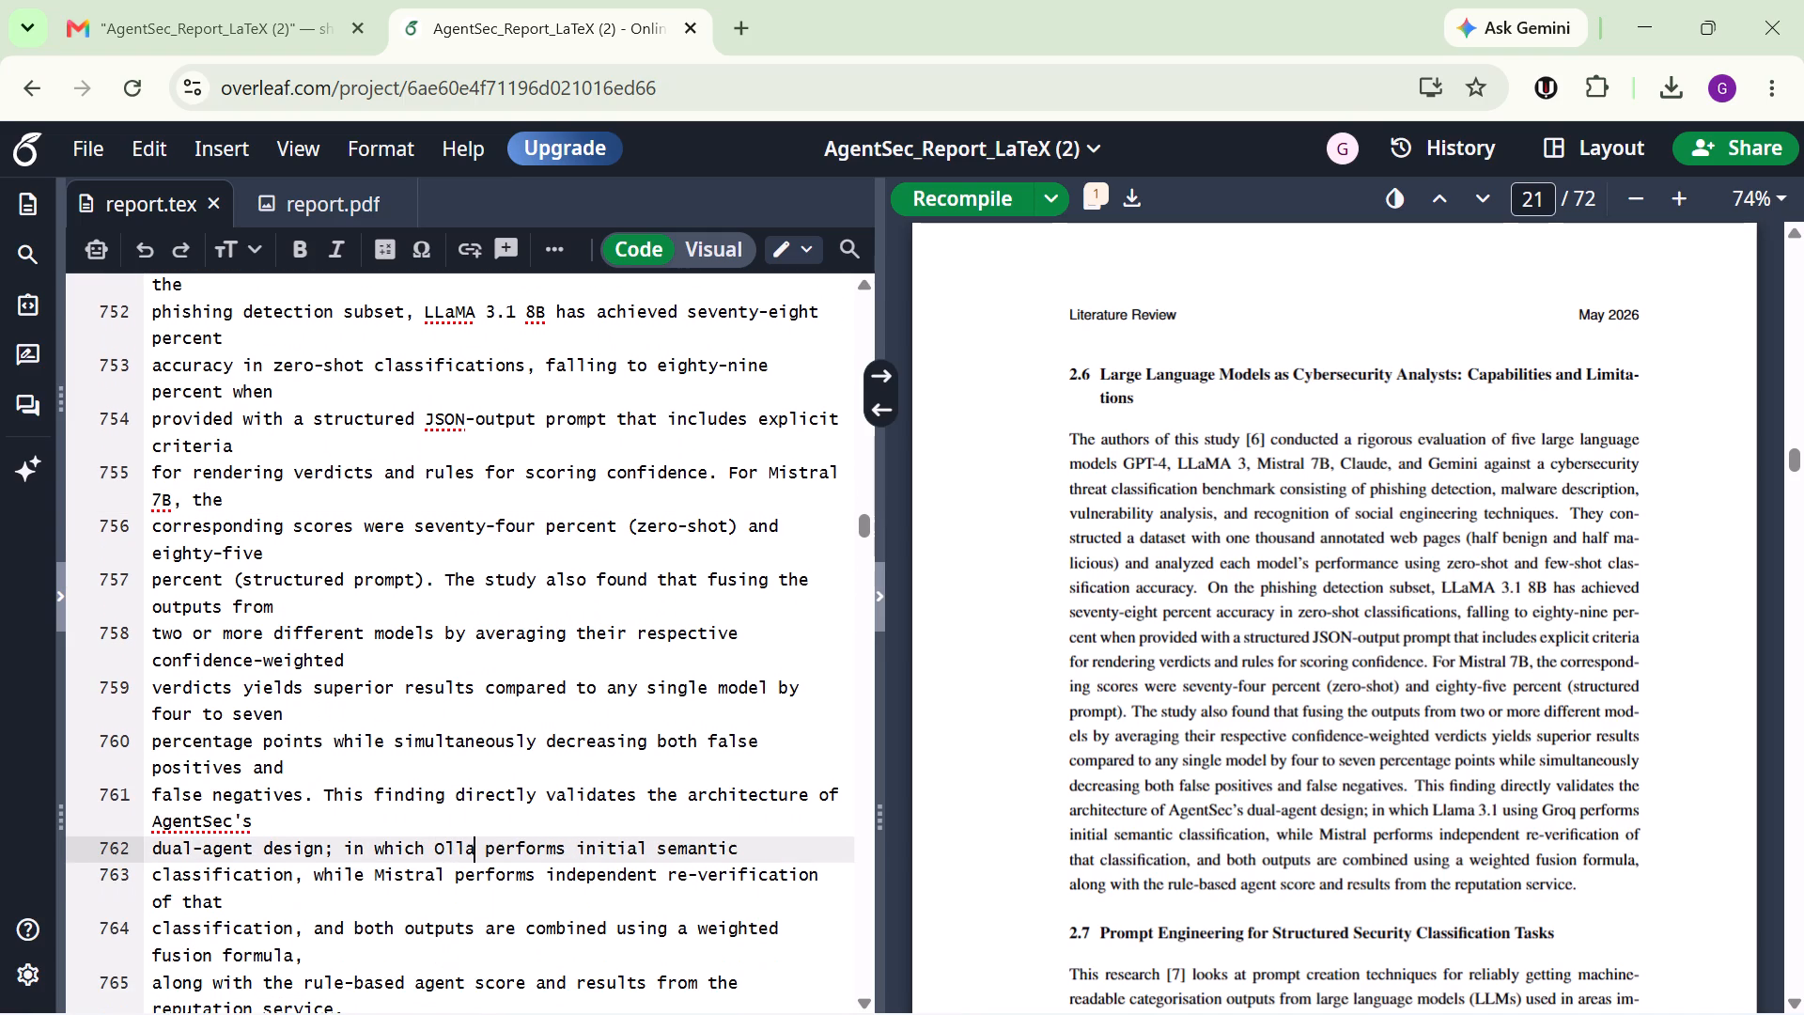
{"action": "type", "text": "ma"}
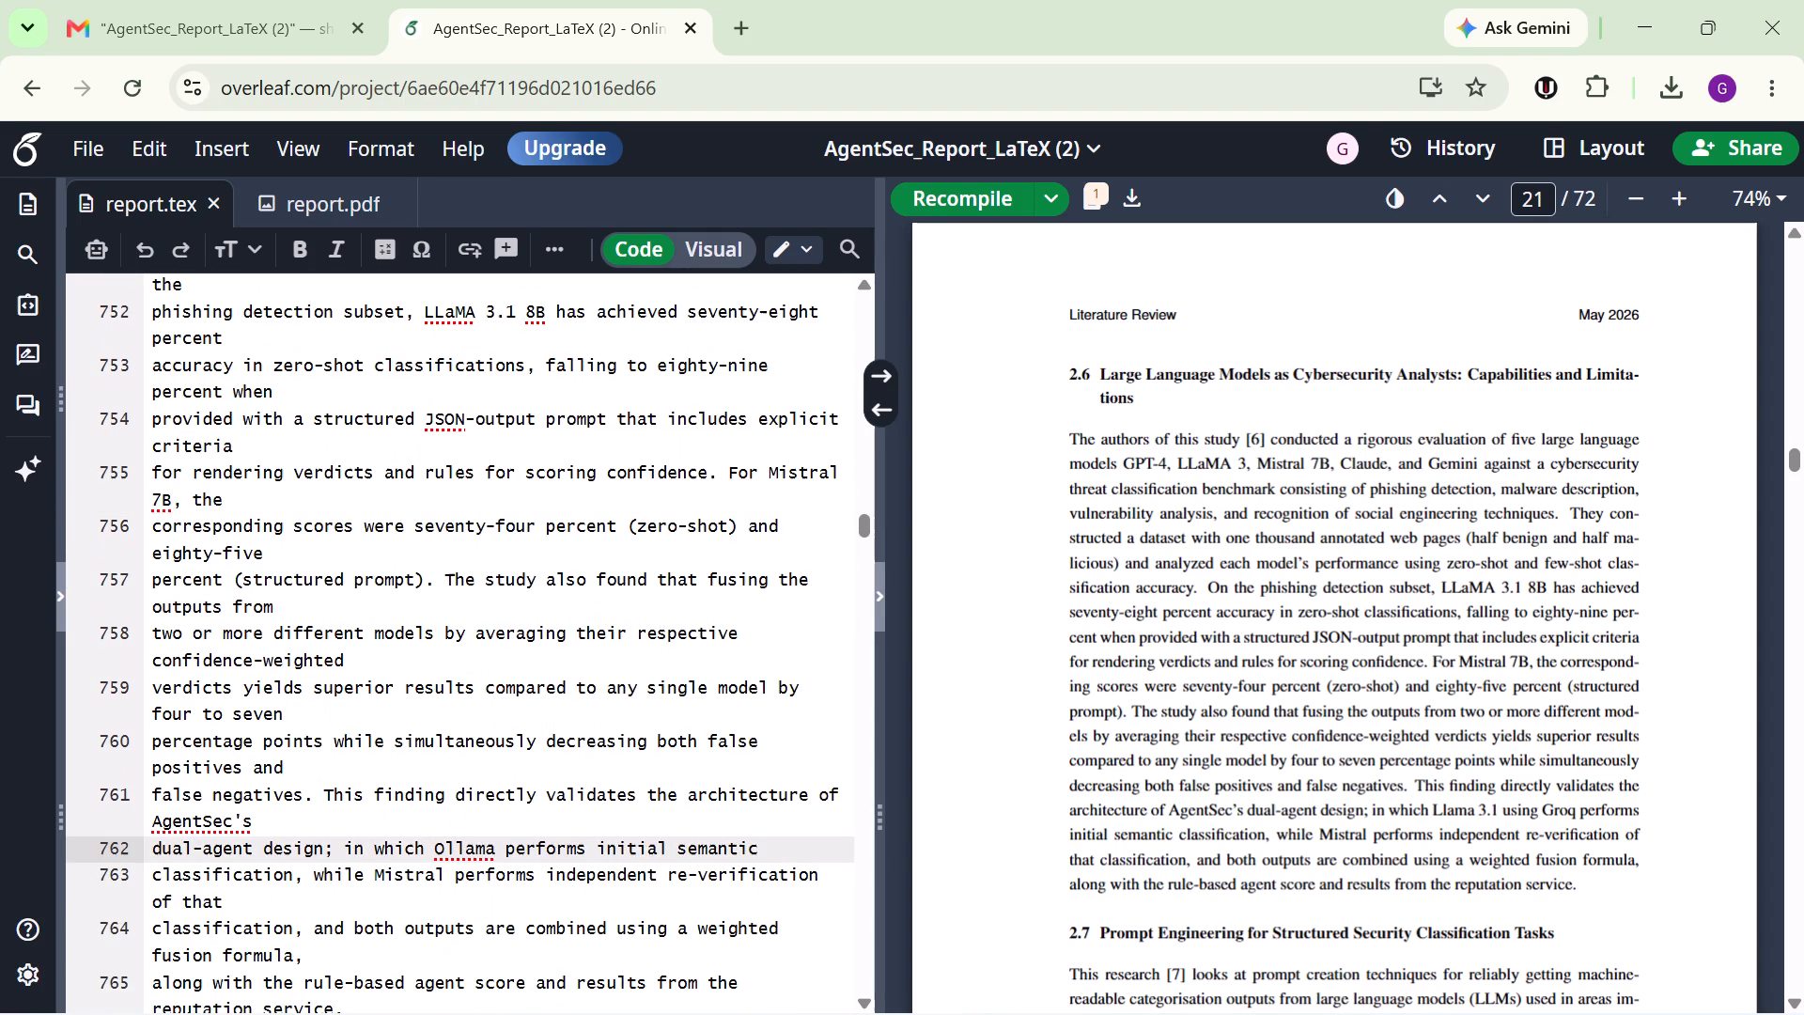
Read section 2.7 on prompt engineering for structured security classification in the compiled PDF, up to the start of section 2.8.
{"action": "scroll", "coordinate": [1228, 695], "scroll_direction": "down", "scroll_amount": 1}
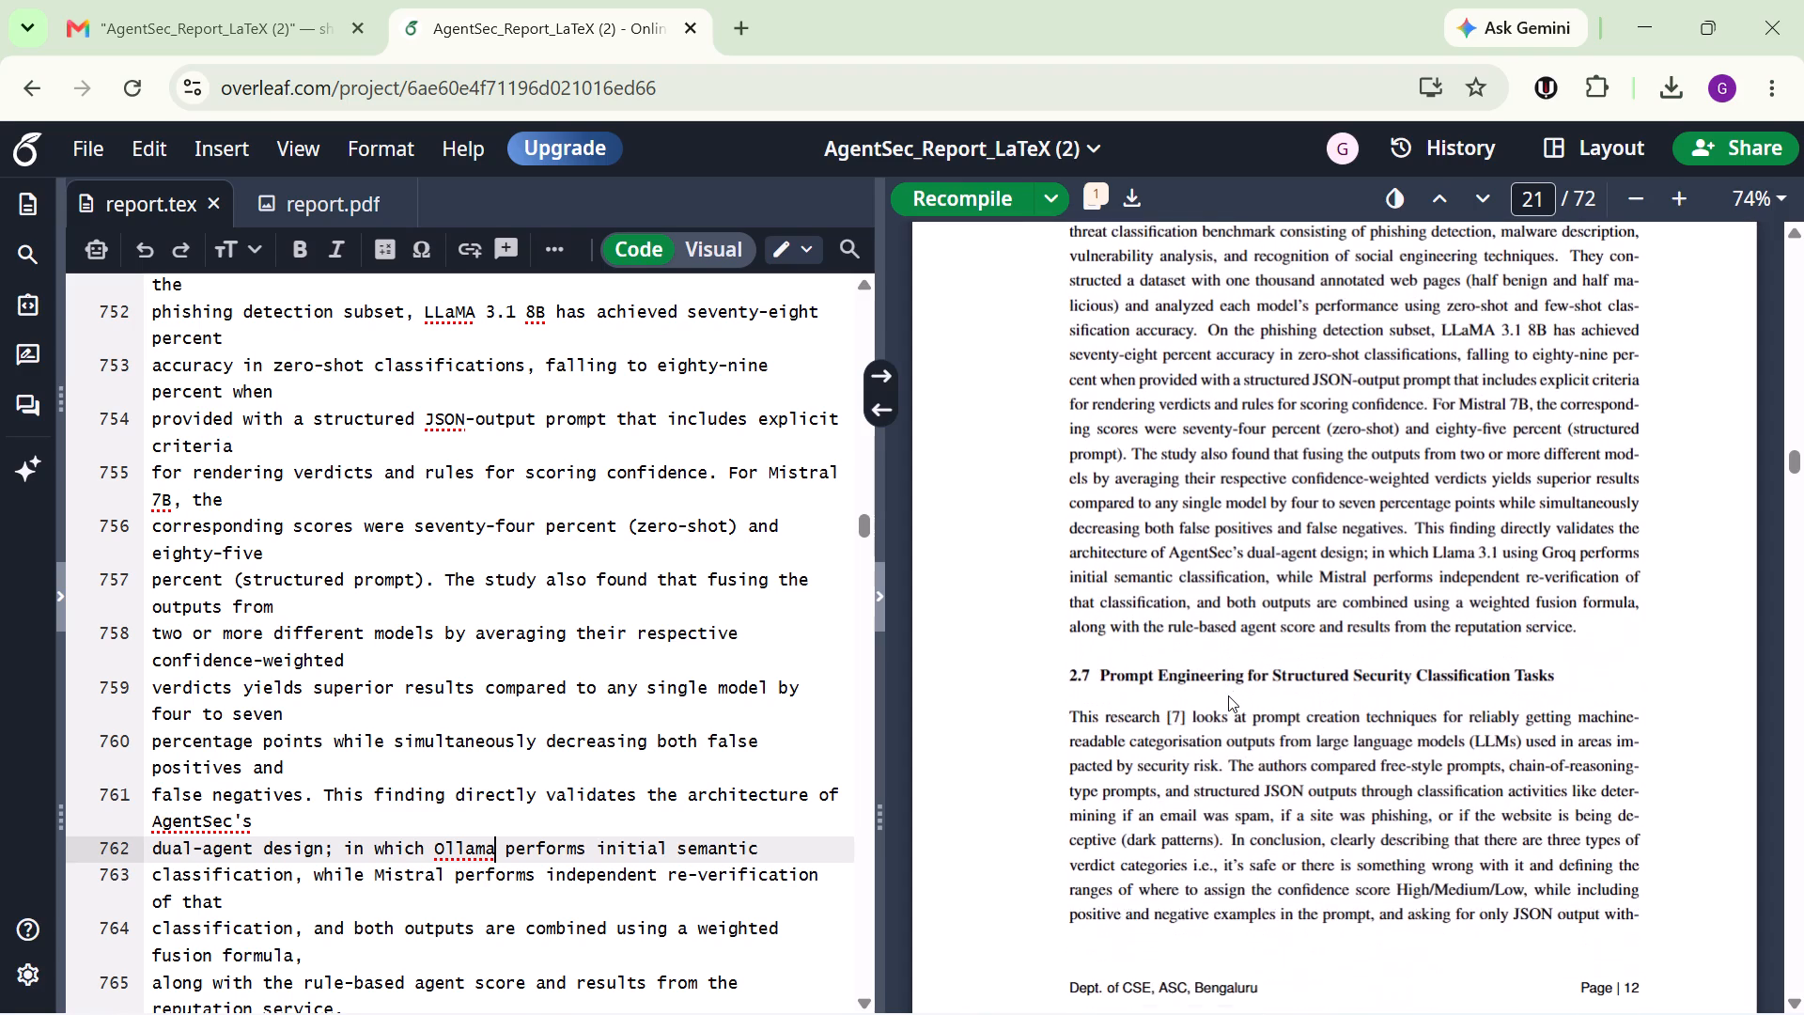
{"action": "scroll", "coordinate": [1228, 695], "scroll_direction": "down", "scroll_amount": 3}
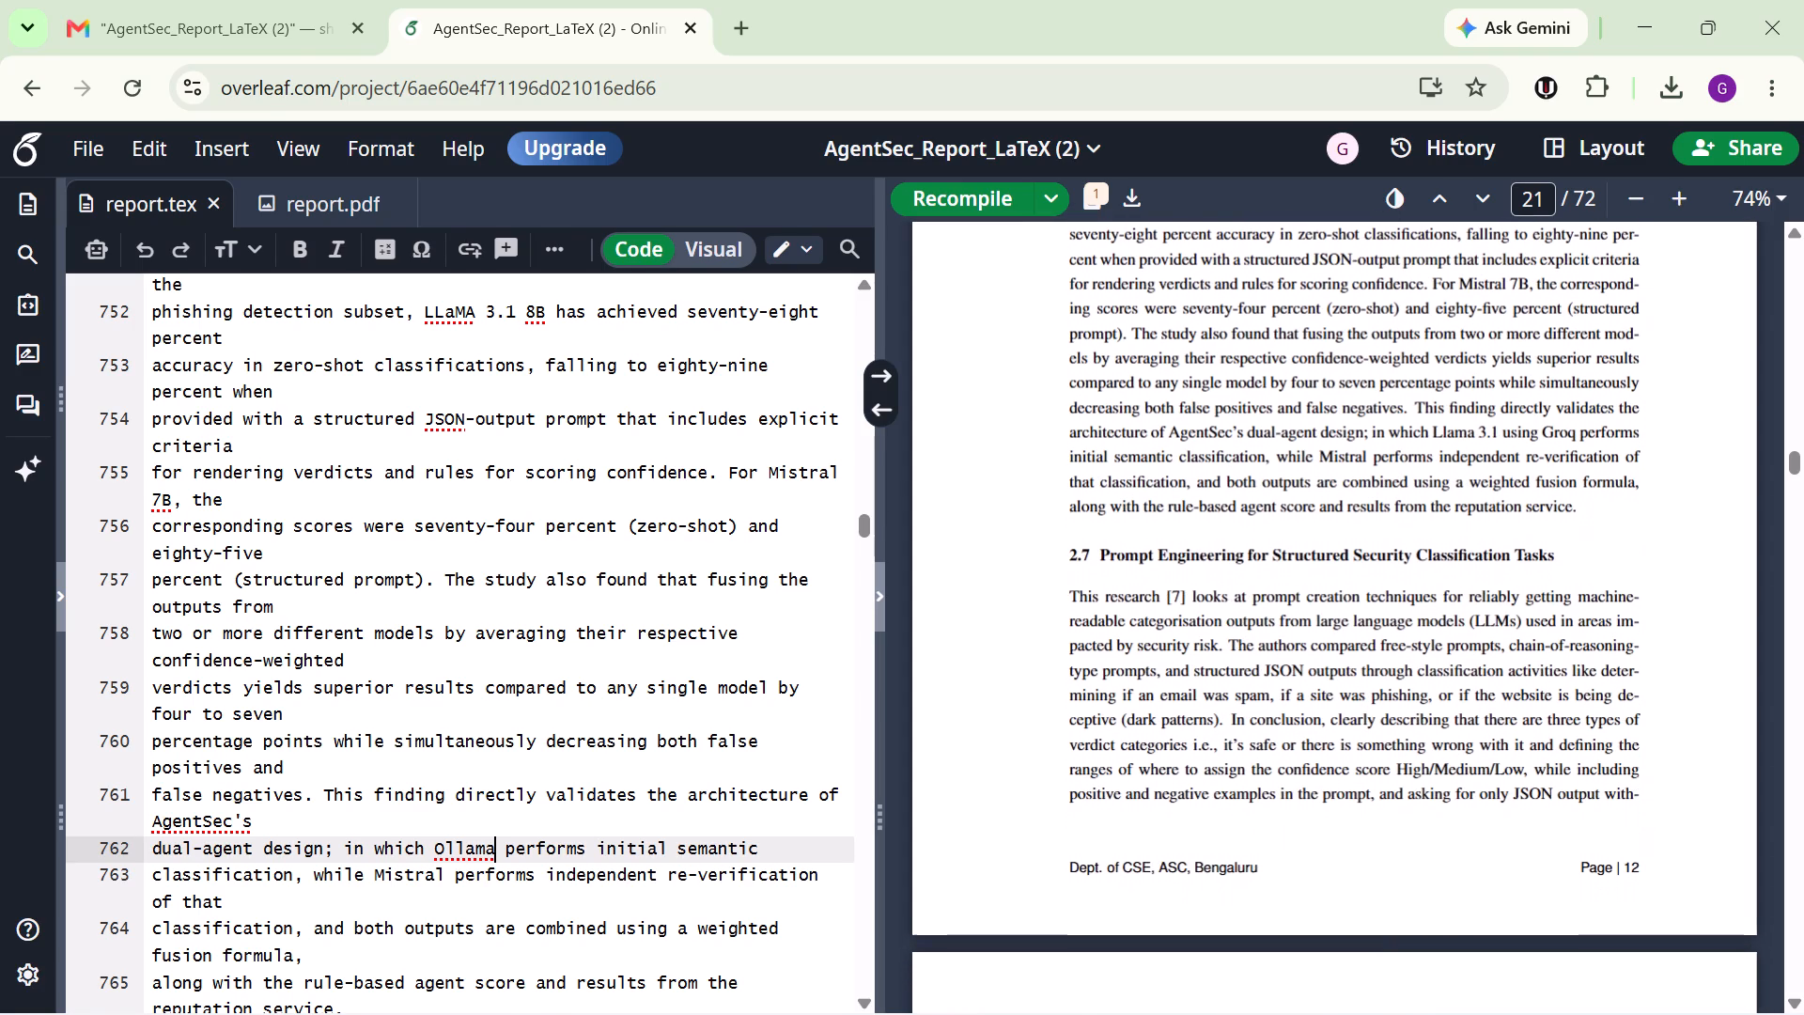
{"action": "scroll", "coordinate": [1228, 695], "scroll_direction": "down", "scroll_amount": 2}
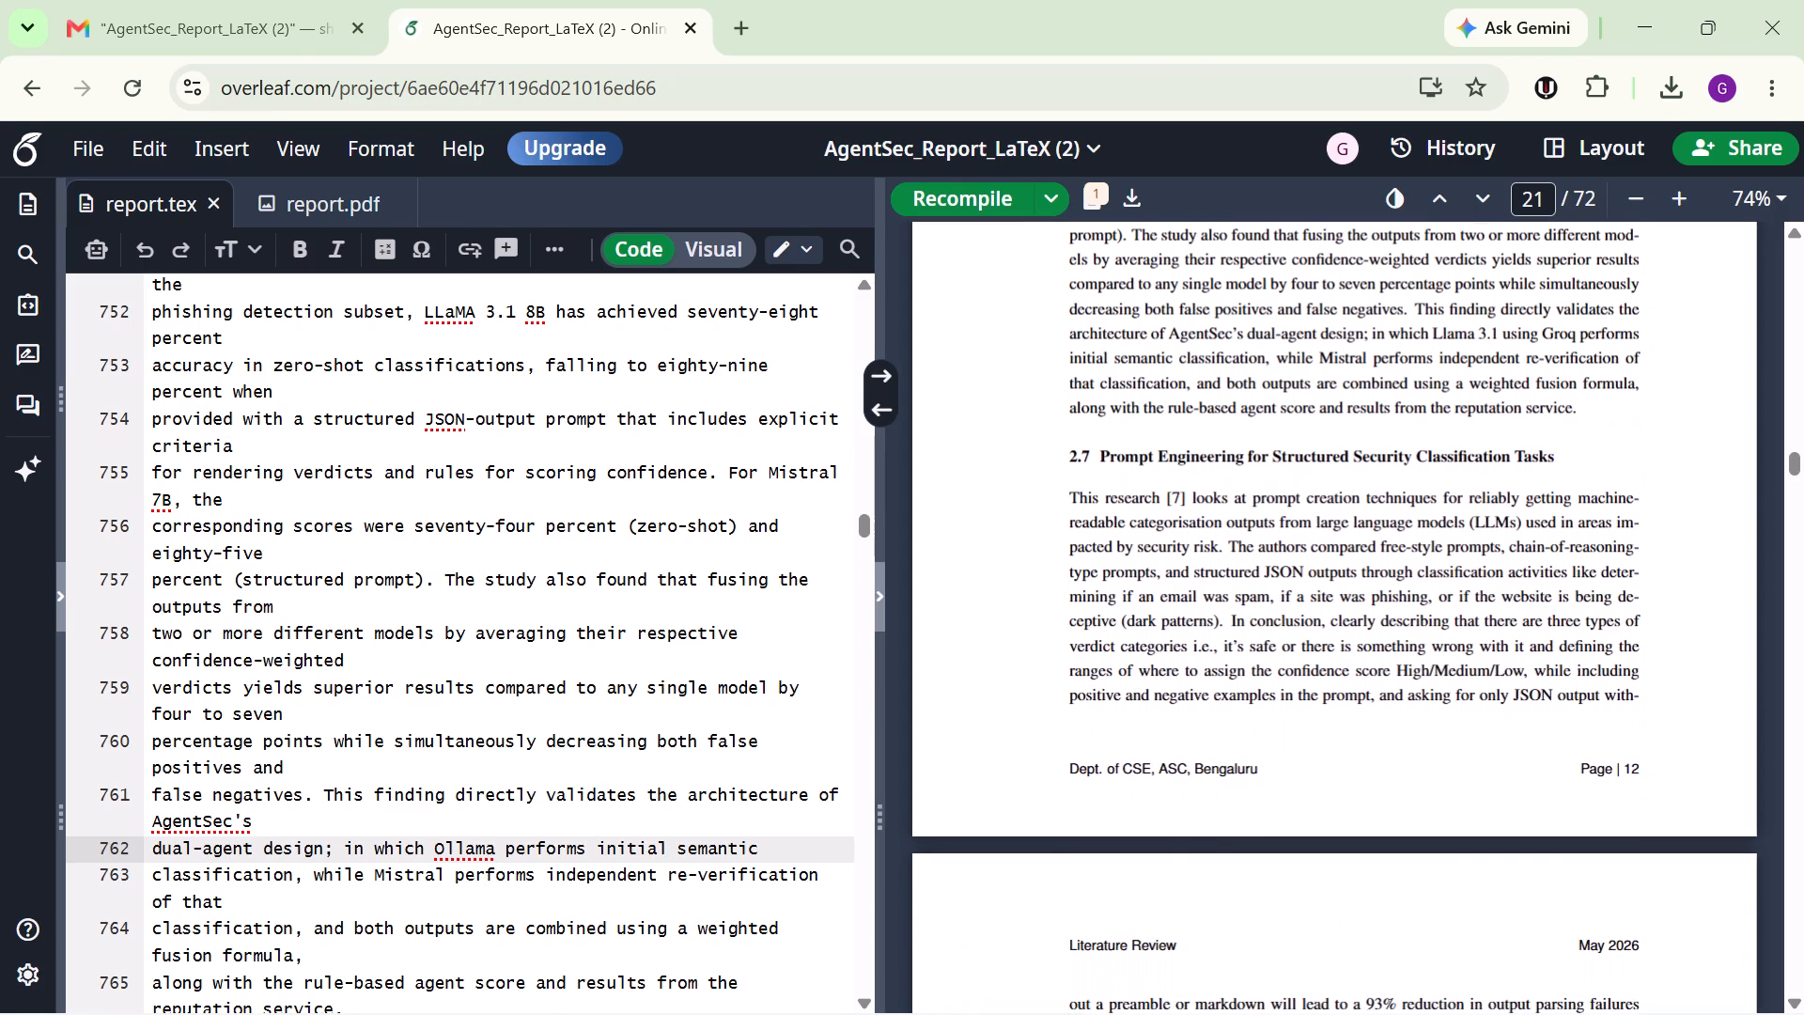
{"action": "scroll", "coordinate": [1228, 695], "scroll_direction": "down", "scroll_amount": 2}
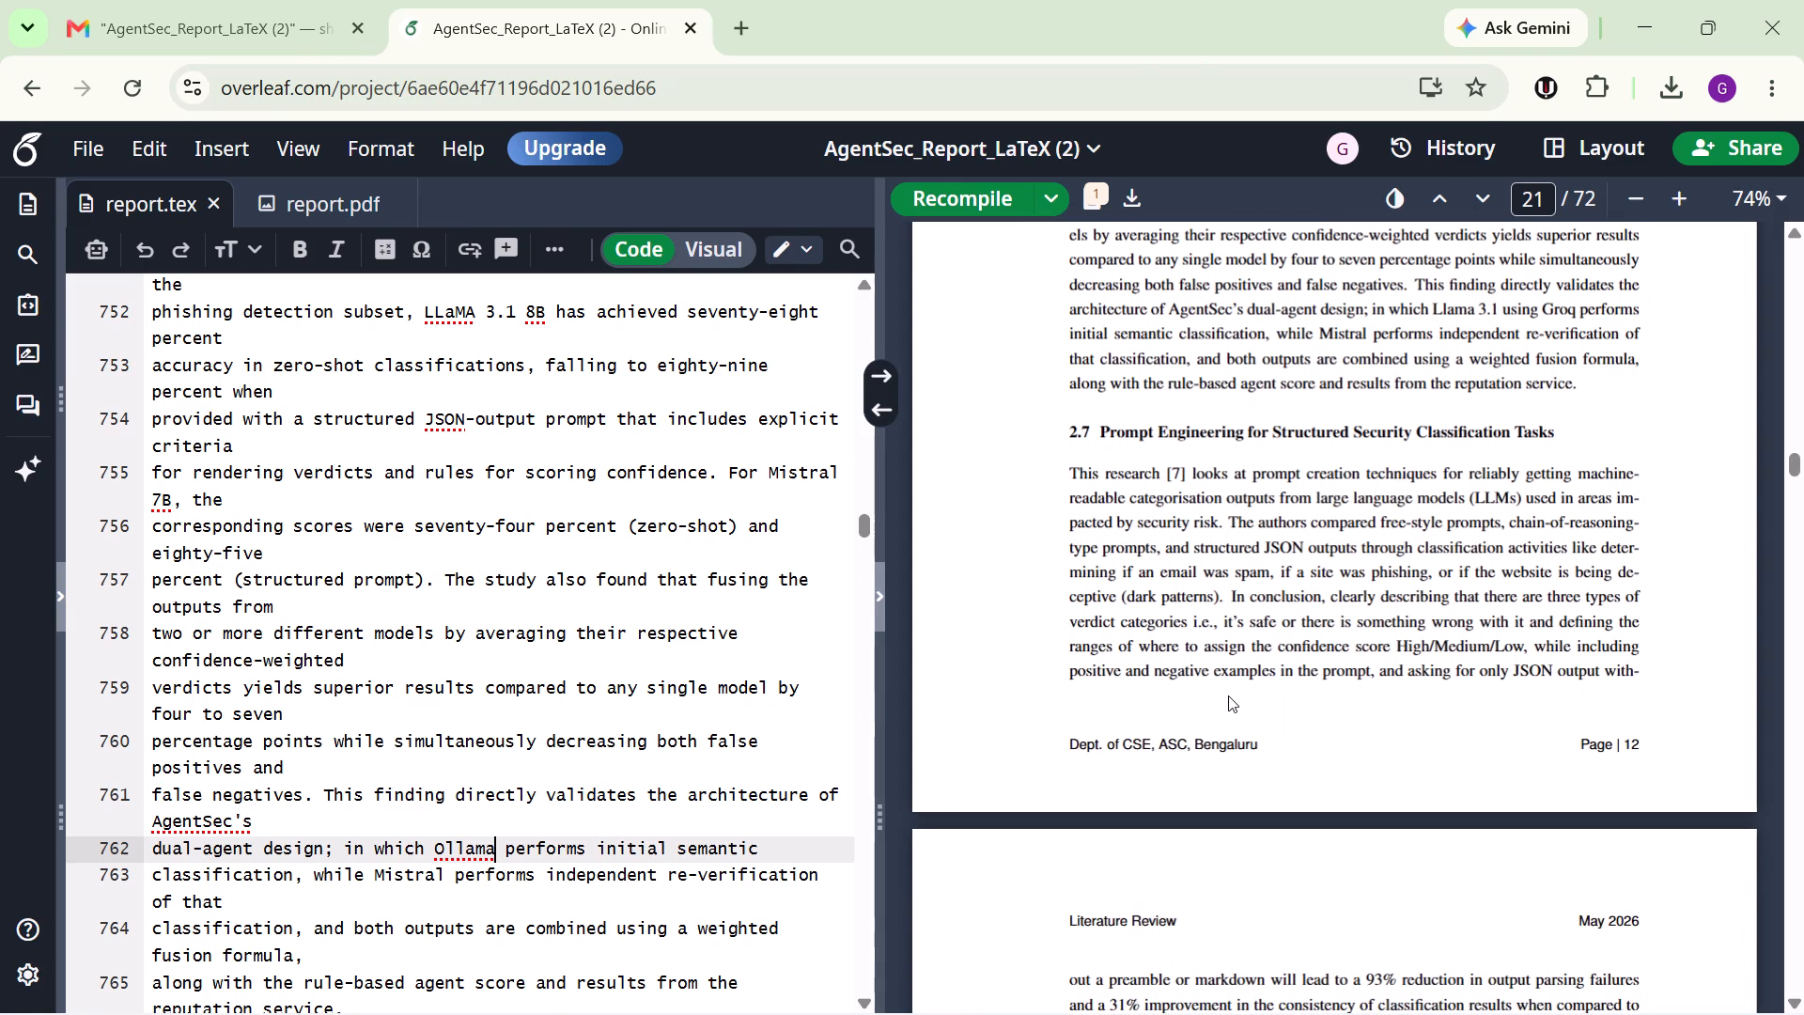
{"action": "scroll", "coordinate": [1228, 695], "scroll_direction": "down", "scroll_amount": 1}
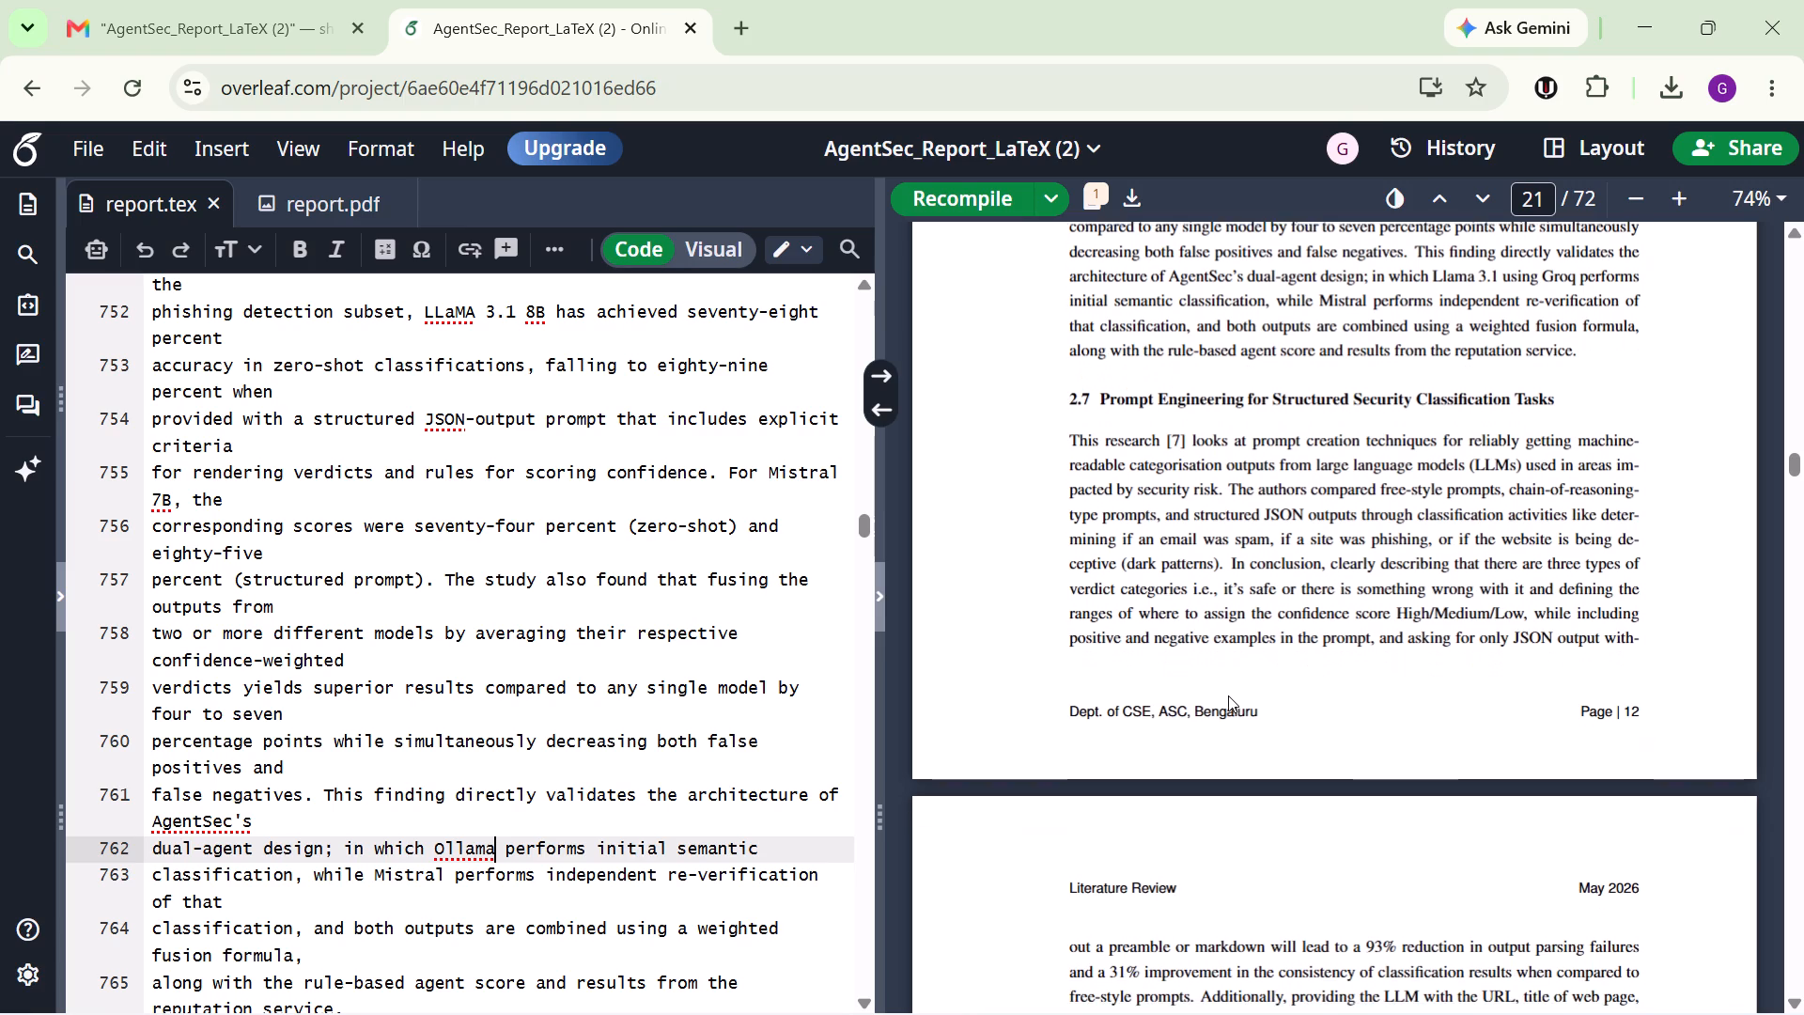
{"action": "scroll", "coordinate": [1228, 695], "scroll_direction": "down", "scroll_amount": 2}
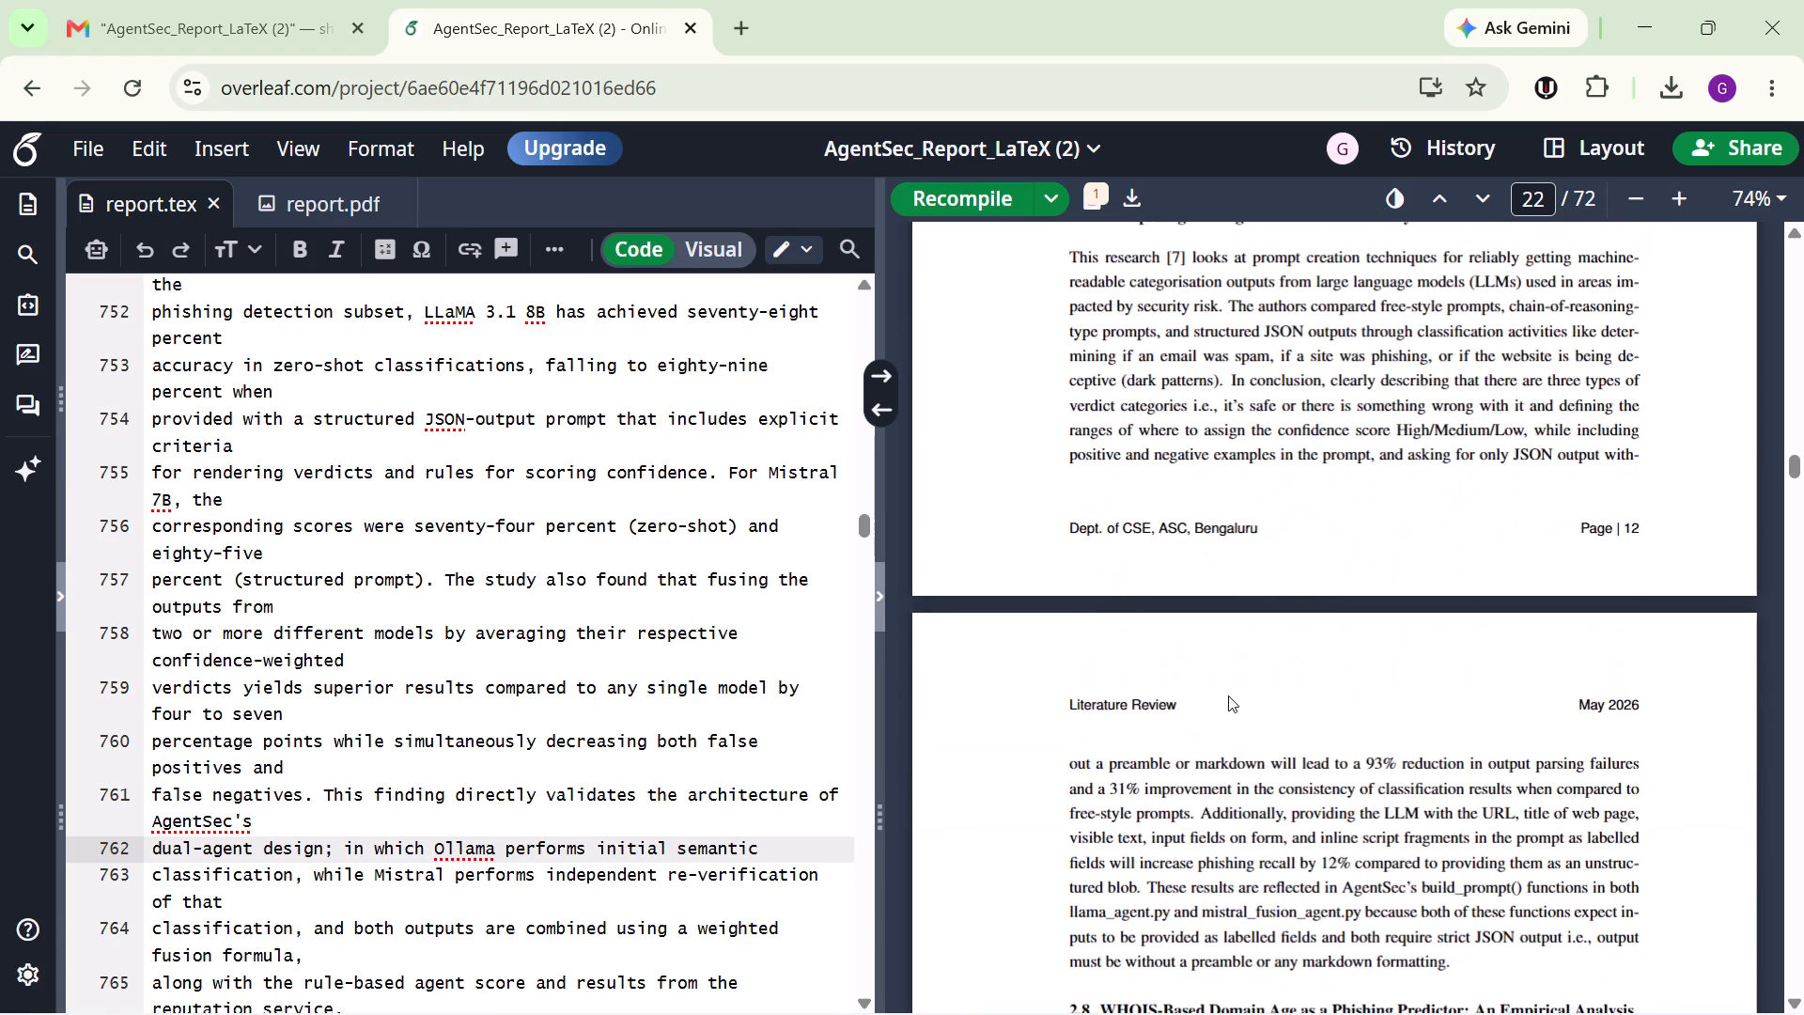
{"action": "scroll", "coordinate": [1228, 695], "scroll_direction": "down", "scroll_amount": 2}
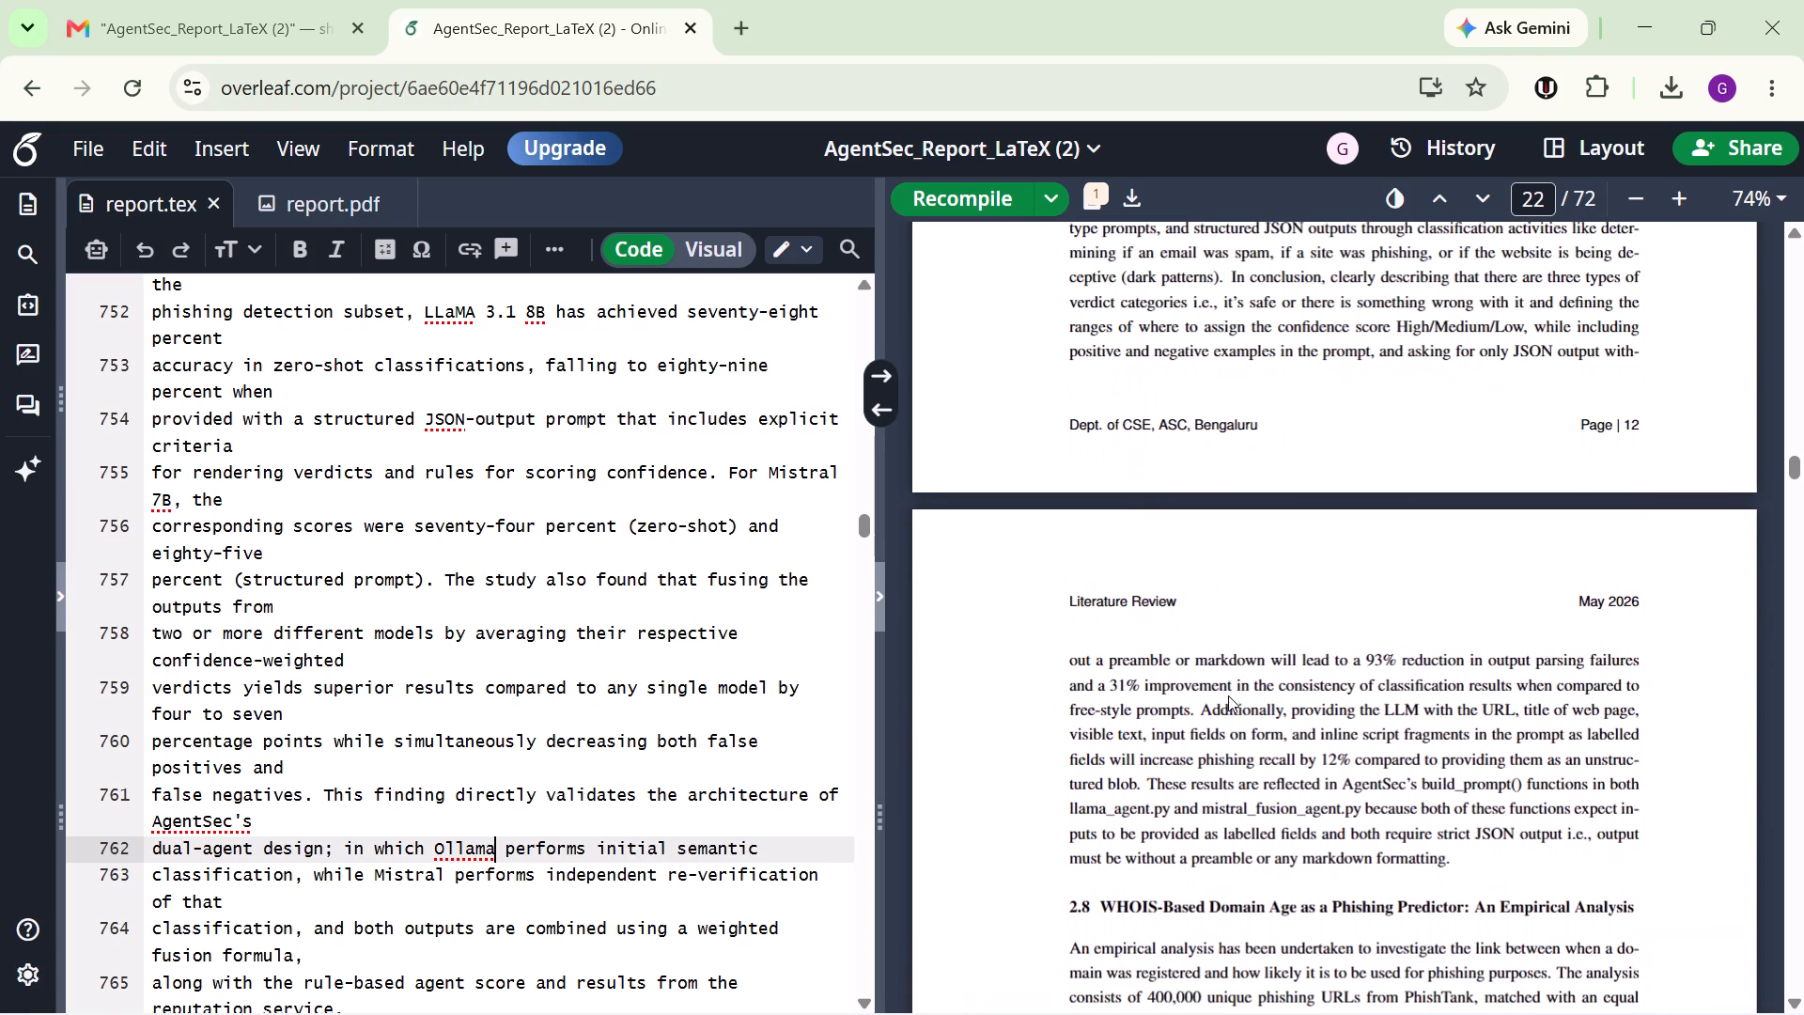
Read section 2.8 on WHOIS-based domain age as a phishing predictor in the compiled PDF, checking for outdated model references.
{"action": "scroll", "coordinate": [1228, 695], "scroll_direction": "down", "scroll_amount": 1}
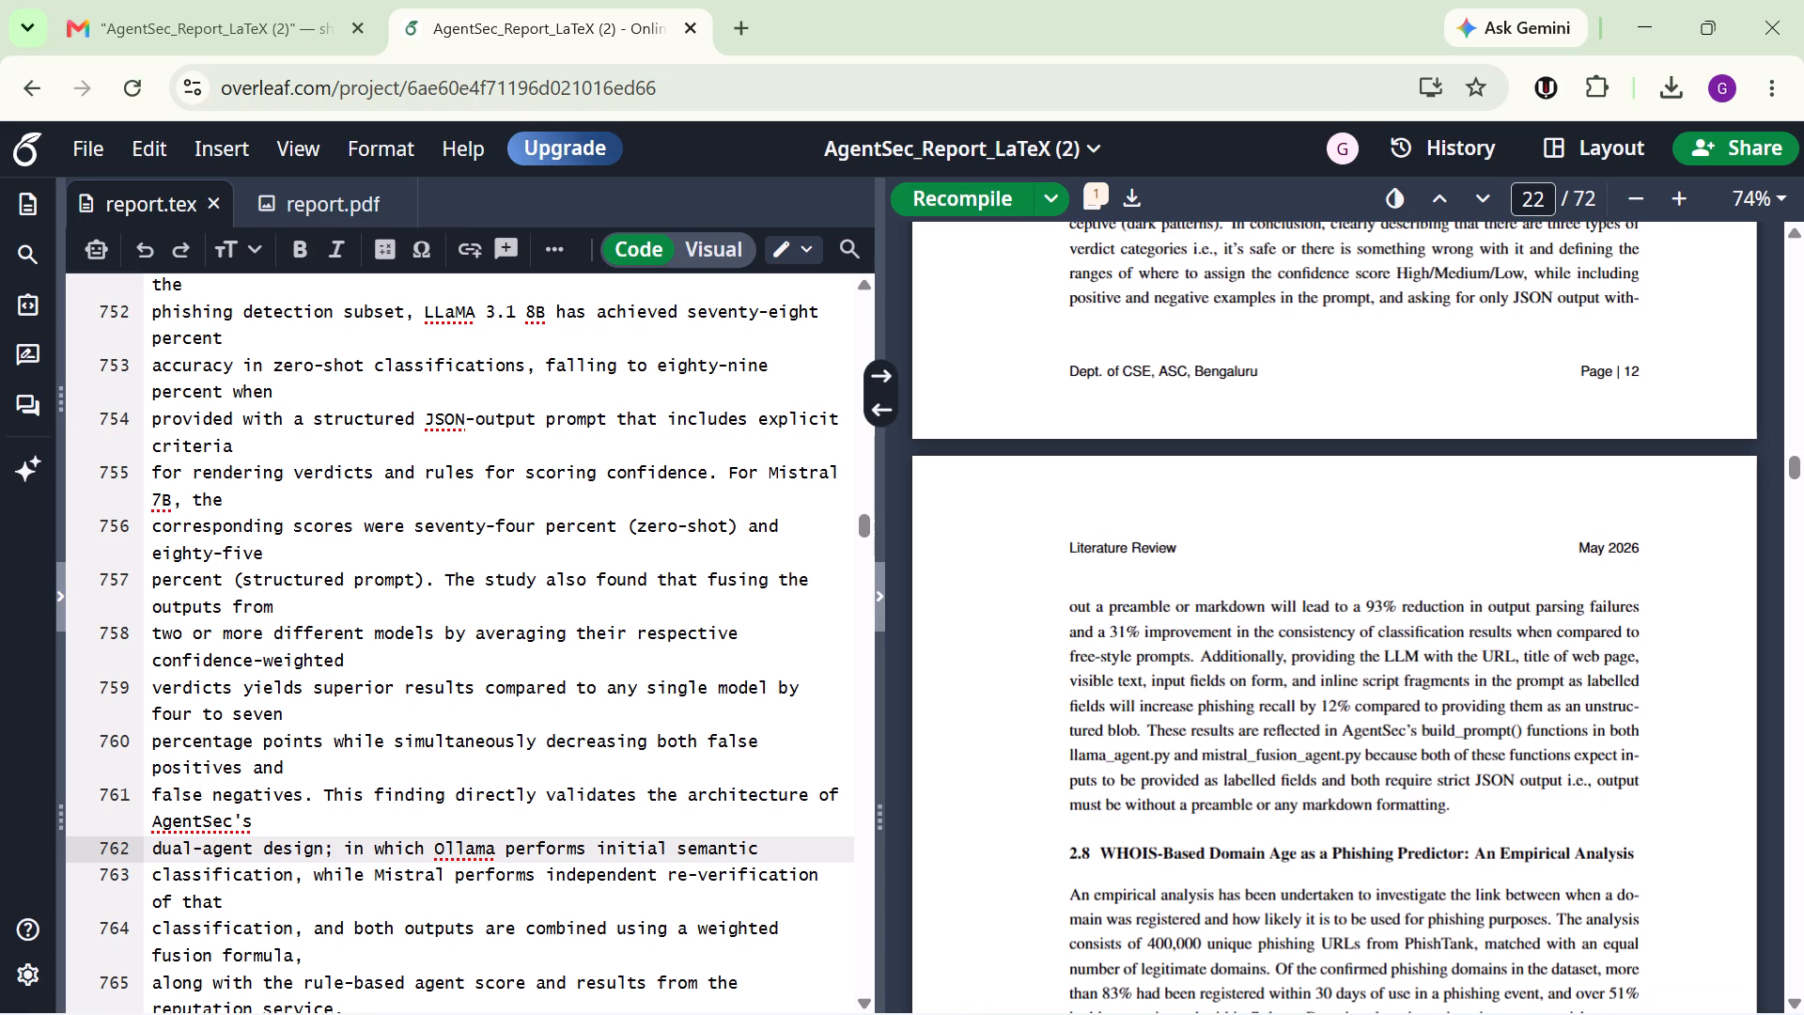
{"action": "scroll", "coordinate": [1228, 695], "scroll_direction": "down", "scroll_amount": 2}
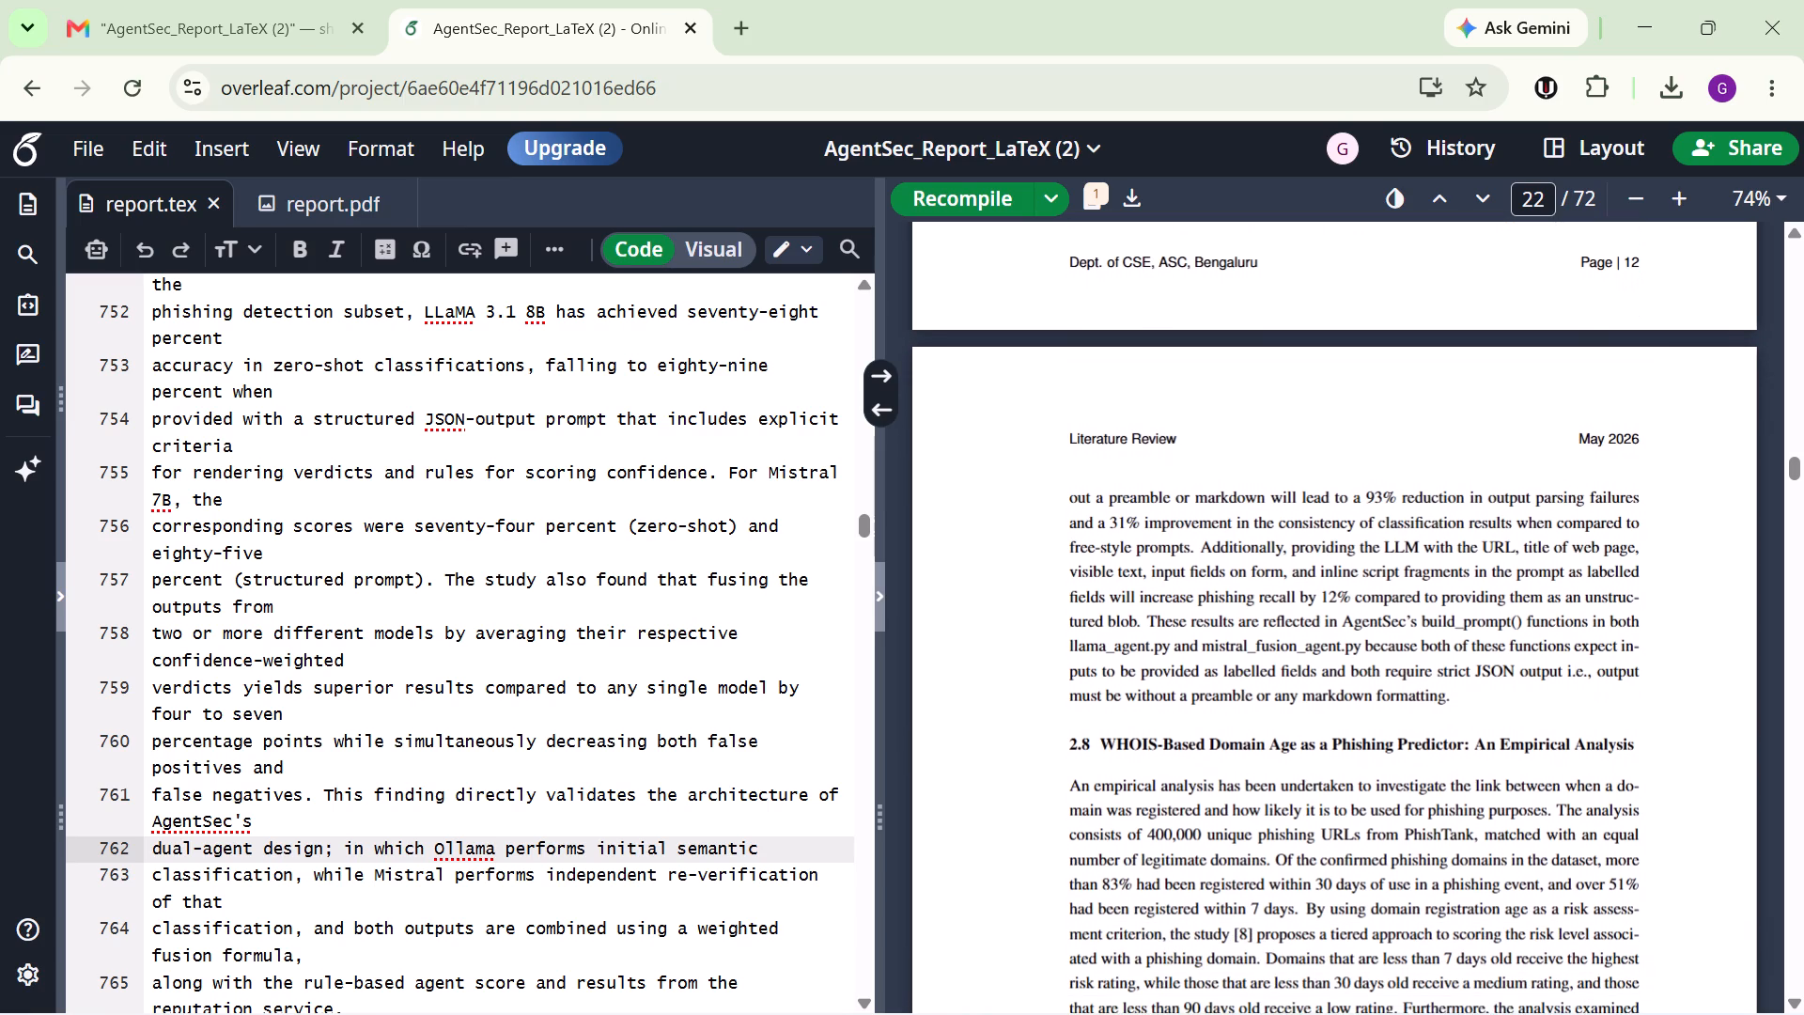
{"action": "scroll", "coordinate": [1228, 695], "scroll_direction": "down", "scroll_amount": 3}
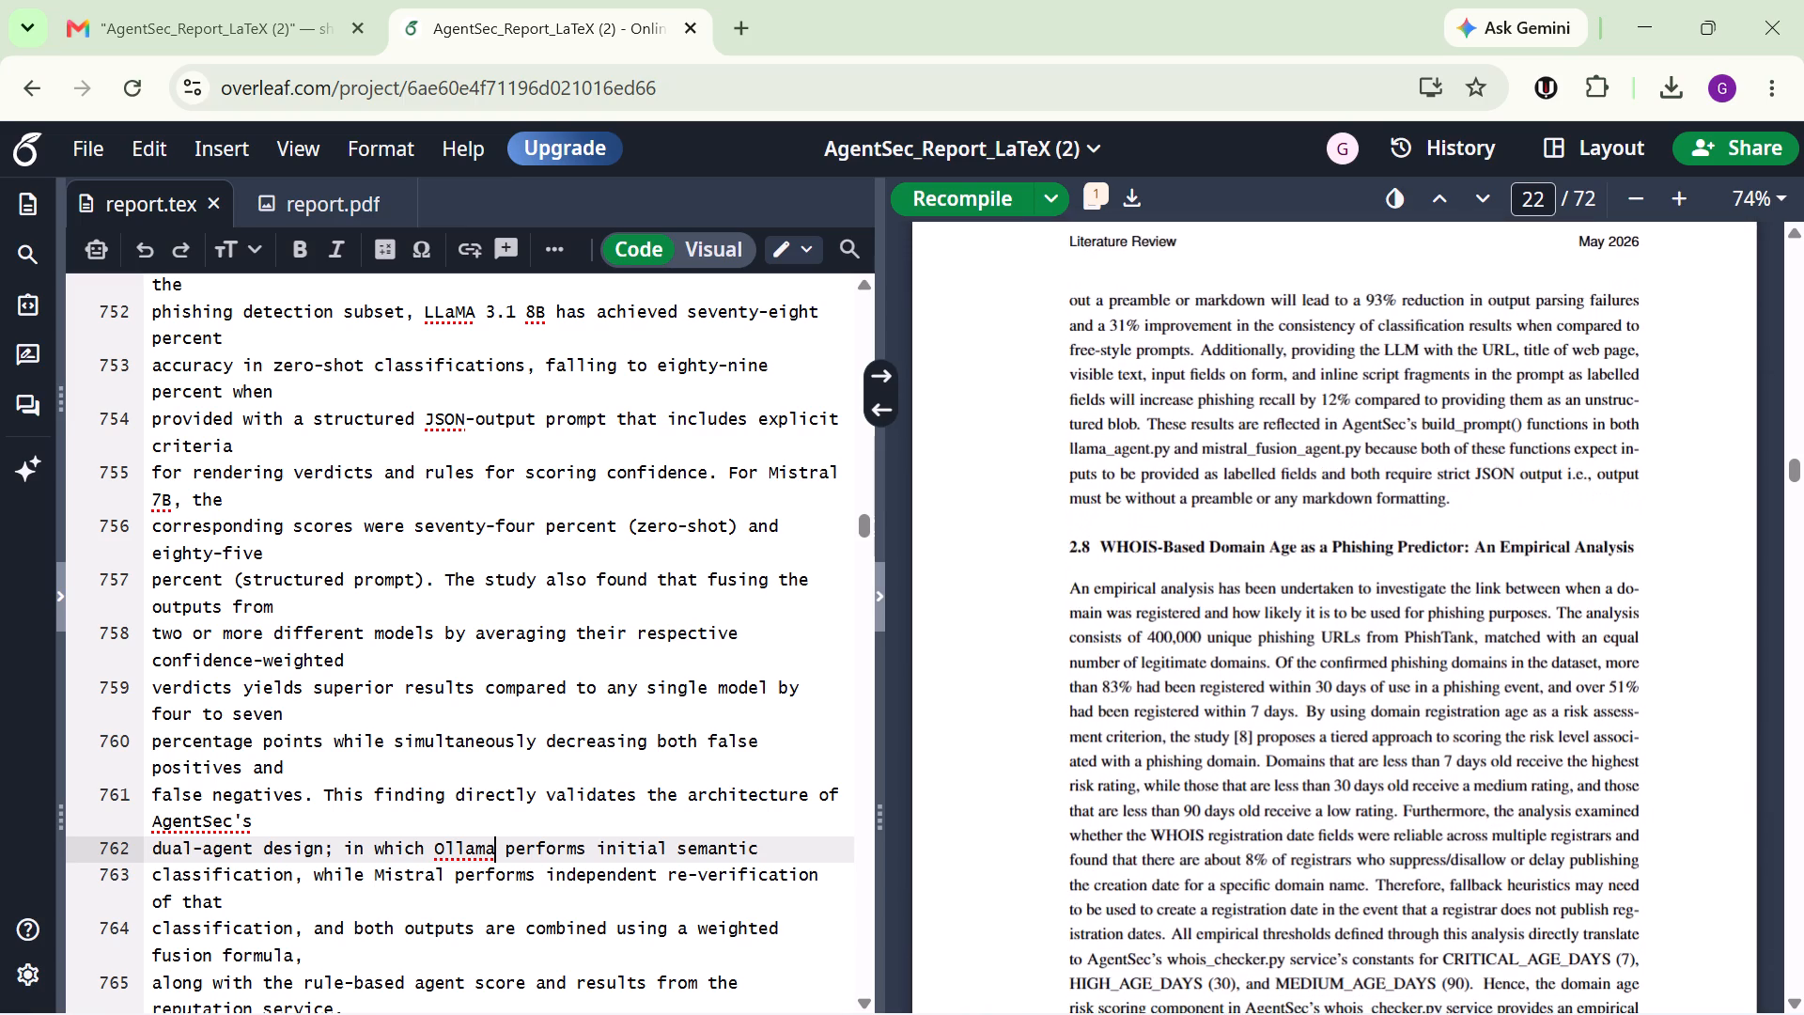
{"action": "scroll", "coordinate": [1228, 695], "scroll_direction": "down", "scroll_amount": 2}
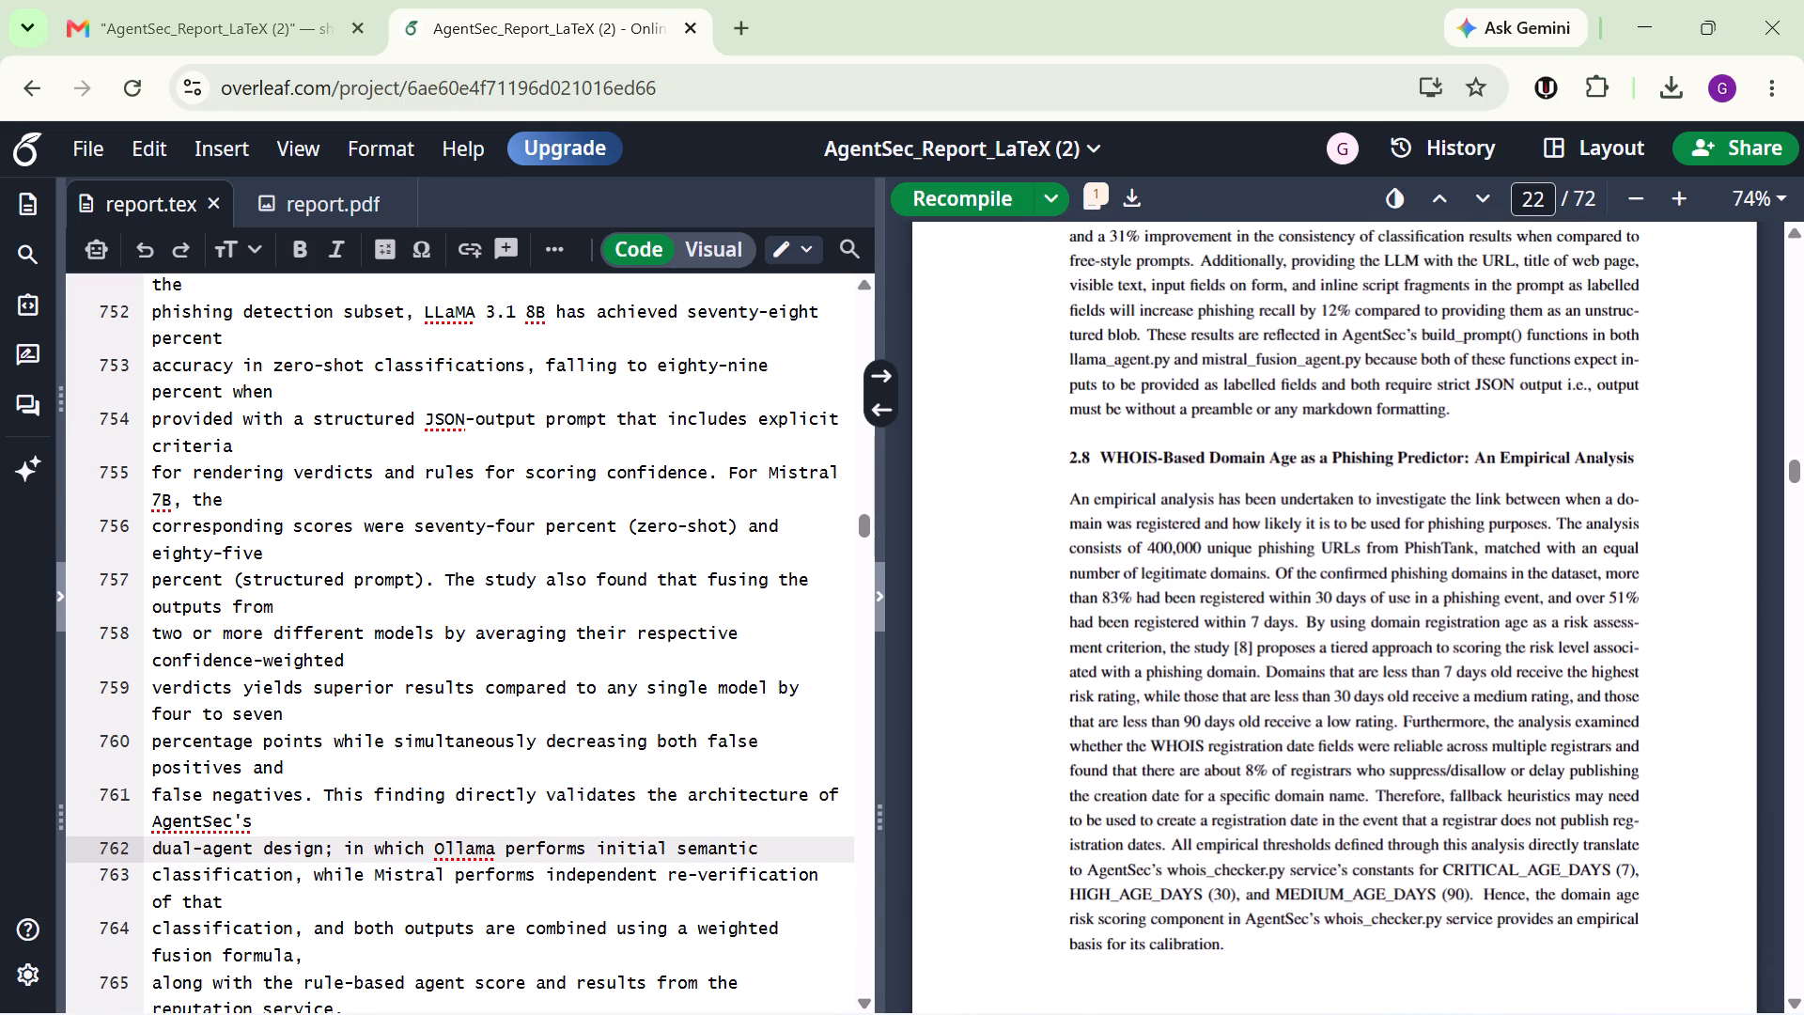
{"action": "scroll", "coordinate": [1228, 695], "scroll_direction": "down", "scroll_amount": 2}
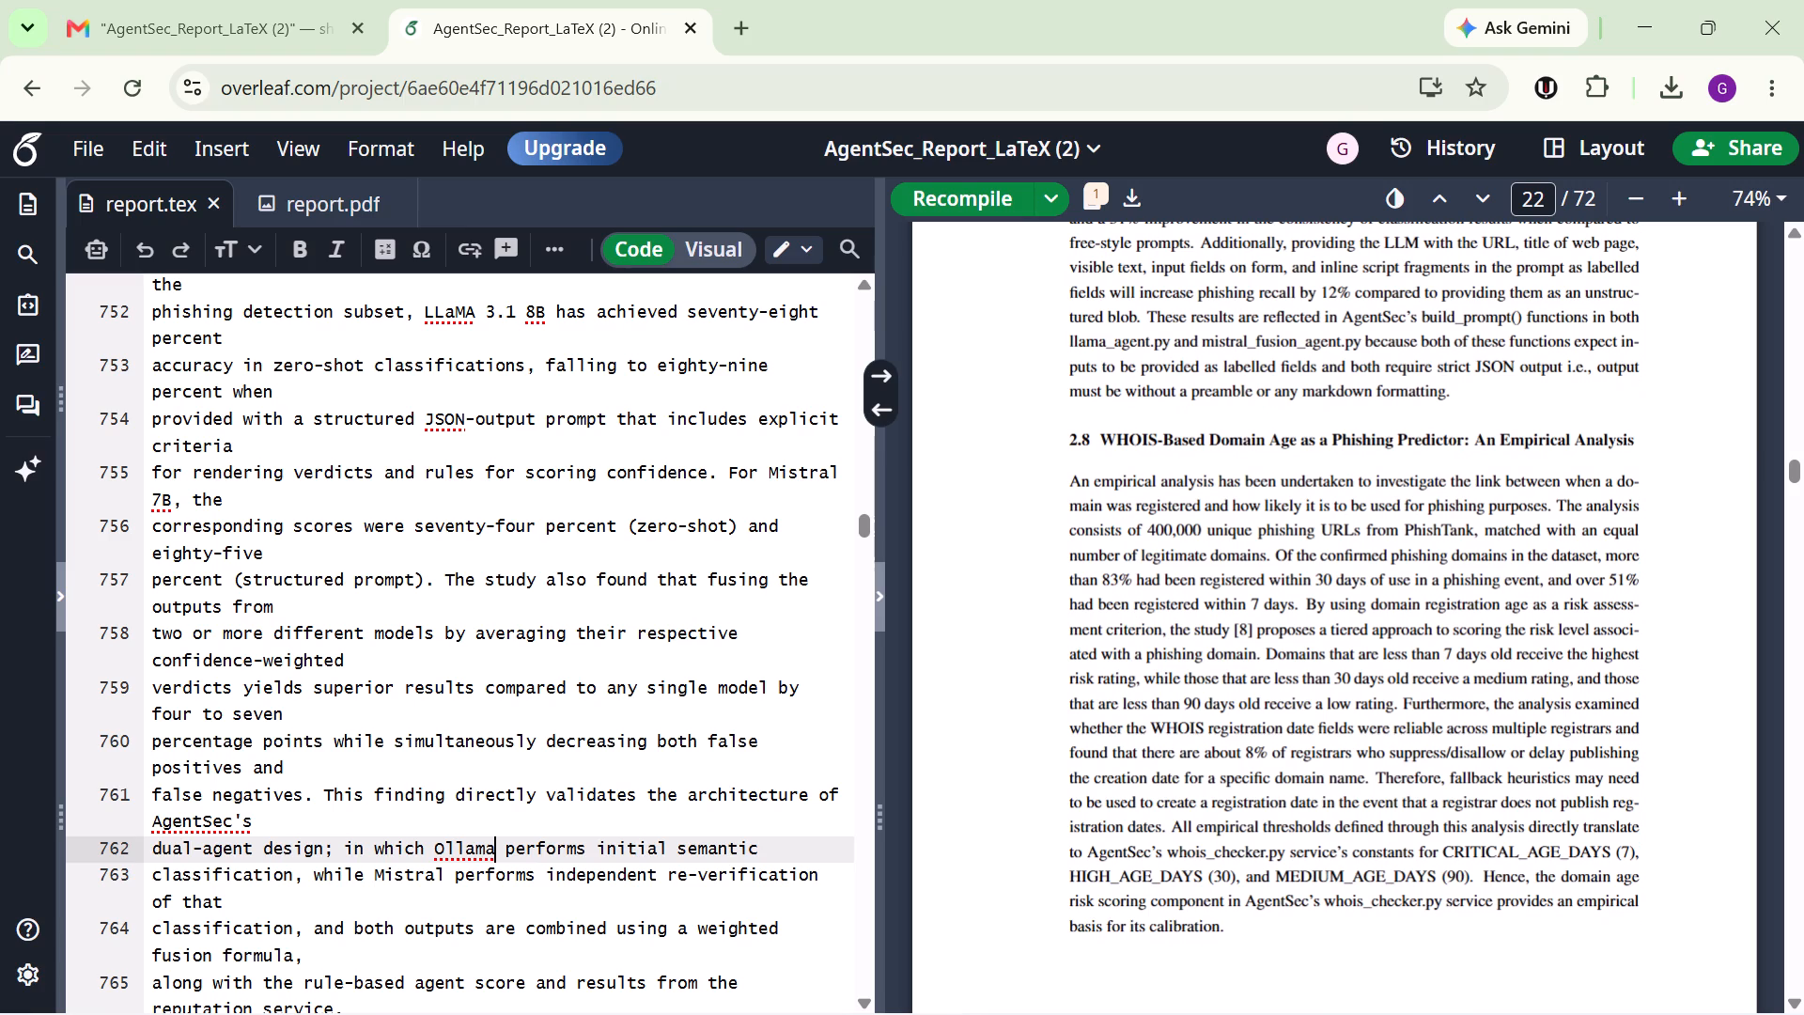
{"action": "scroll", "coordinate": [1228, 695], "scroll_direction": "down", "scroll_amount": 2}
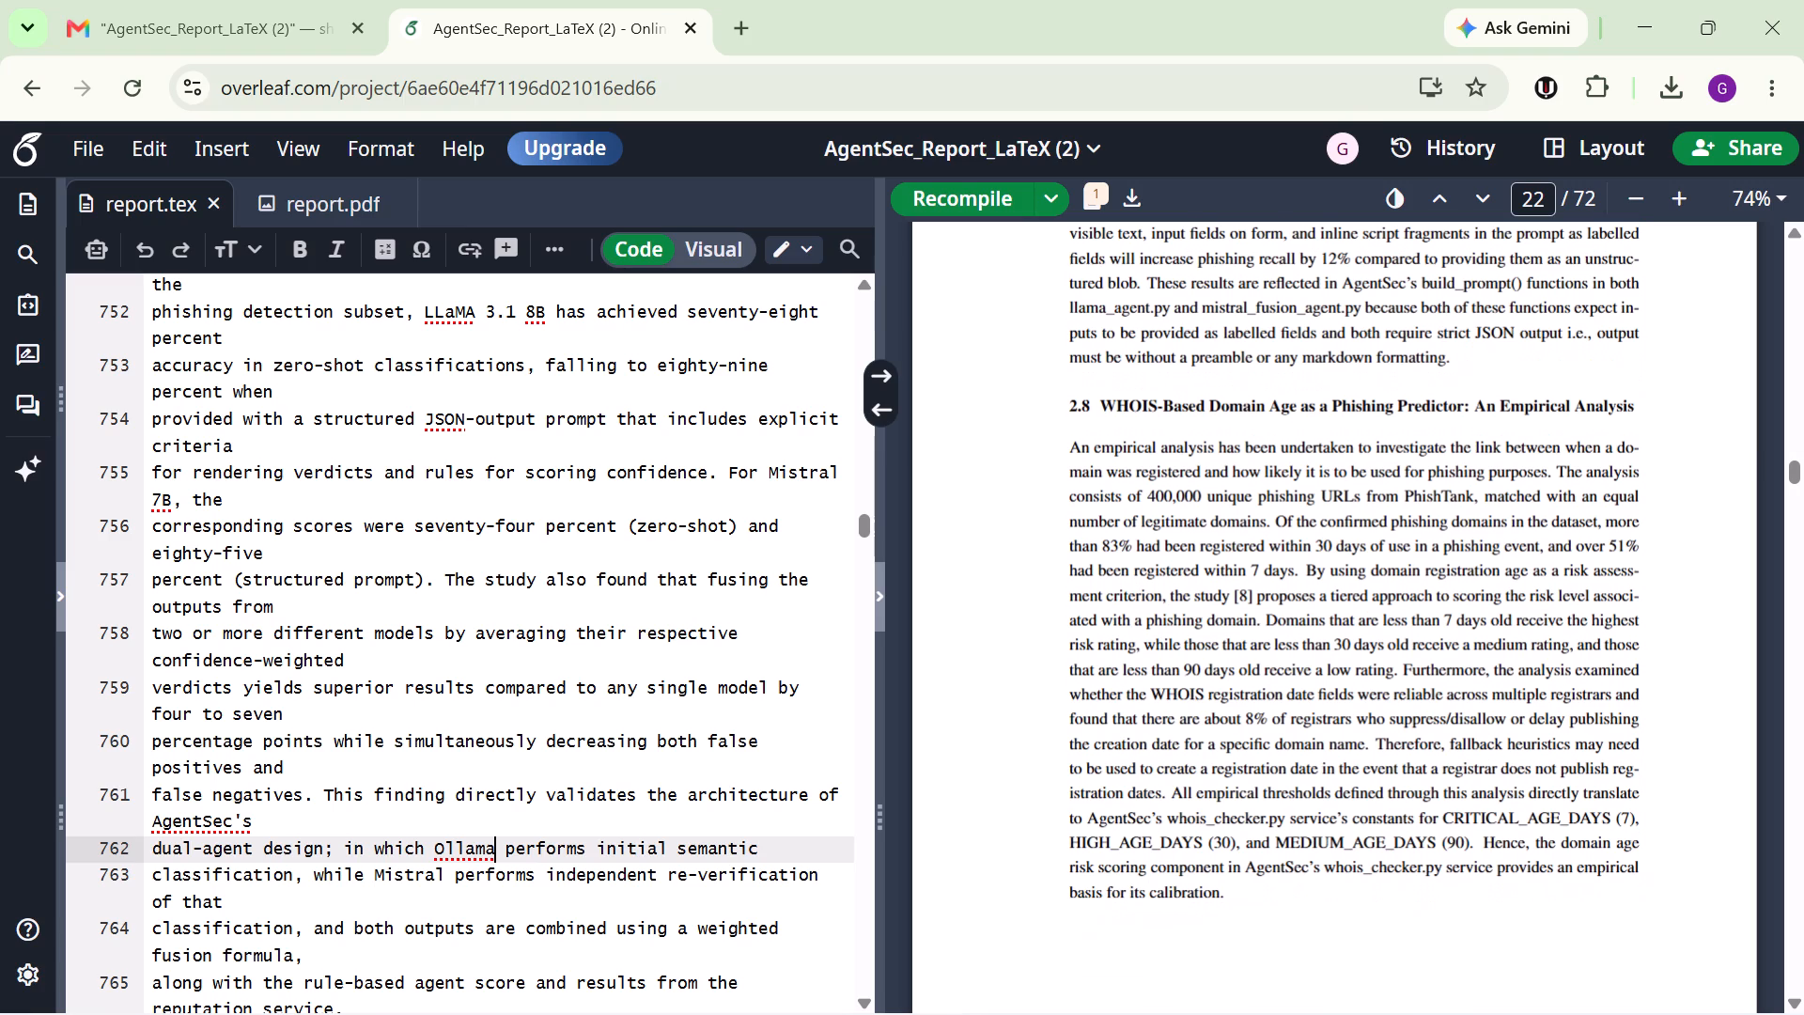
{"action": "scroll", "coordinate": [1228, 695], "scroll_direction": "down", "scroll_amount": 1}
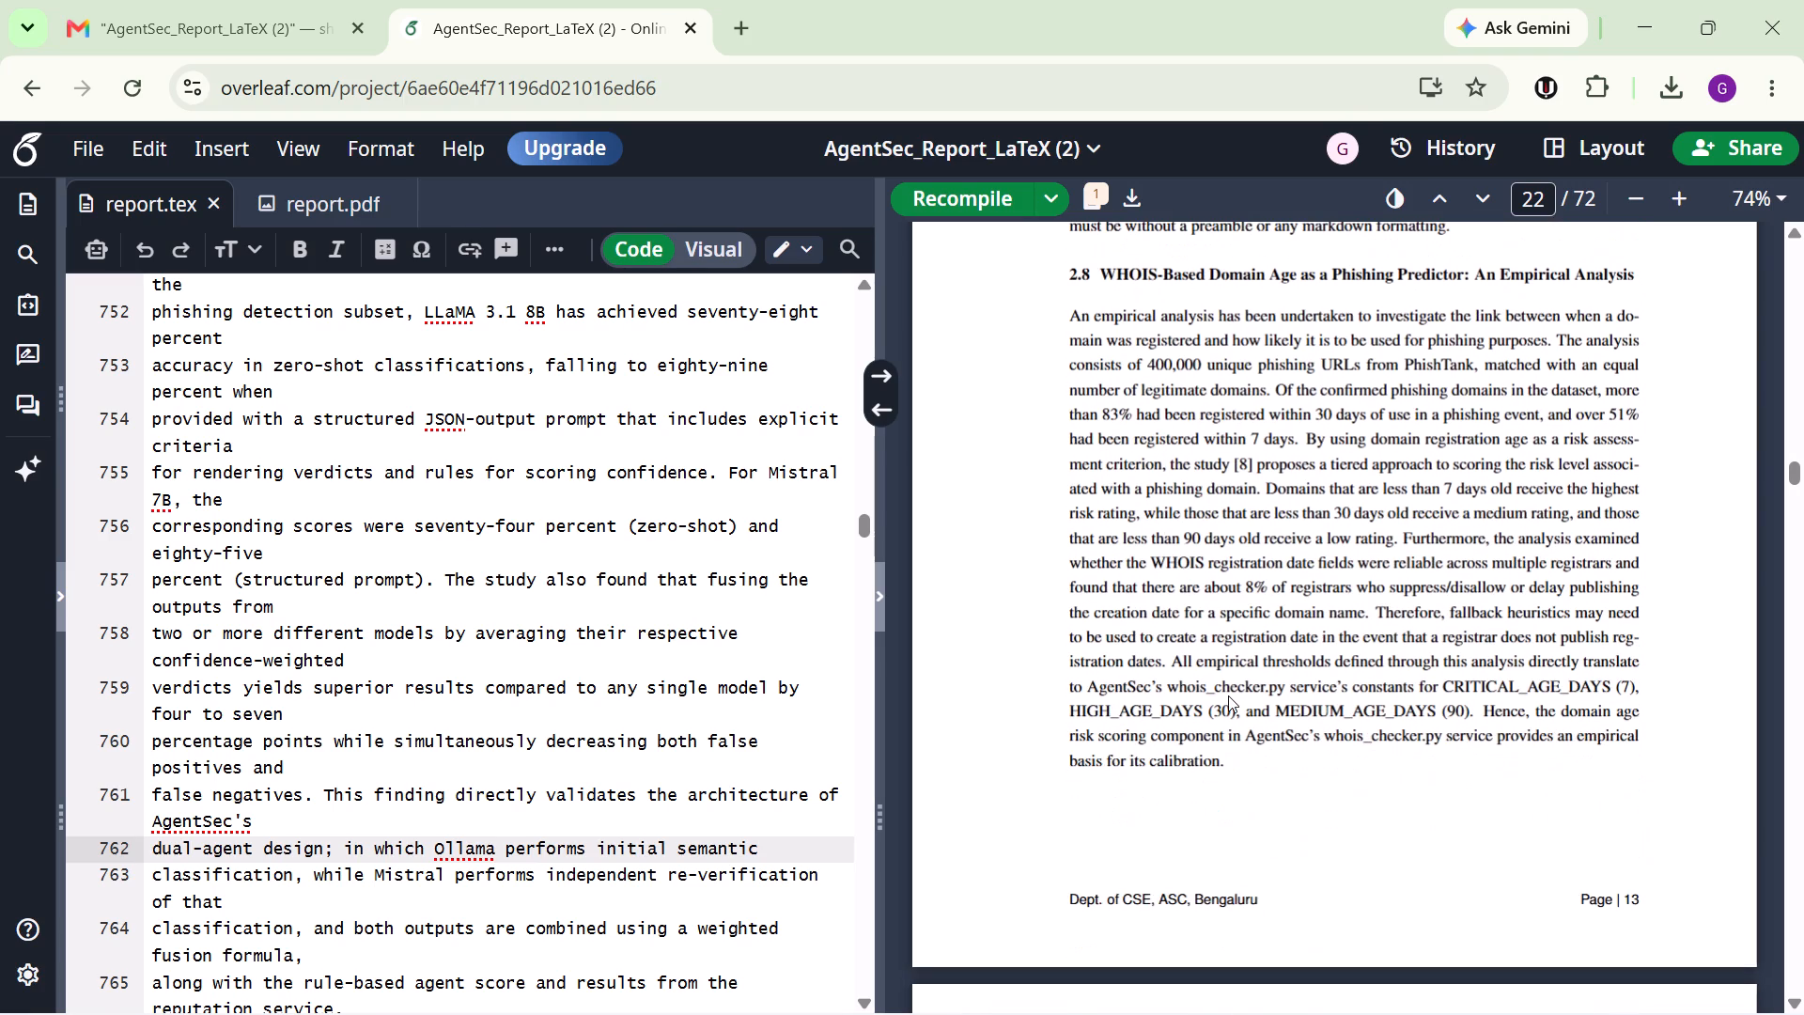
Read section 2.9 on PhishTank and the opening of section 2.10 on multi-agent systems in the compiled PDF.
{"action": "scroll", "coordinate": [1228, 695], "scroll_direction": "down", "scroll_amount": 5}
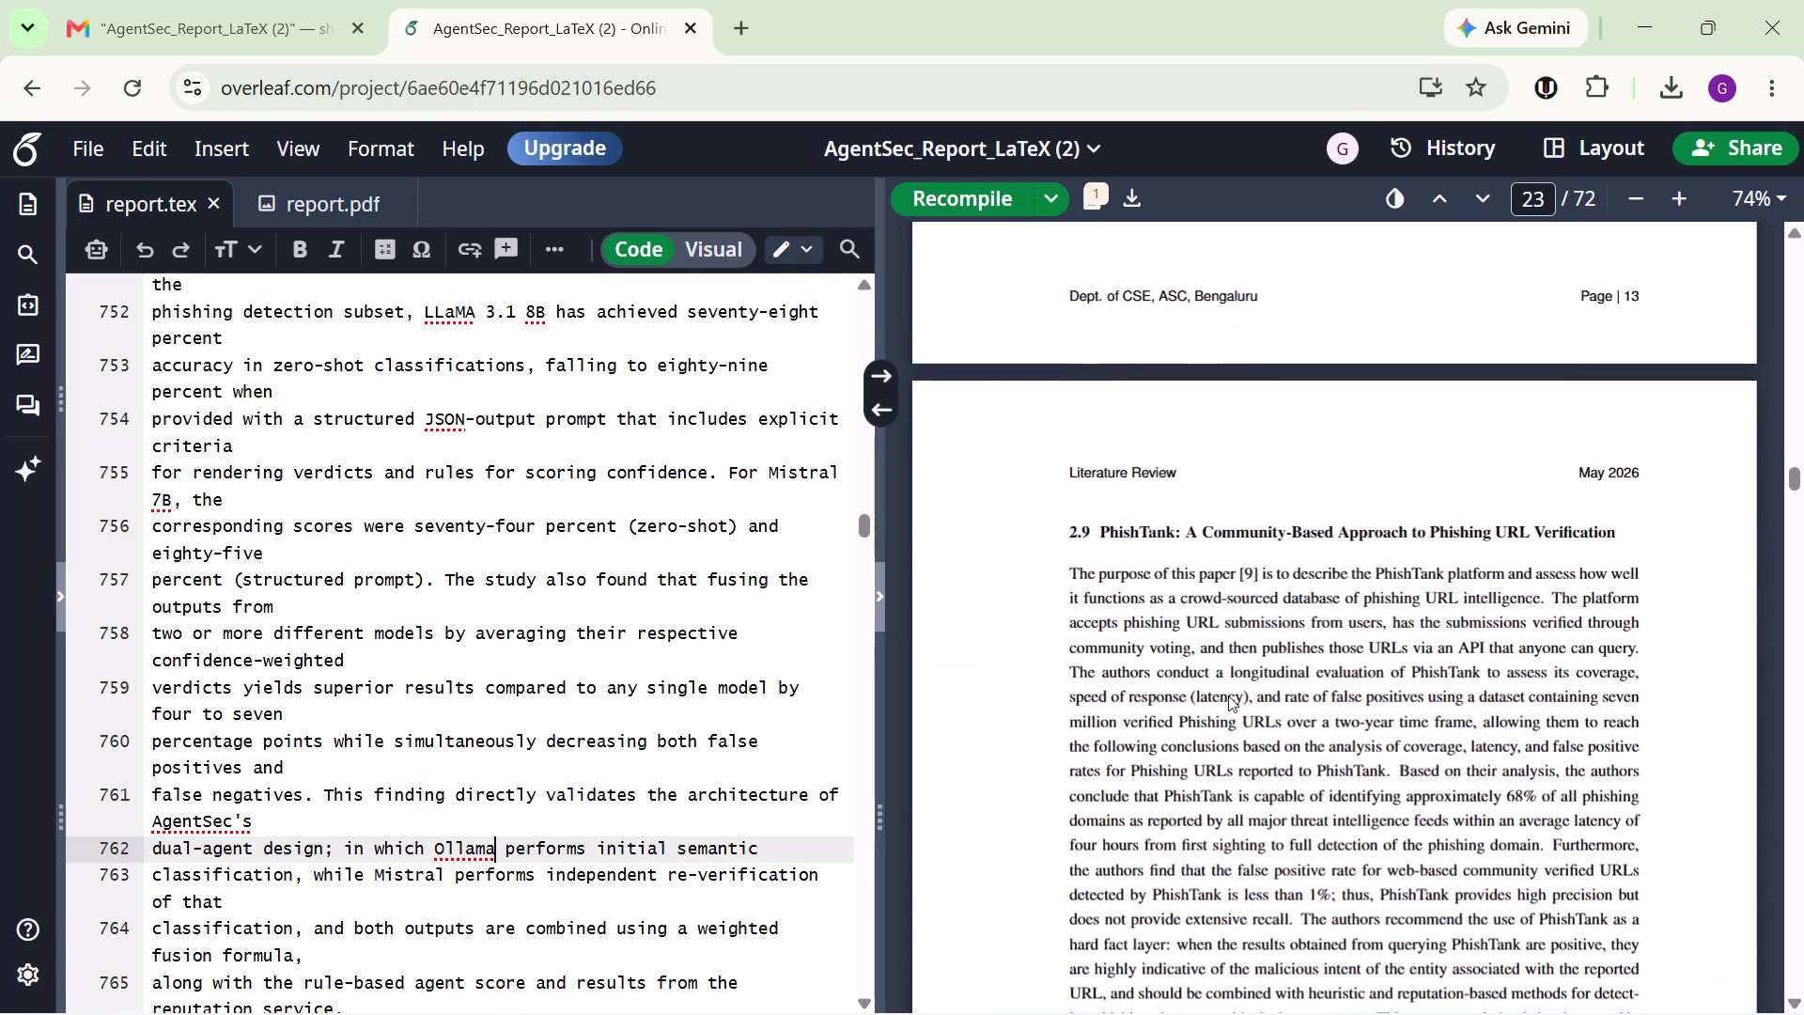
{"action": "scroll", "coordinate": [1228, 695], "scroll_direction": "down", "scroll_amount": 5}
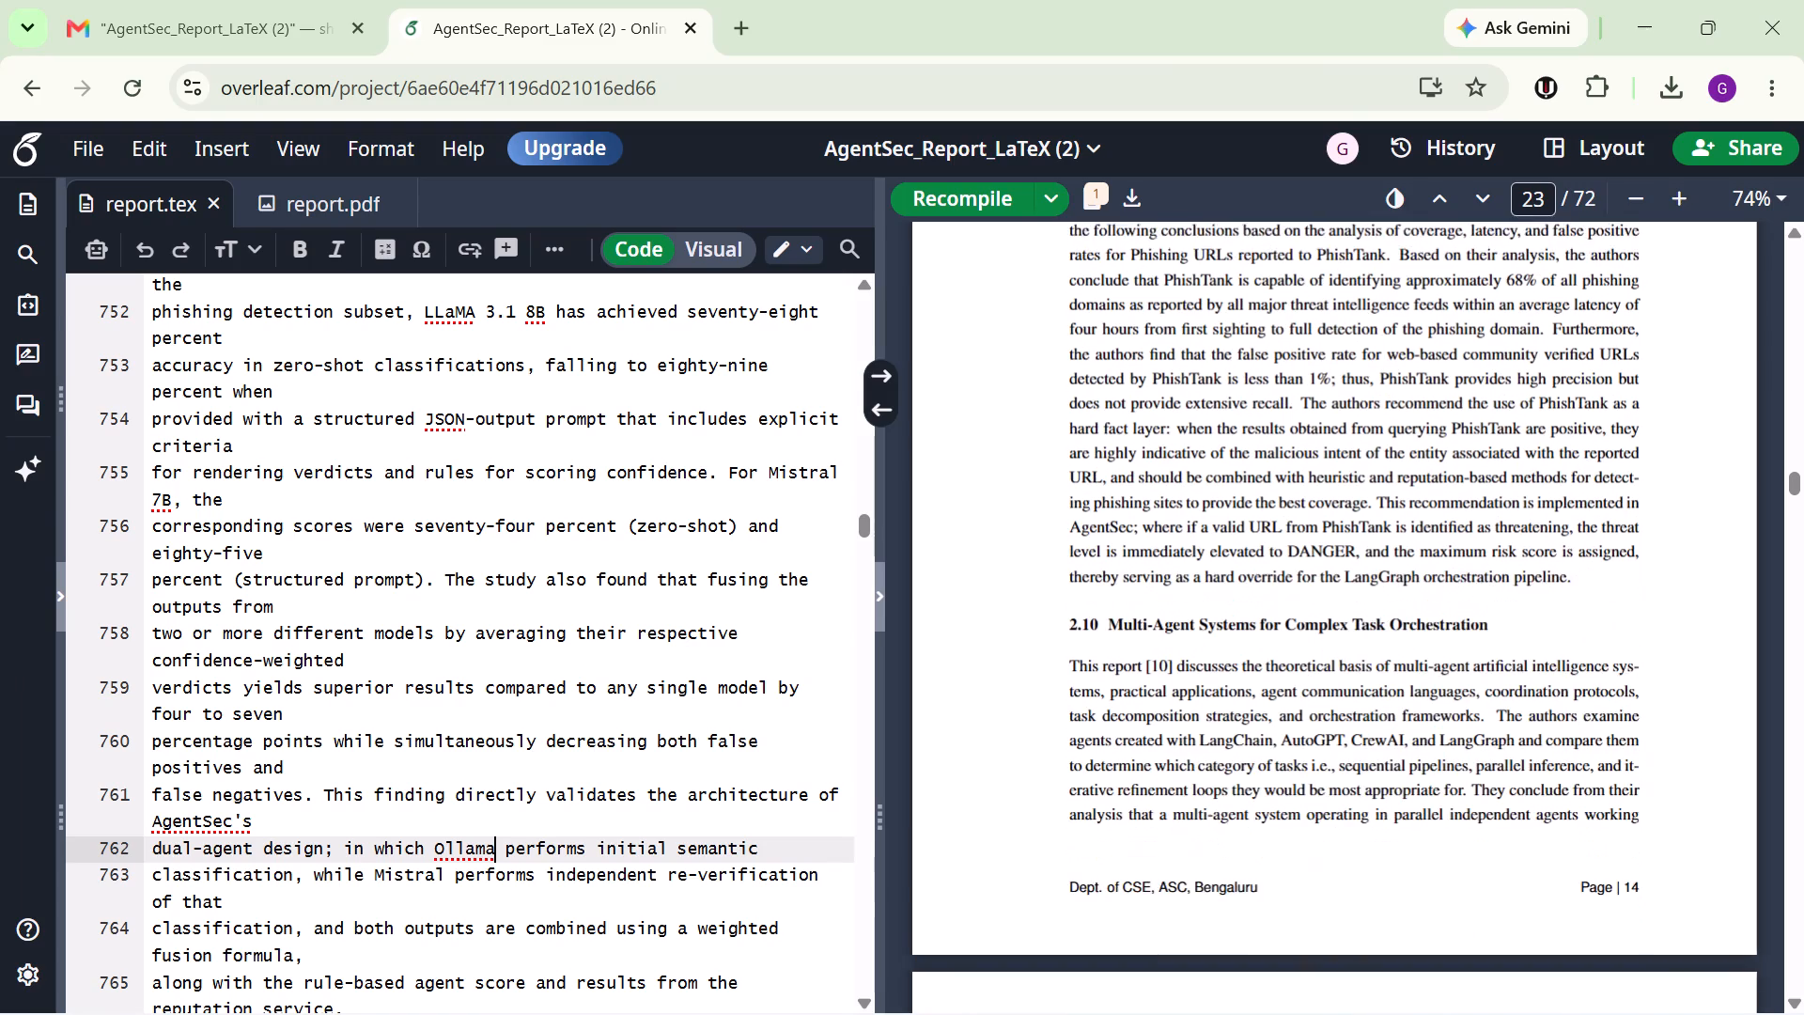
{"action": "scroll", "coordinate": [1228, 695], "scroll_direction": "down", "scroll_amount": 2}
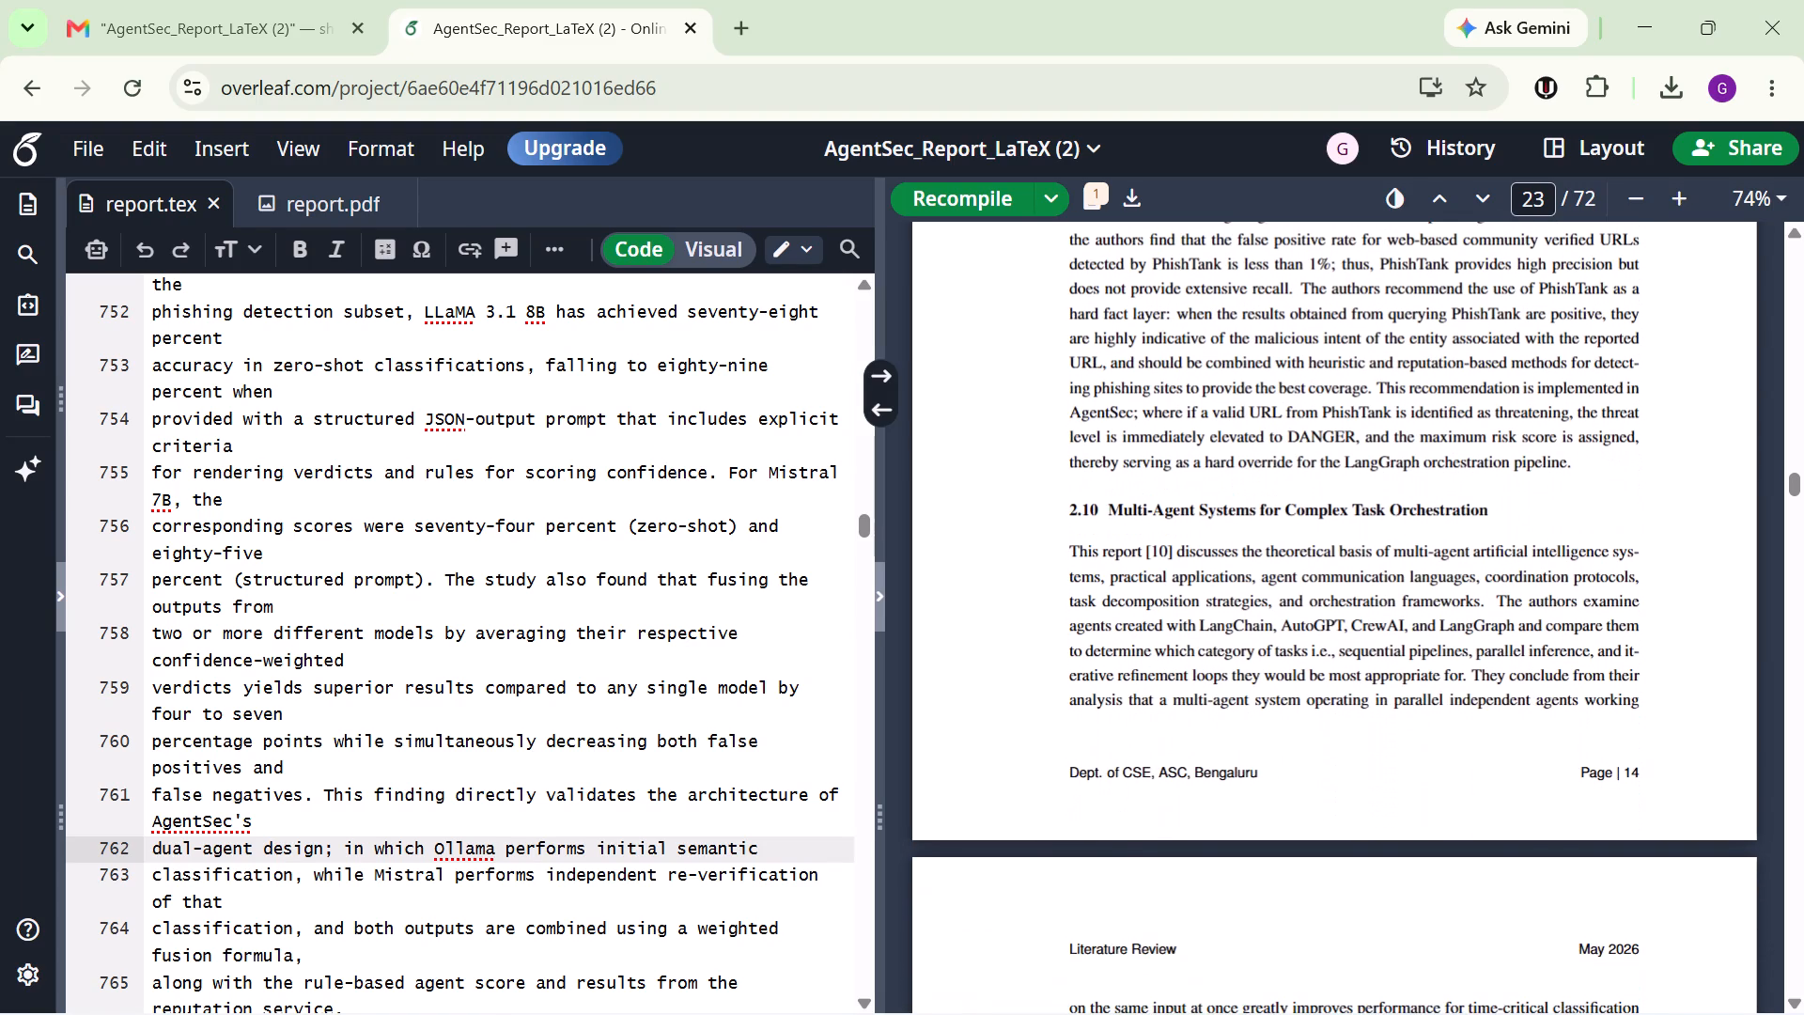
{"action": "scroll", "coordinate": [1228, 695], "scroll_direction": "down", "scroll_amount": 6}
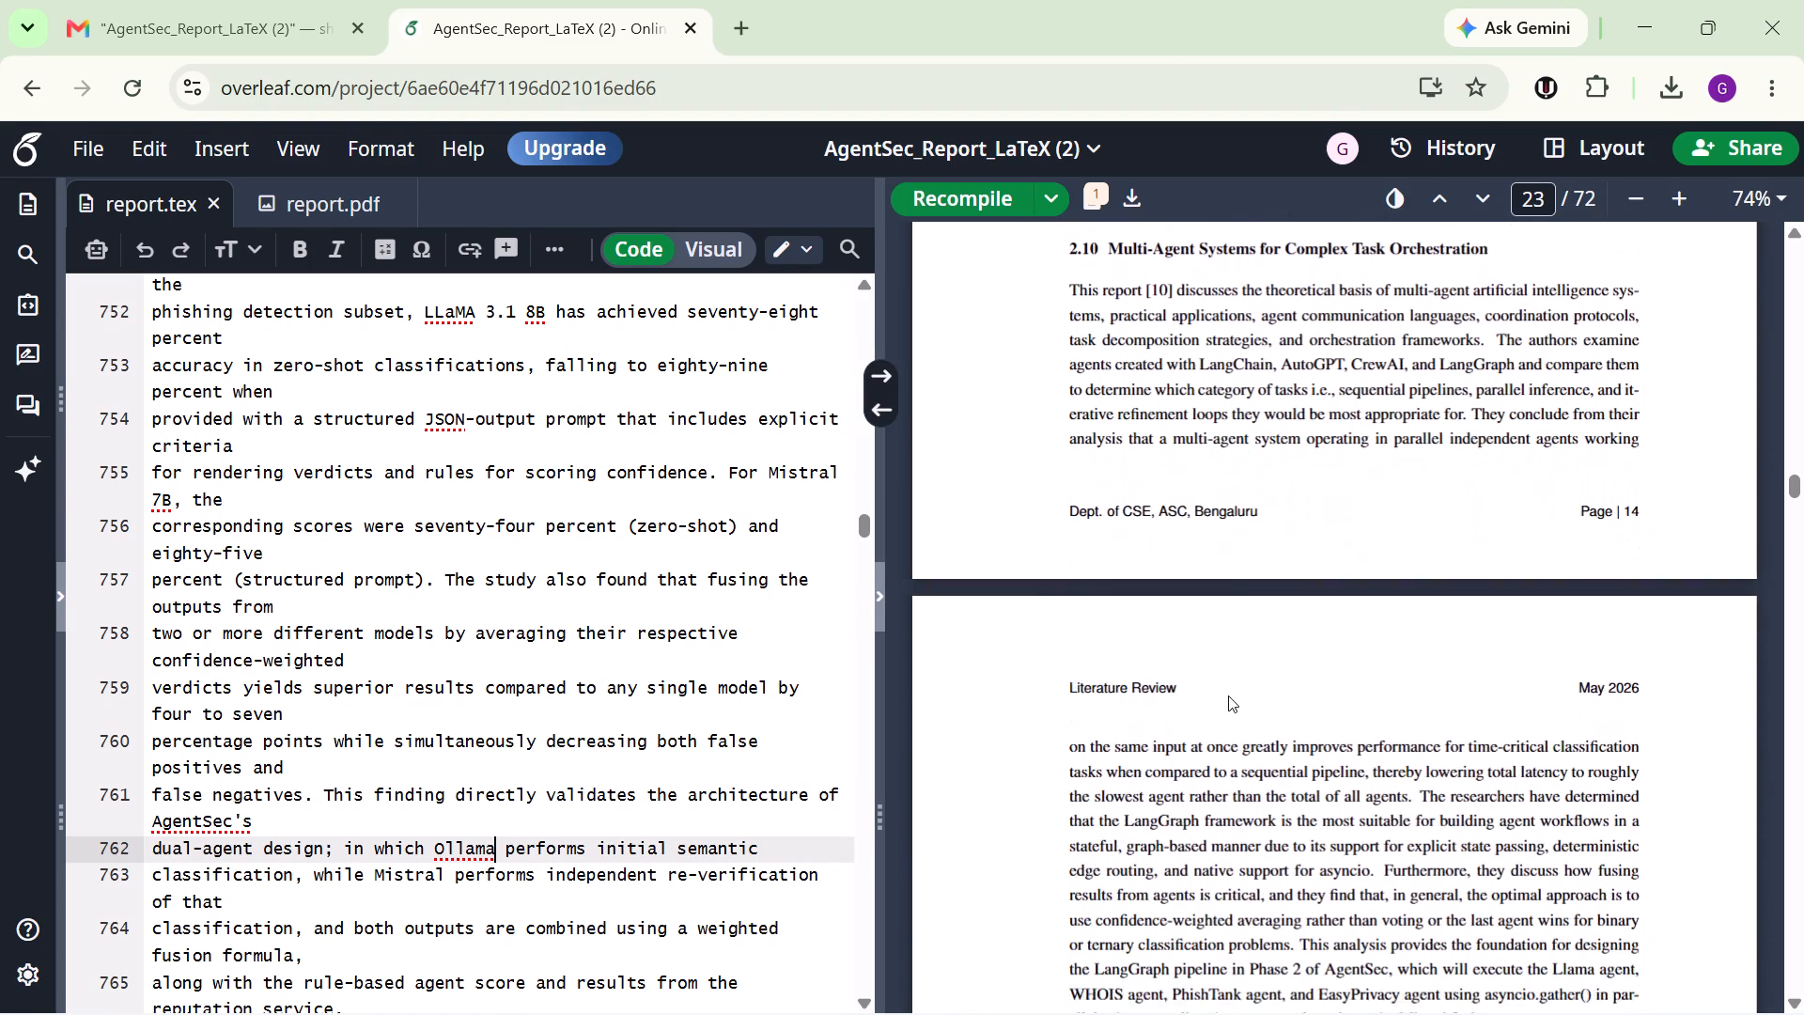
Read the rest of section 2.10 and section 2.11 on real-time DOM monitoring in the compiled PDF, up to the section 2.12 heading.
{"action": "scroll", "coordinate": [1228, 695], "scroll_direction": "down", "scroll_amount": 1}
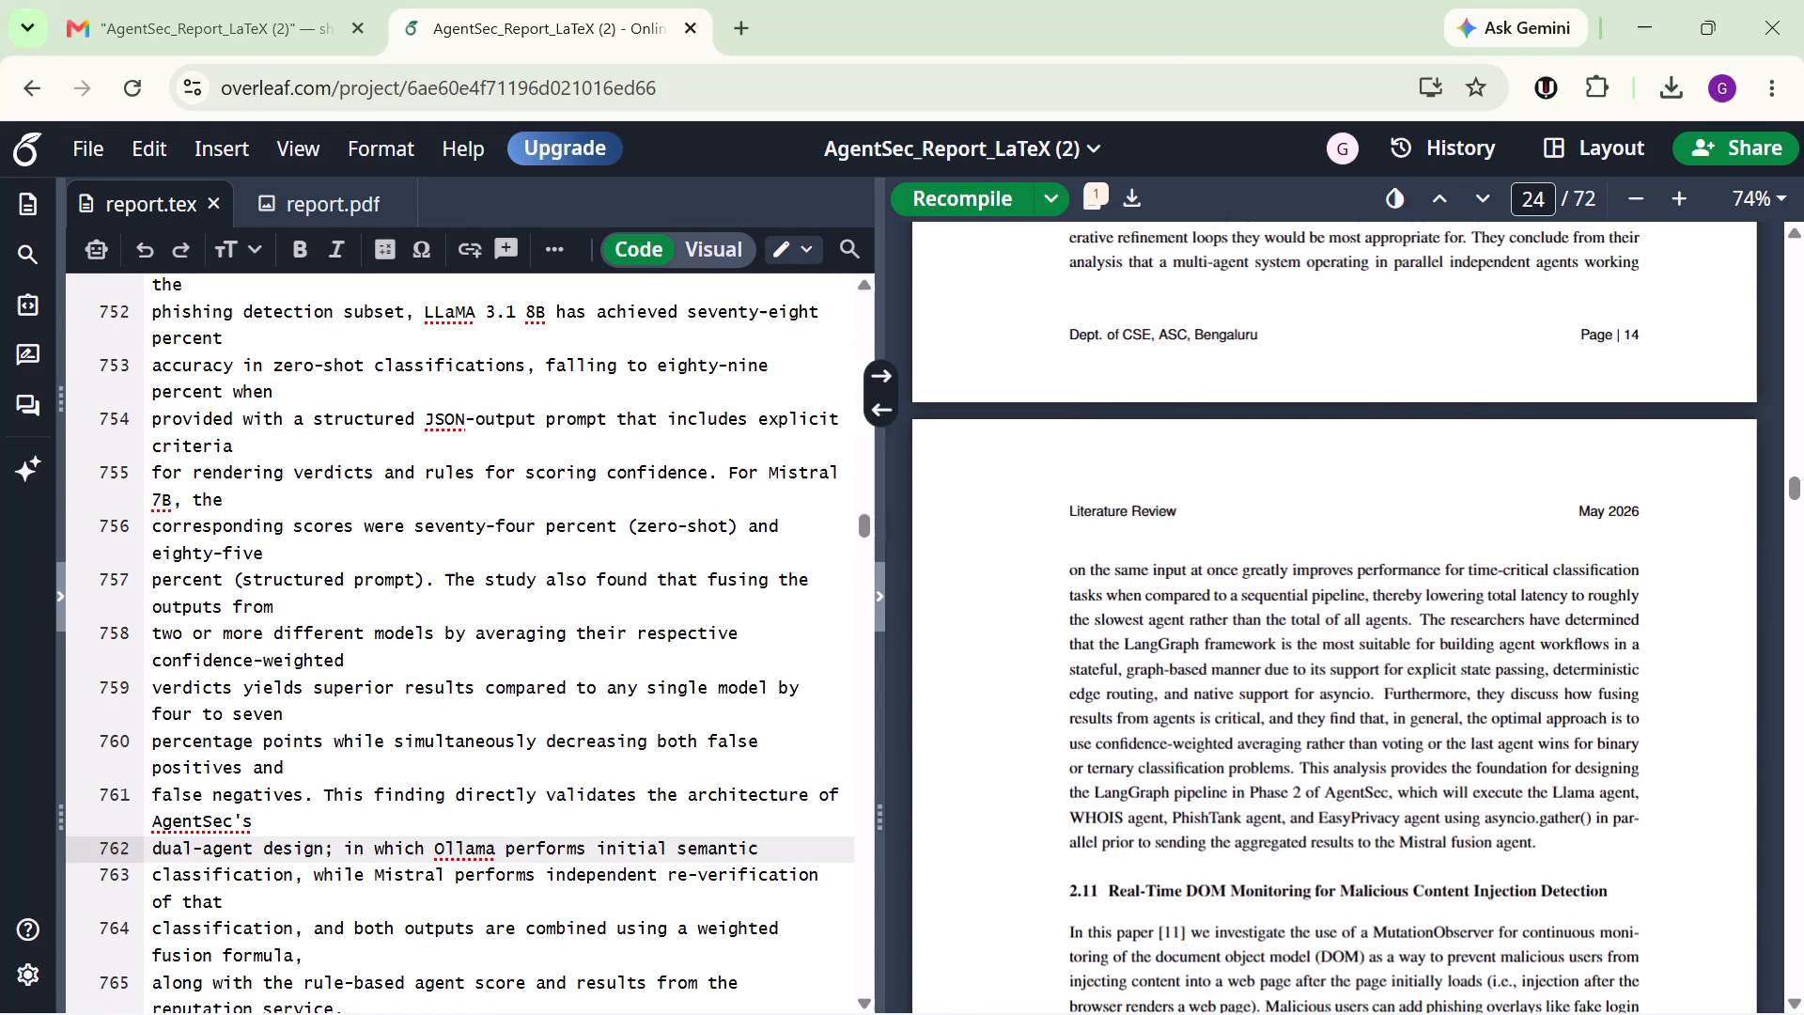
{"action": "scroll", "coordinate": [1228, 695], "scroll_direction": "down", "scroll_amount": 4}
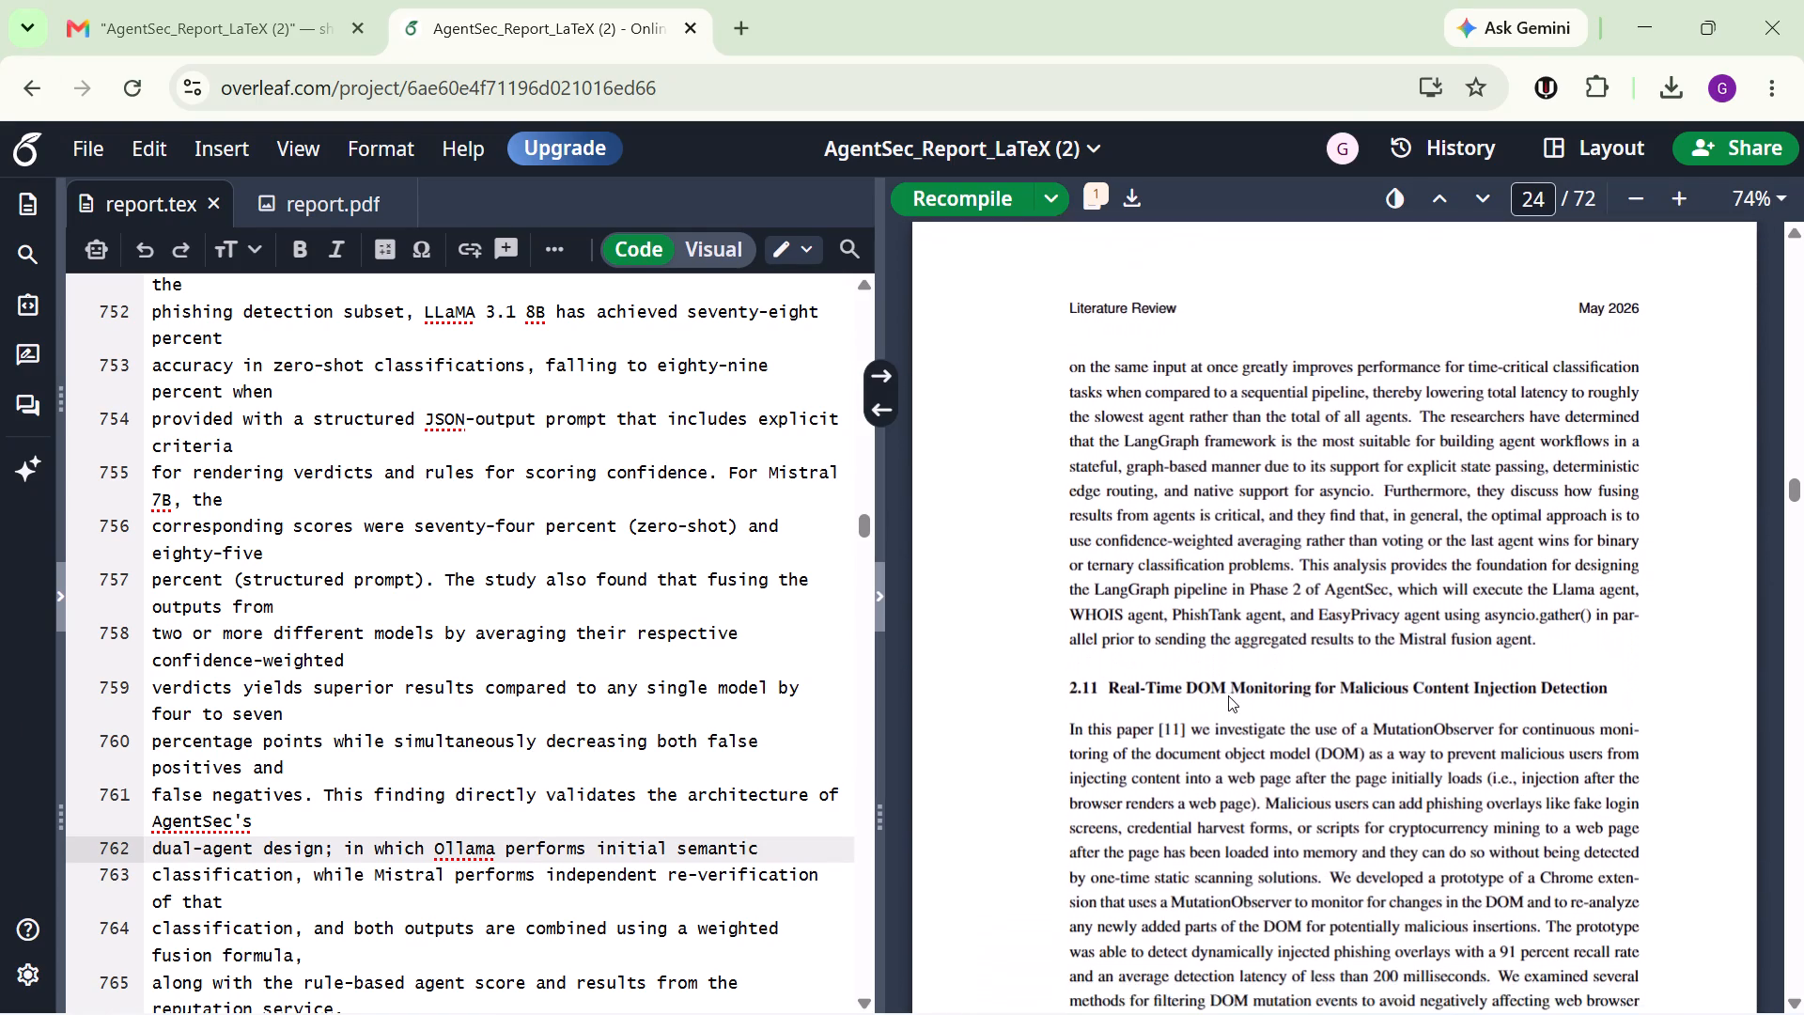
{"action": "scroll", "coordinate": [1228, 695], "scroll_direction": "down", "scroll_amount": 2}
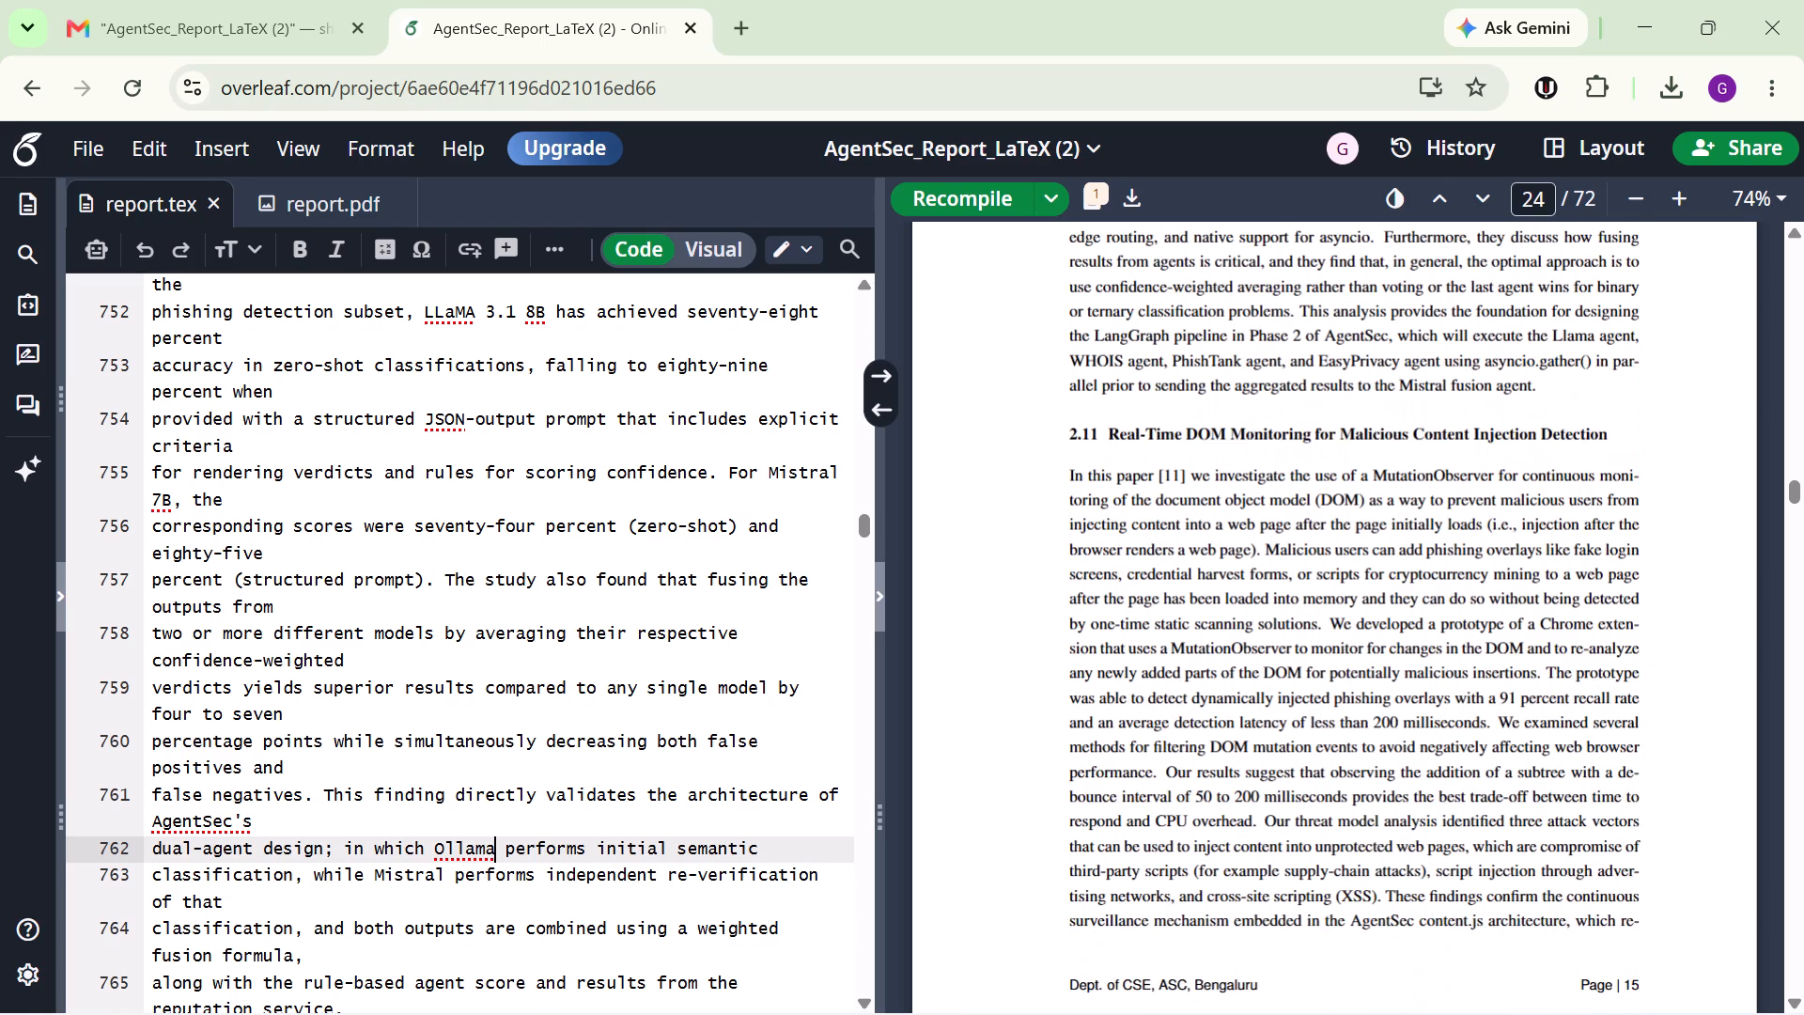
{"action": "scroll", "coordinate": [1228, 695], "scroll_direction": "down", "scroll_amount": 2}
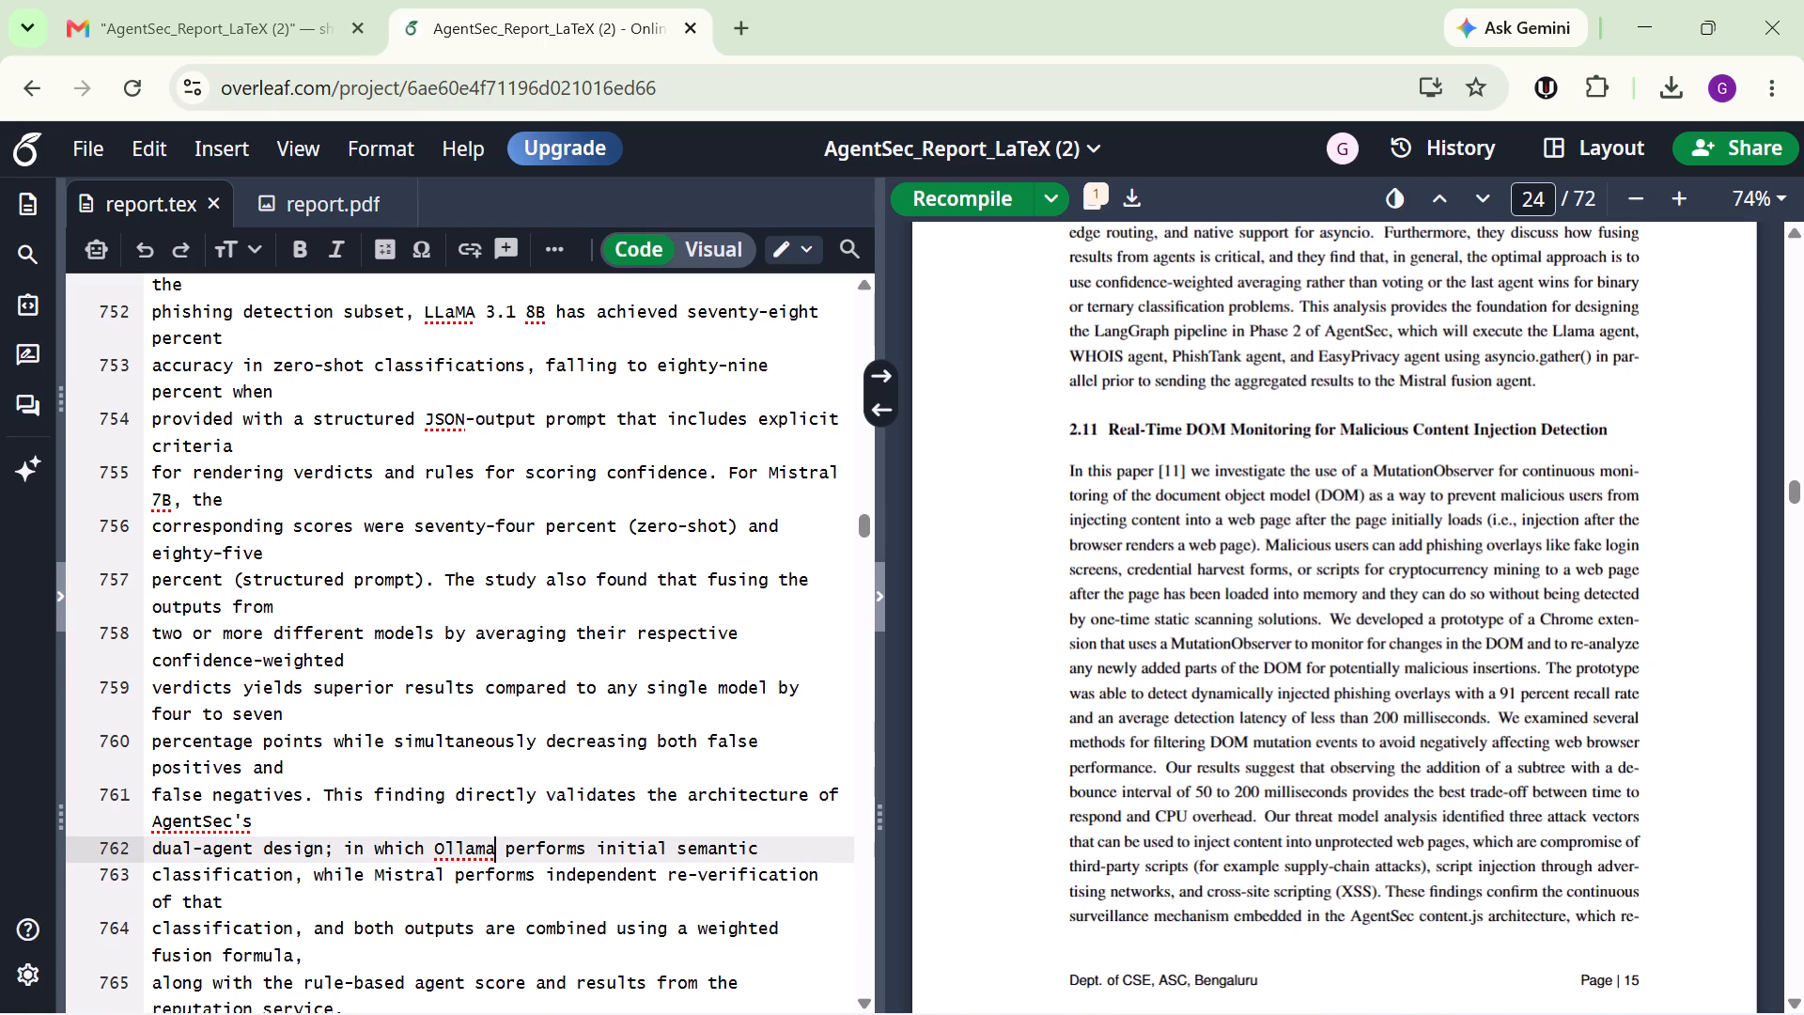
{"action": "scroll", "coordinate": [1228, 695], "scroll_direction": "down", "scroll_amount": 3}
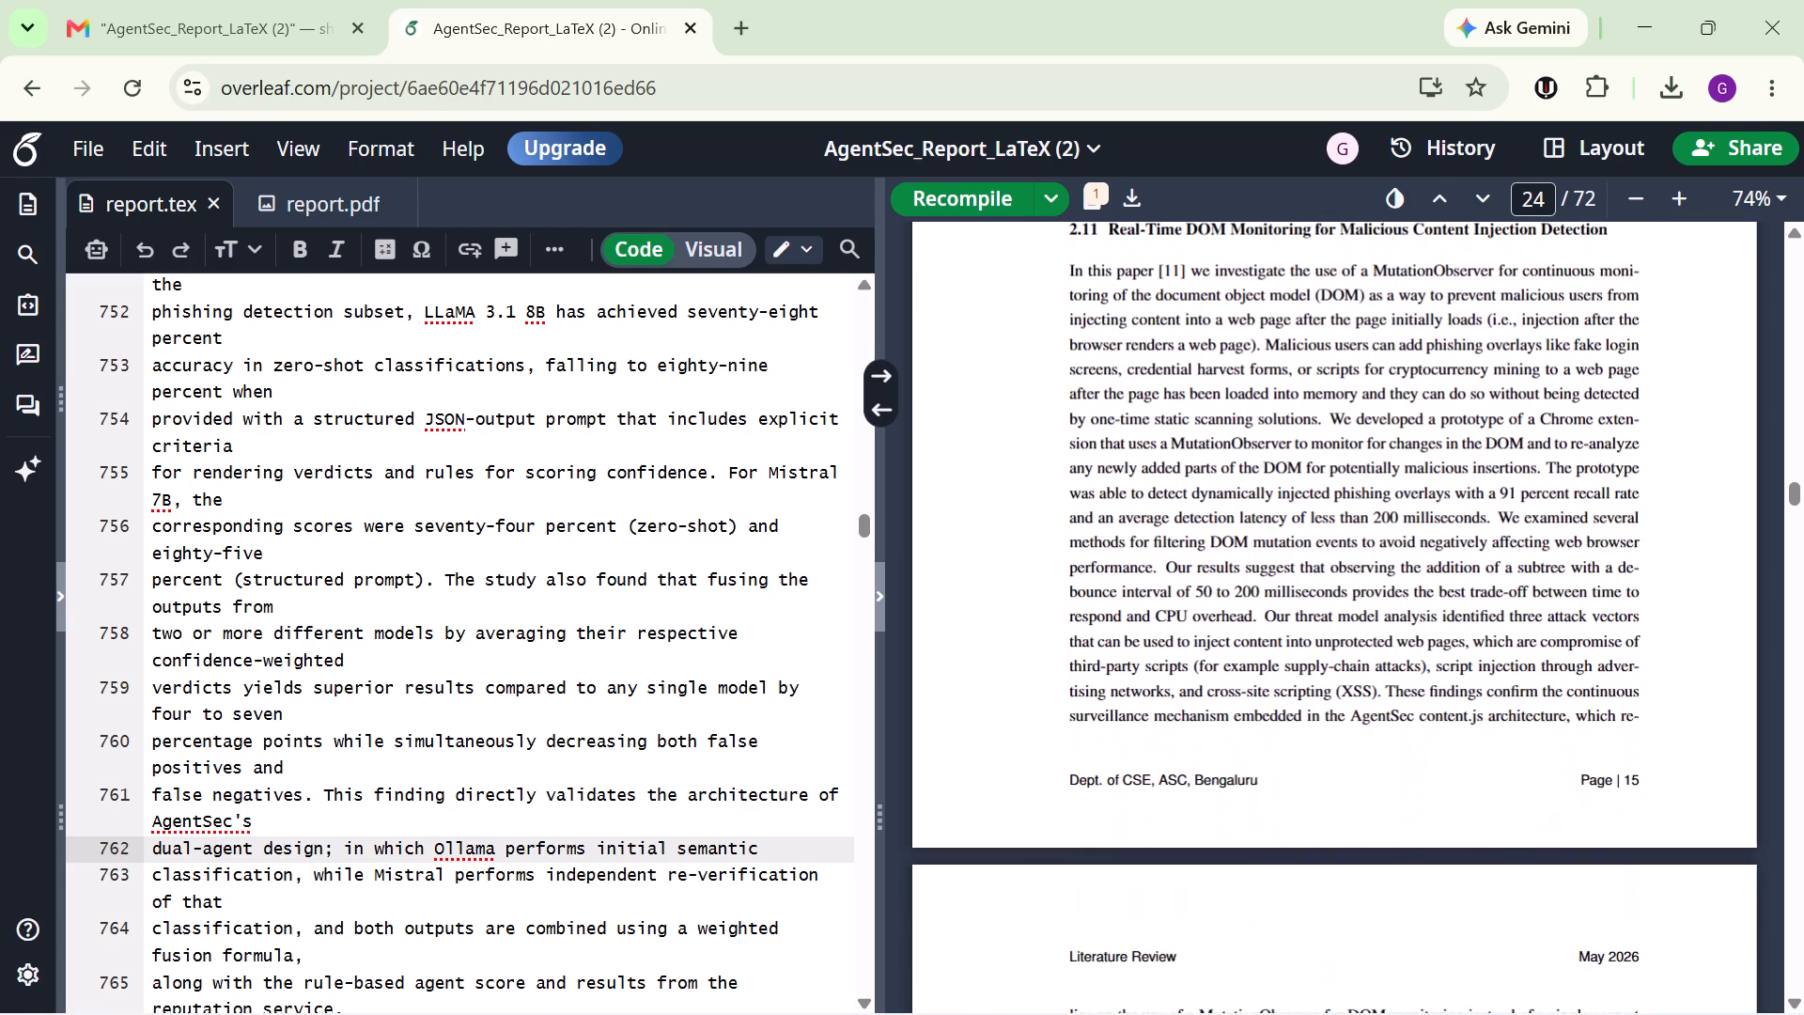
{"action": "scroll", "coordinate": [1228, 695], "scroll_direction": "down", "scroll_amount": 4}
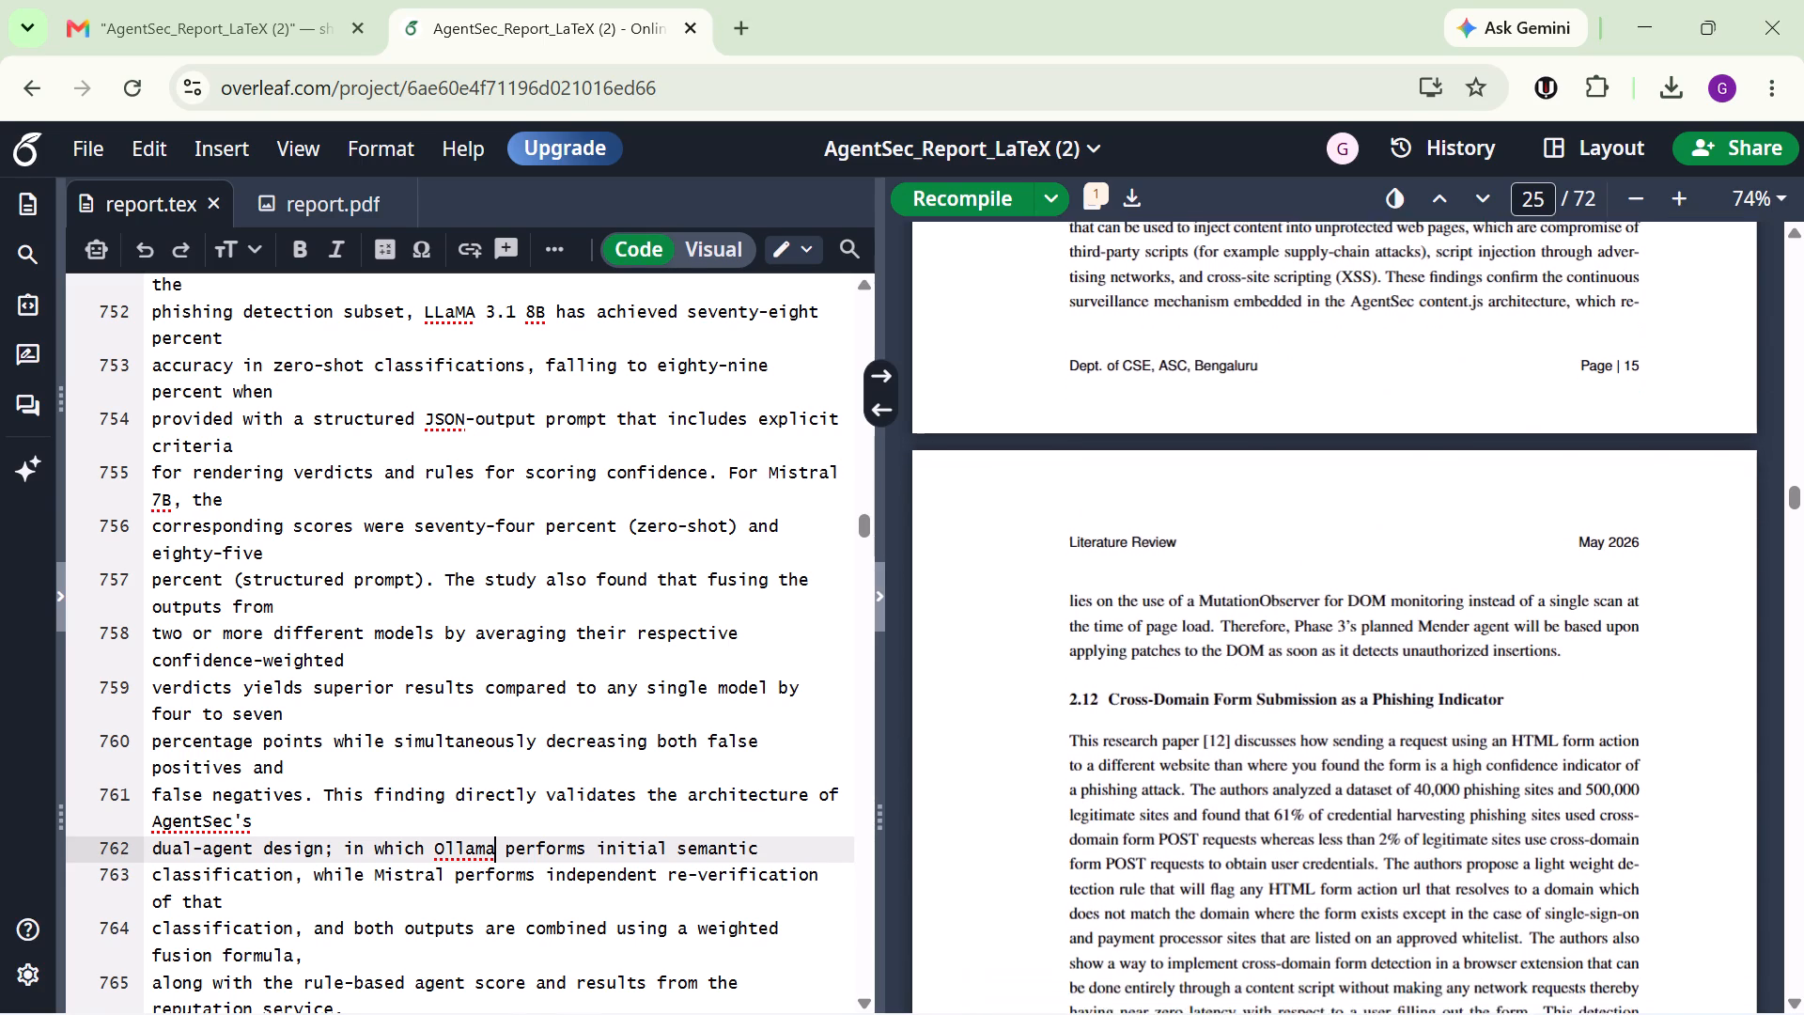
Read section 2.12 on cross-domain form submission and the first part of section 2.13 on hidden iframes in the compiled PDF.
{"action": "scroll", "coordinate": [1228, 695], "scroll_direction": "down", "scroll_amount": 3}
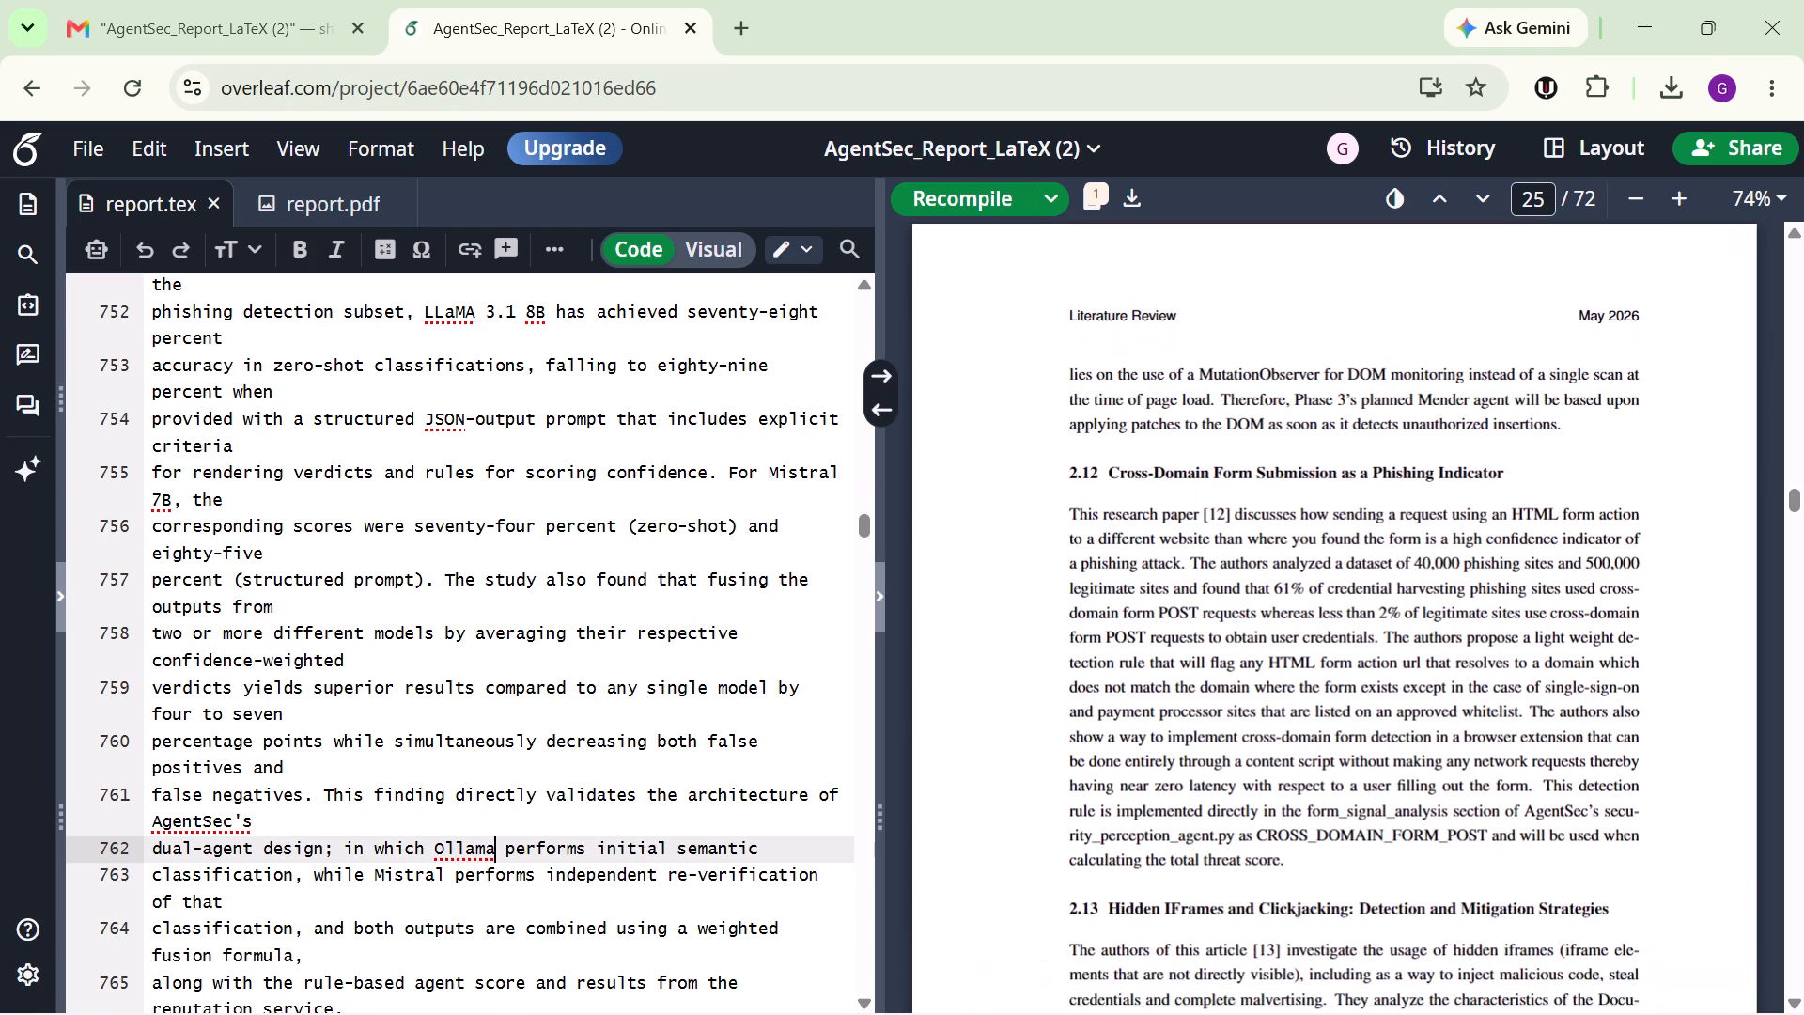
{"action": "scroll", "coordinate": [1228, 695], "scroll_direction": "down", "scroll_amount": 2}
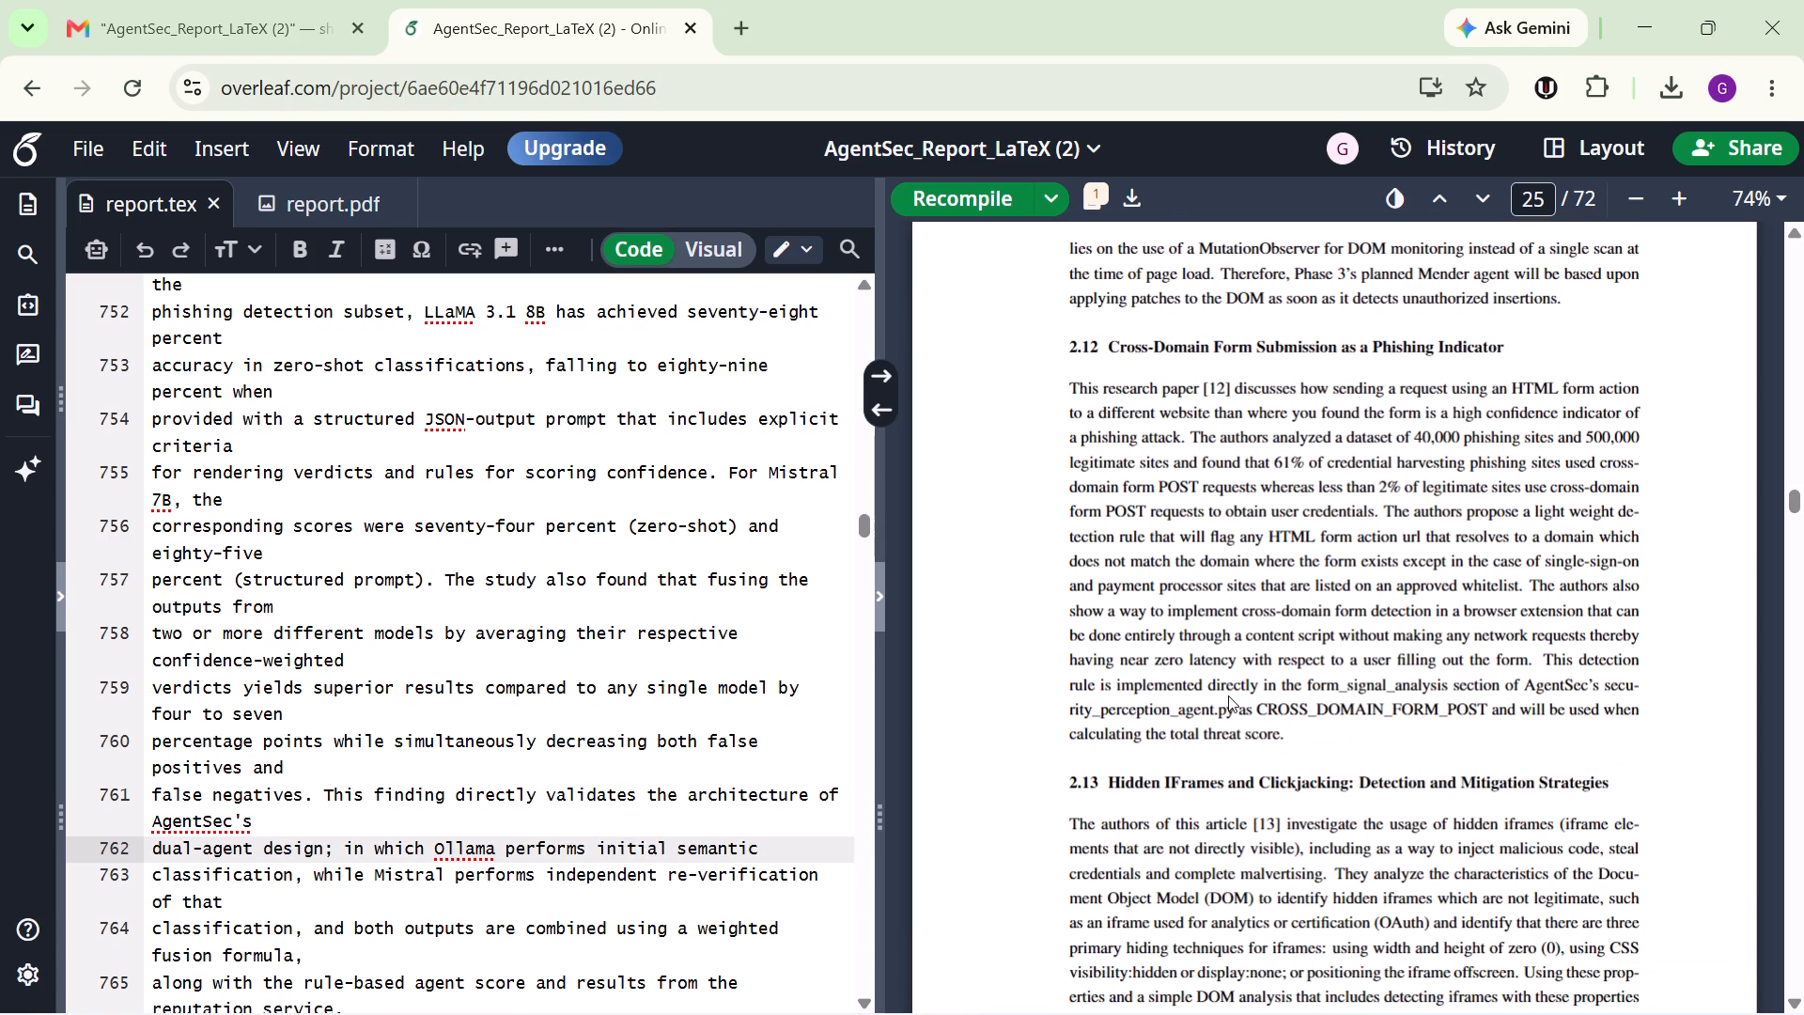
{"action": "scroll", "coordinate": [1228, 695], "scroll_direction": "down", "scroll_amount": 1}
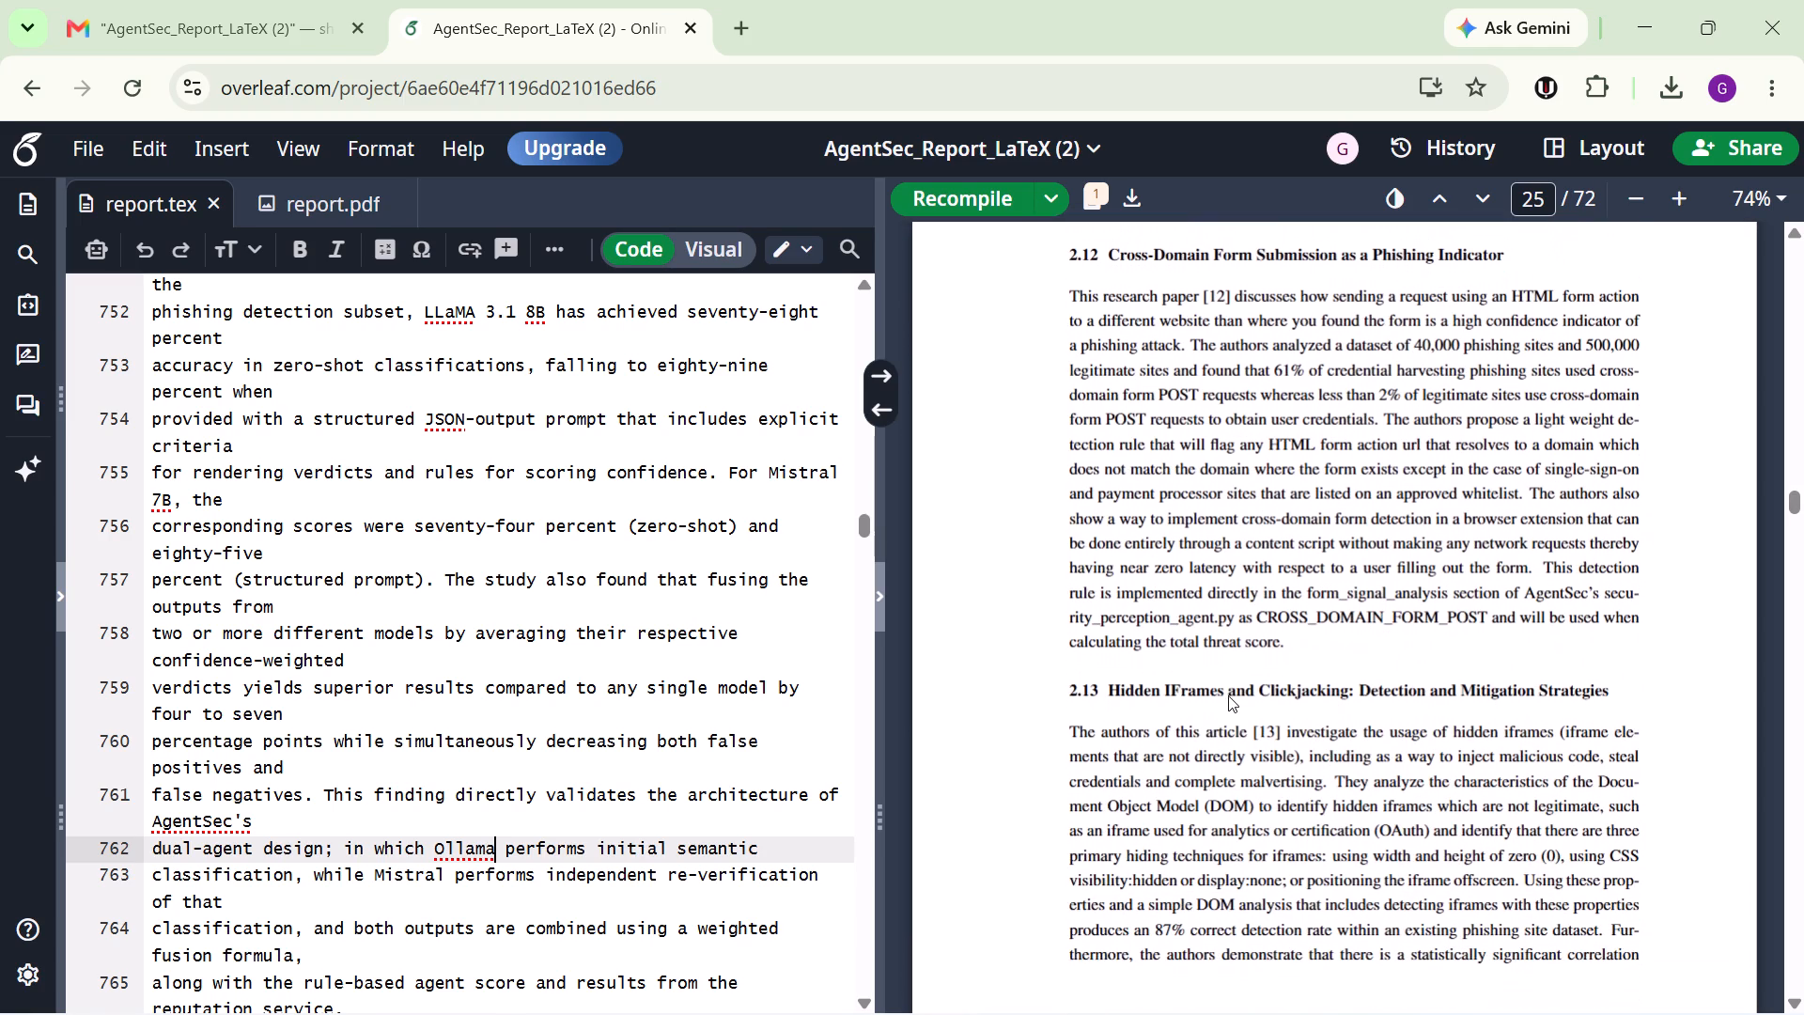
{"action": "scroll", "coordinate": [1228, 695], "scroll_direction": "down", "scroll_amount": 2}
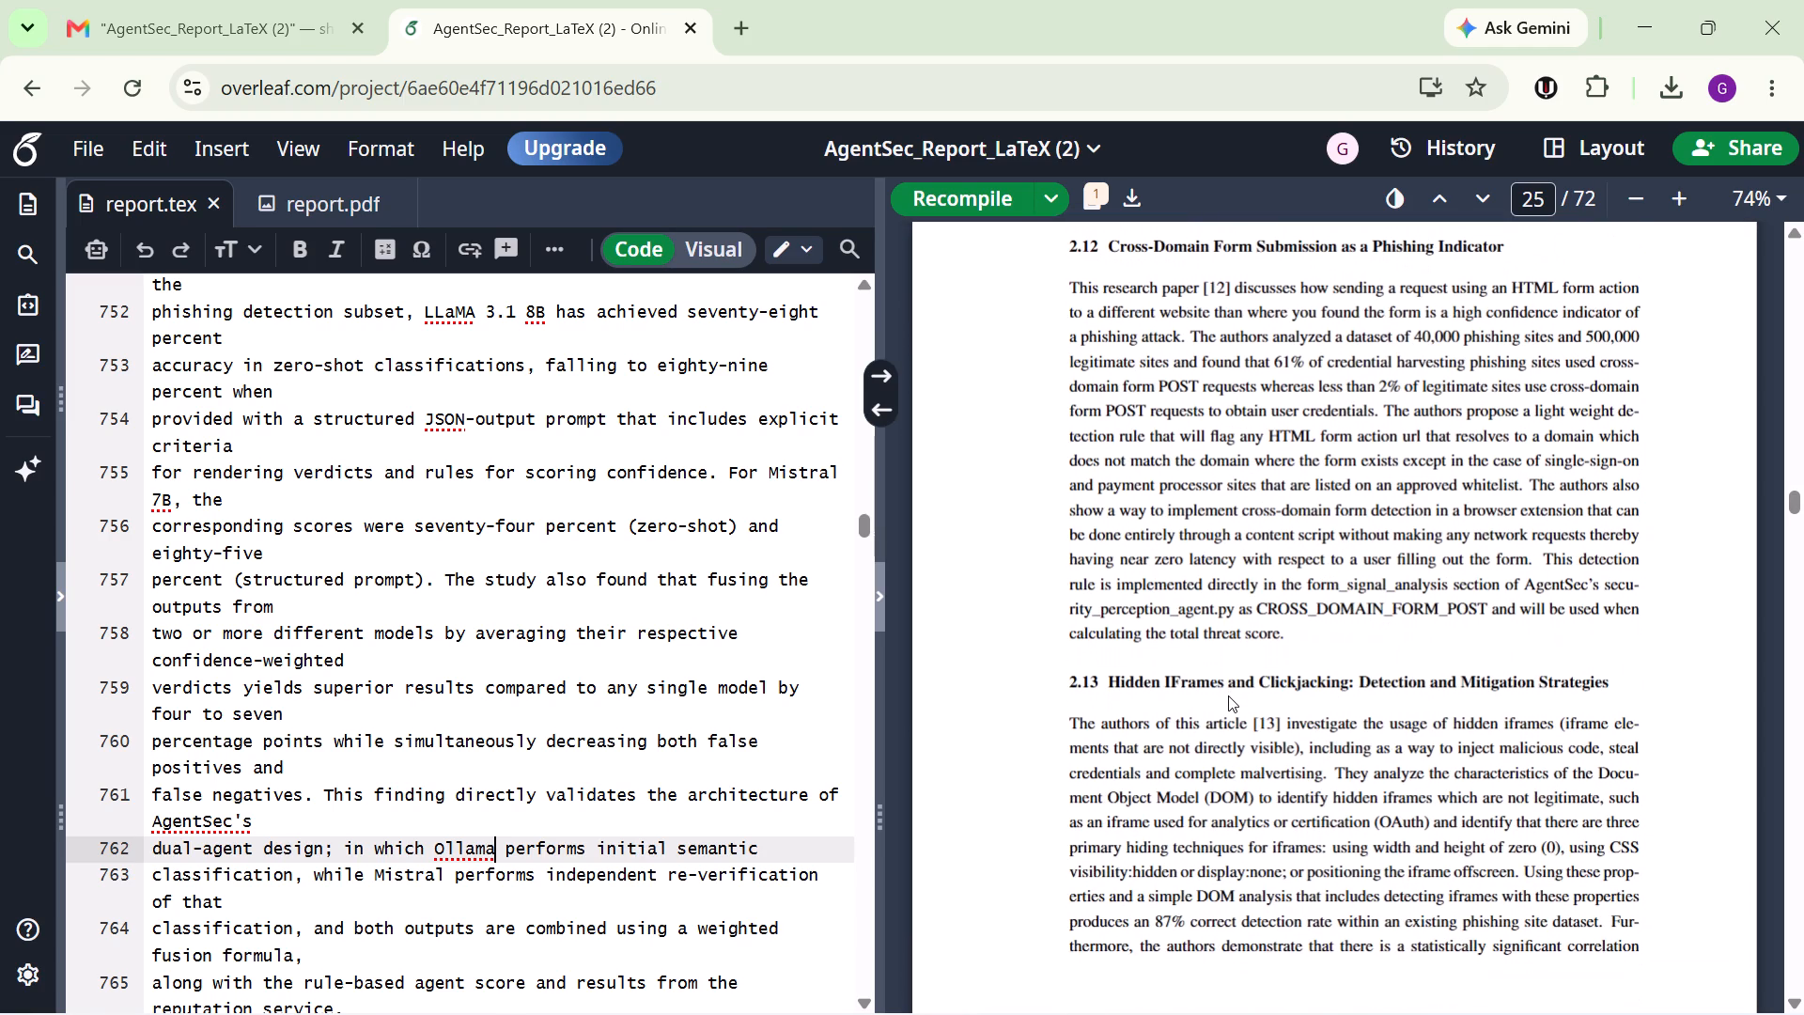
{"action": "scroll", "coordinate": [1228, 695], "scroll_direction": "down", "scroll_amount": 3}
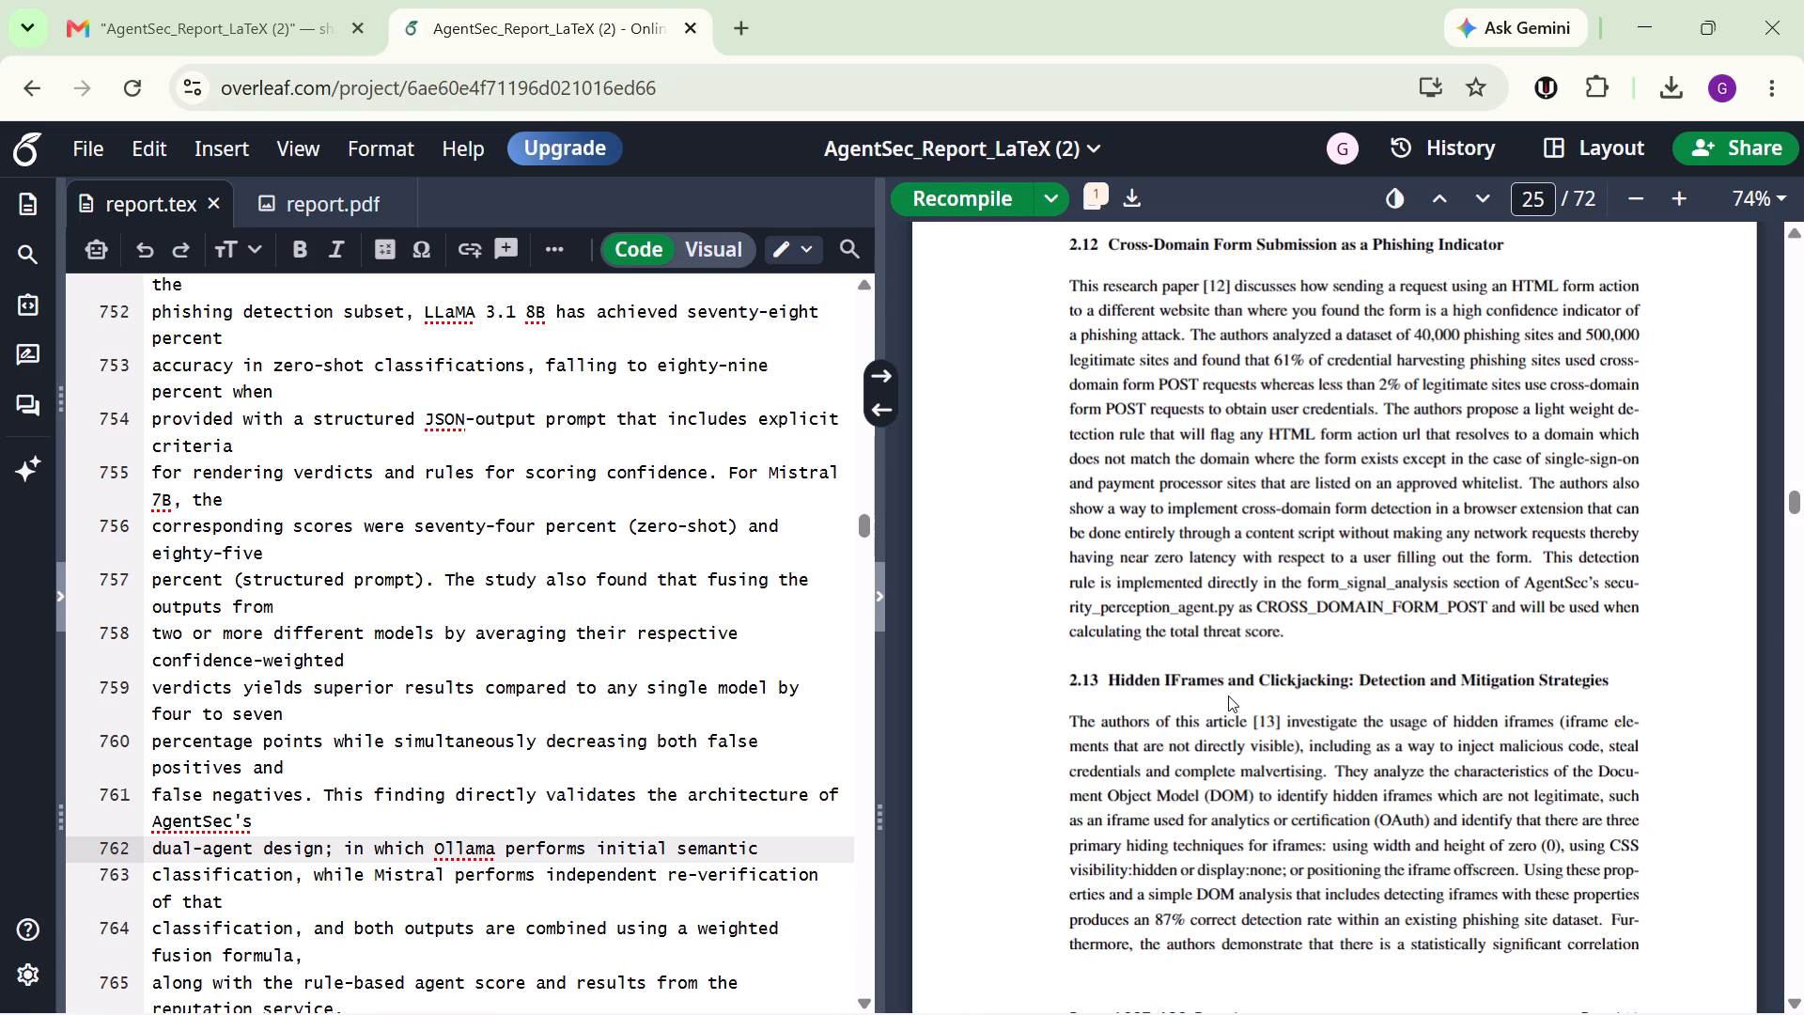
{"action": "scroll", "coordinate": [1228, 695], "scroll_direction": "down", "scroll_amount": 2}
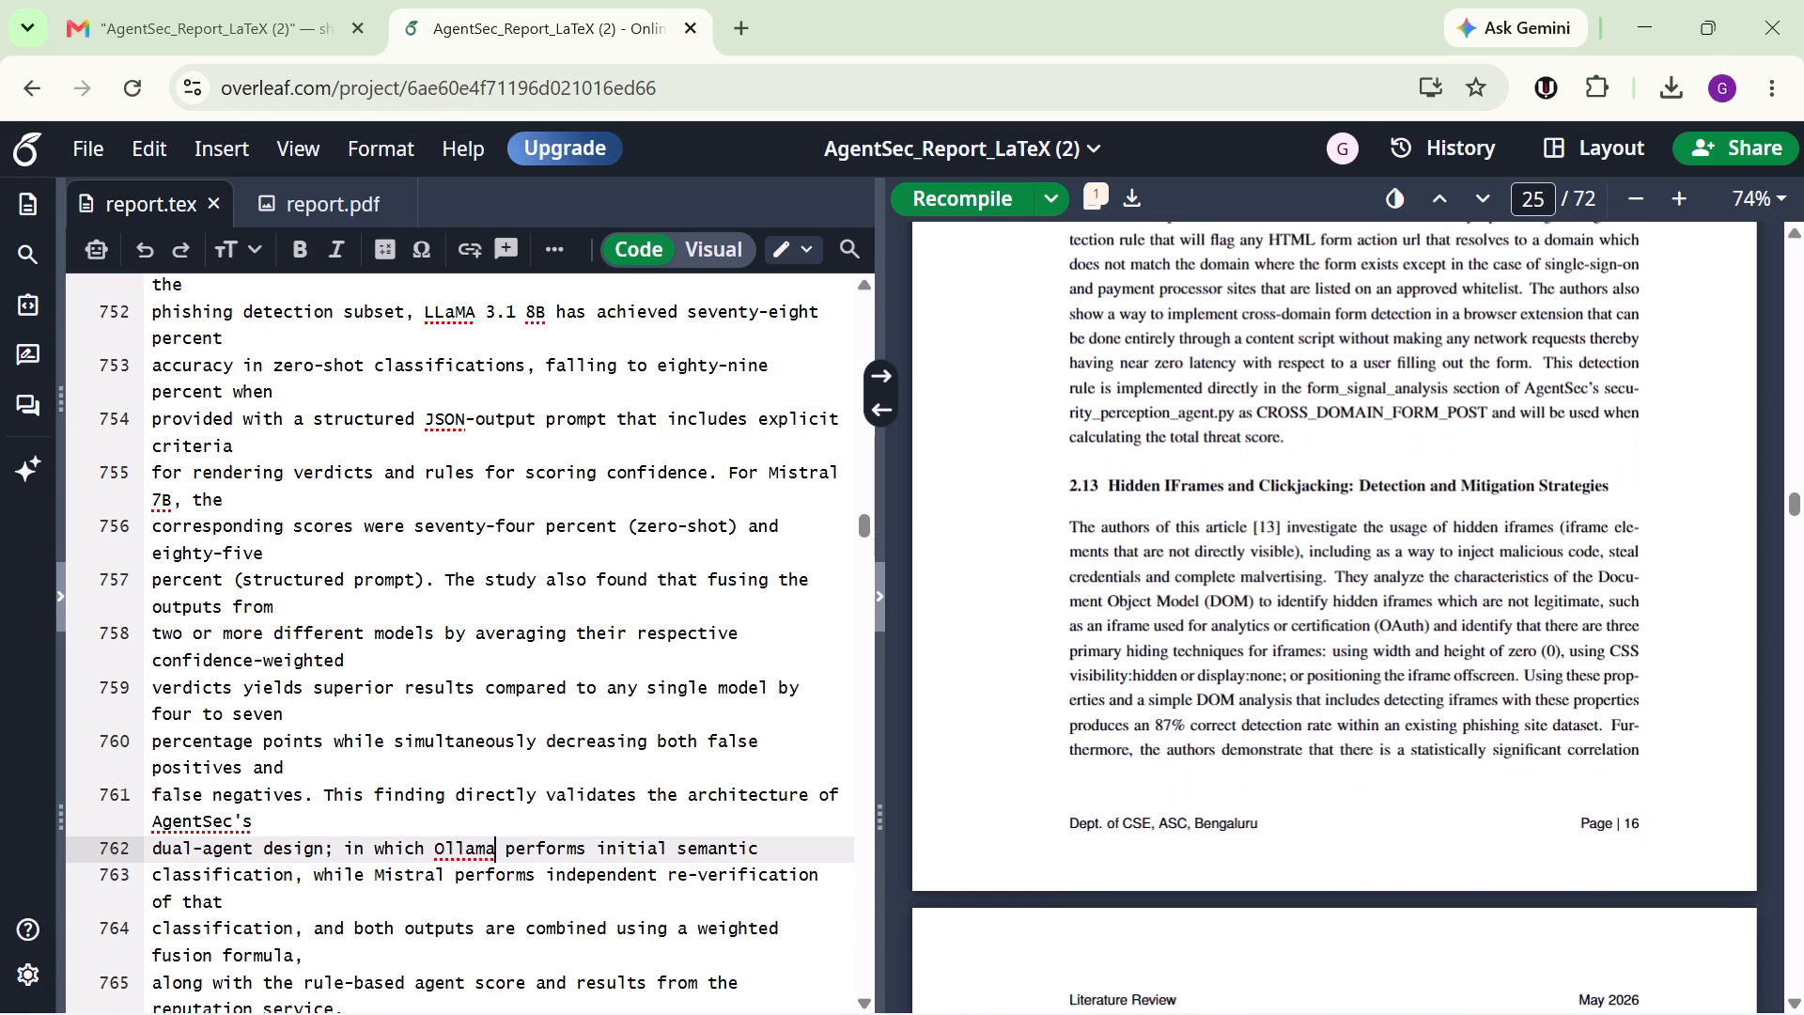
{"action": "scroll", "coordinate": [1228, 695], "scroll_direction": "down", "scroll_amount": 1}
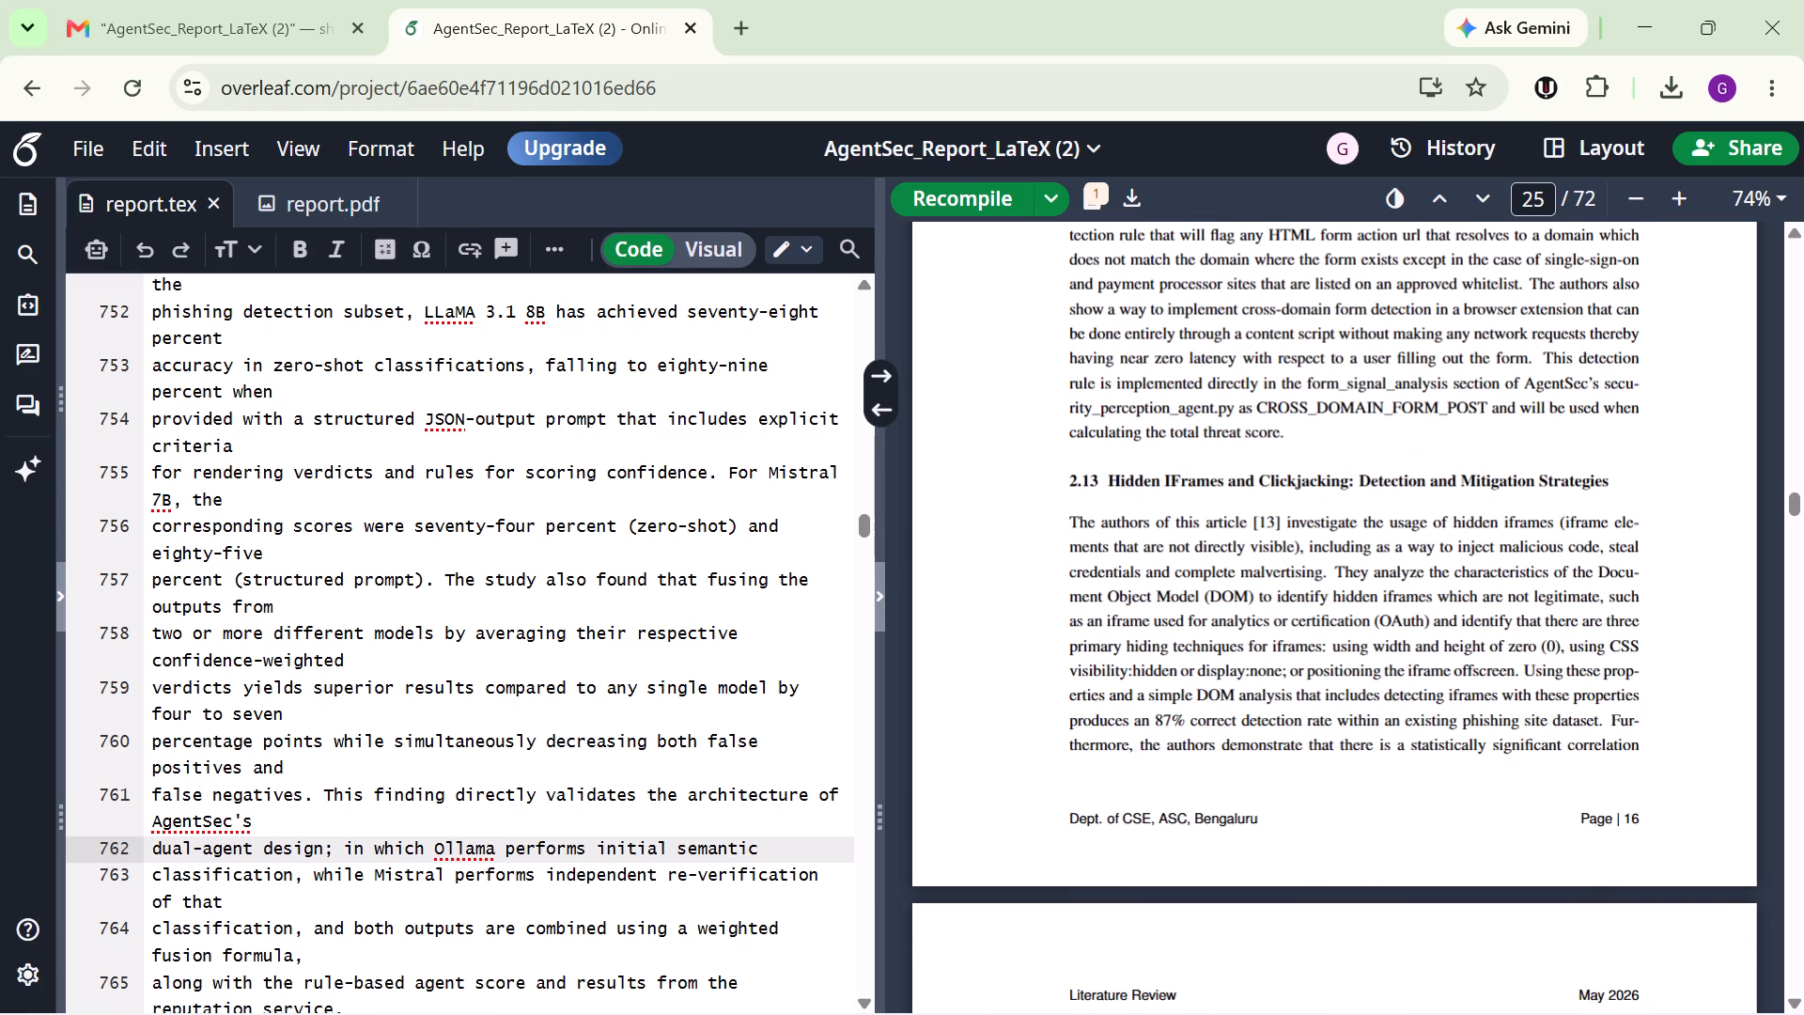
{"action": "scroll", "coordinate": [1228, 695], "scroll_direction": "down", "scroll_amount": 2}
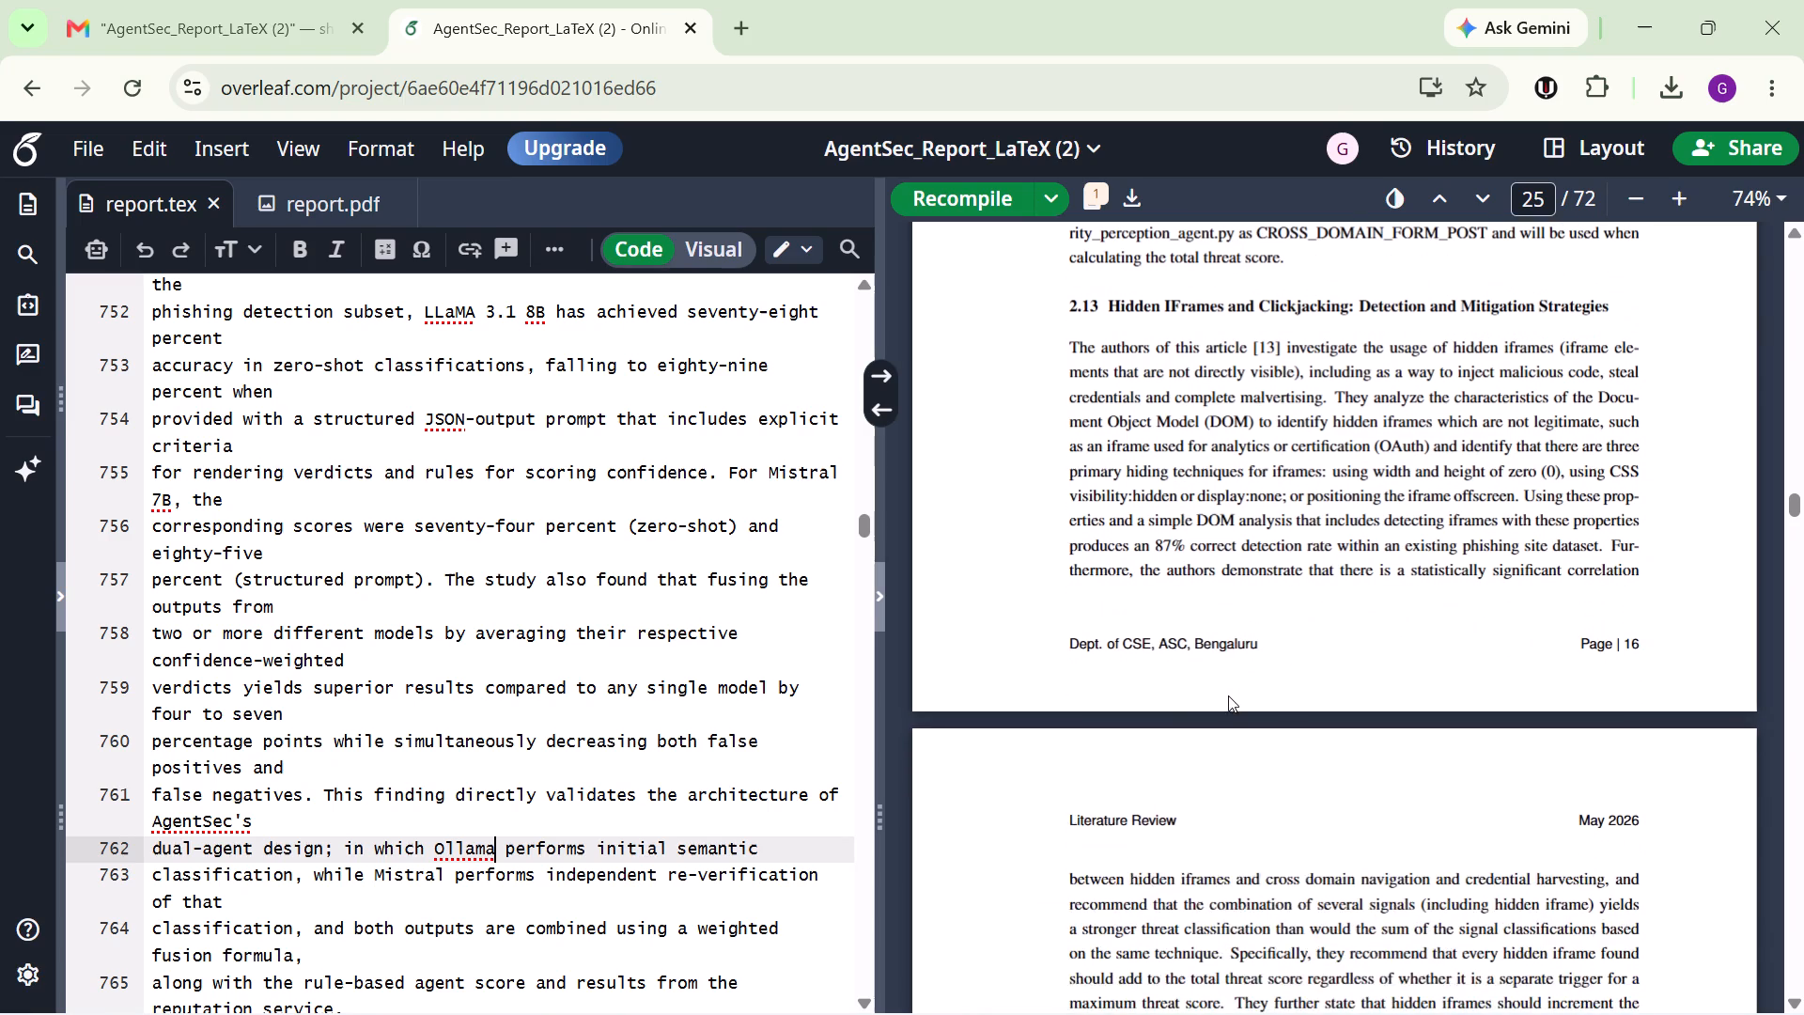
Read the rest of section 2.13 and section 2.14 on LangGraph in the compiled PDF, checking the model and agent references.
{"action": "scroll", "coordinate": [1228, 695], "scroll_direction": "down", "scroll_amount": 3}
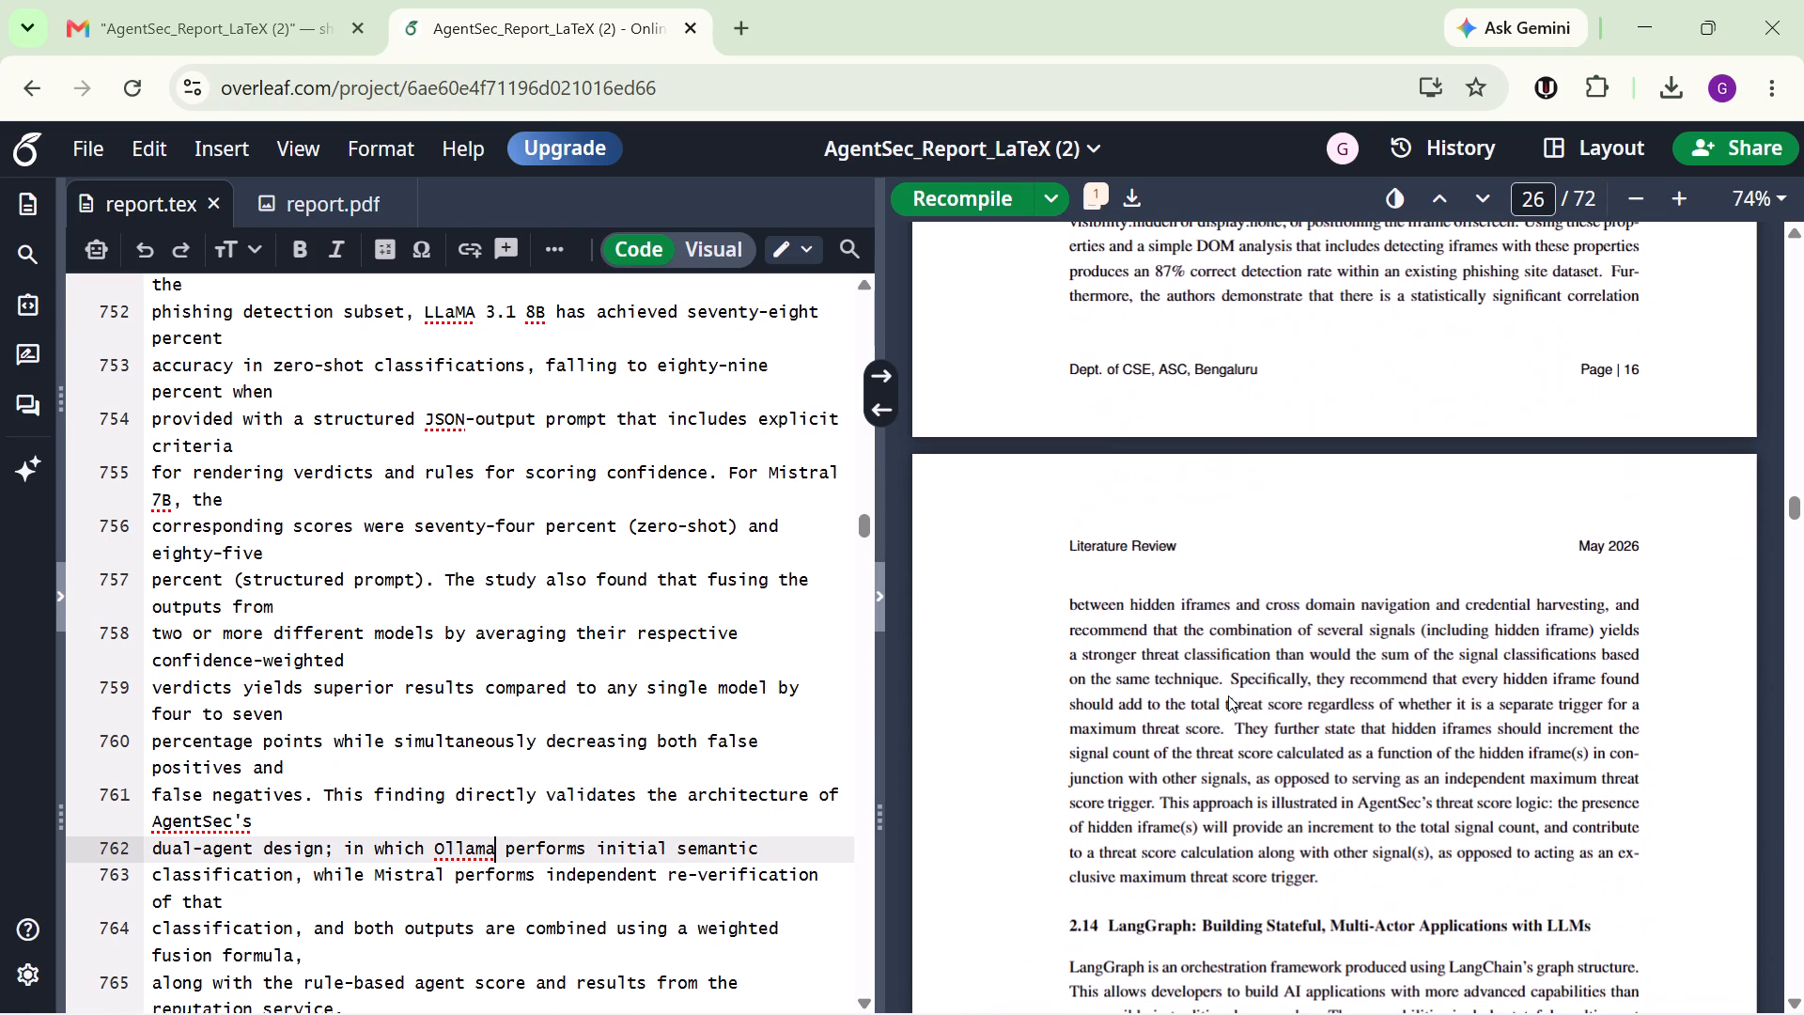
{"action": "scroll", "coordinate": [1228, 695], "scroll_direction": "down", "scroll_amount": 7}
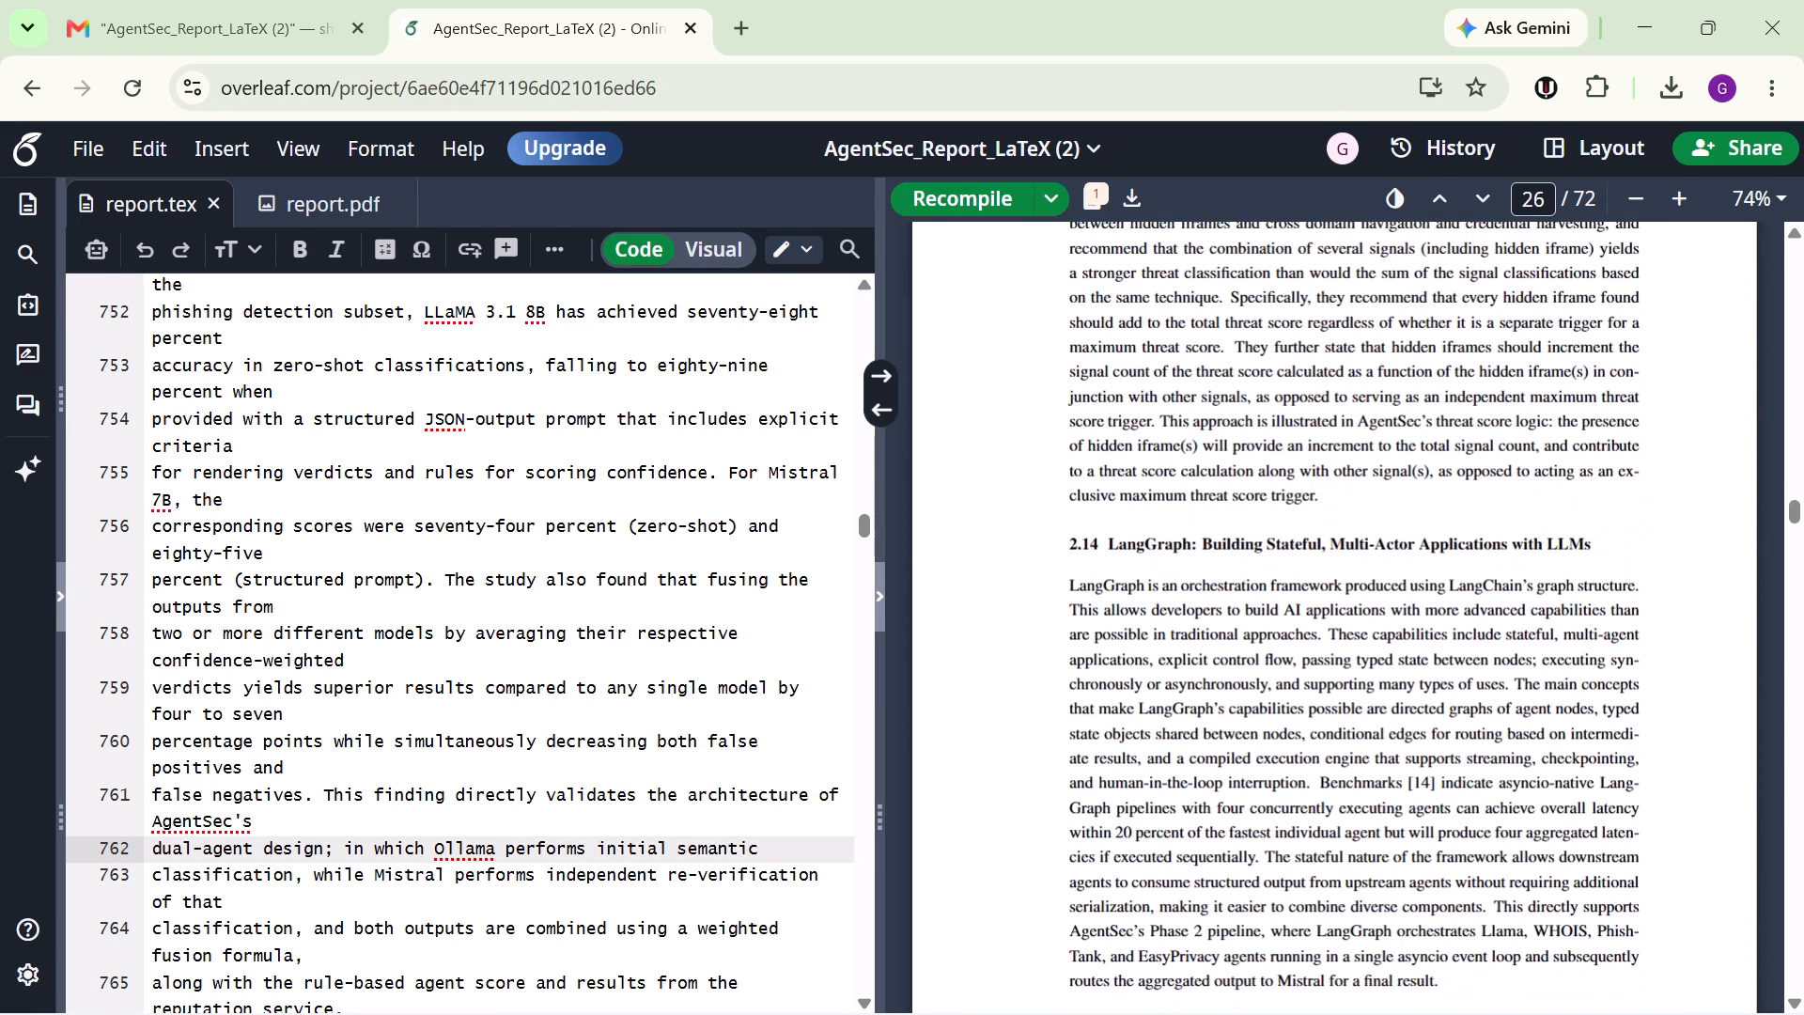
{"action": "scroll", "coordinate": [1228, 695], "scroll_direction": "down", "scroll_amount": 1}
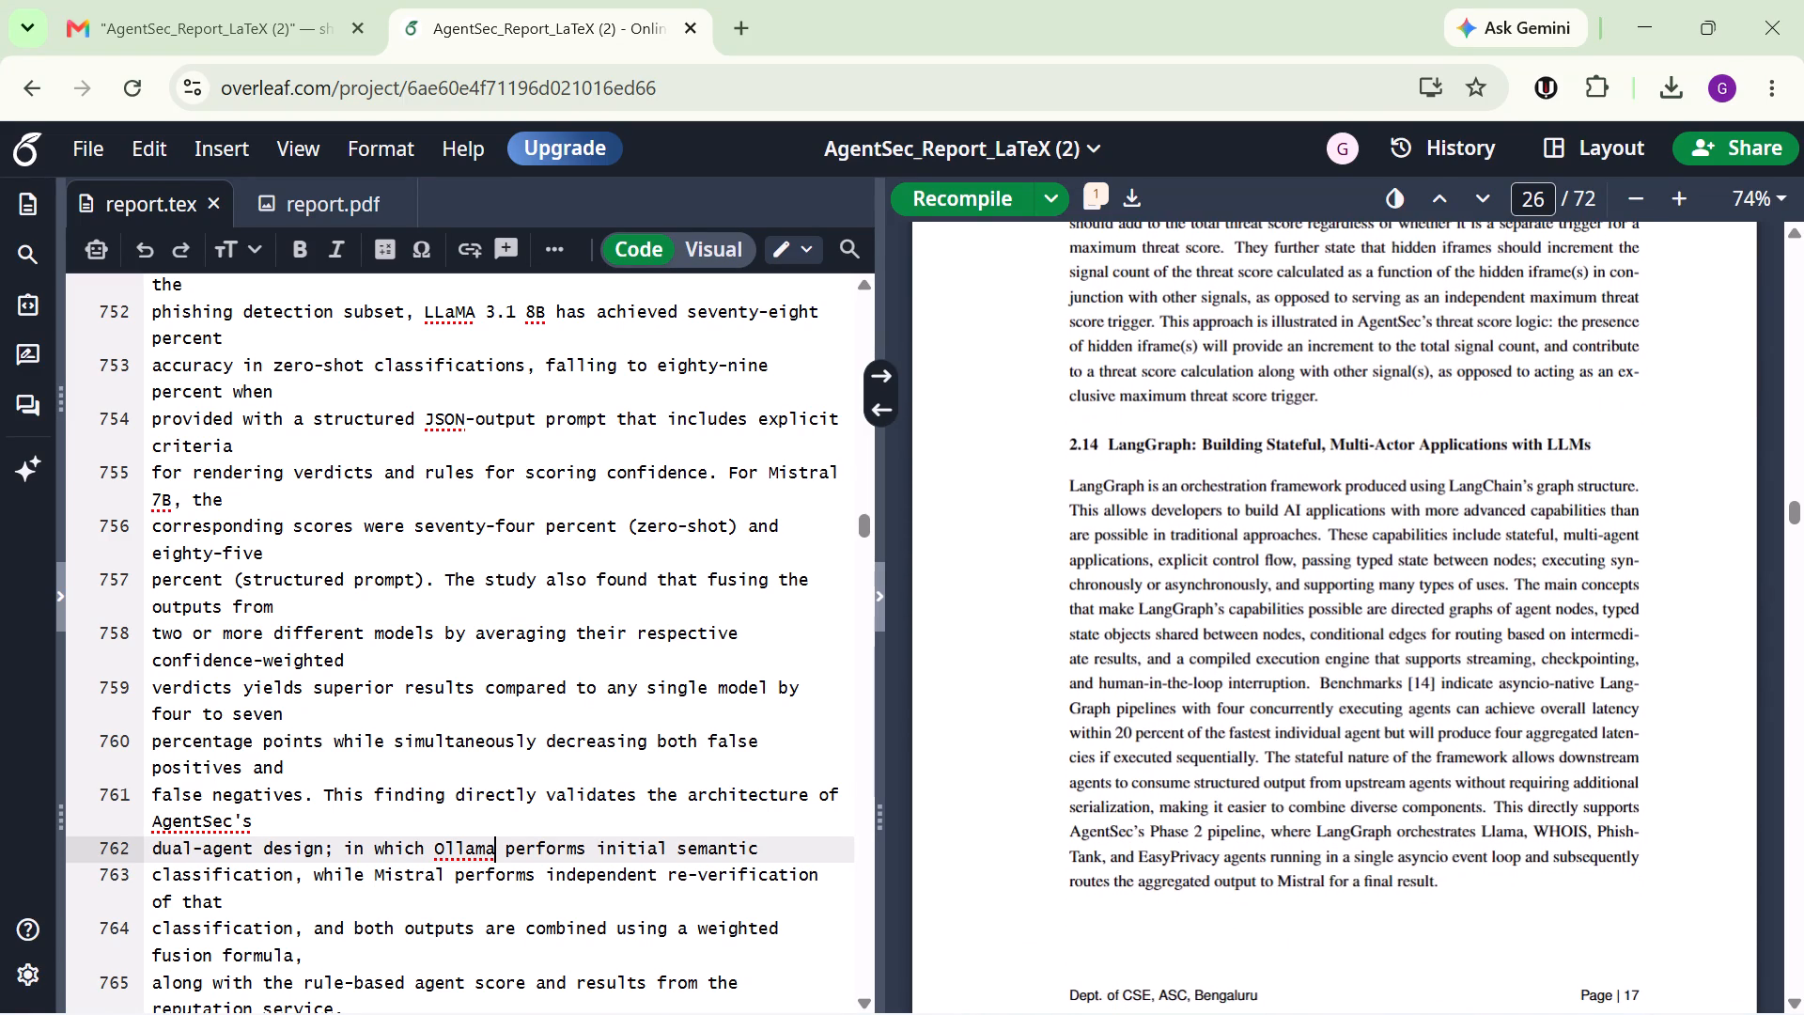
{"action": "scroll", "coordinate": [1228, 695], "scroll_direction": "down", "scroll_amount": 2}
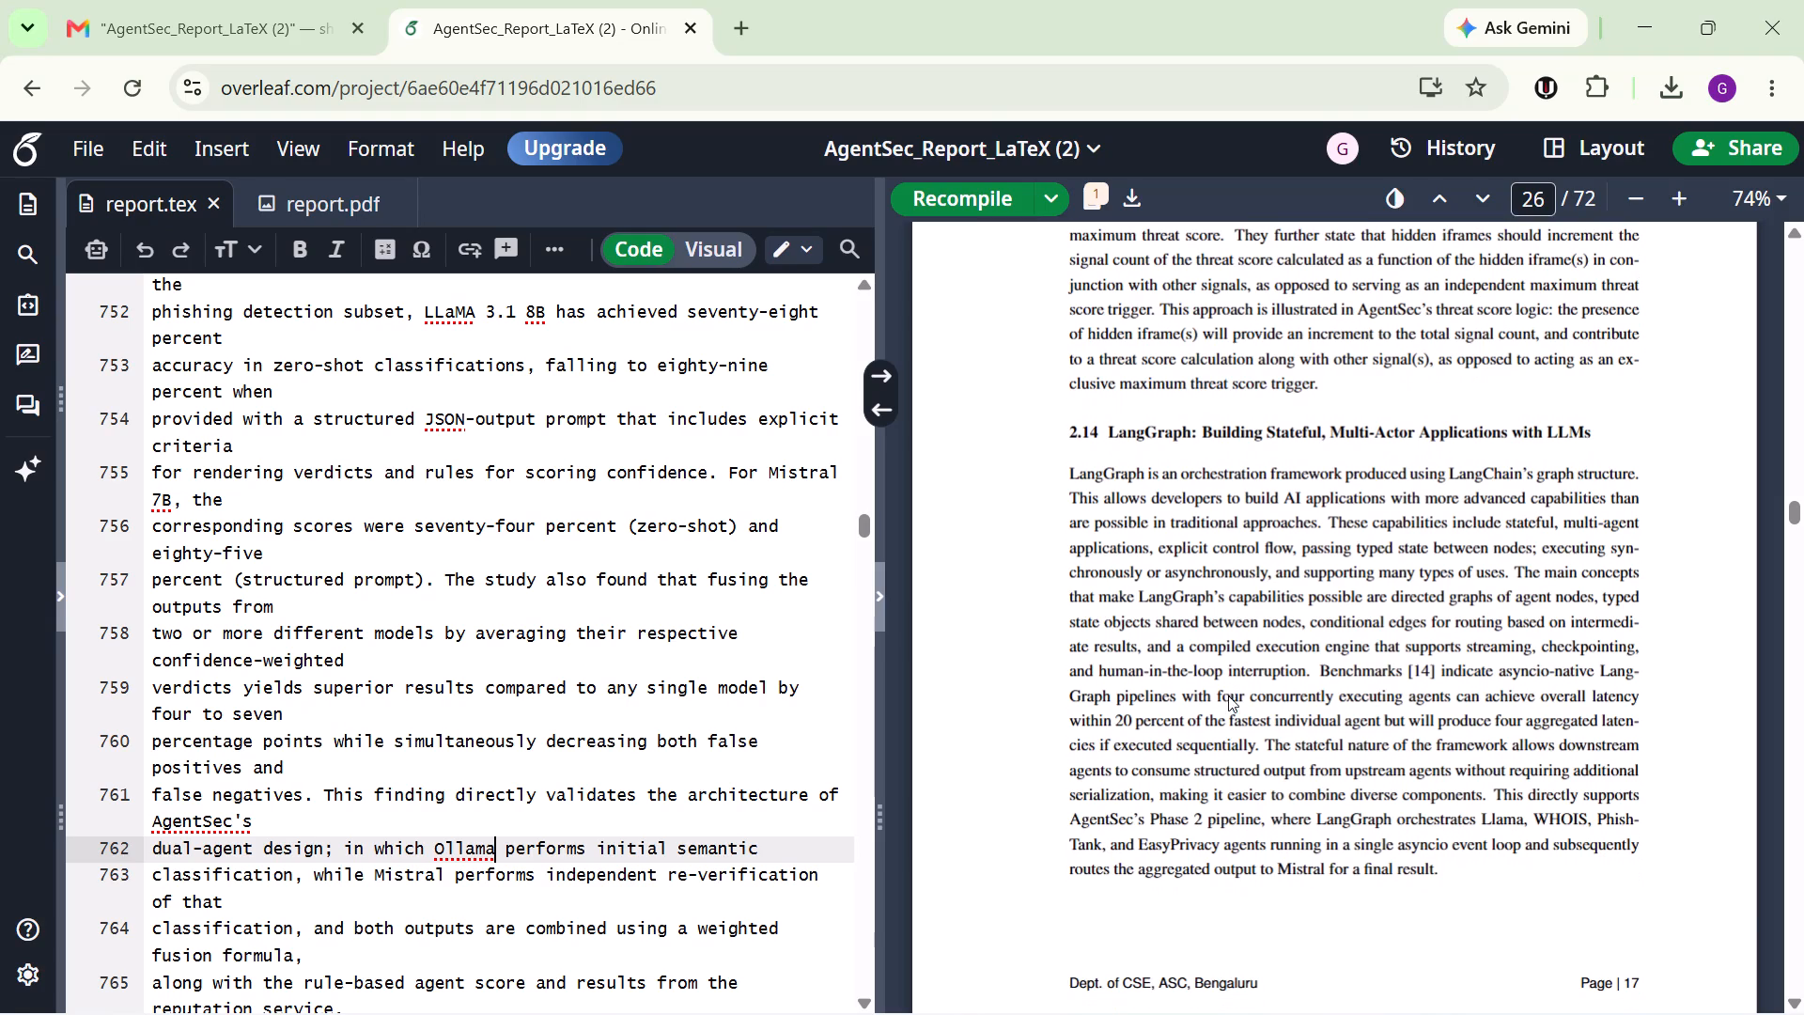
{"action": "scroll", "coordinate": [1228, 695], "scroll_direction": "down", "scroll_amount": 2}
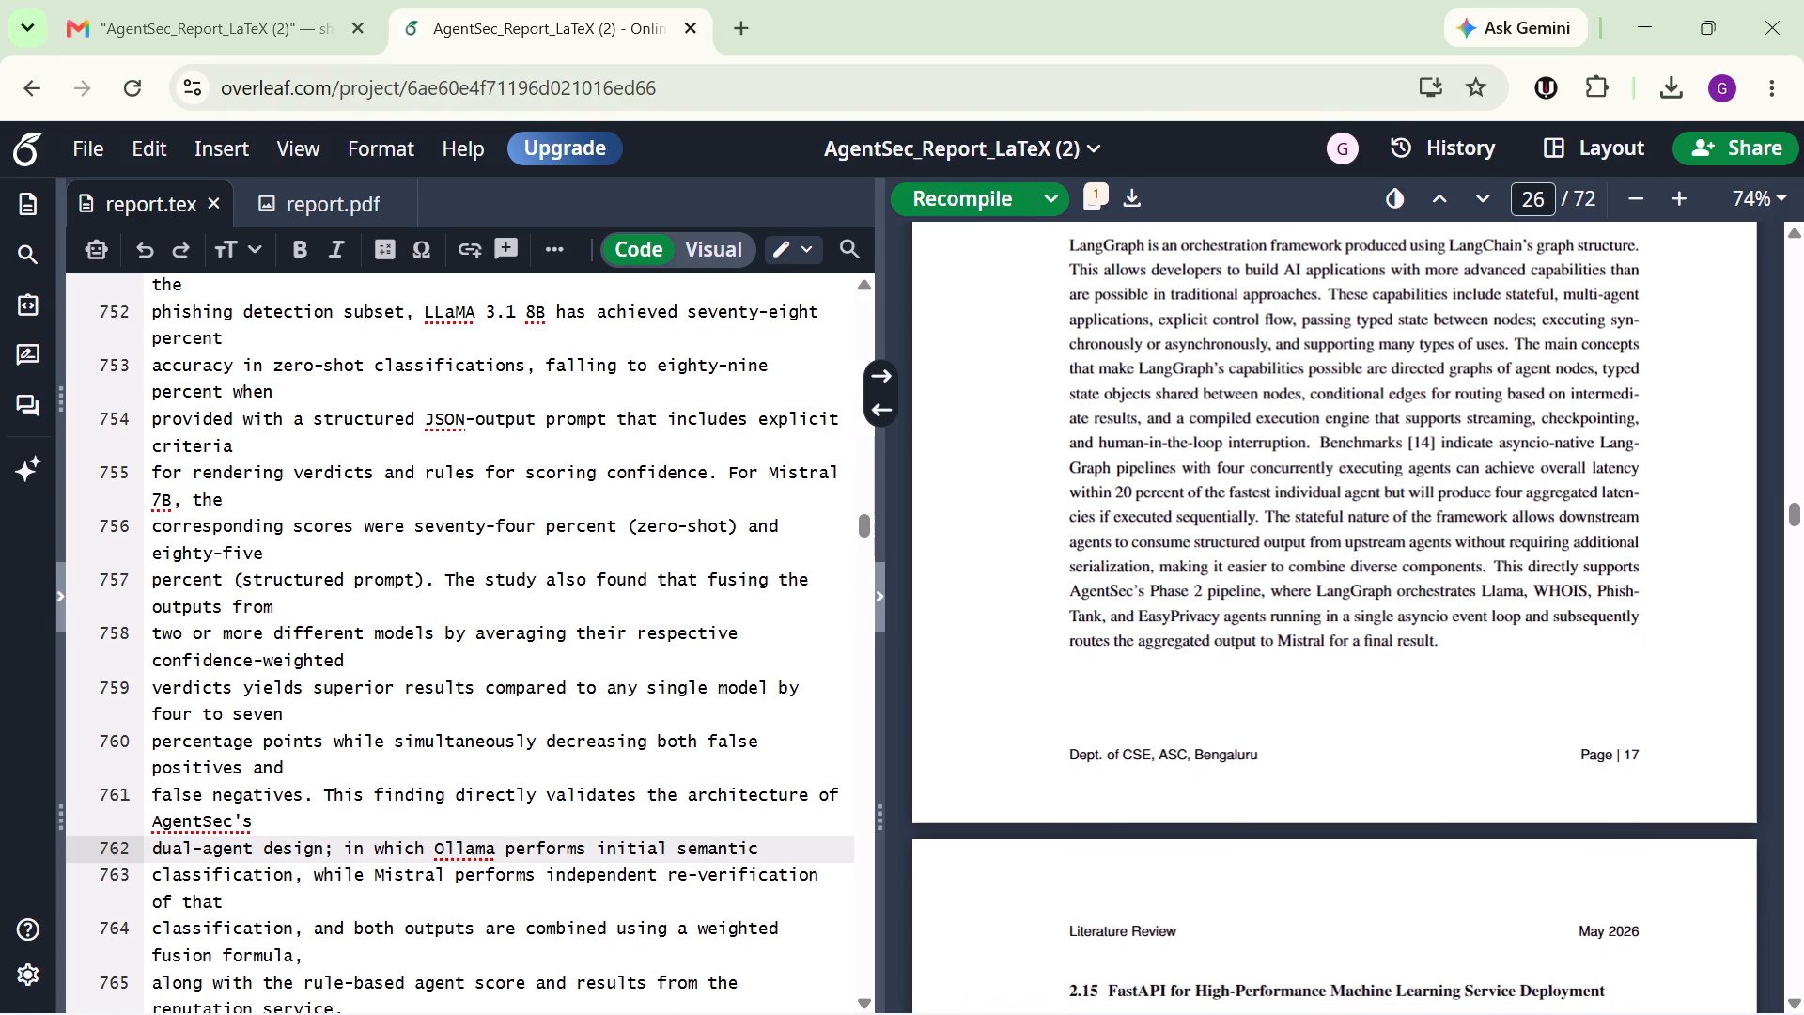
Read section 2.15 on FastAPI for machine learning service deployment in the compiled PDF, checking for outdated references.
{"action": "scroll", "coordinate": [1228, 695], "scroll_direction": "down", "scroll_amount": 8}
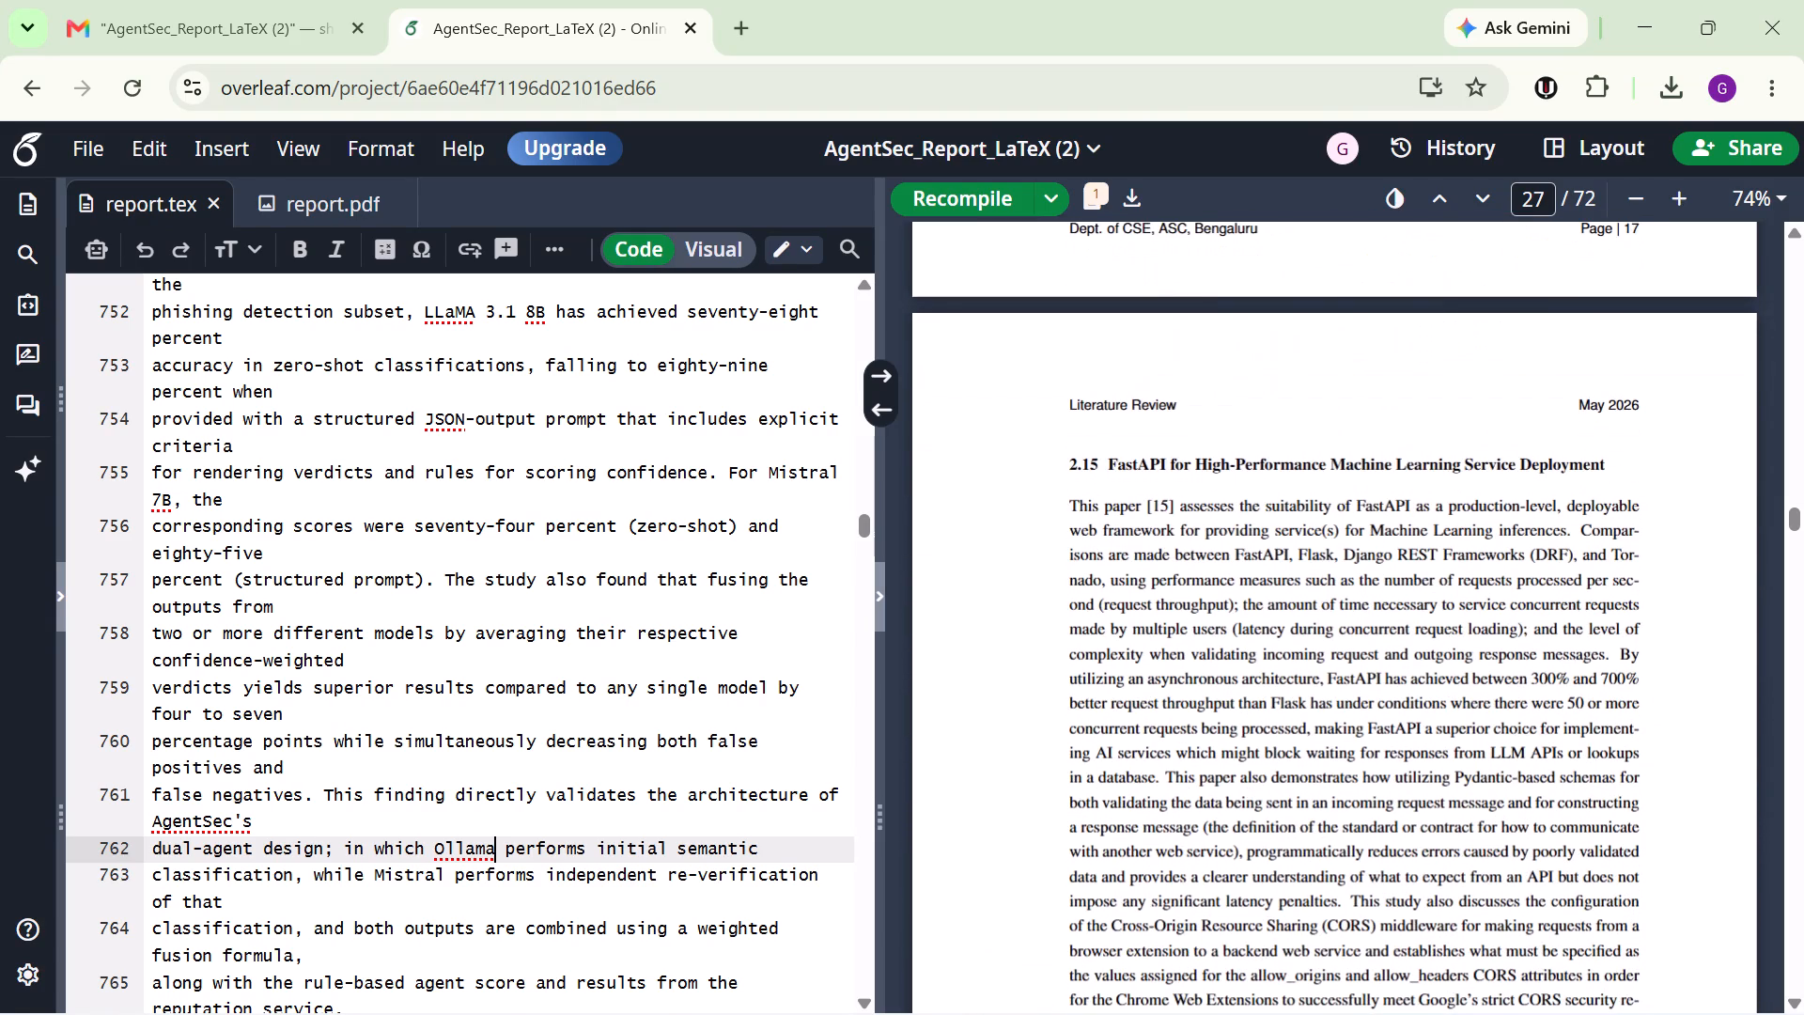
{"action": "scroll", "coordinate": [1228, 695], "scroll_direction": "down", "scroll_amount": 1}
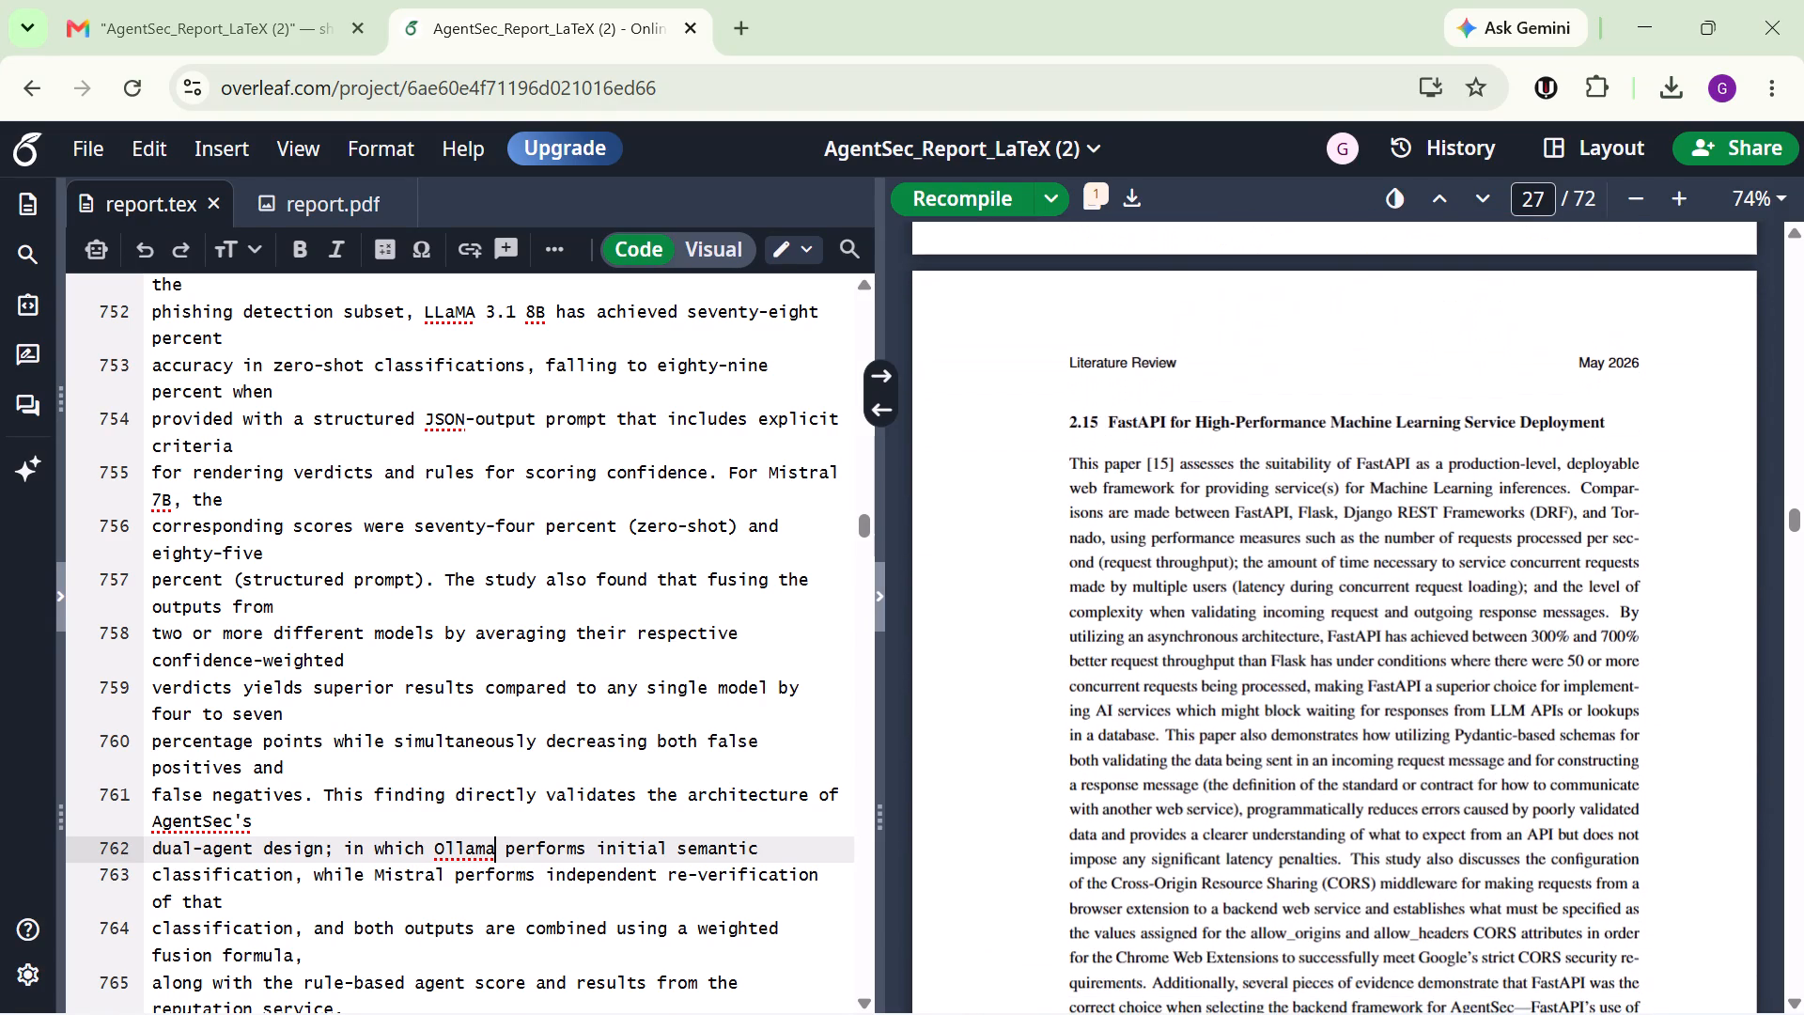
{"action": "scroll", "coordinate": [1228, 695], "scroll_direction": "down", "scroll_amount": 2}
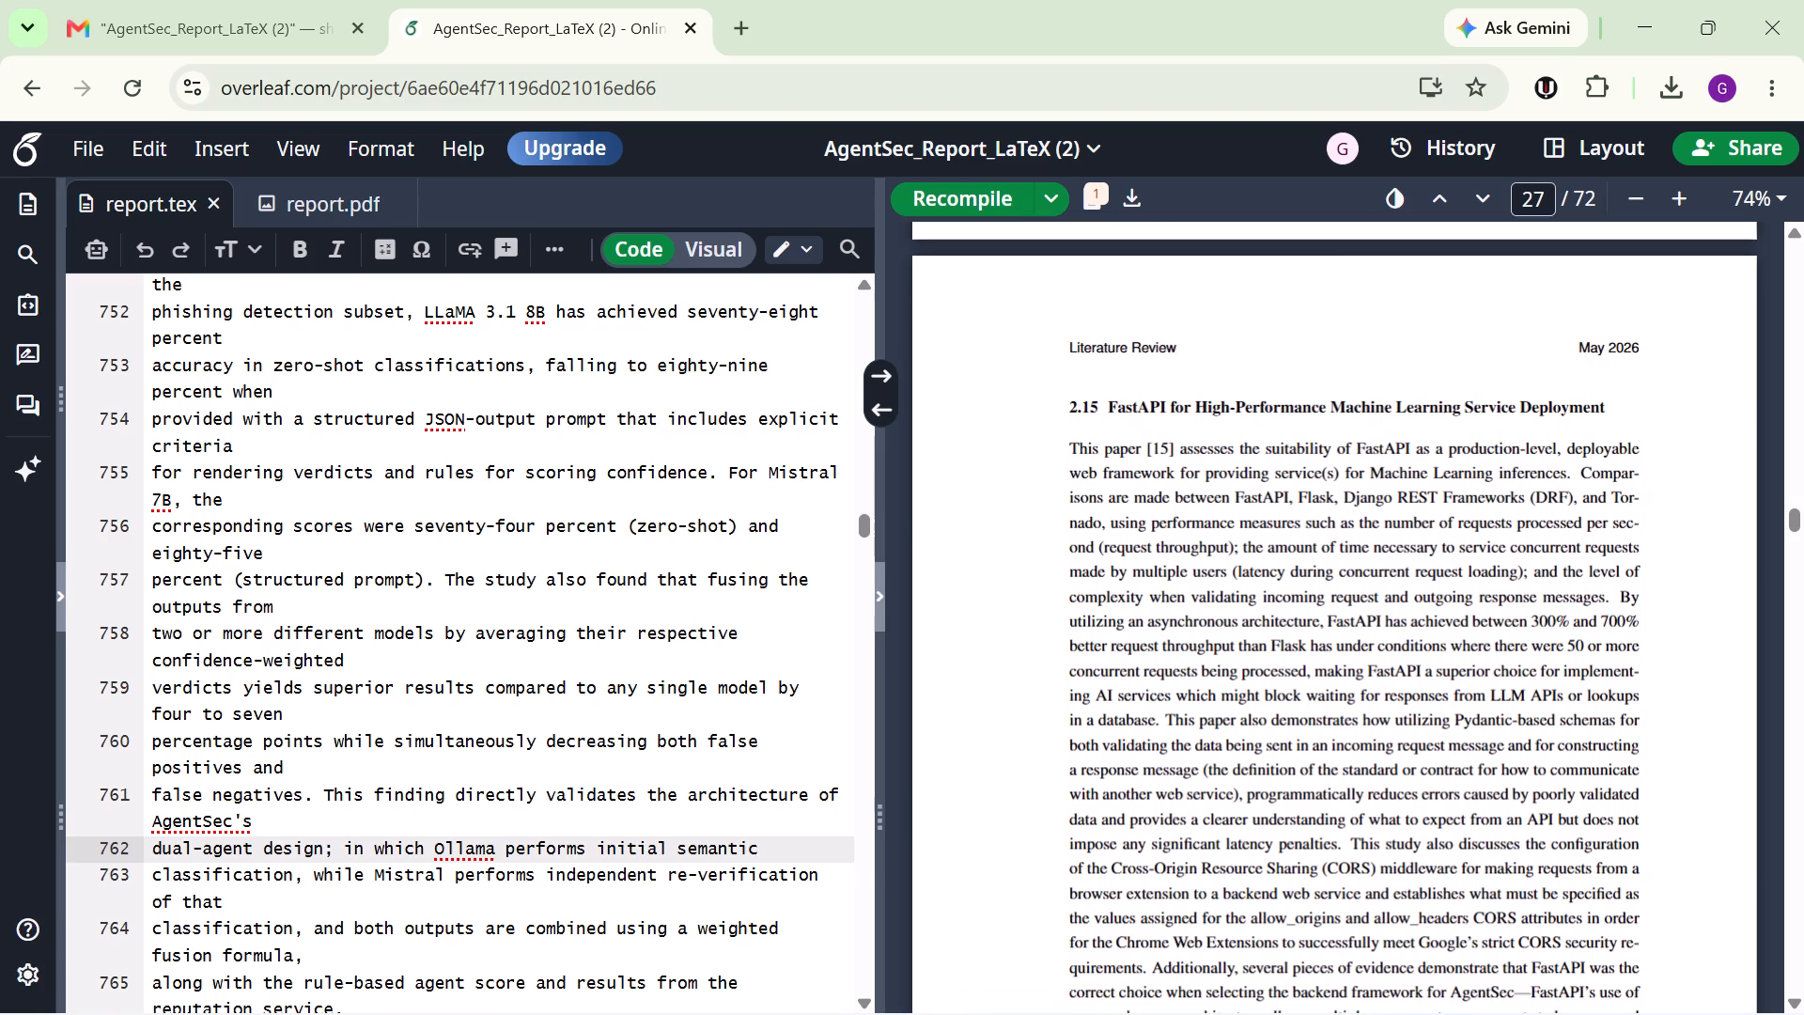
{"action": "scroll", "coordinate": [1228, 695], "scroll_direction": "down", "scroll_amount": 2}
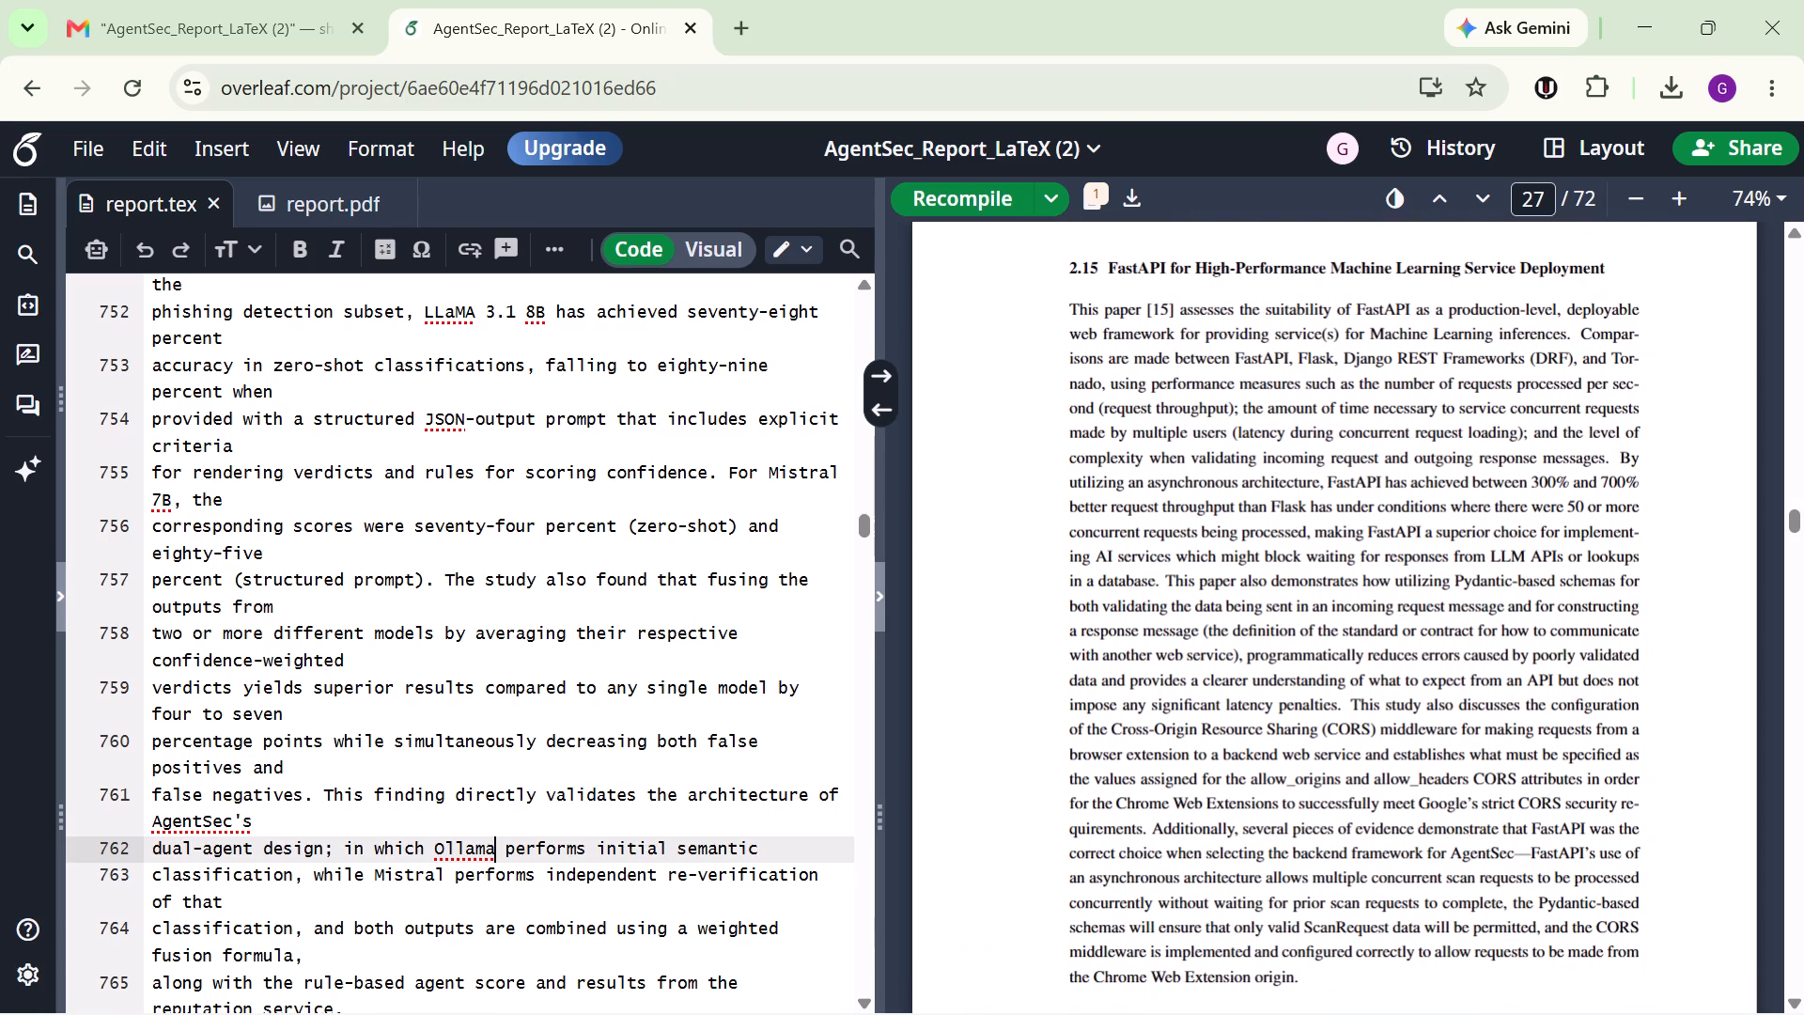
{"action": "scroll", "coordinate": [1228, 695], "scroll_direction": "down", "scroll_amount": 3}
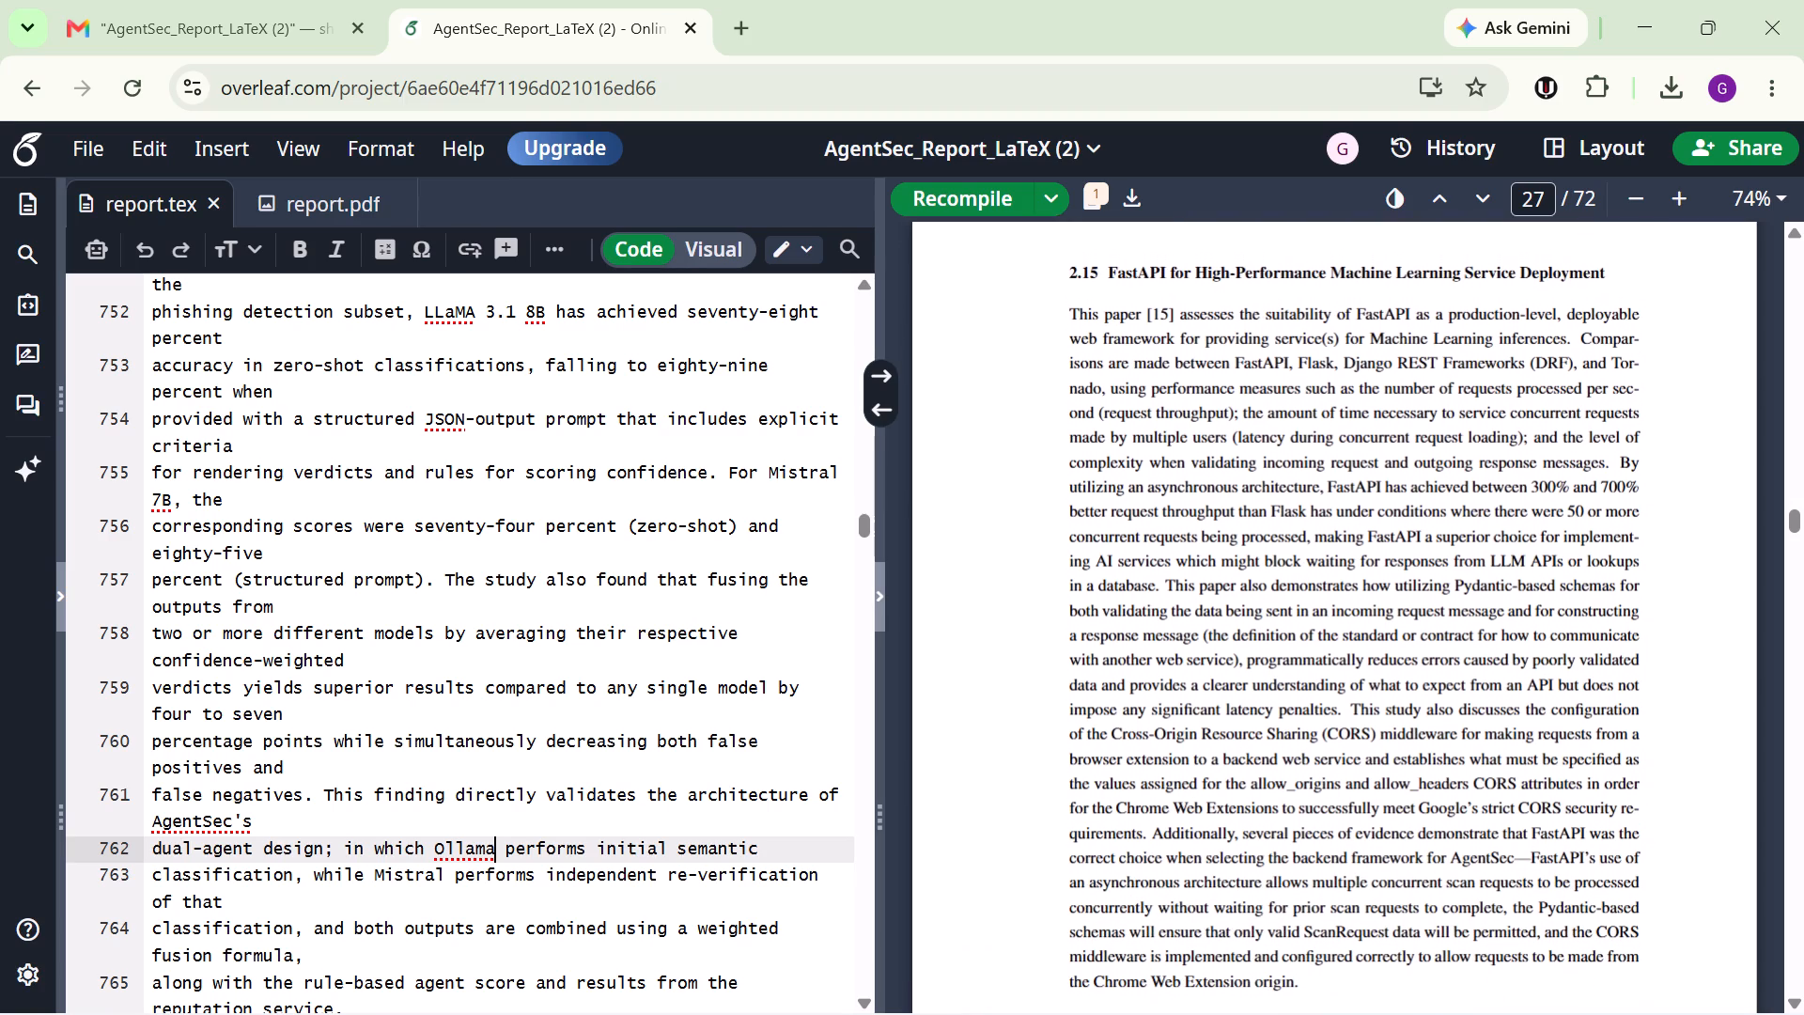
Read the end of section 2.15 and section 2.16 on social engineering and NLP-based detection in the compiled PDF.
{"action": "scroll", "coordinate": [1228, 695], "scroll_direction": "down", "scroll_amount": 2}
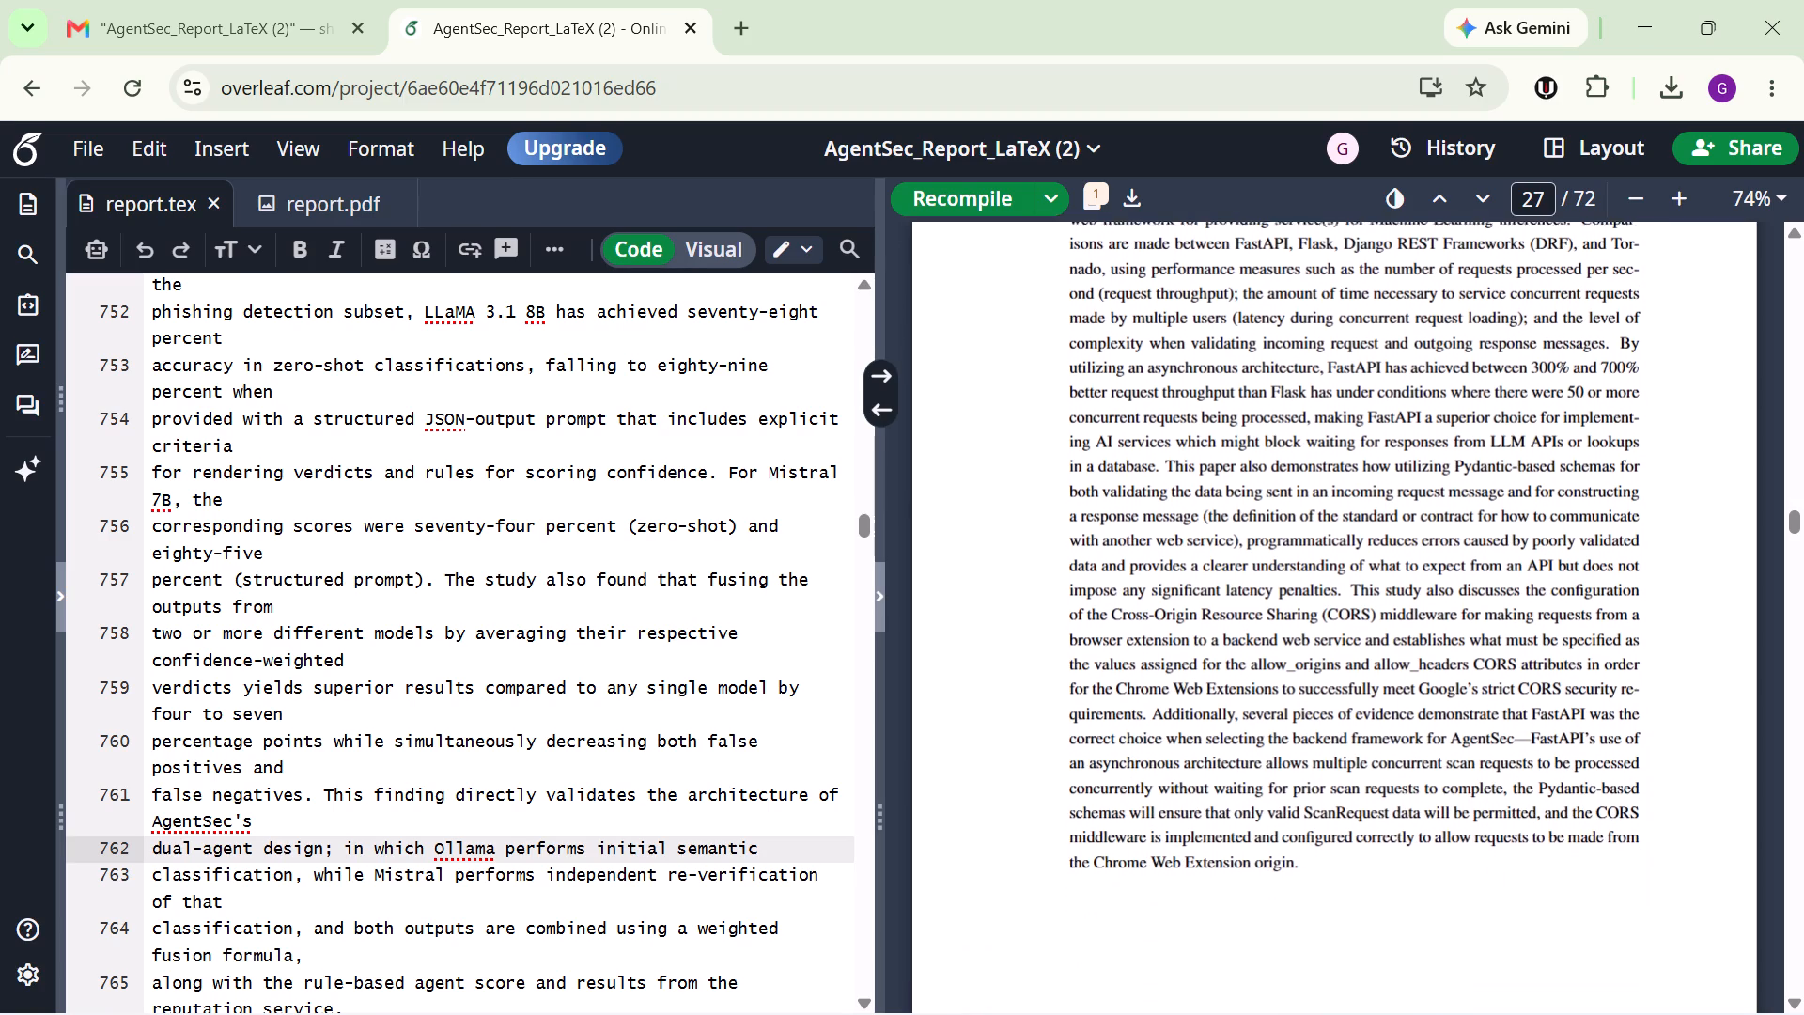
{"action": "scroll", "coordinate": [1228, 695], "scroll_direction": "down", "scroll_amount": 4}
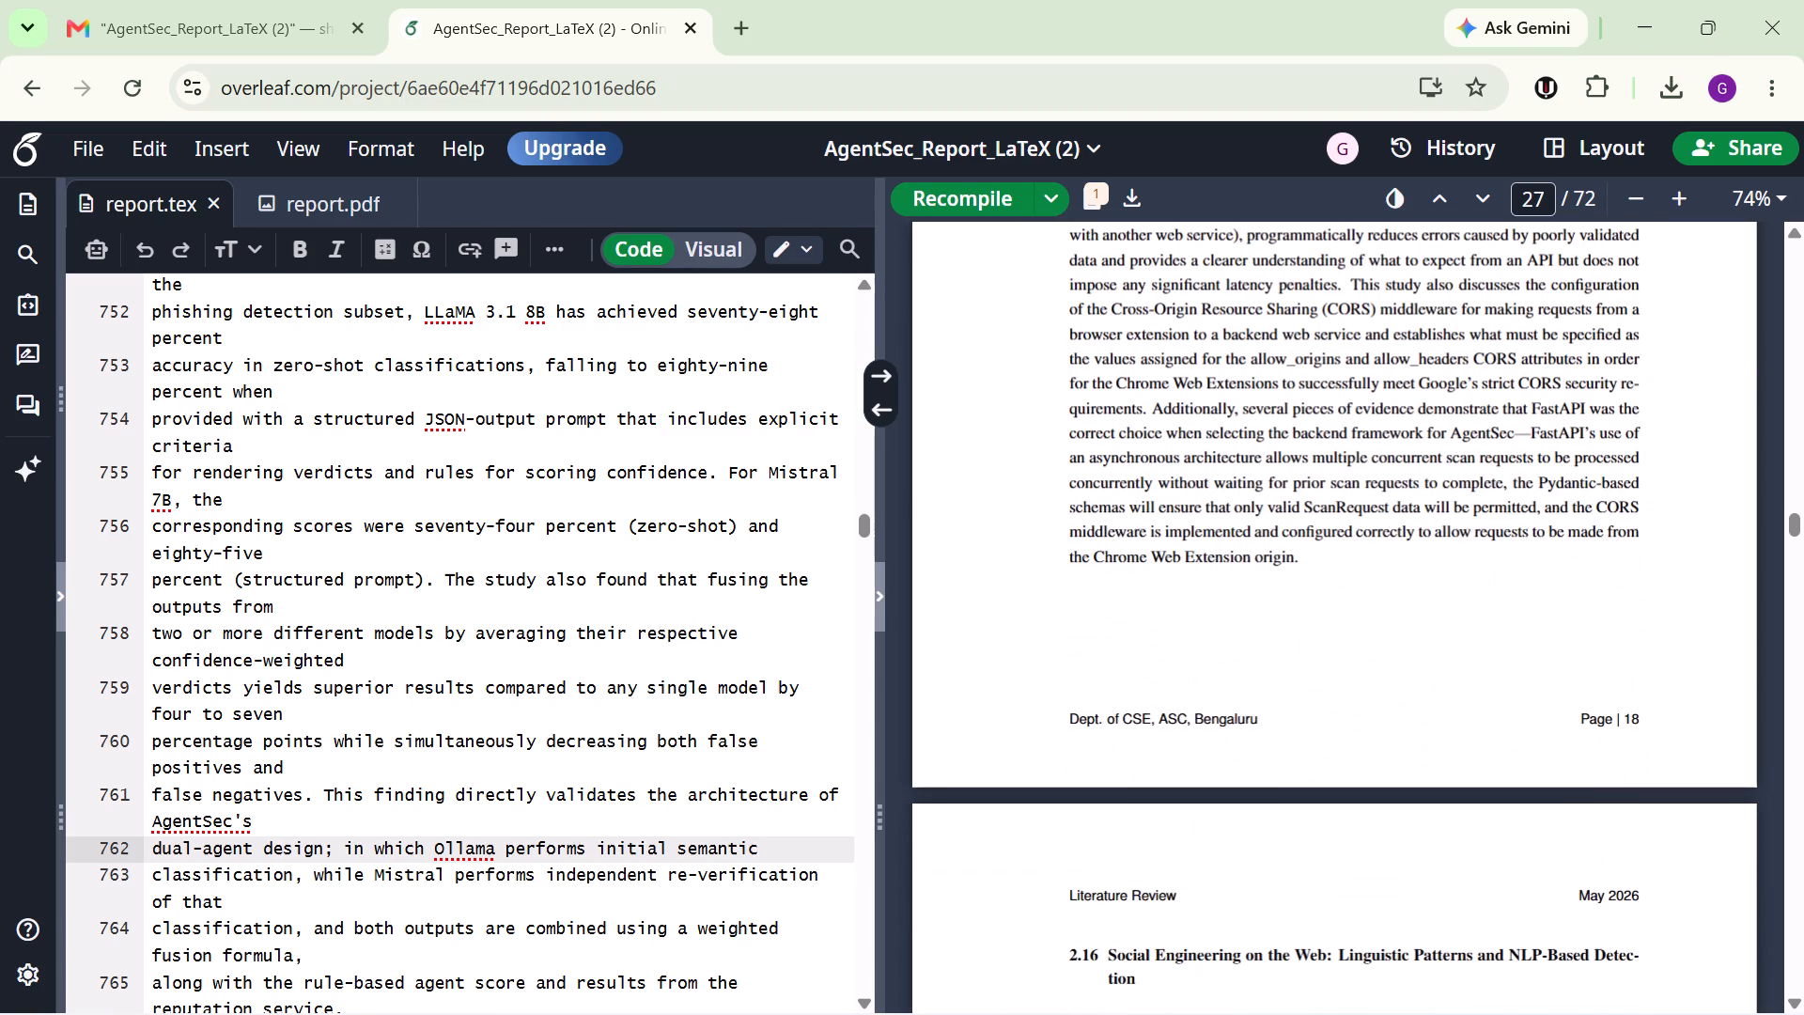
{"action": "scroll", "coordinate": [1228, 695], "scroll_direction": "down", "scroll_amount": 3}
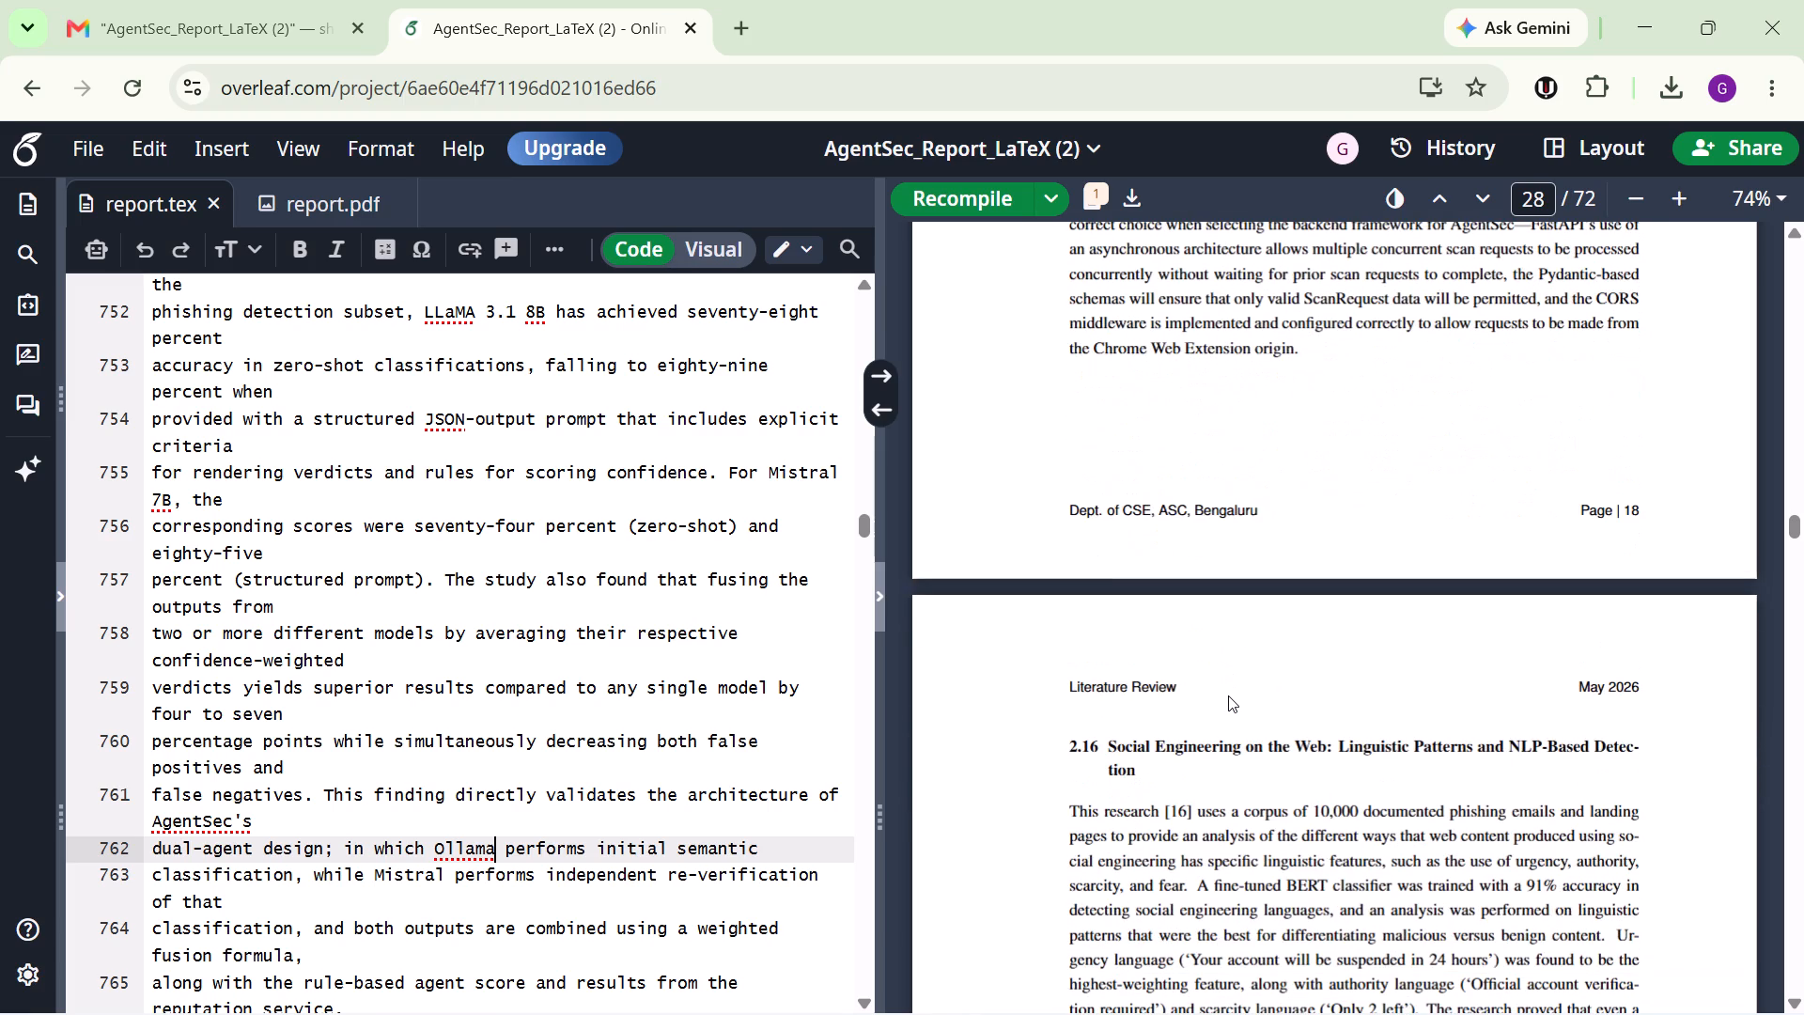
{"action": "scroll", "coordinate": [1228, 695], "scroll_direction": "up", "scroll_amount": 2}
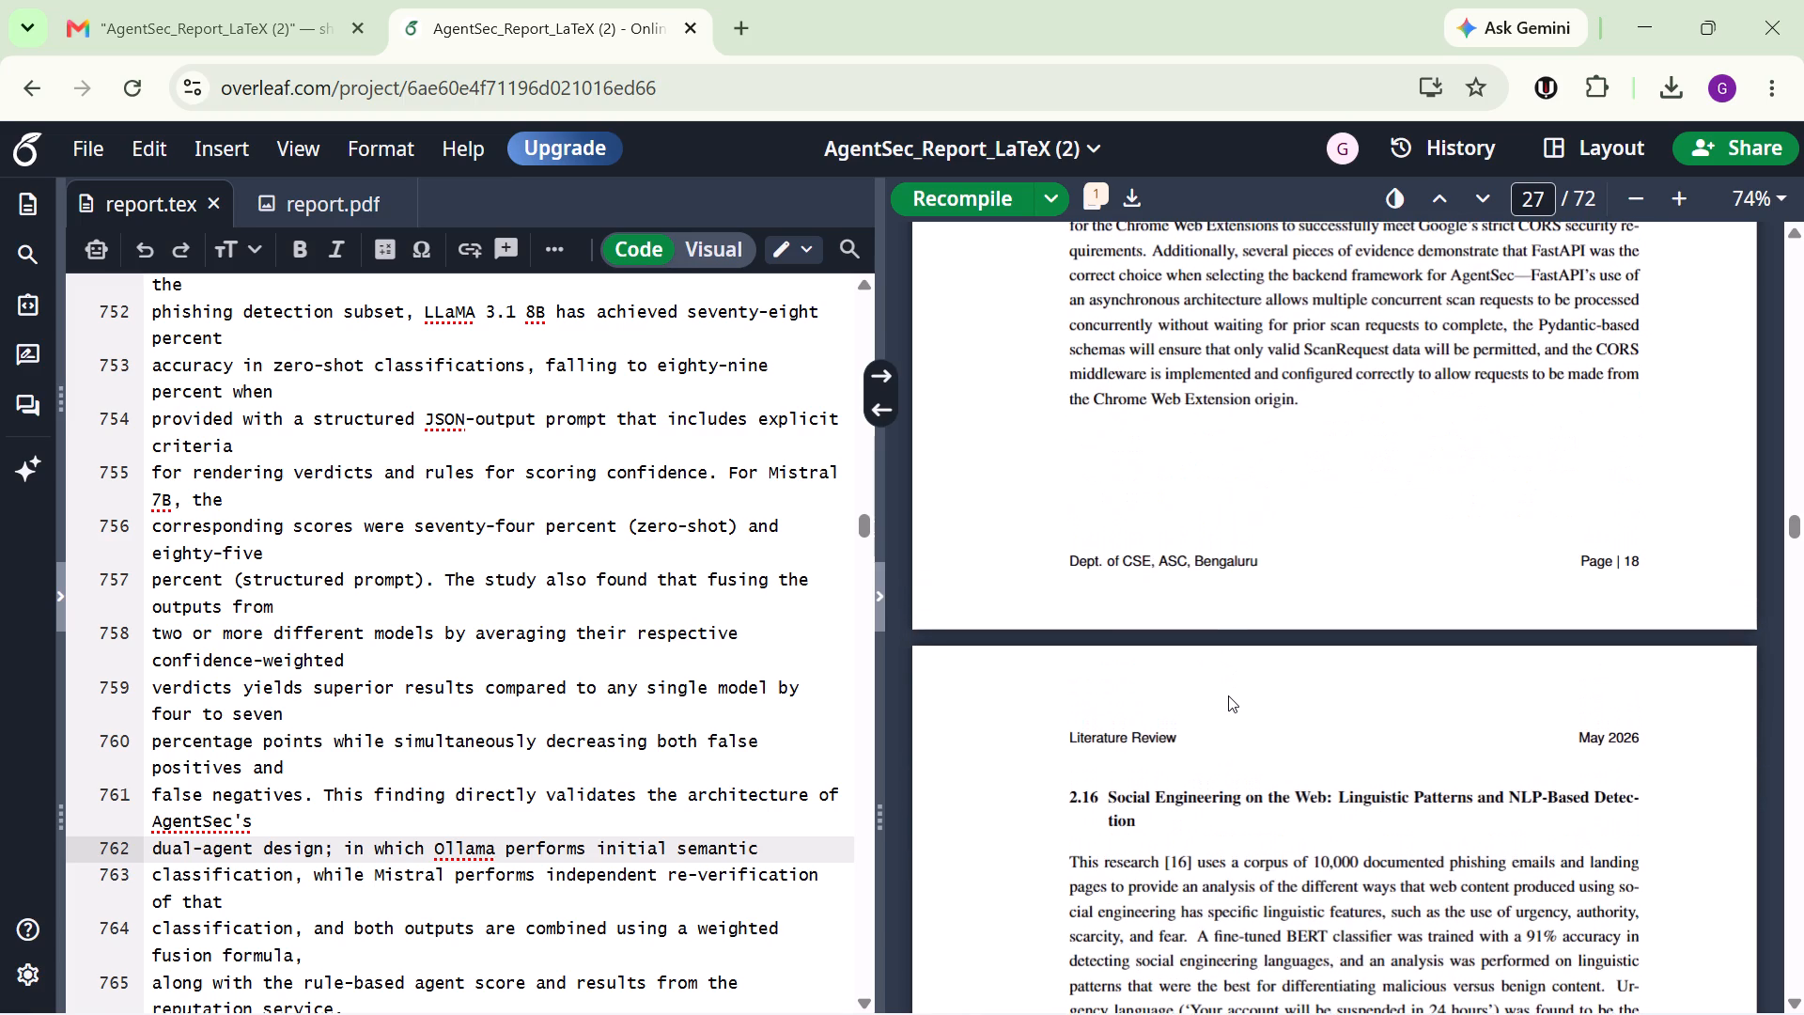
{"action": "scroll", "coordinate": [1228, 695], "scroll_direction": "down", "scroll_amount": 1}
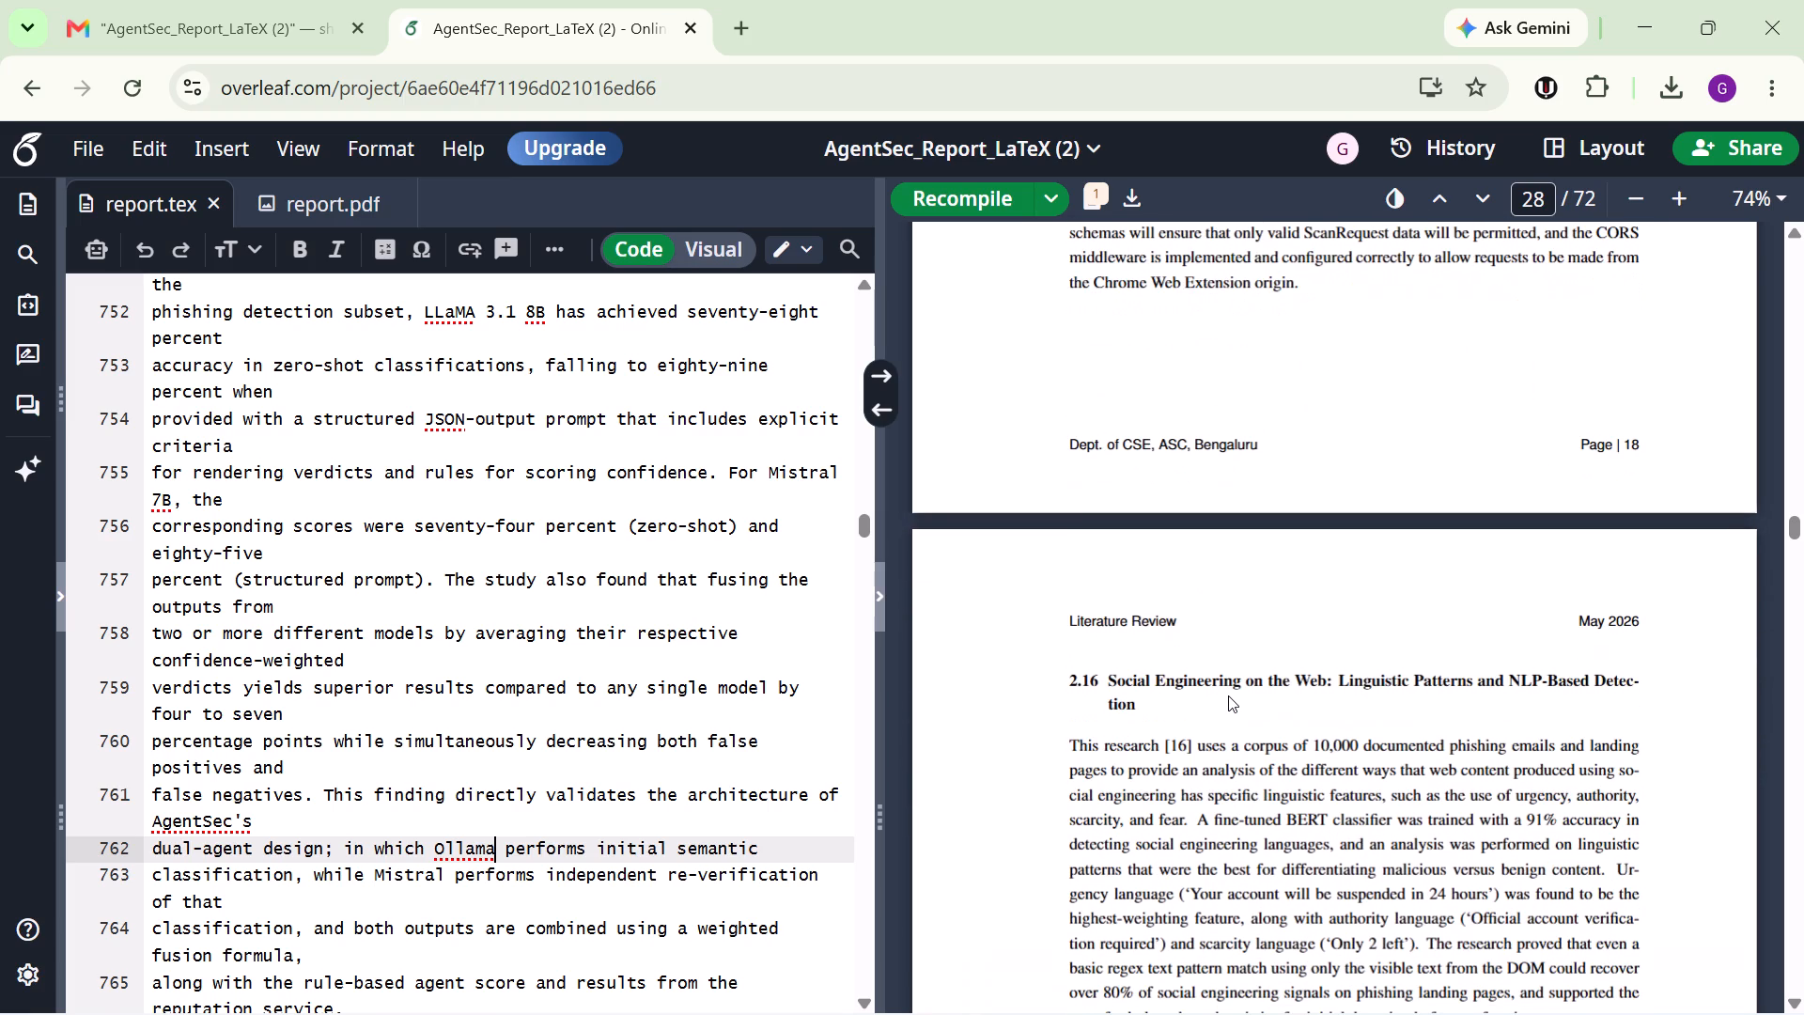
{"action": "scroll", "coordinate": [1228, 695], "scroll_direction": "down", "scroll_amount": 2}
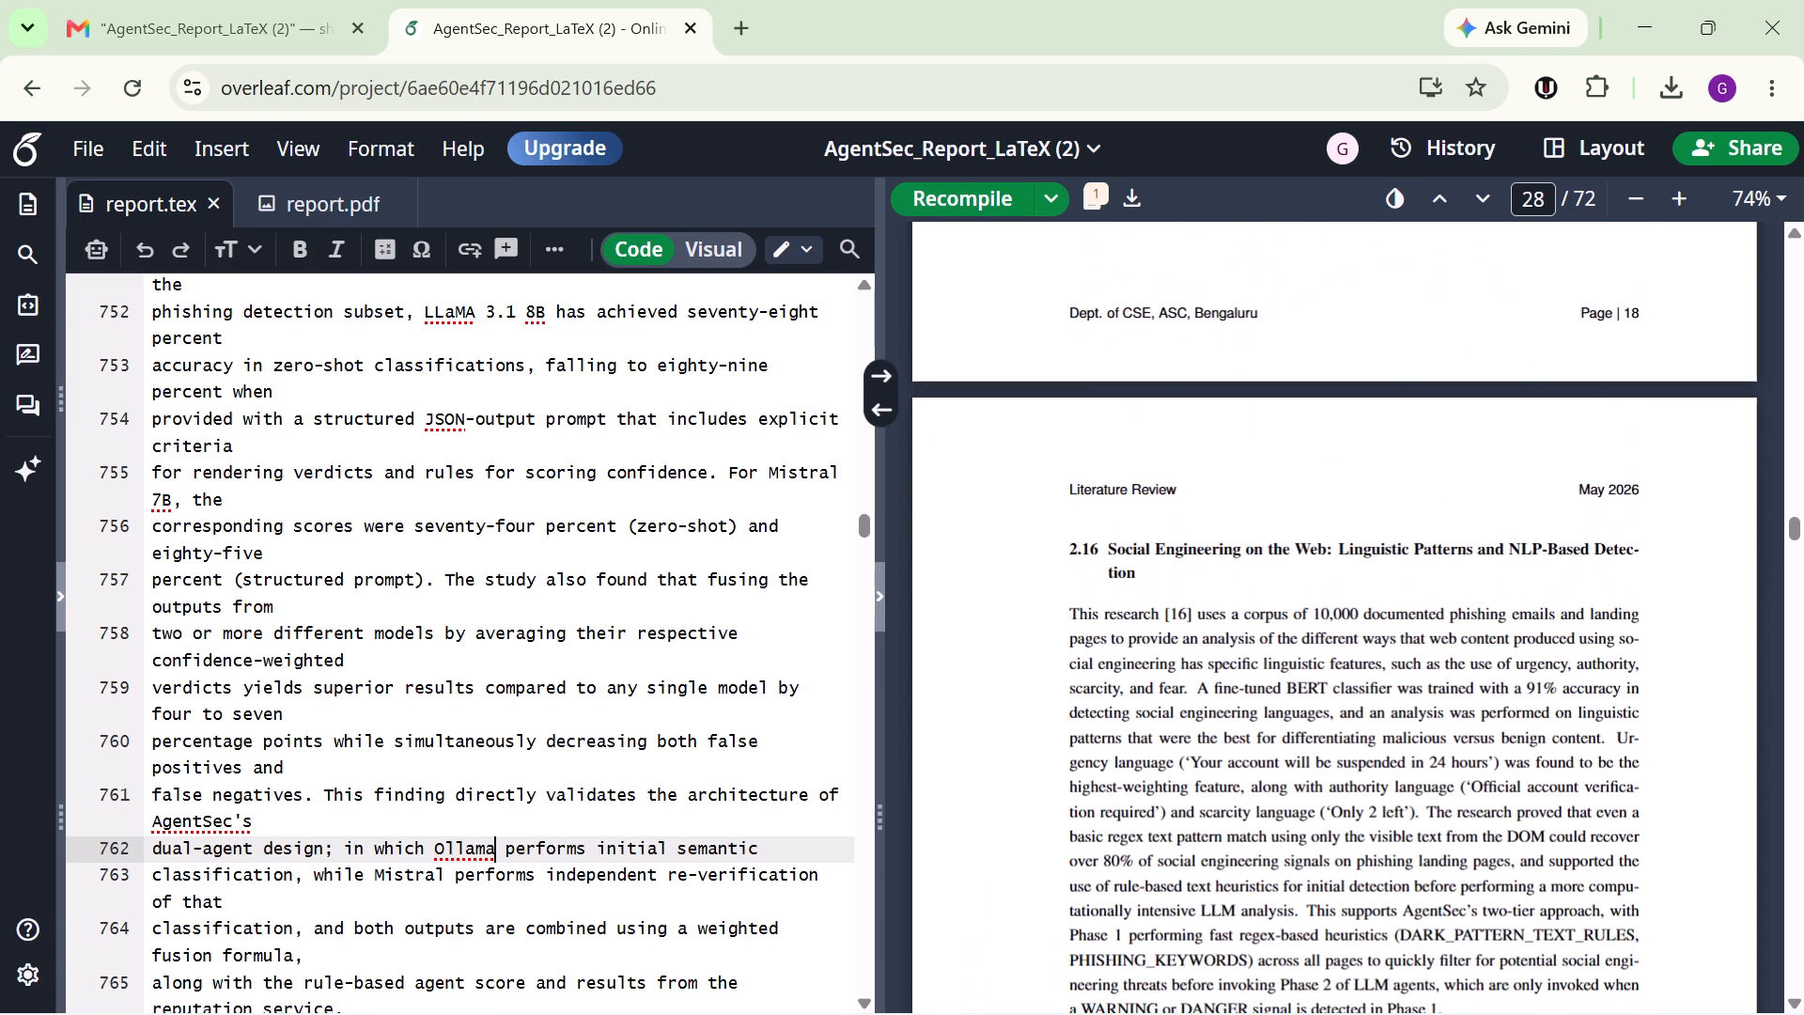
{"action": "scroll", "coordinate": [1228, 695], "scroll_direction": "down", "scroll_amount": 1}
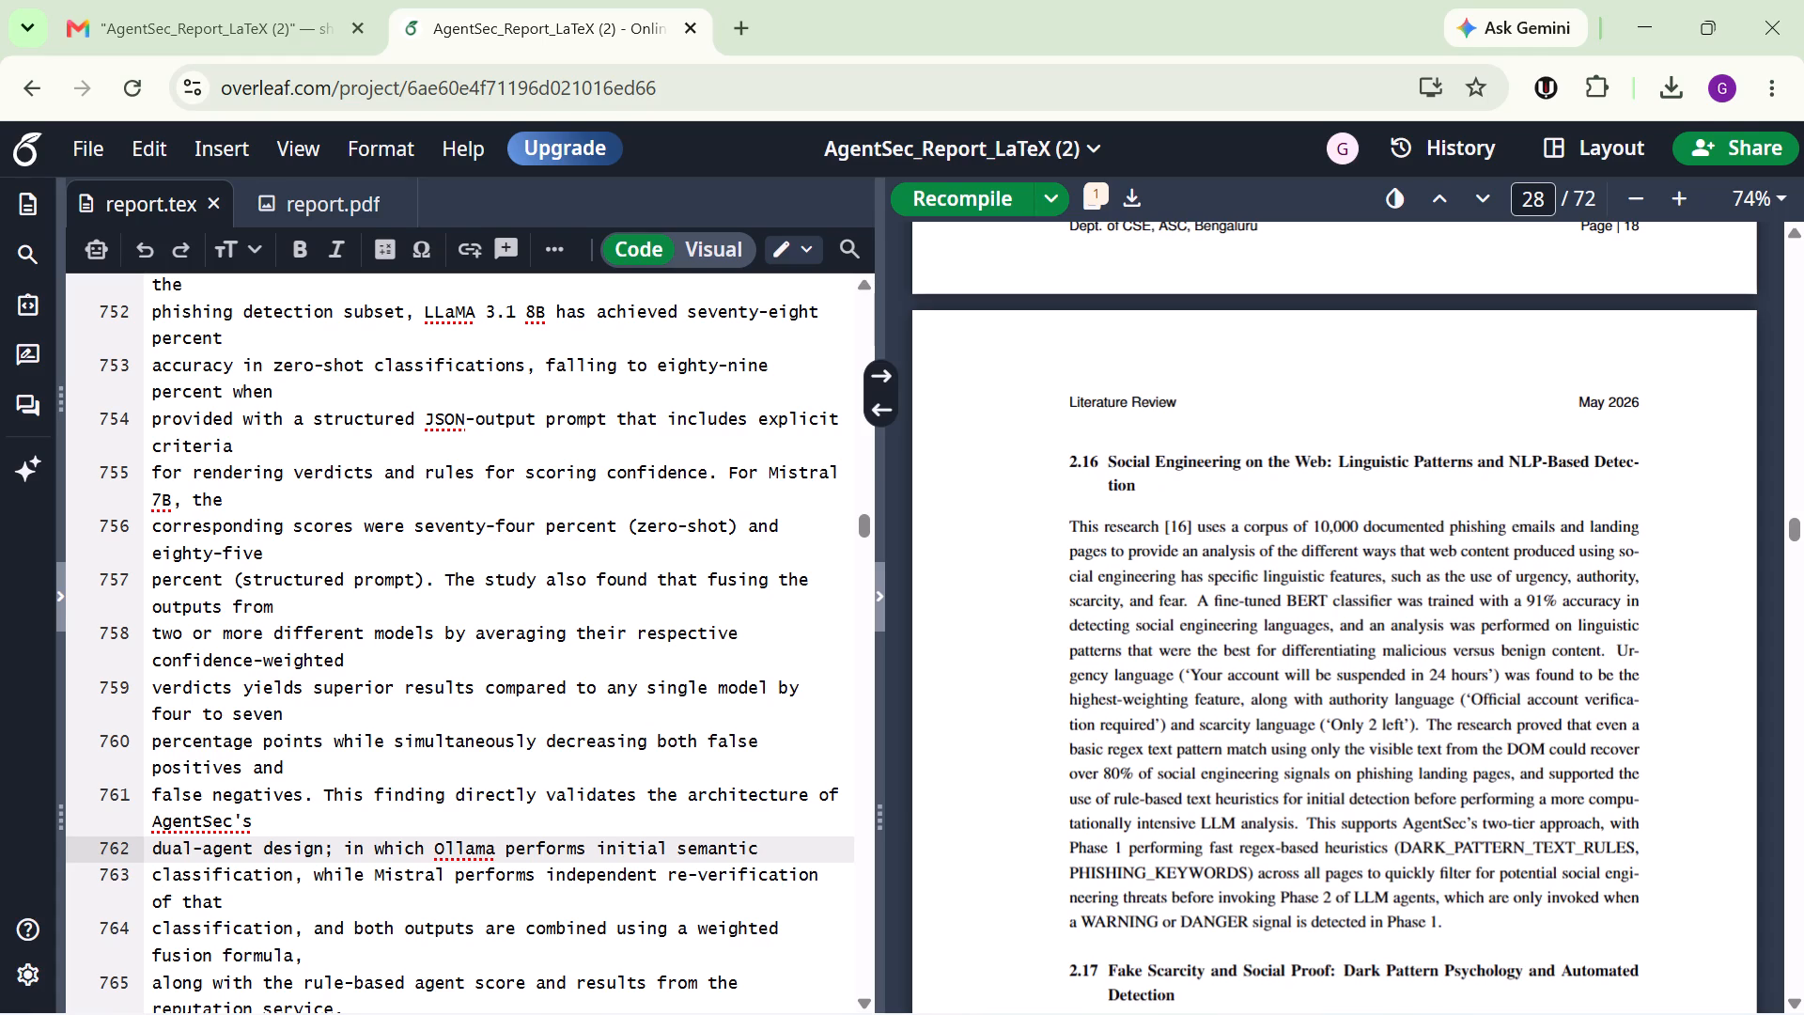
{"action": "scroll", "coordinate": [1228, 695], "scroll_direction": "down", "scroll_amount": 2}
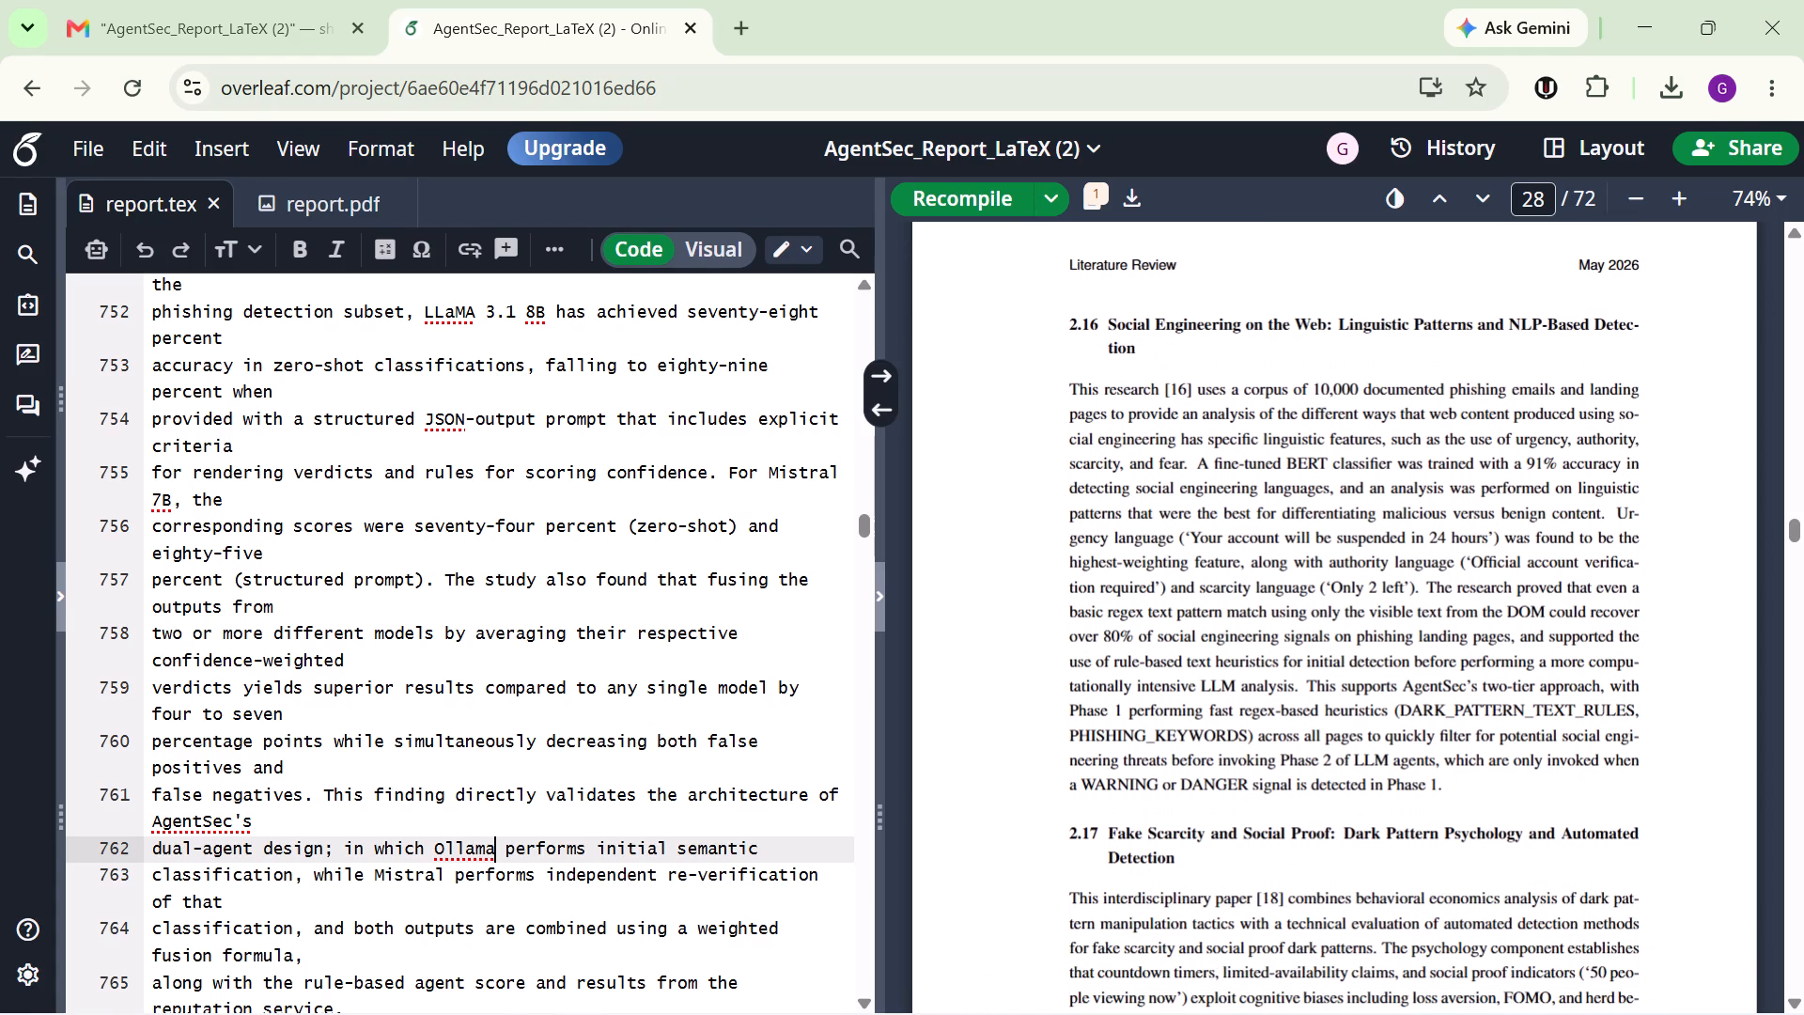
Read section 2.17 on fake scarcity and social proof and section 2.18 on self-healing systems in the compiled PDF.
{"action": "scroll", "coordinate": [1228, 695], "scroll_direction": "down", "scroll_amount": 3}
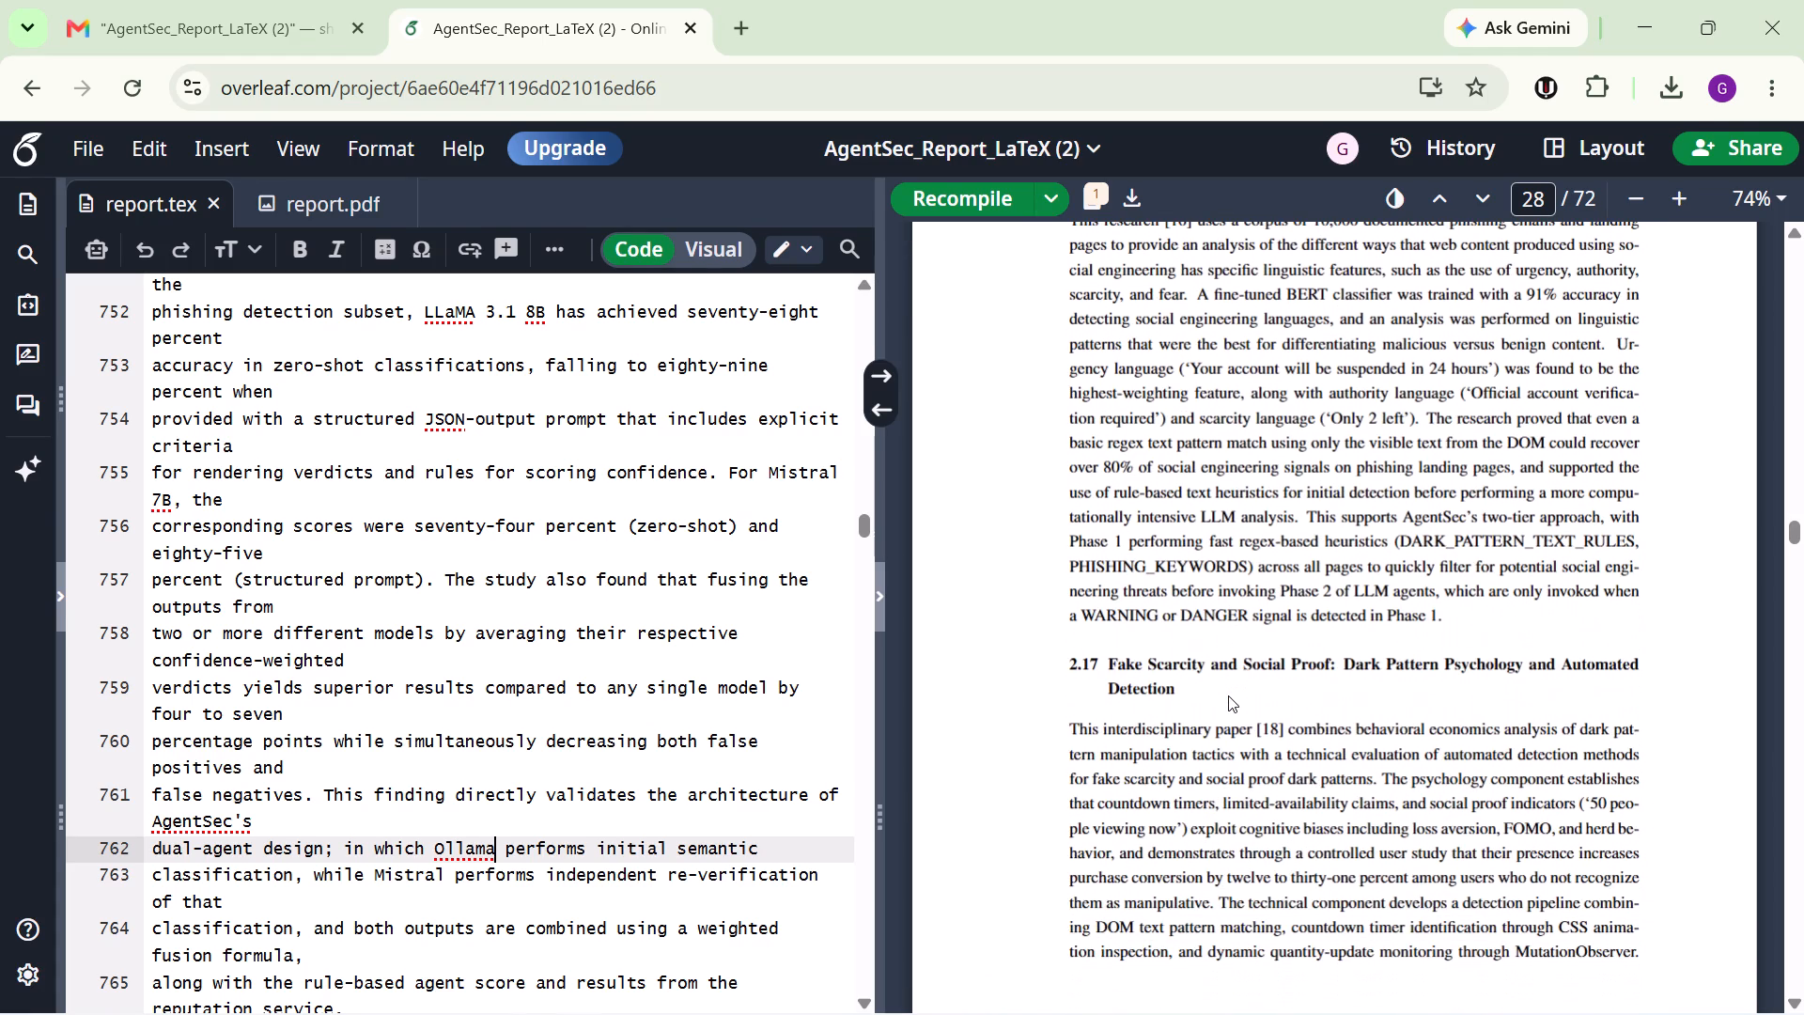
{"action": "scroll", "coordinate": [1228, 695], "scroll_direction": "down", "scroll_amount": 3}
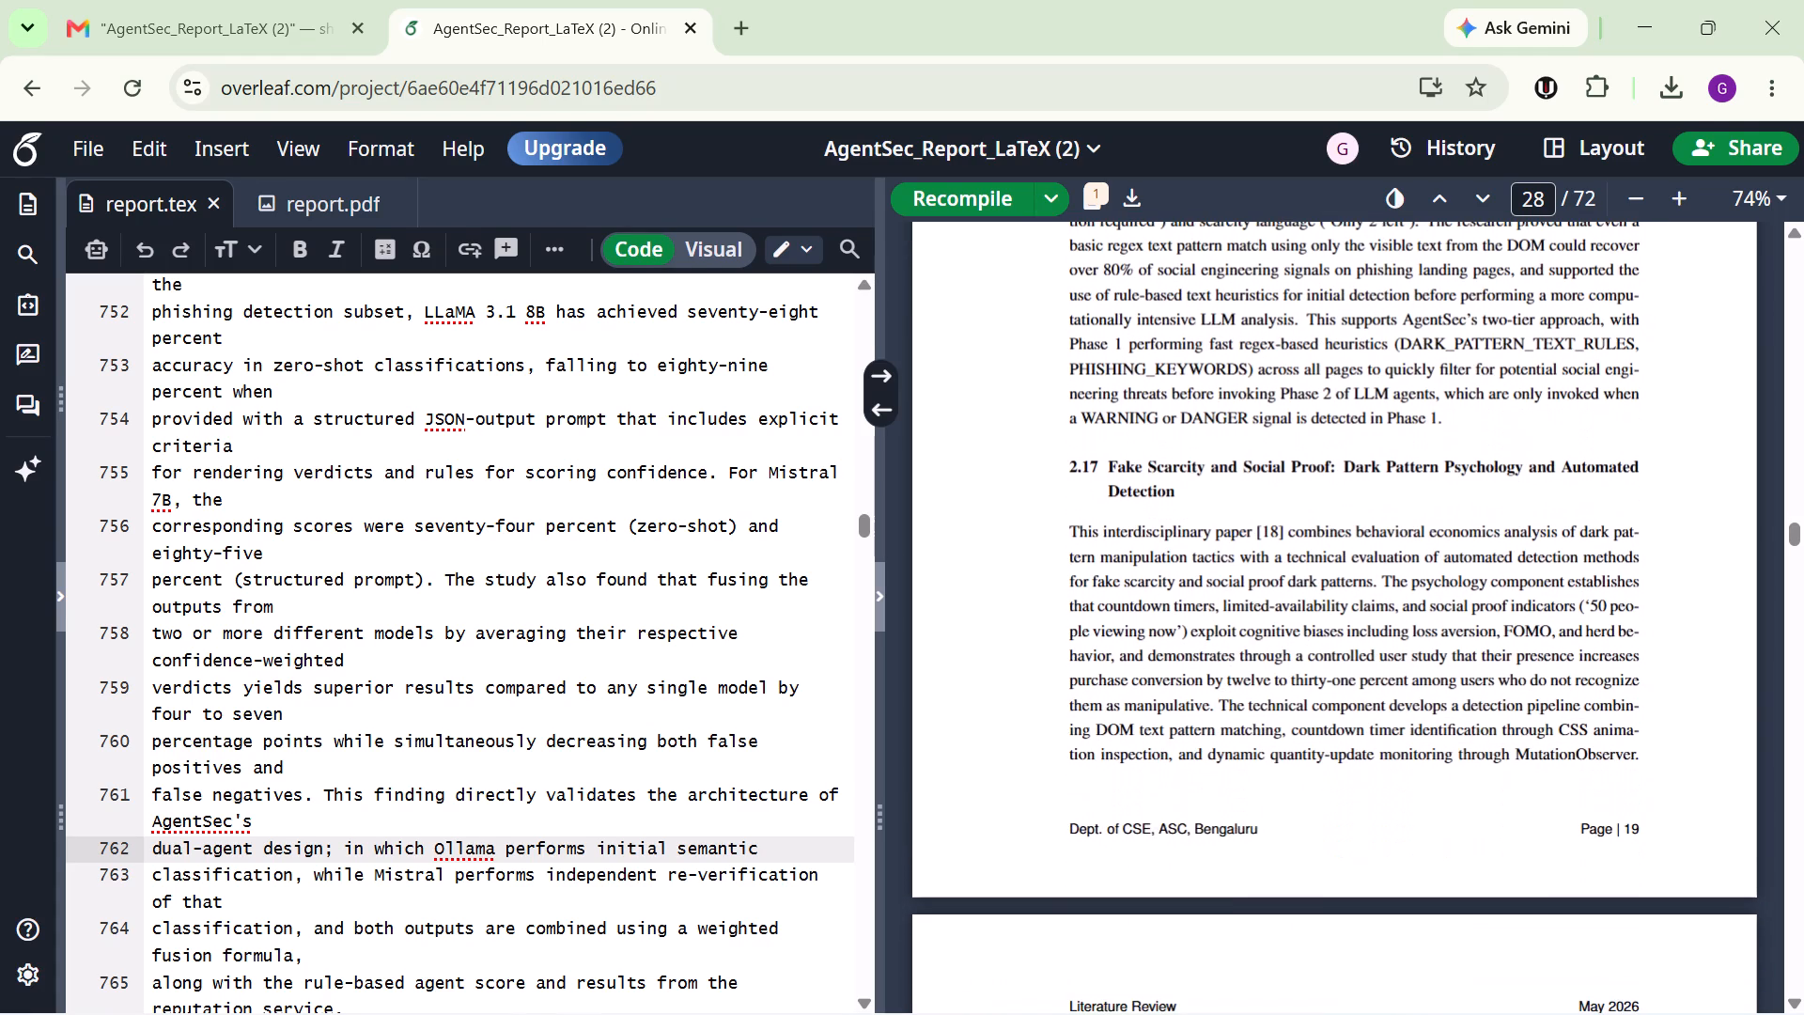
{"action": "scroll", "coordinate": [1225, 681], "scroll_direction": "down", "scroll_amount": 3}
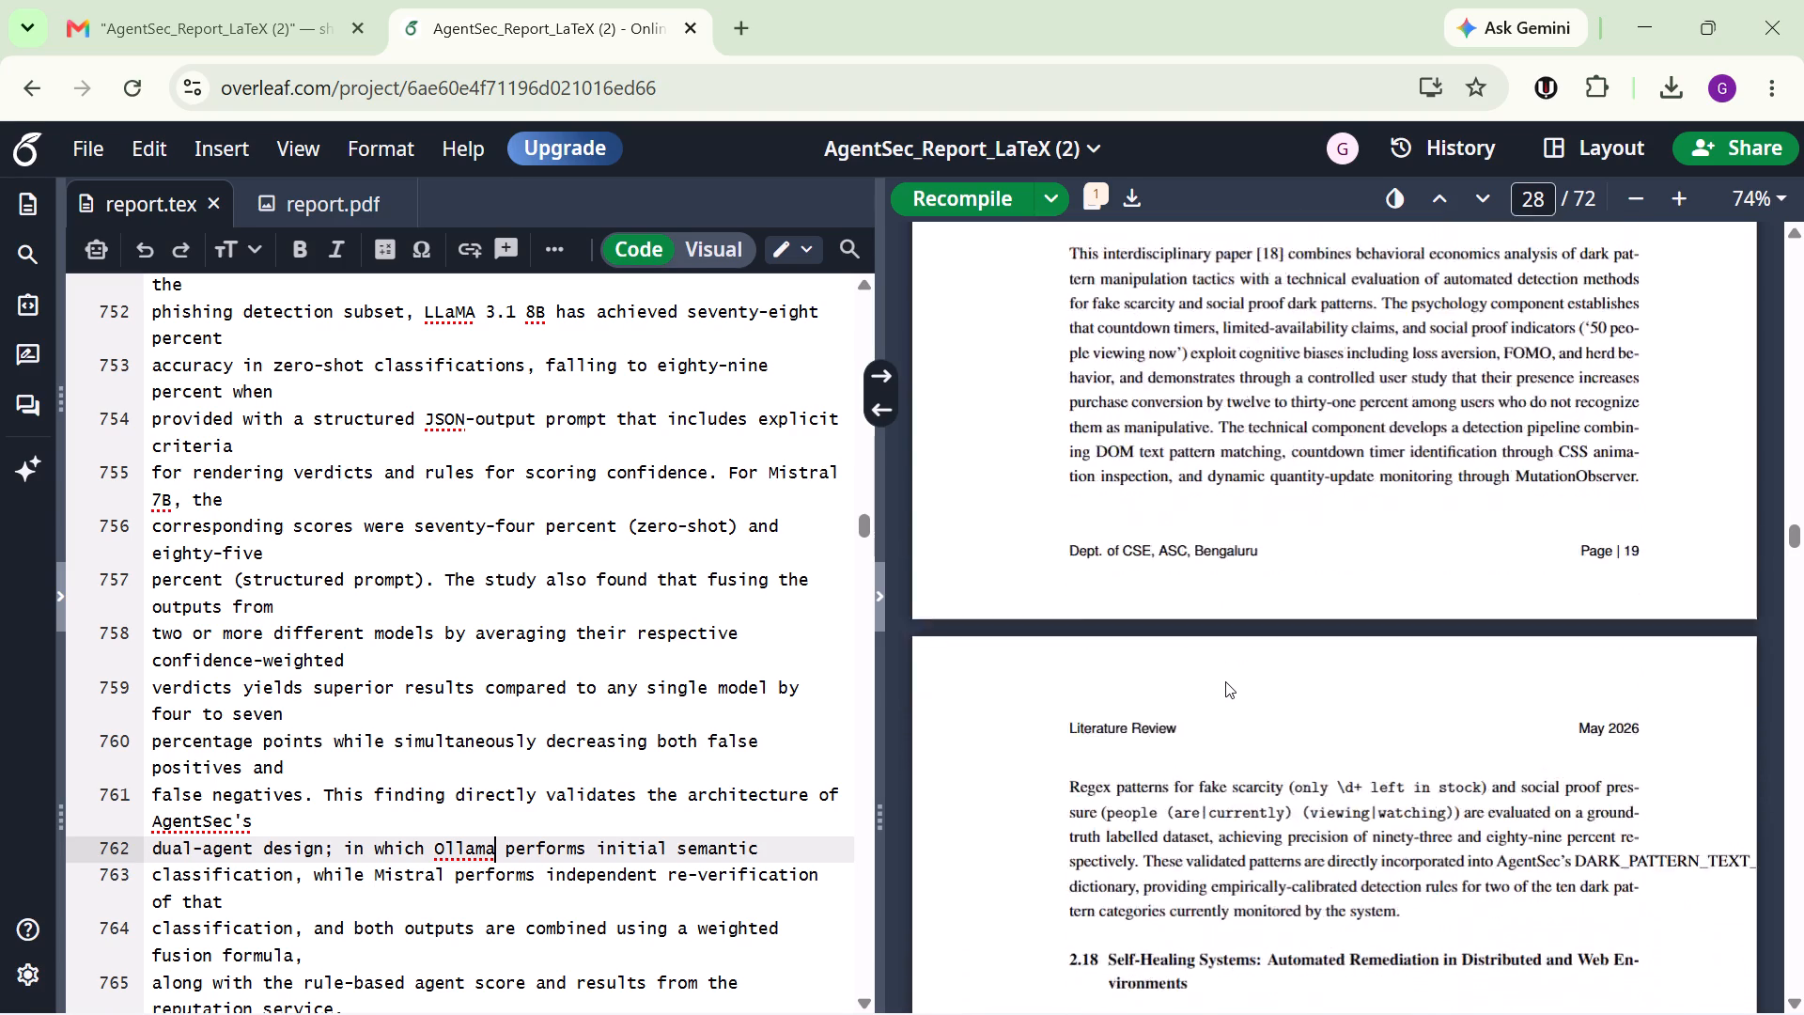
{"action": "scroll", "coordinate": [1225, 681], "scroll_direction": "down", "scroll_amount": 3}
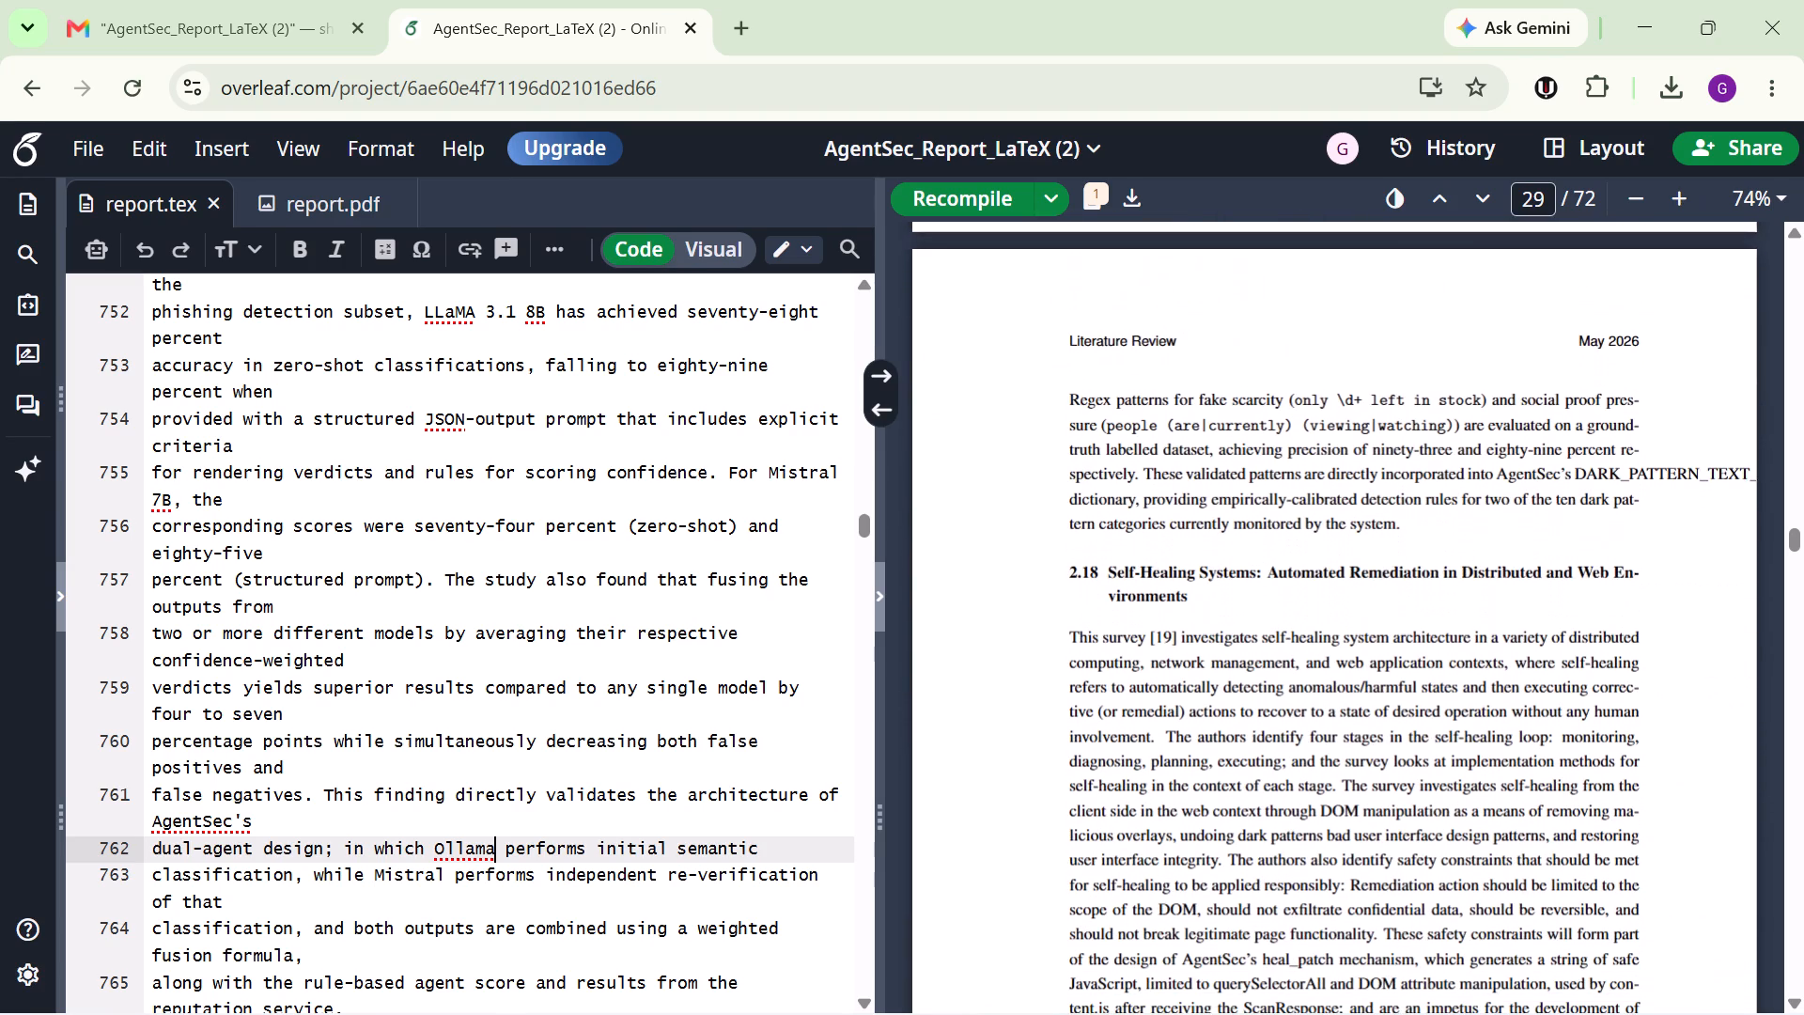
{"action": "scroll", "coordinate": [1225, 681], "scroll_direction": "down", "scroll_amount": 2}
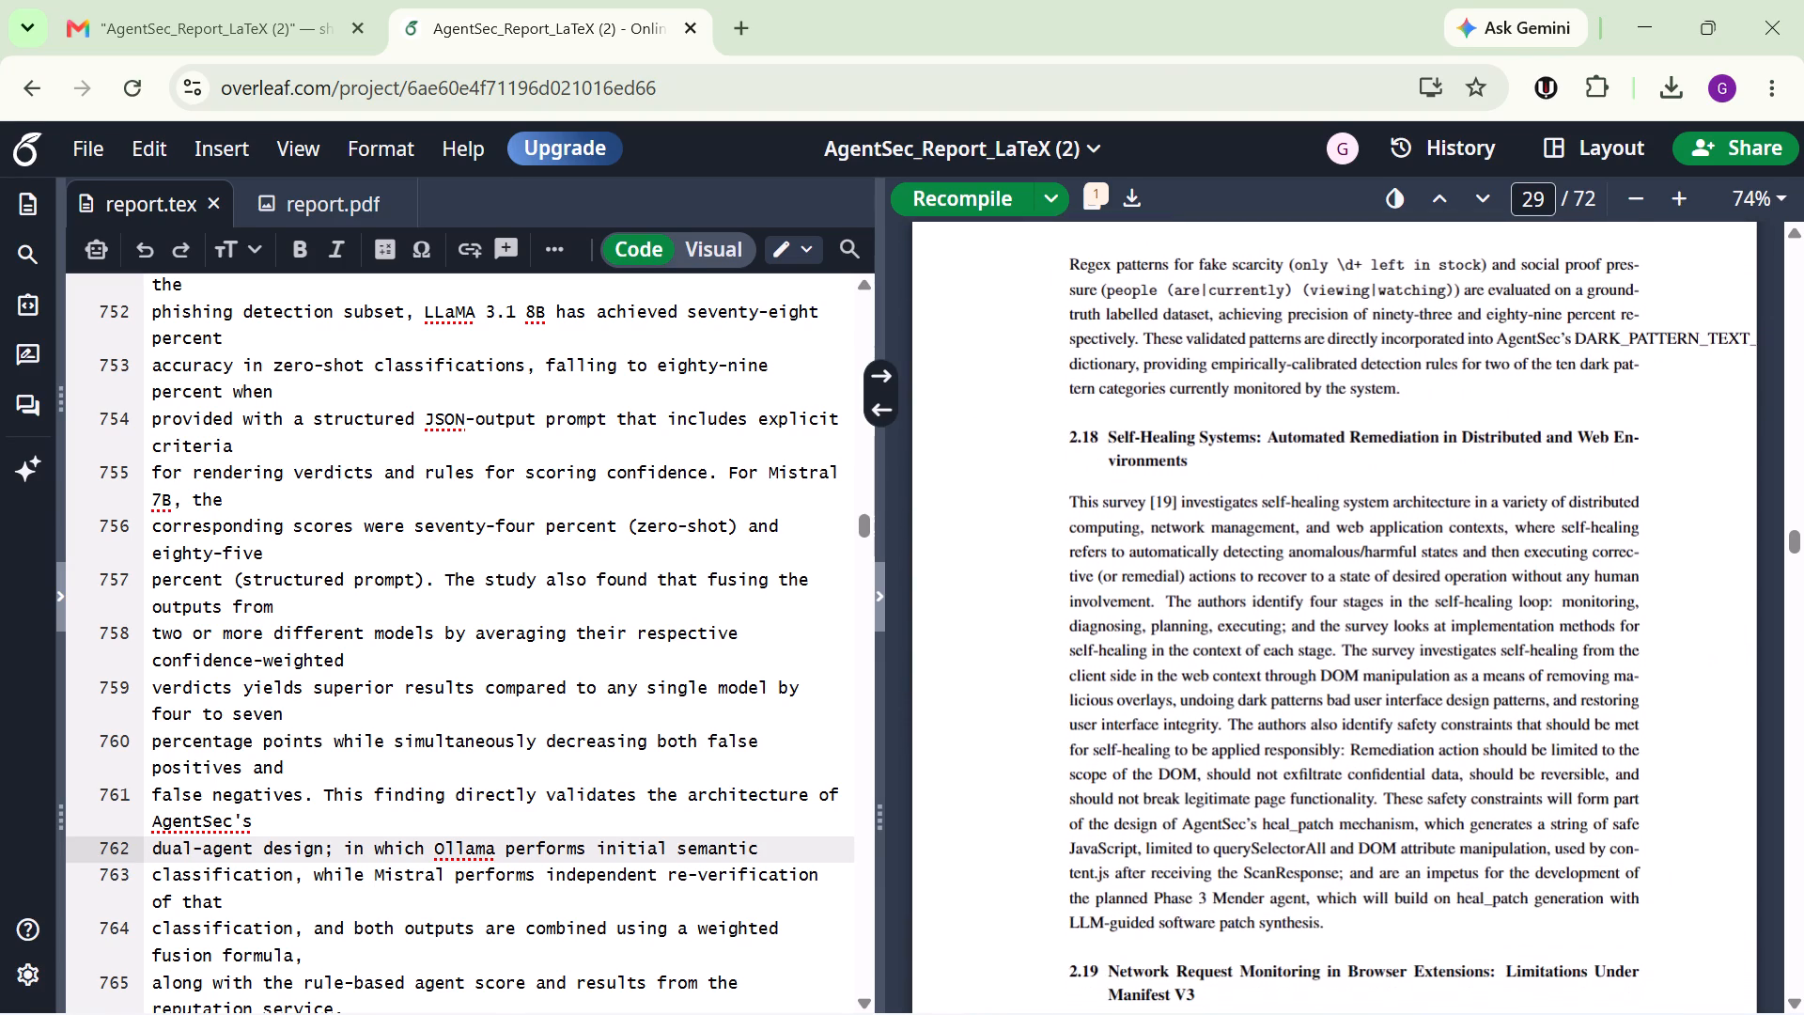
{"action": "scroll", "coordinate": [1225, 681], "scroll_direction": "down", "scroll_amount": 3}
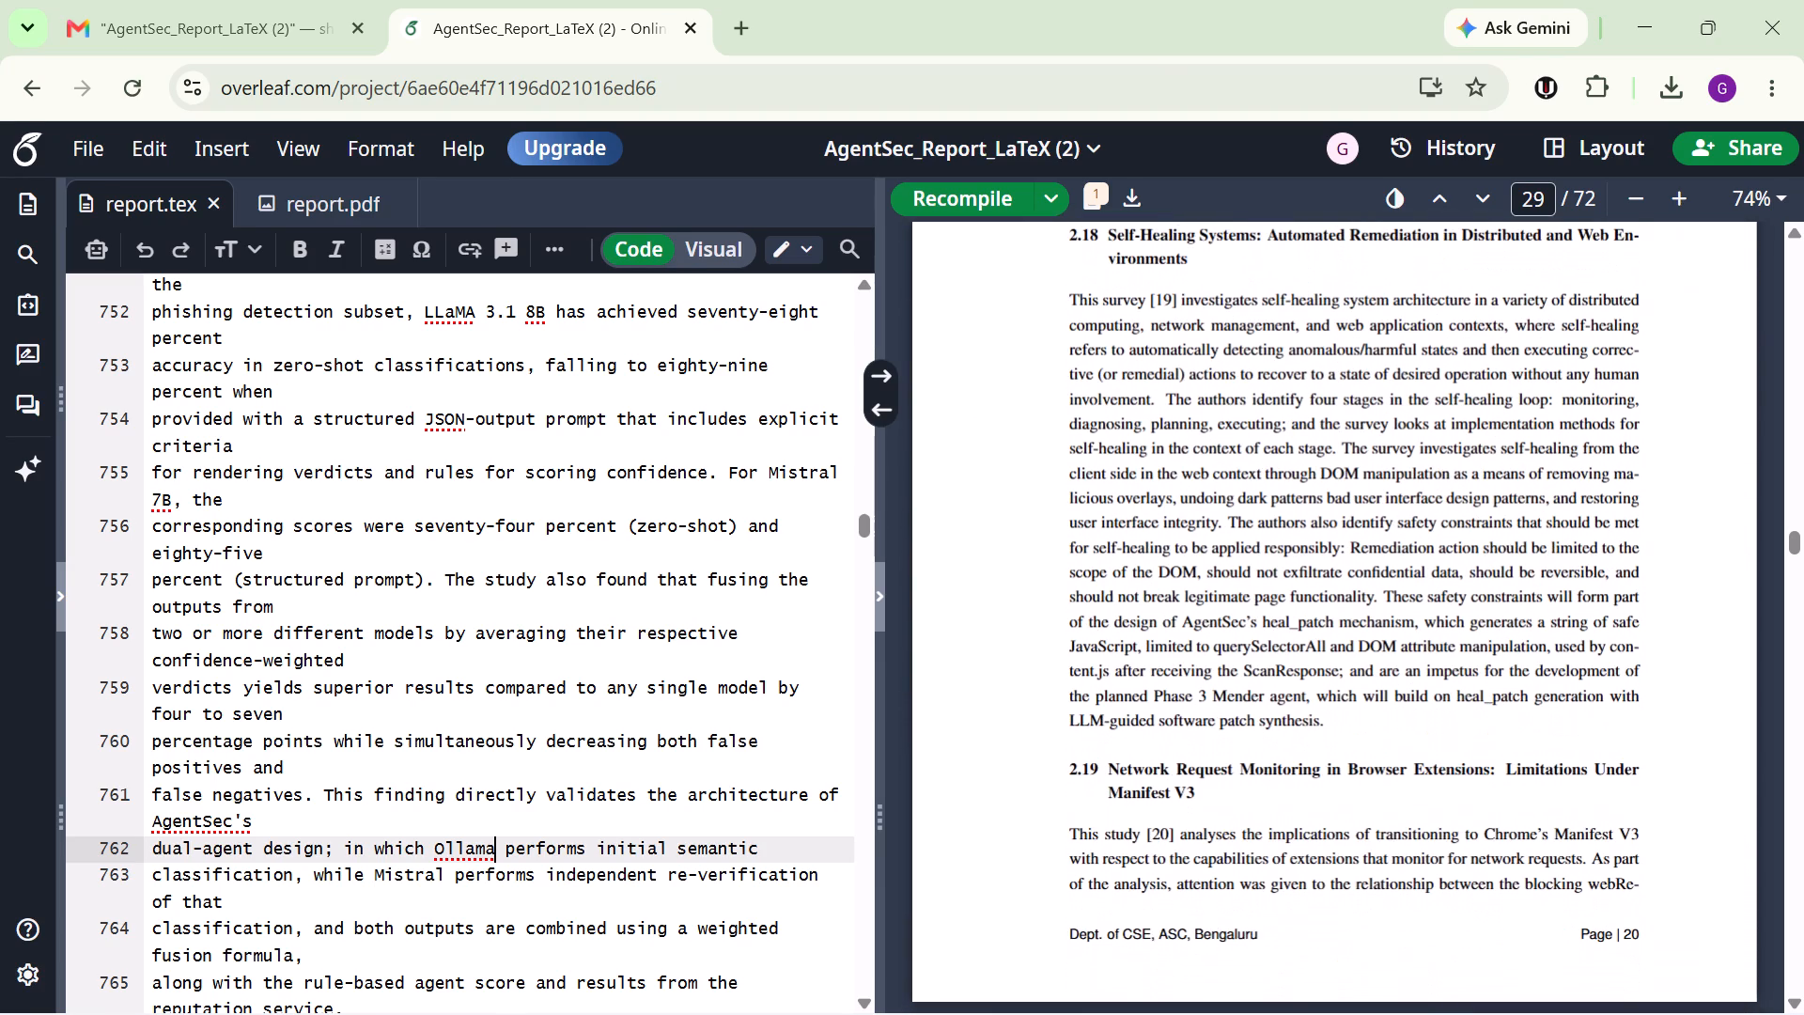
{"action": "scroll", "coordinate": [1225, 681], "scroll_direction": "down", "scroll_amount": 3}
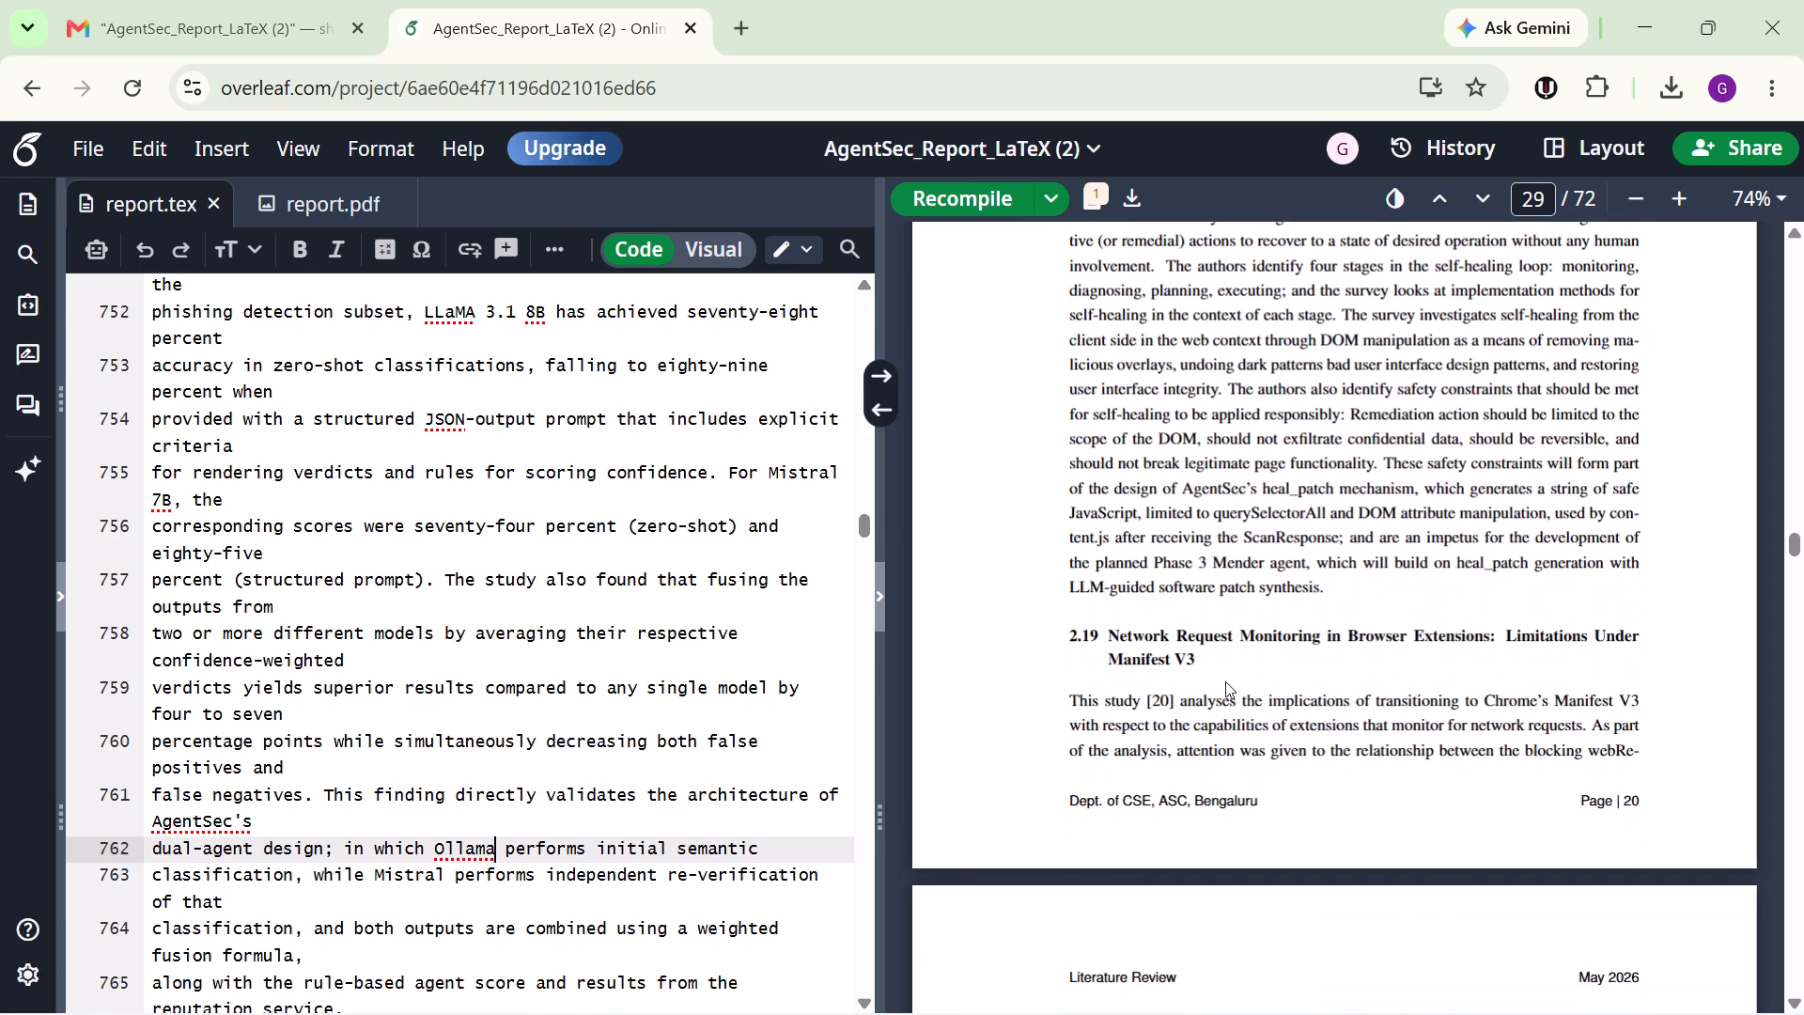
Read section 2.19 on network request monitoring under Manifest V3 and section 2.20 on adversarial robustness in the compiled PDF.
{"action": "scroll", "coordinate": [1225, 681], "scroll_direction": "down", "scroll_amount": 3}
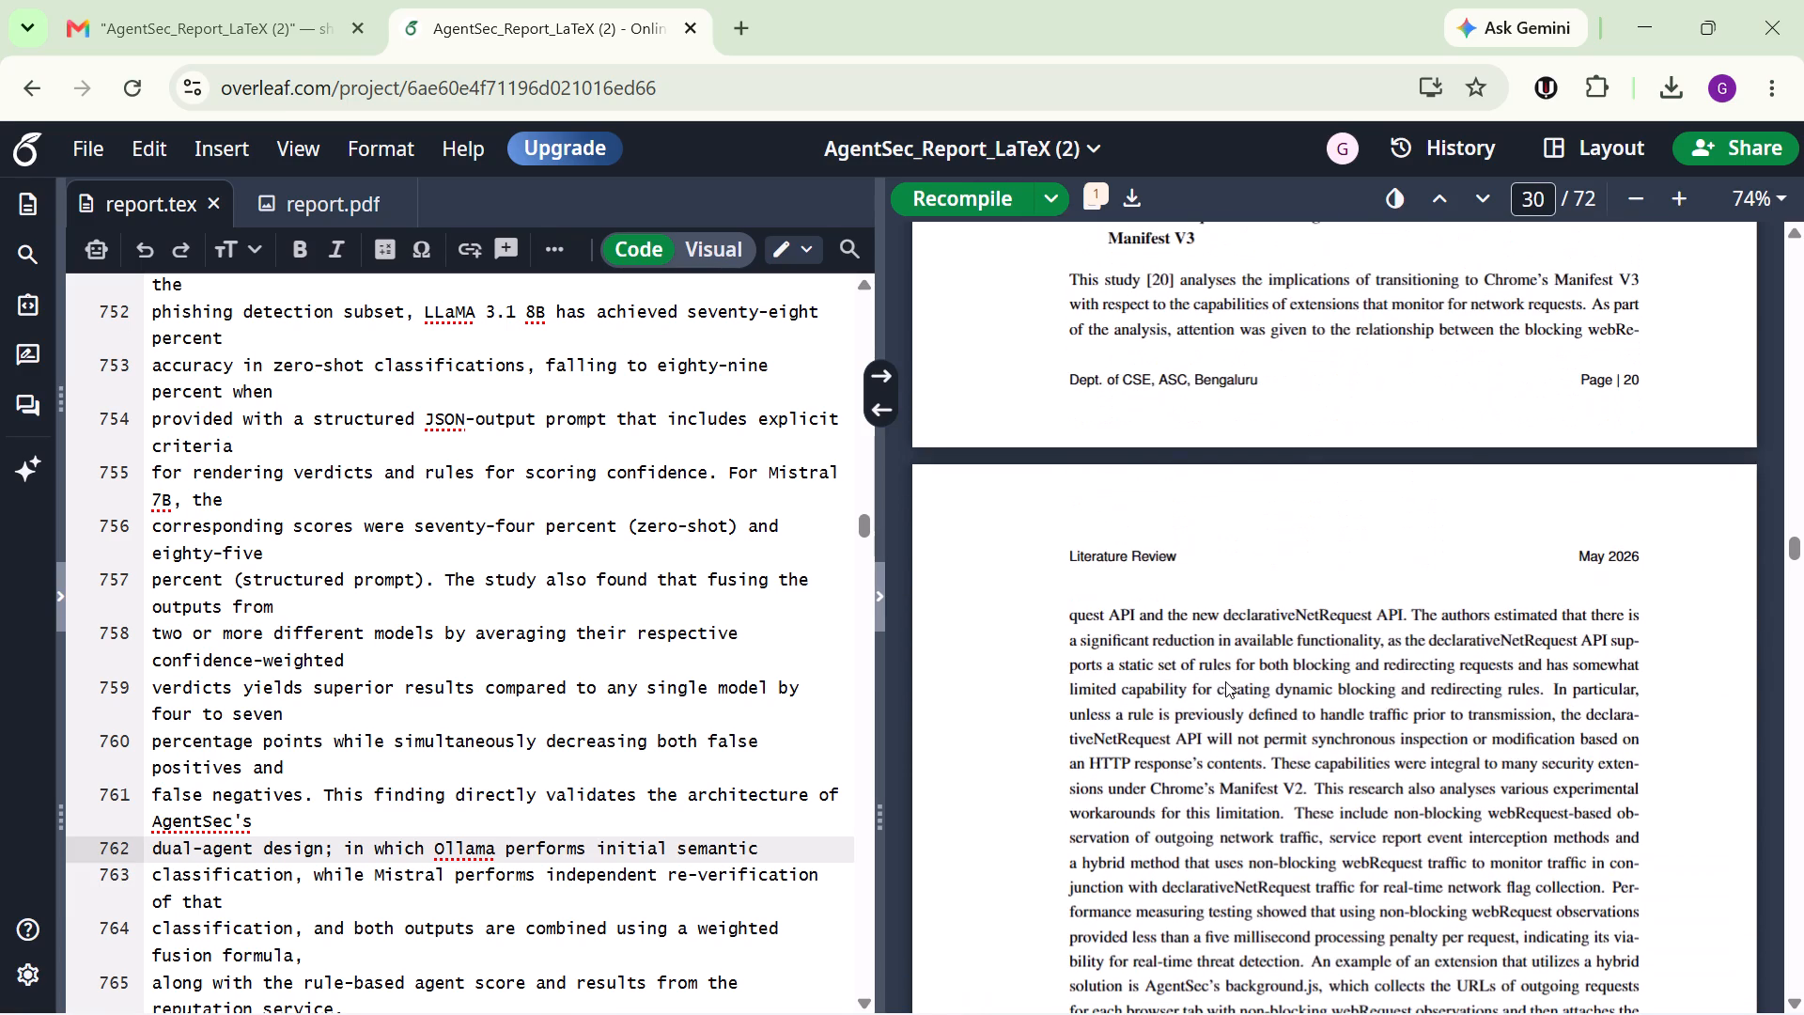
{"action": "scroll", "coordinate": [1225, 681], "scroll_direction": "down", "scroll_amount": 4}
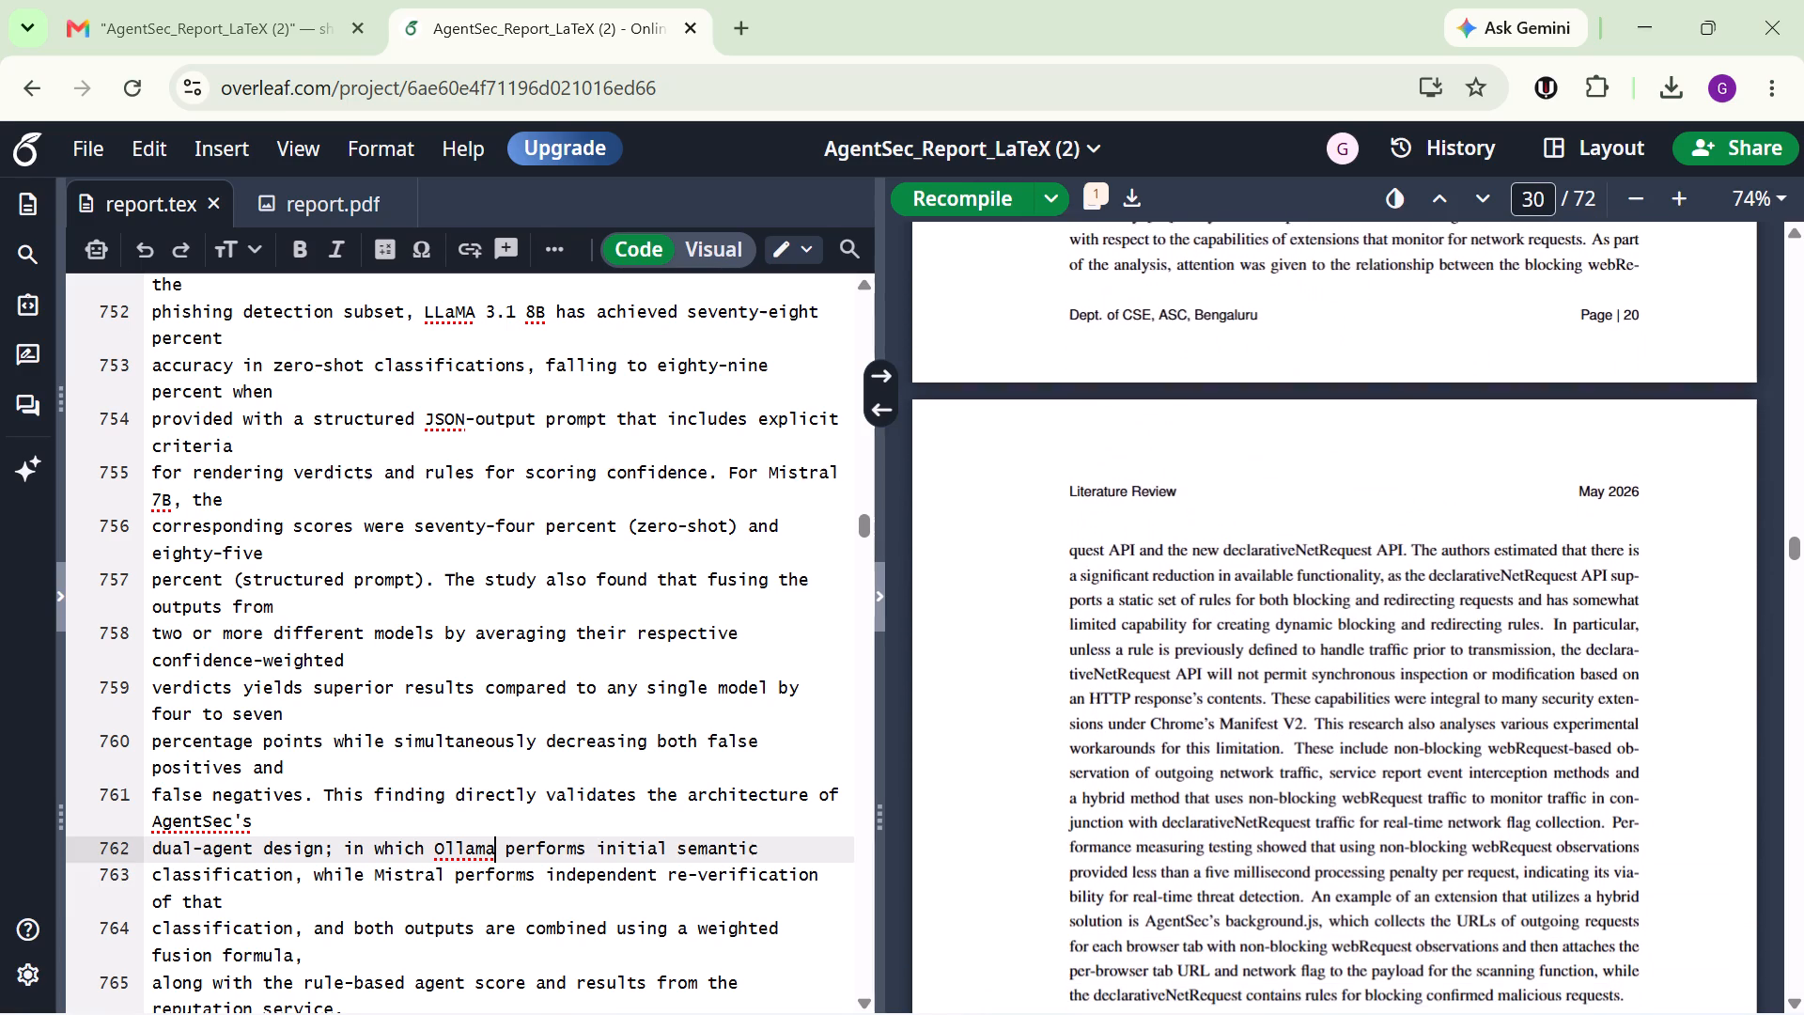
{"action": "scroll", "coordinate": [1225, 681], "scroll_direction": "down", "scroll_amount": 3}
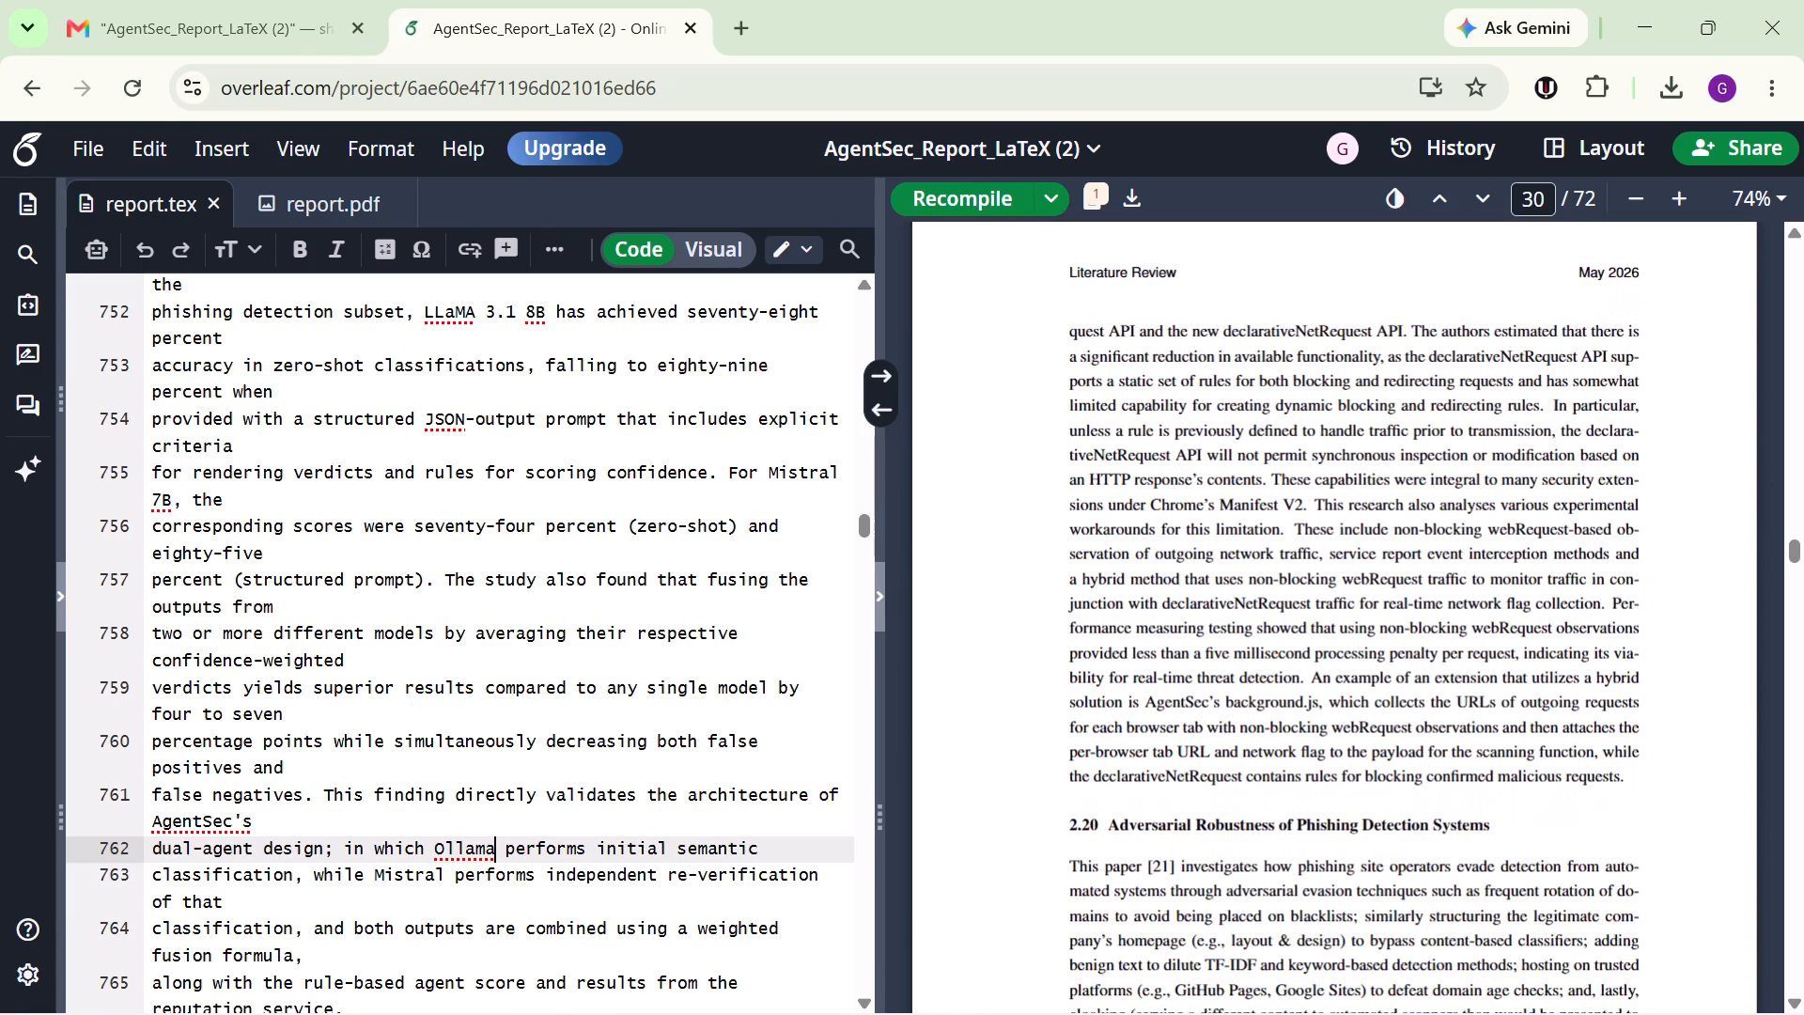
{"action": "scroll", "coordinate": [1225, 681], "scroll_direction": "down", "scroll_amount": 4}
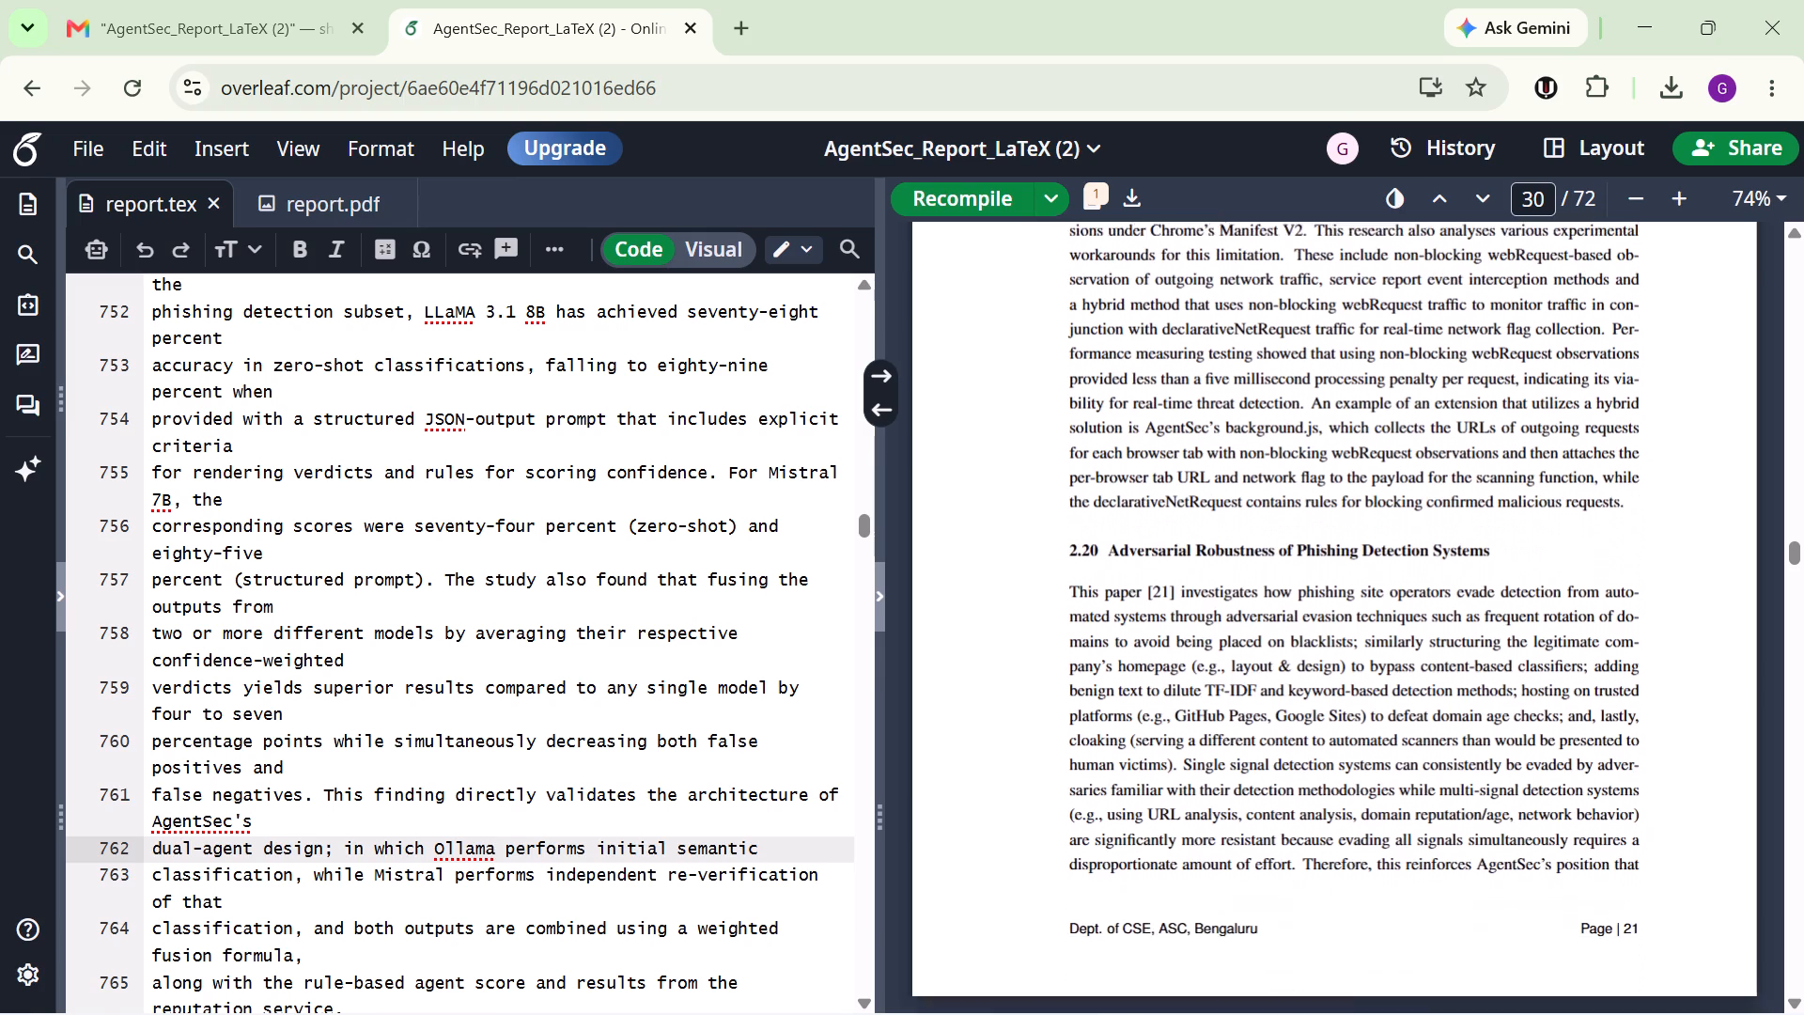
{"action": "scroll", "coordinate": [1225, 681], "scroll_direction": "down", "scroll_amount": 3}
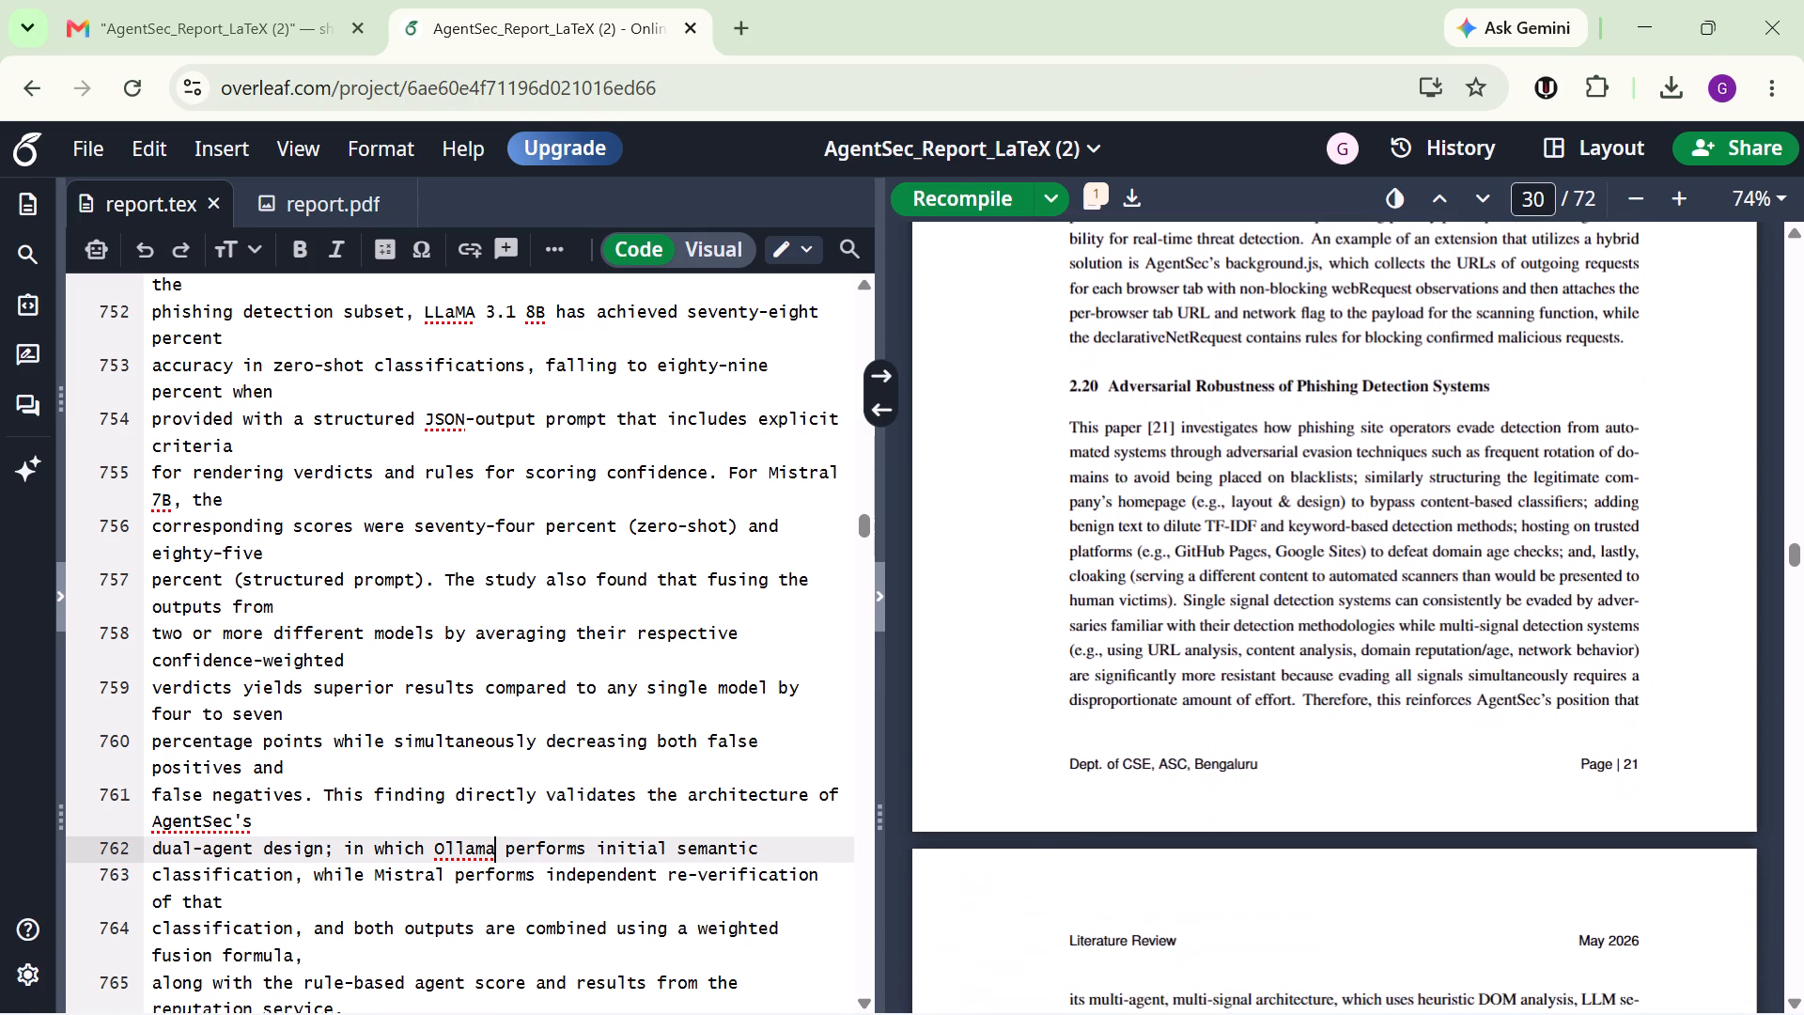
{"action": "scroll", "coordinate": [1225, 681], "scroll_direction": "down", "scroll_amount": 3}
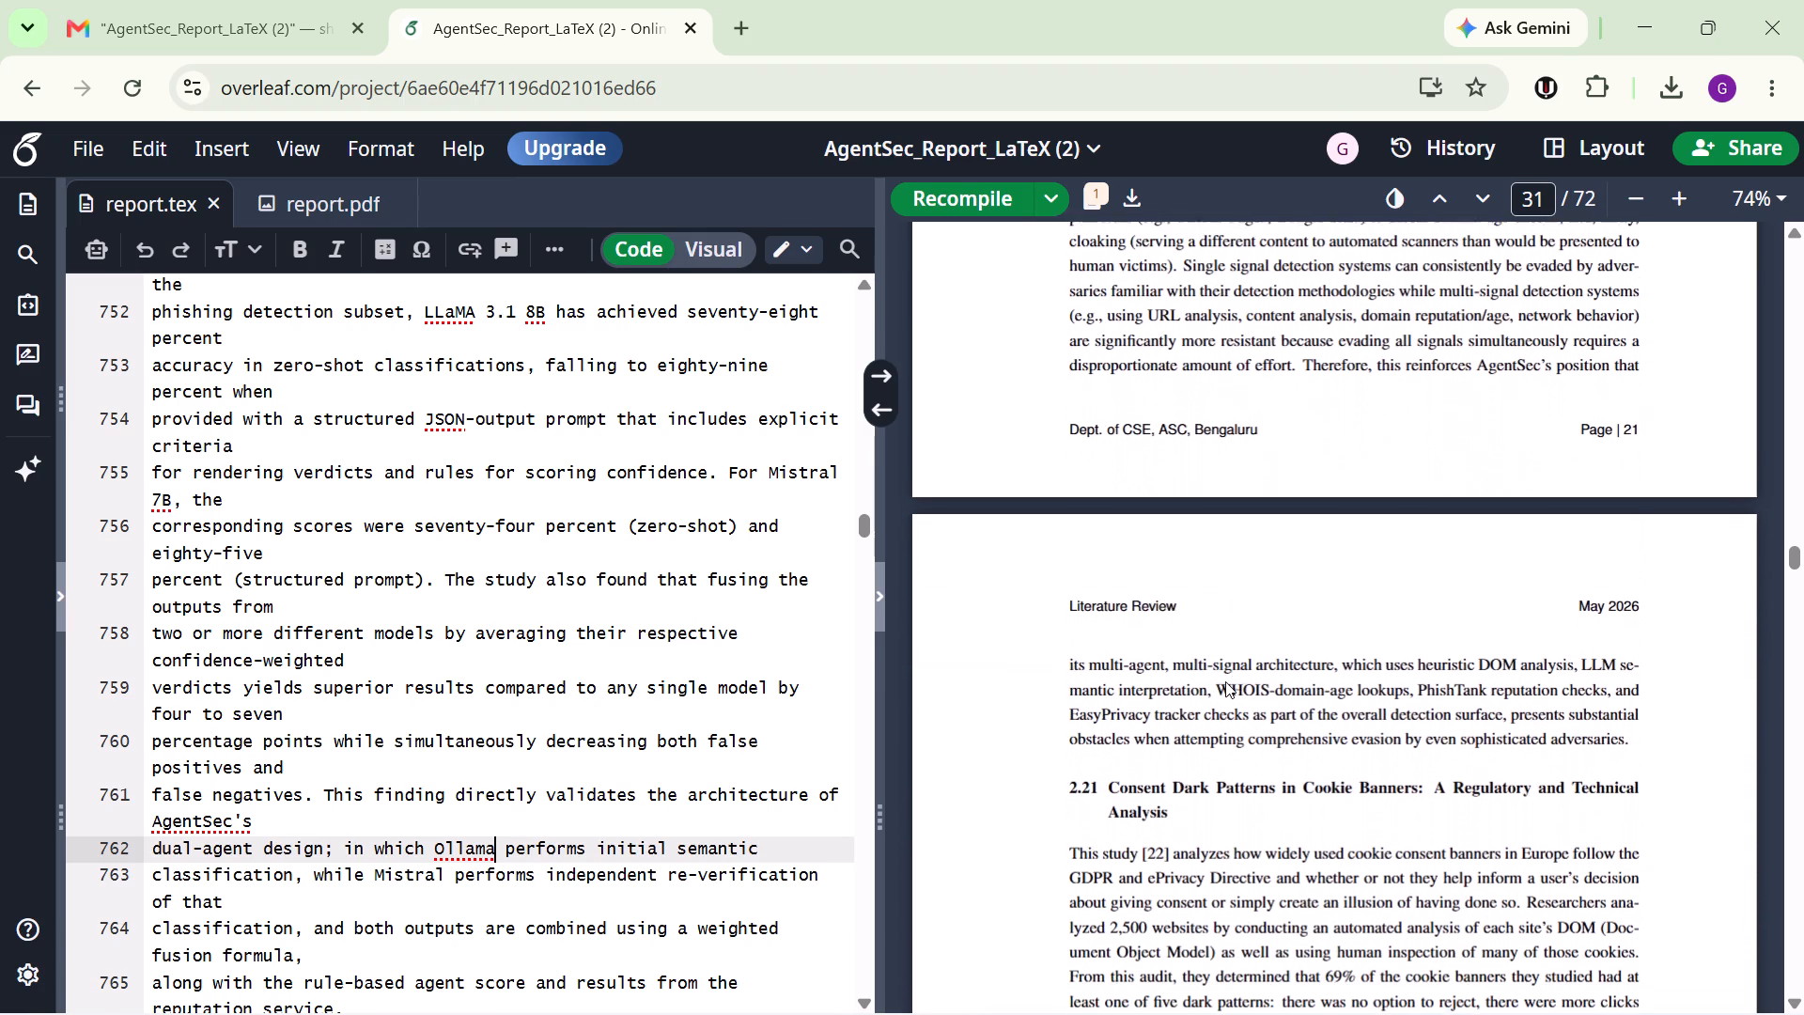
Read section 2.21 on consent dark patterns in cookie banners and the start of section 2.22 on threat scoring in the compiled PDF.
{"action": "scroll", "coordinate": [1225, 681], "scroll_direction": "down", "scroll_amount": 4}
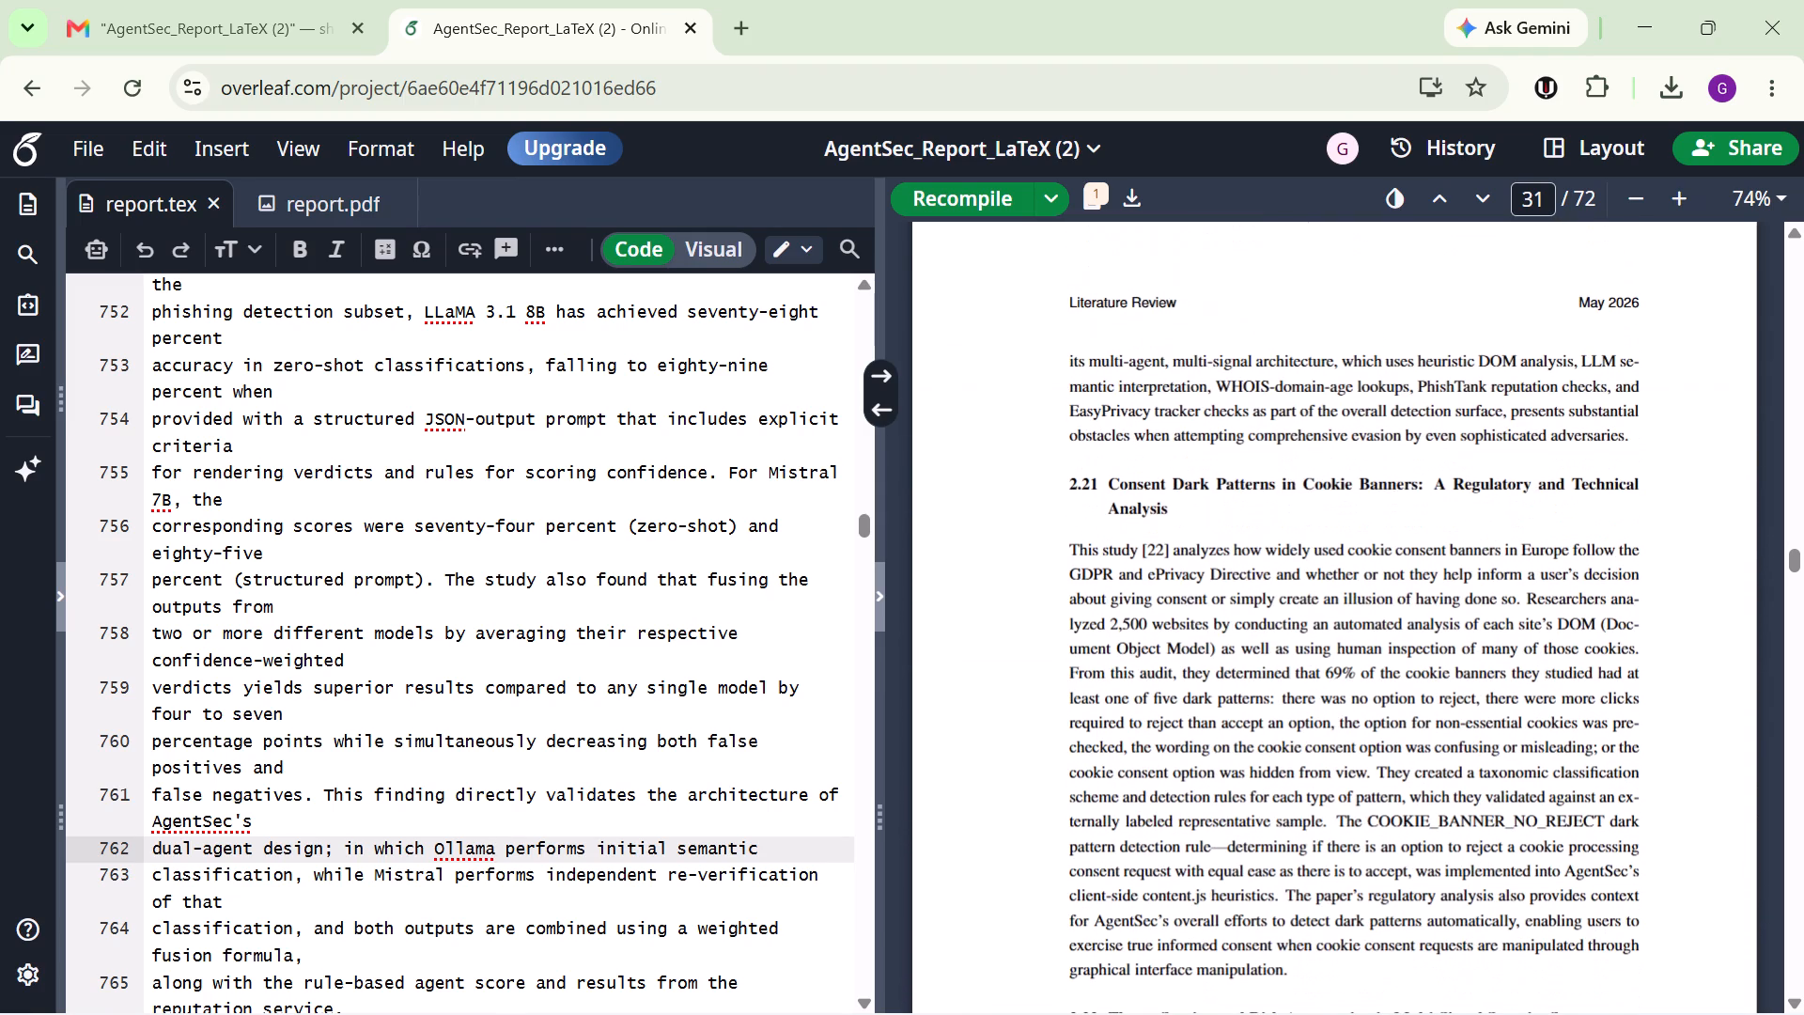
{"action": "scroll", "coordinate": [1225, 681], "scroll_direction": "down", "scroll_amount": 1}
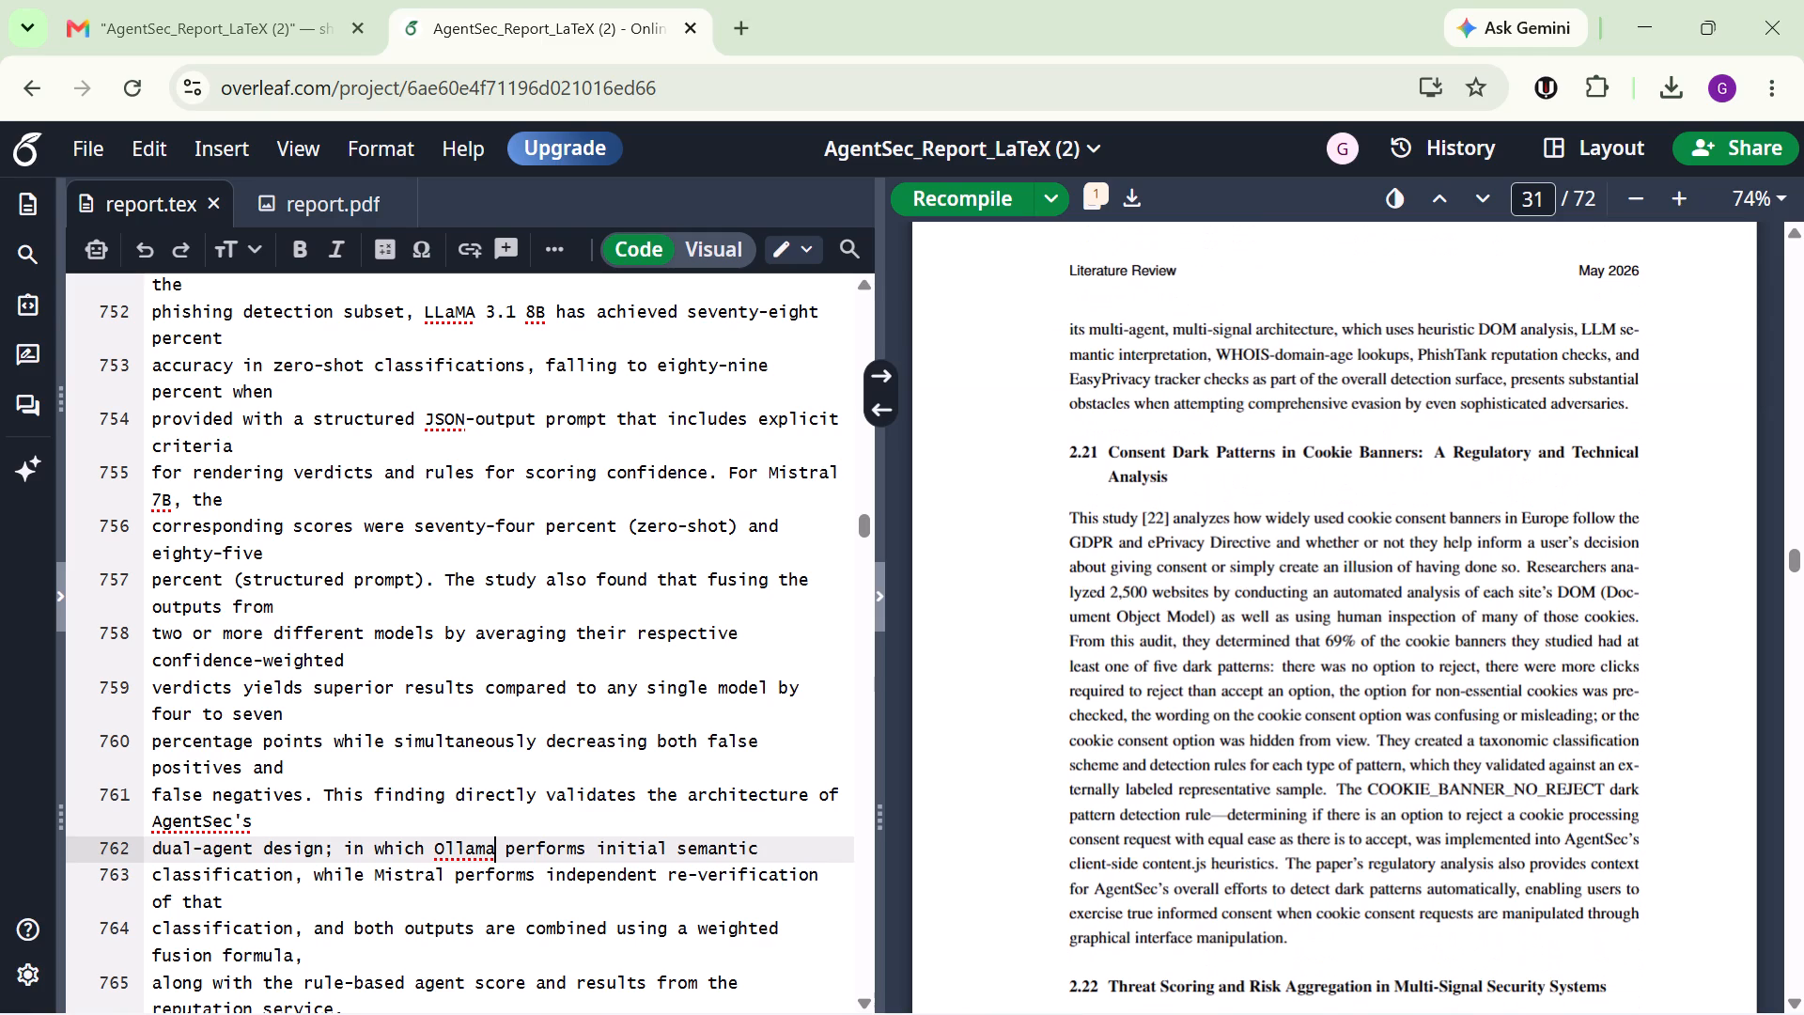
{"action": "scroll", "coordinate": [1225, 681], "scroll_direction": "down", "scroll_amount": 2}
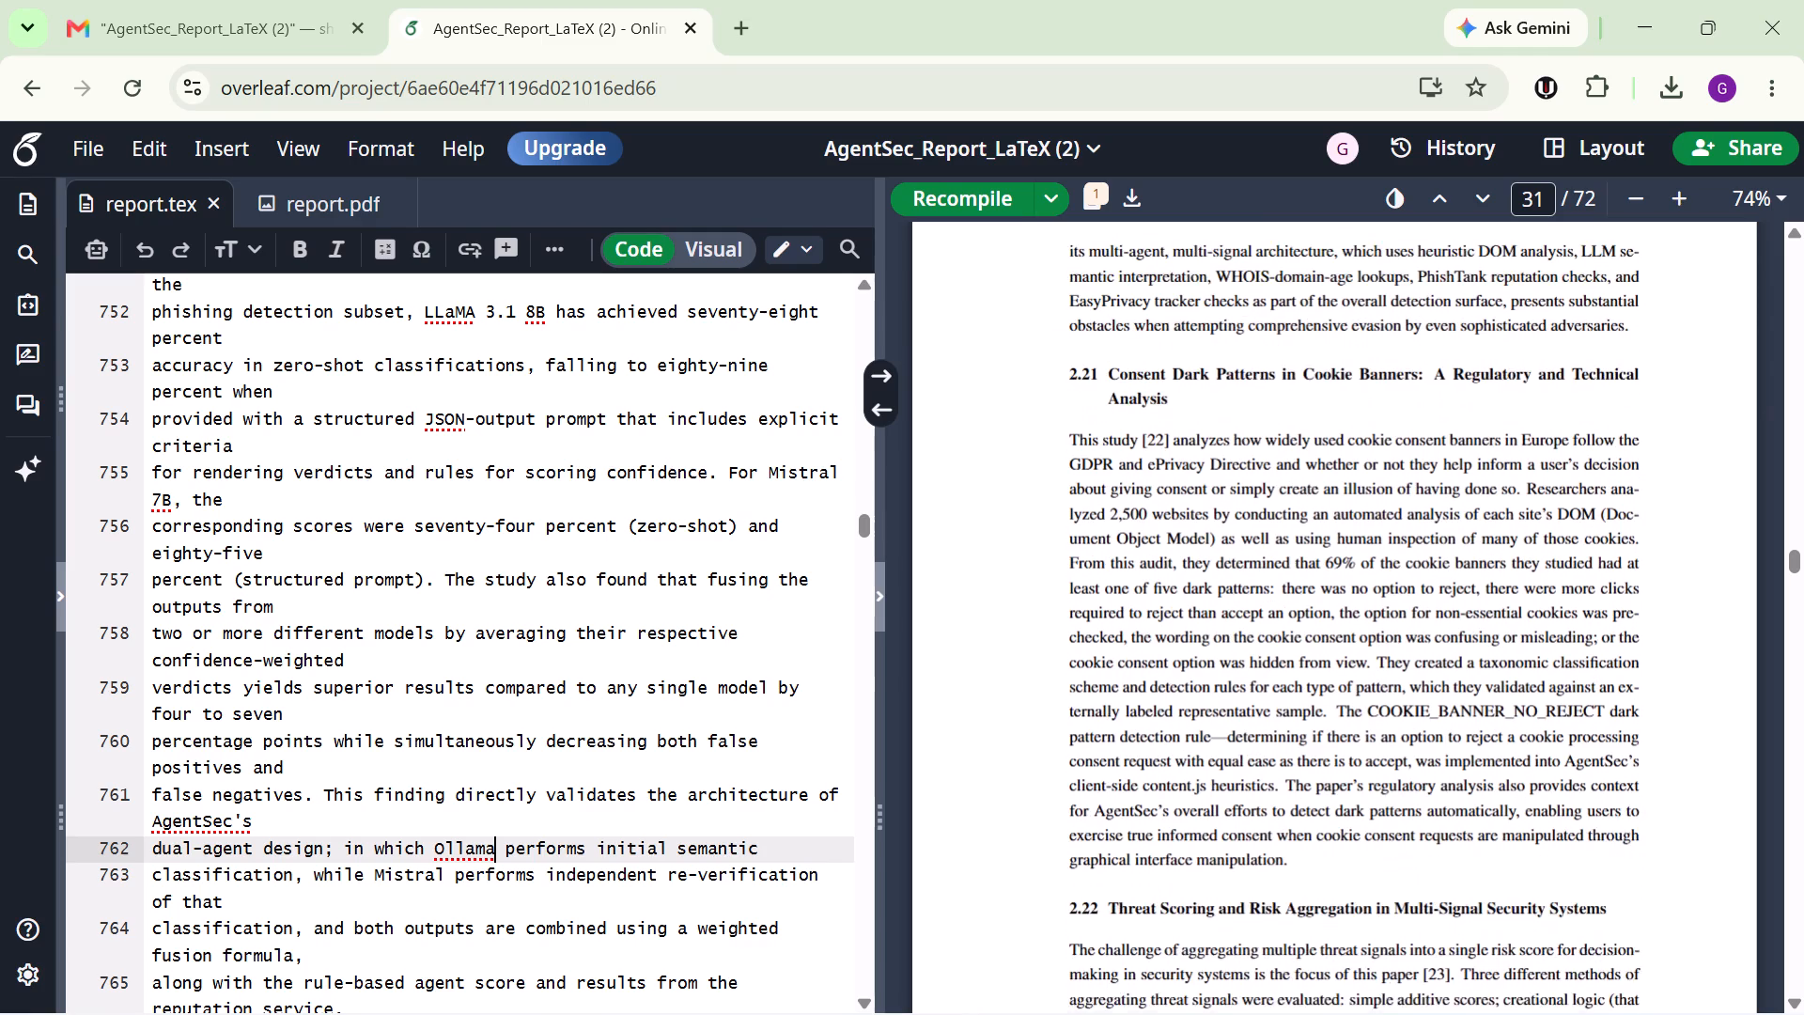
{"action": "scroll", "coordinate": [1225, 681], "scroll_direction": "down", "scroll_amount": 2}
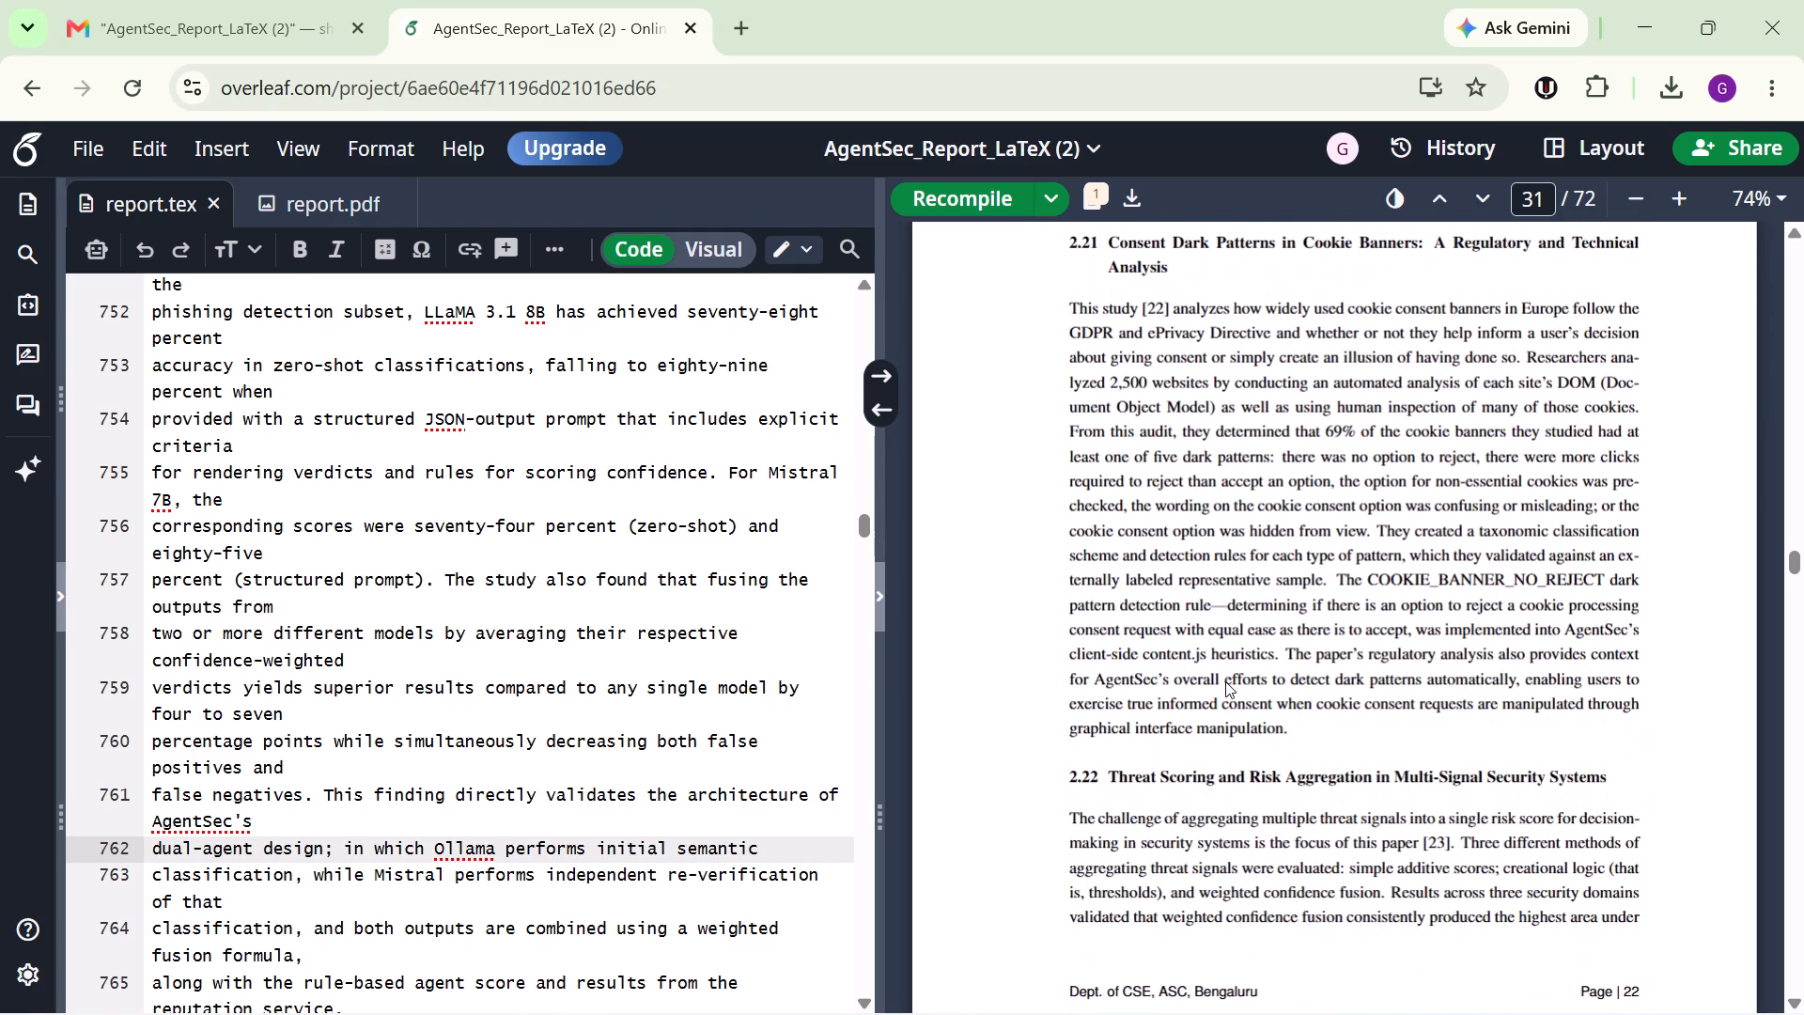
{"action": "scroll", "coordinate": [1225, 681], "scroll_direction": "down", "scroll_amount": 2}
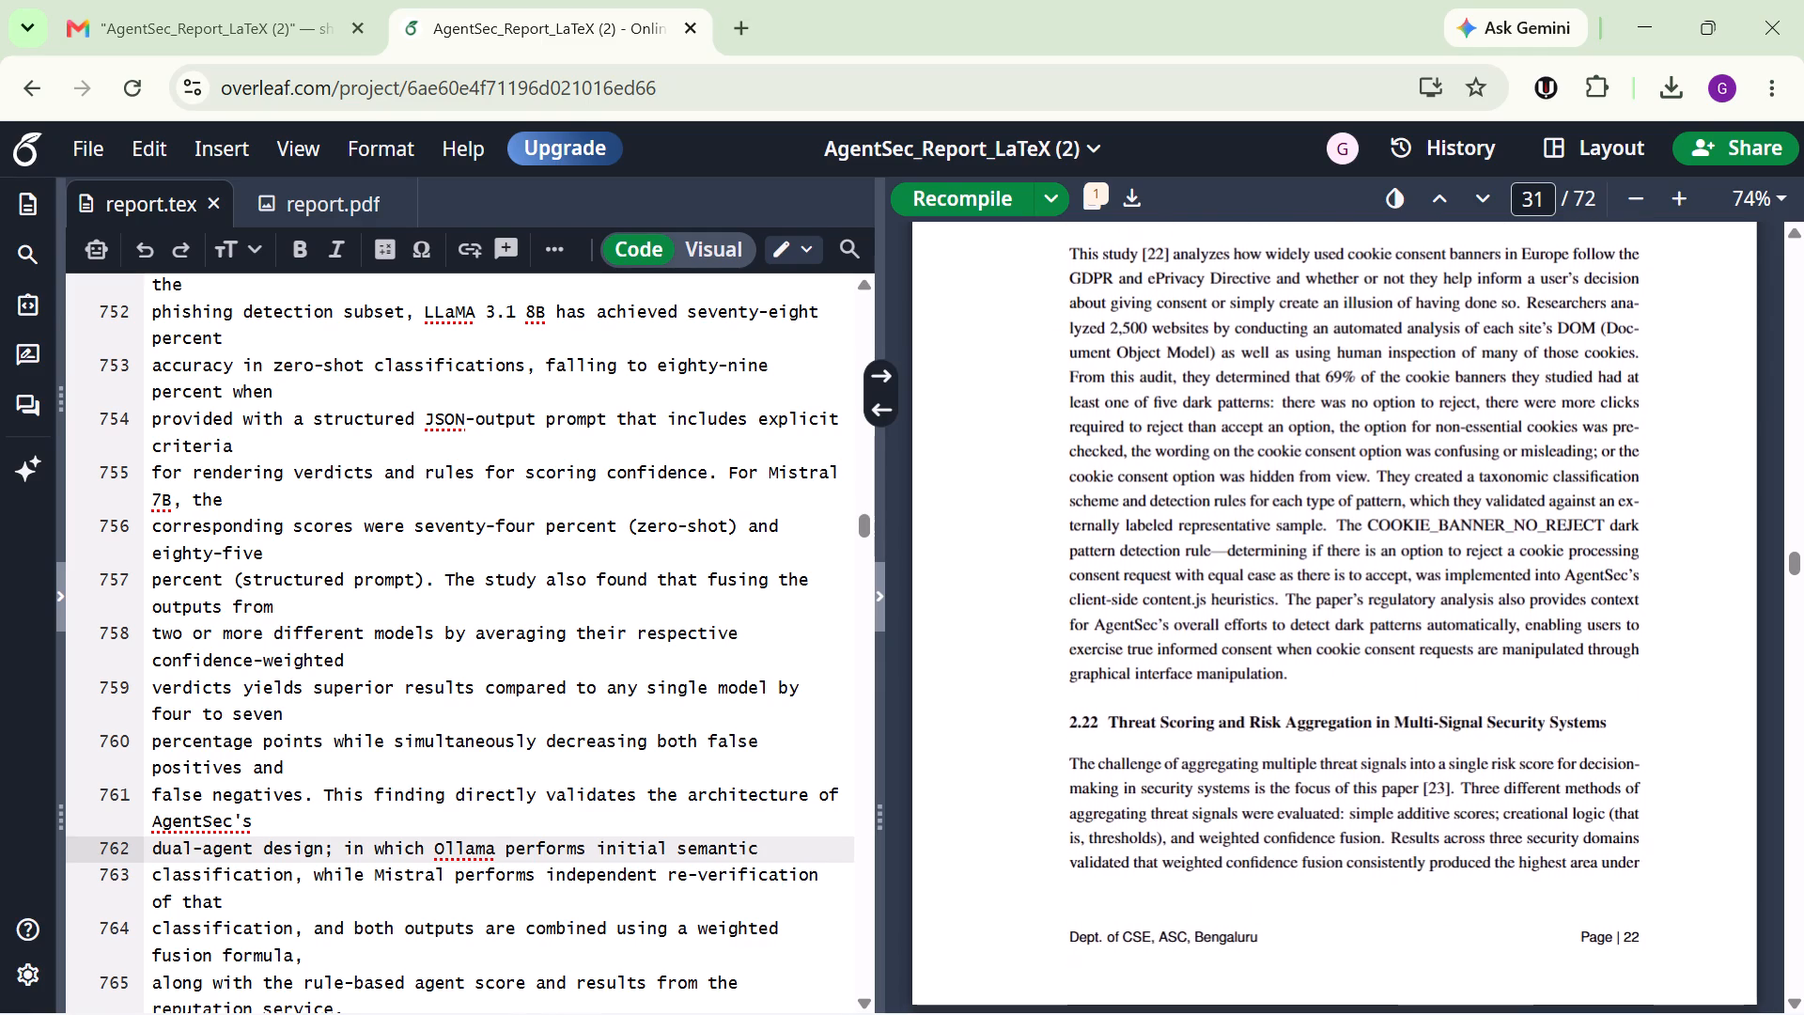
Read the rest of section 2.22 on threat scoring and section 2.23 on hidden subscription and free trial traps in the compiled PDF.
{"action": "scroll", "coordinate": [1225, 681], "scroll_direction": "down", "scroll_amount": 4}
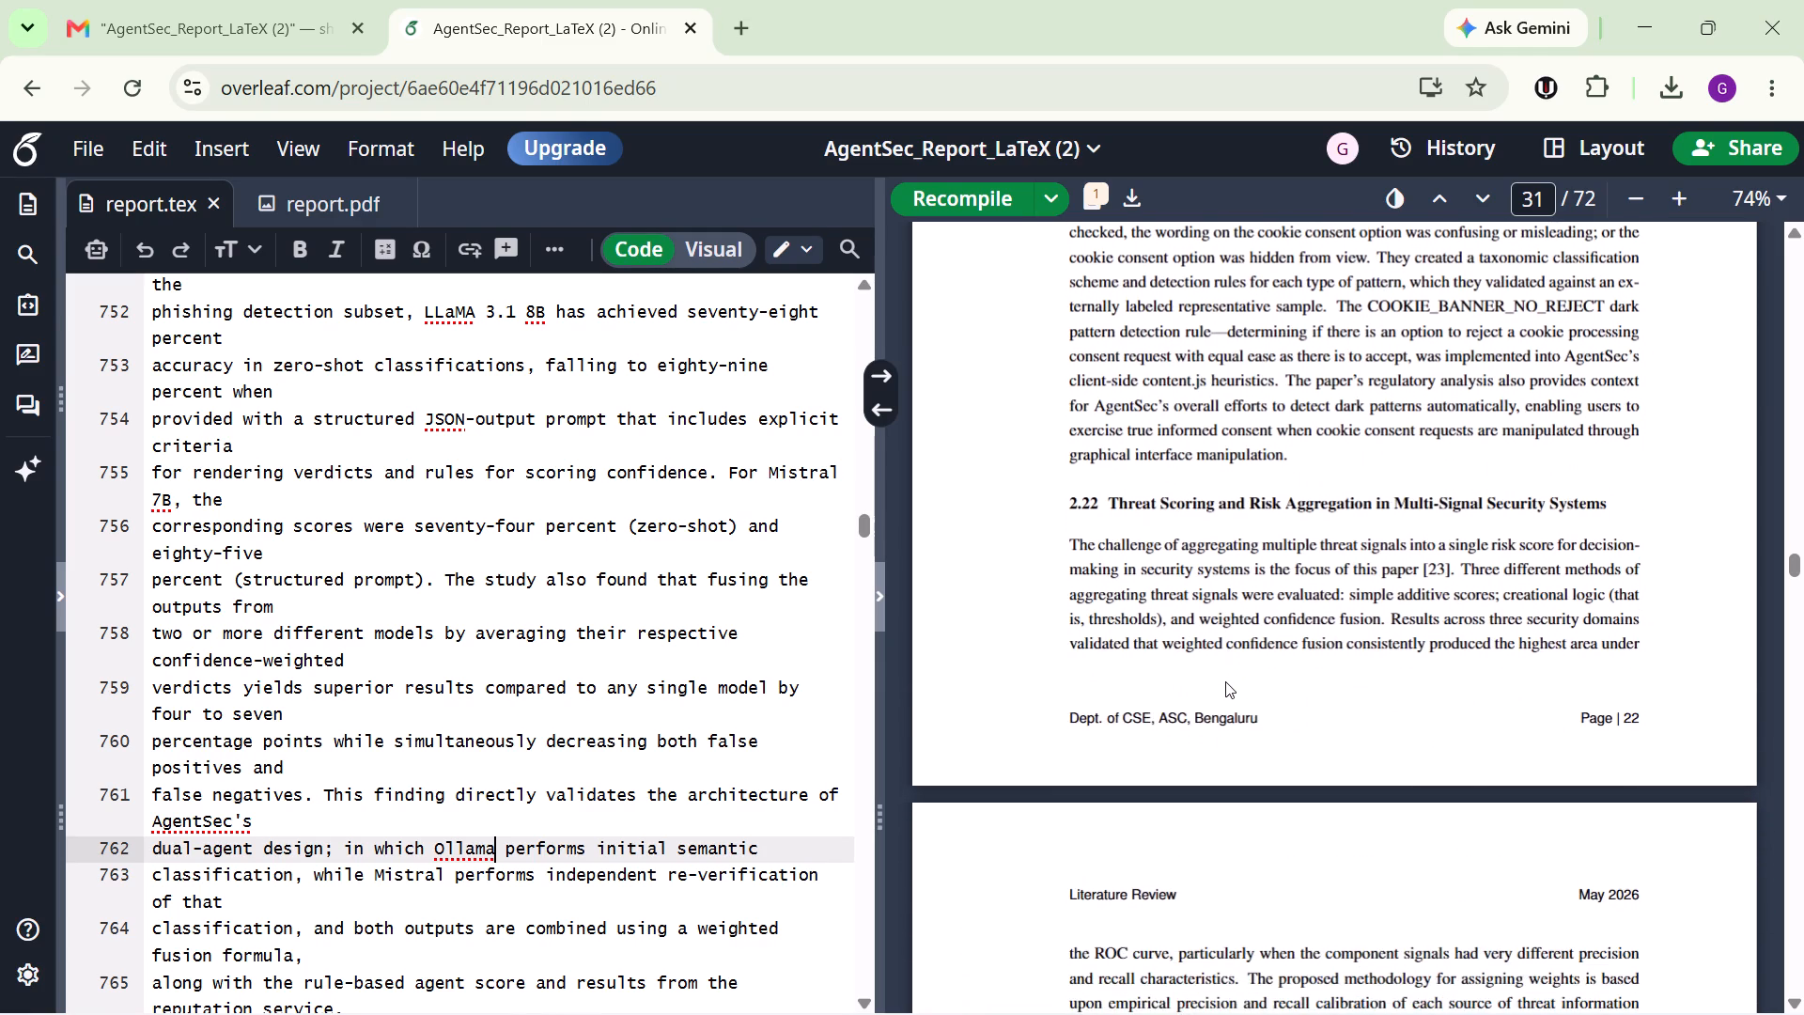
{"action": "scroll", "coordinate": [1225, 681], "scroll_direction": "down", "scroll_amount": 3}
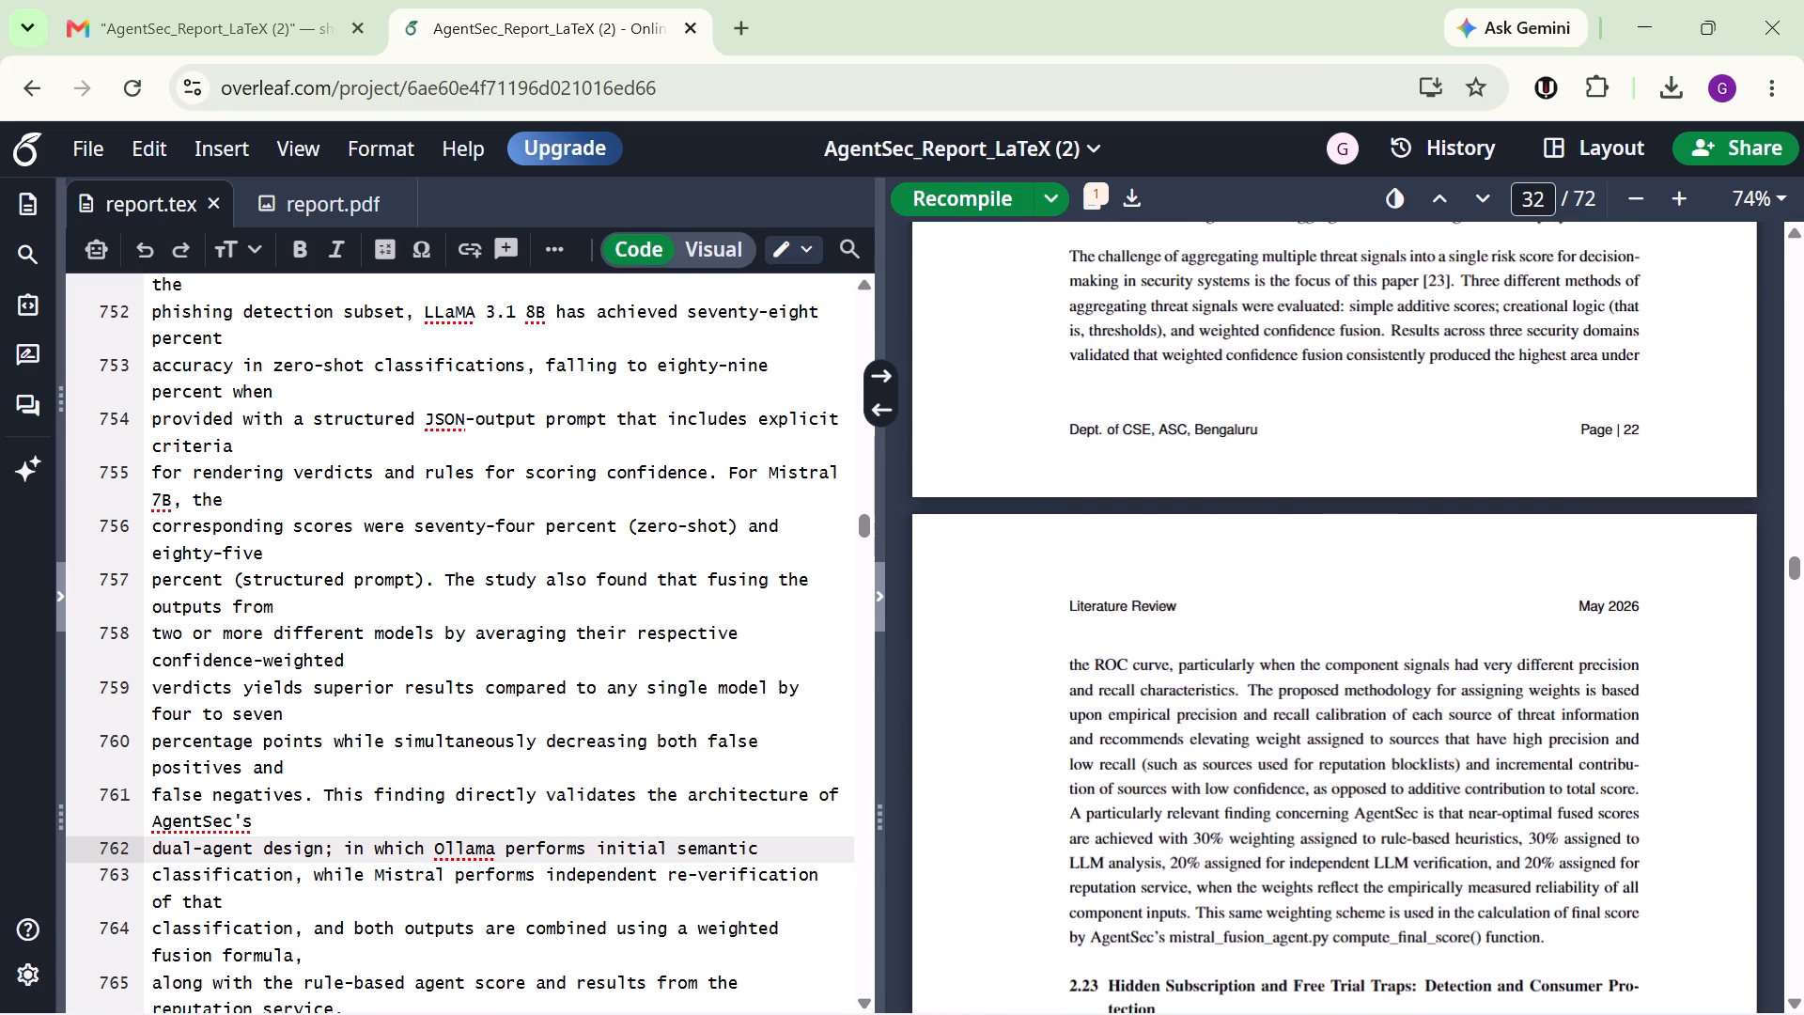
{"action": "scroll", "coordinate": [1225, 681], "scroll_direction": "down", "scroll_amount": 4}
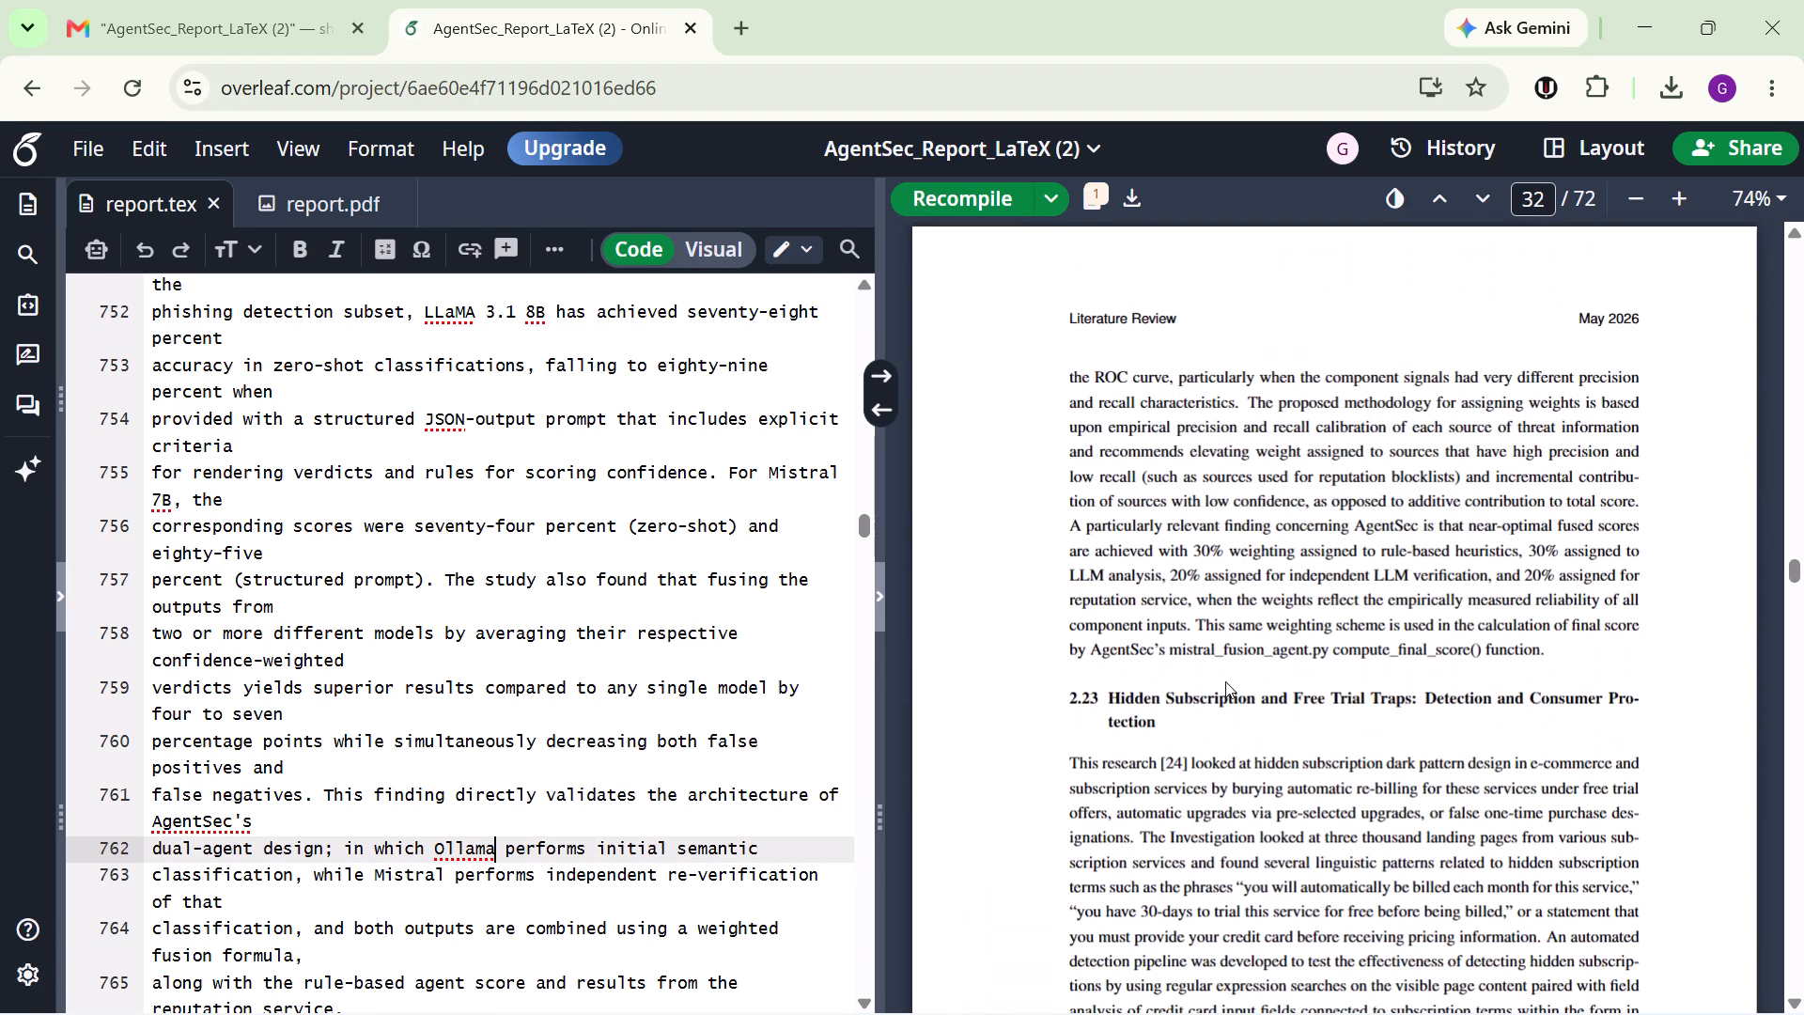
{"action": "scroll", "coordinate": [1225, 681], "scroll_direction": "down", "scroll_amount": 1}
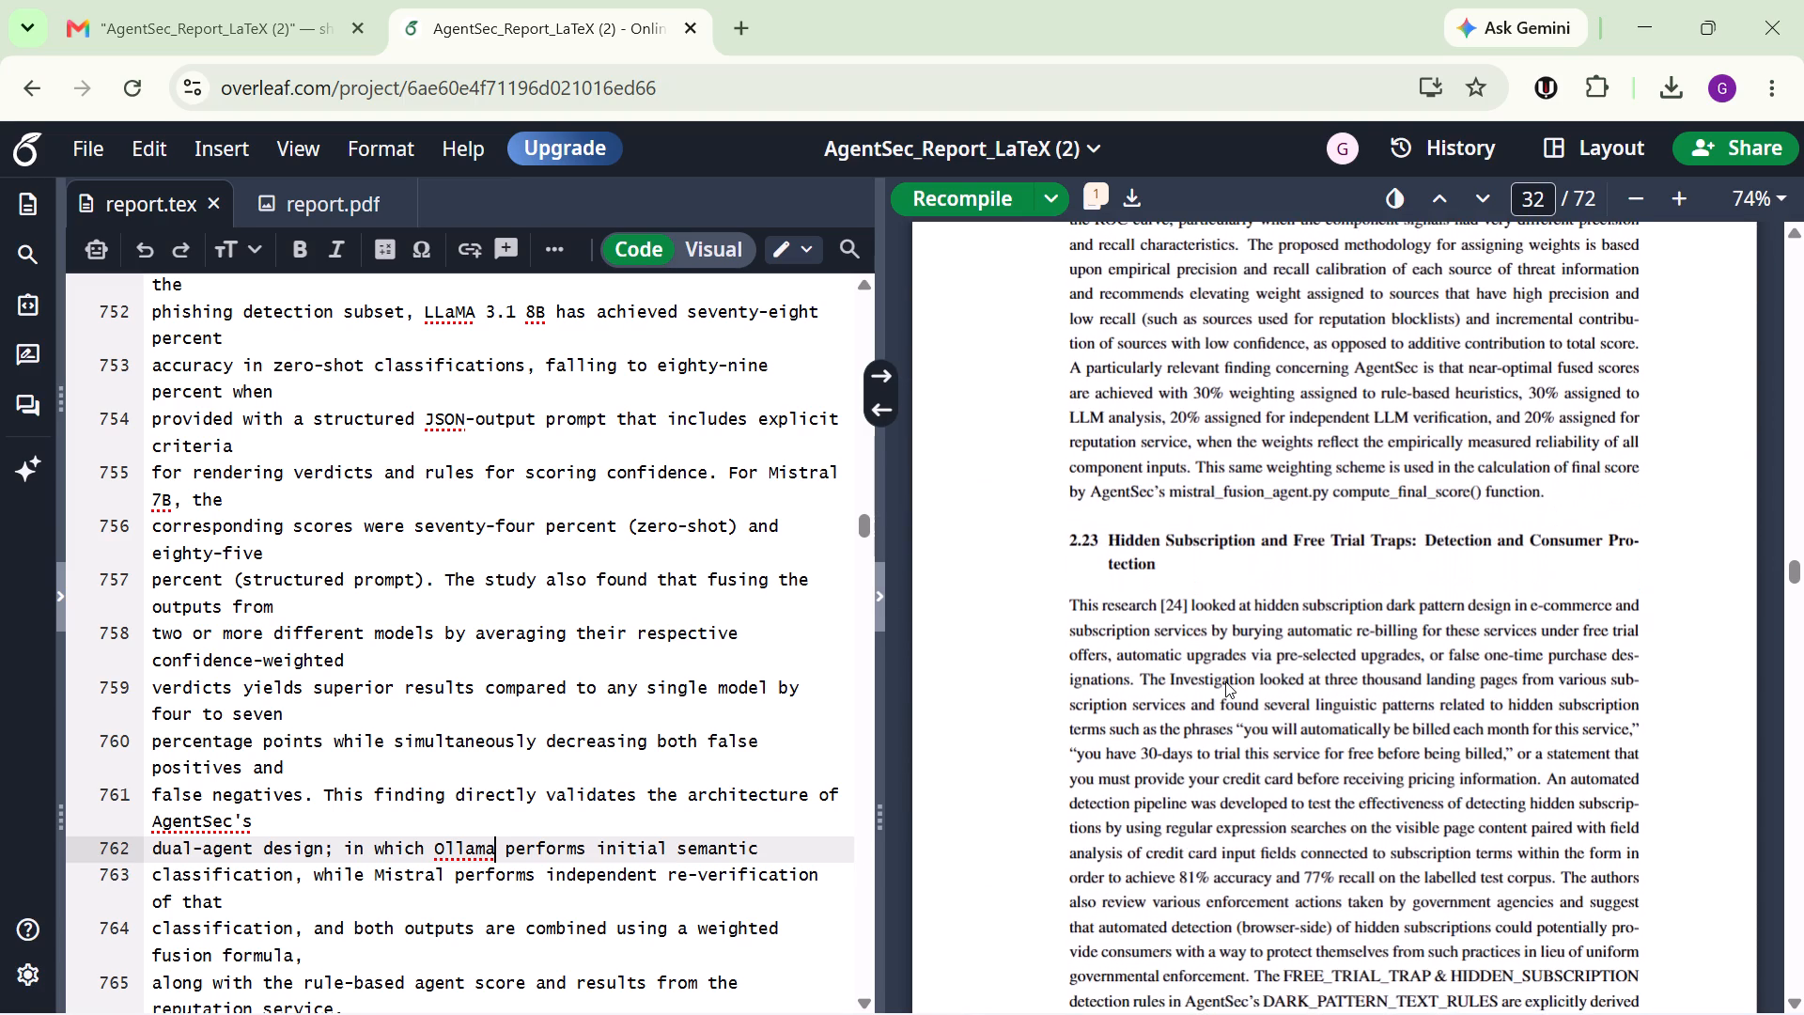
{"action": "scroll", "coordinate": [1225, 681], "scroll_direction": "down", "scroll_amount": 4}
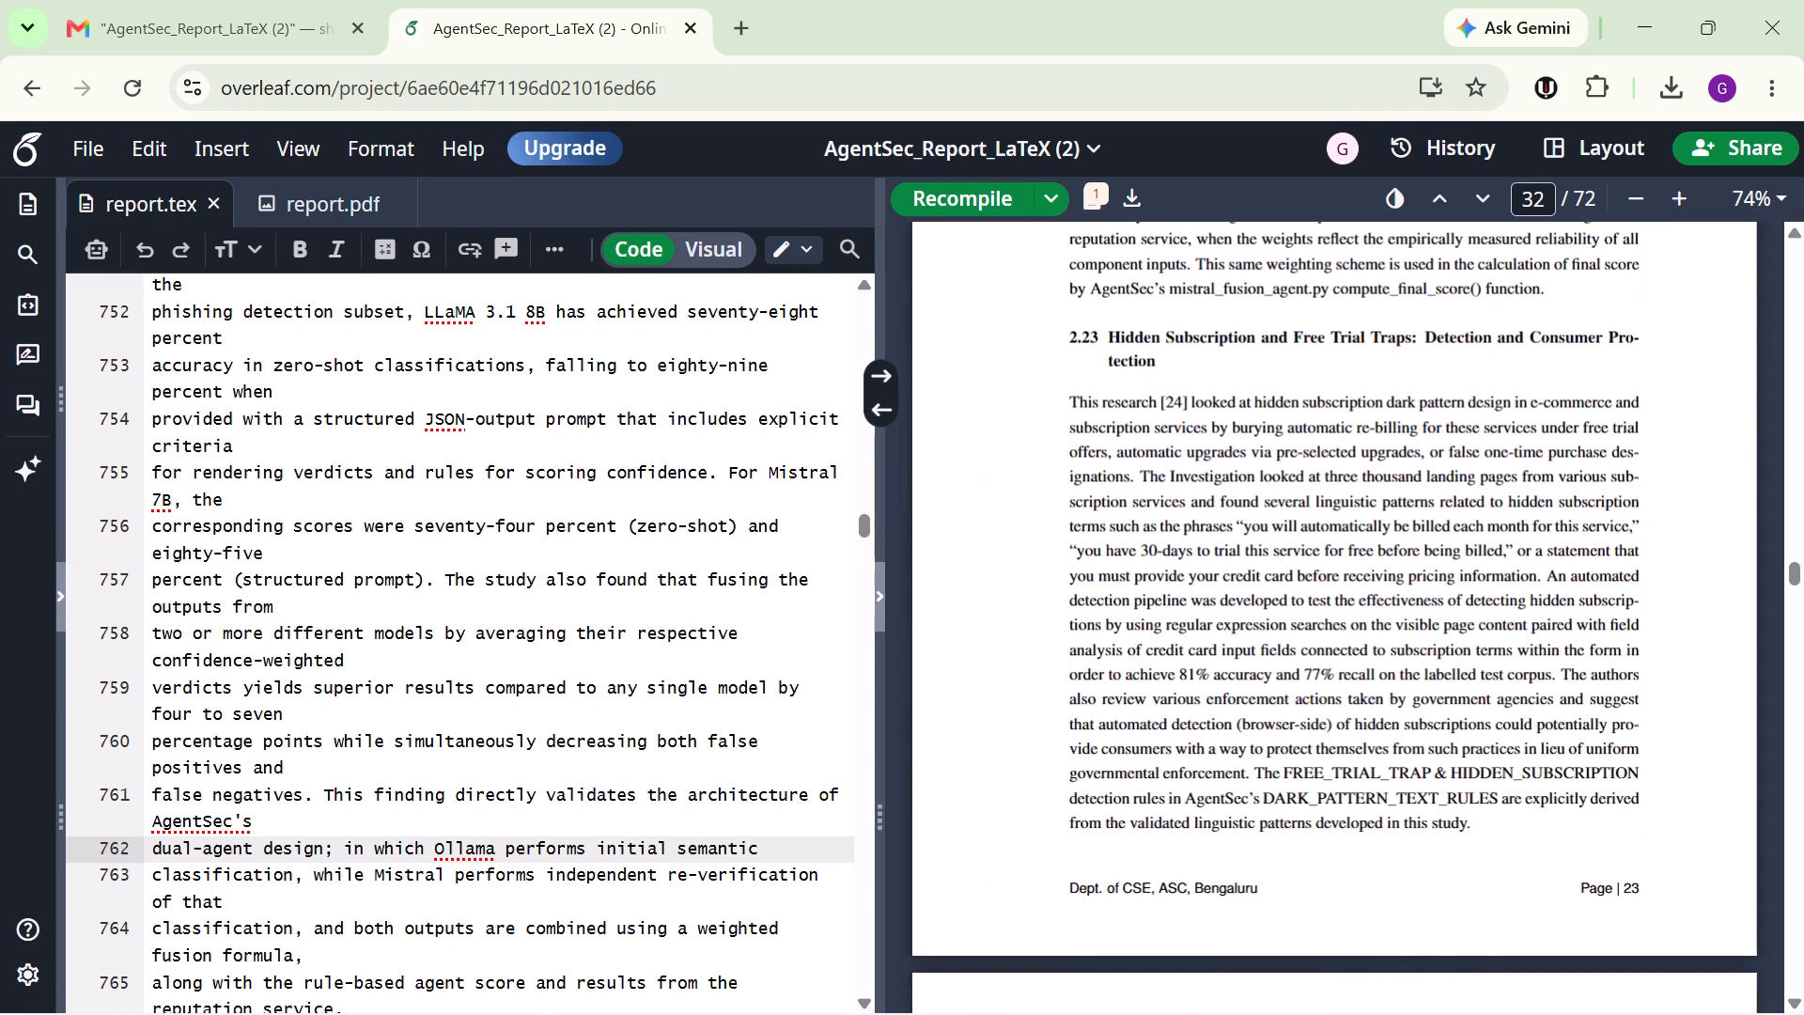
Read section 2.24 on HTTP vs HTTPS security implications and detection heuristics in the compiled PDF.
{"action": "scroll", "coordinate": [1225, 681], "scroll_direction": "down", "scroll_amount": 4}
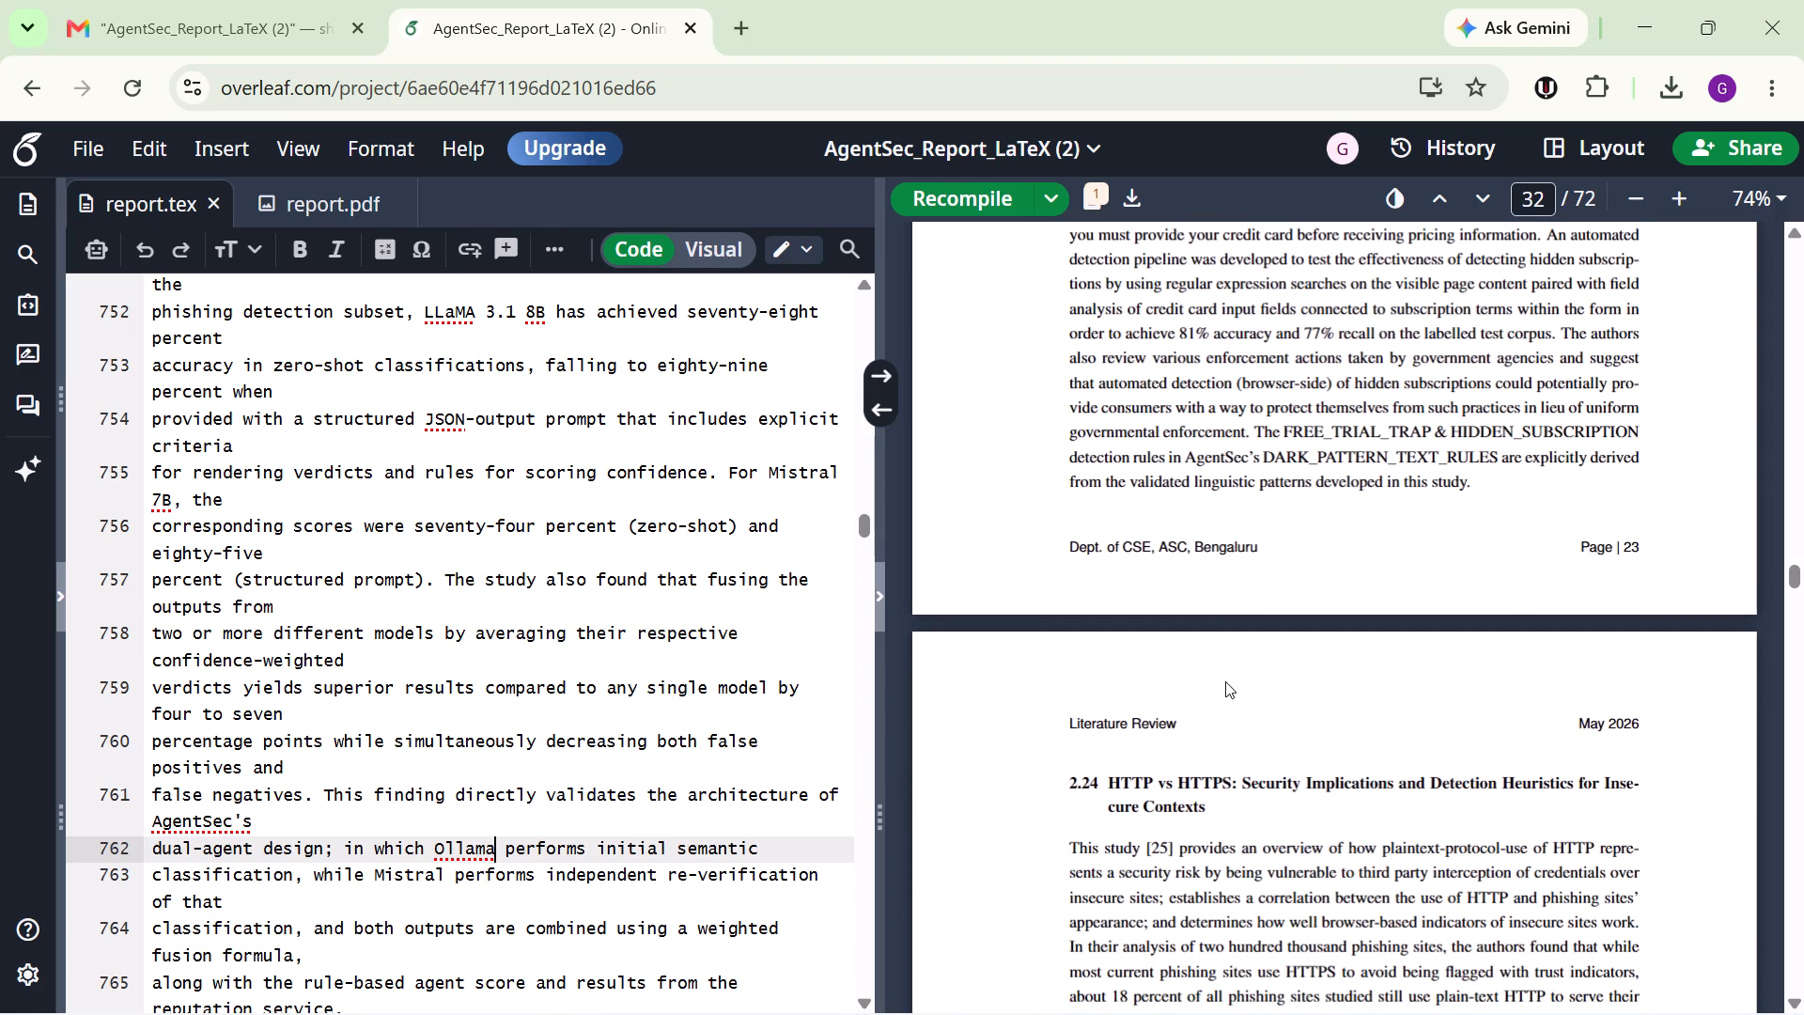
{"action": "scroll", "coordinate": [1225, 681], "scroll_direction": "down", "scroll_amount": 2}
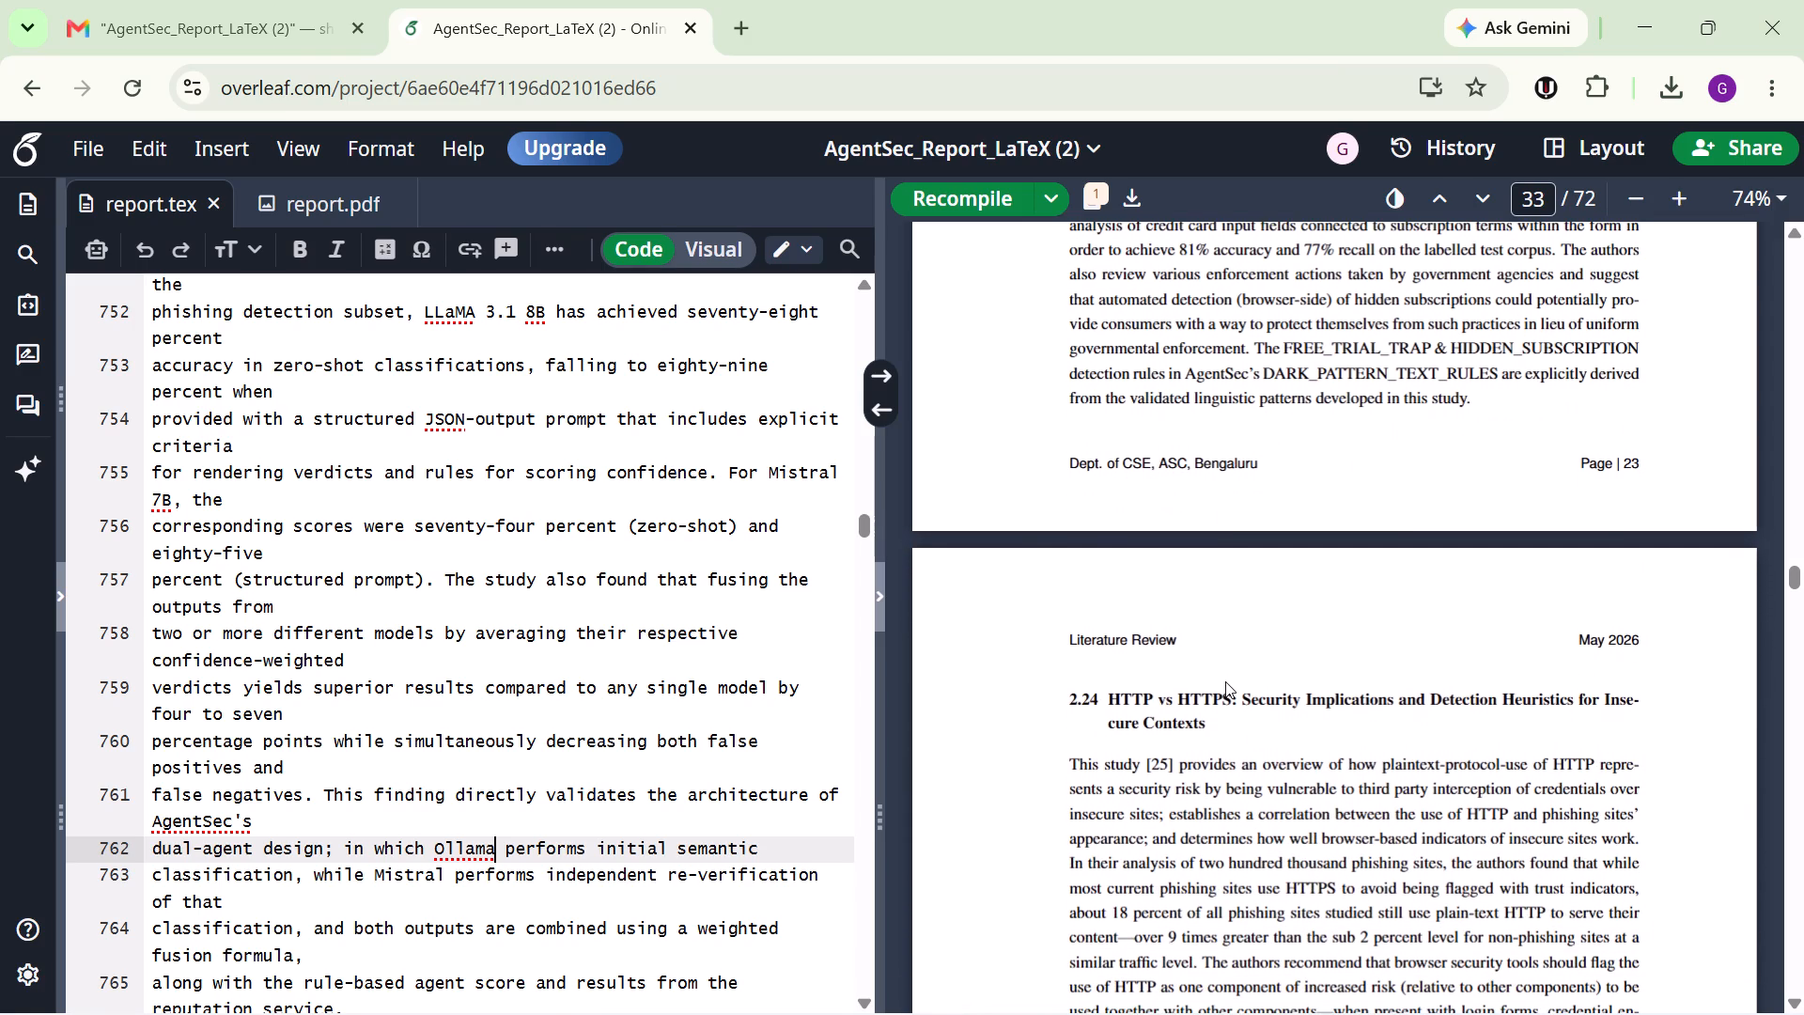
{"action": "scroll", "coordinate": [1225, 681], "scroll_direction": "down", "scroll_amount": 2}
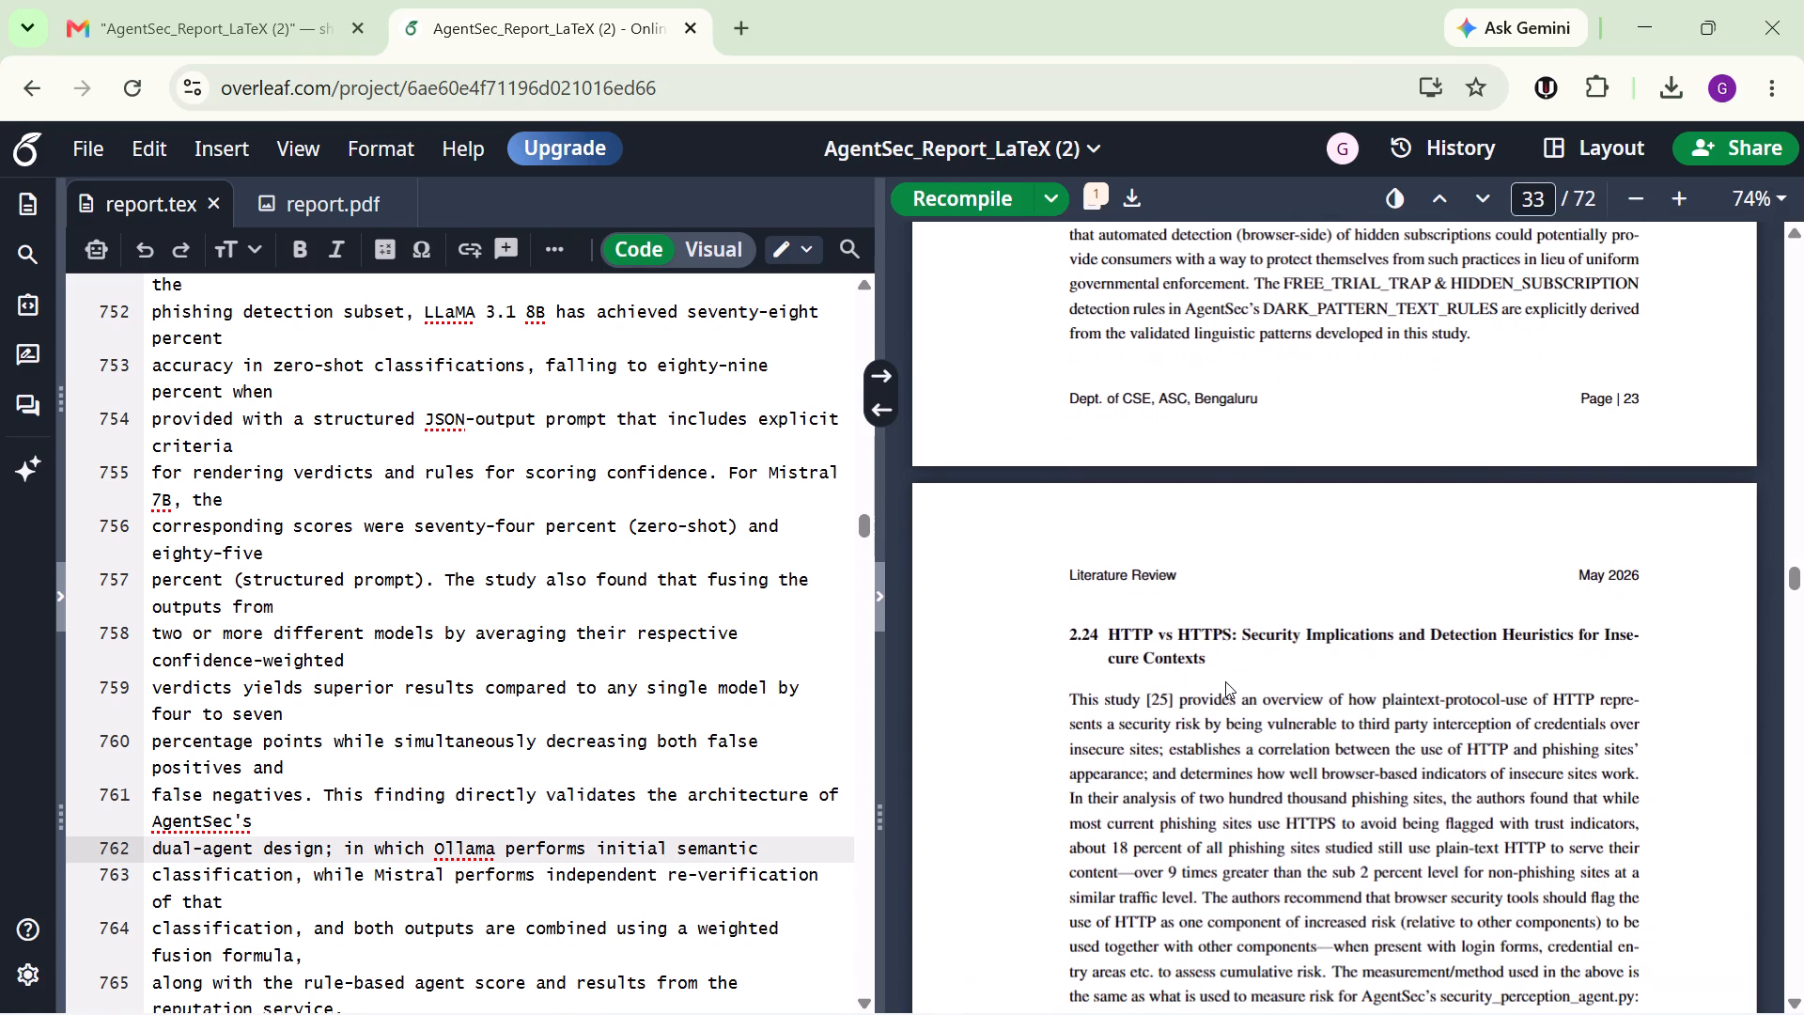
{"action": "scroll", "coordinate": [1225, 681], "scroll_direction": "down", "scroll_amount": 4}
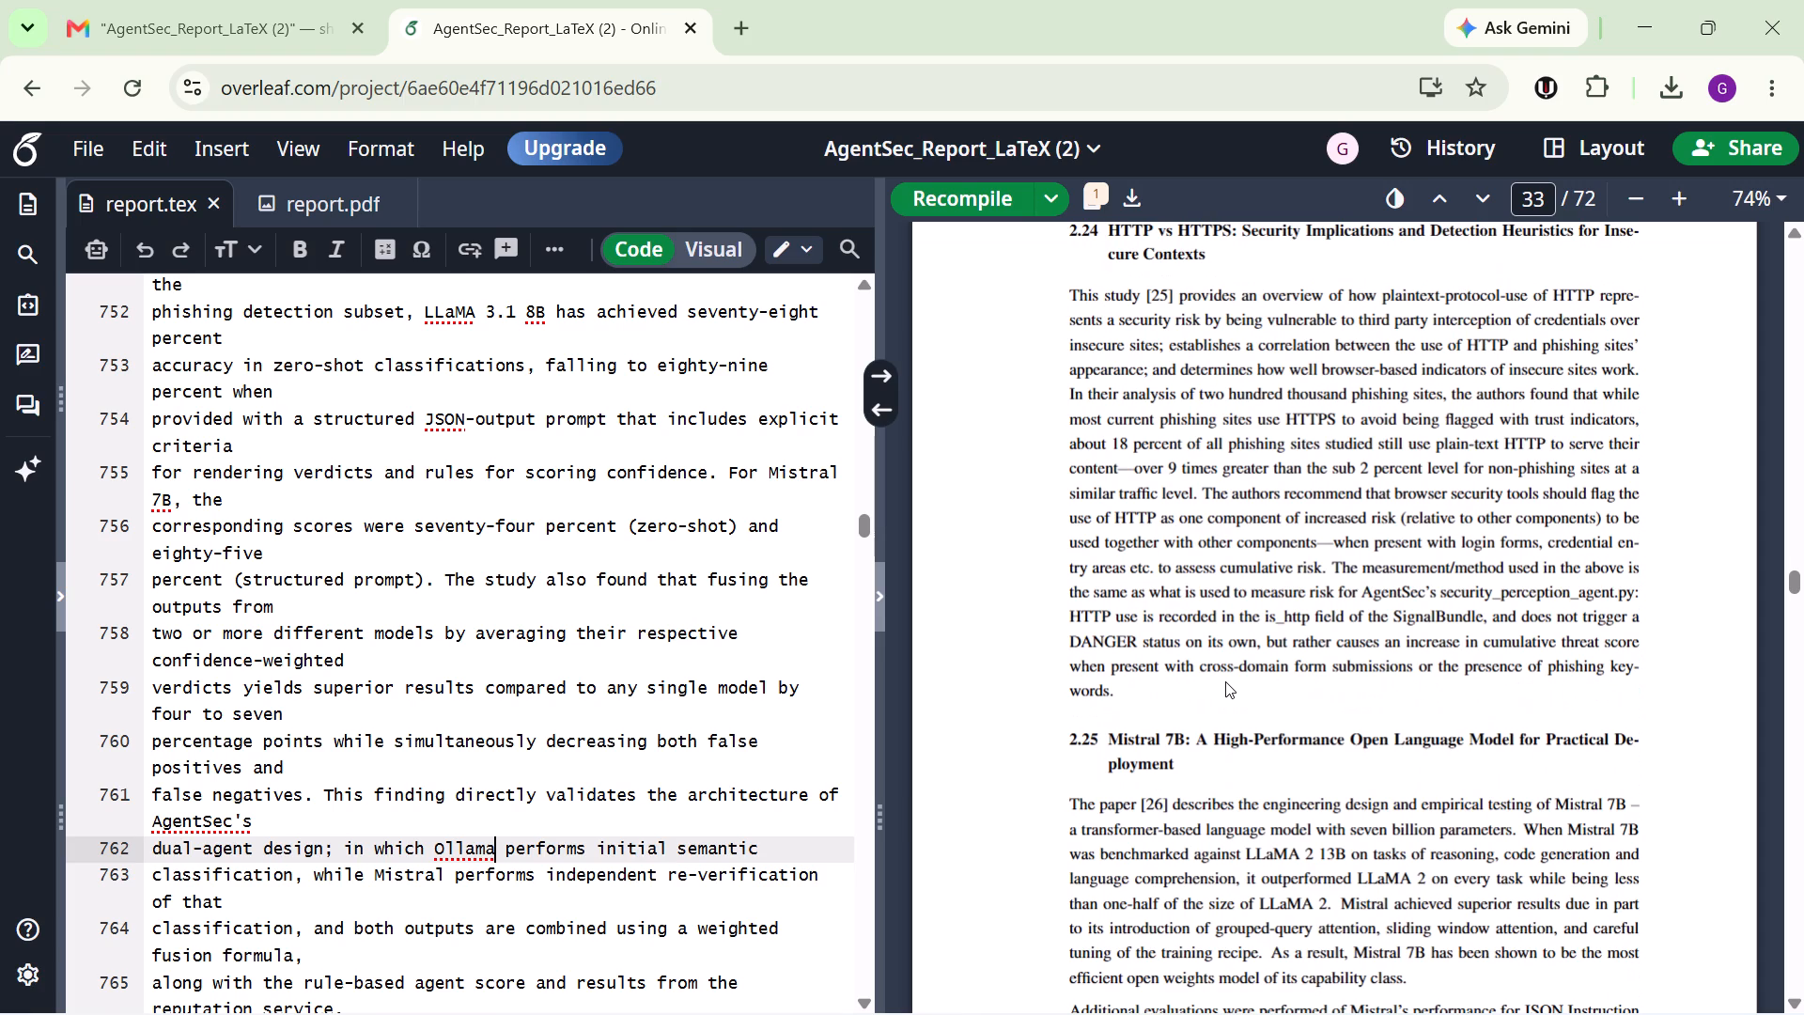
Read section 2.25 on Mistral 7B through the end of the Literature Review, glancing at the start of Chapter 3, and return to 2.25.
{"action": "scroll", "coordinate": [1225, 681], "scroll_direction": "down", "scroll_amount": 3}
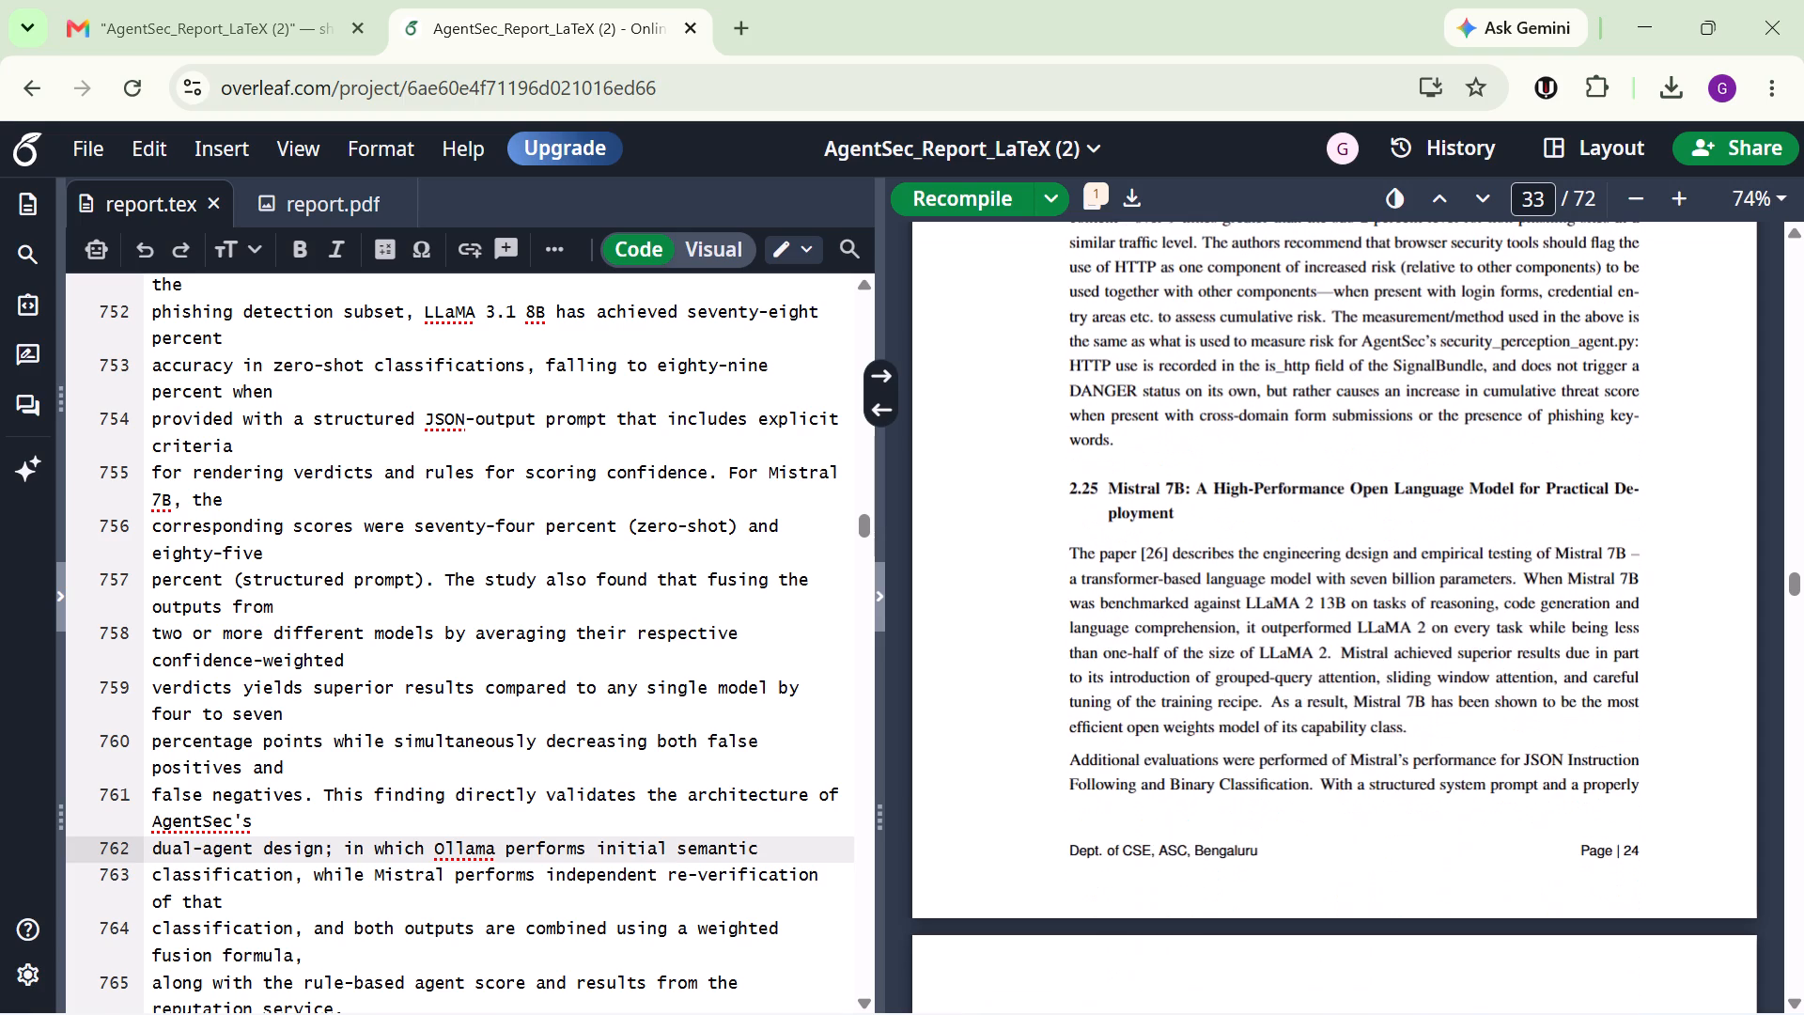
{"action": "scroll", "coordinate": [1225, 681], "scroll_direction": "down", "scroll_amount": 10}
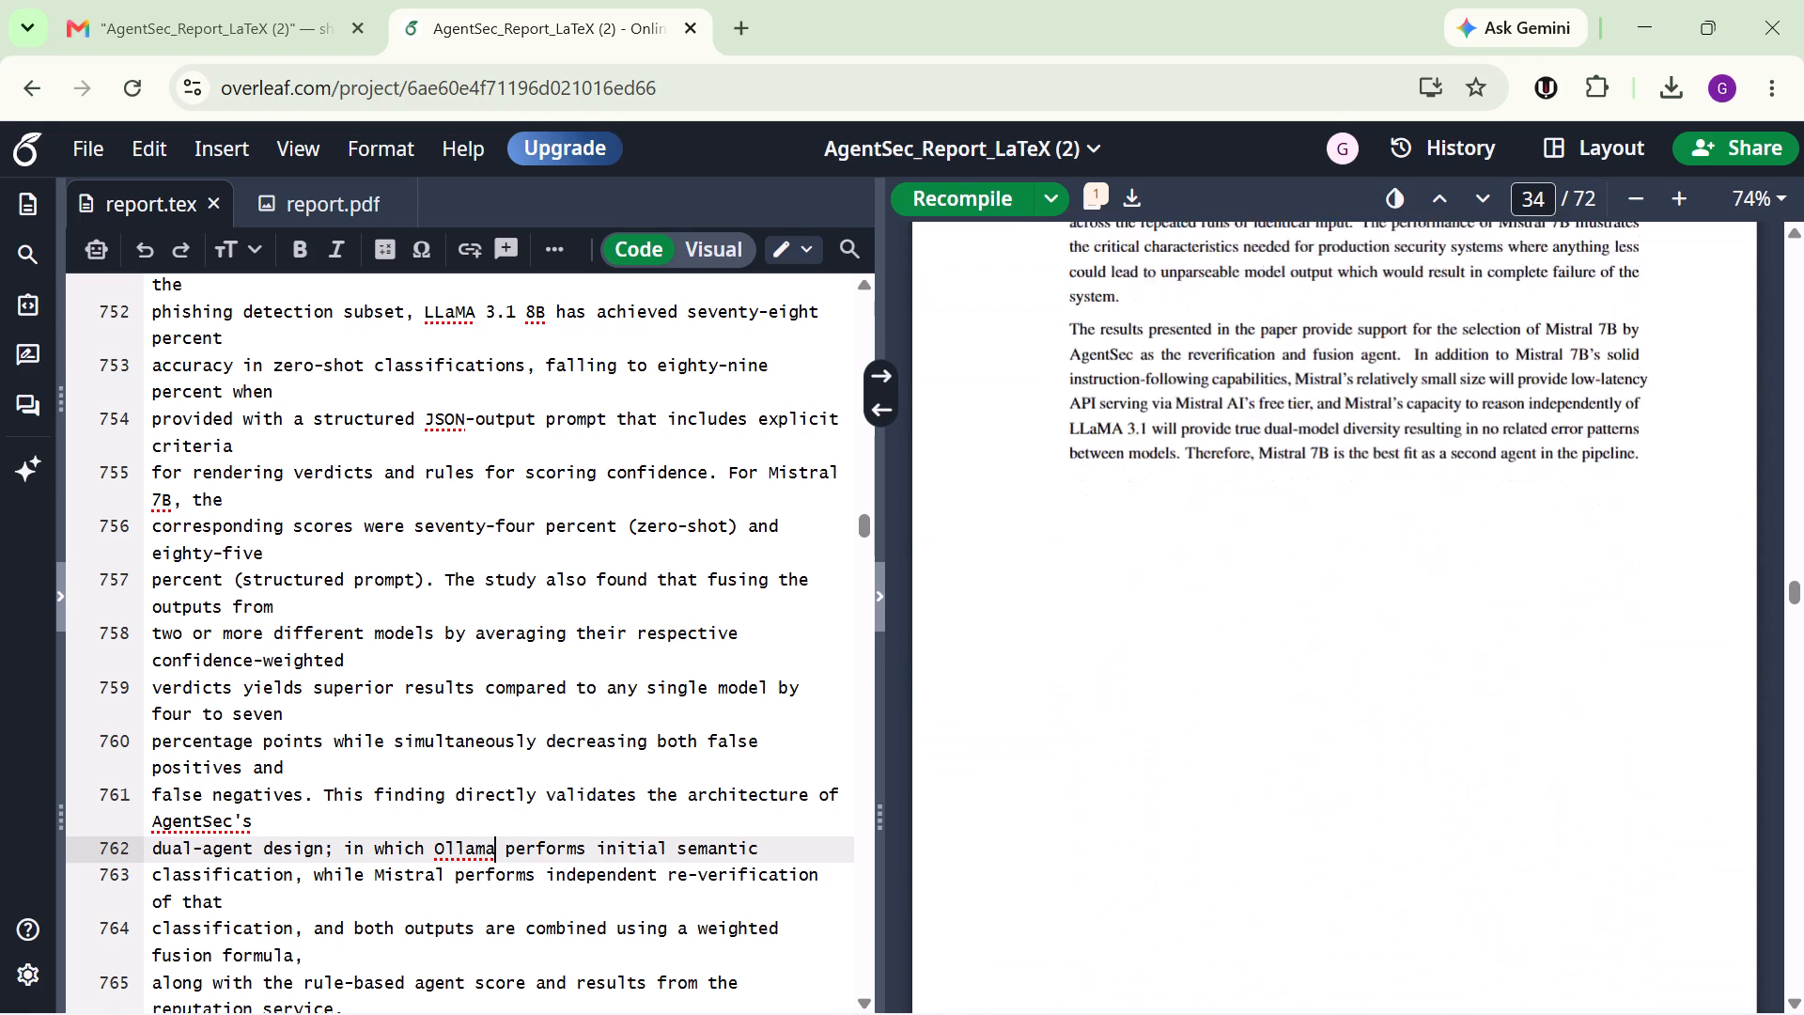
{"action": "scroll", "coordinate": [1225, 681], "scroll_direction": "down", "scroll_amount": 5}
{"action": "scroll", "coordinate": [1225, 681], "scroll_direction": "up", "scroll_amount": 1}
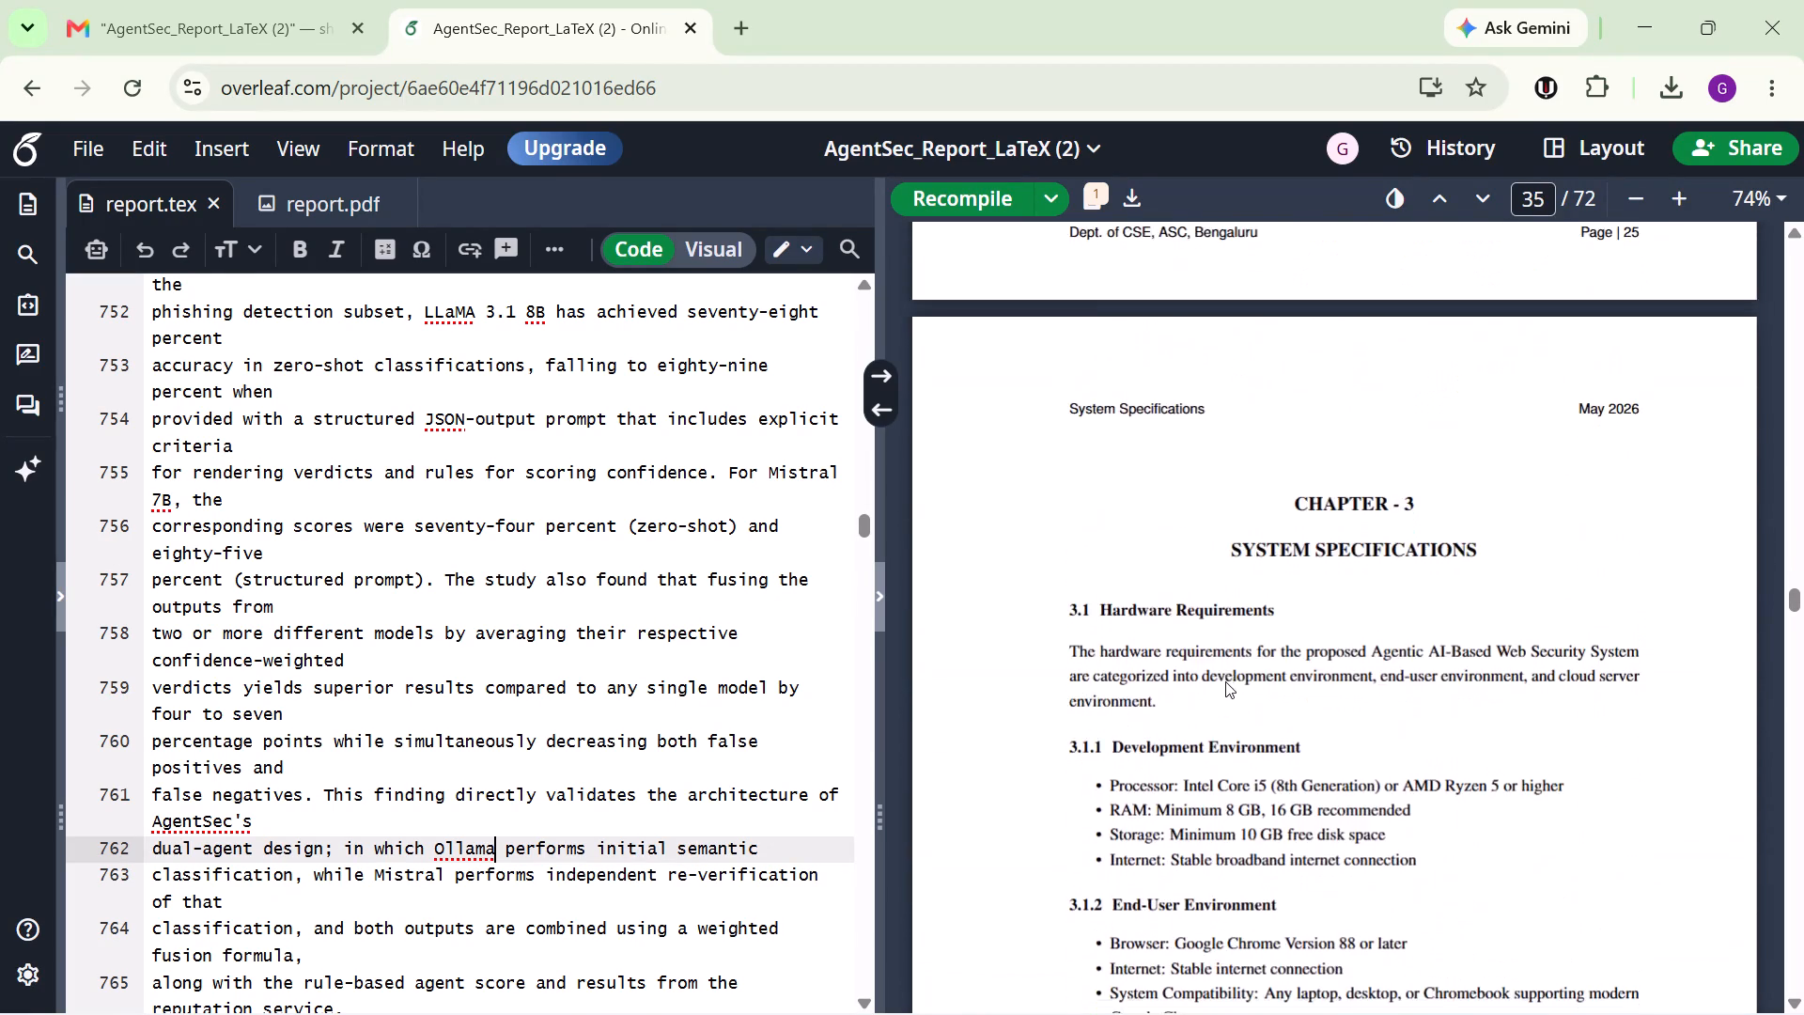
{"action": "scroll", "coordinate": [1225, 681], "scroll_direction": "up", "scroll_amount": 2}
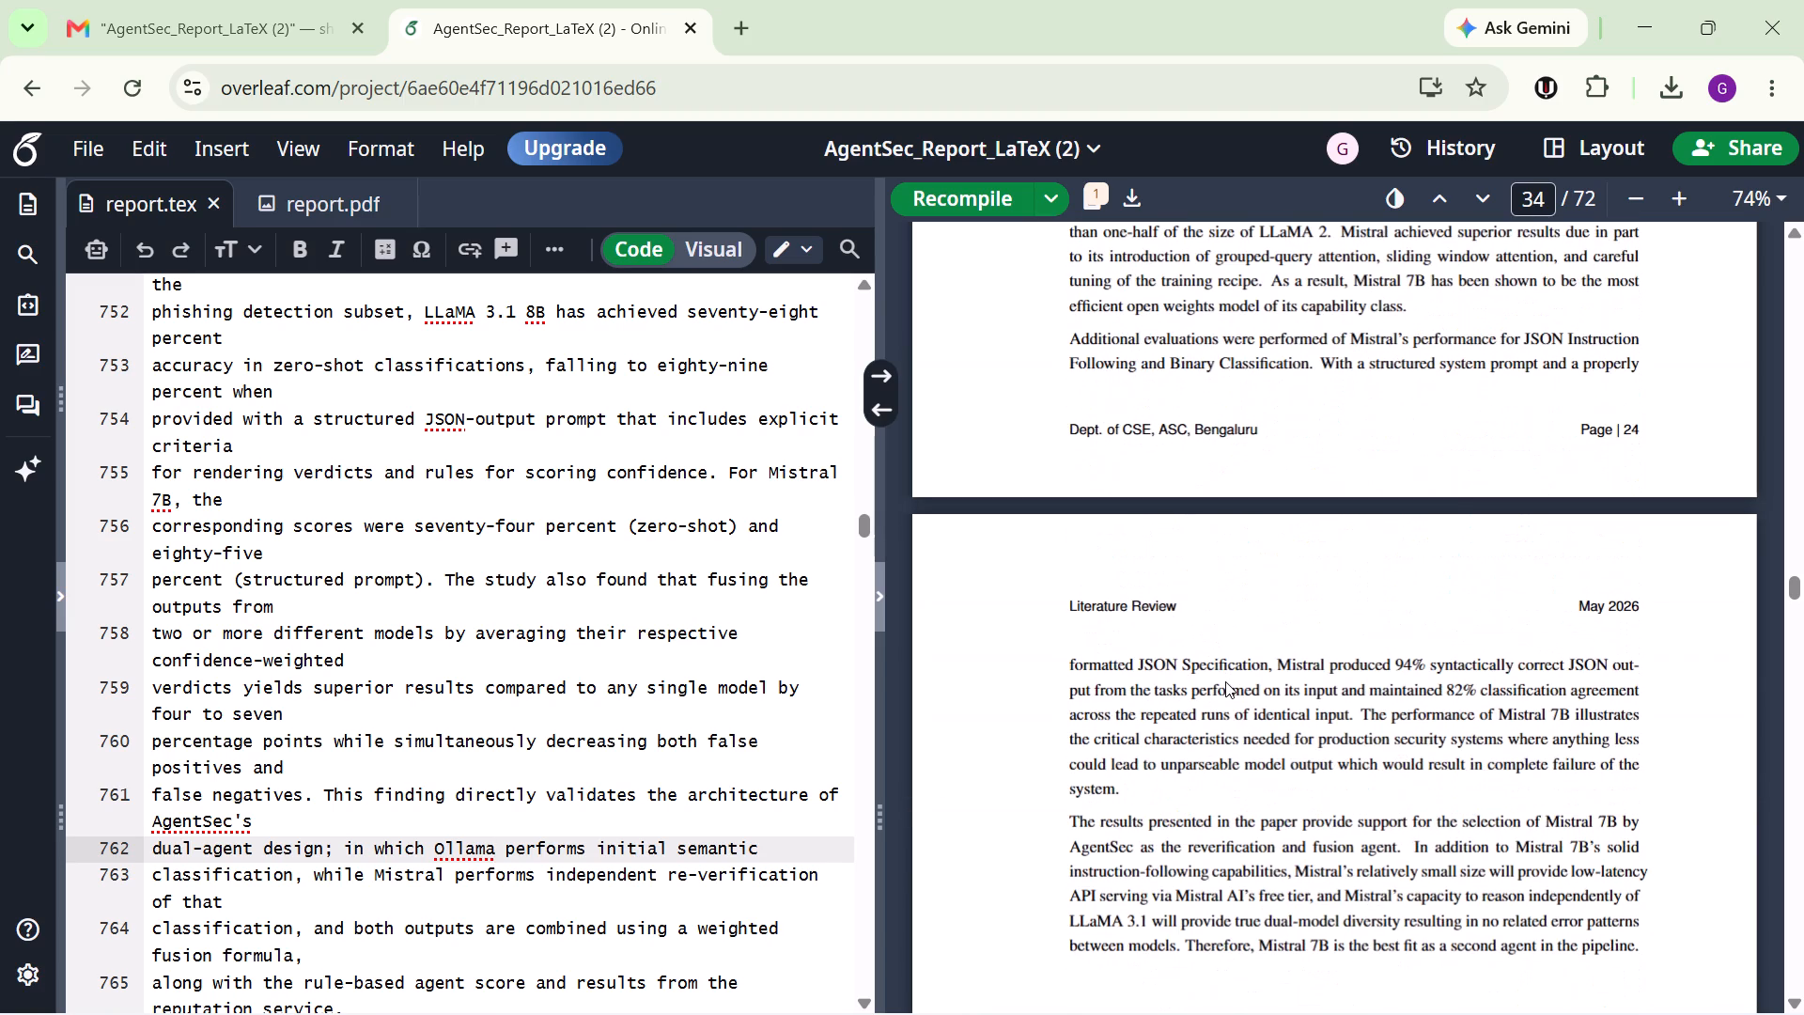
{"action": "scroll", "coordinate": [1225, 681], "scroll_direction": "up", "scroll_amount": 2}
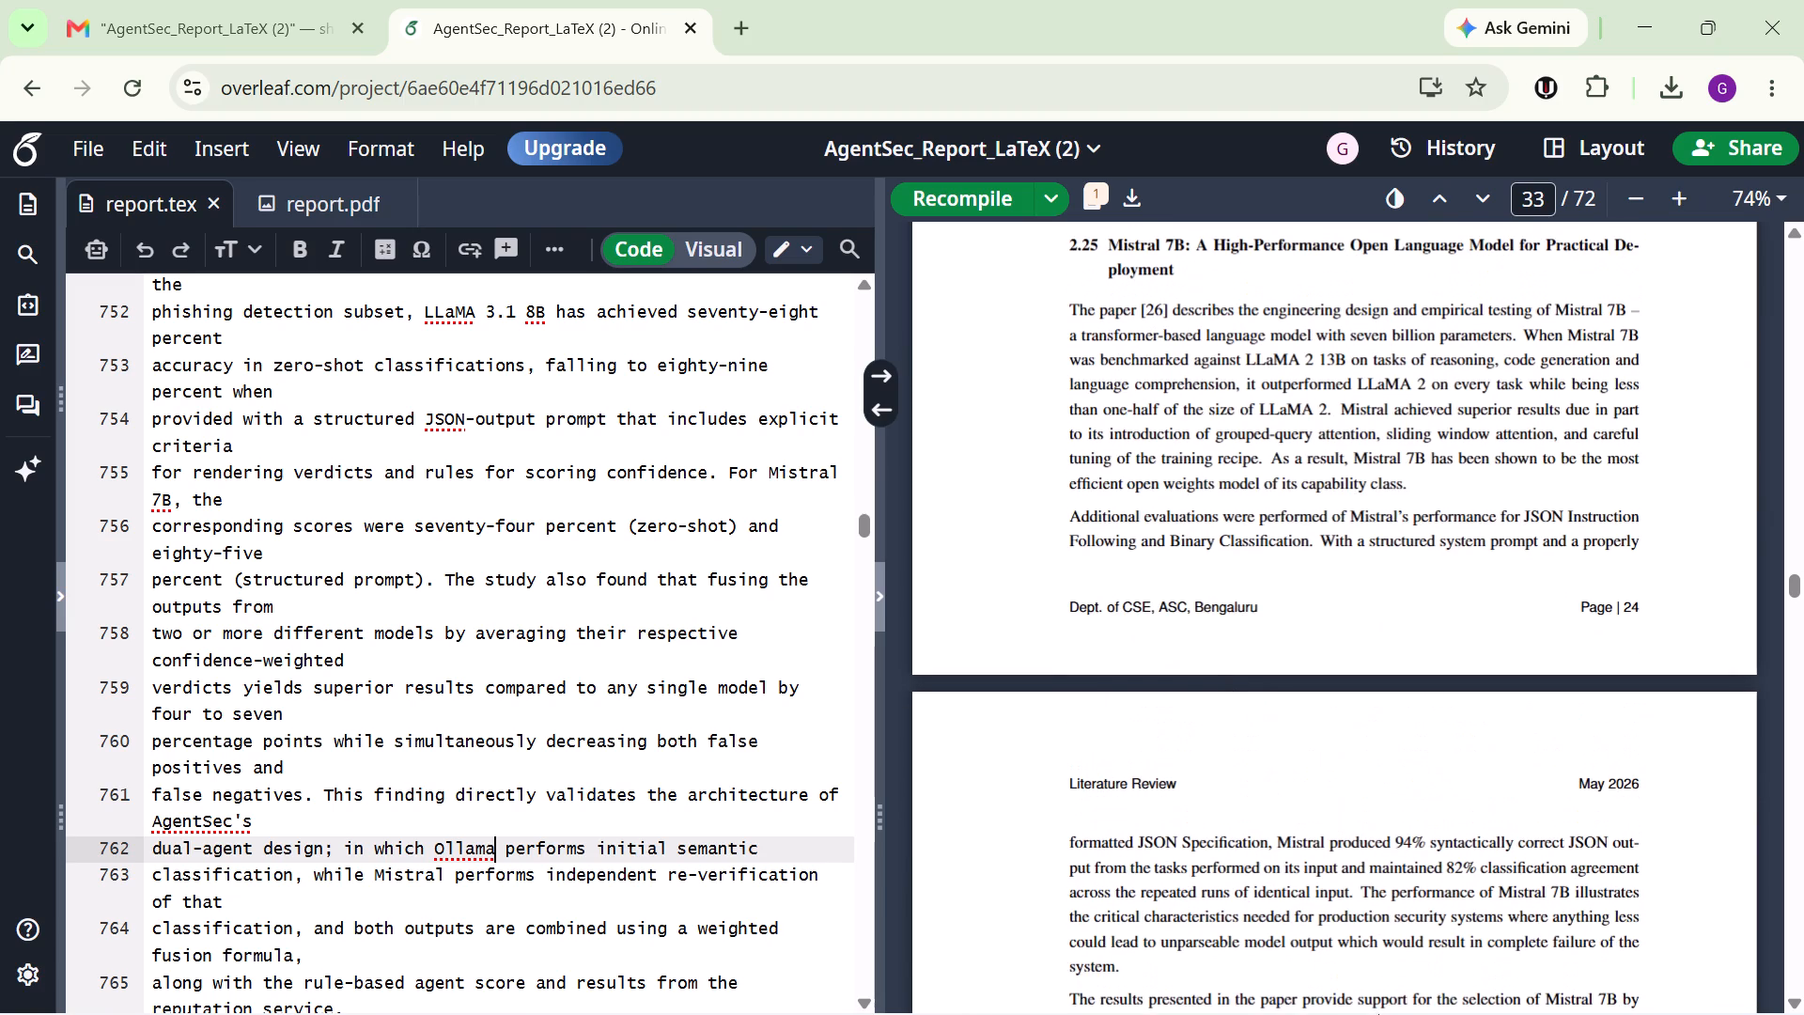
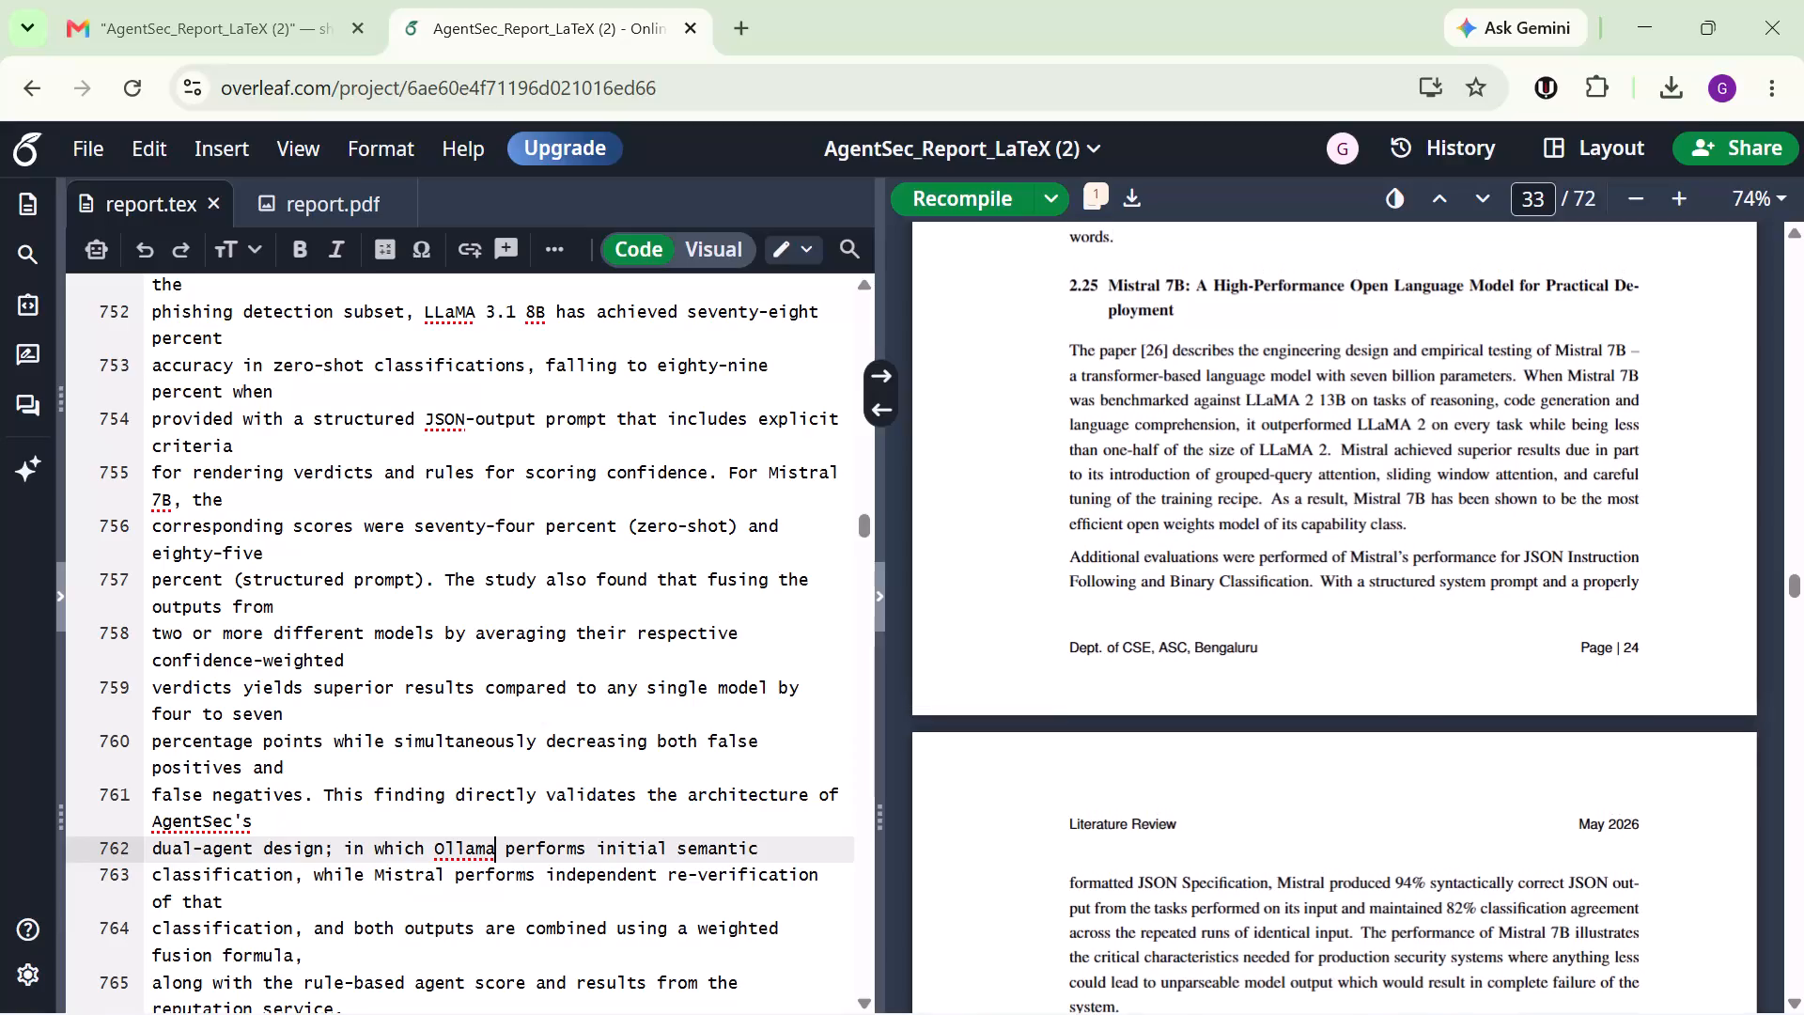
Review section 2.25 on Mistral 7B in the compiled PDF and select its text from the heading through the end of page 24.
{"action": "scroll", "coordinate": [1409, 584], "scroll_direction": "down", "scroll_amount": 3}
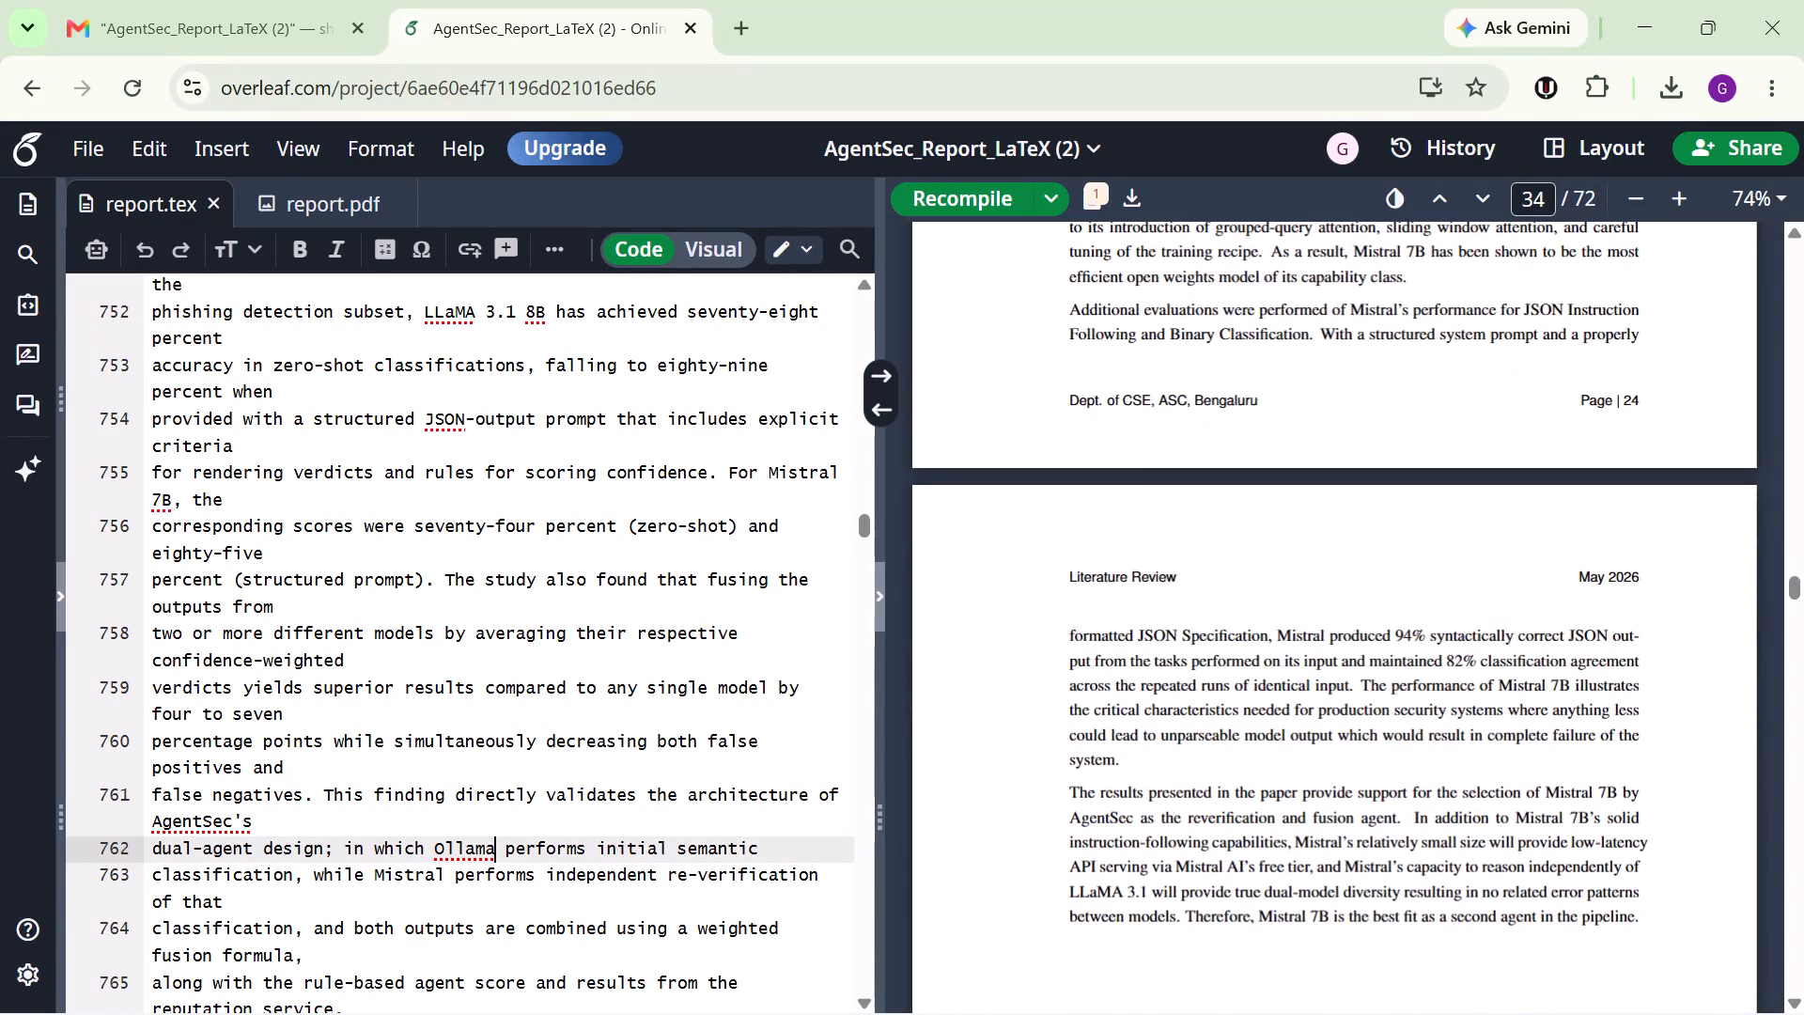
{"action": "scroll", "coordinate": [1588, 913], "scroll_direction": "down", "scroll_amount": 1}
{"action": "left_click_drag", "start_coordinate": [1651, 758], "coordinate": [1314, 658]}
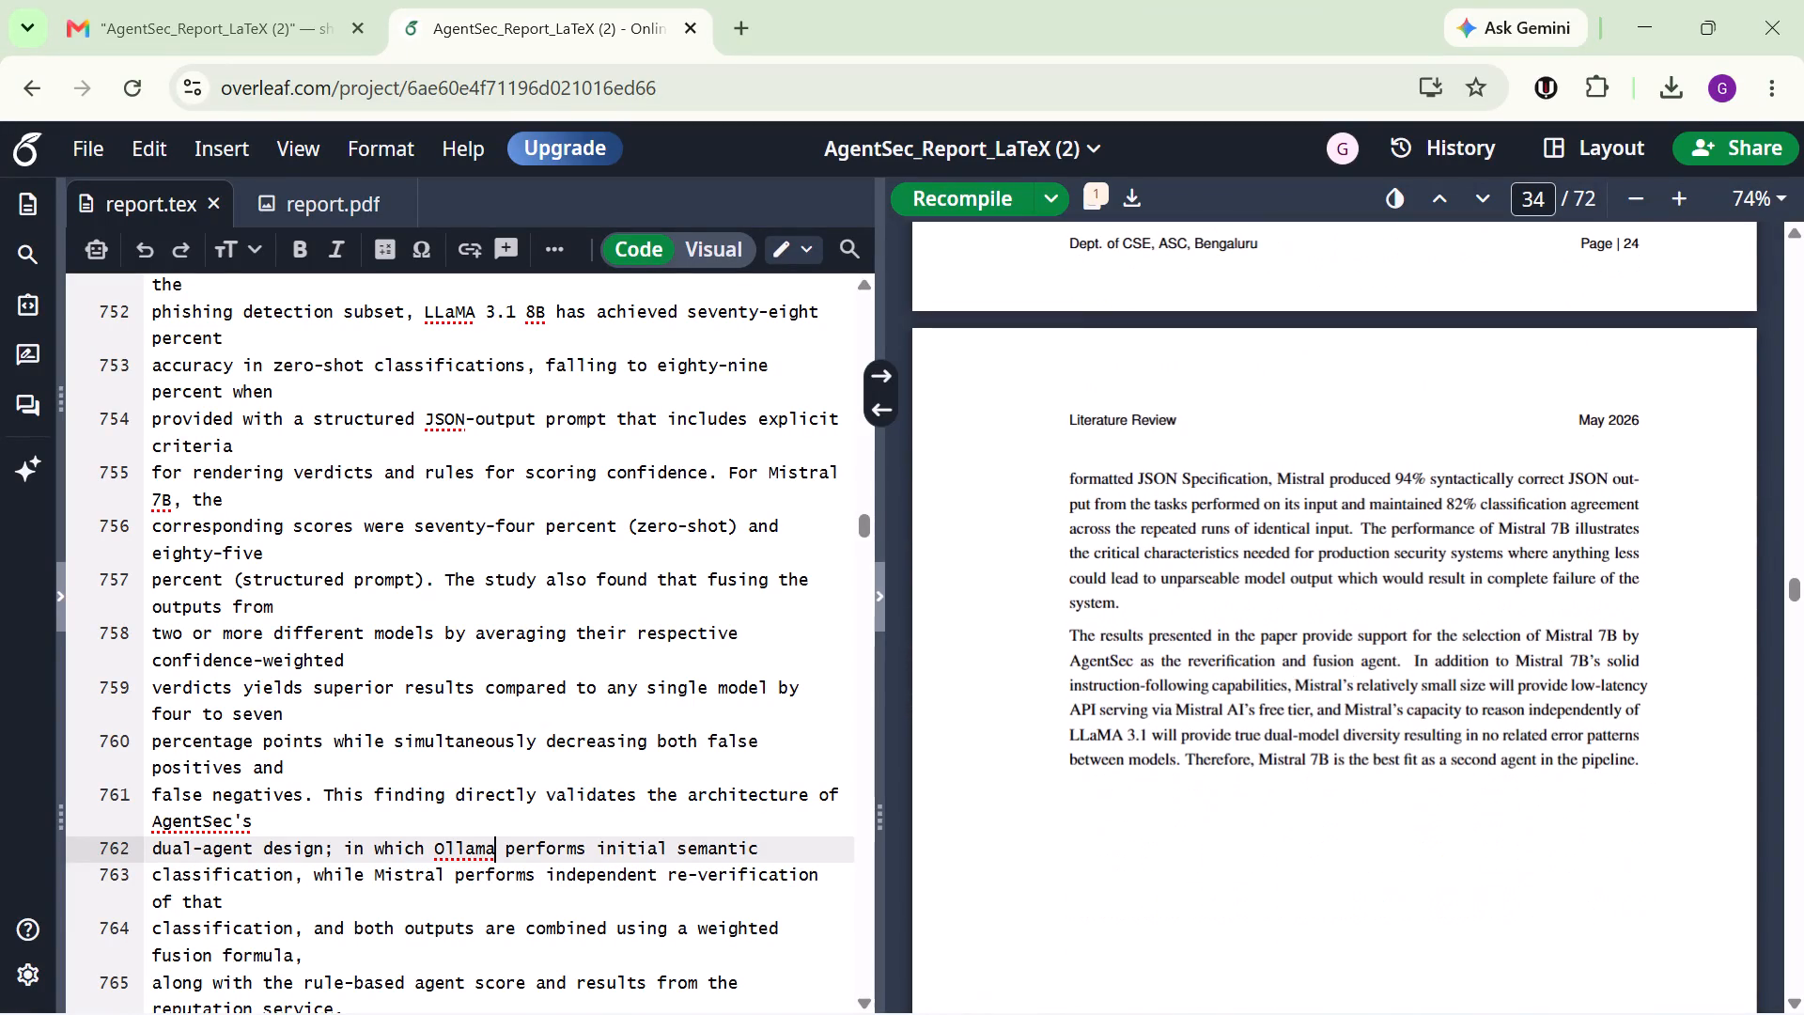
{"action": "left_click_drag", "start_coordinate": [1314, 658], "coordinate": [1137, 459]}
{"action": "scroll", "coordinate": [1137, 459], "scroll_direction": "up", "scroll_amount": 3}
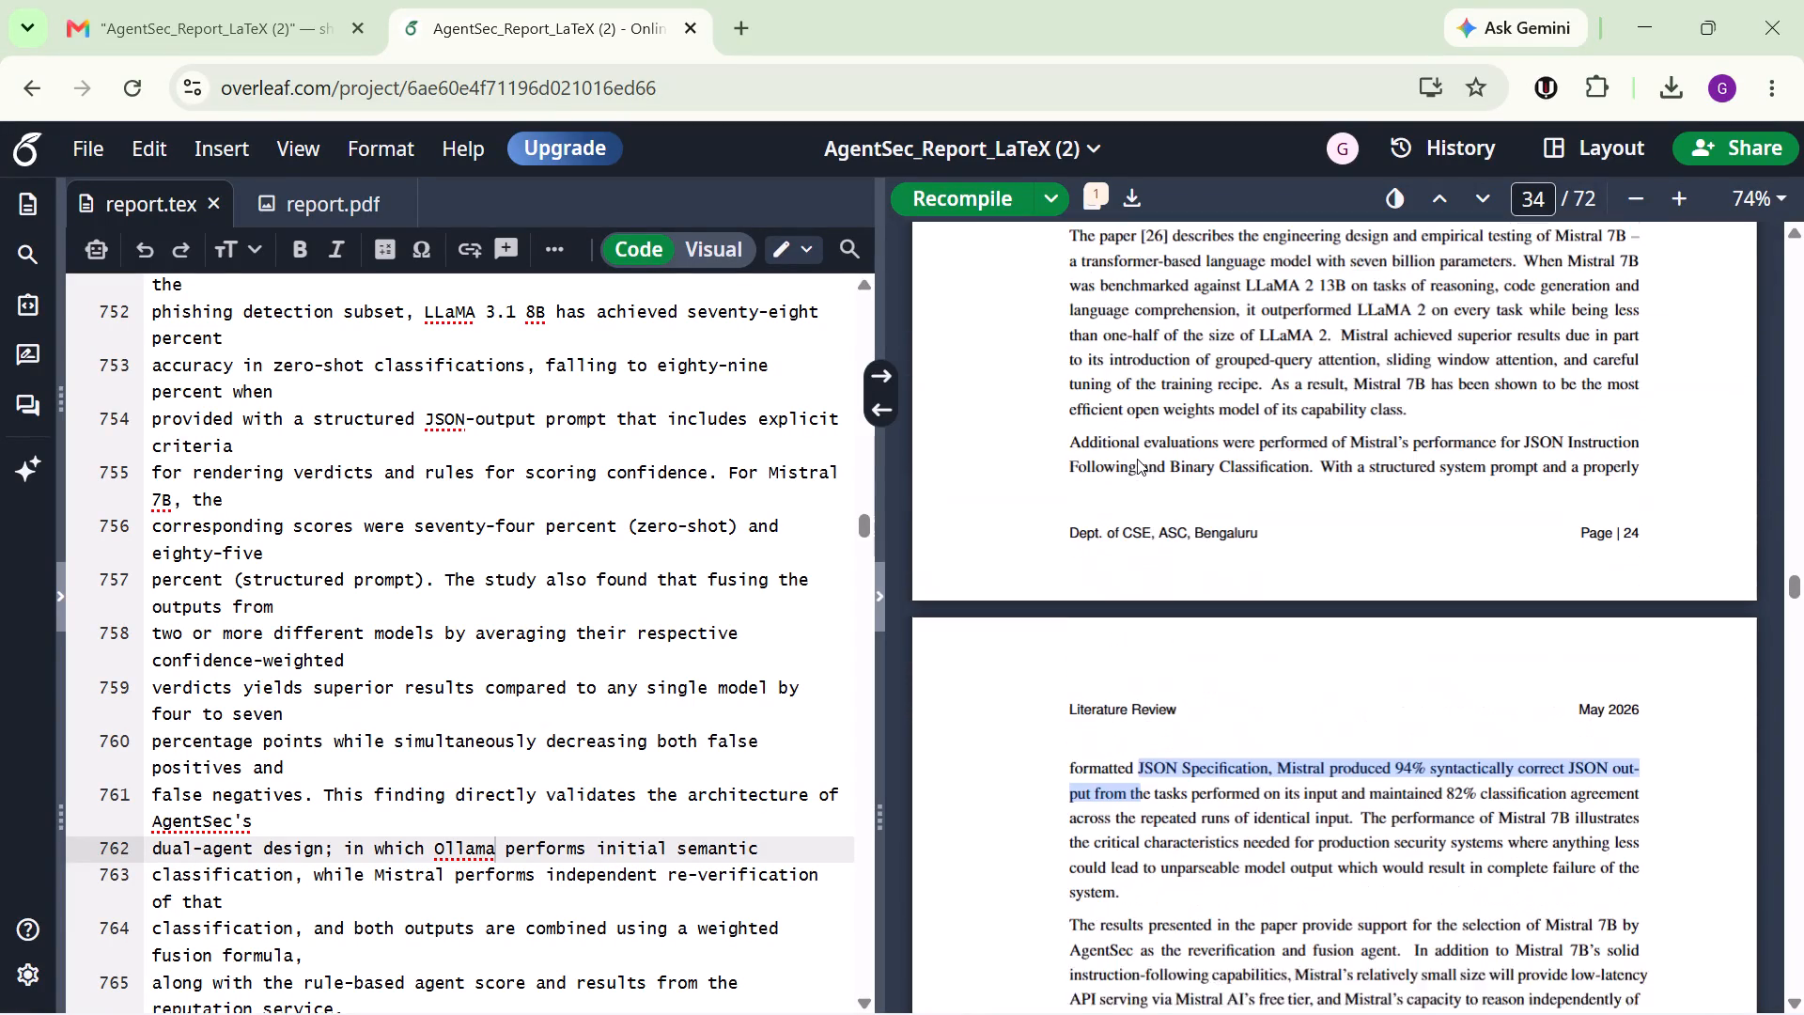
{"action": "scroll", "coordinate": [1137, 459], "scroll_direction": "up", "scroll_amount": 2}
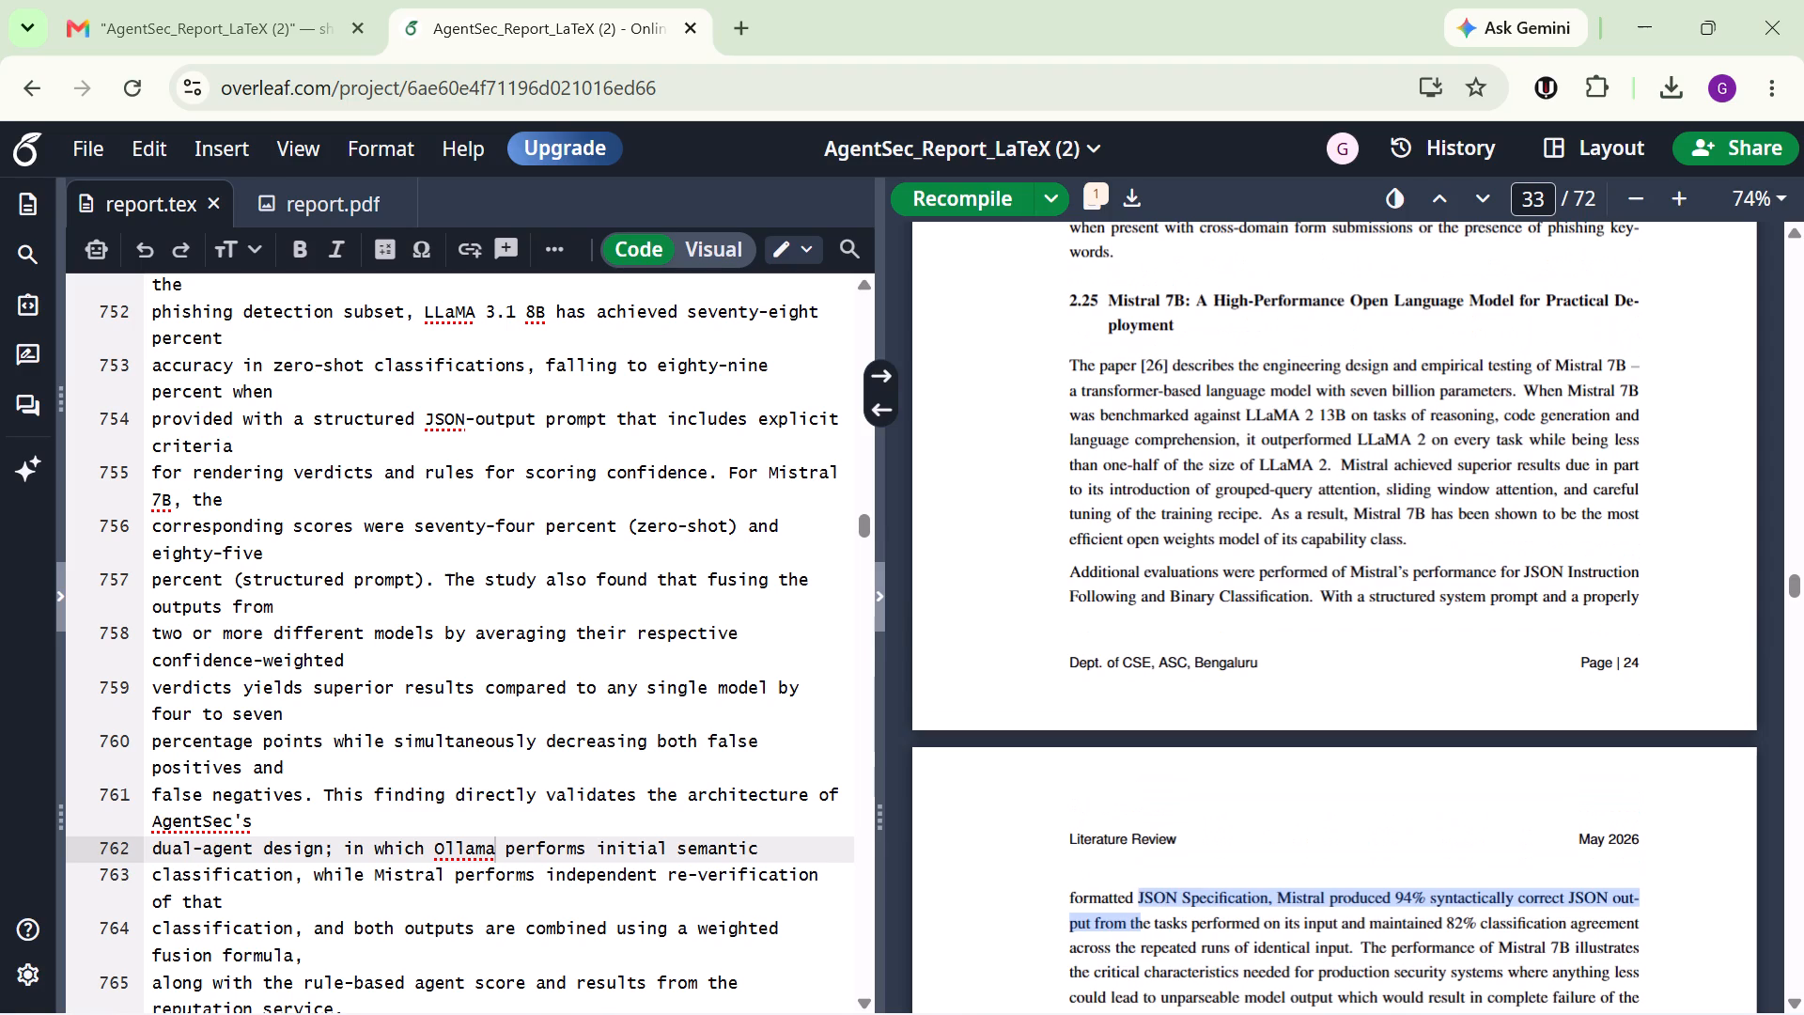
{"action": "left_click_drag", "start_coordinate": [1071, 297], "coordinate": [1421, 895]}
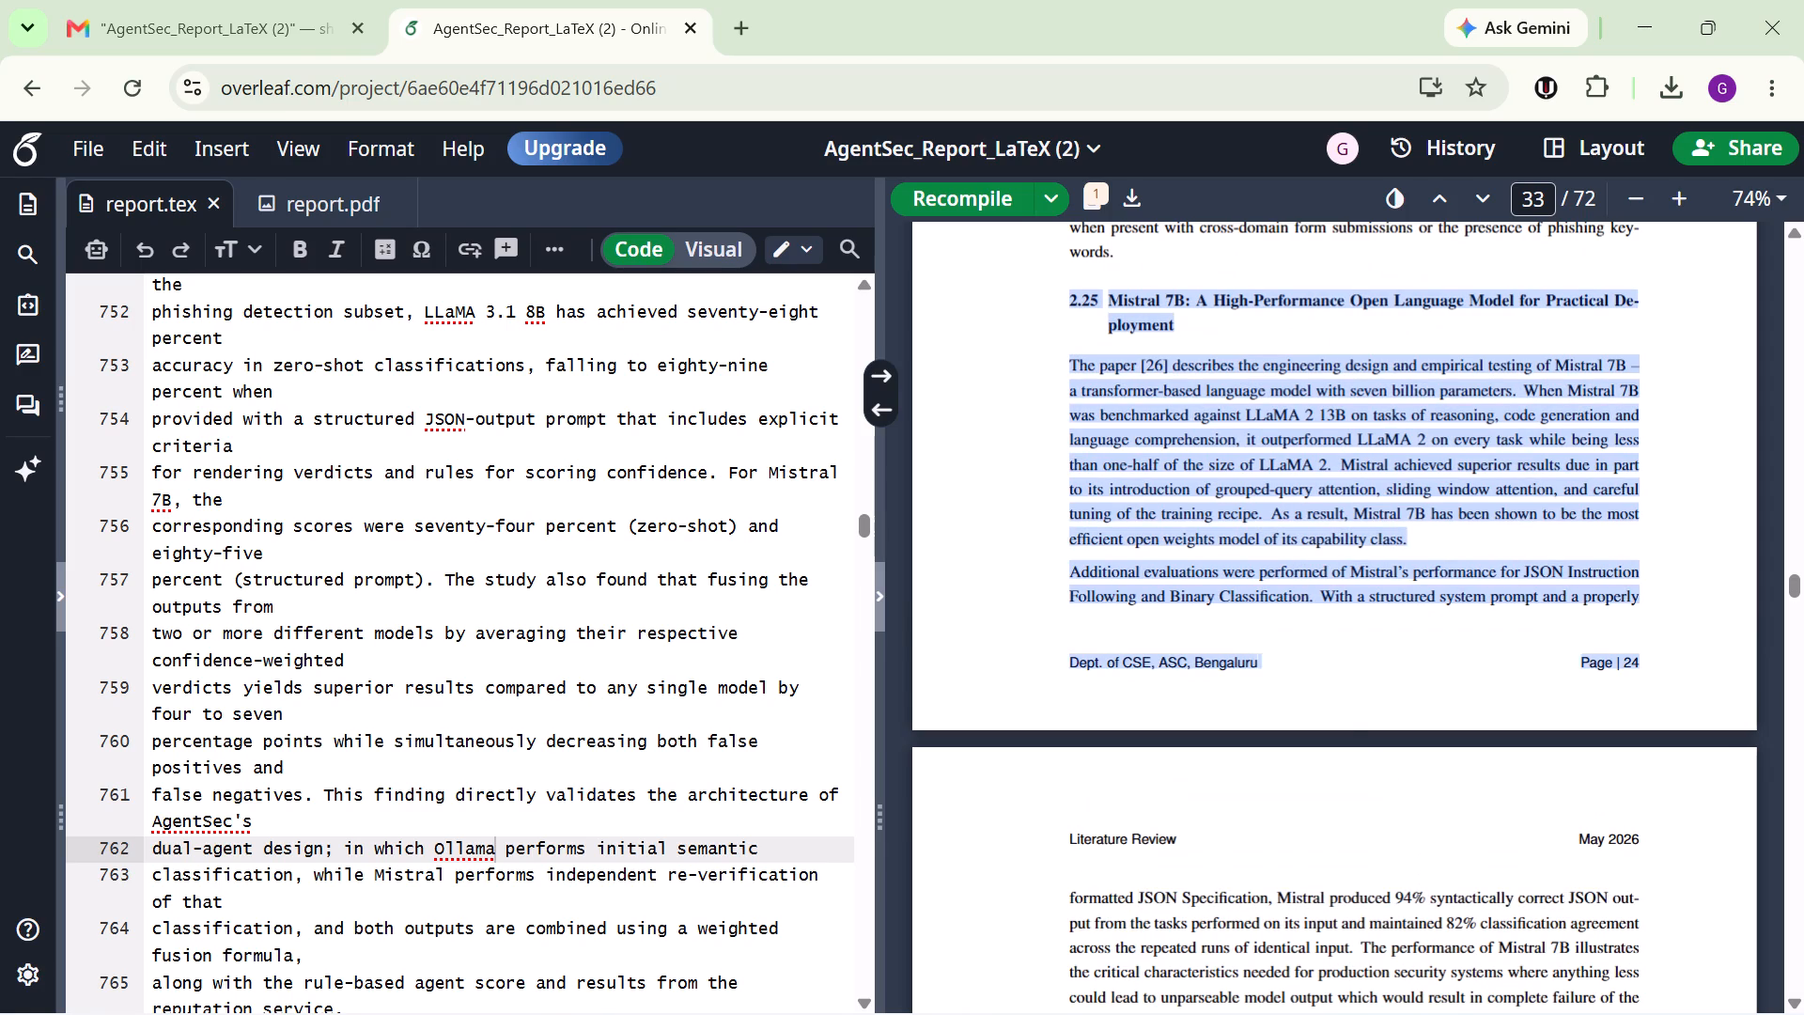
Copy the whole of section 2.25 on Mistral 7B, through its final sentence on the next page, from the compiled PDF.
{"action": "left_click_drag", "start_coordinate": [1421, 895], "coordinate": [1616, 855]}
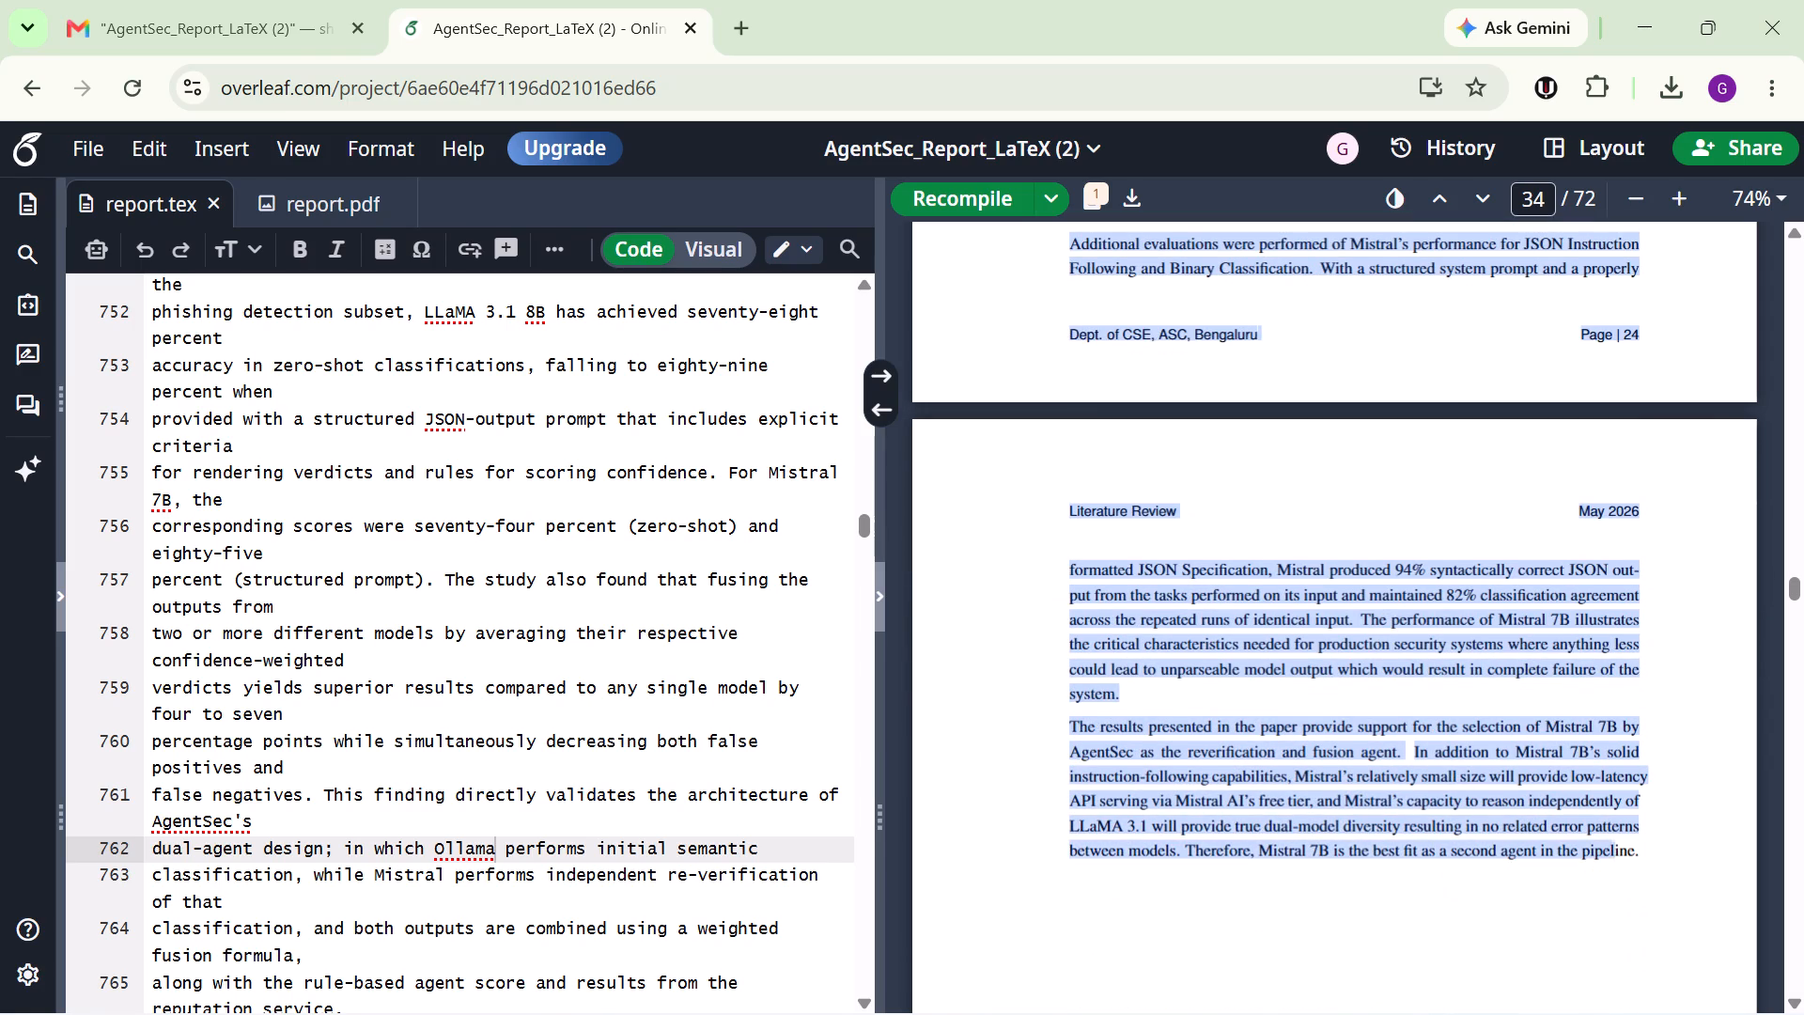
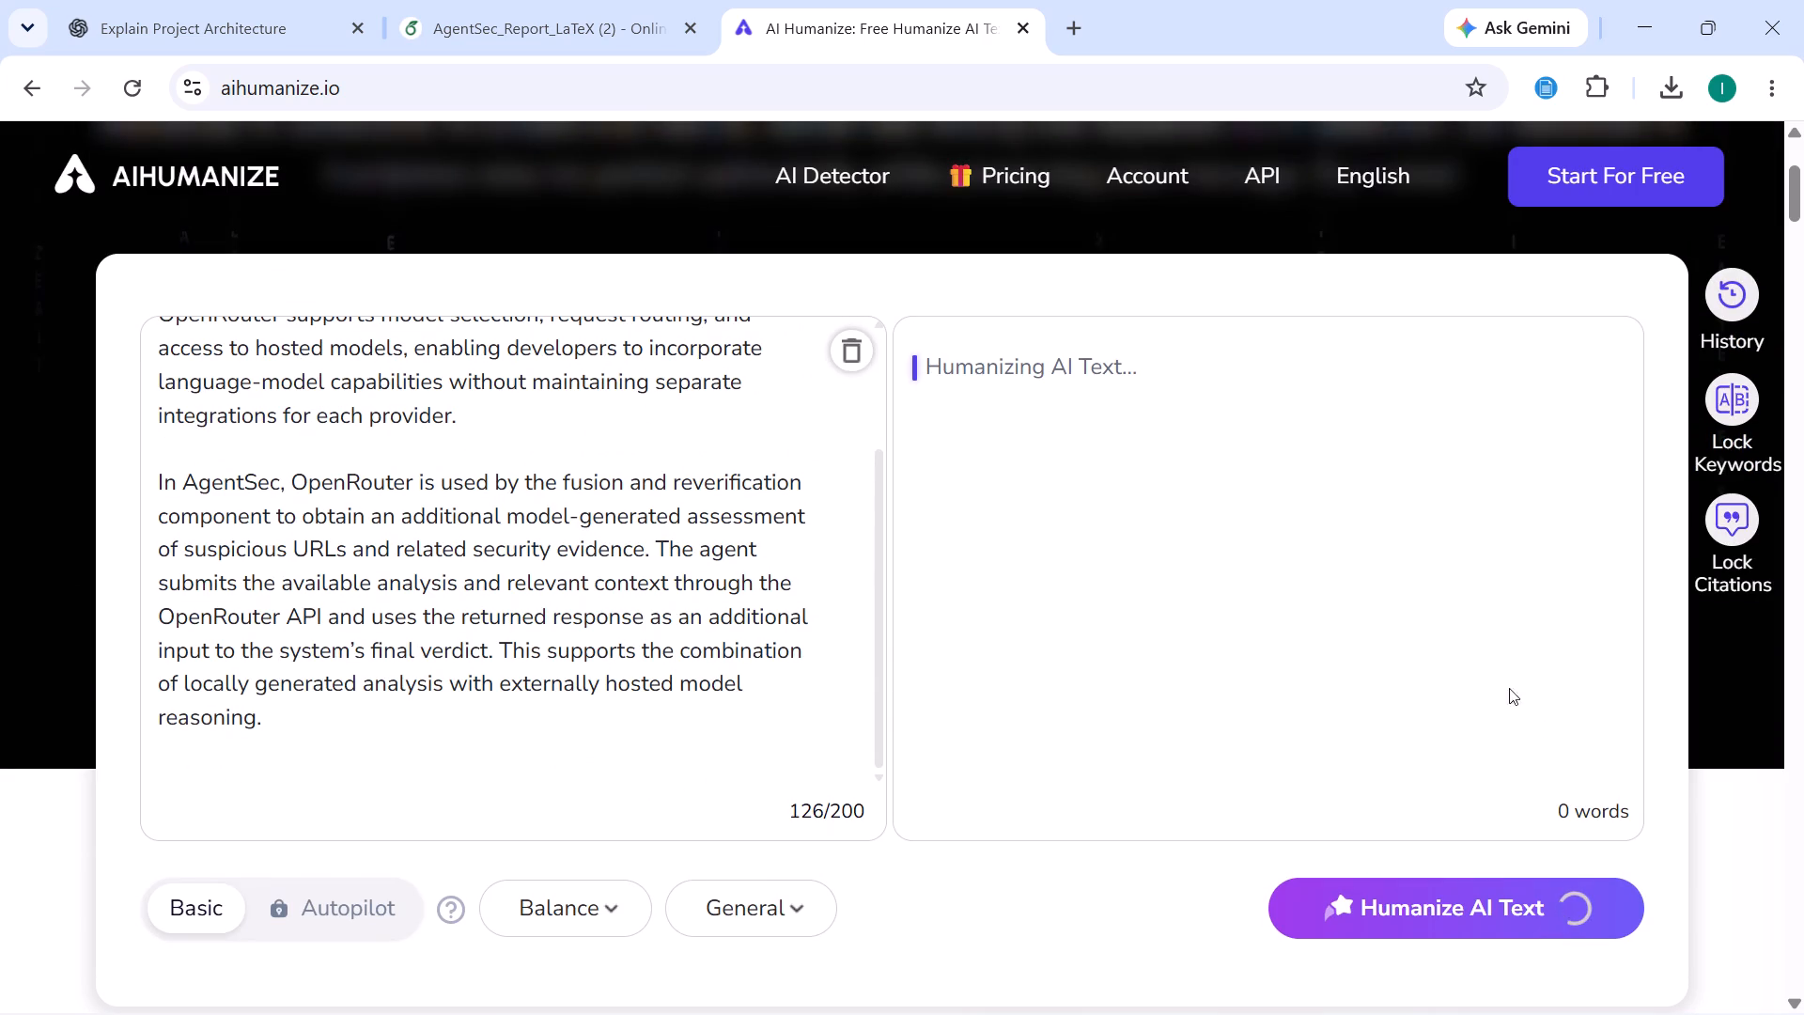
Switch to the AgentSec report in Overleaf, check section 2.26 in the previewed contents, and recompile the PDF.
{"action": "left_click", "coordinate": [564, 2]}
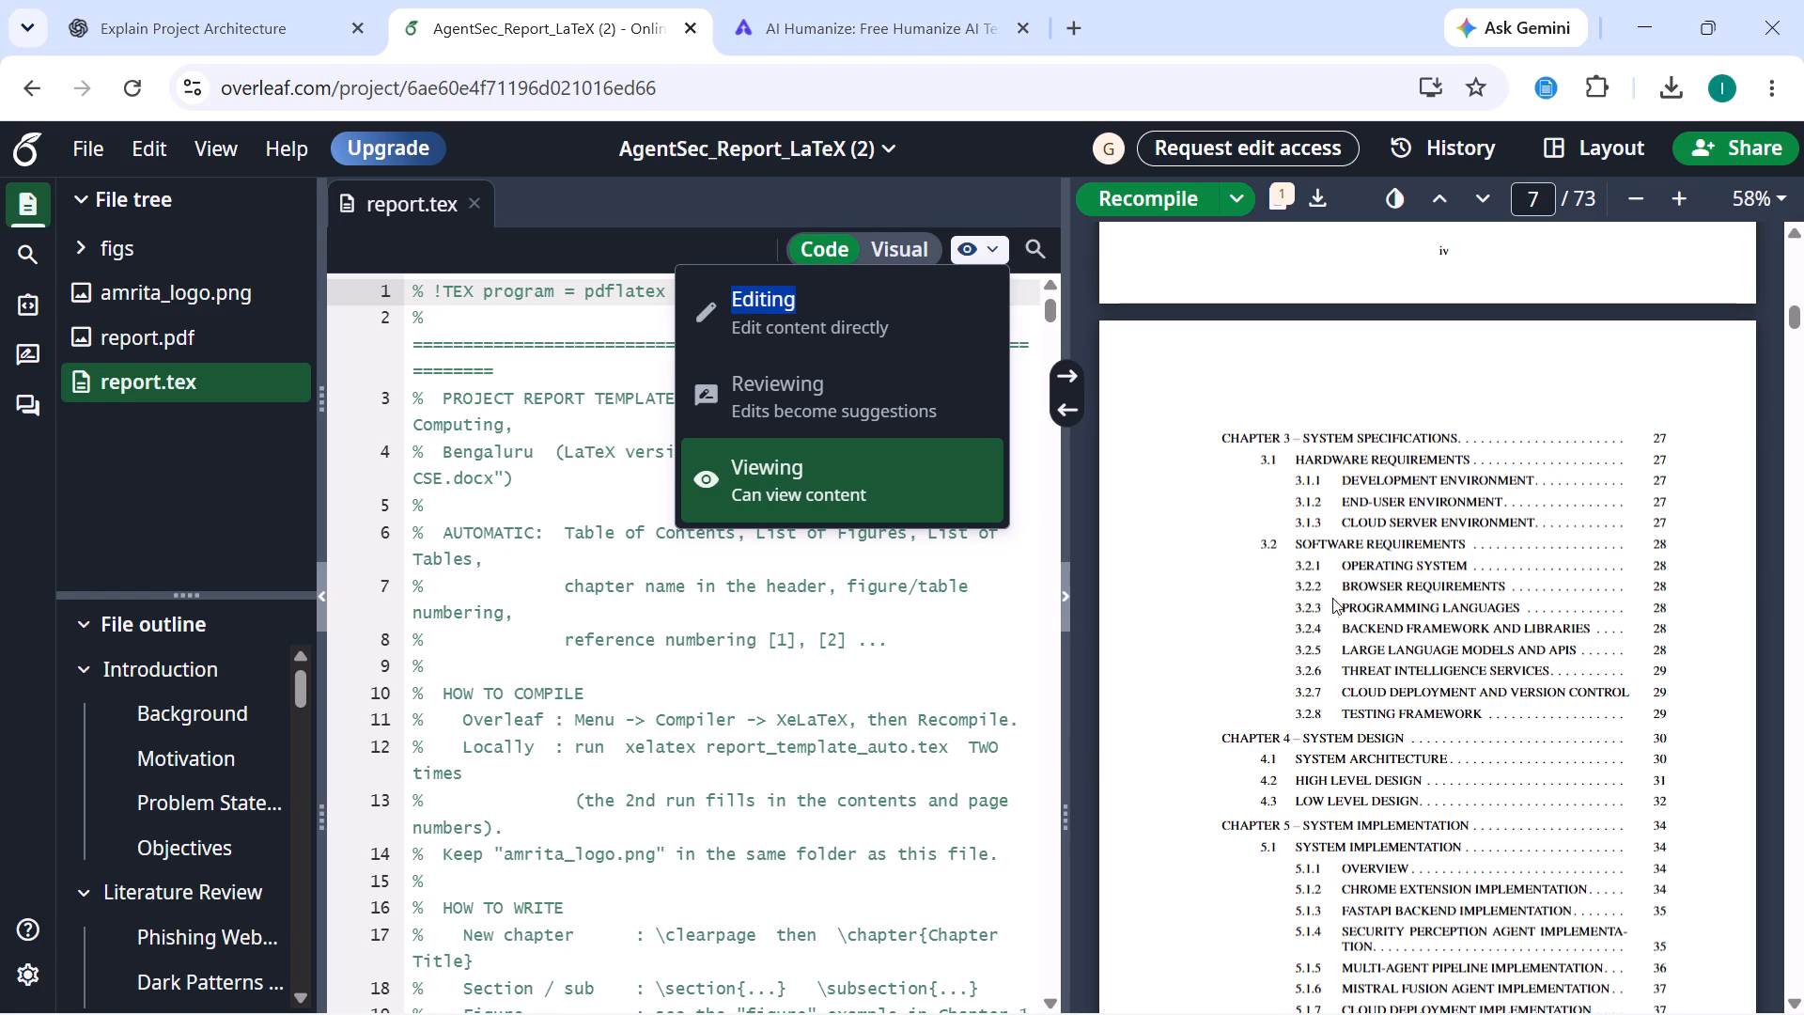
{"action": "scroll", "coordinate": [1373, 749], "scroll_direction": "up", "scroll_amount": 3}
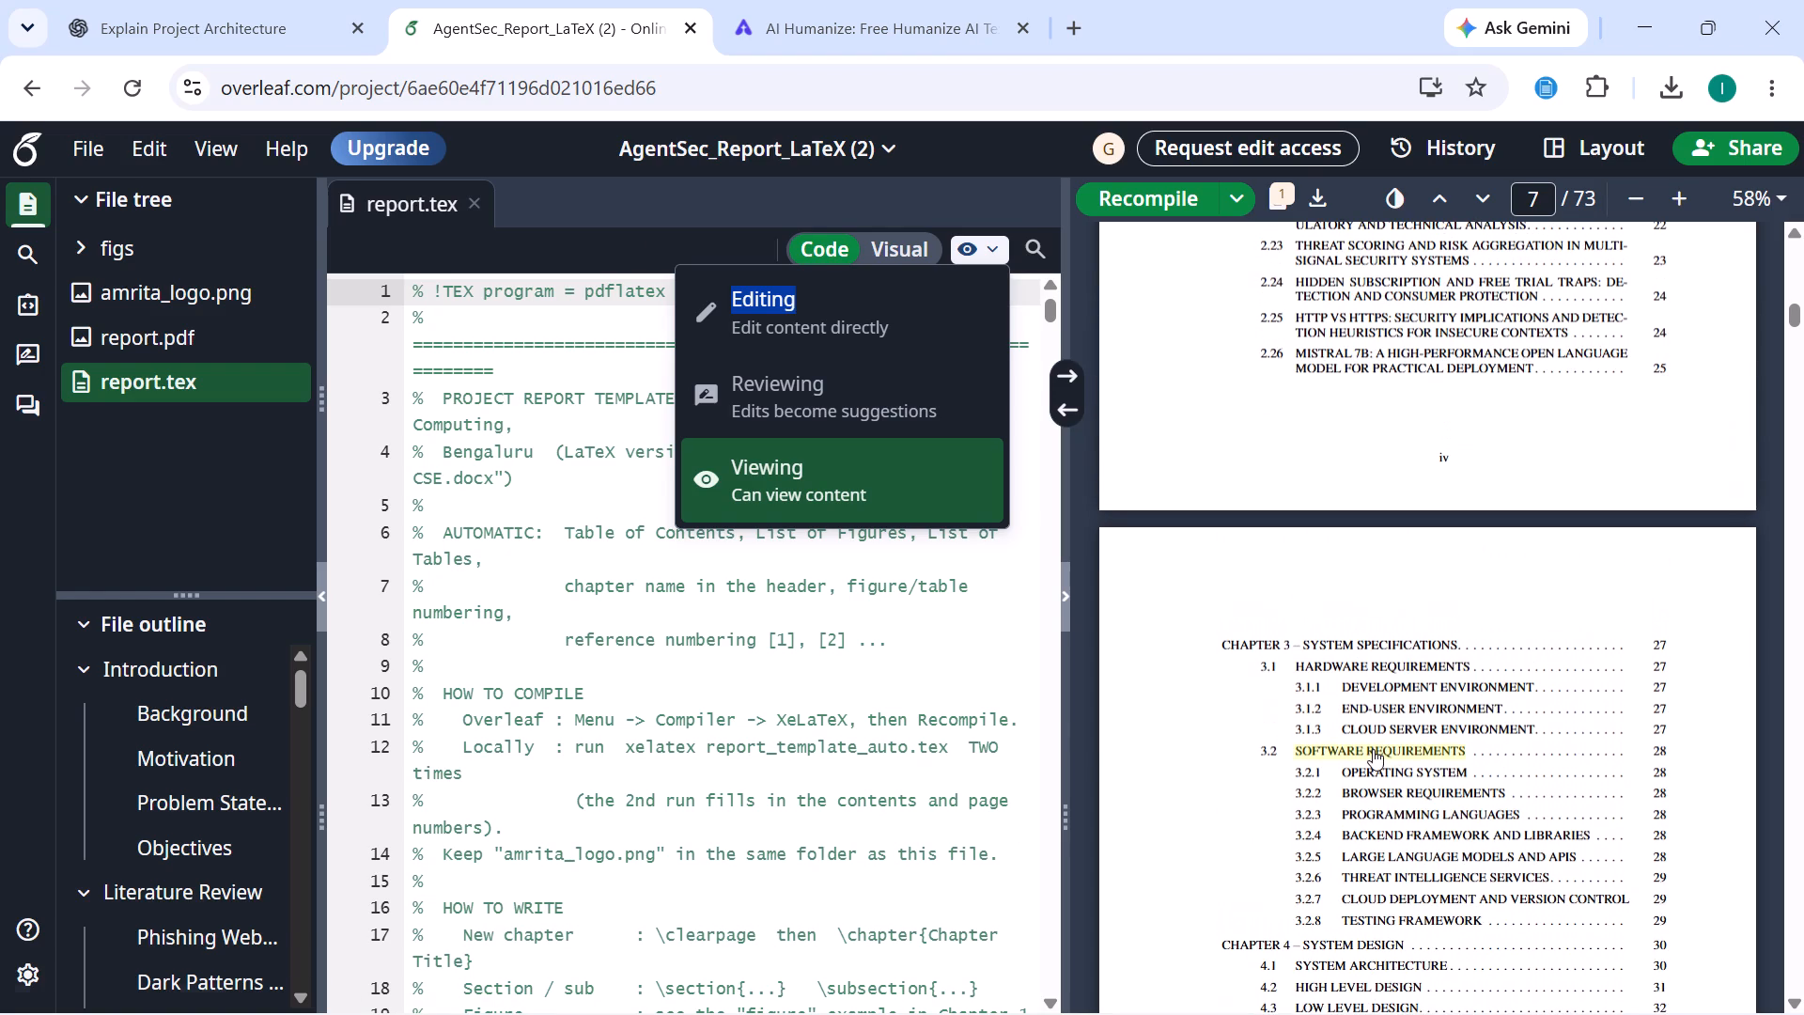
{"action": "scroll", "coordinate": [1373, 749], "scroll_direction": "up", "scroll_amount": 1}
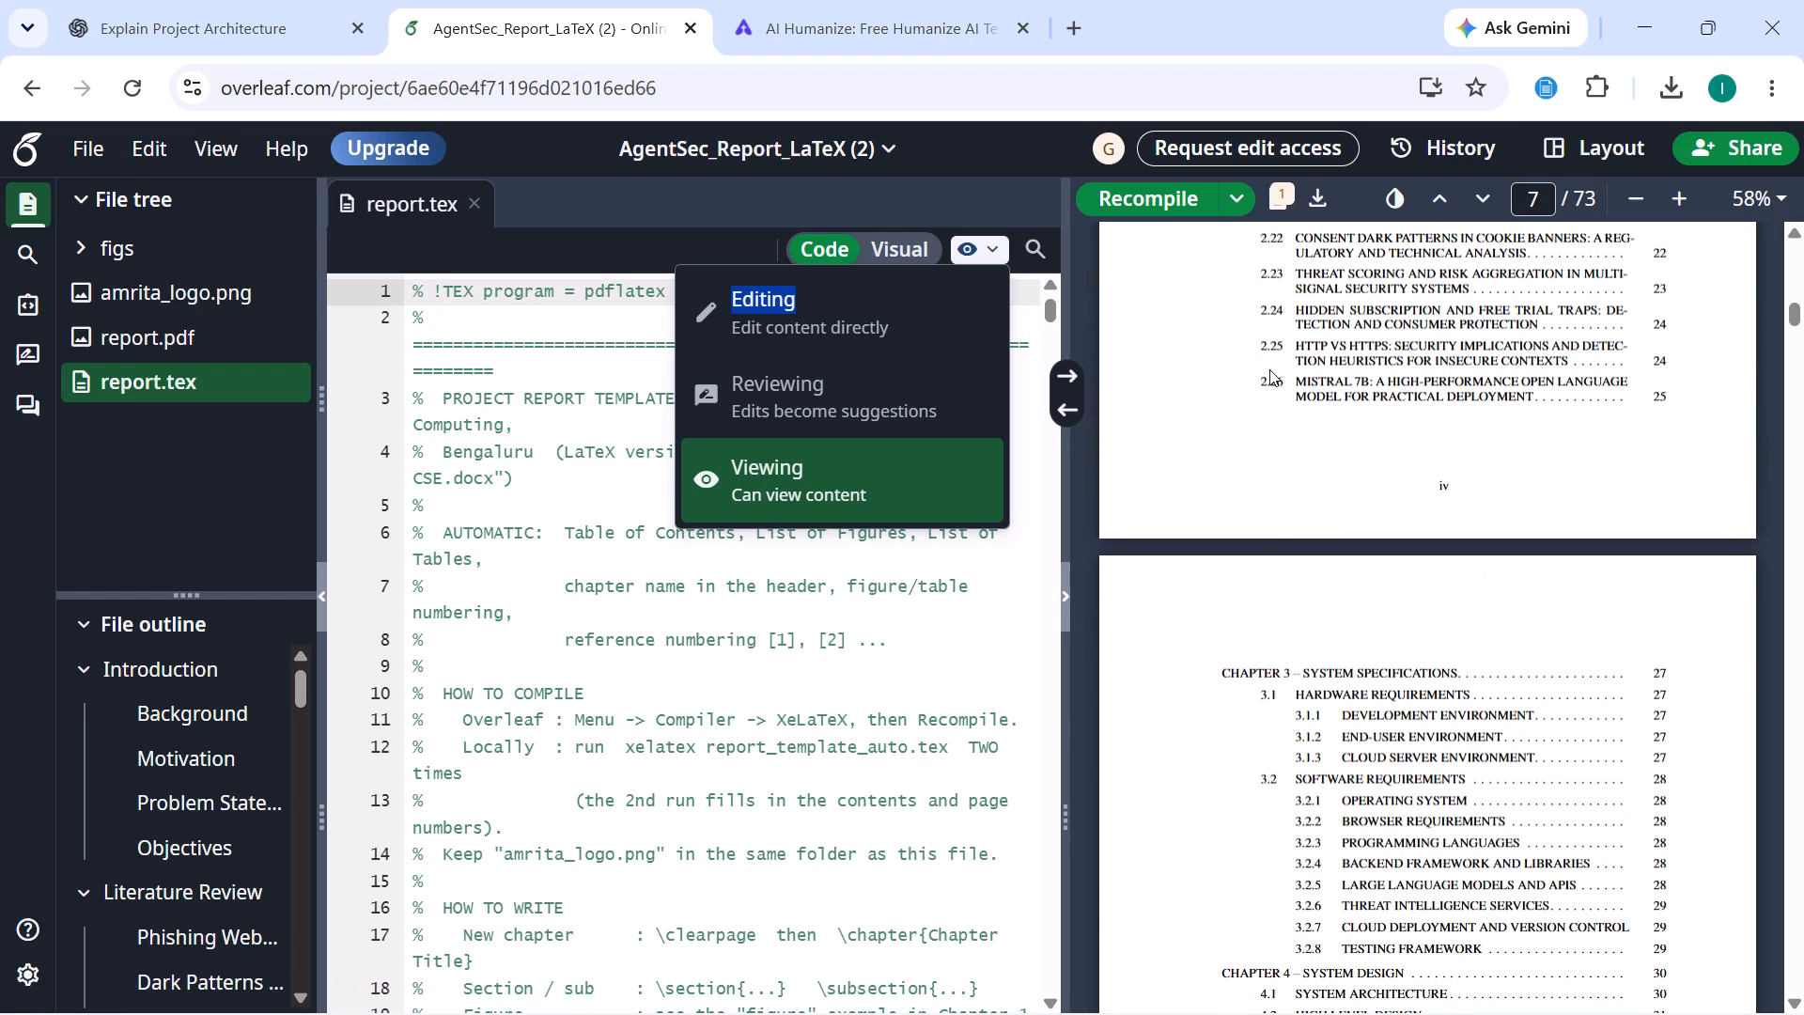
{"action": "left_click", "coordinate": [1271, 385]}
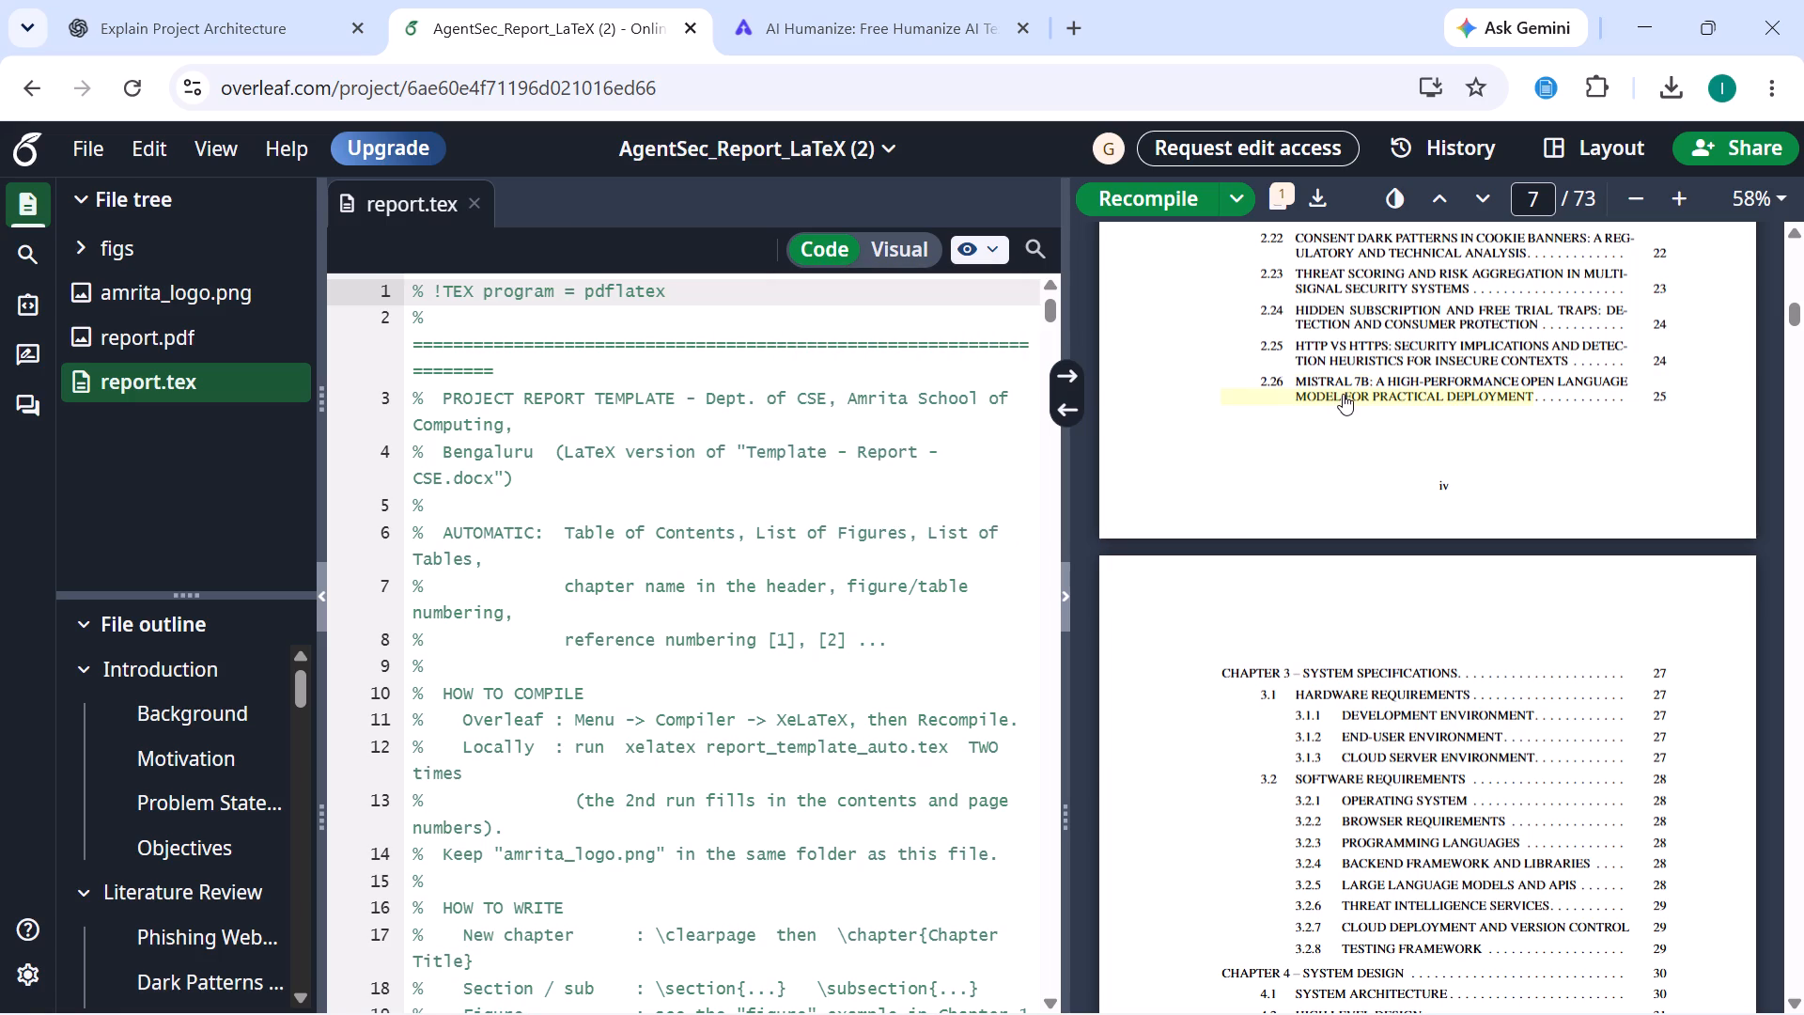
{"action": "left_click", "coordinate": [1345, 394]}
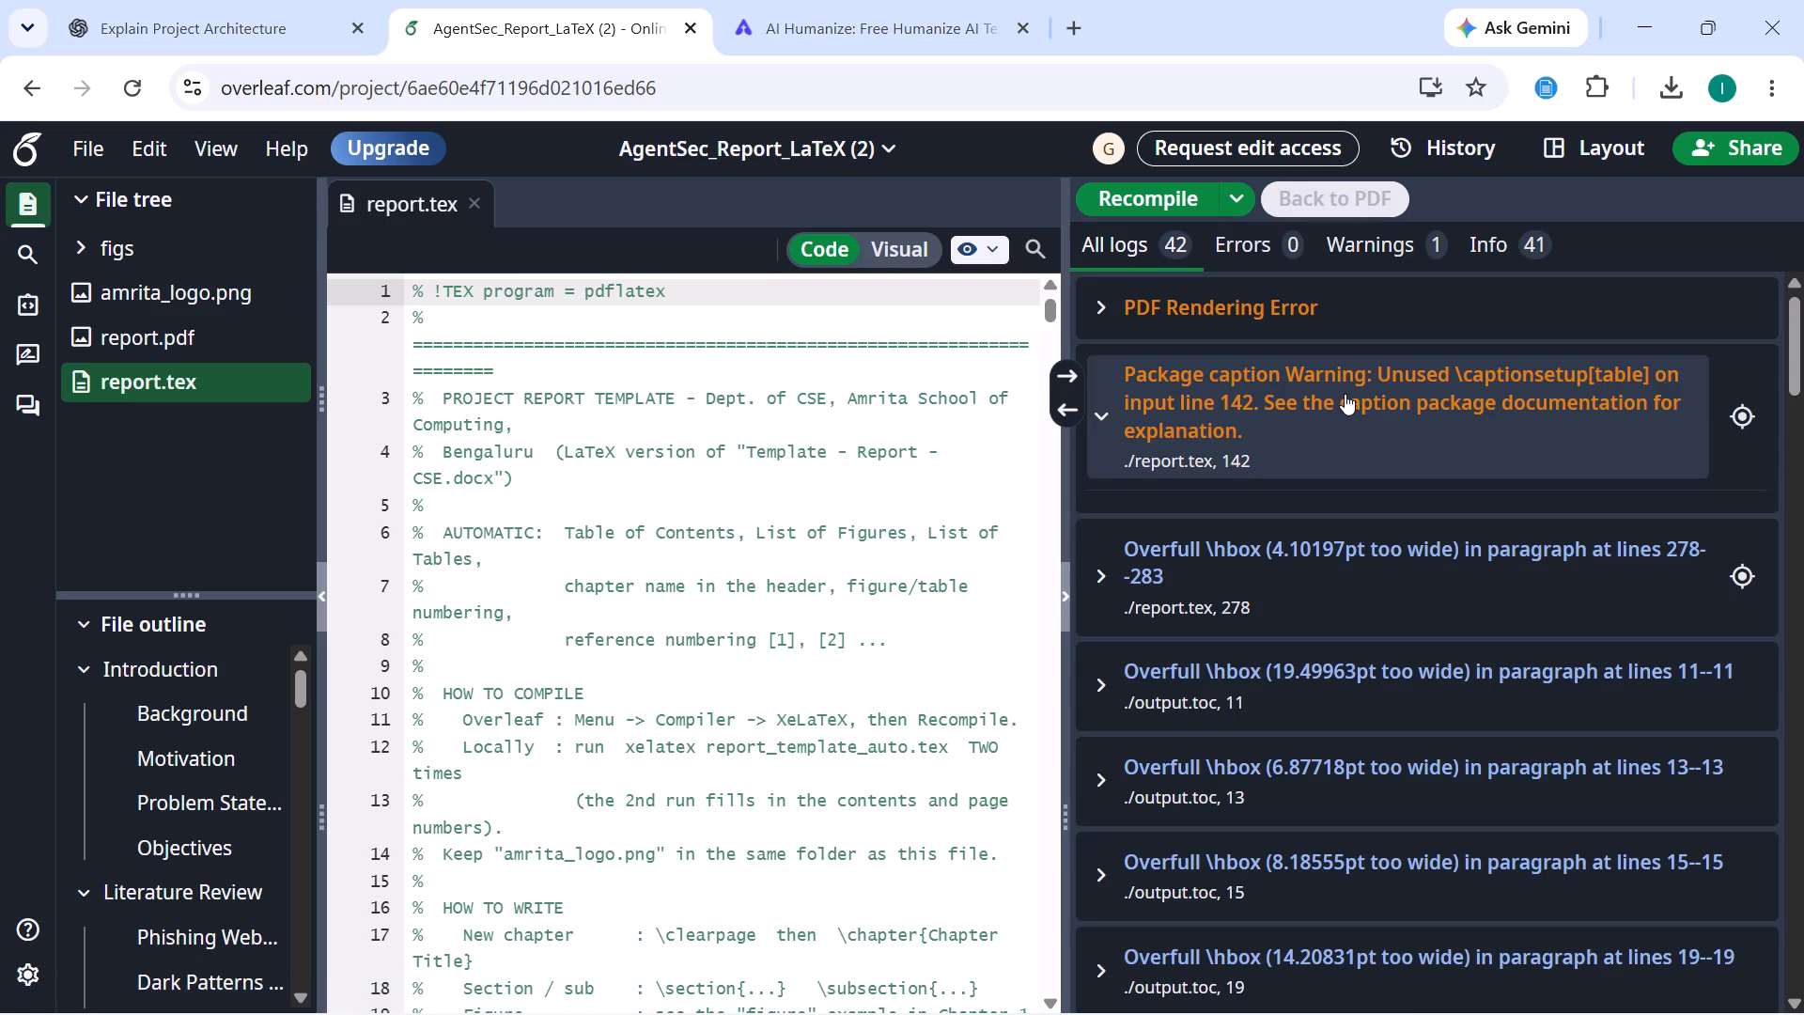
{"action": "left_click", "coordinate": [1095, 305]}
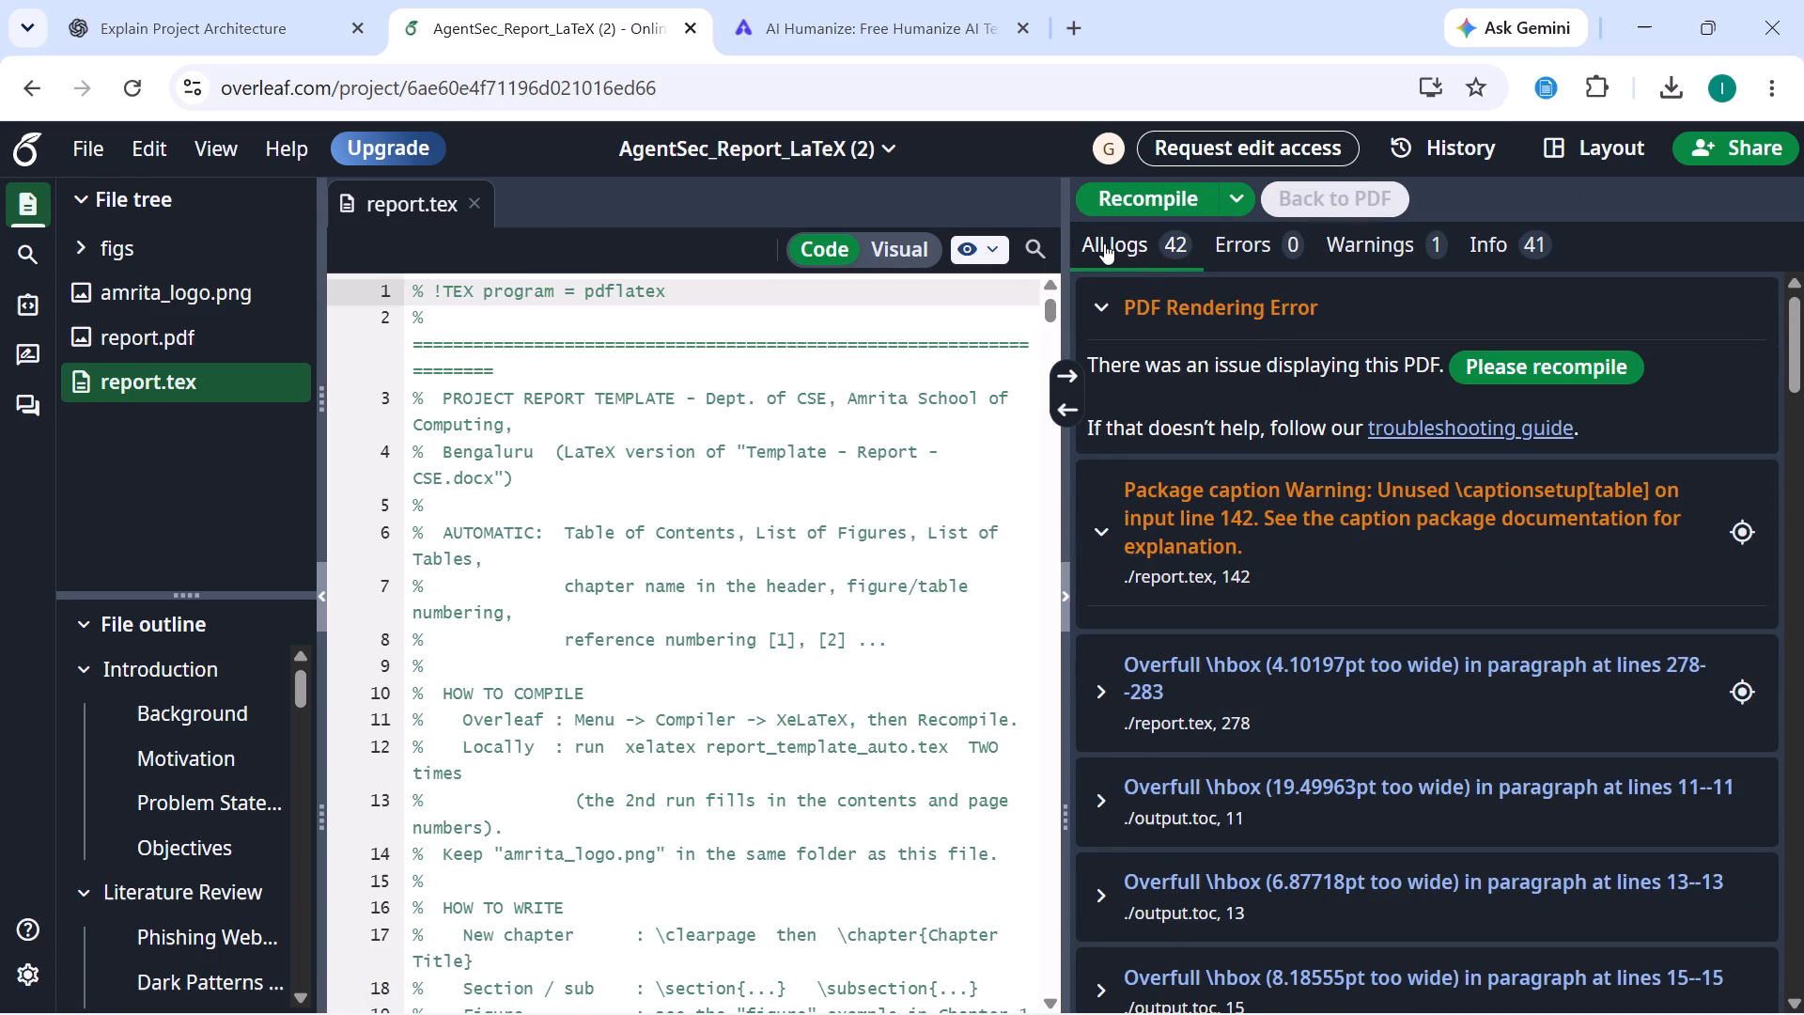
{"action": "left_click", "coordinate": [1329, 185]}
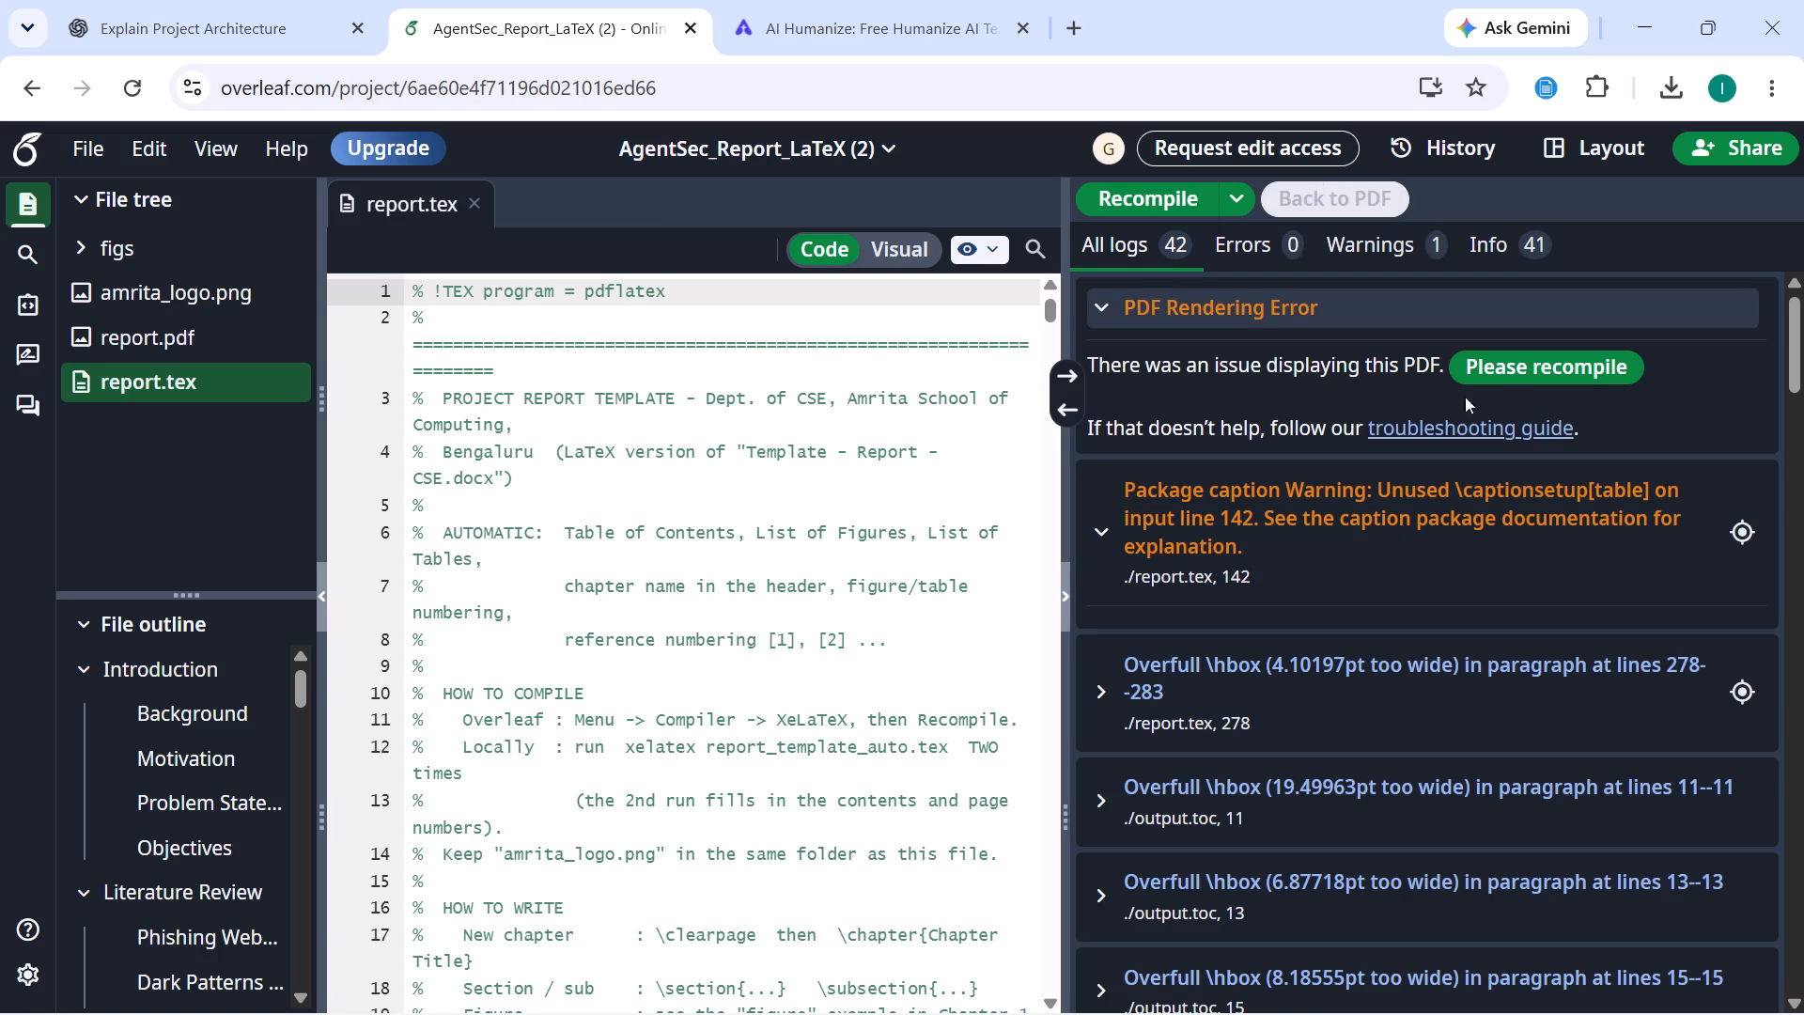
{"action": "left_click", "coordinate": [1549, 367]}
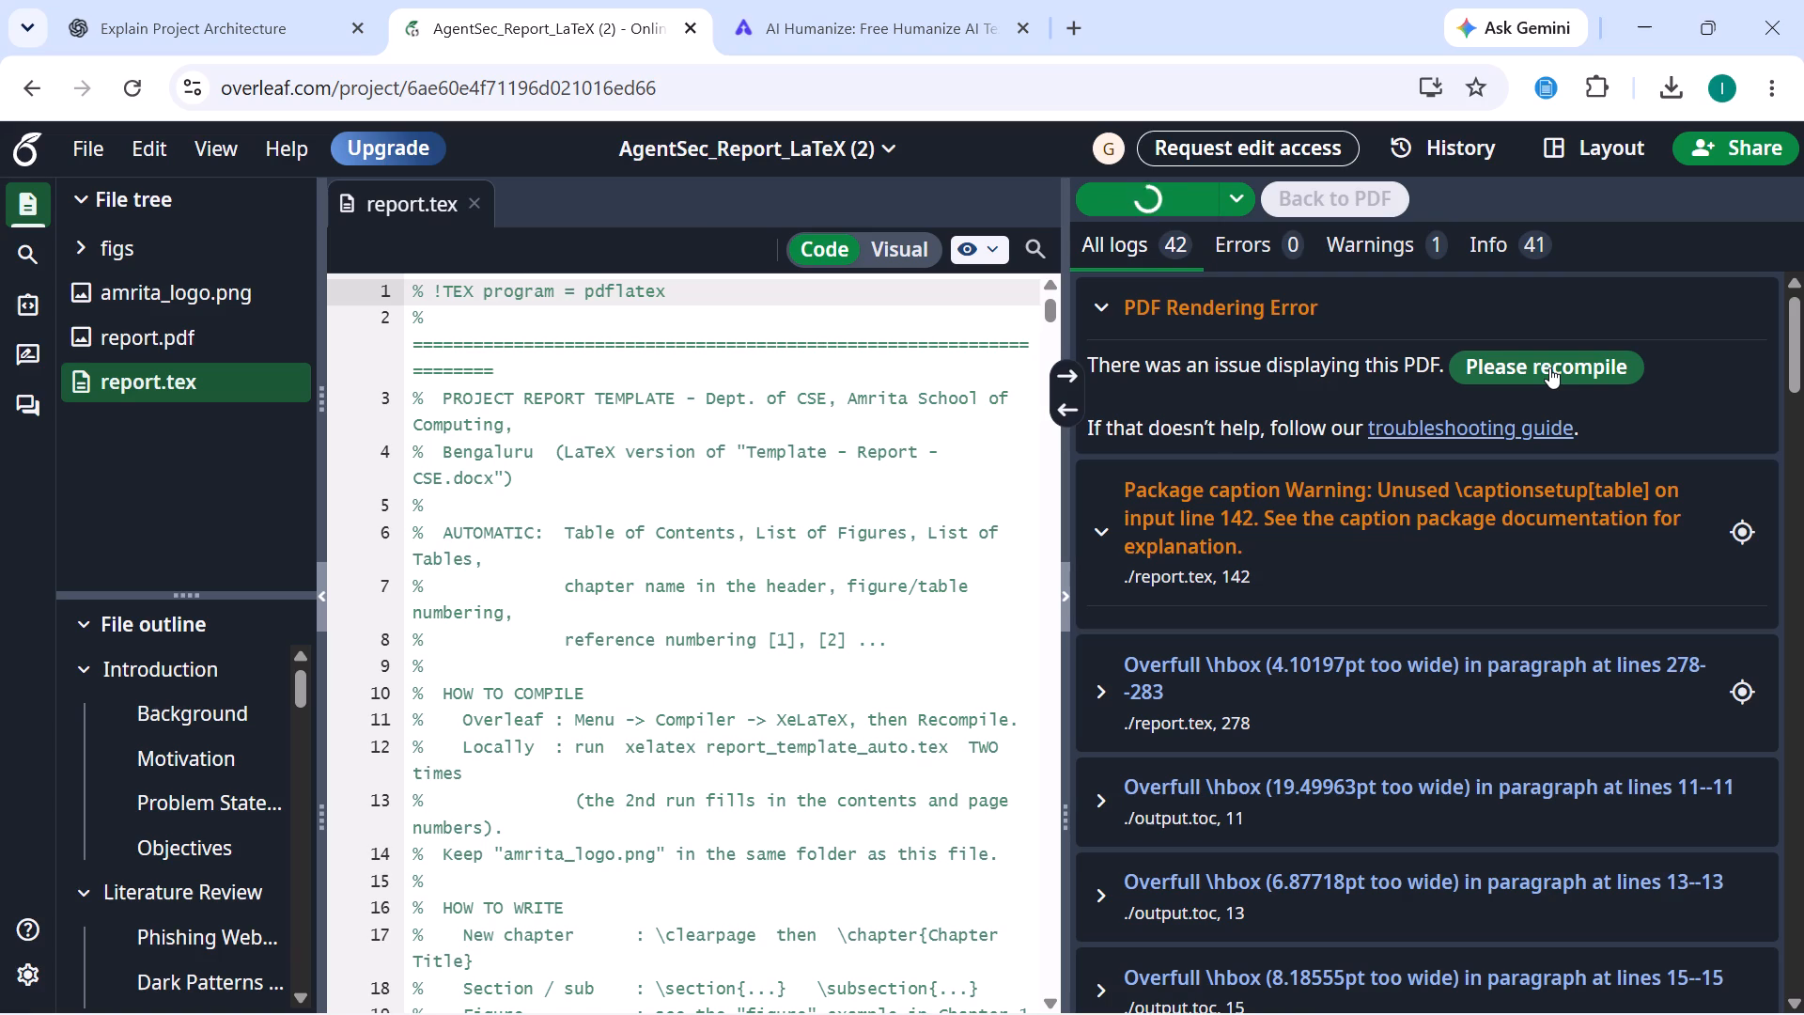
{"action": "left_click", "coordinate": [1549, 367]}
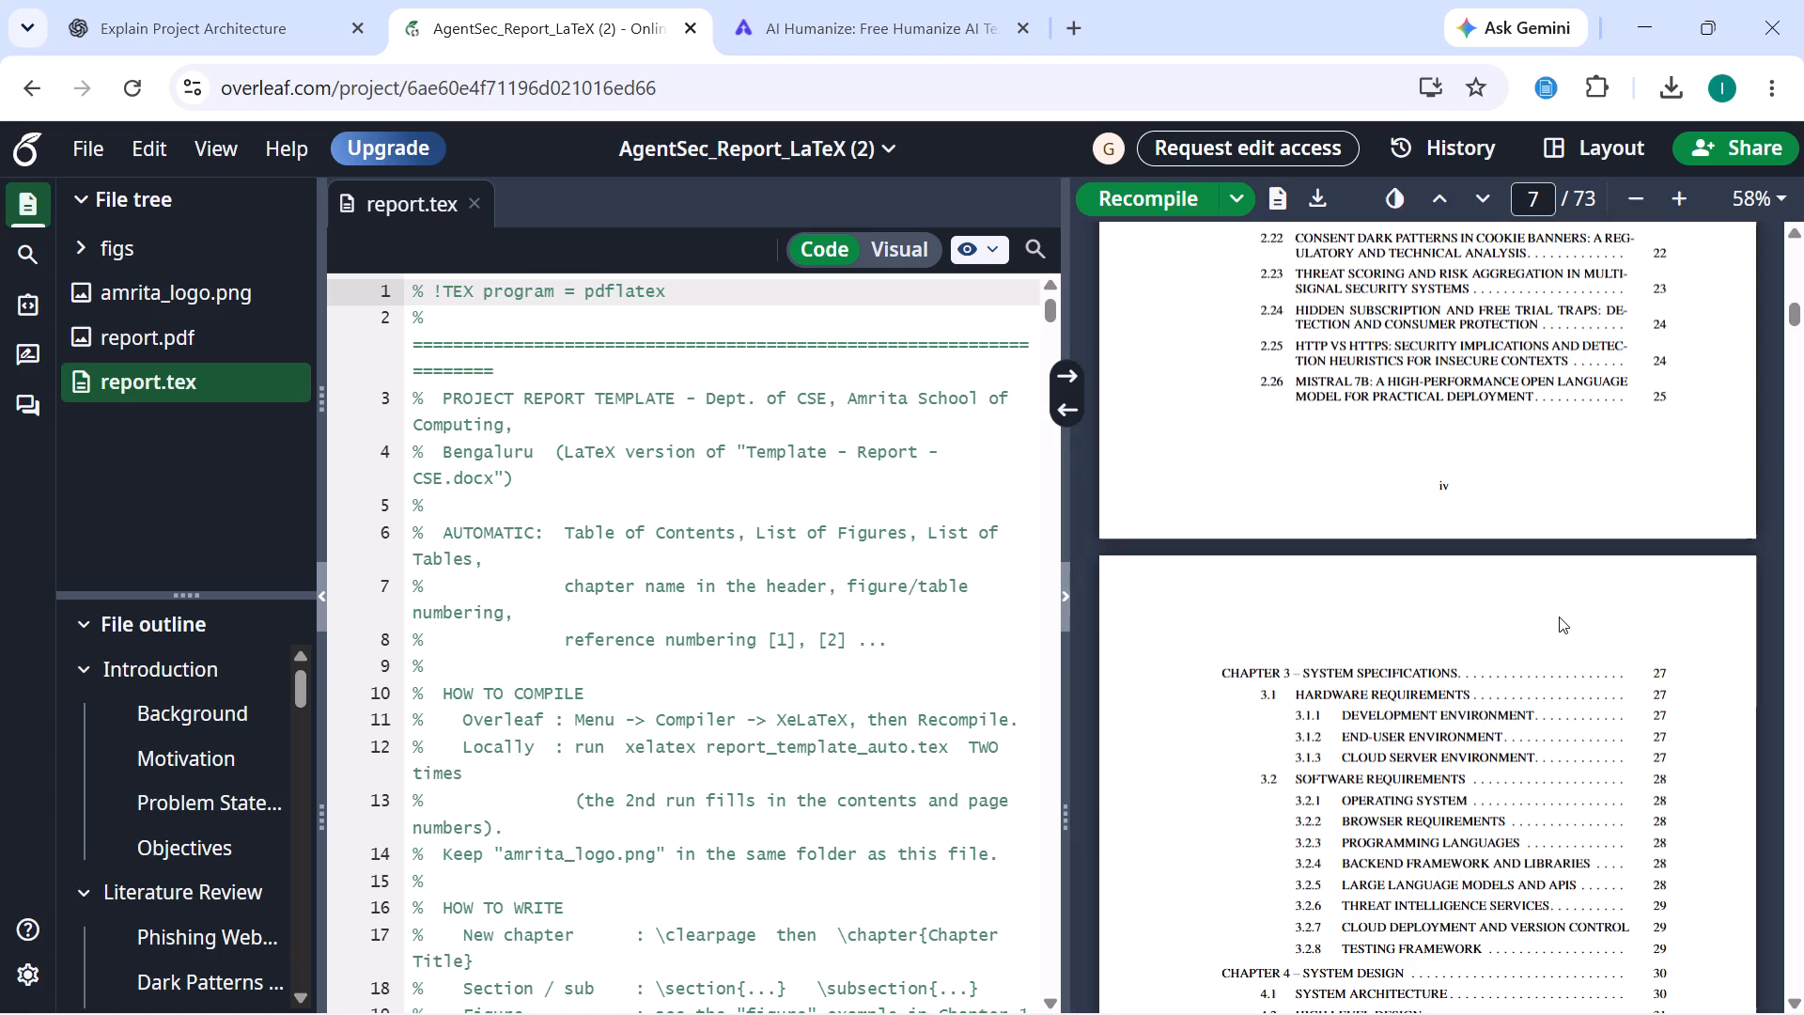
{"action": "left_click", "coordinate": [1267, 383]}
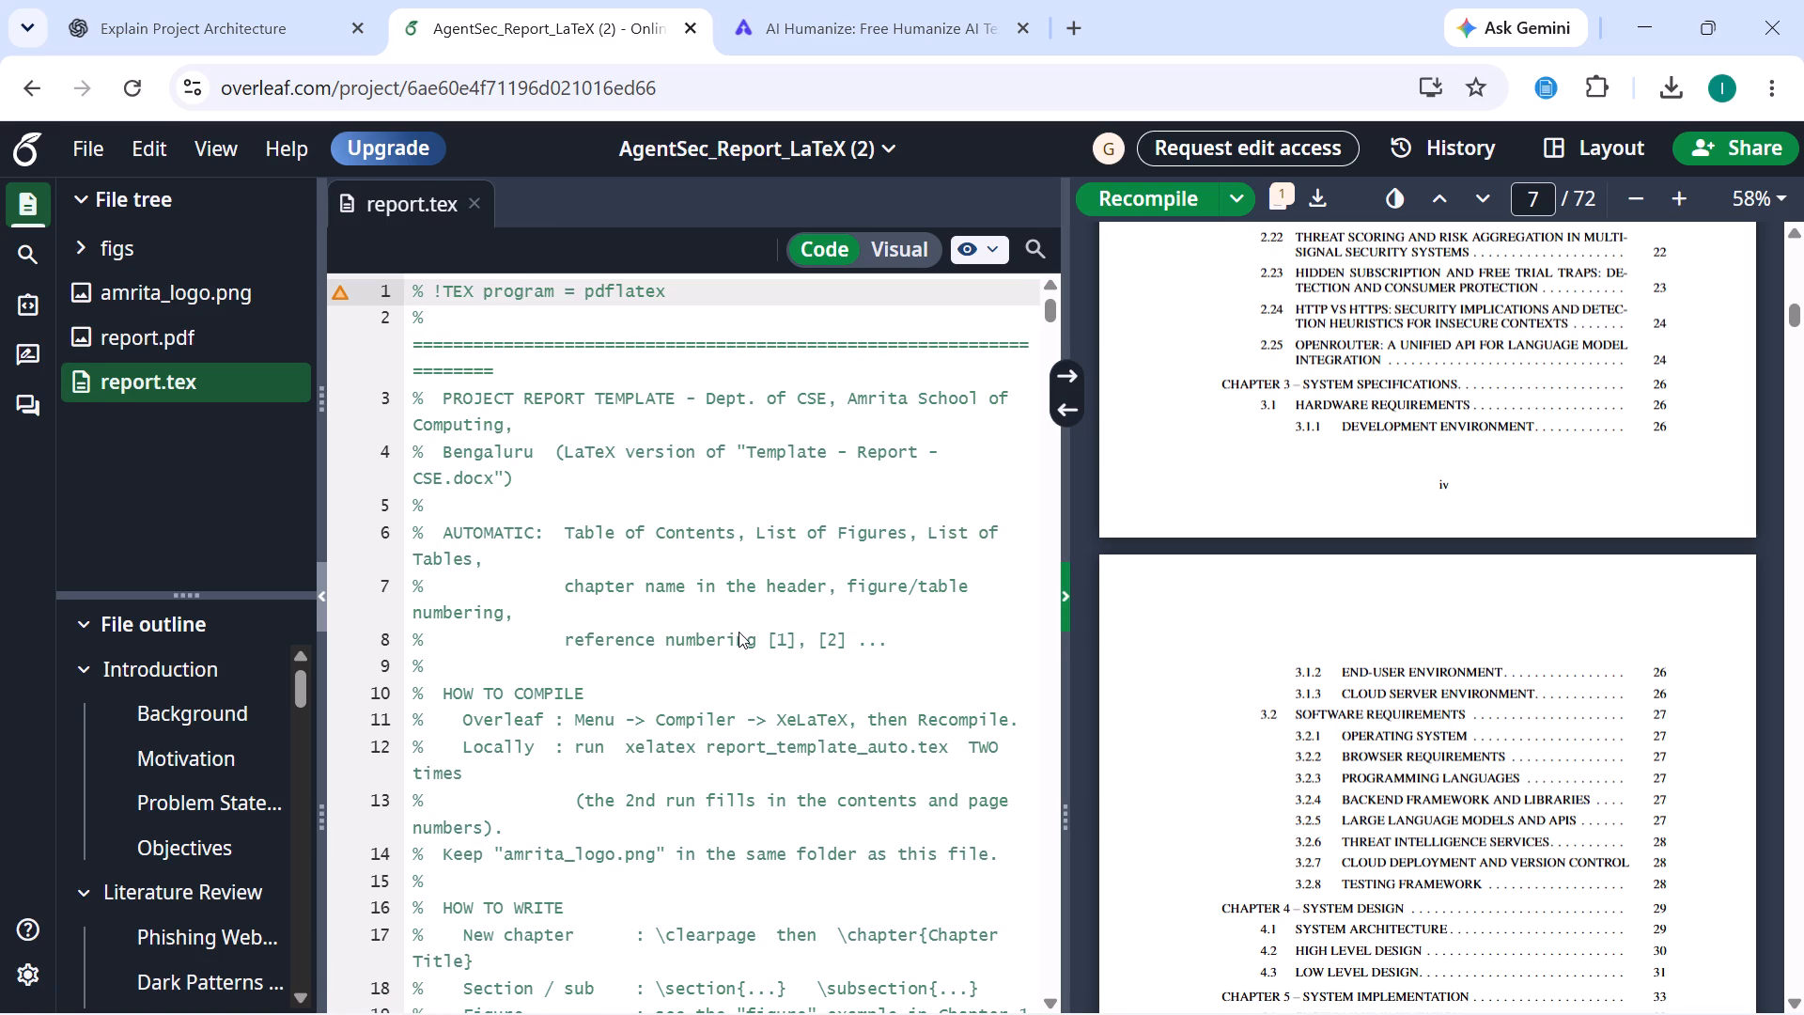
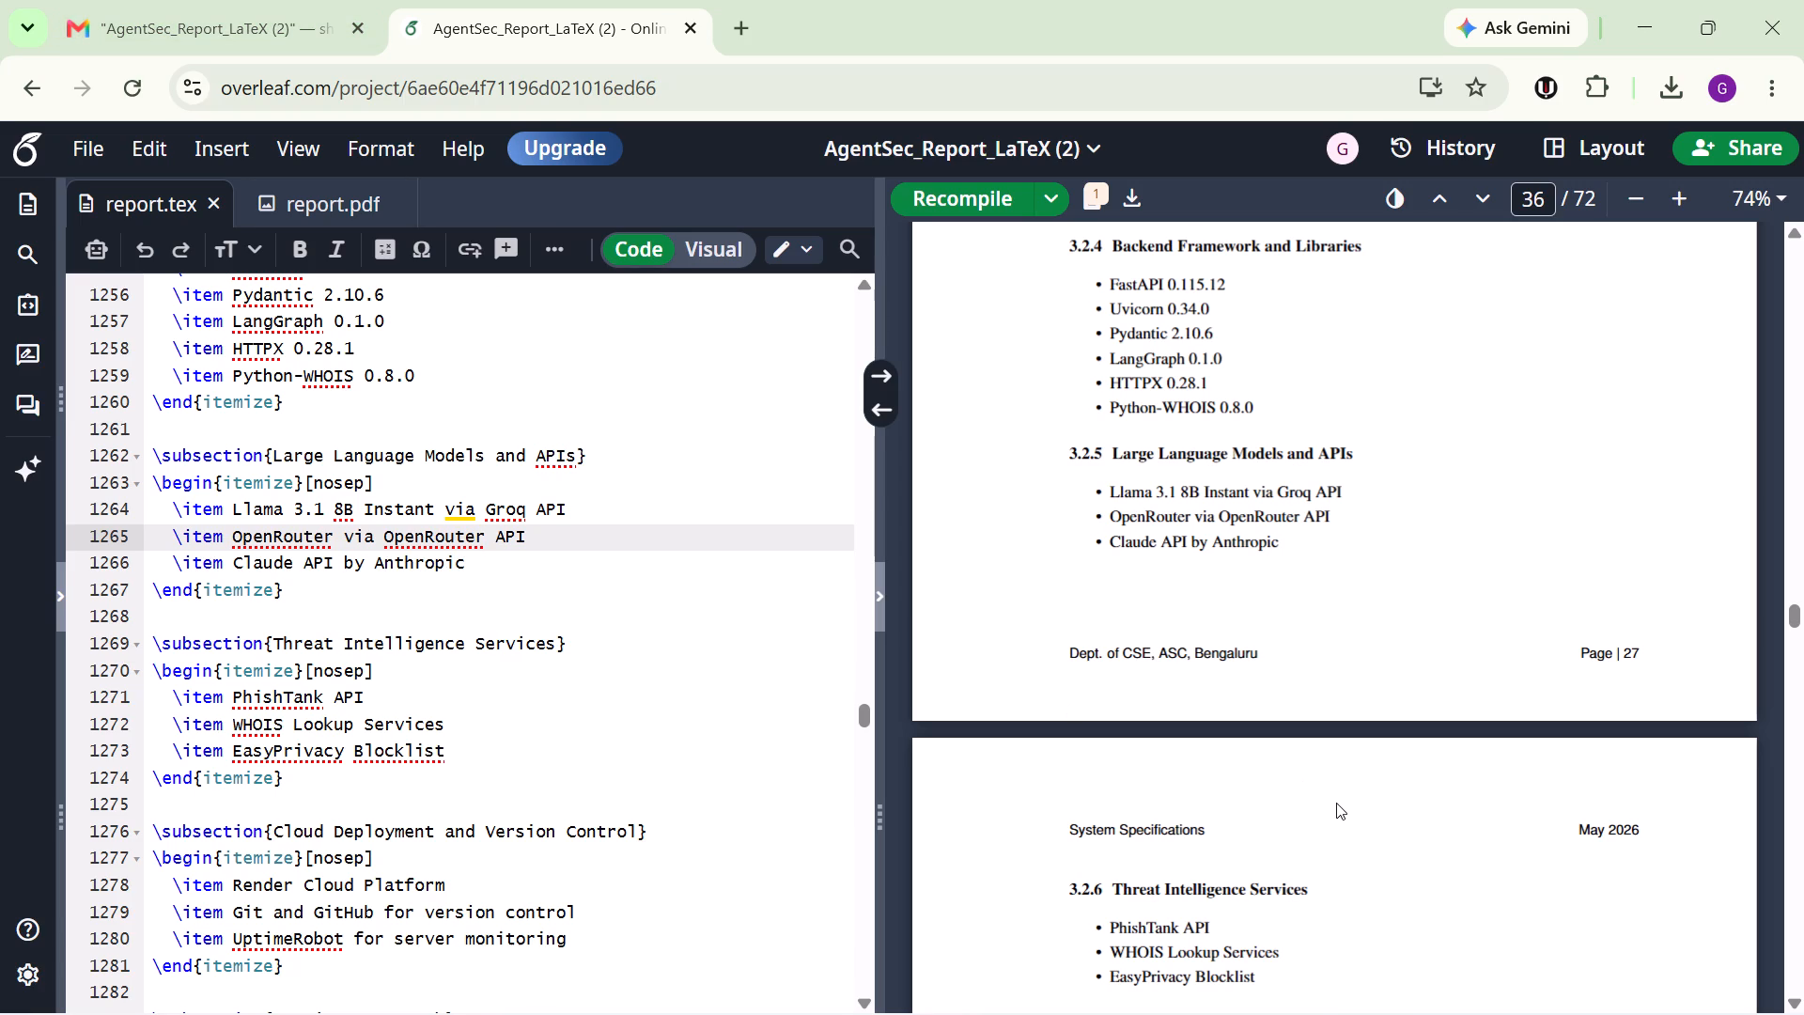
{"action": "scroll", "coordinate": [1336, 803], "scroll_direction": "down", "scroll_amount": 1}
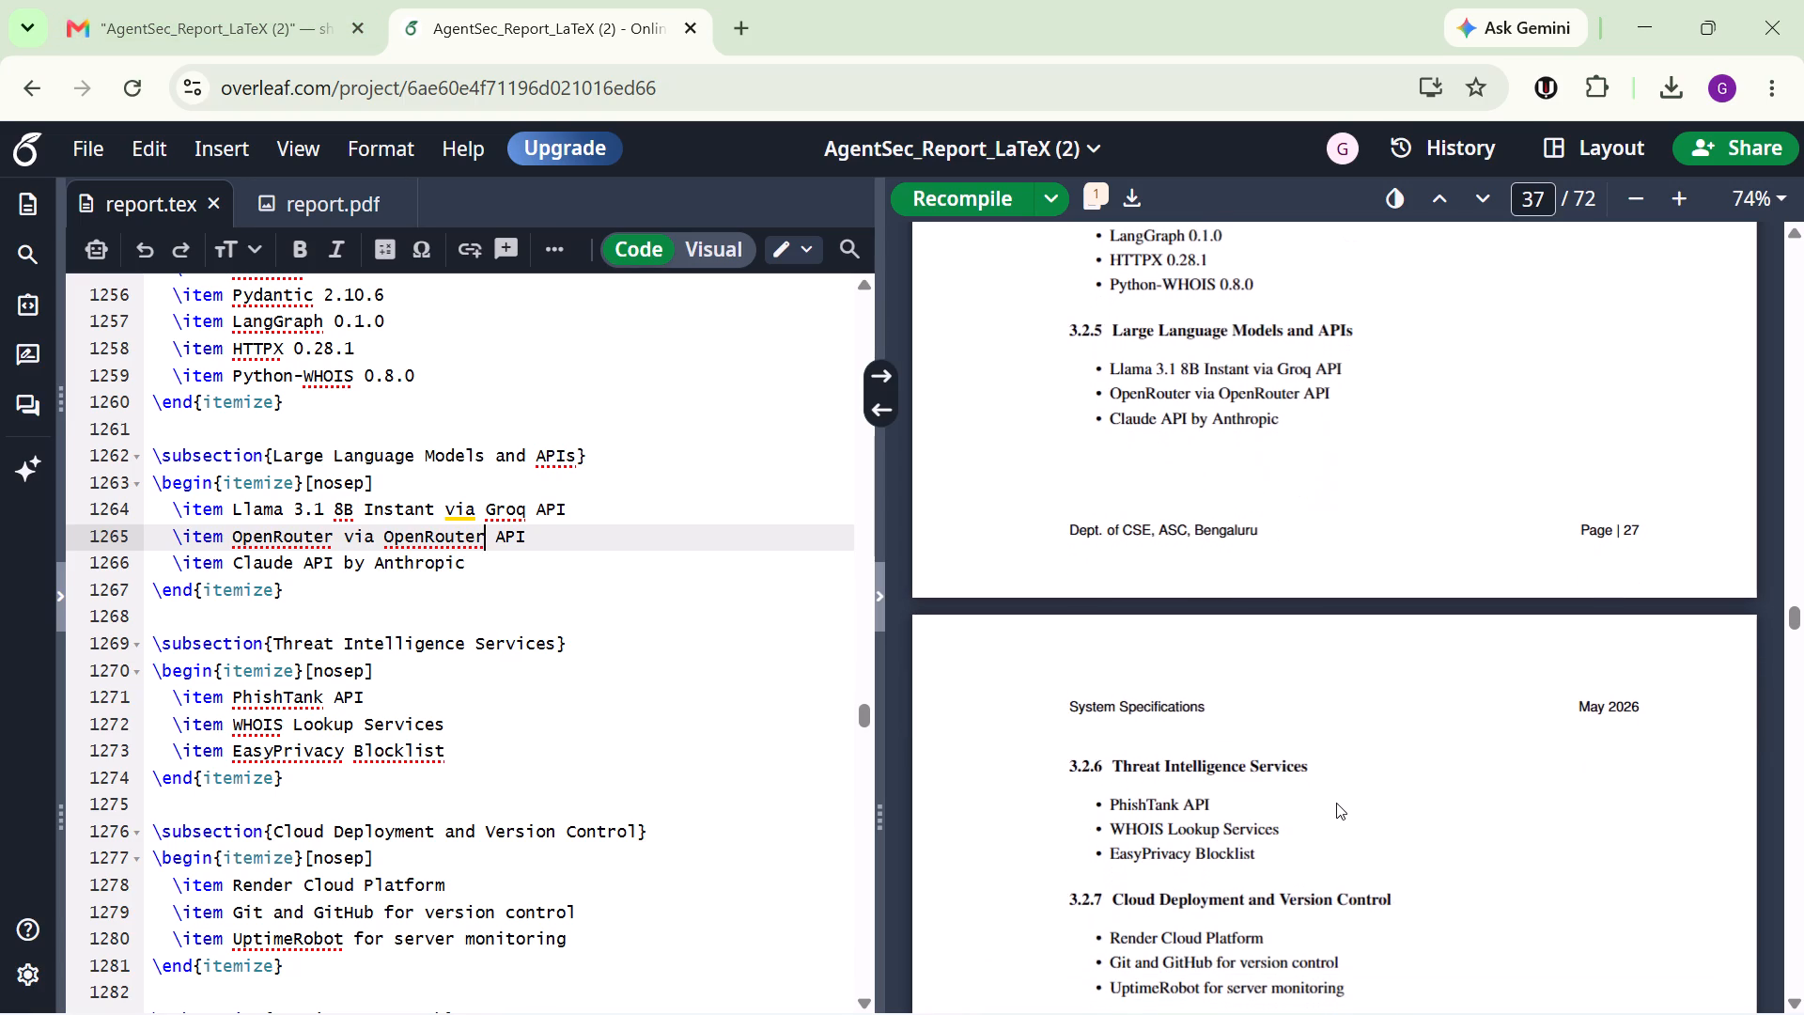
{"action": "scroll", "coordinate": [1336, 803], "scroll_direction": "down", "scroll_amount": 2}
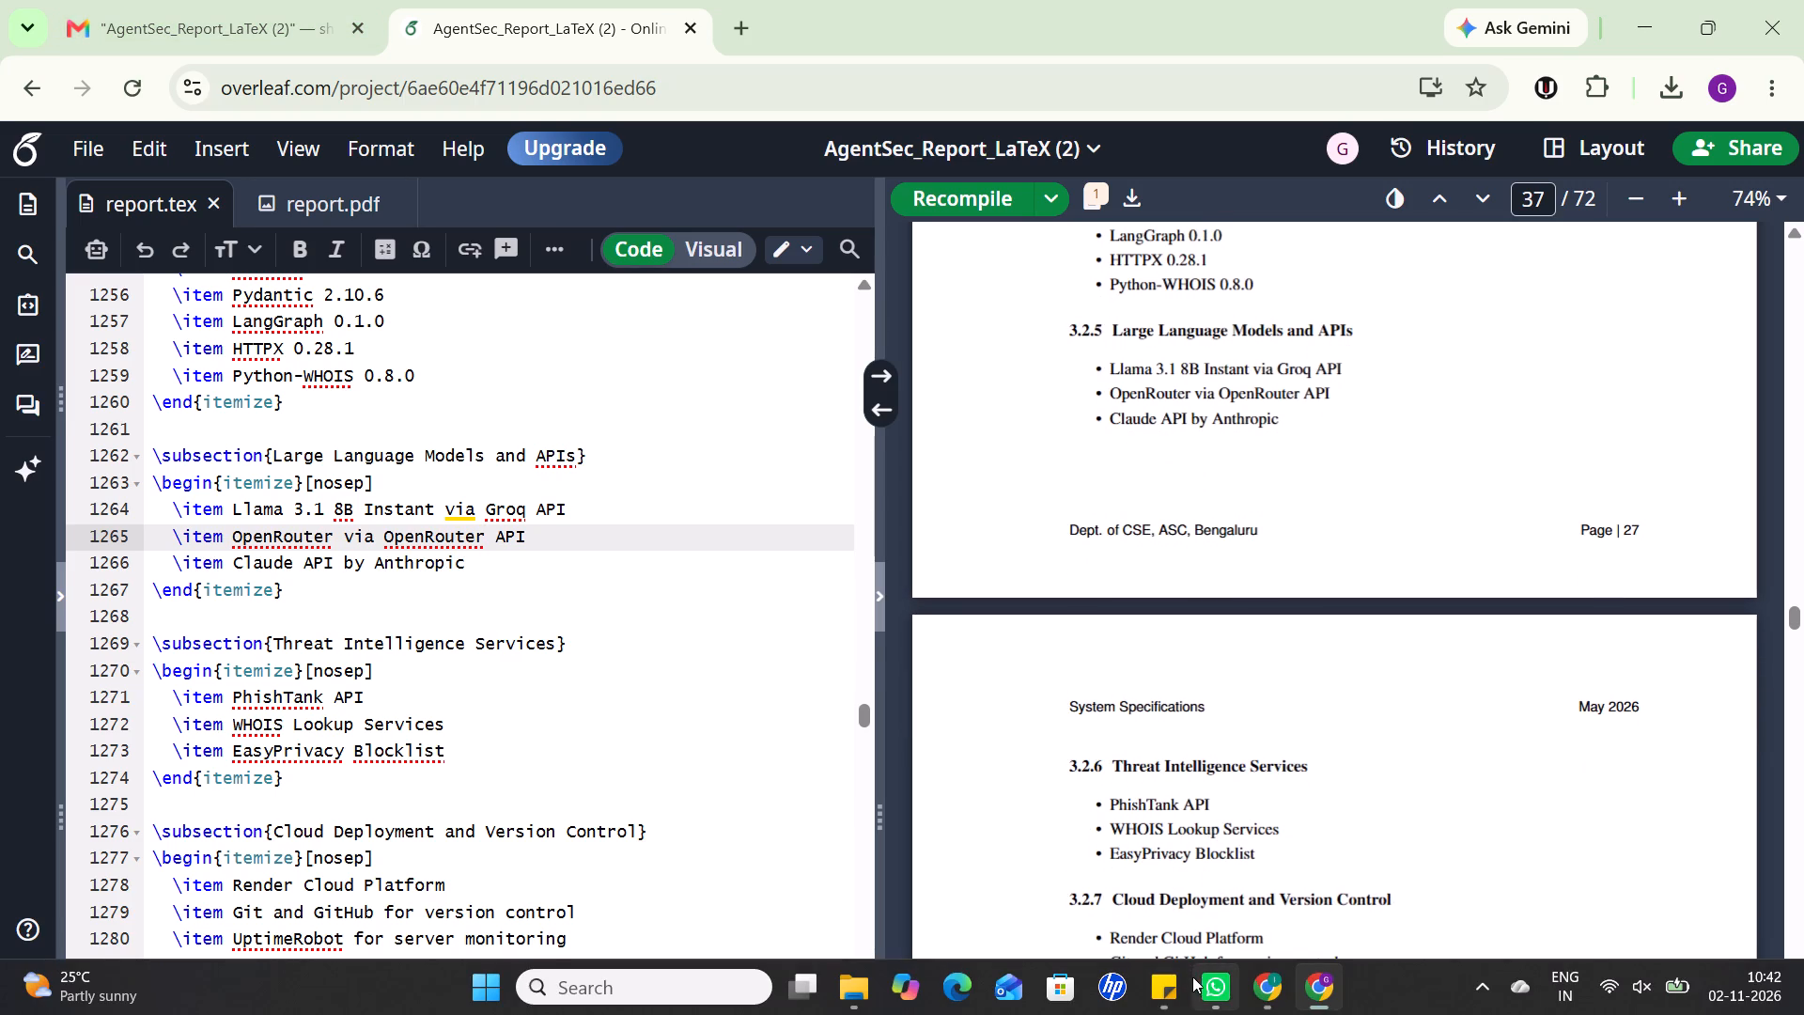
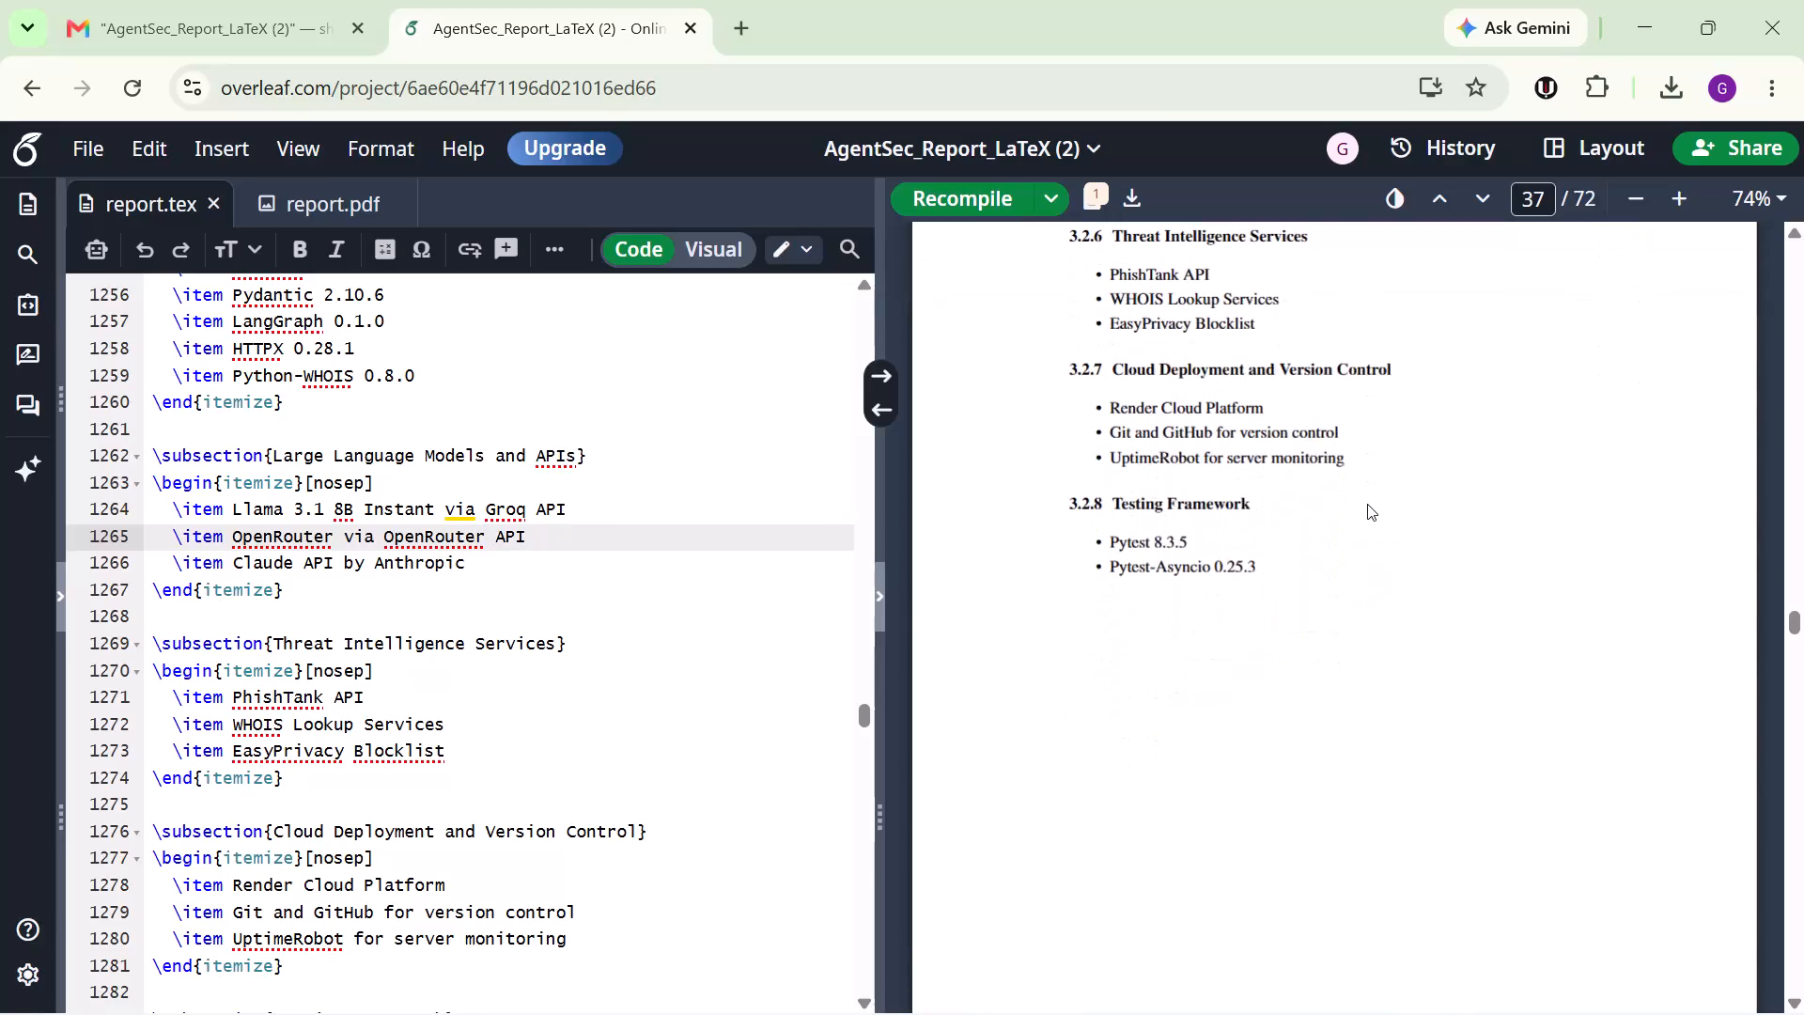
Examine Chapter 4 "System Design" in the compiled PDF, including the architecture, high-level and low-level design sections, for outdated model references.
{"action": "scroll", "coordinate": [1367, 504], "scroll_direction": "down", "scroll_amount": 2}
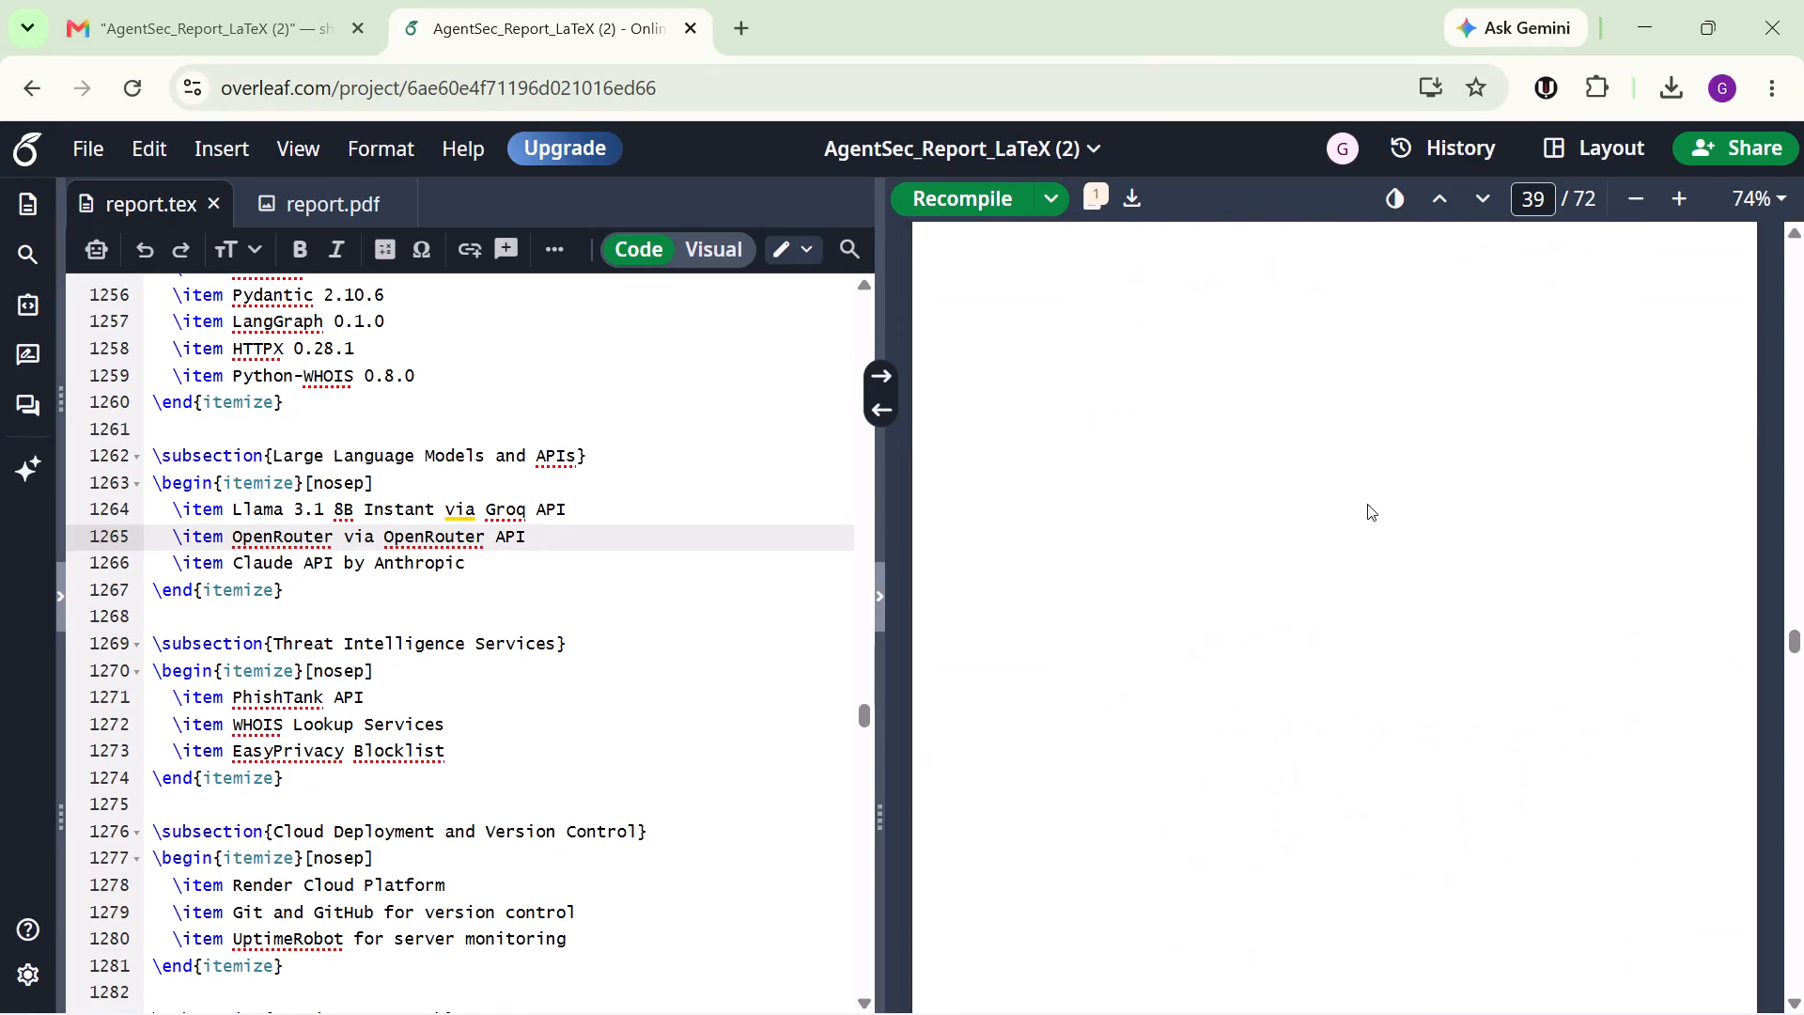
{"action": "scroll", "coordinate": [1367, 504], "scroll_direction": "down", "scroll_amount": 1}
{"action": "scroll", "coordinate": [1367, 504], "scroll_direction": "up", "scroll_amount": 8}
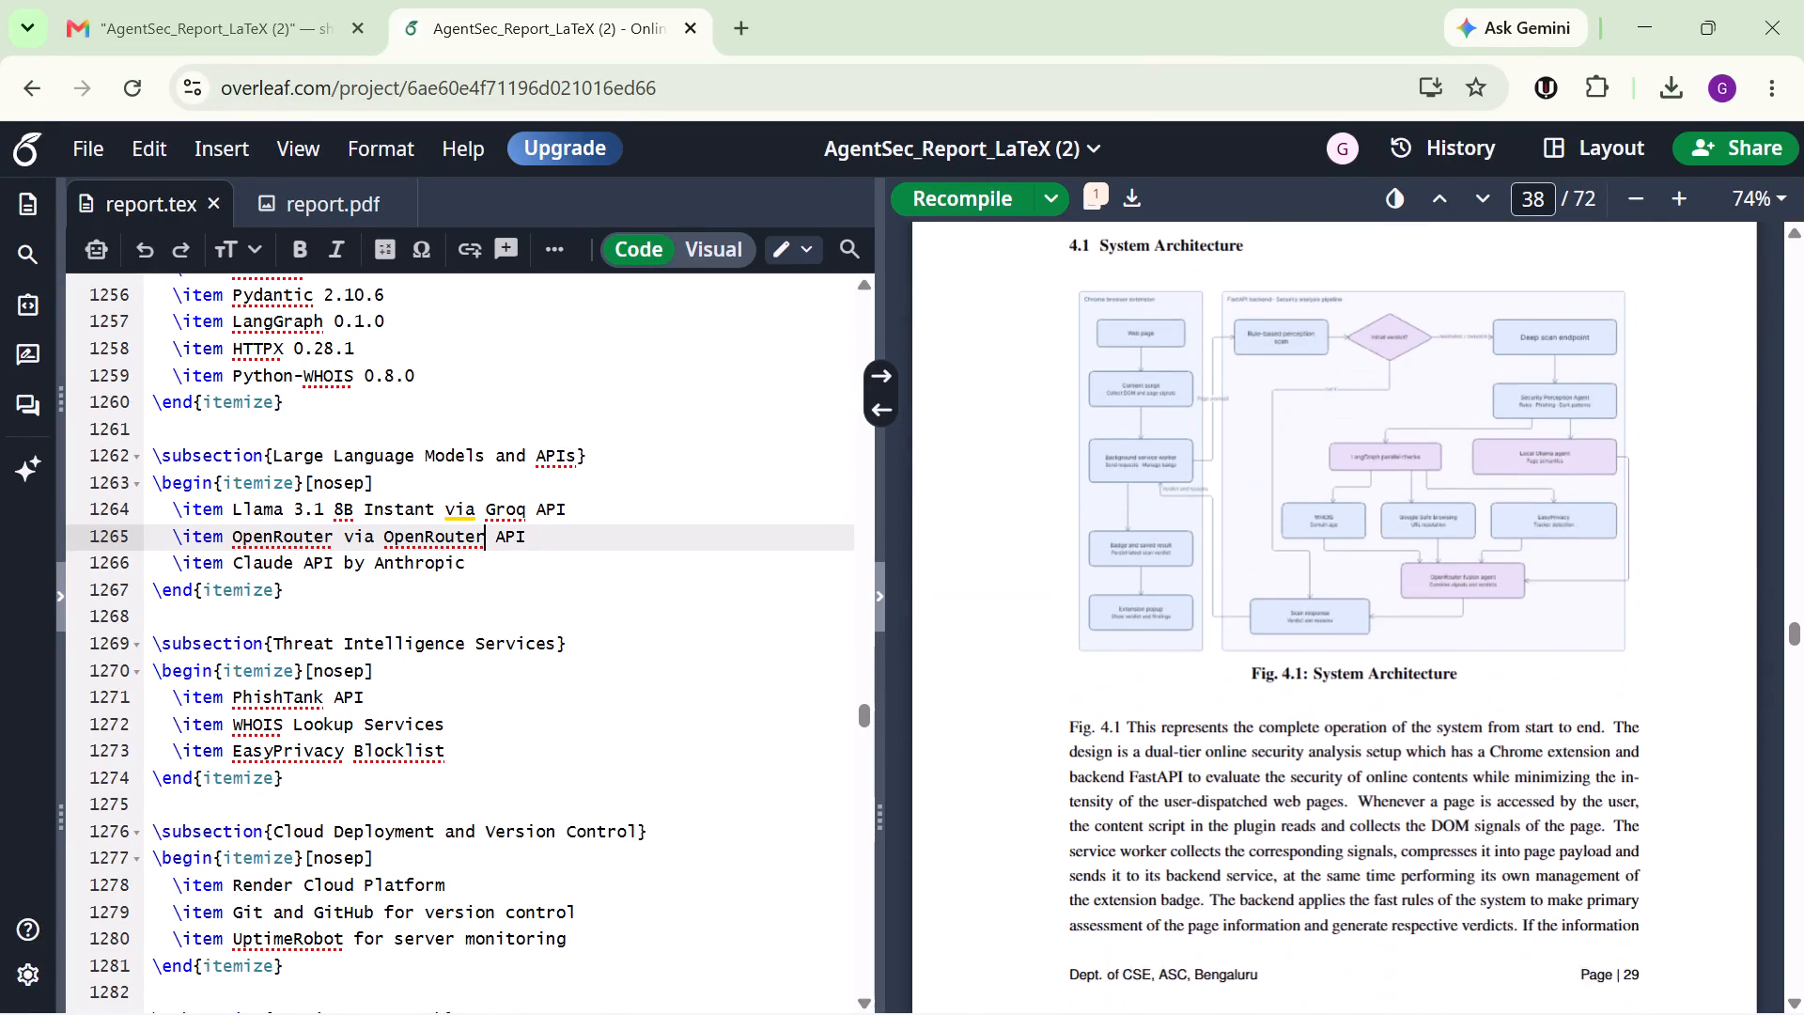
{"action": "scroll", "coordinate": [1367, 504], "scroll_direction": "up", "scroll_amount": 1}
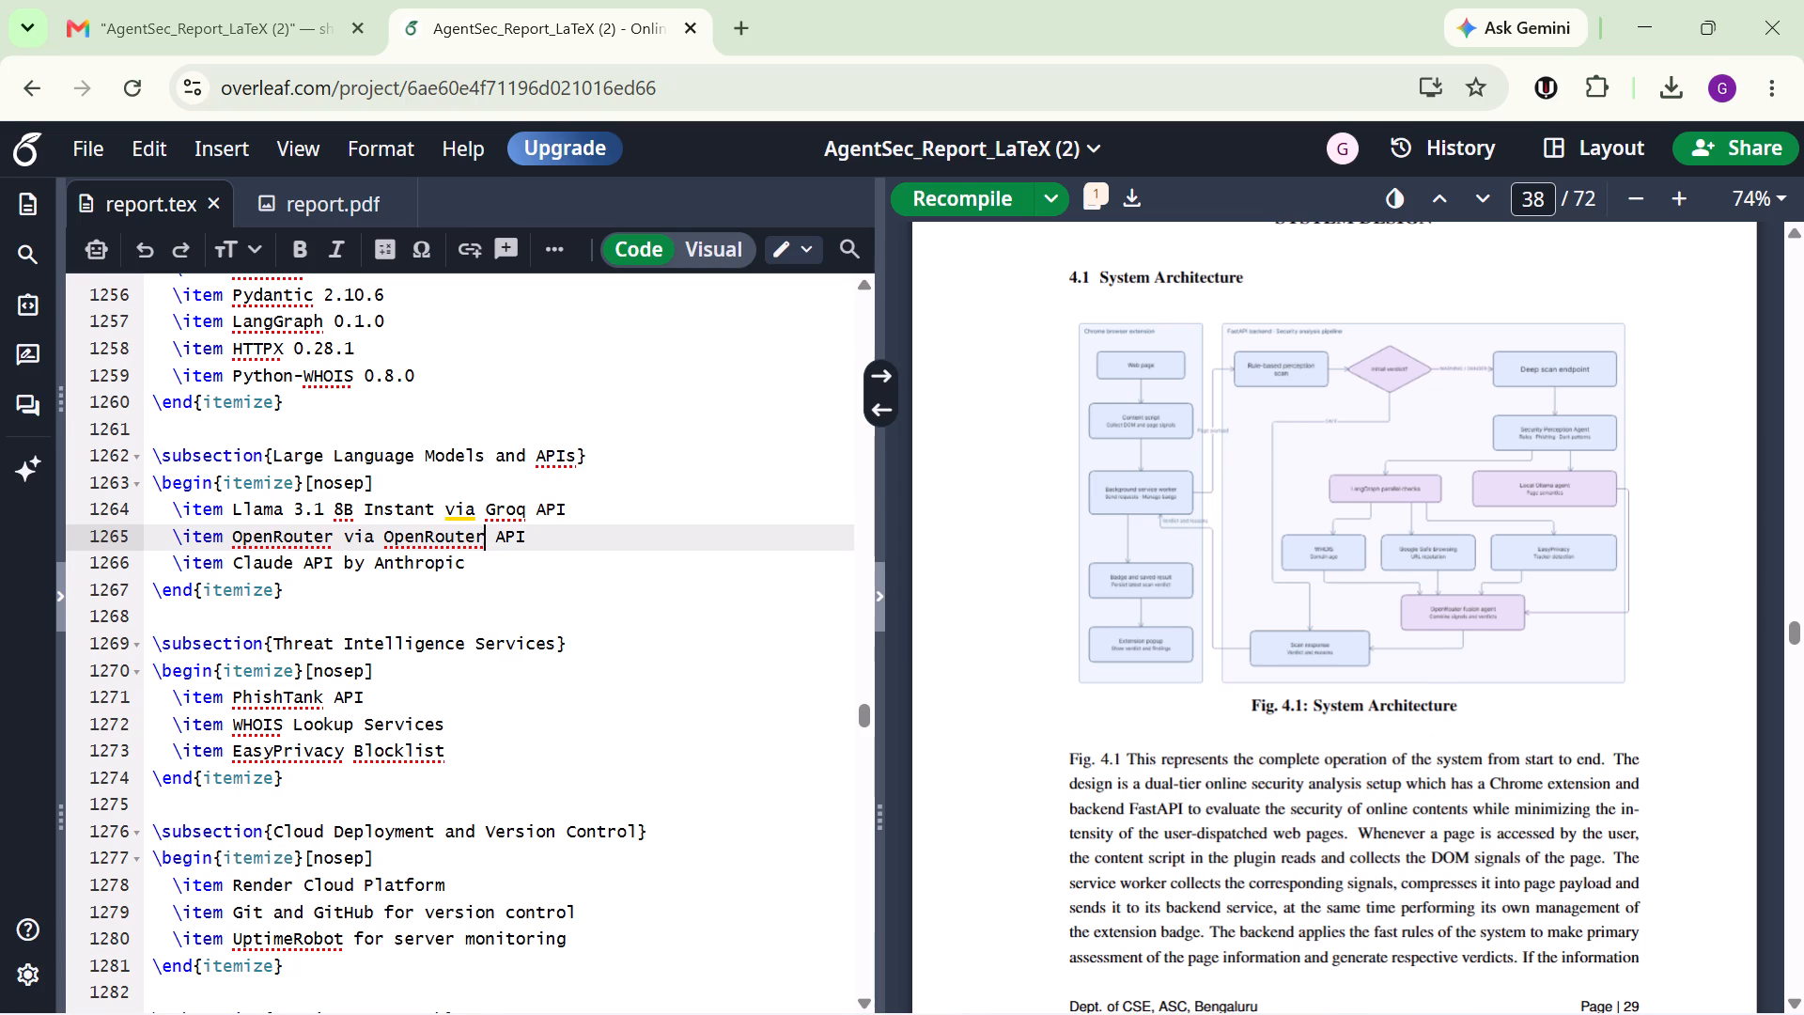
{"action": "scroll", "coordinate": [1415, 738], "scroll_direction": "down", "scroll_amount": 5}
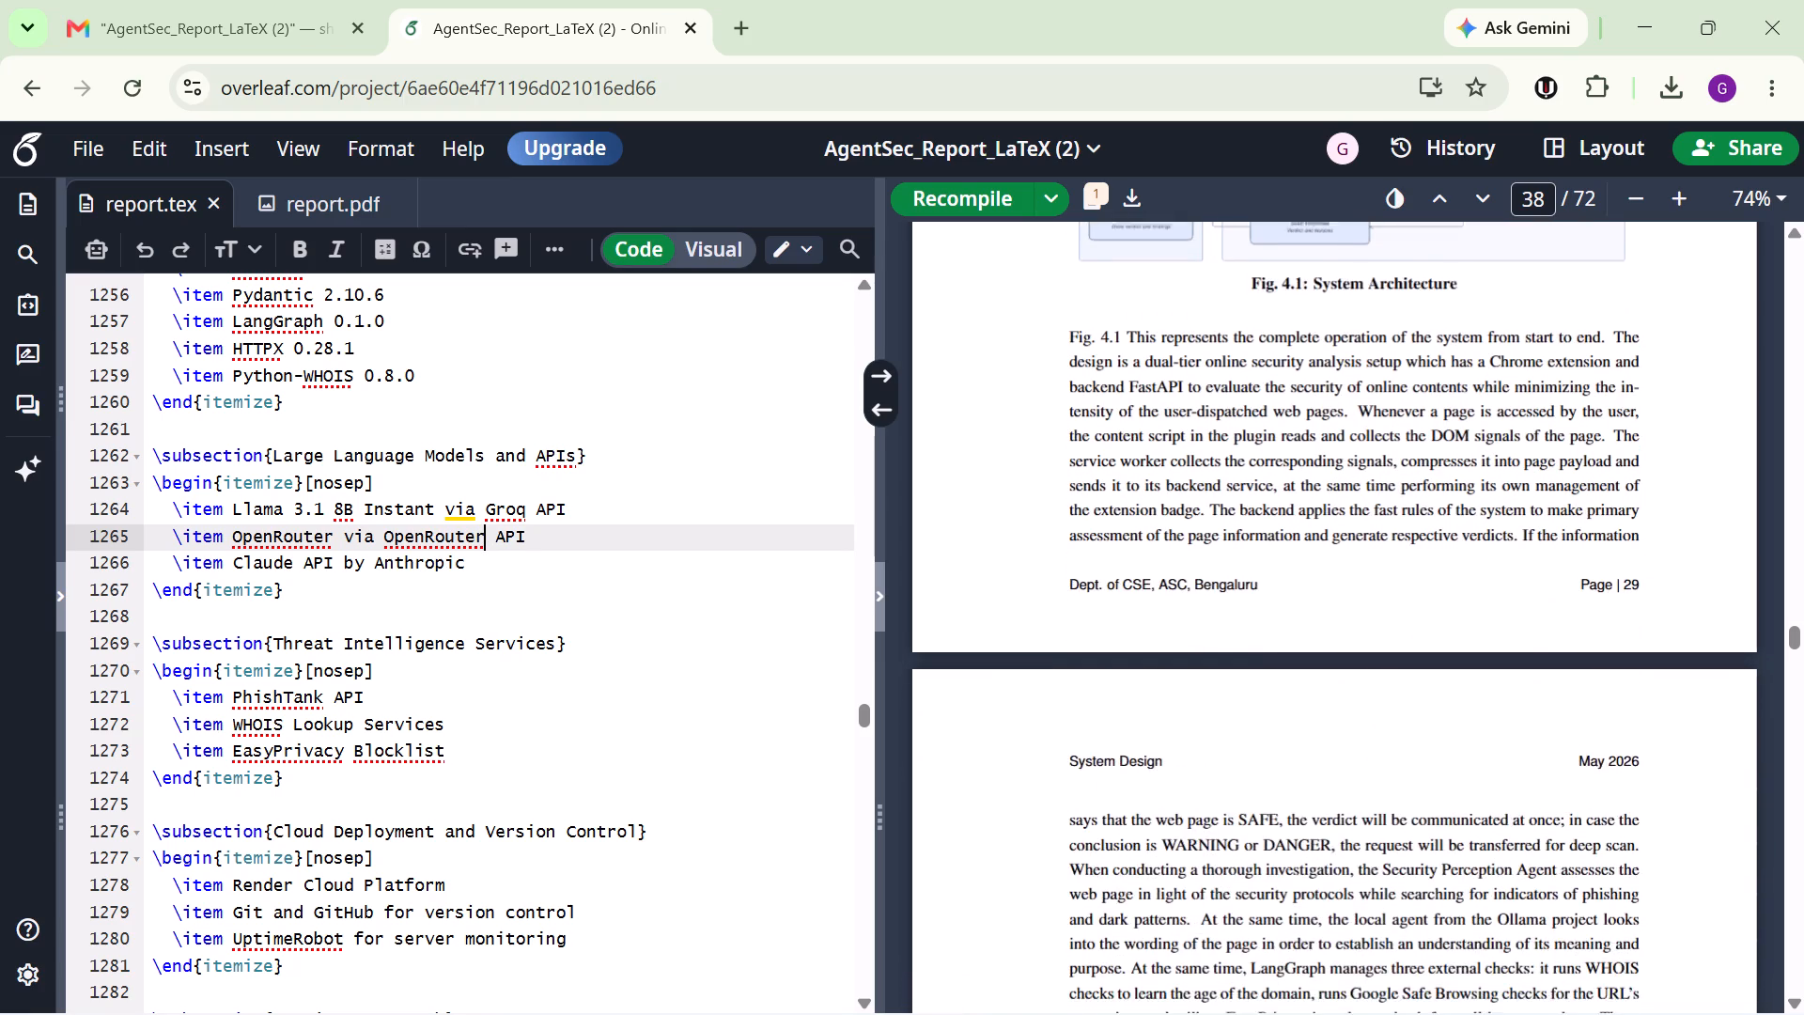
{"action": "scroll", "coordinate": [1415, 738], "scroll_direction": "down", "scroll_amount": 5}
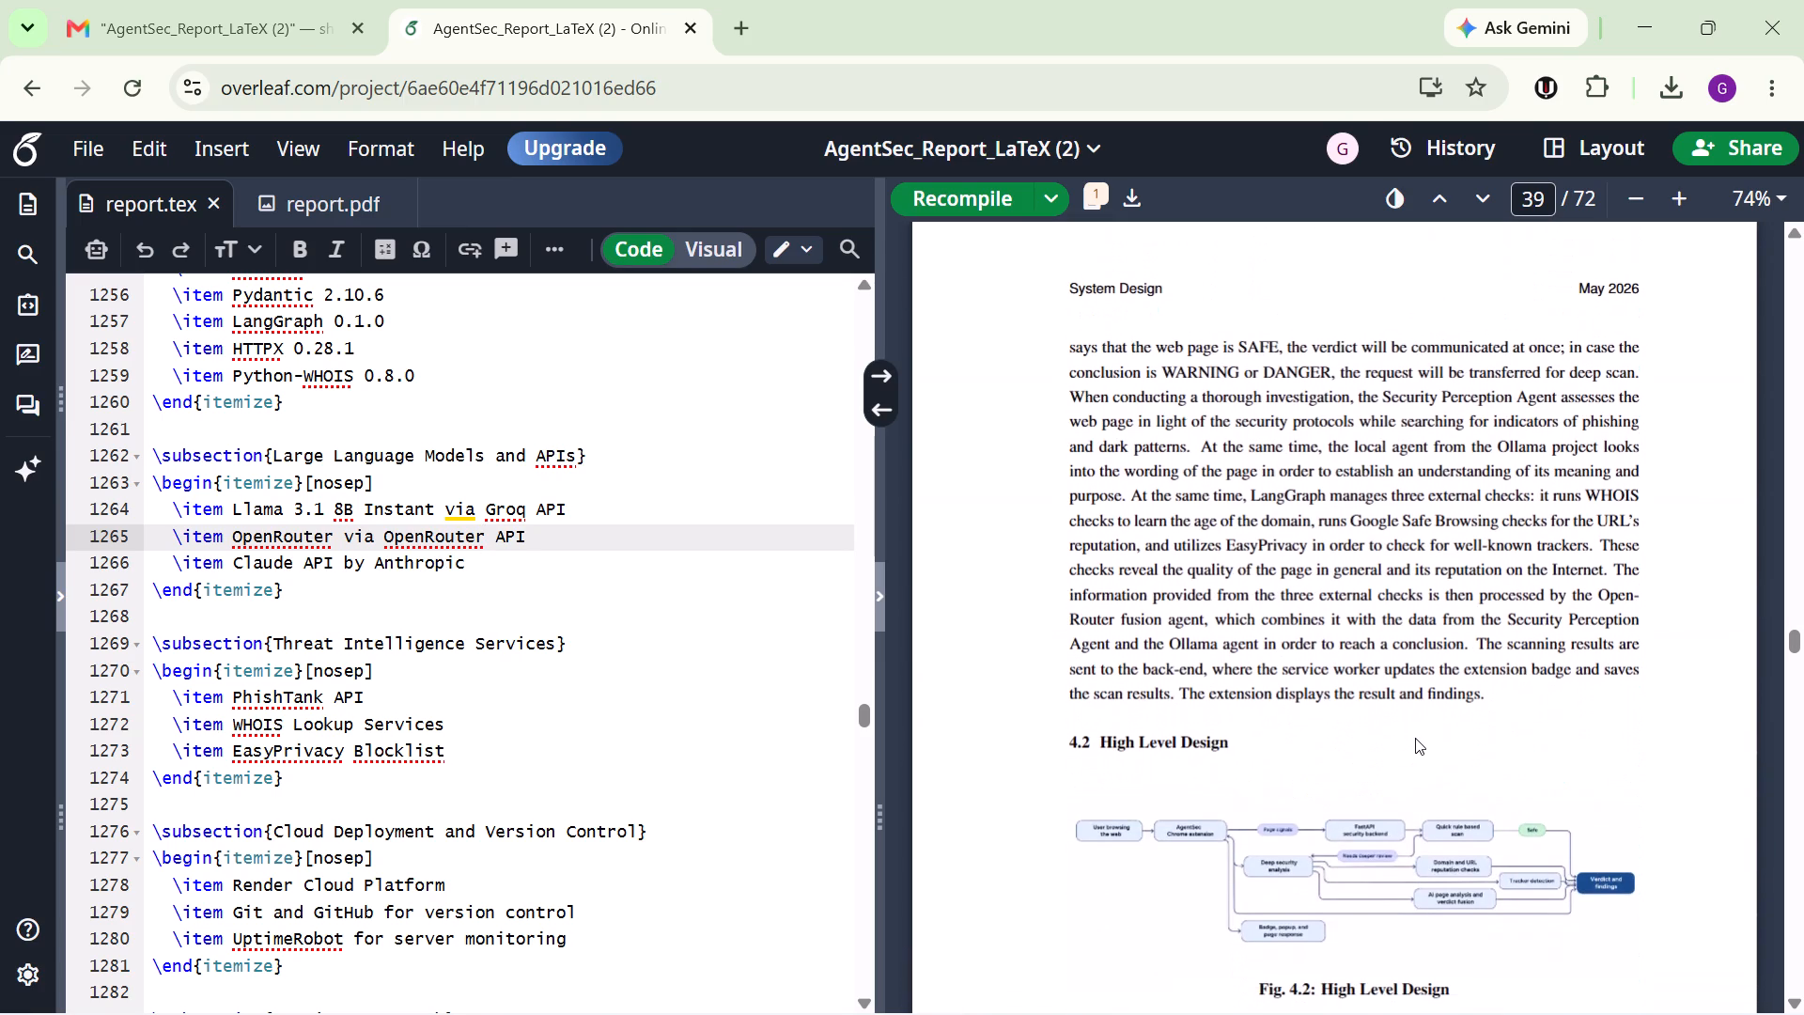
{"action": "scroll", "coordinate": [1415, 738], "scroll_direction": "down", "scroll_amount": 2}
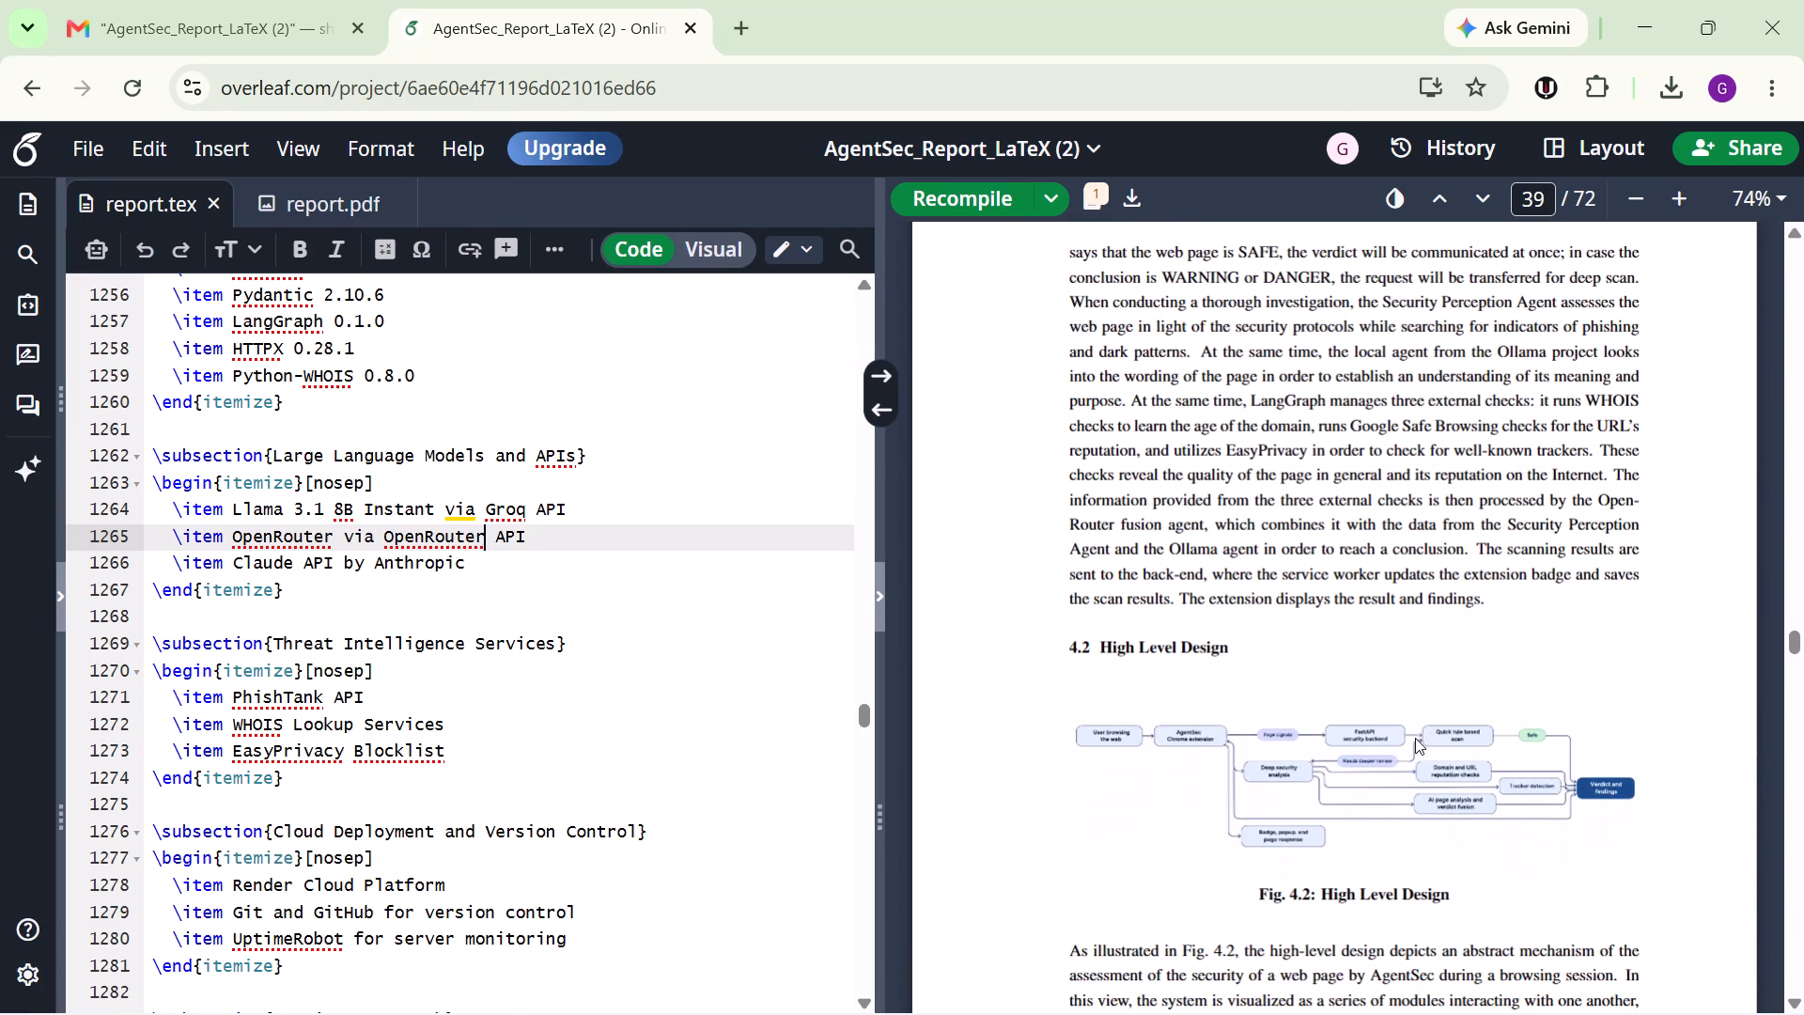
{"action": "scroll", "coordinate": [1415, 738], "scroll_direction": "down", "scroll_amount": 2}
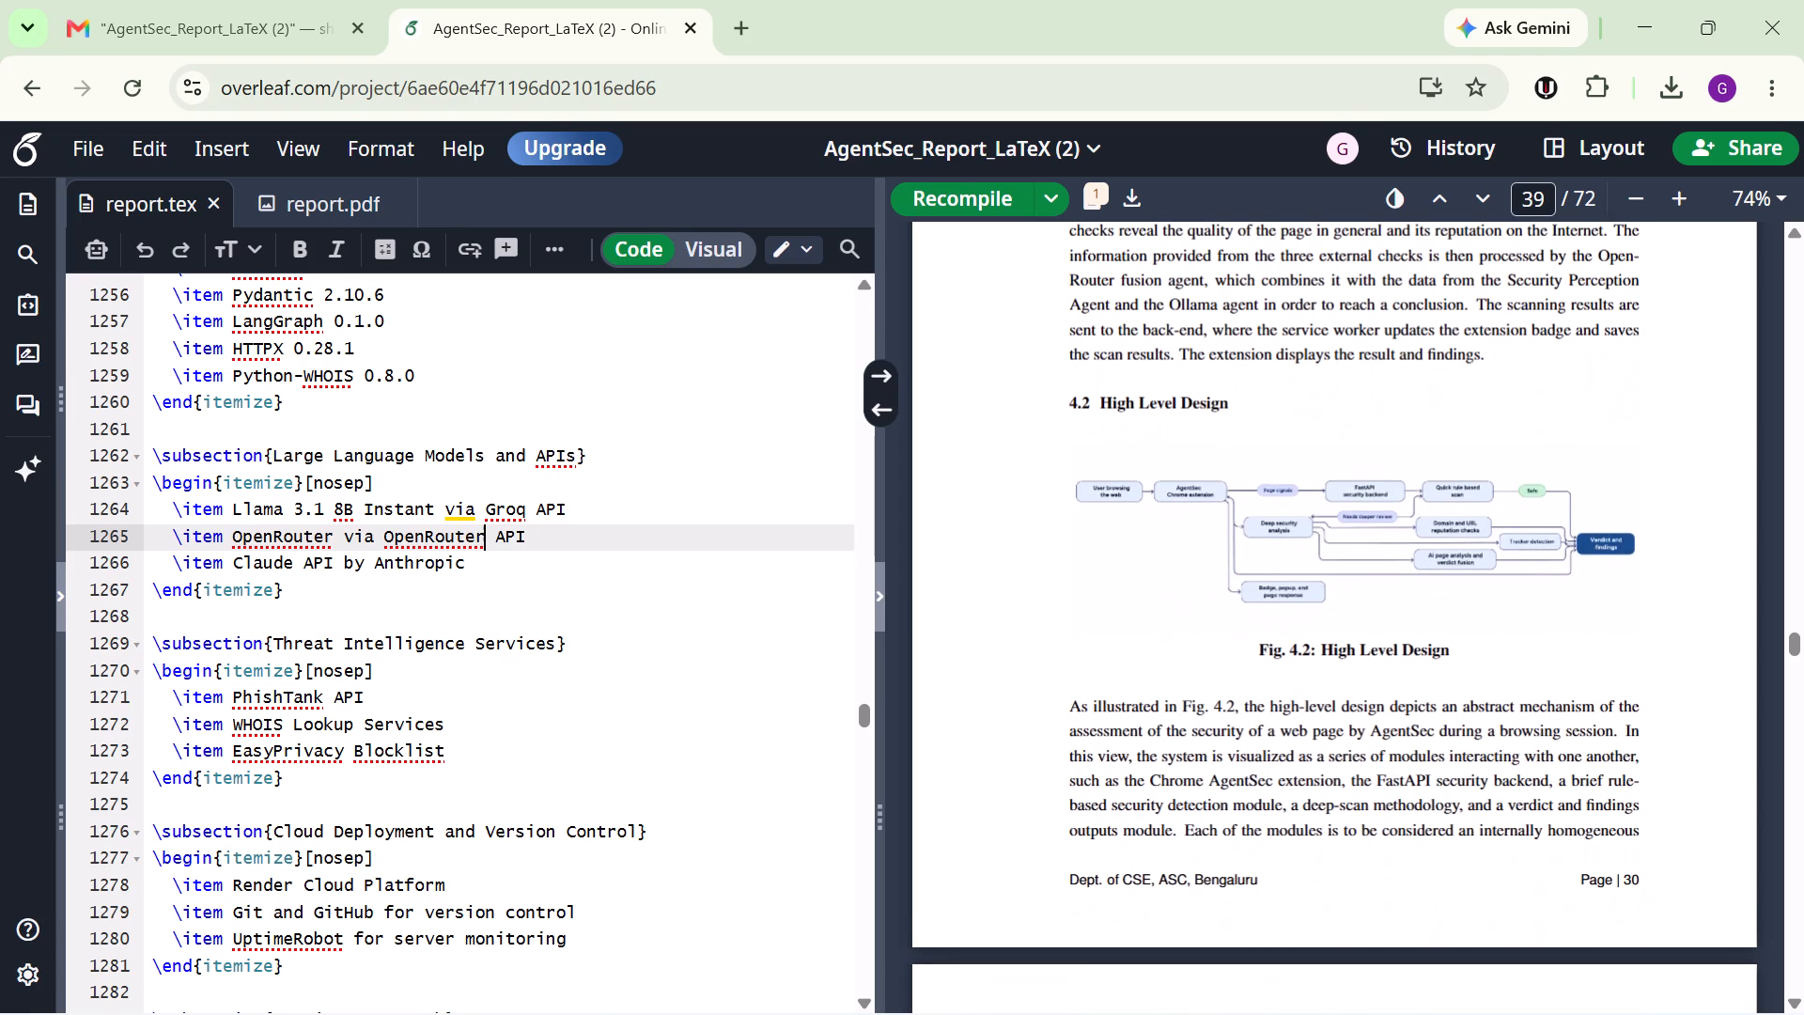
{"action": "scroll", "coordinate": [1415, 738], "scroll_direction": "down", "scroll_amount": 4}
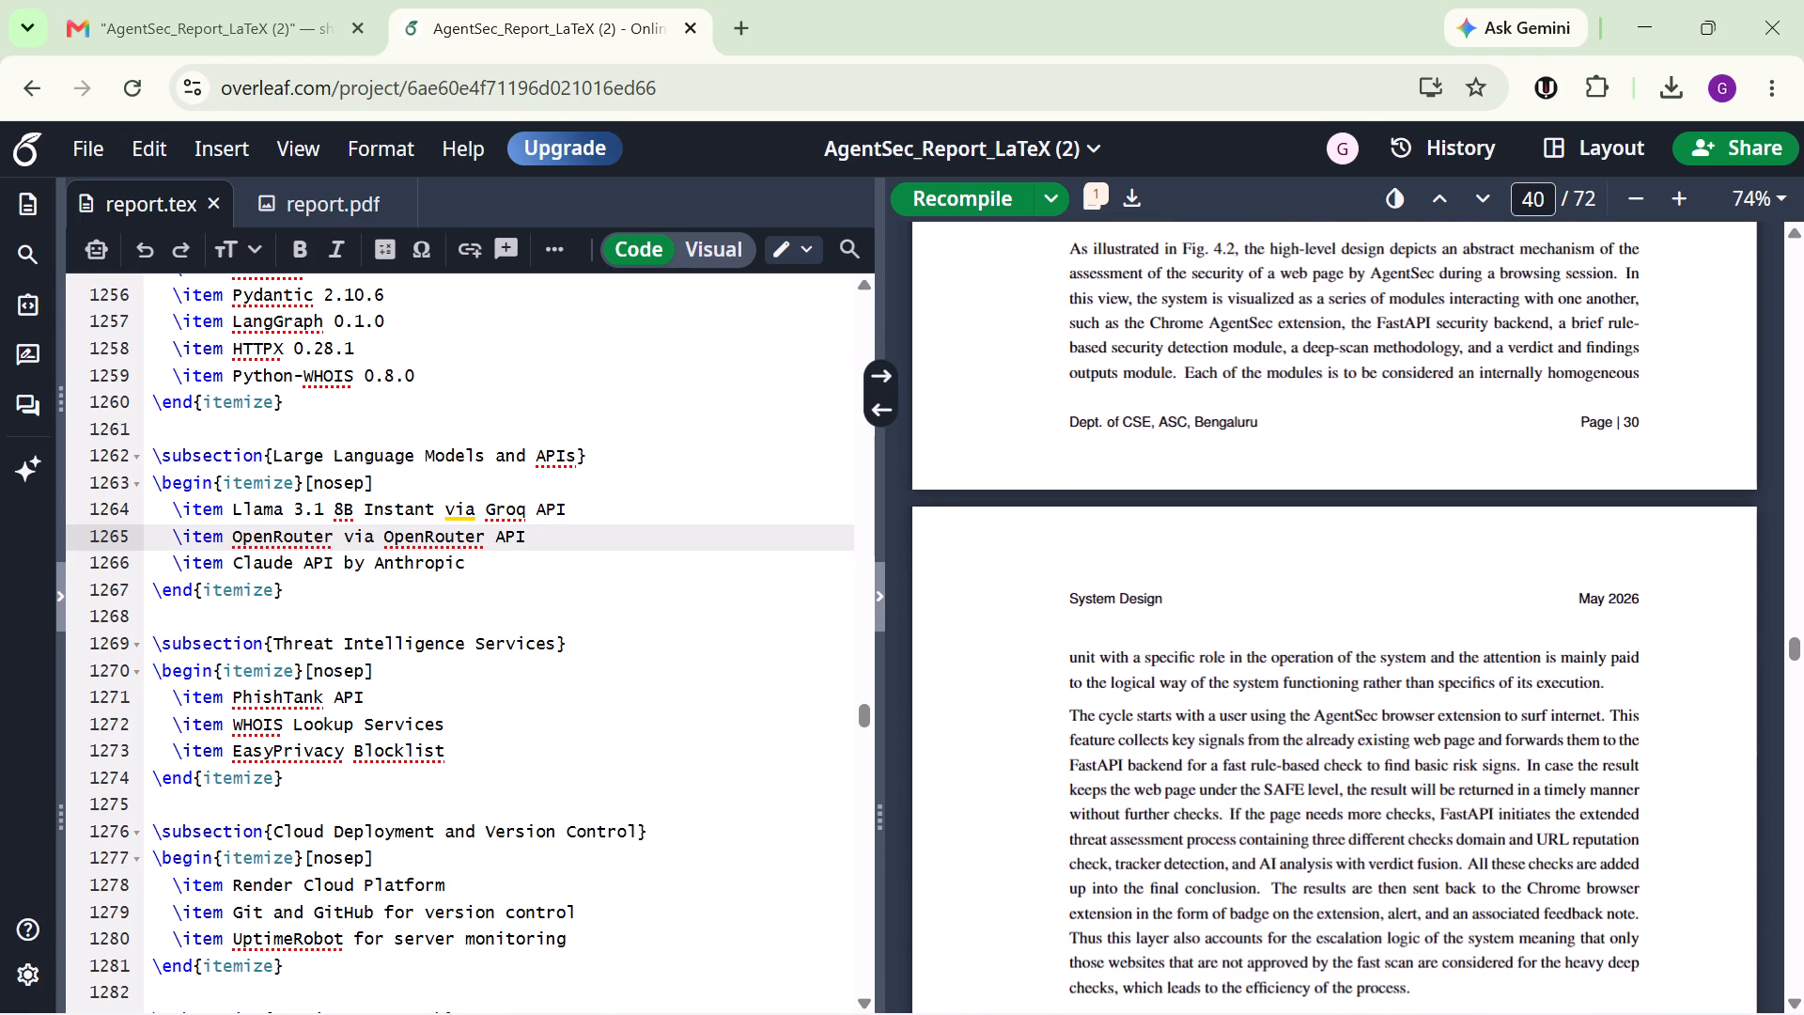
{"action": "scroll", "coordinate": [1415, 738], "scroll_direction": "down", "scroll_amount": 2}
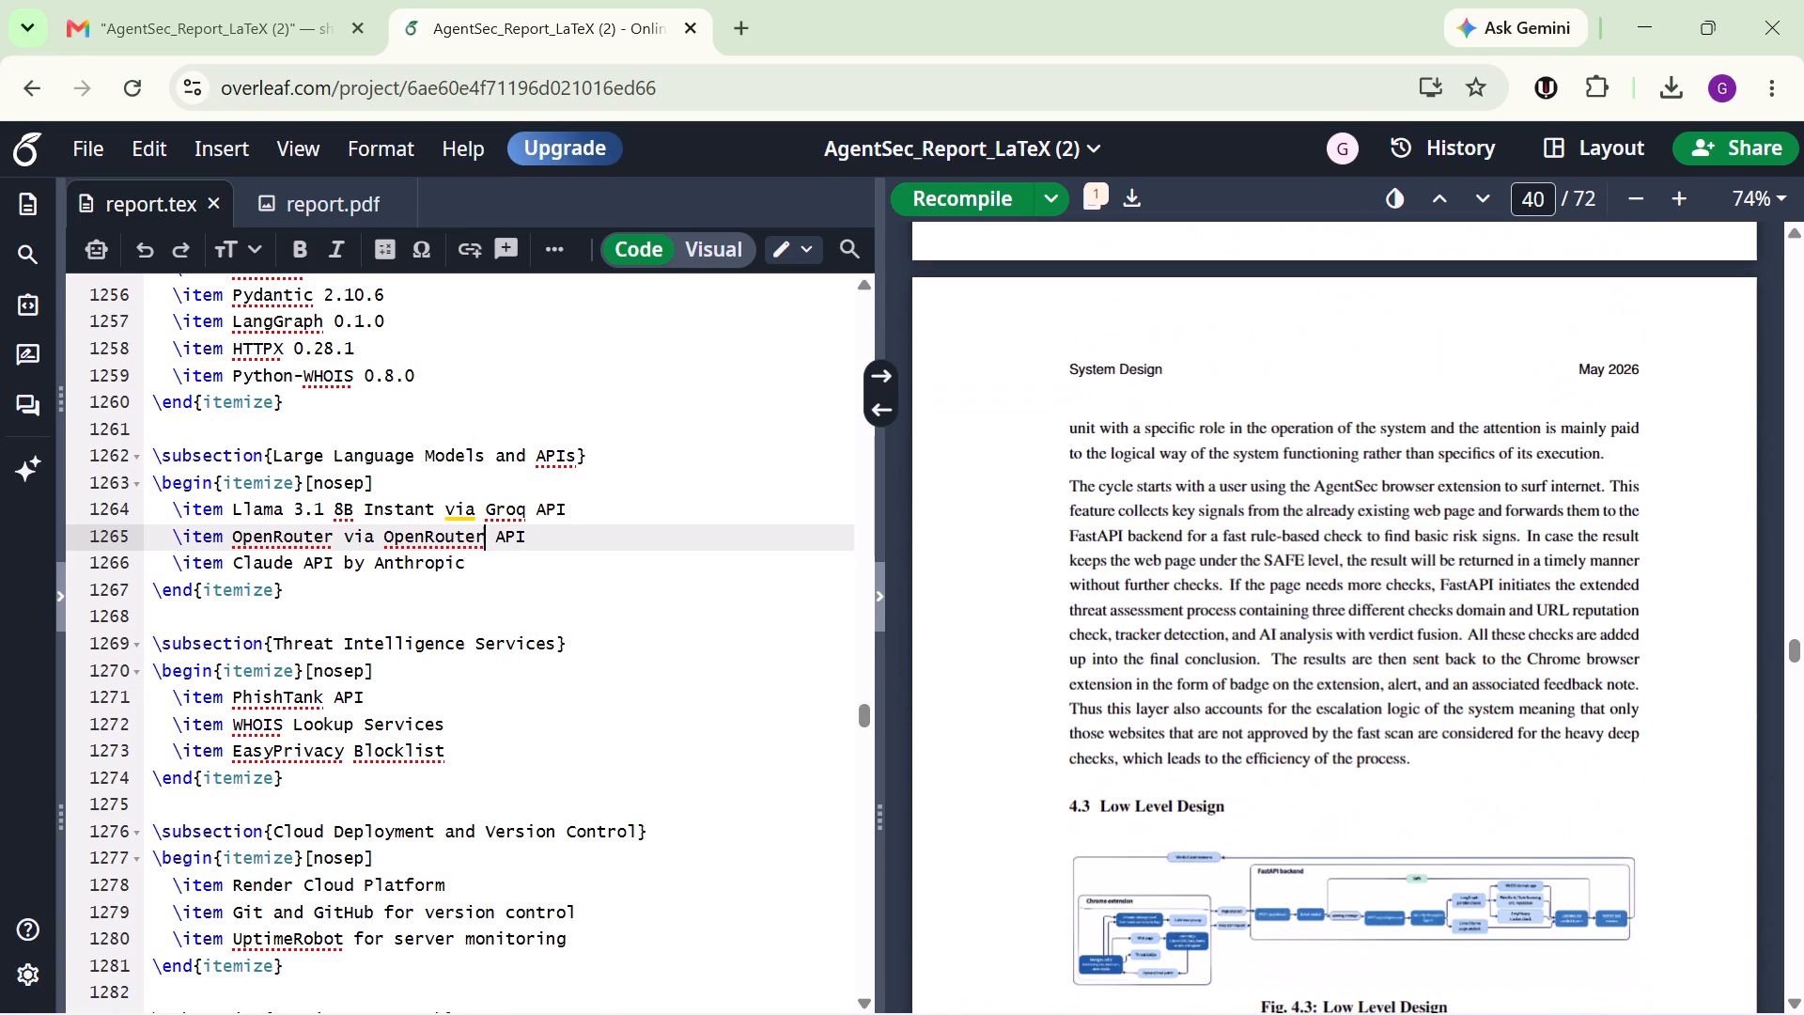
{"action": "scroll", "coordinate": [1415, 738], "scroll_direction": "down", "scroll_amount": 4}
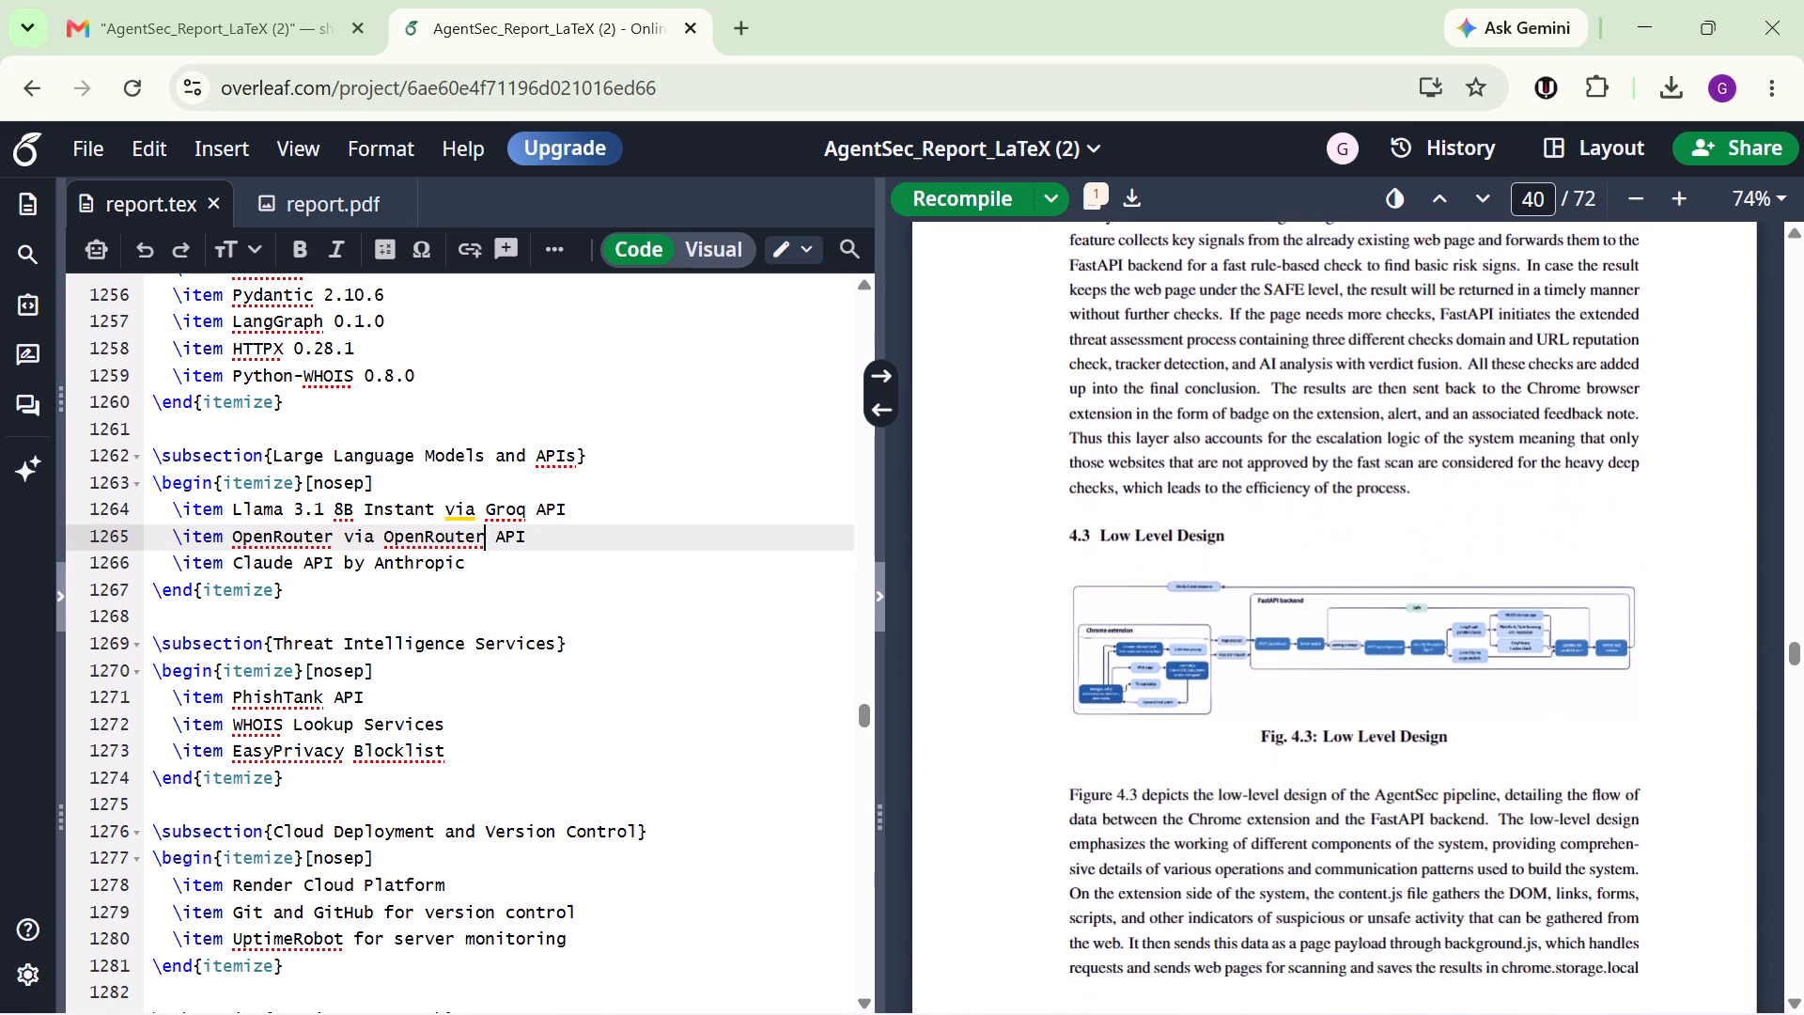
{"action": "scroll", "coordinate": [1415, 738], "scroll_direction": "down", "scroll_amount": 3}
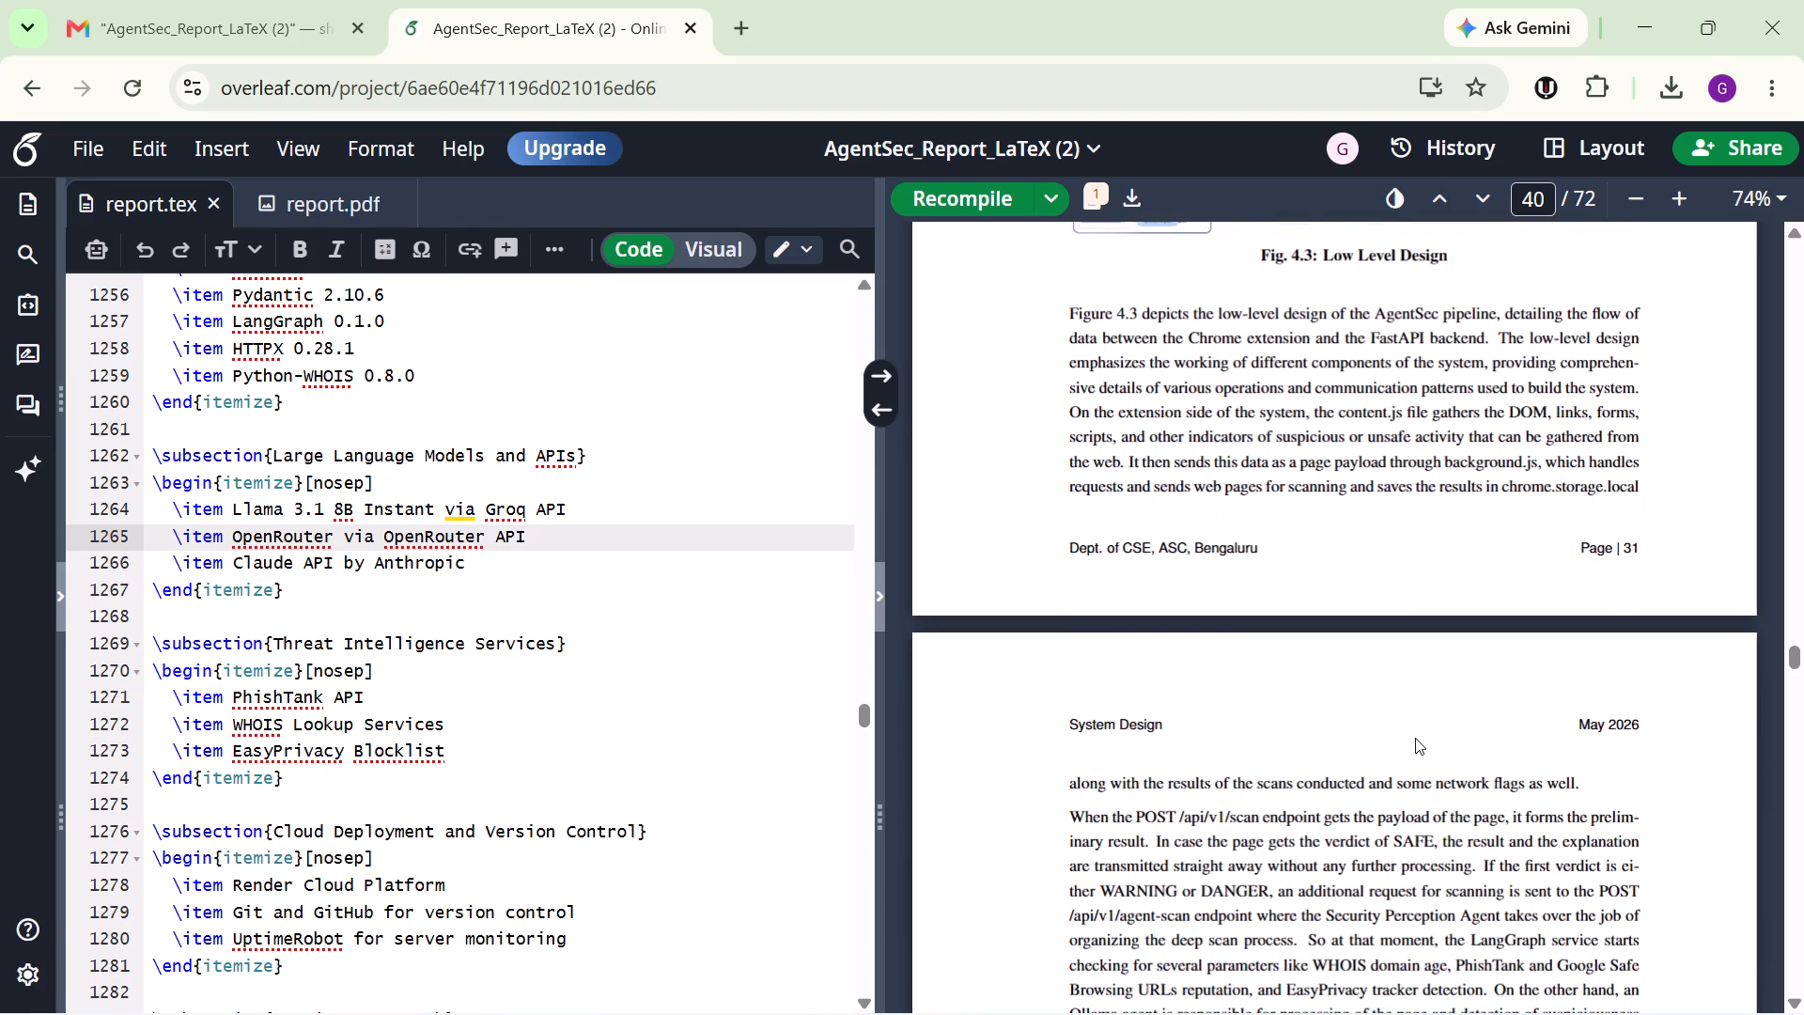
{"action": "scroll", "coordinate": [1415, 738], "scroll_direction": "down", "scroll_amount": 2}
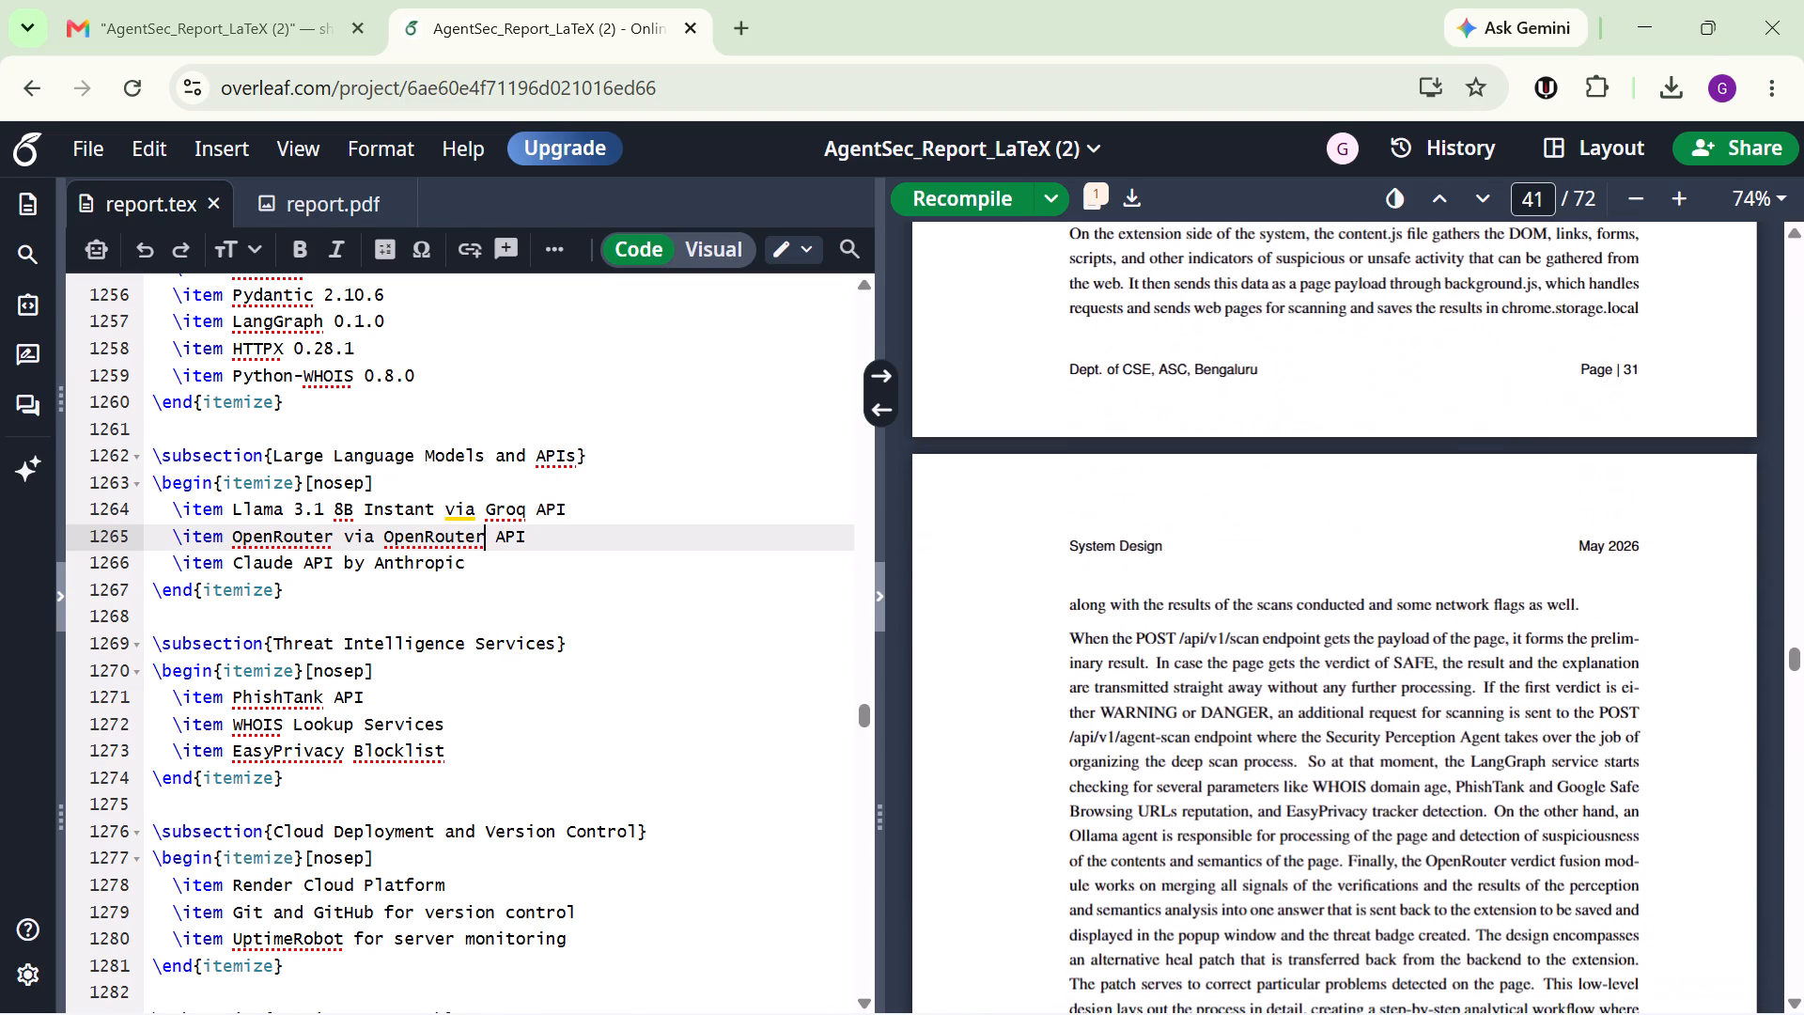
{"action": "scroll", "coordinate": [1415, 738], "scroll_direction": "down", "scroll_amount": 7}
Examine sections 5.1.1 to 5.1.4 of Chapter 5 "System Implementation" in the compiled PDF for Groq, Llama and Mistral references.
{"action": "scroll", "coordinate": [1415, 738], "scroll_direction": "down", "scroll_amount": 2}
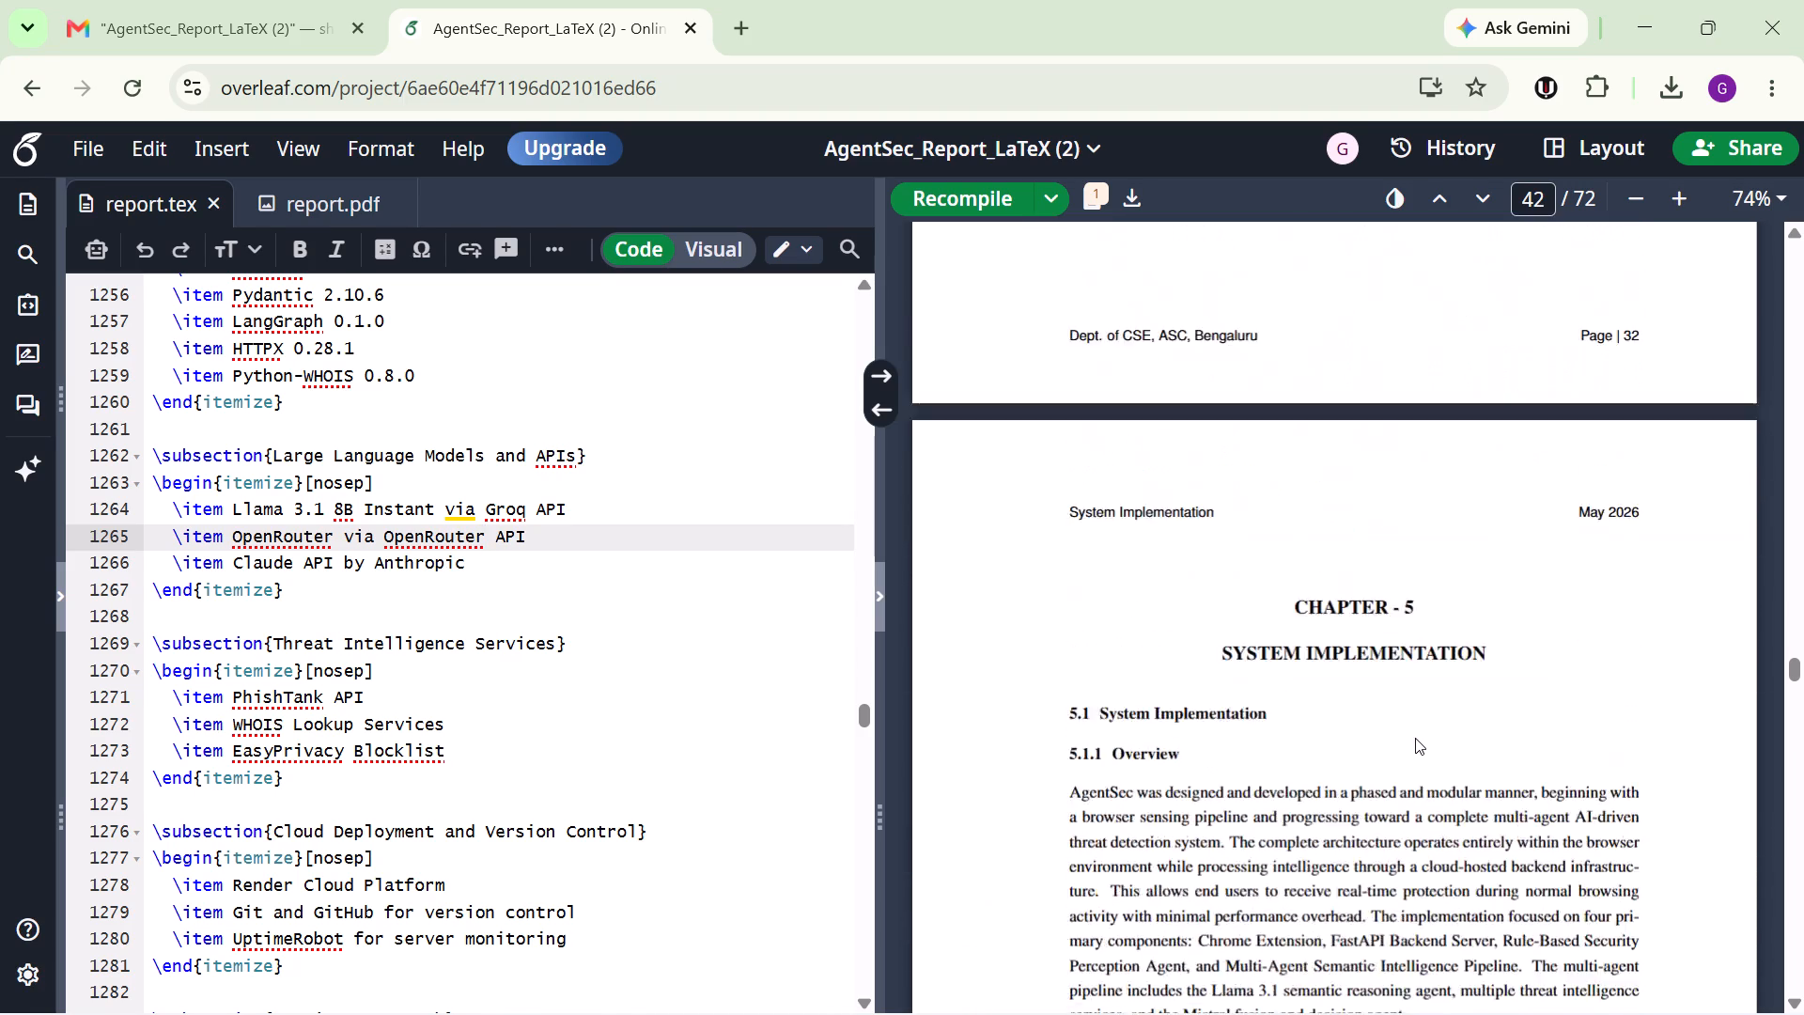
{"action": "scroll", "coordinate": [1415, 738], "scroll_direction": "down", "scroll_amount": 3}
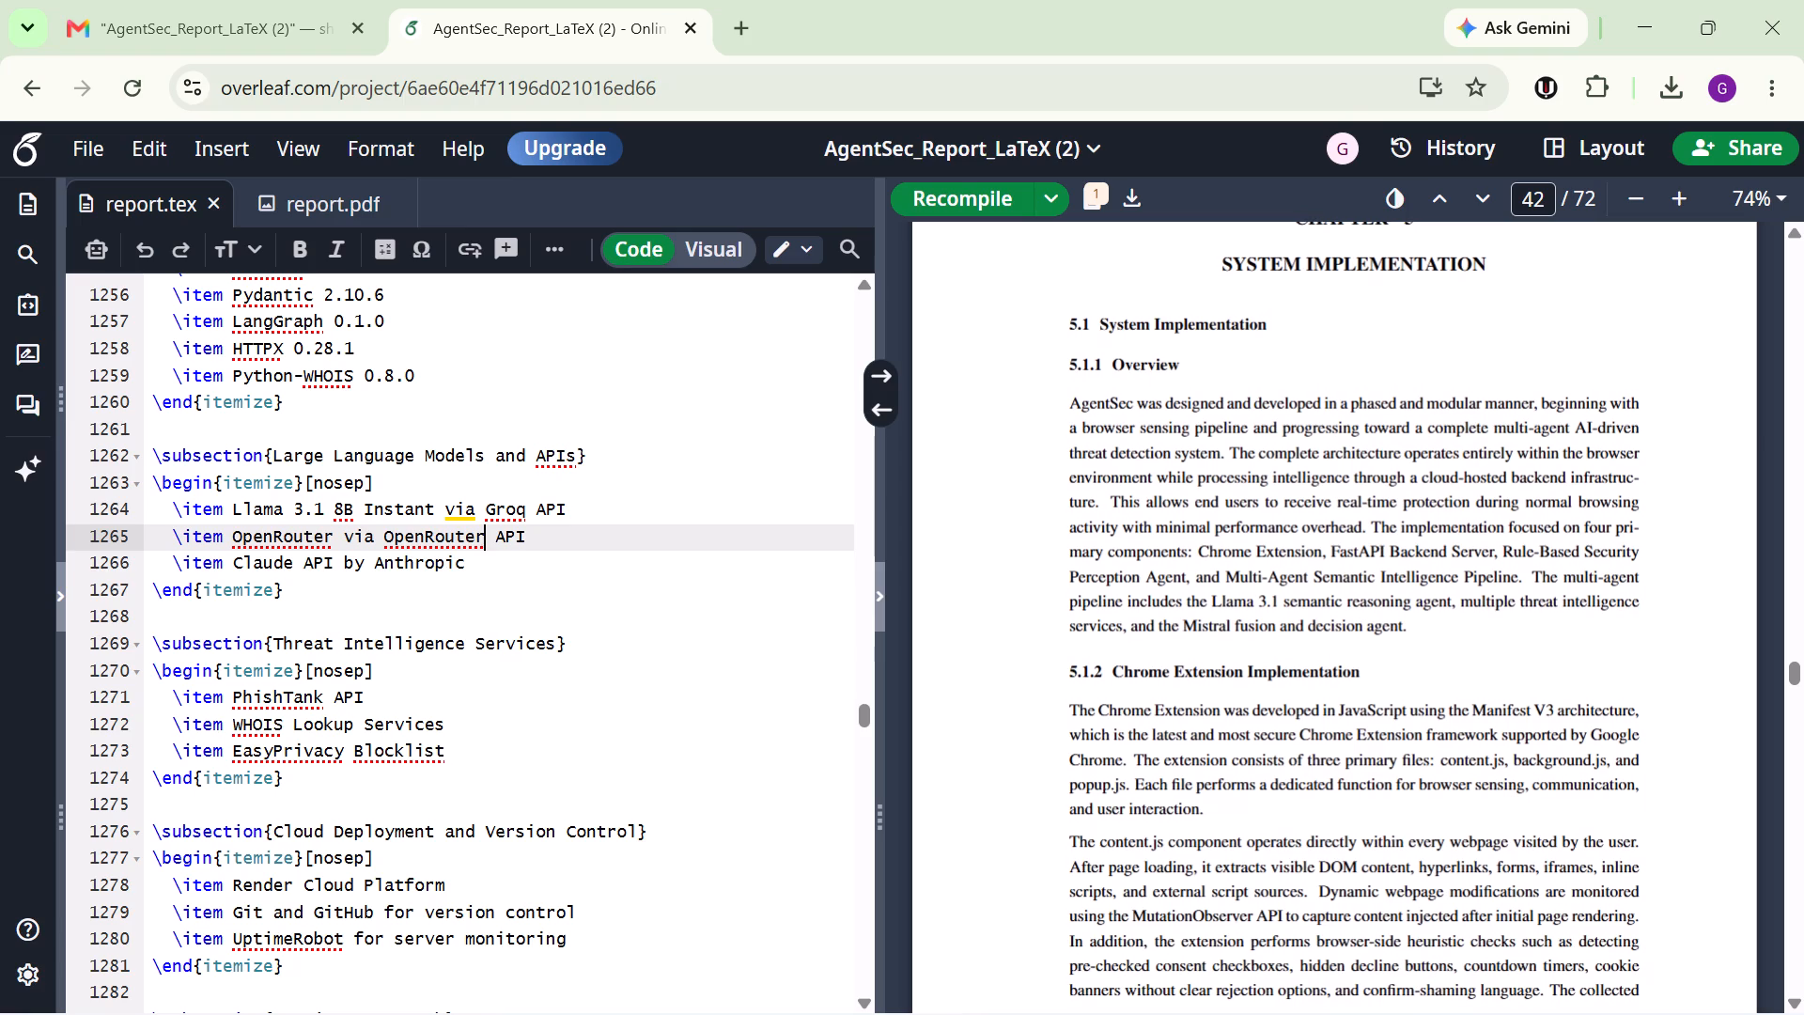
{"action": "scroll", "coordinate": [1415, 738], "scroll_direction": "down", "scroll_amount": 2}
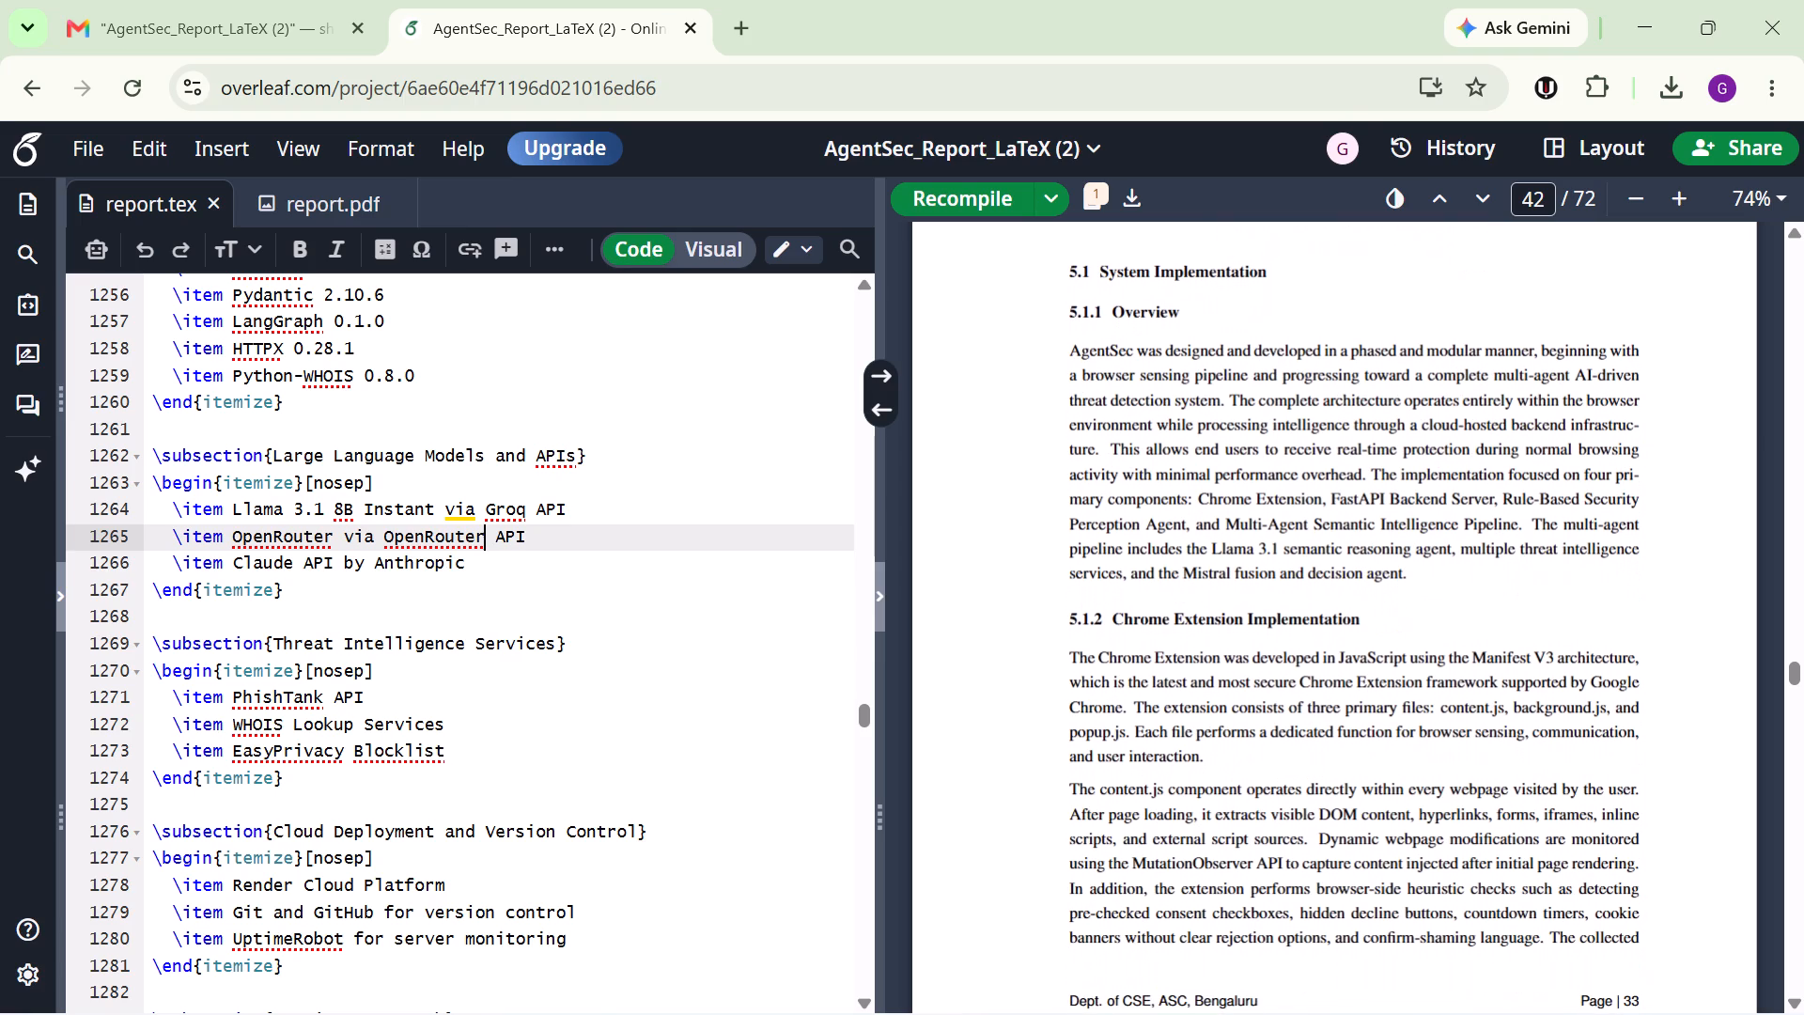
{"action": "scroll", "coordinate": [1415, 738], "scroll_direction": "down", "scroll_amount": 2}
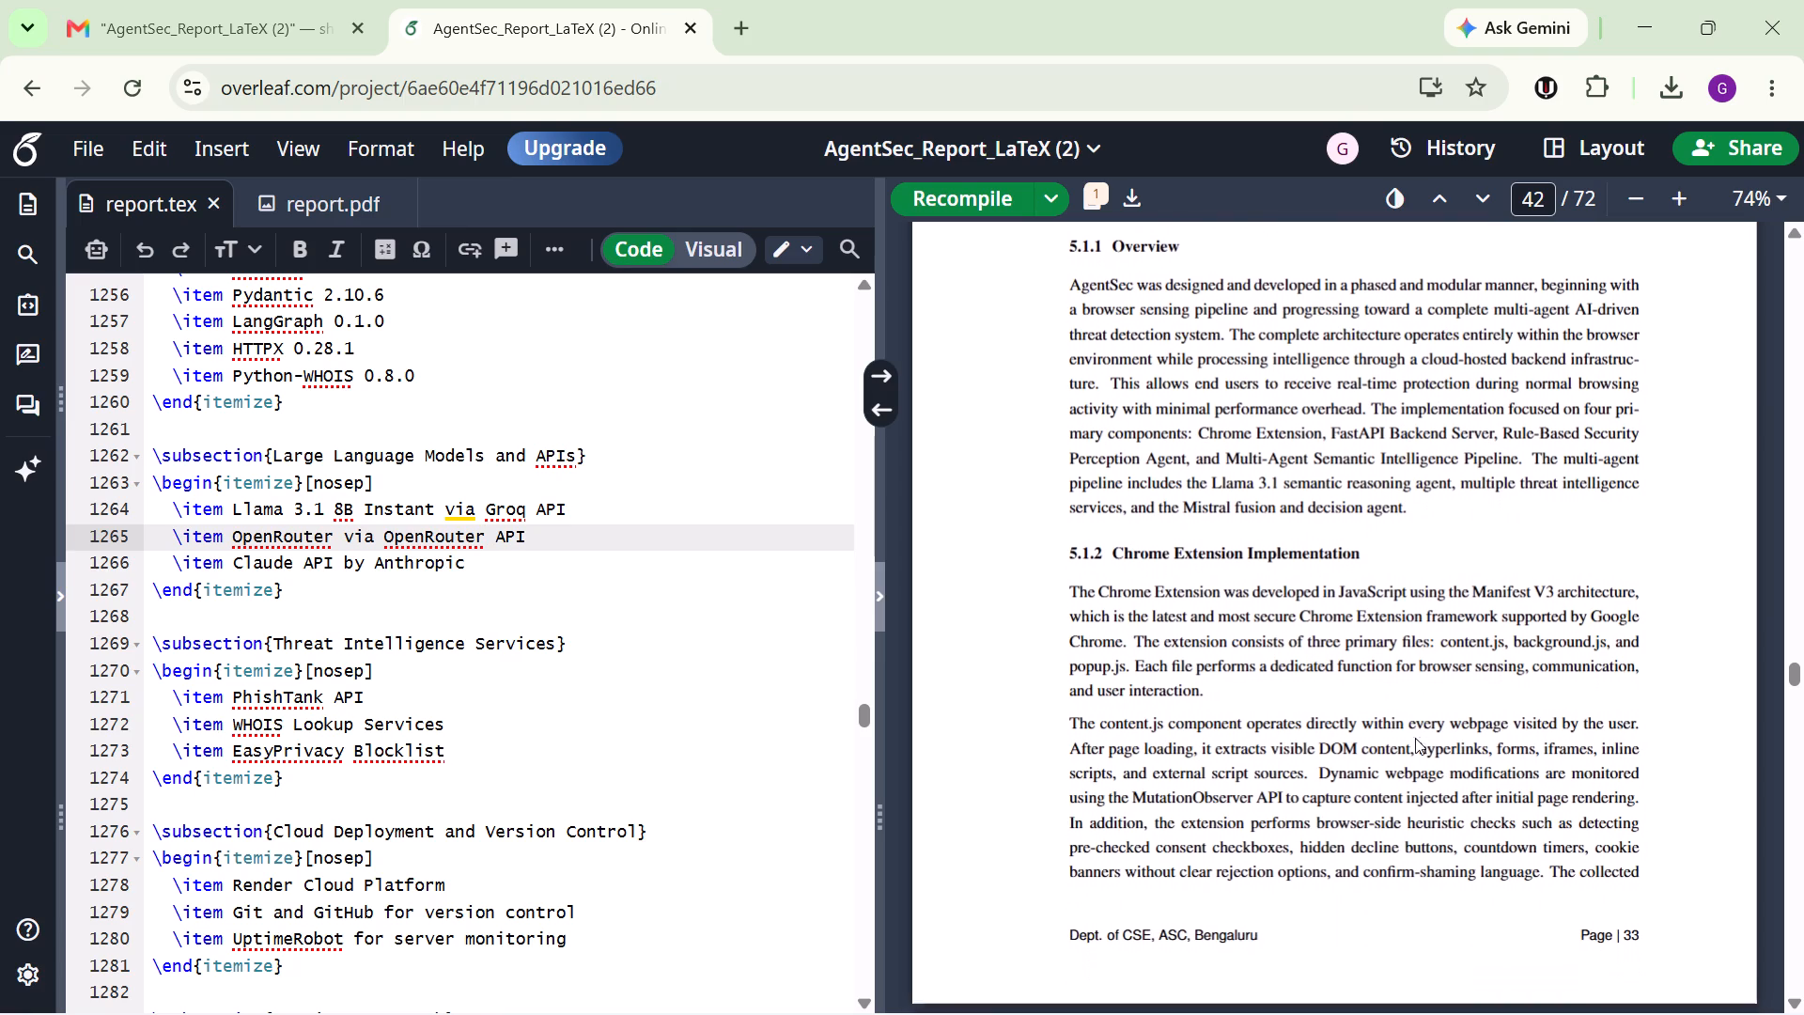
{"action": "scroll", "coordinate": [1415, 738], "scroll_direction": "down", "scroll_amount": 3}
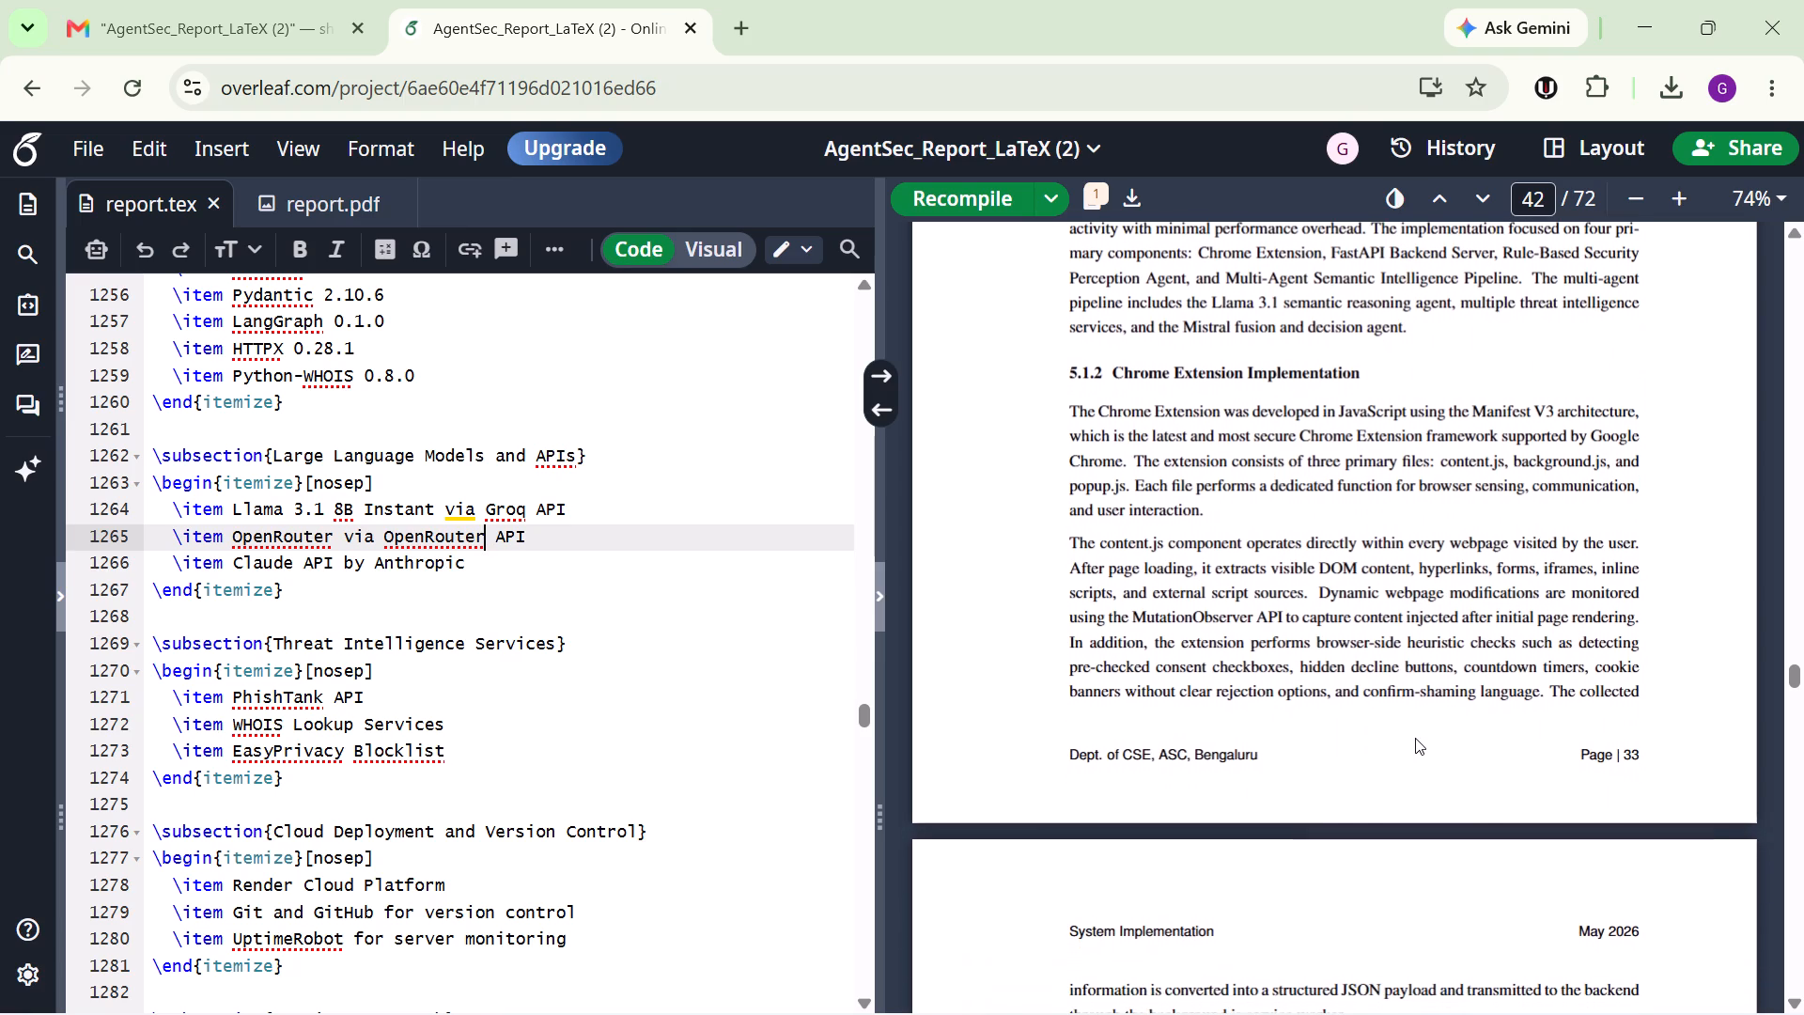
{"action": "scroll", "coordinate": [1415, 738], "scroll_direction": "down", "scroll_amount": 5}
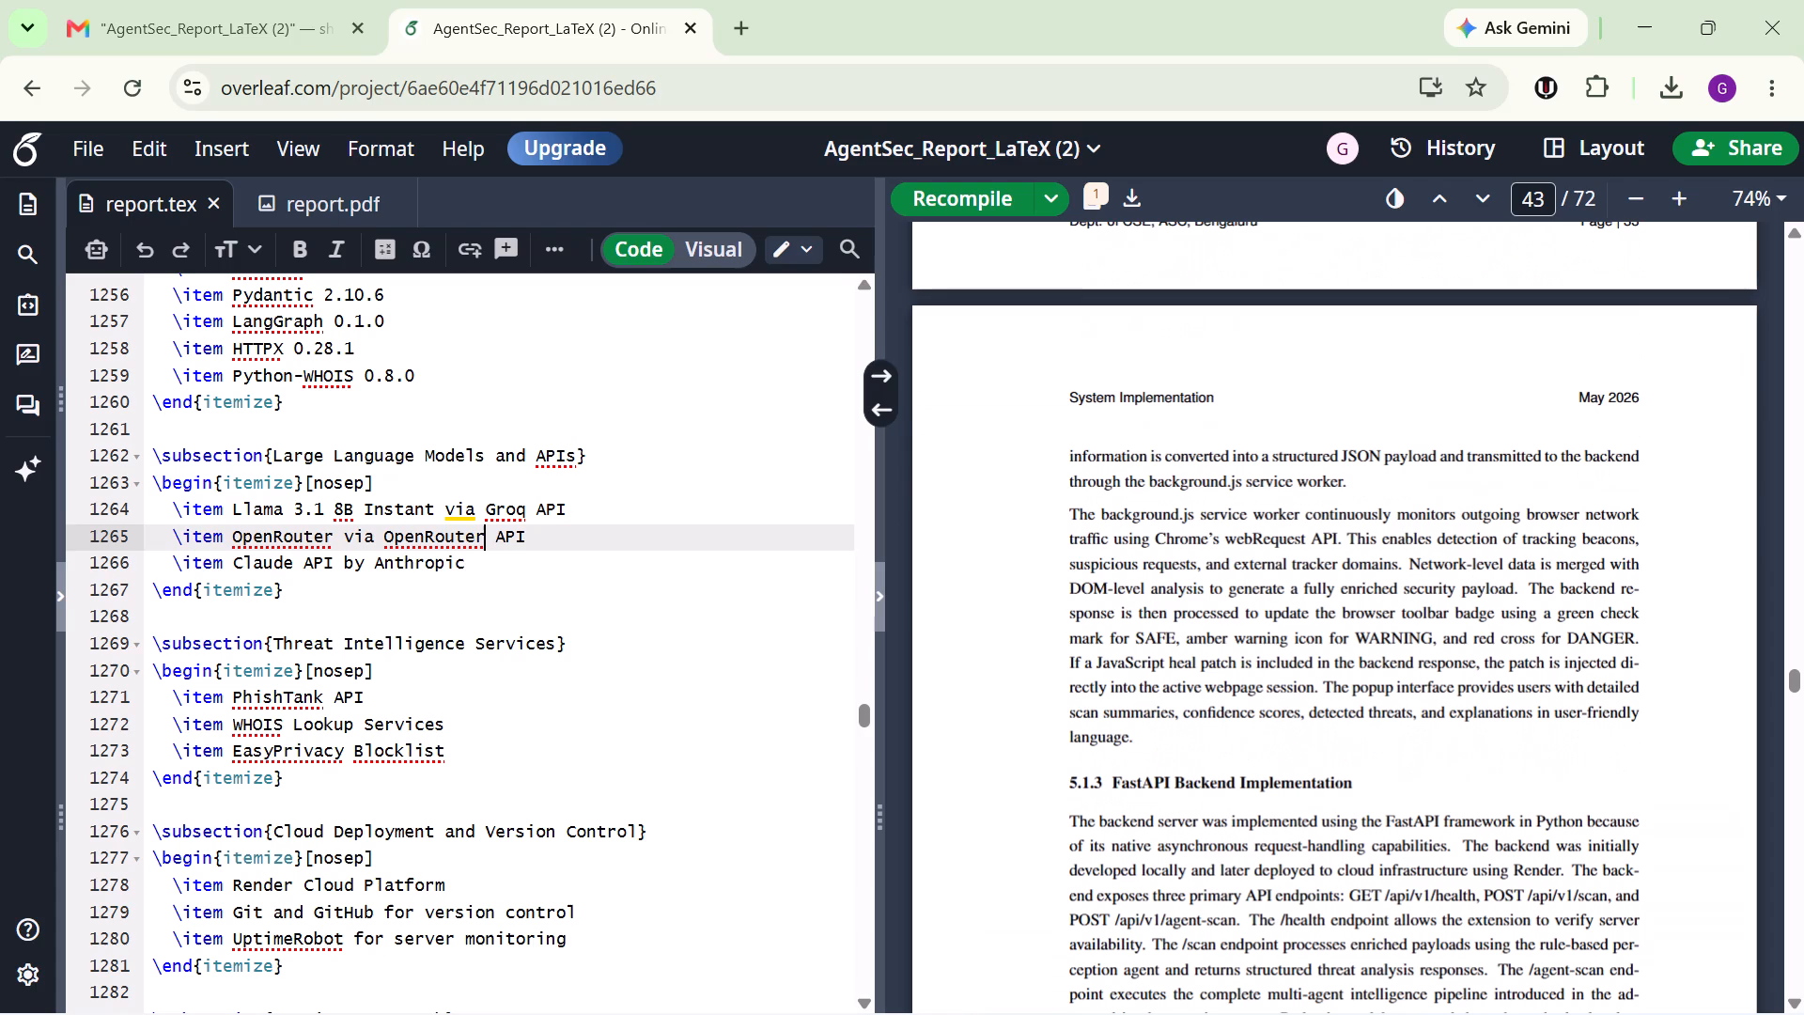
{"action": "scroll", "coordinate": [1415, 738], "scroll_direction": "down", "scroll_amount": 3}
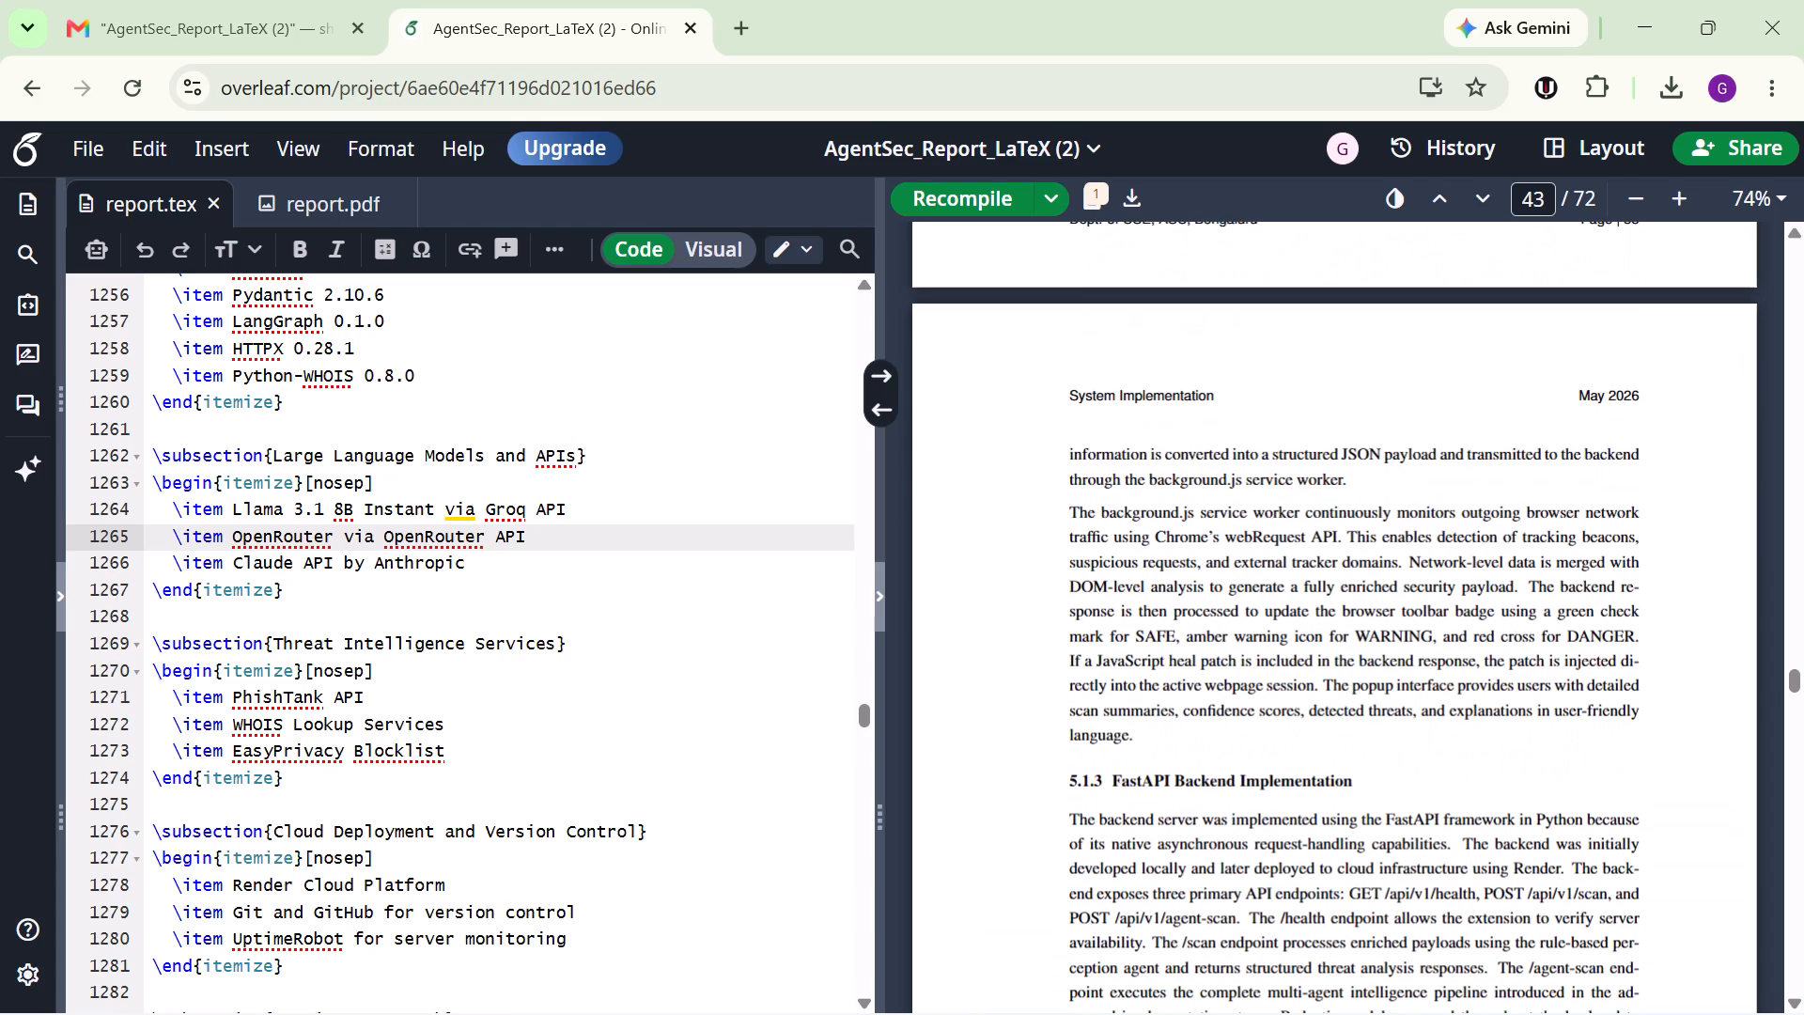
{"action": "scroll", "coordinate": [1415, 738], "scroll_direction": "down", "scroll_amount": 1}
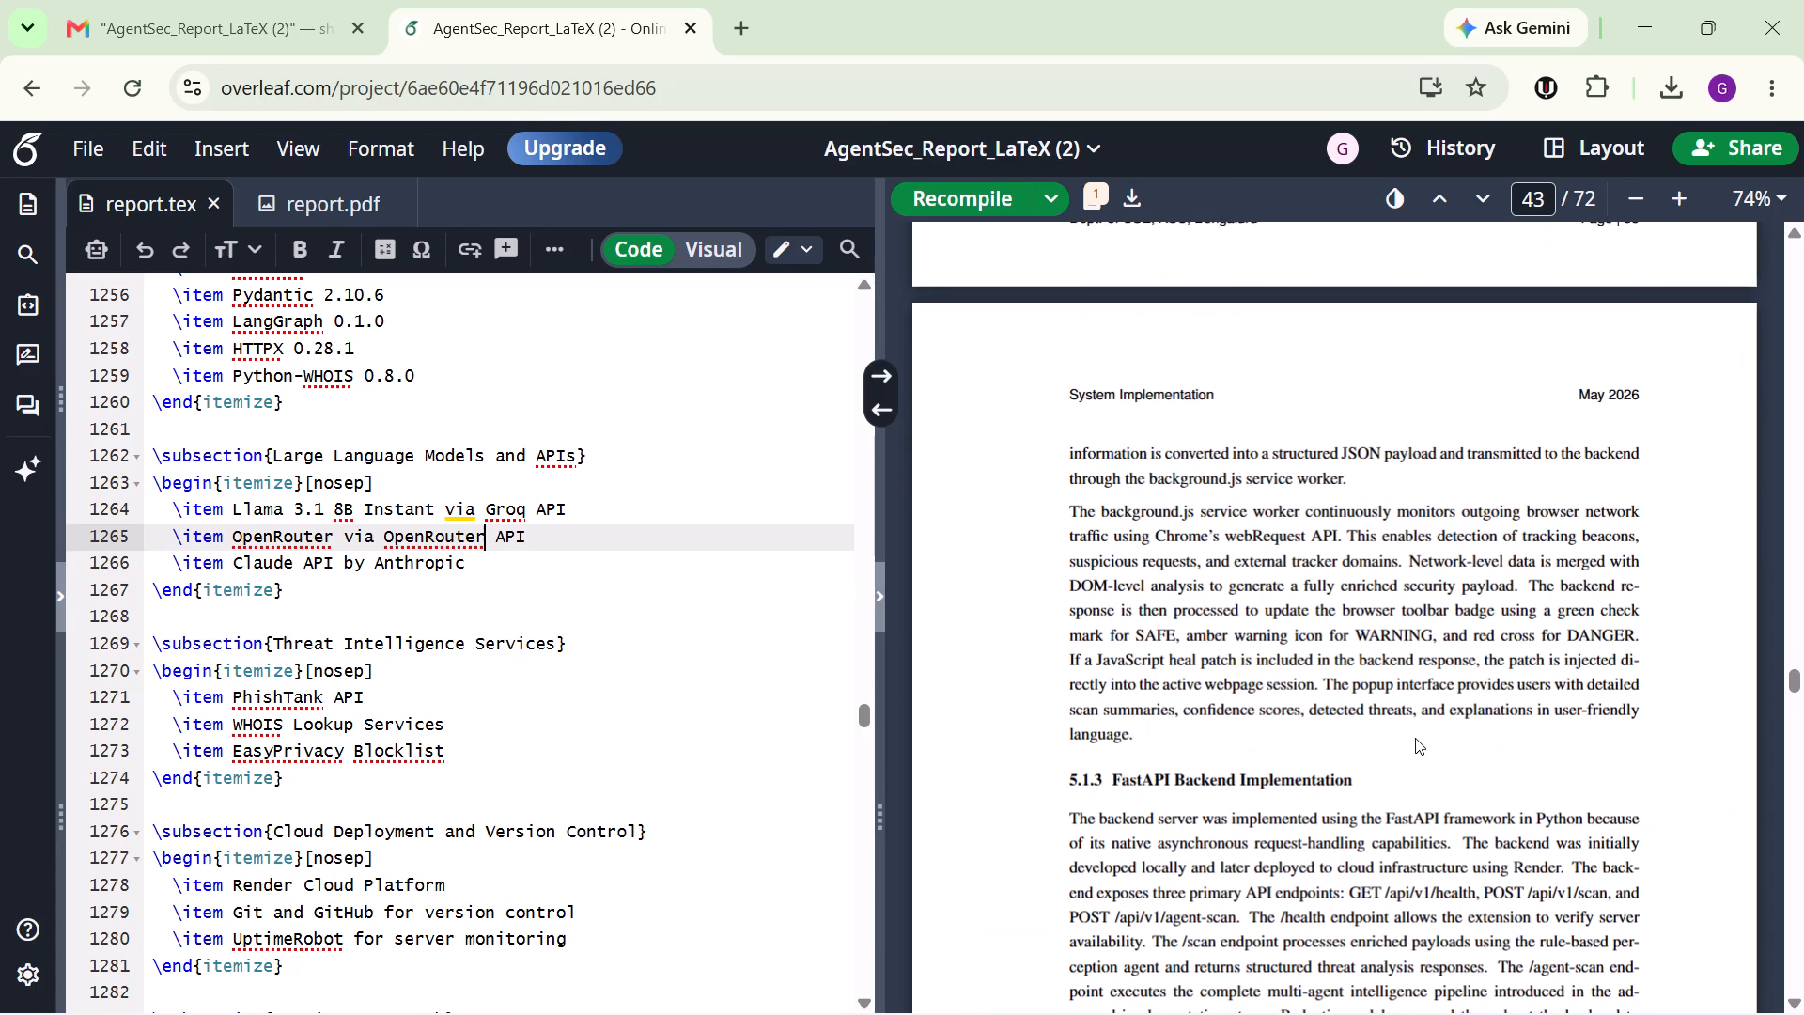
{"action": "scroll", "coordinate": [1415, 738], "scroll_direction": "down", "scroll_amount": 3}
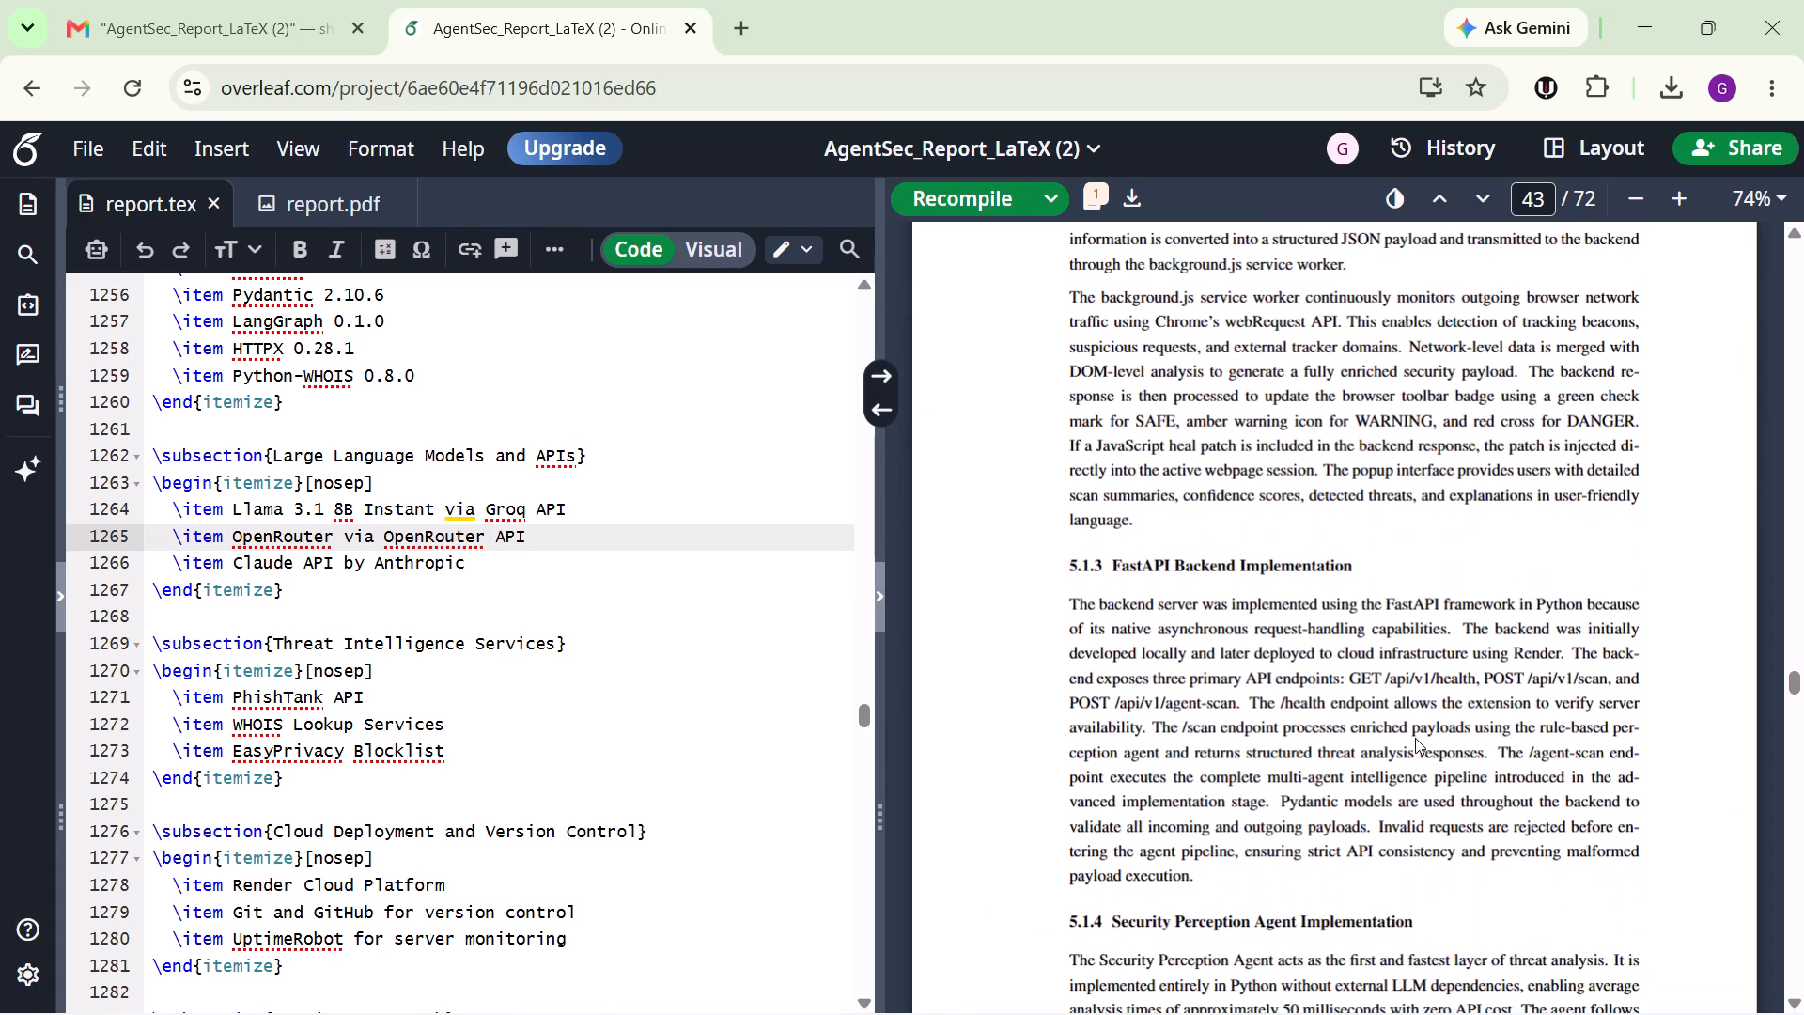
{"action": "scroll", "coordinate": [1415, 738], "scroll_direction": "down", "scroll_amount": 4}
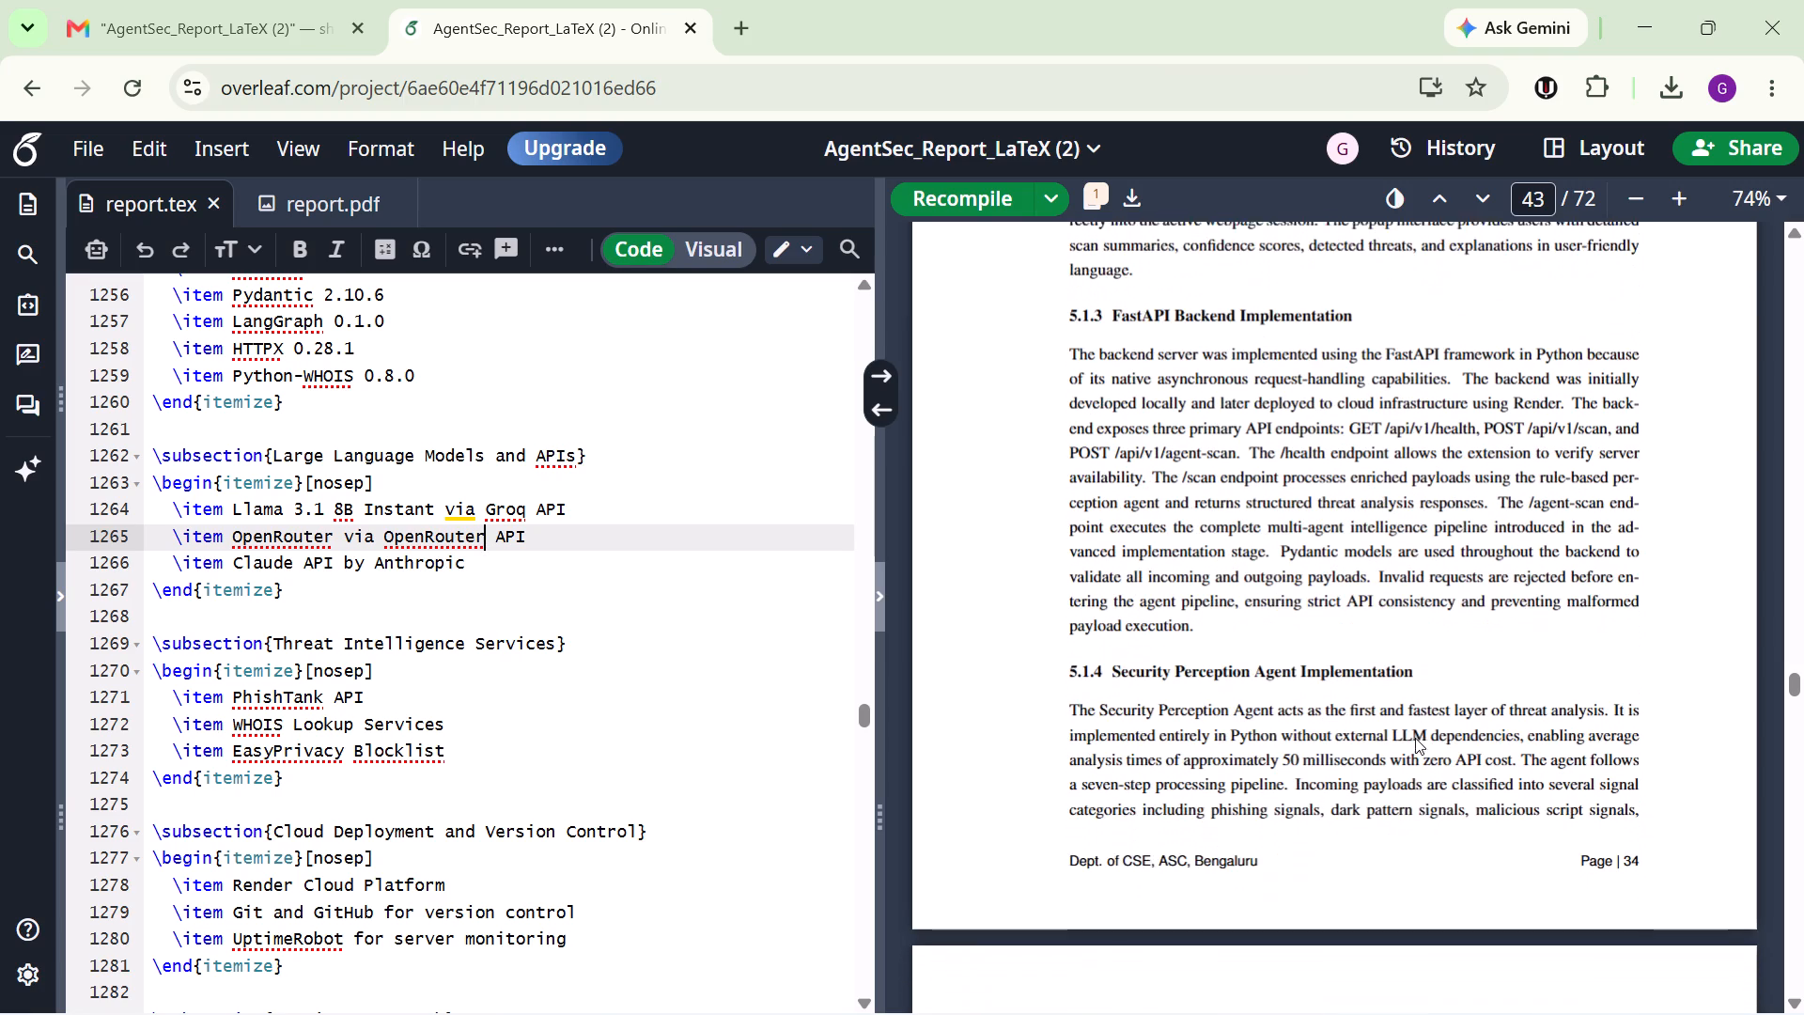
{"action": "scroll", "coordinate": [1415, 738], "scroll_direction": "down", "scroll_amount": 4}
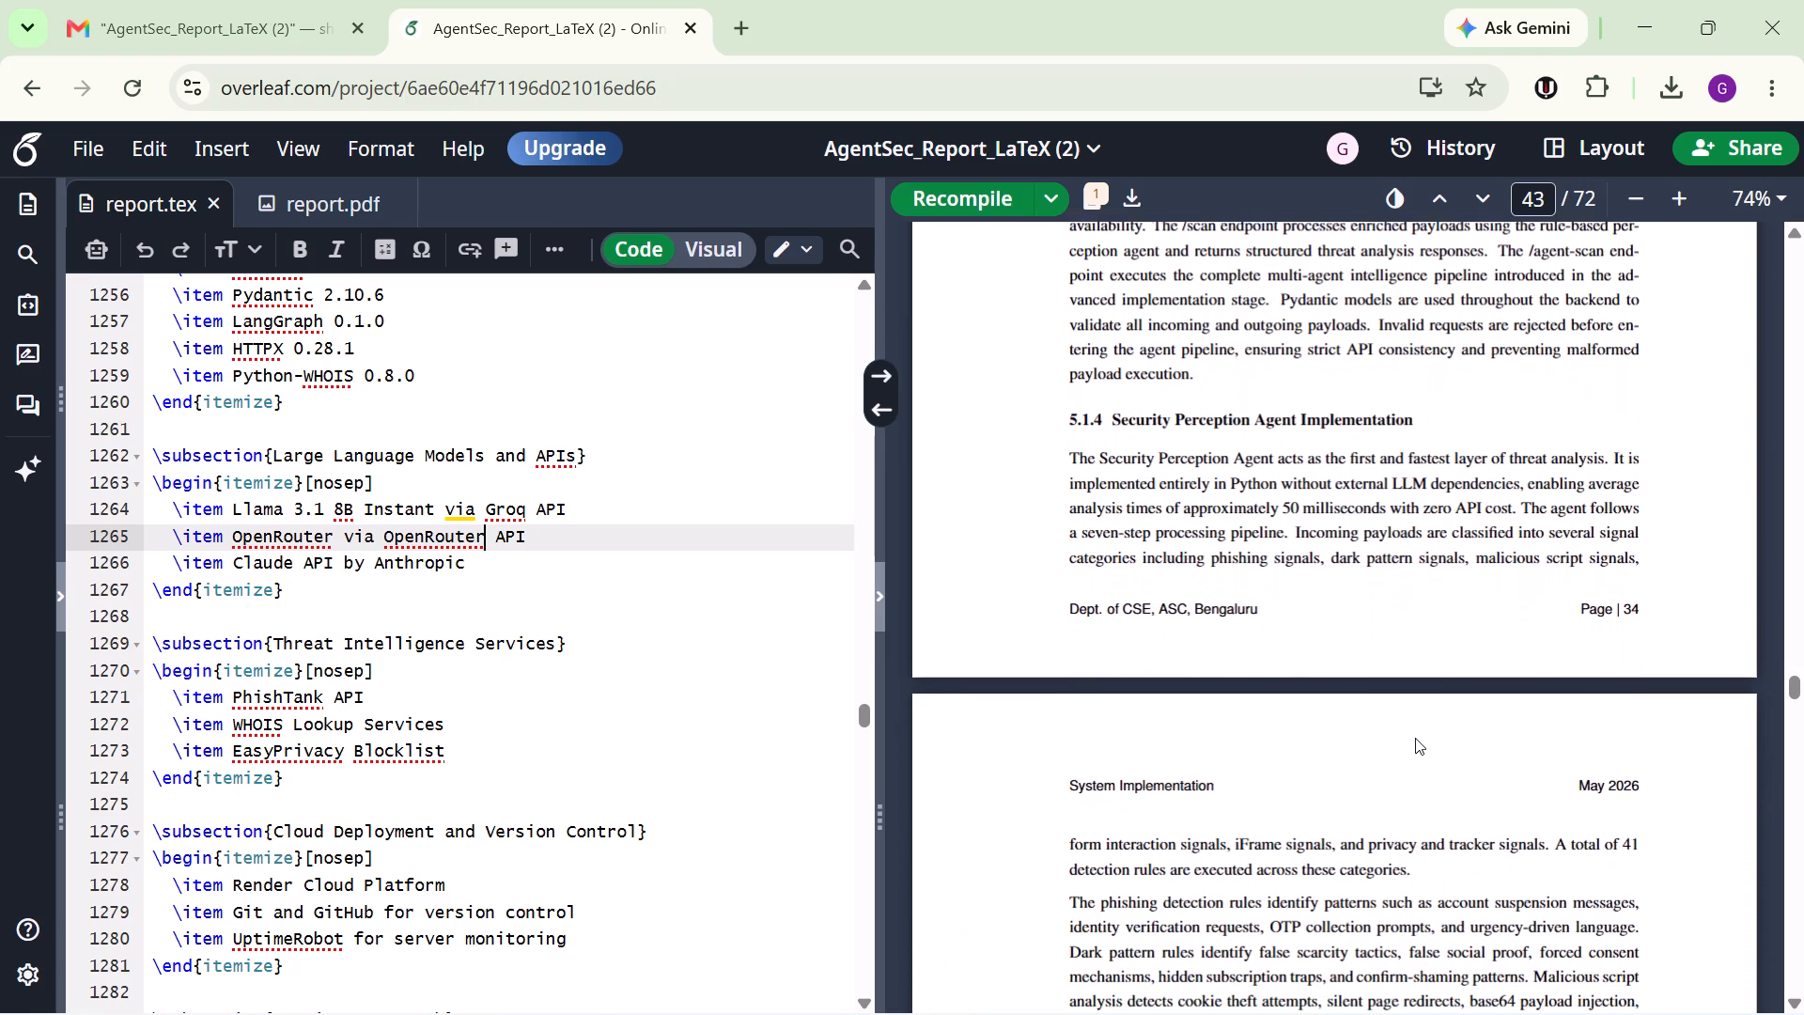
{"action": "scroll", "coordinate": [1415, 738], "scroll_direction": "down", "scroll_amount": 4}
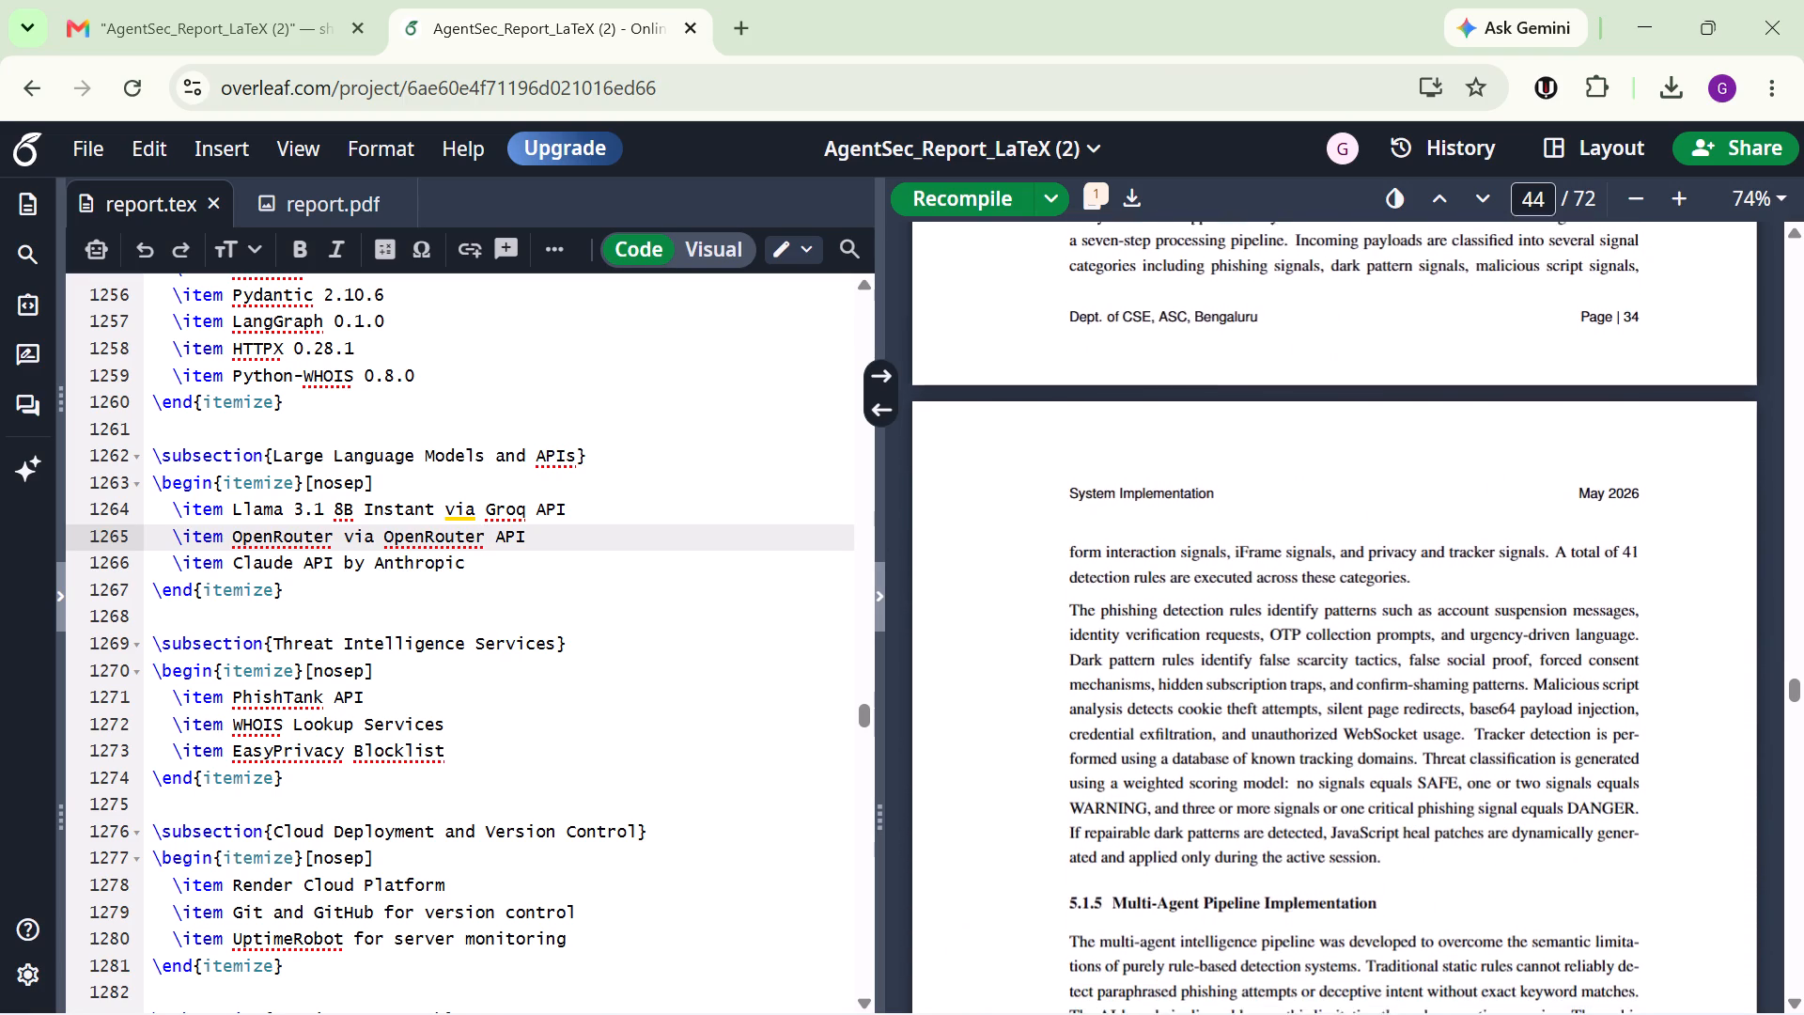
{"action": "scroll", "coordinate": [1415, 738], "scroll_direction": "down", "scroll_amount": 2}
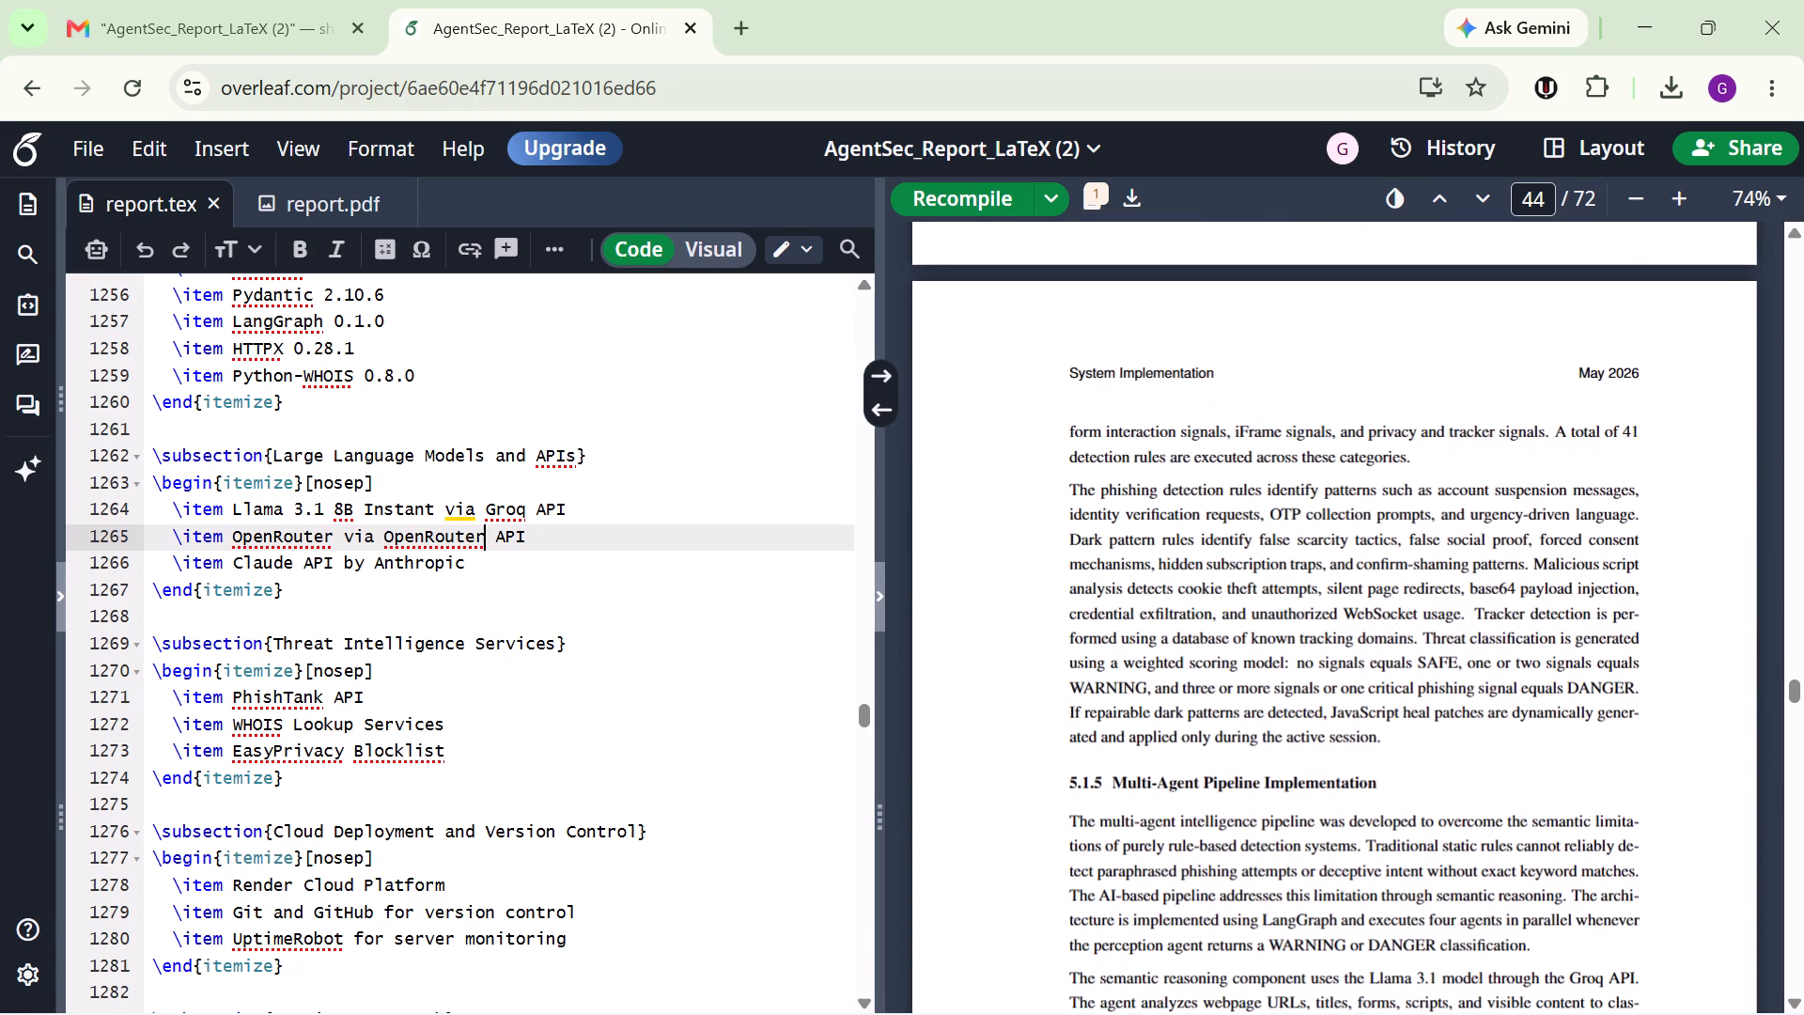
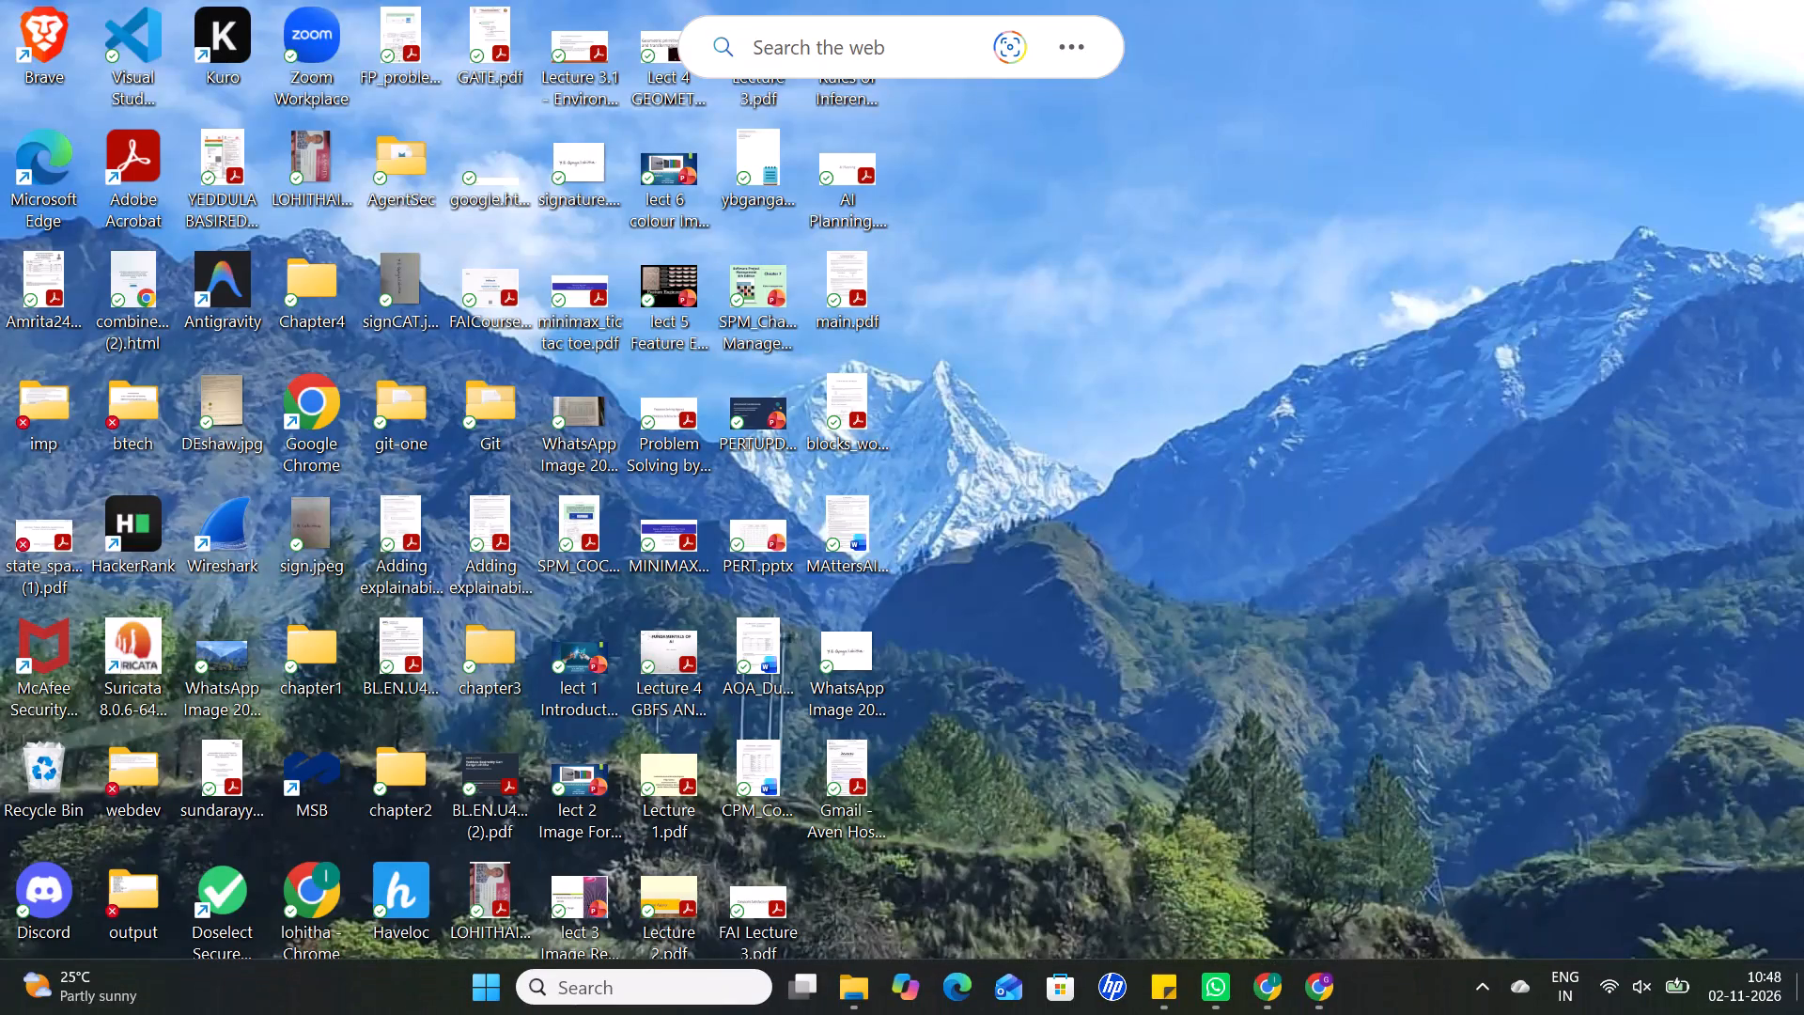
Switch to the Chrome window with the AgentSec_Report_LaTeX (2) project in Overleaf.
{"action": "left_click", "coordinate": [1337, 991]}
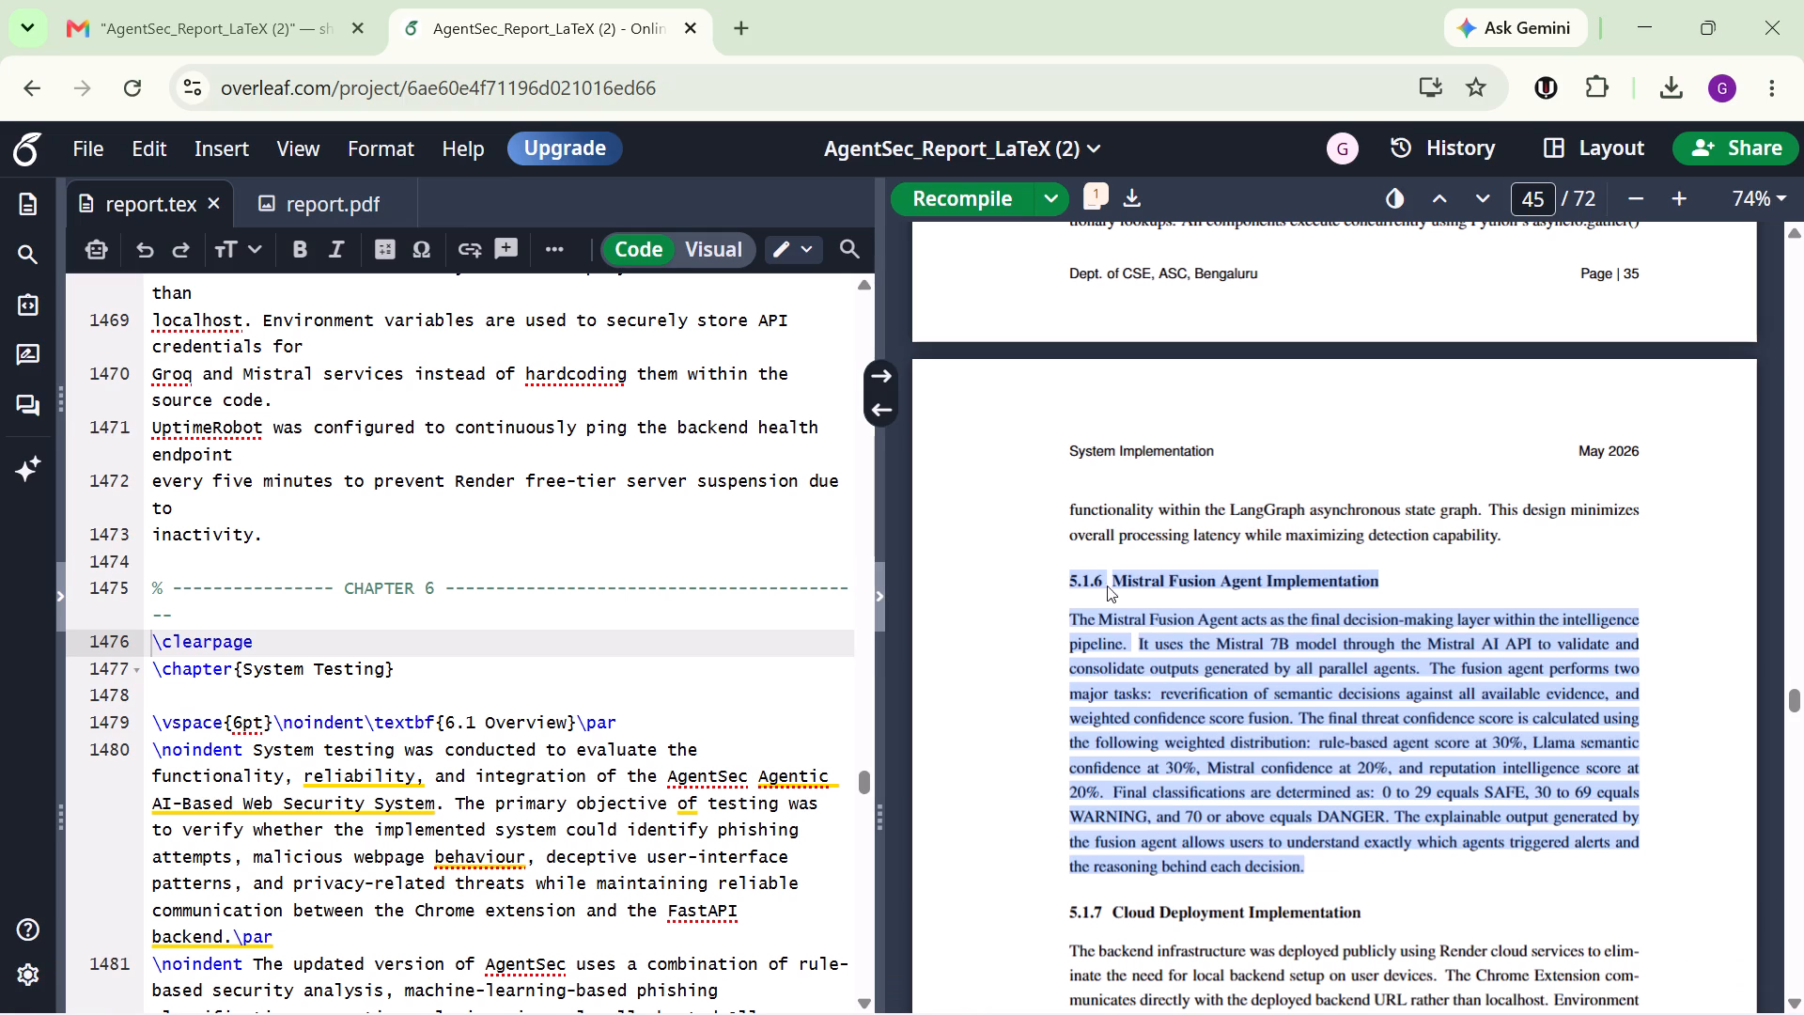
{"action": "scroll", "coordinate": [743, 640], "scroll_direction": "up", "scroll_amount": 2}
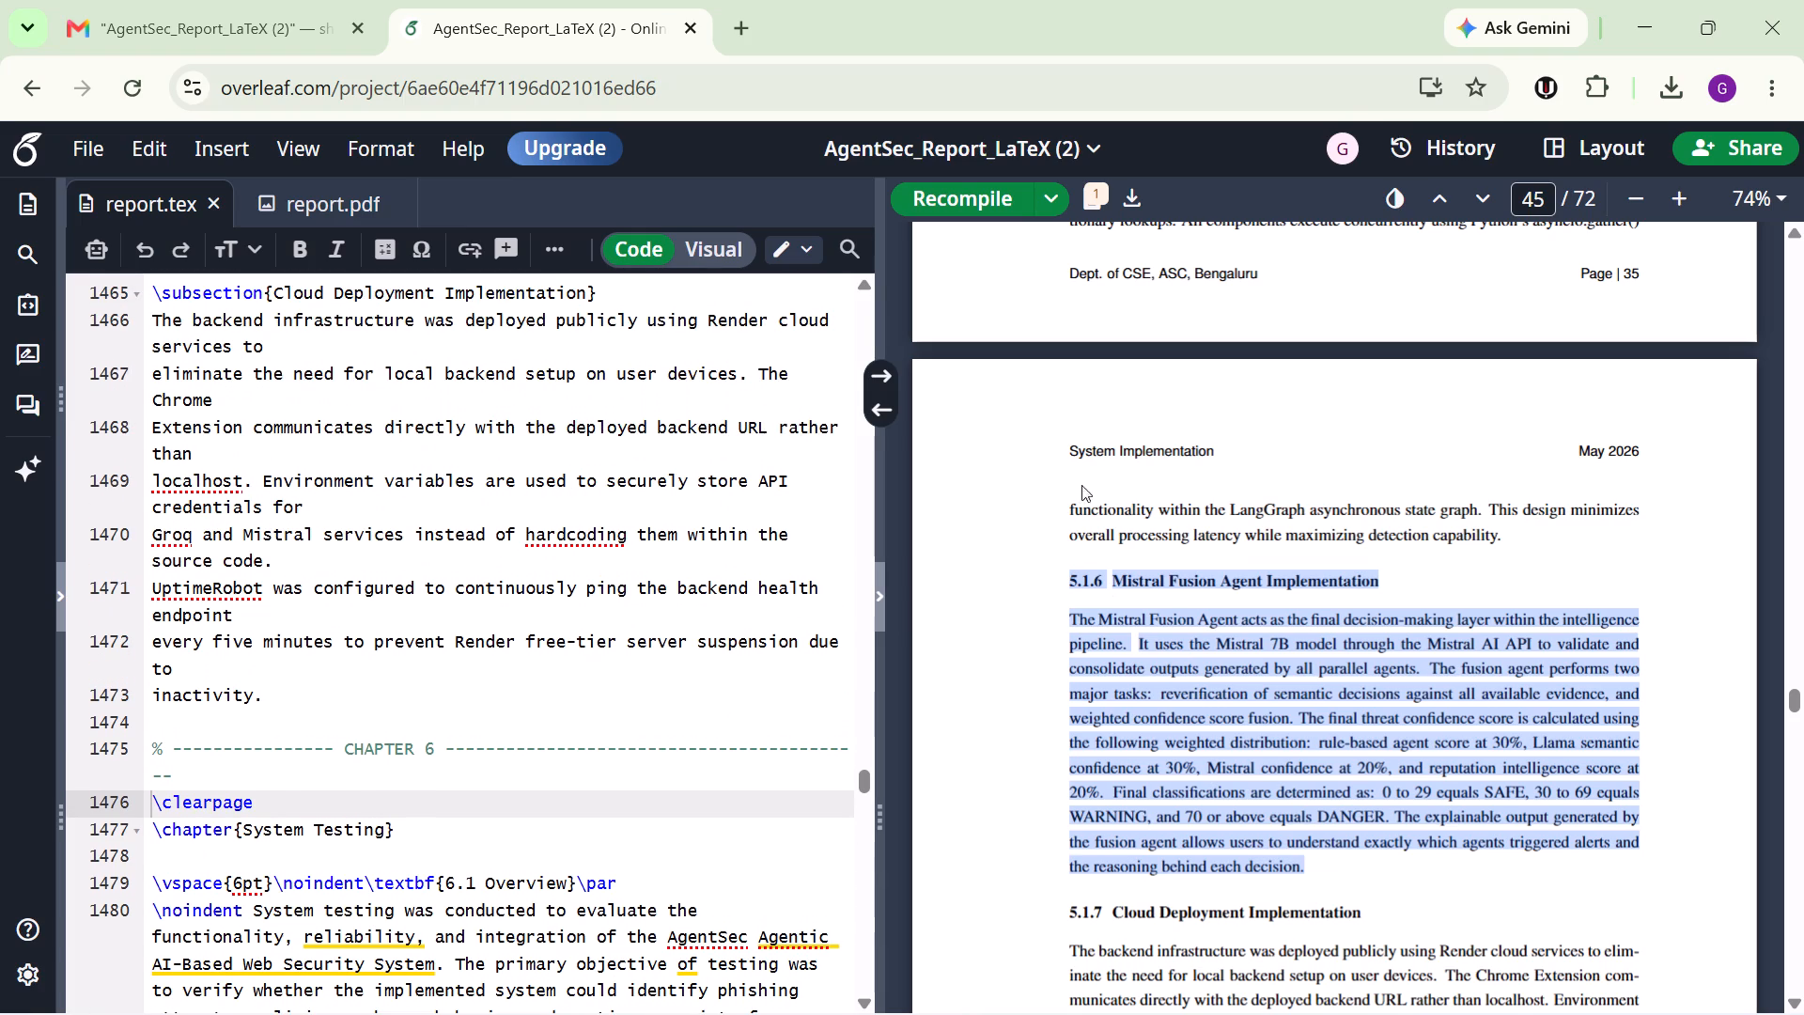
{"action": "scroll", "coordinate": [1263, 532], "scroll_direction": "up", "scroll_amount": 6}
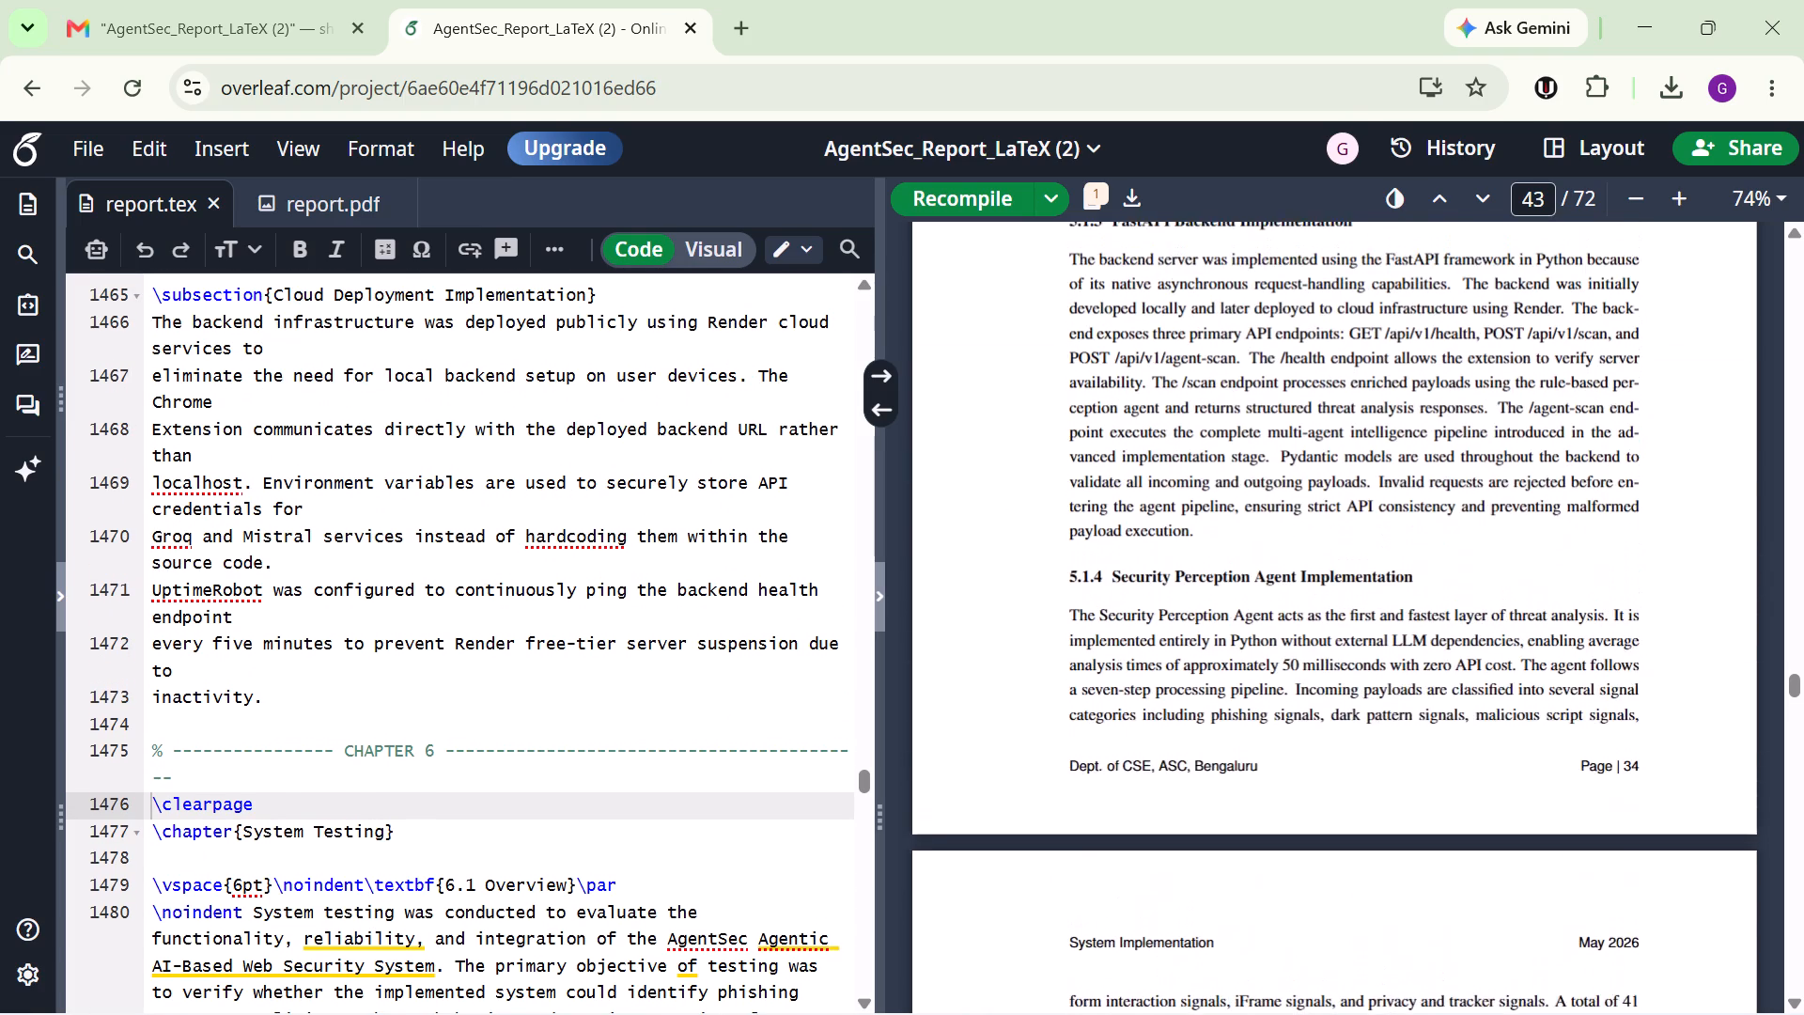
{"action": "scroll", "coordinate": [1263, 532], "scroll_direction": "up", "scroll_amount": 5}
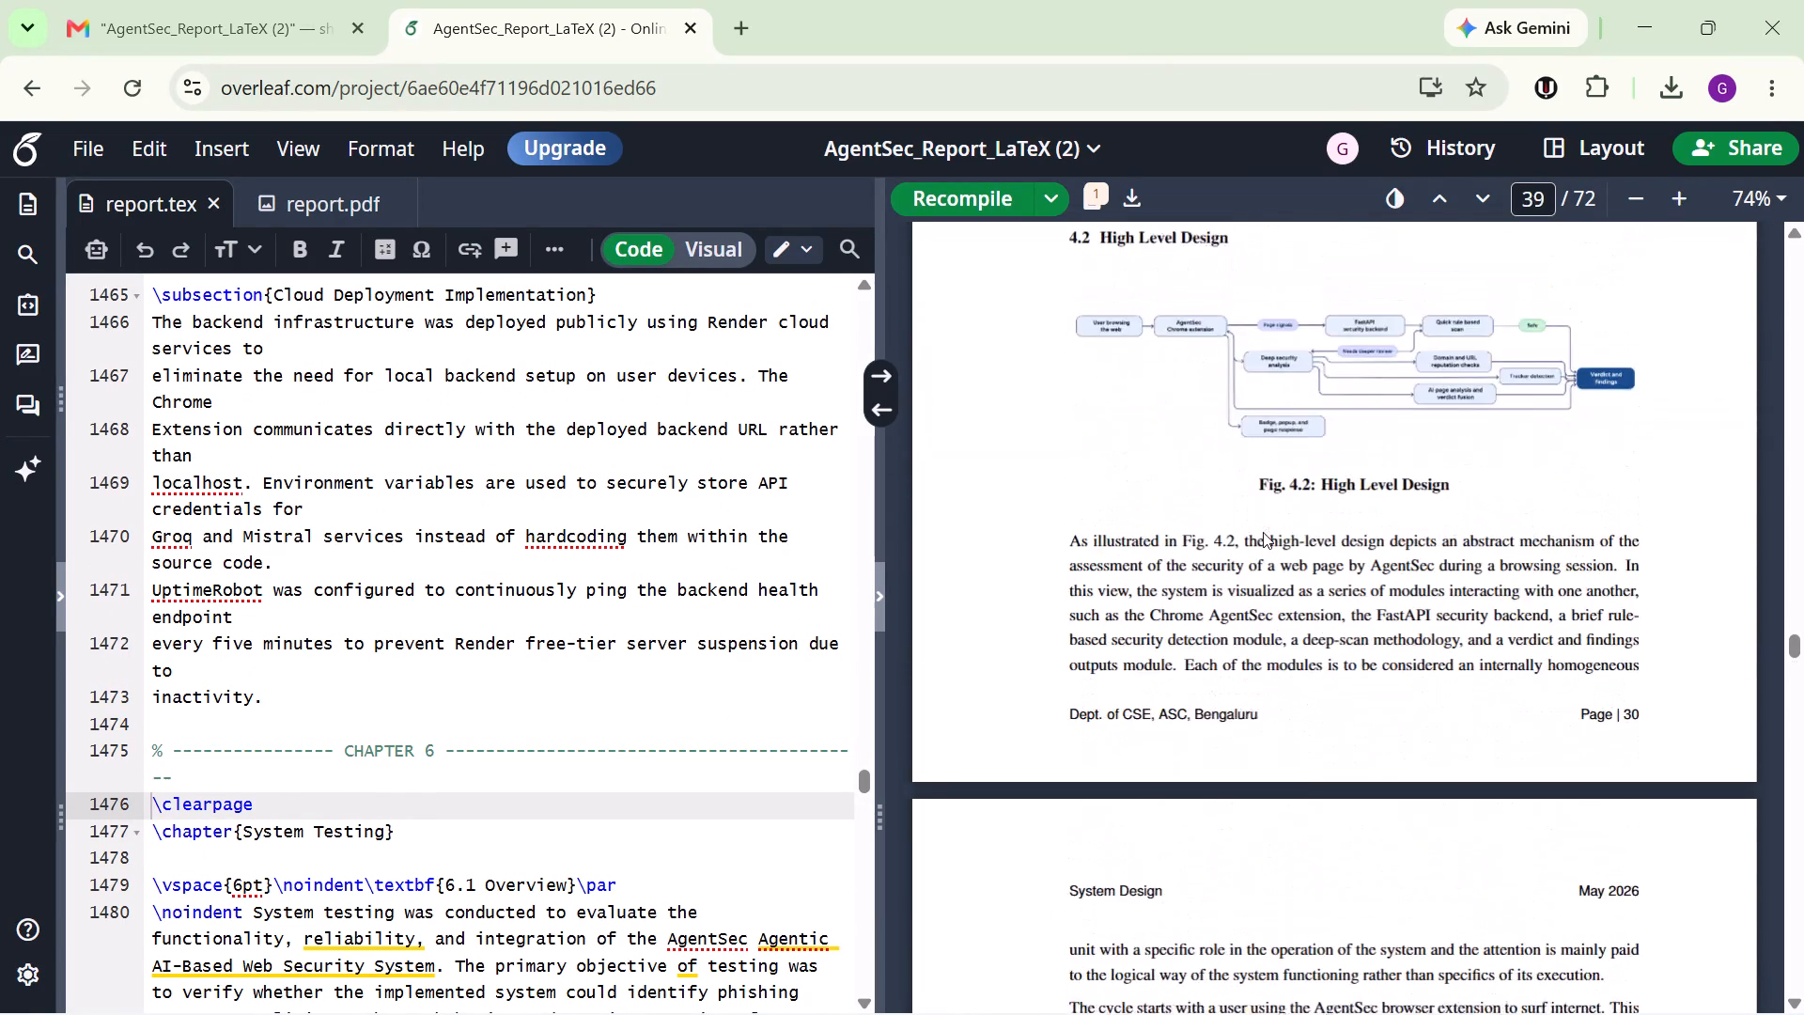
{"action": "scroll", "coordinate": [1263, 532], "scroll_direction": "up", "scroll_amount": 6}
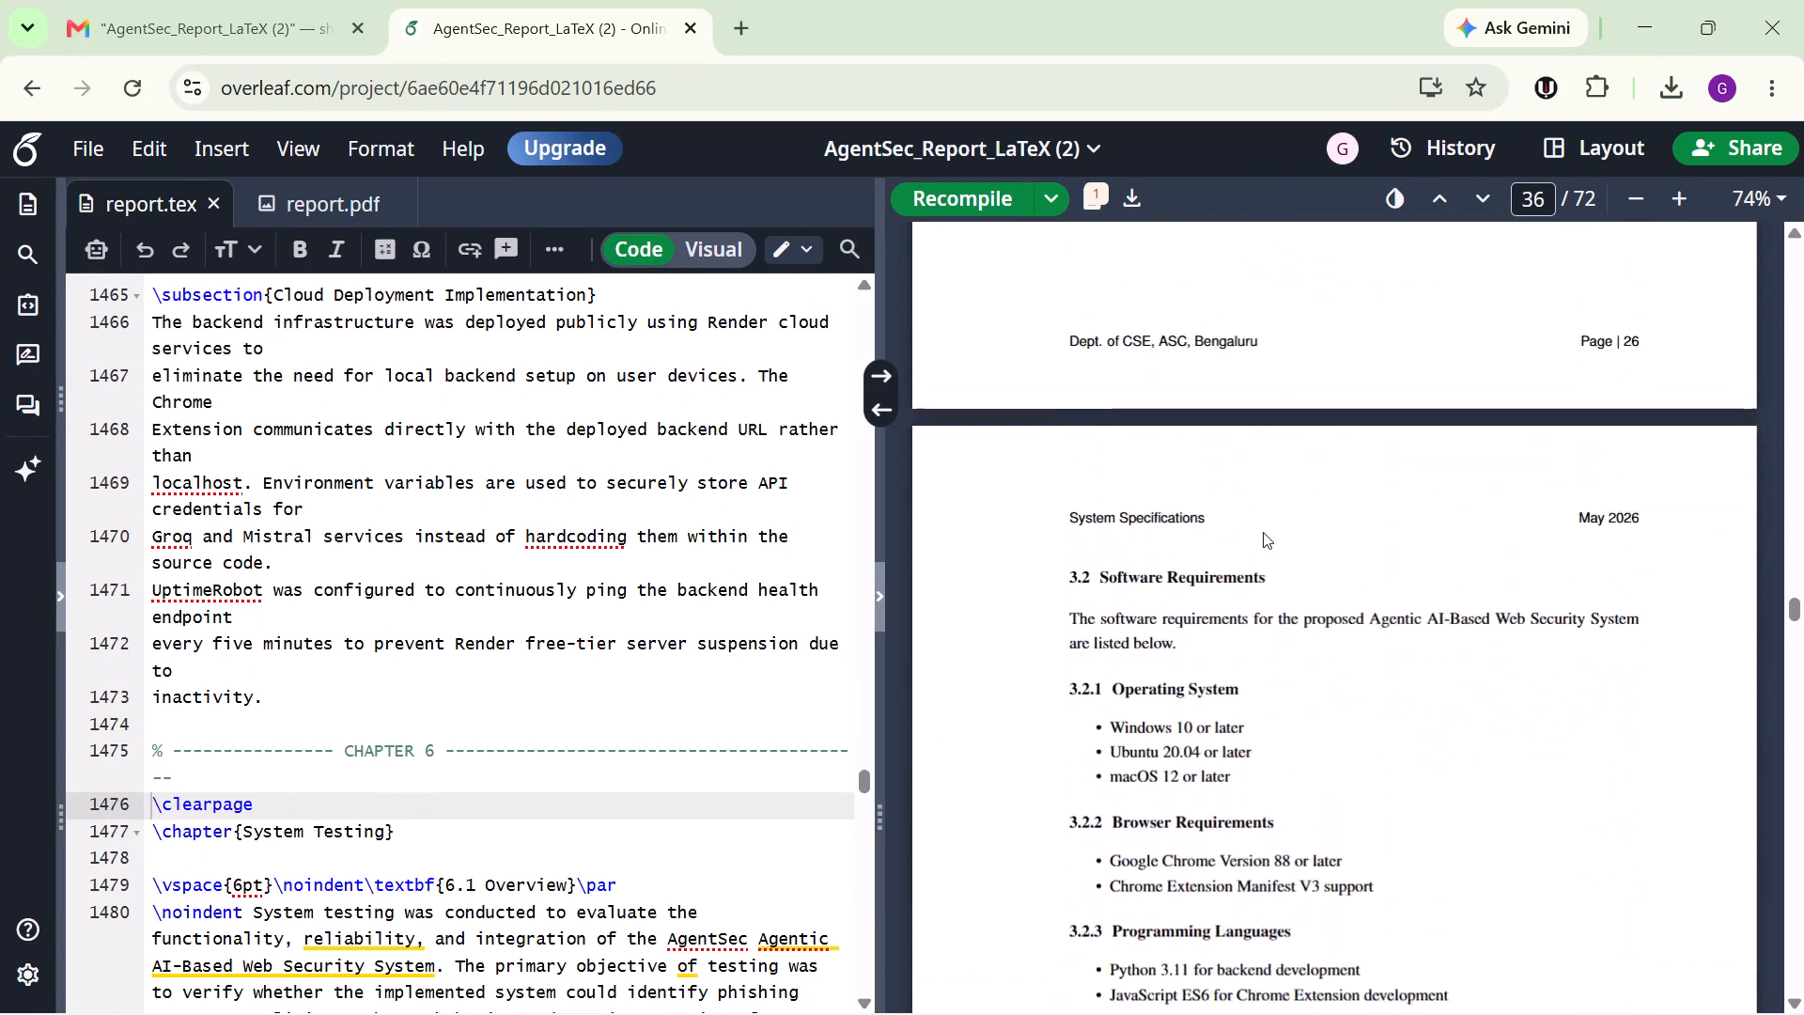
{"action": "scroll", "coordinate": [1263, 532], "scroll_direction": "down", "scroll_amount": 6}
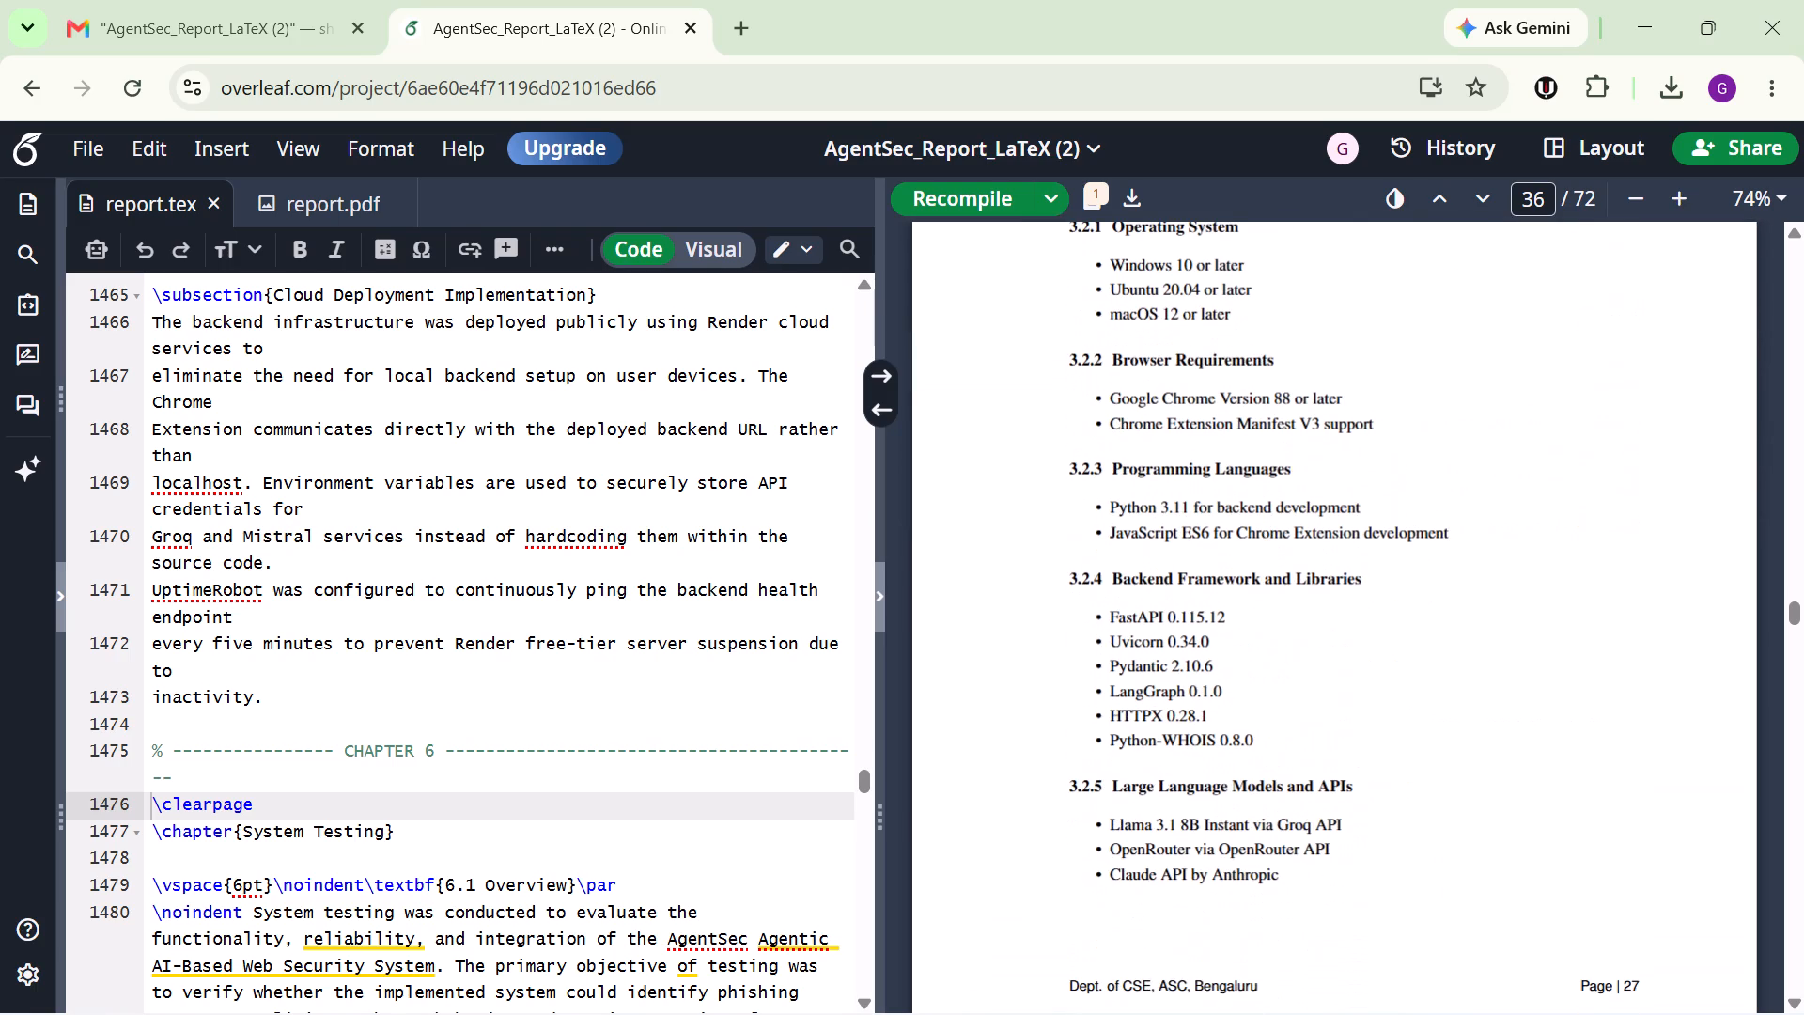
{"action": "scroll", "coordinate": [1265, 708], "scroll_direction": "down", "scroll_amount": 1}
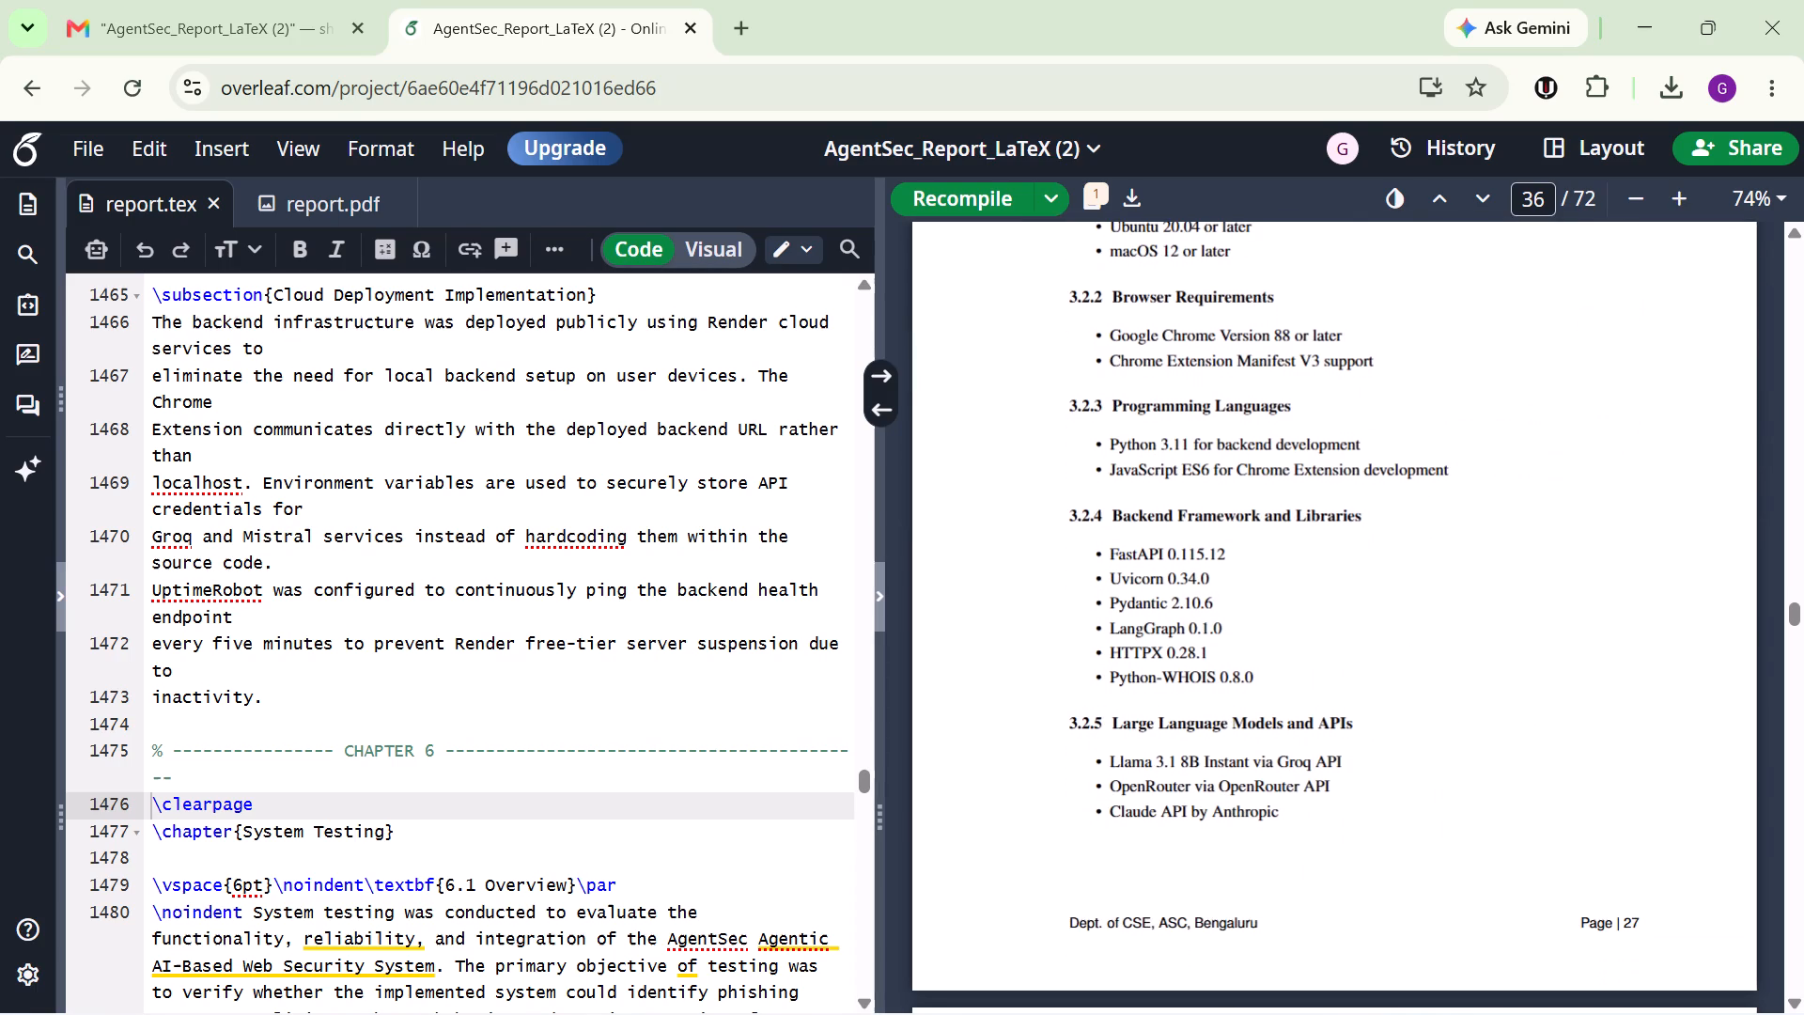
{"action": "double_click", "coordinate": [1273, 810]}
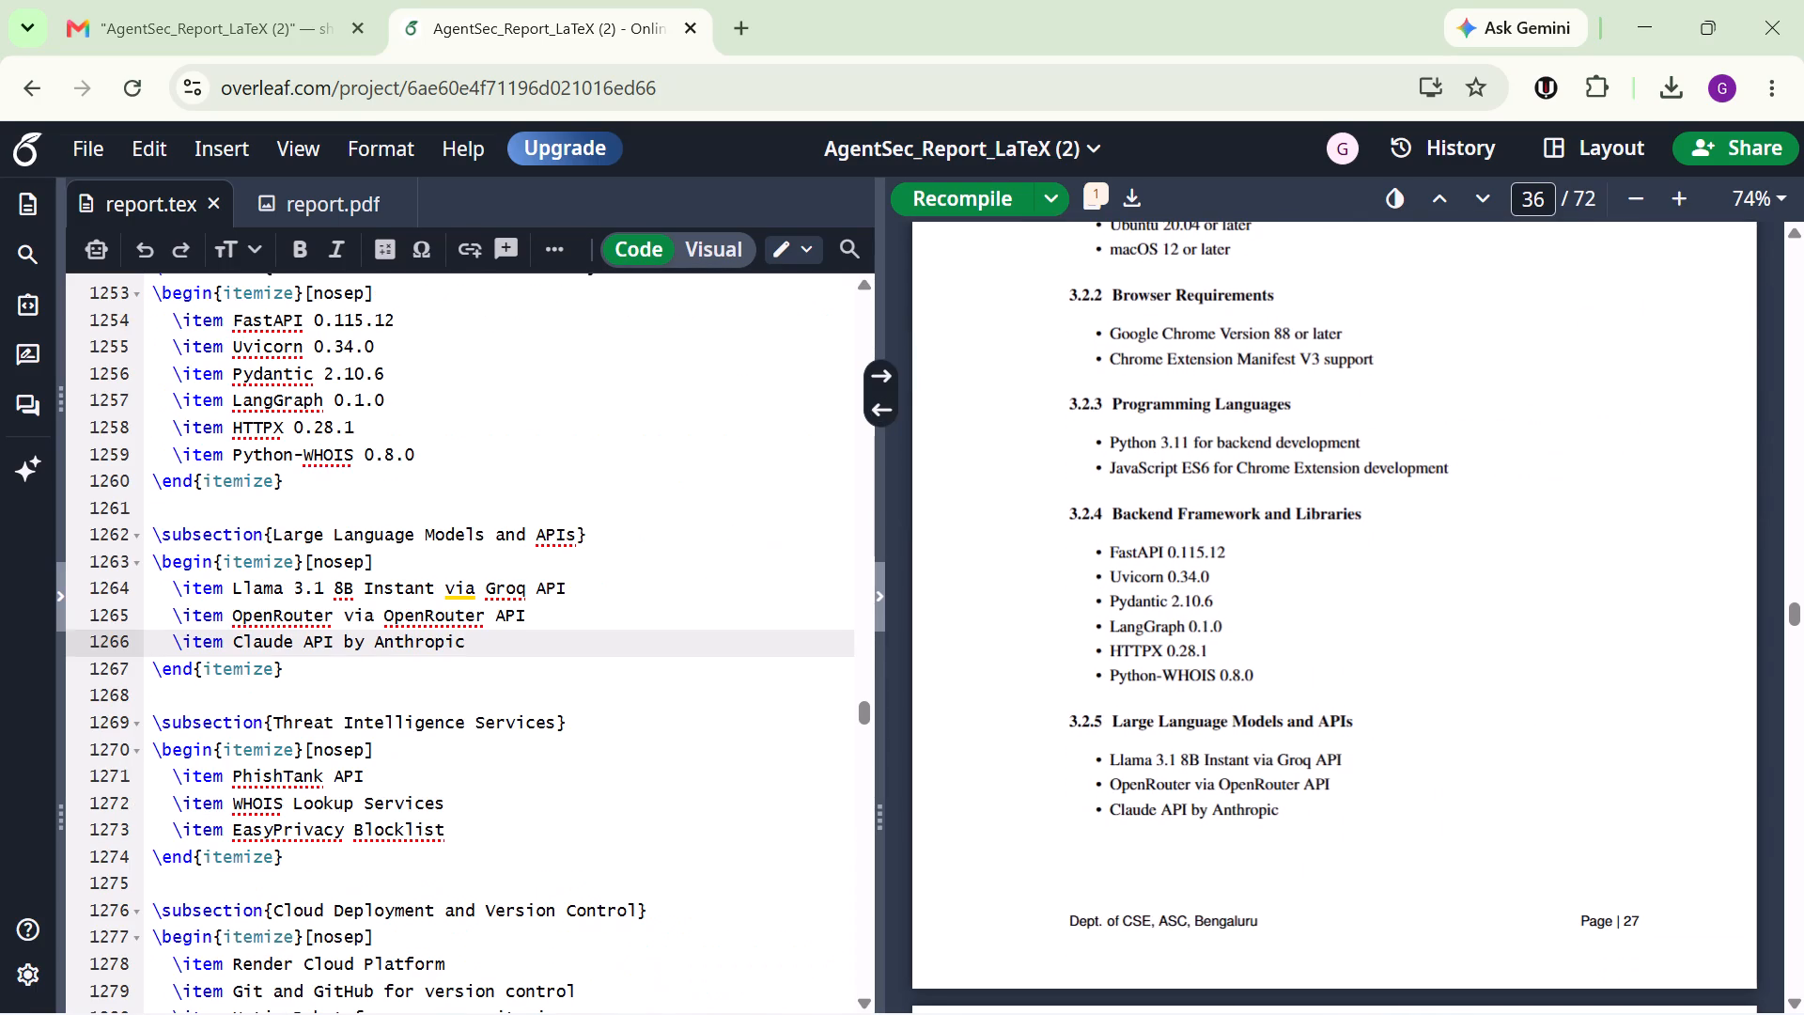
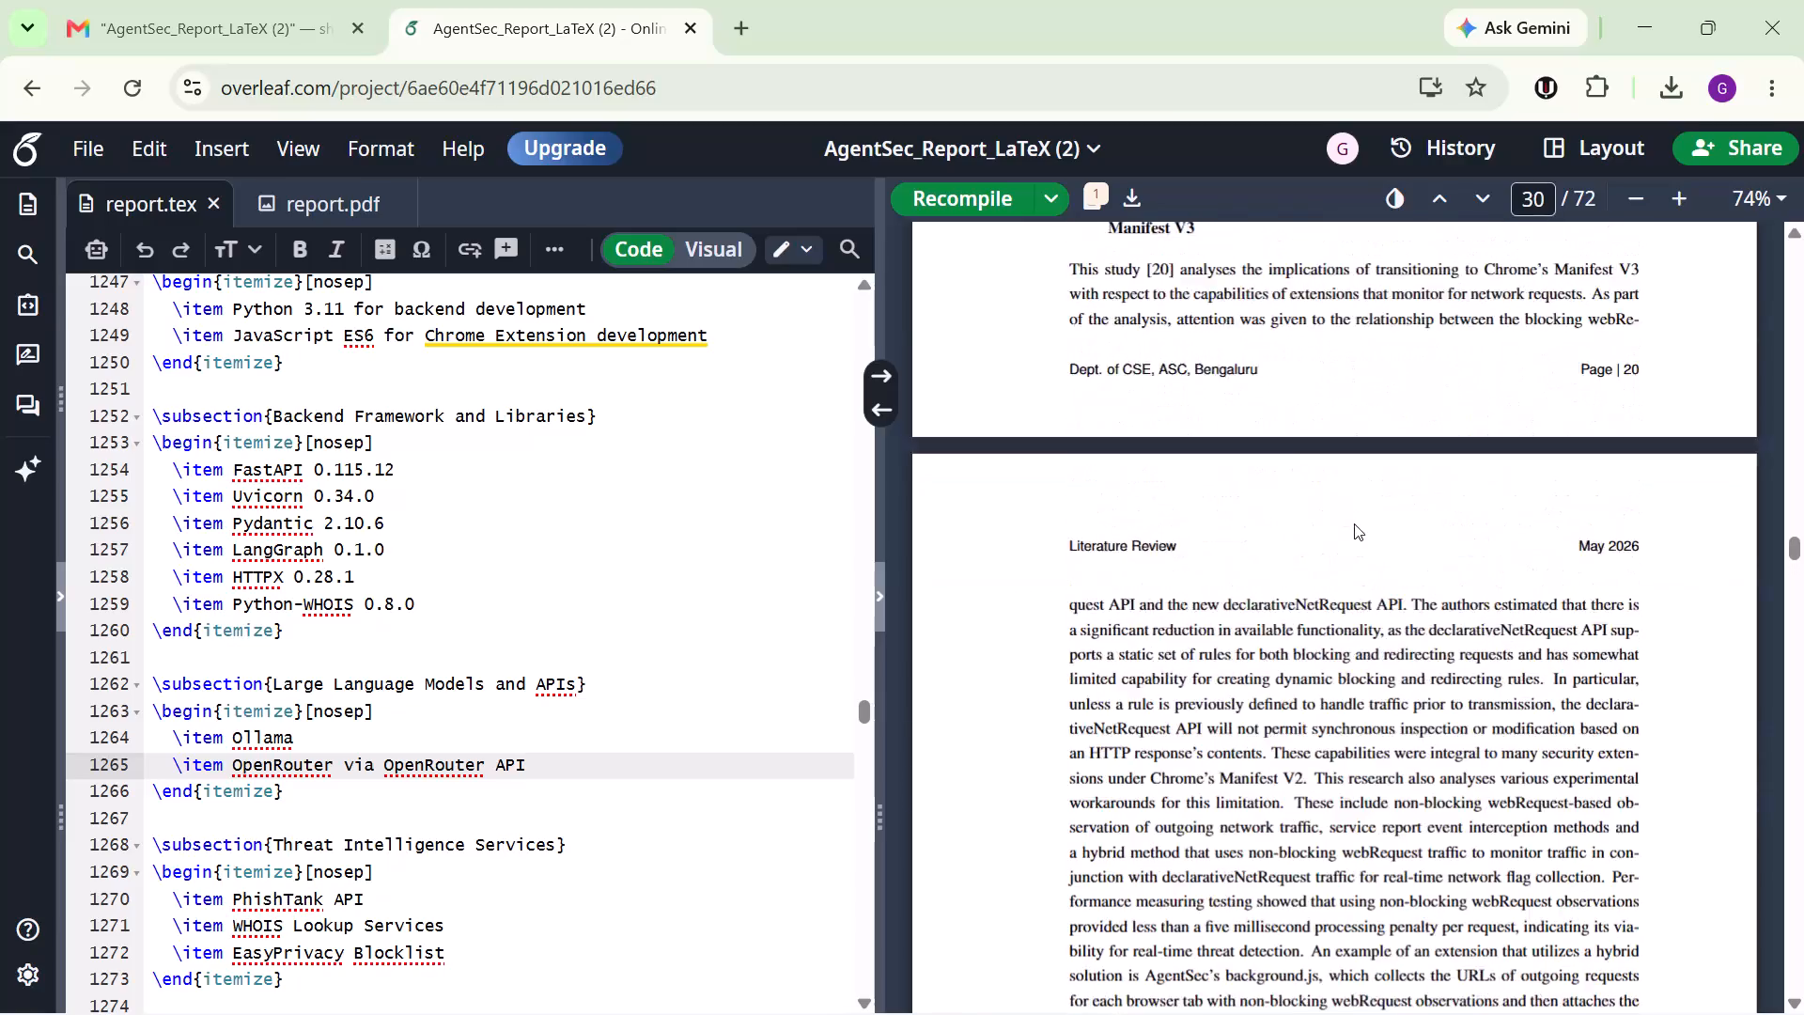
Review the compiled PDF's Literature Review chapter, roughly sections 2.12 to 2.25, checking the section text and order.
{"action": "scroll", "coordinate": [1354, 523], "scroll_direction": "up", "scroll_amount": 1}
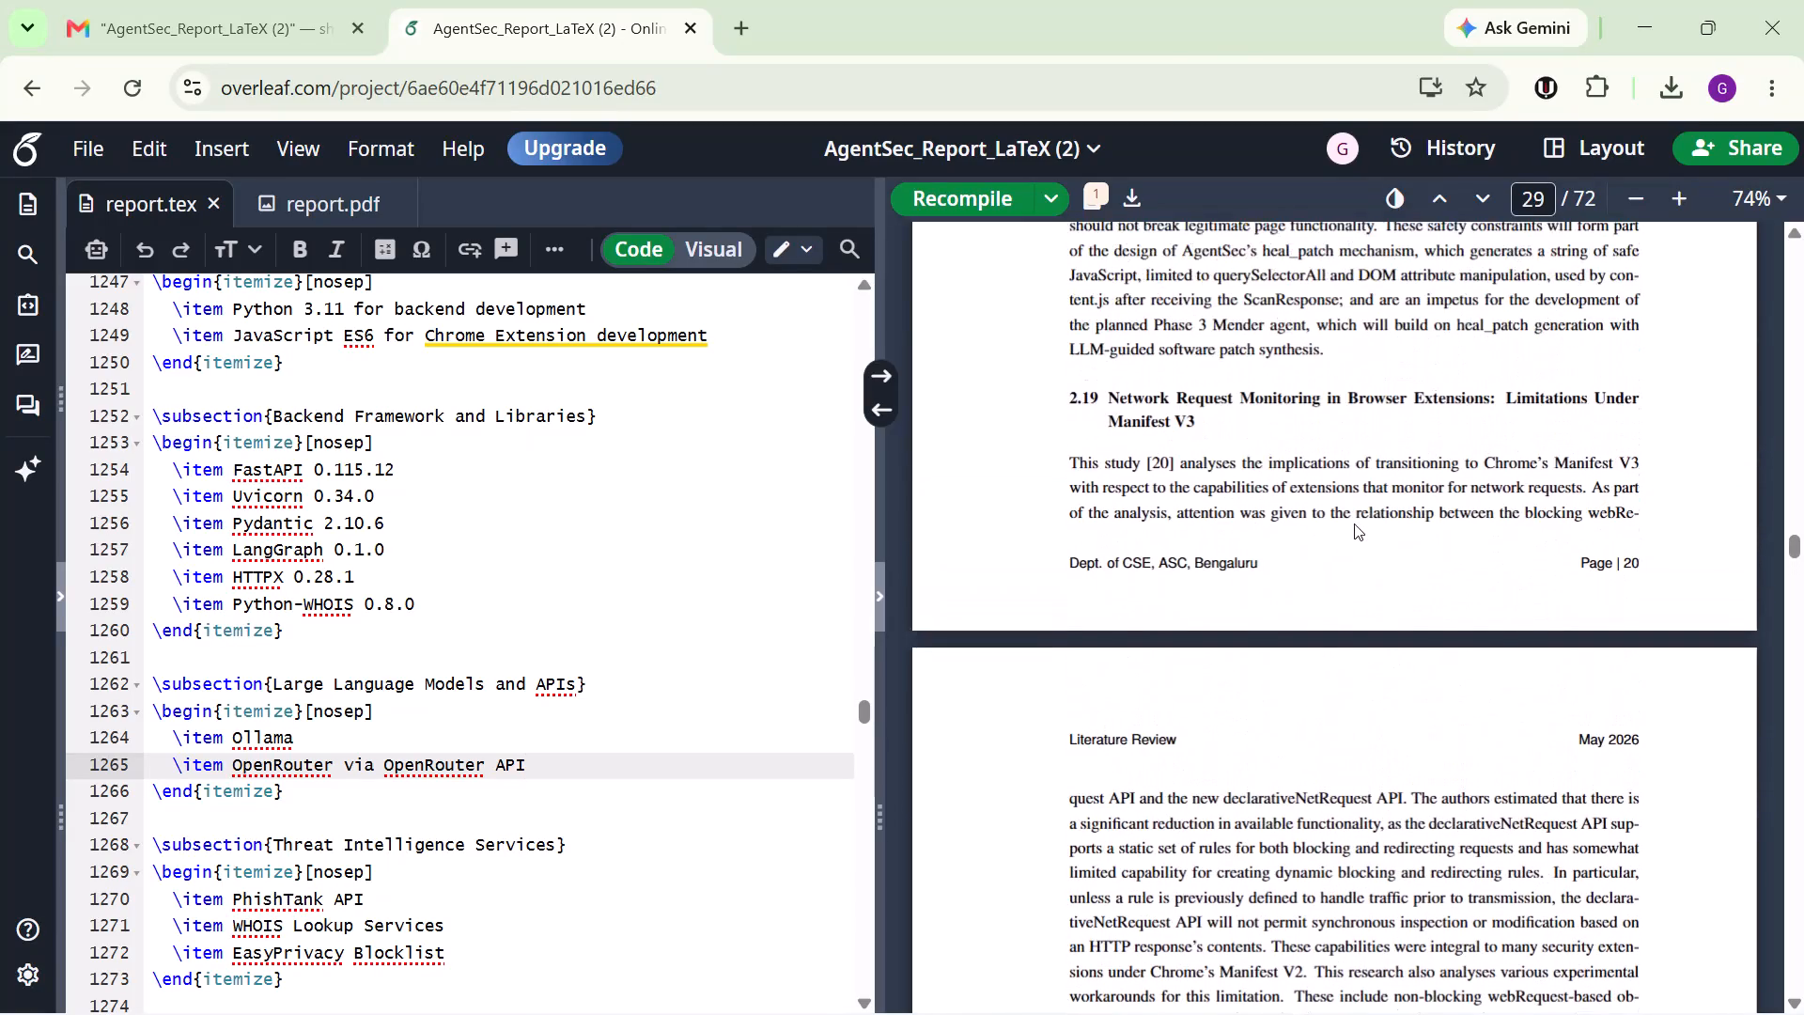
{"action": "scroll", "coordinate": [1354, 523], "scroll_direction": "up", "scroll_amount": 5}
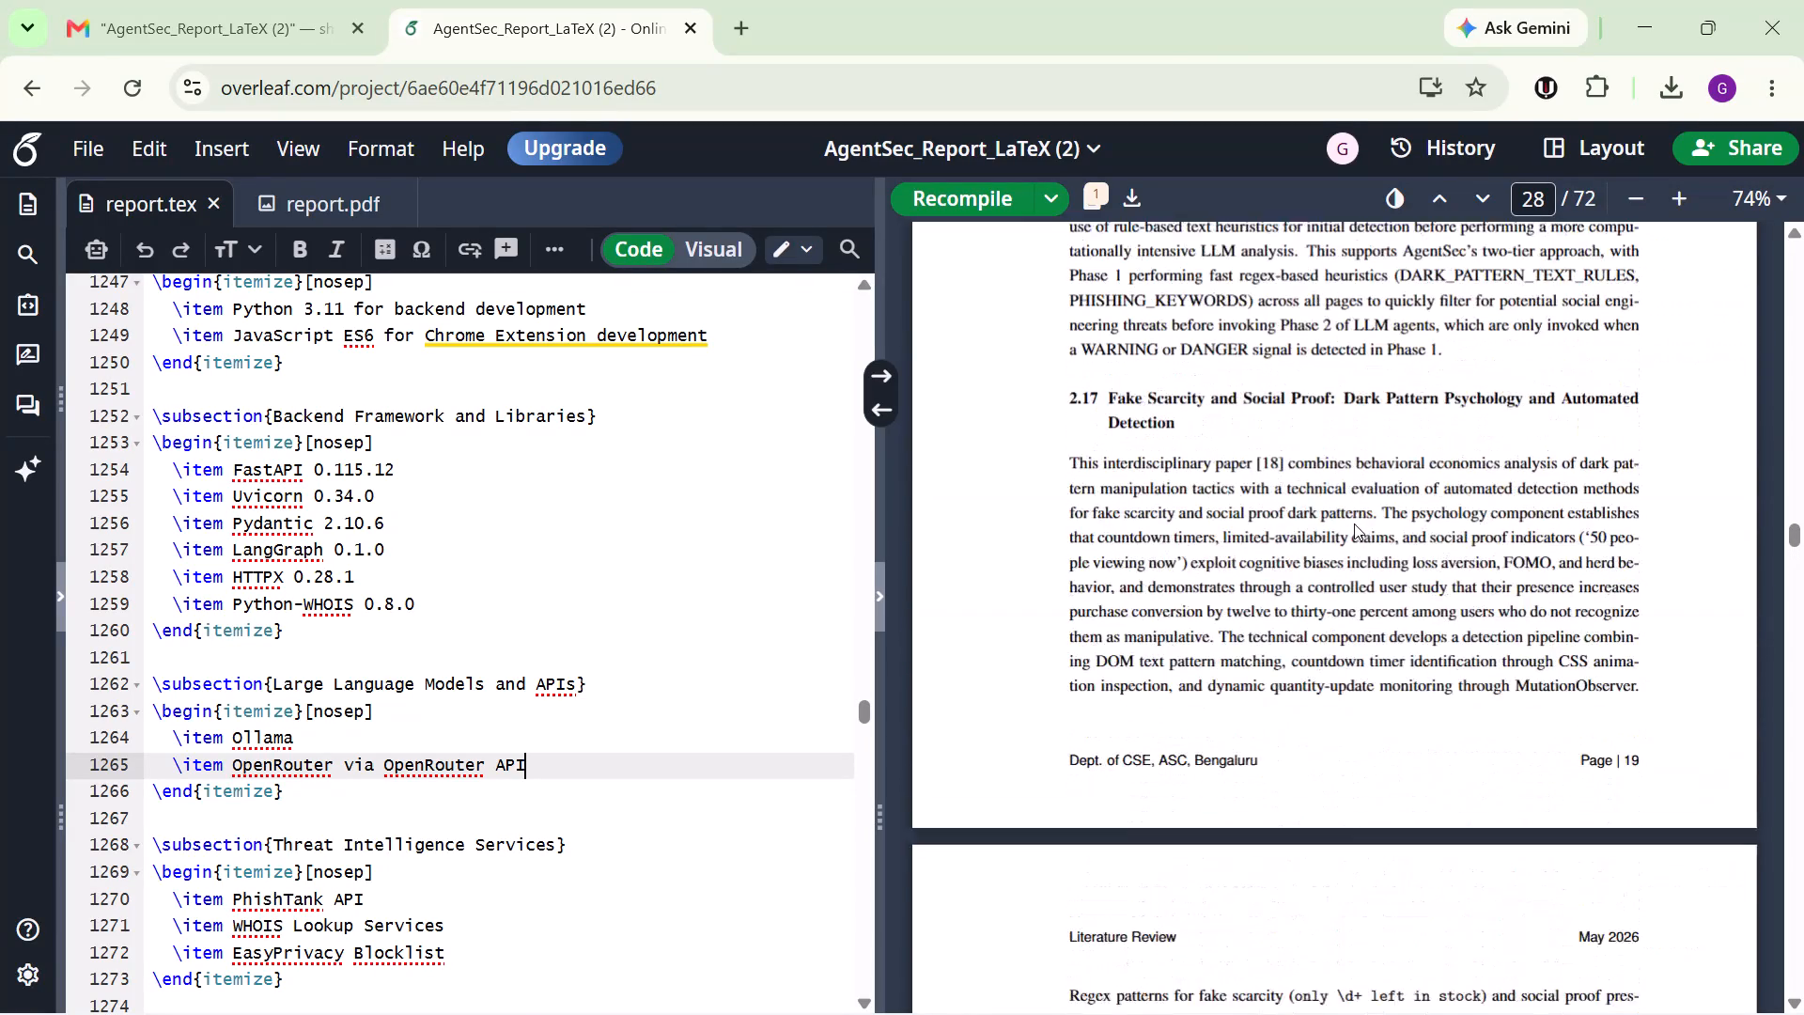
{"action": "scroll", "coordinate": [1354, 523], "scroll_direction": "up", "scroll_amount": 7}
{"action": "scroll", "coordinate": [1354, 523], "scroll_direction": "down", "scroll_amount": 2}
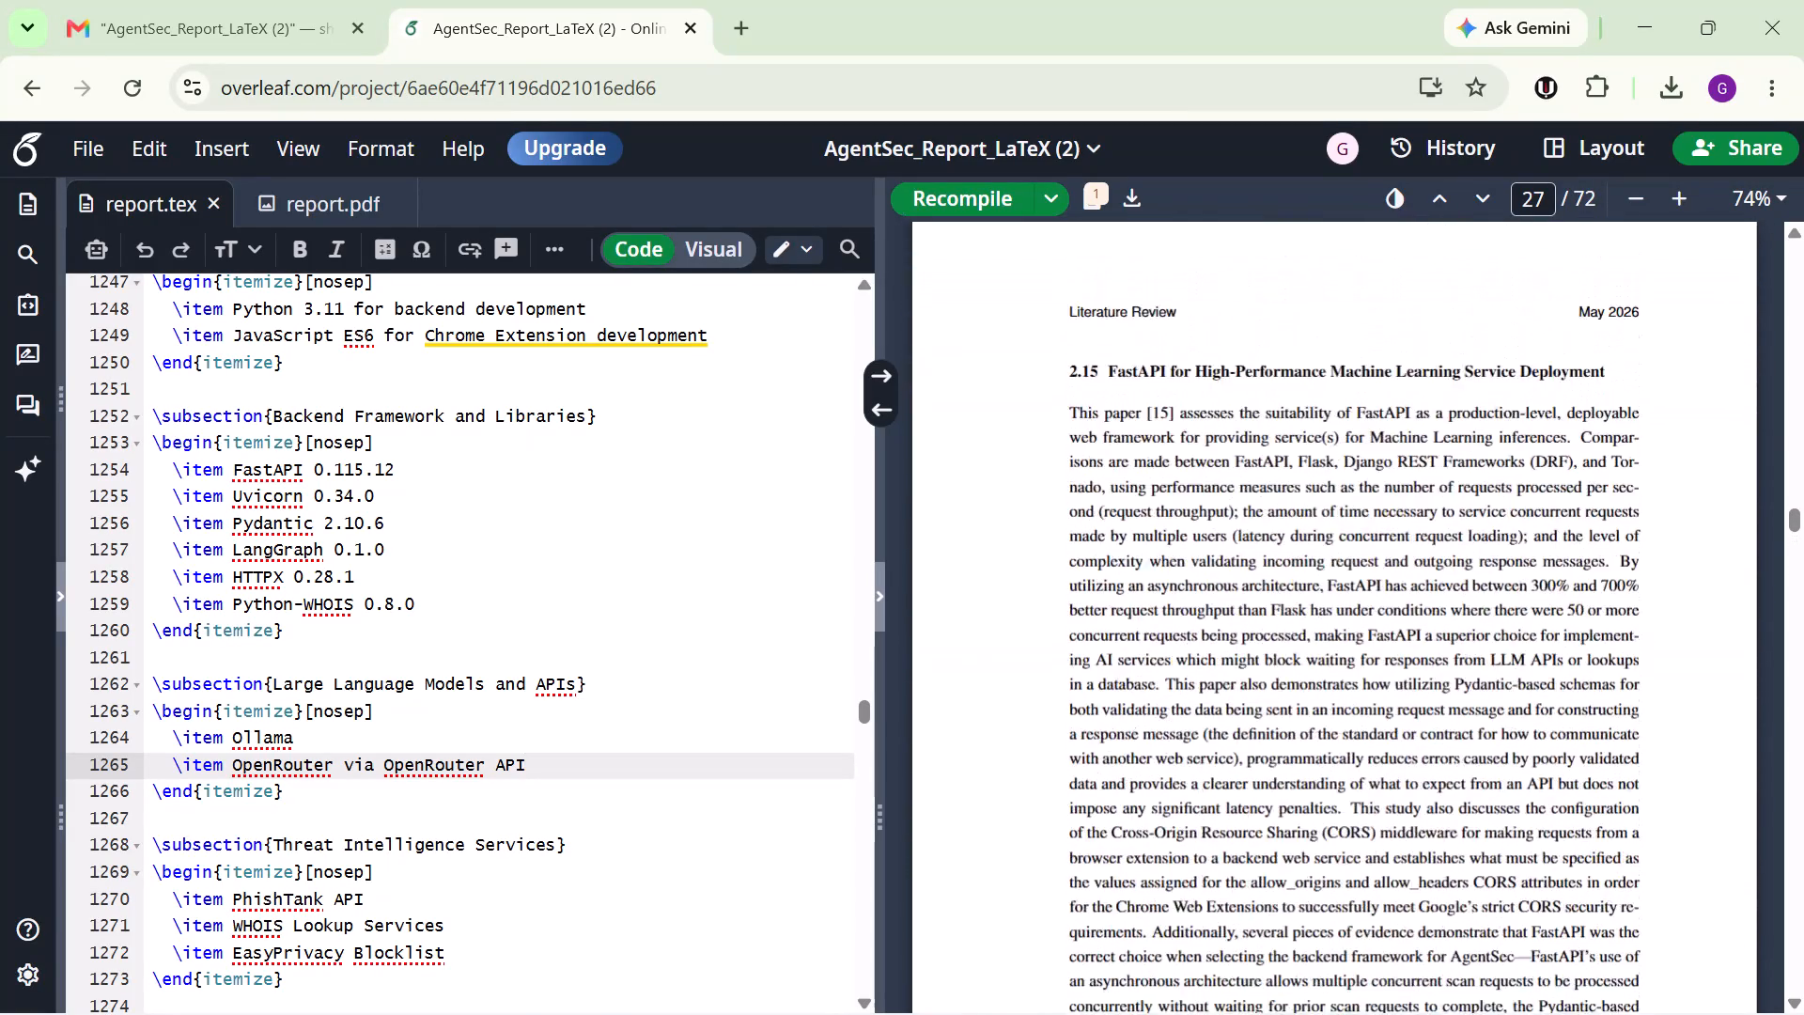
{"action": "scroll", "coordinate": [1354, 523], "scroll_direction": "down", "scroll_amount": 6}
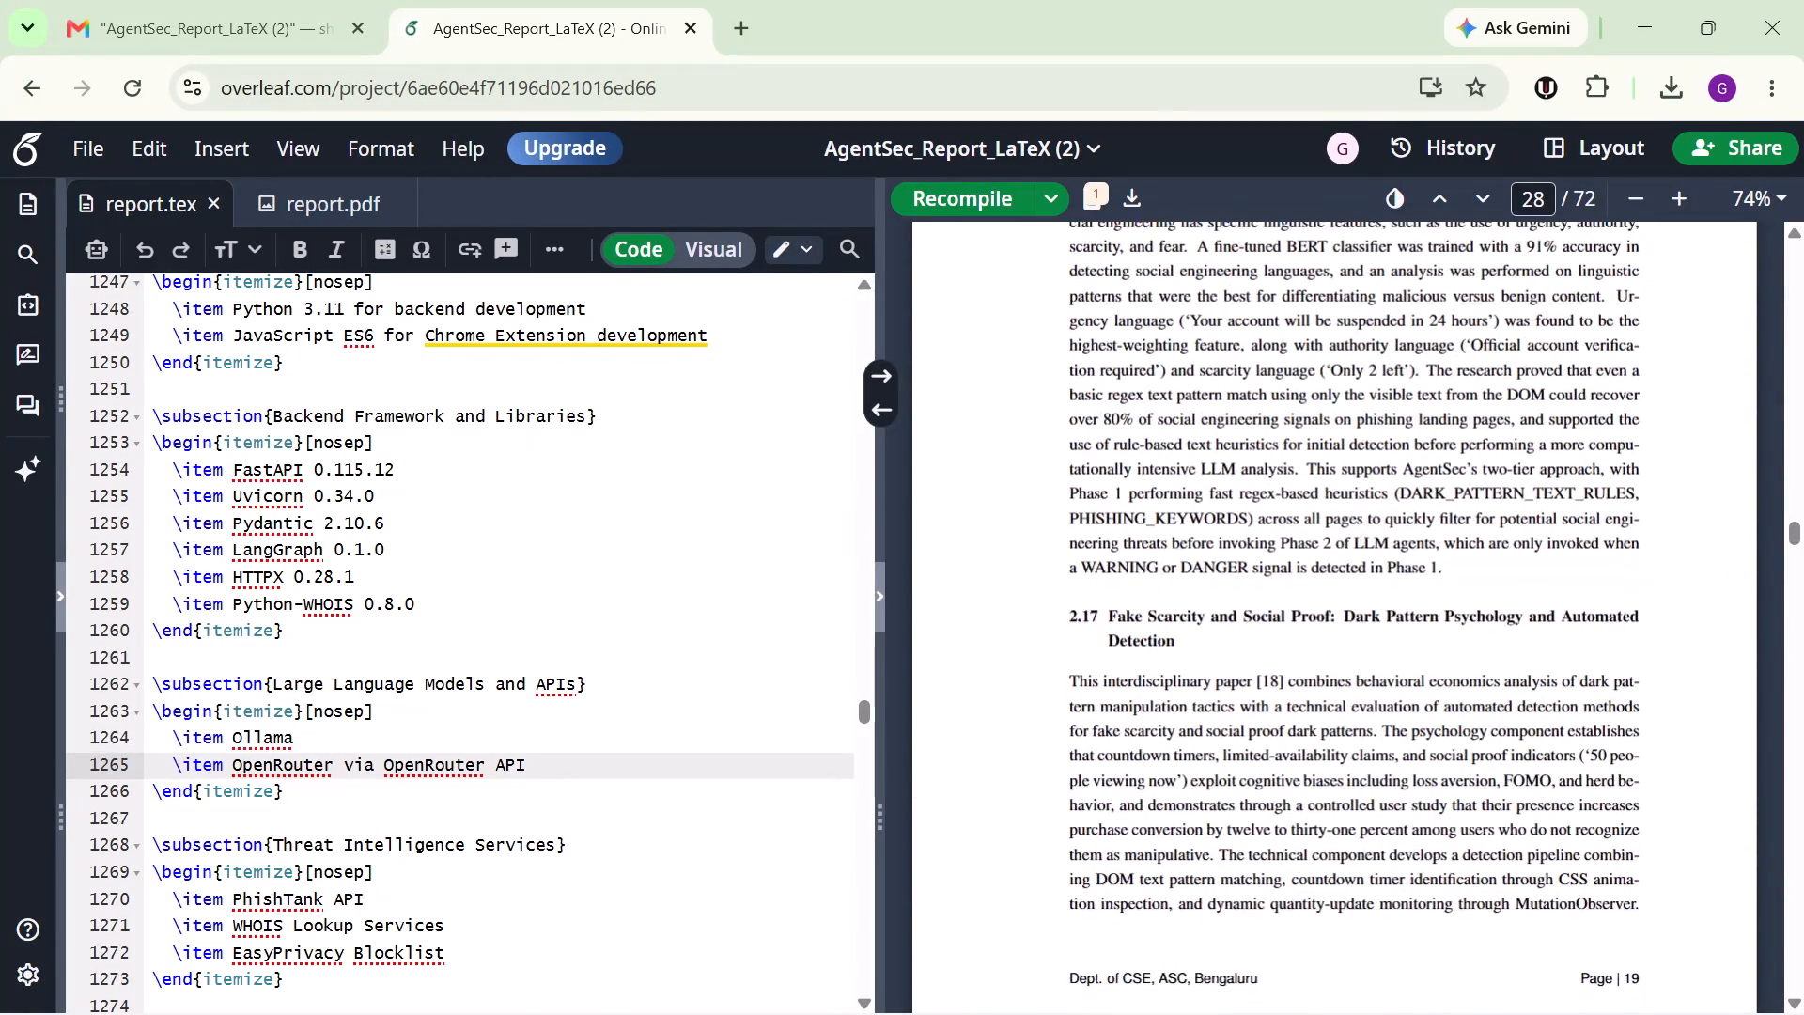
{"action": "scroll", "coordinate": [1354, 523], "scroll_direction": "down", "scroll_amount": 4}
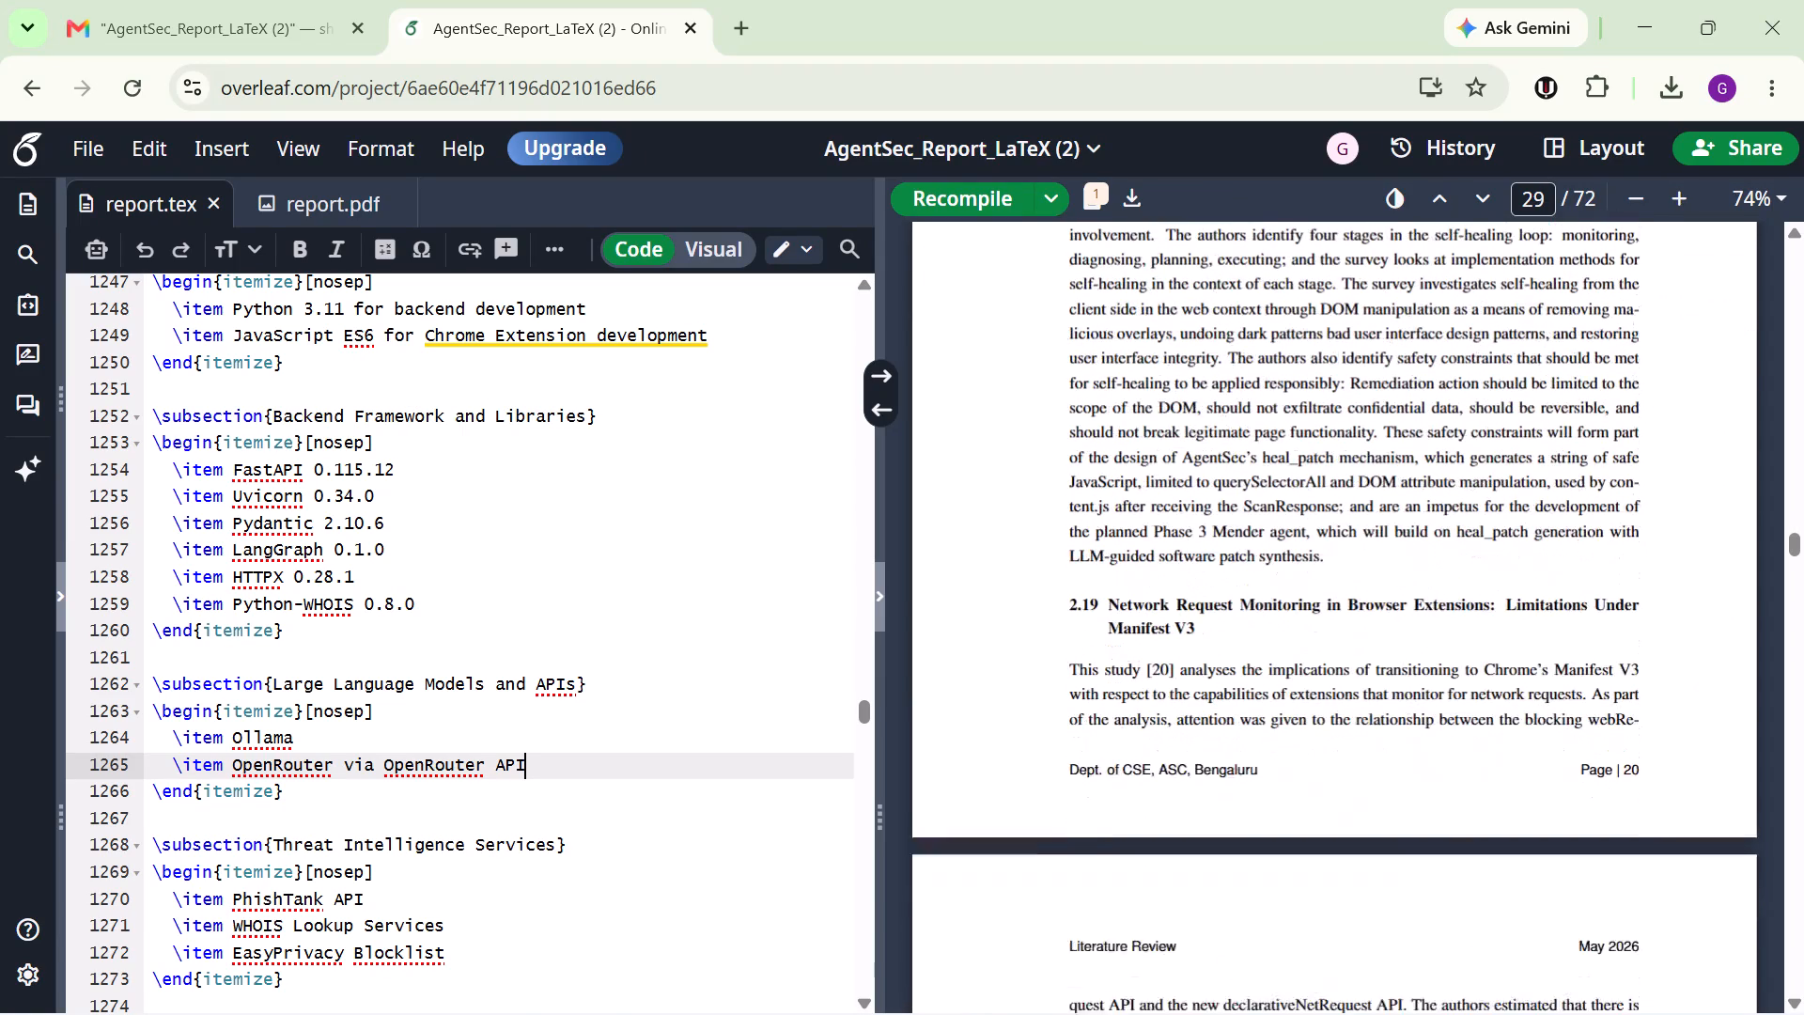
{"action": "scroll", "coordinate": [1354, 523], "scroll_direction": "down", "scroll_amount": 9}
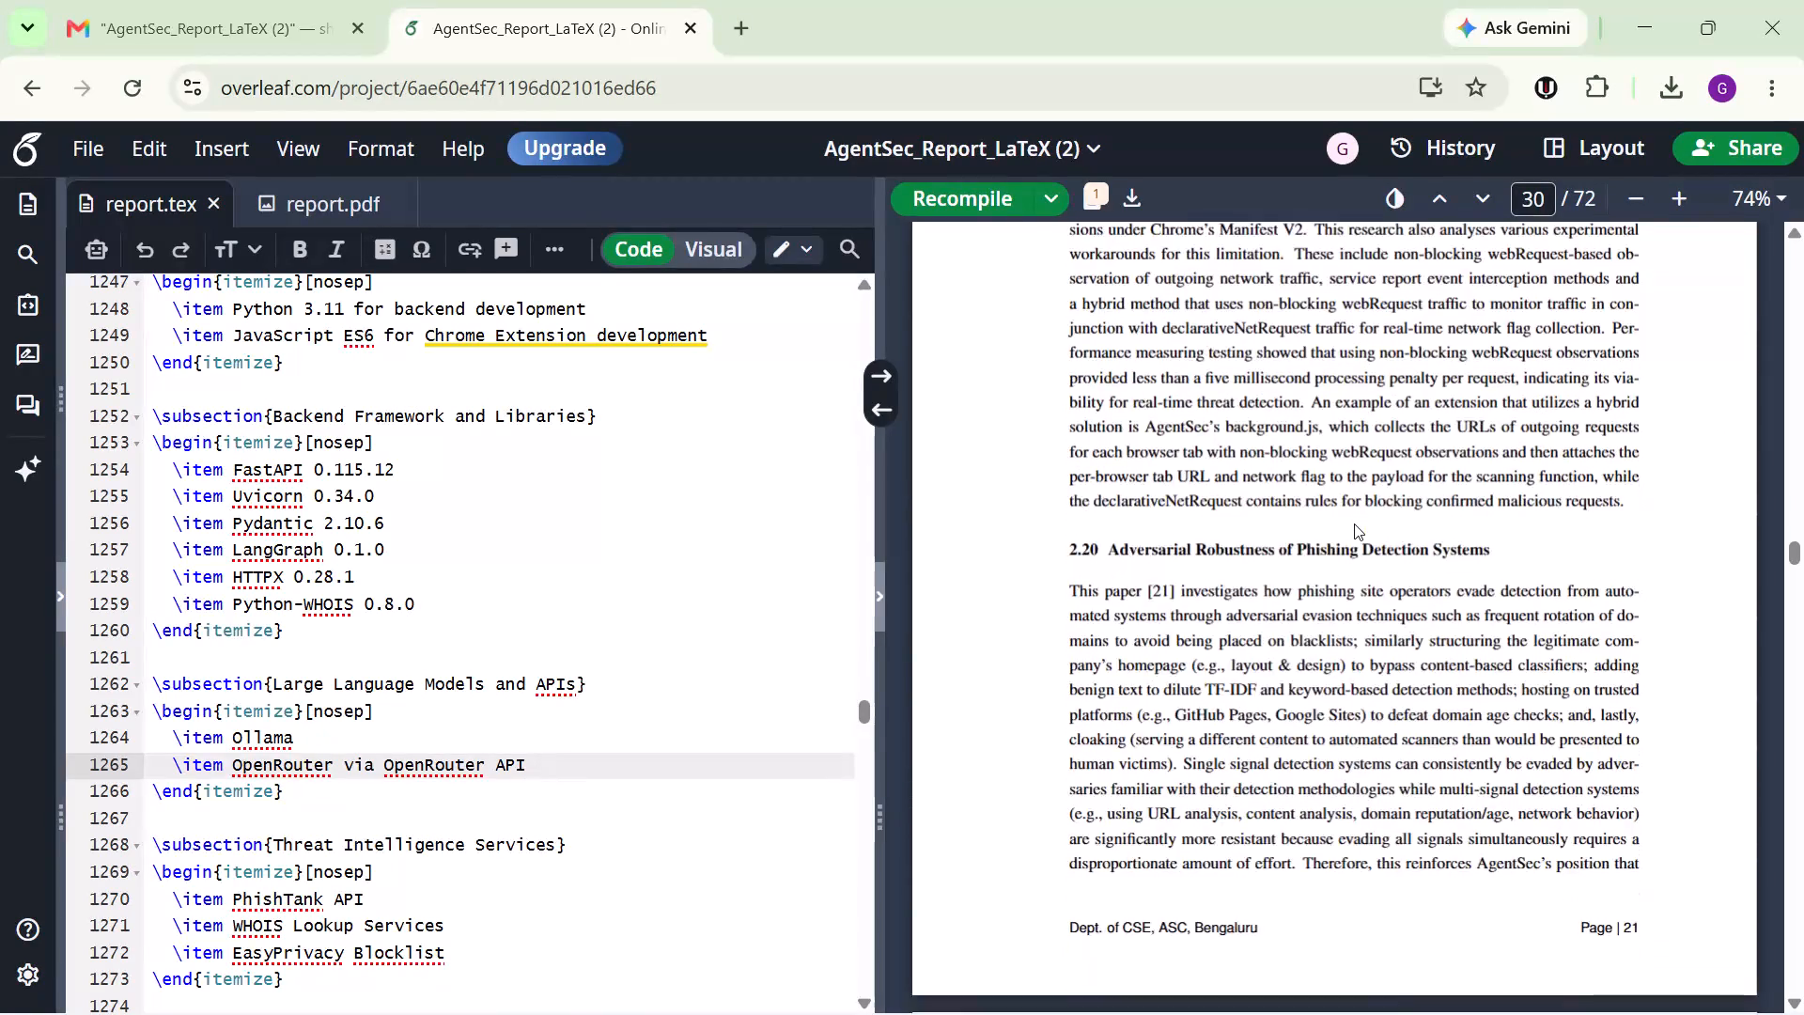
{"action": "scroll", "coordinate": [1354, 523], "scroll_direction": "down", "scroll_amount": 4}
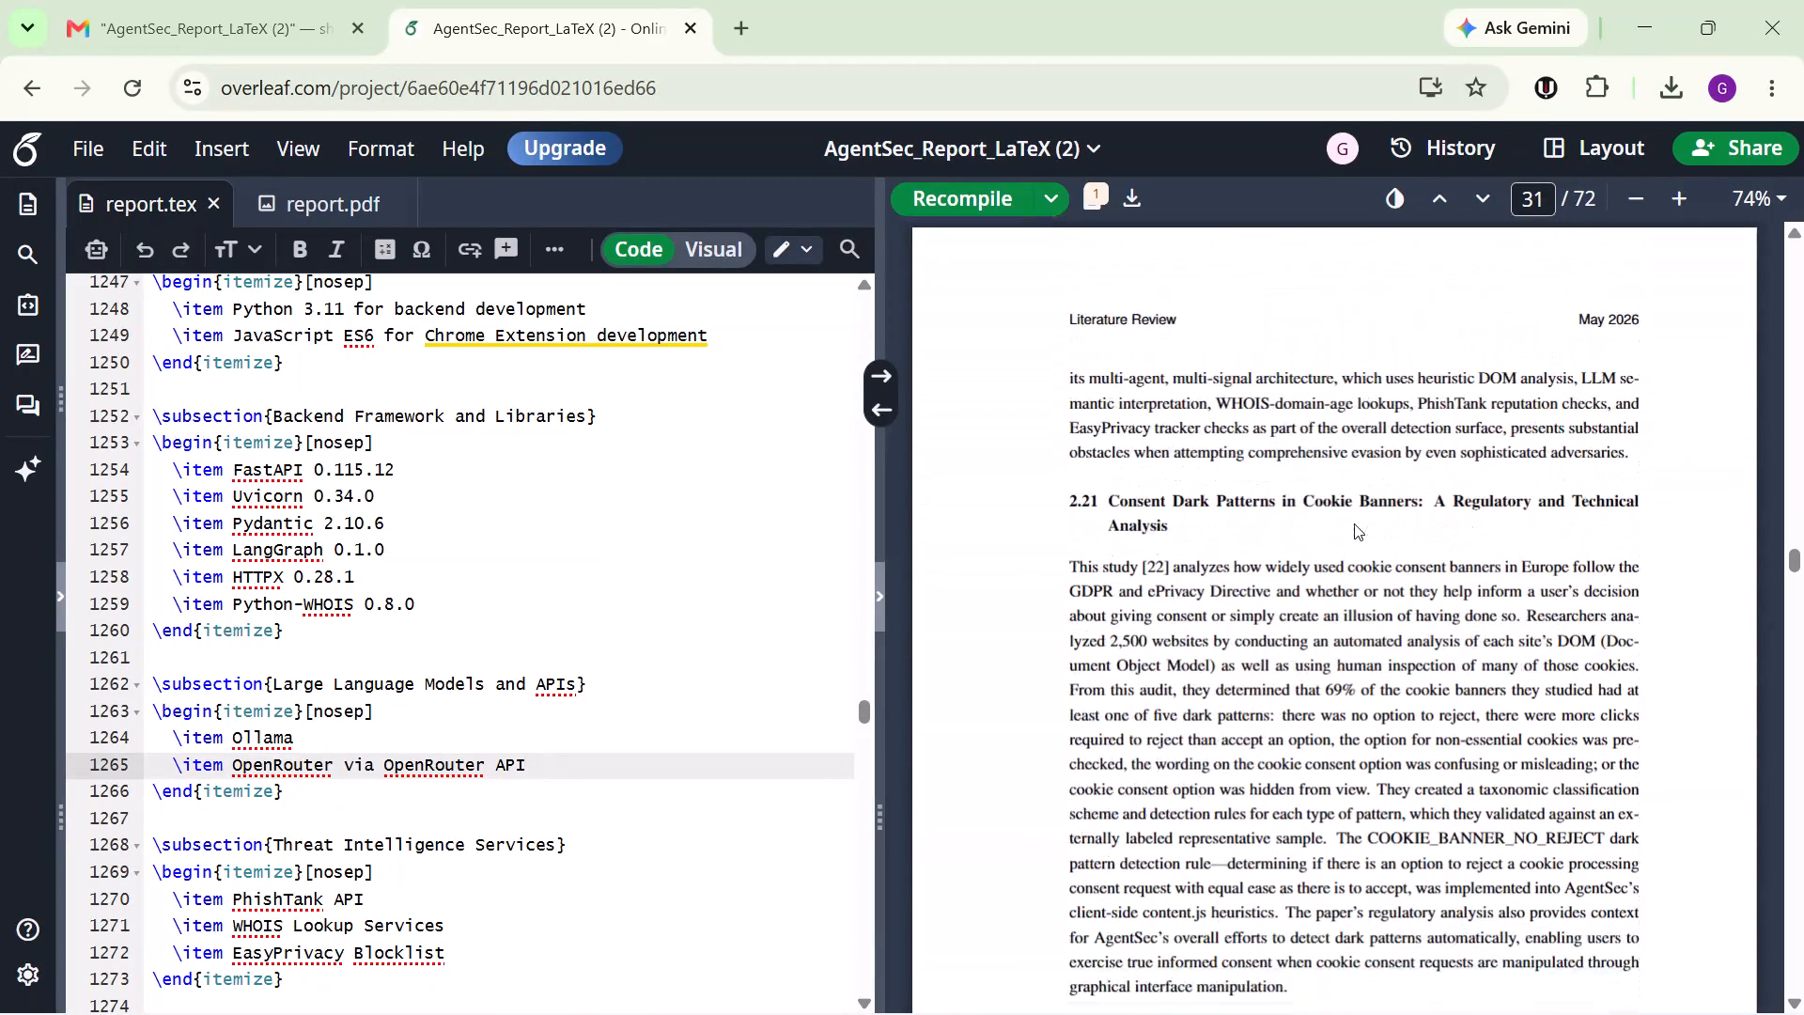
{"action": "scroll", "coordinate": [1354, 523], "scroll_direction": "down", "scroll_amount": 7}
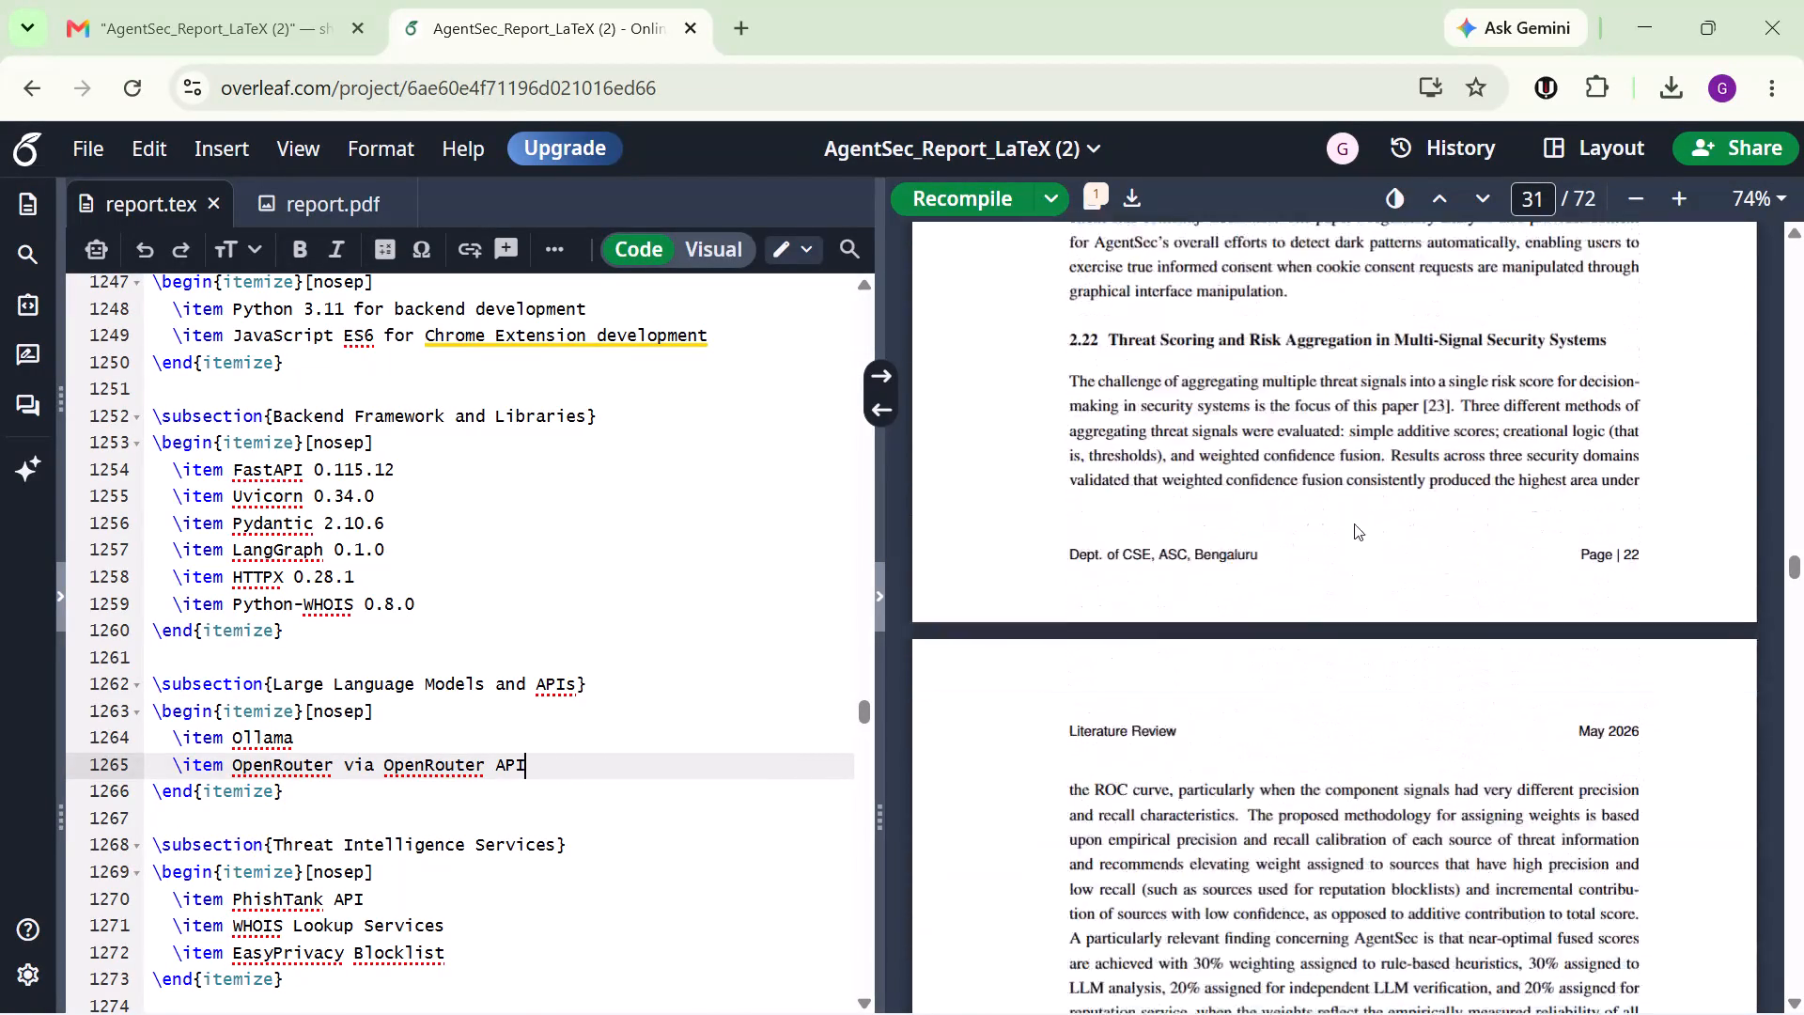
{"action": "scroll", "coordinate": [1354, 523], "scroll_direction": "down", "scroll_amount": 6}
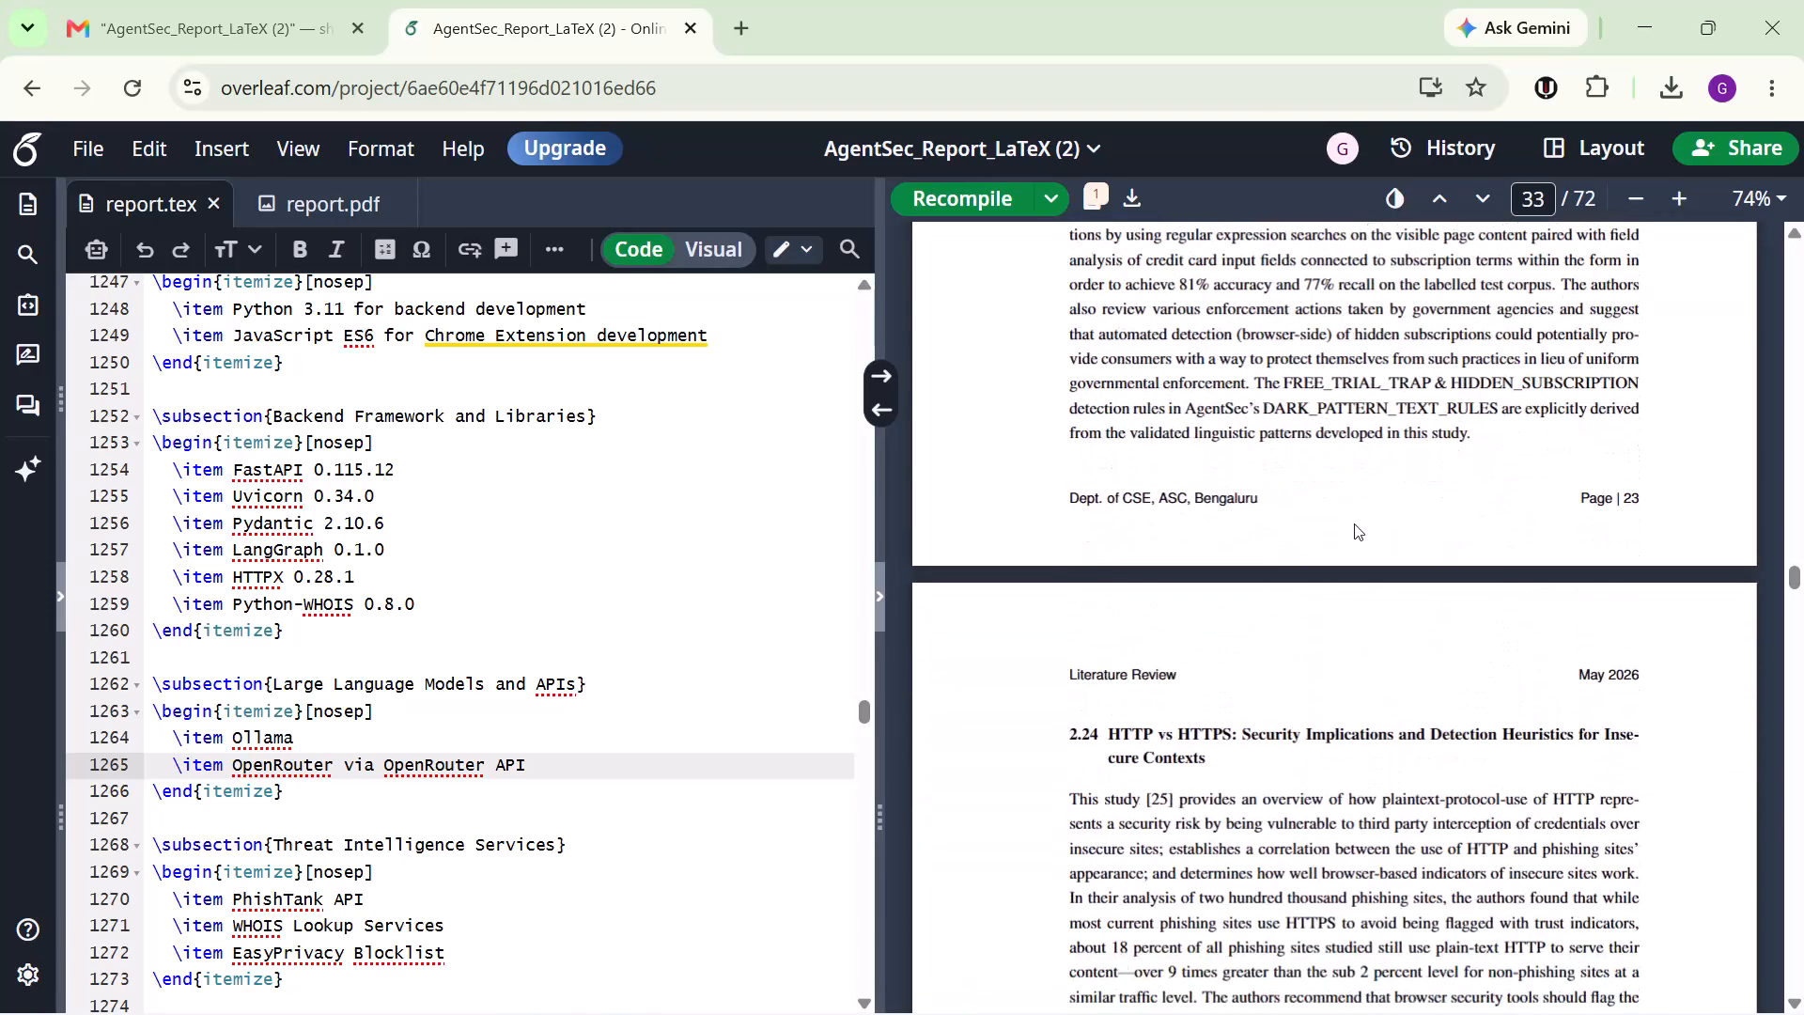
{"action": "scroll", "coordinate": [1354, 523], "scroll_direction": "down", "scroll_amount": 6}
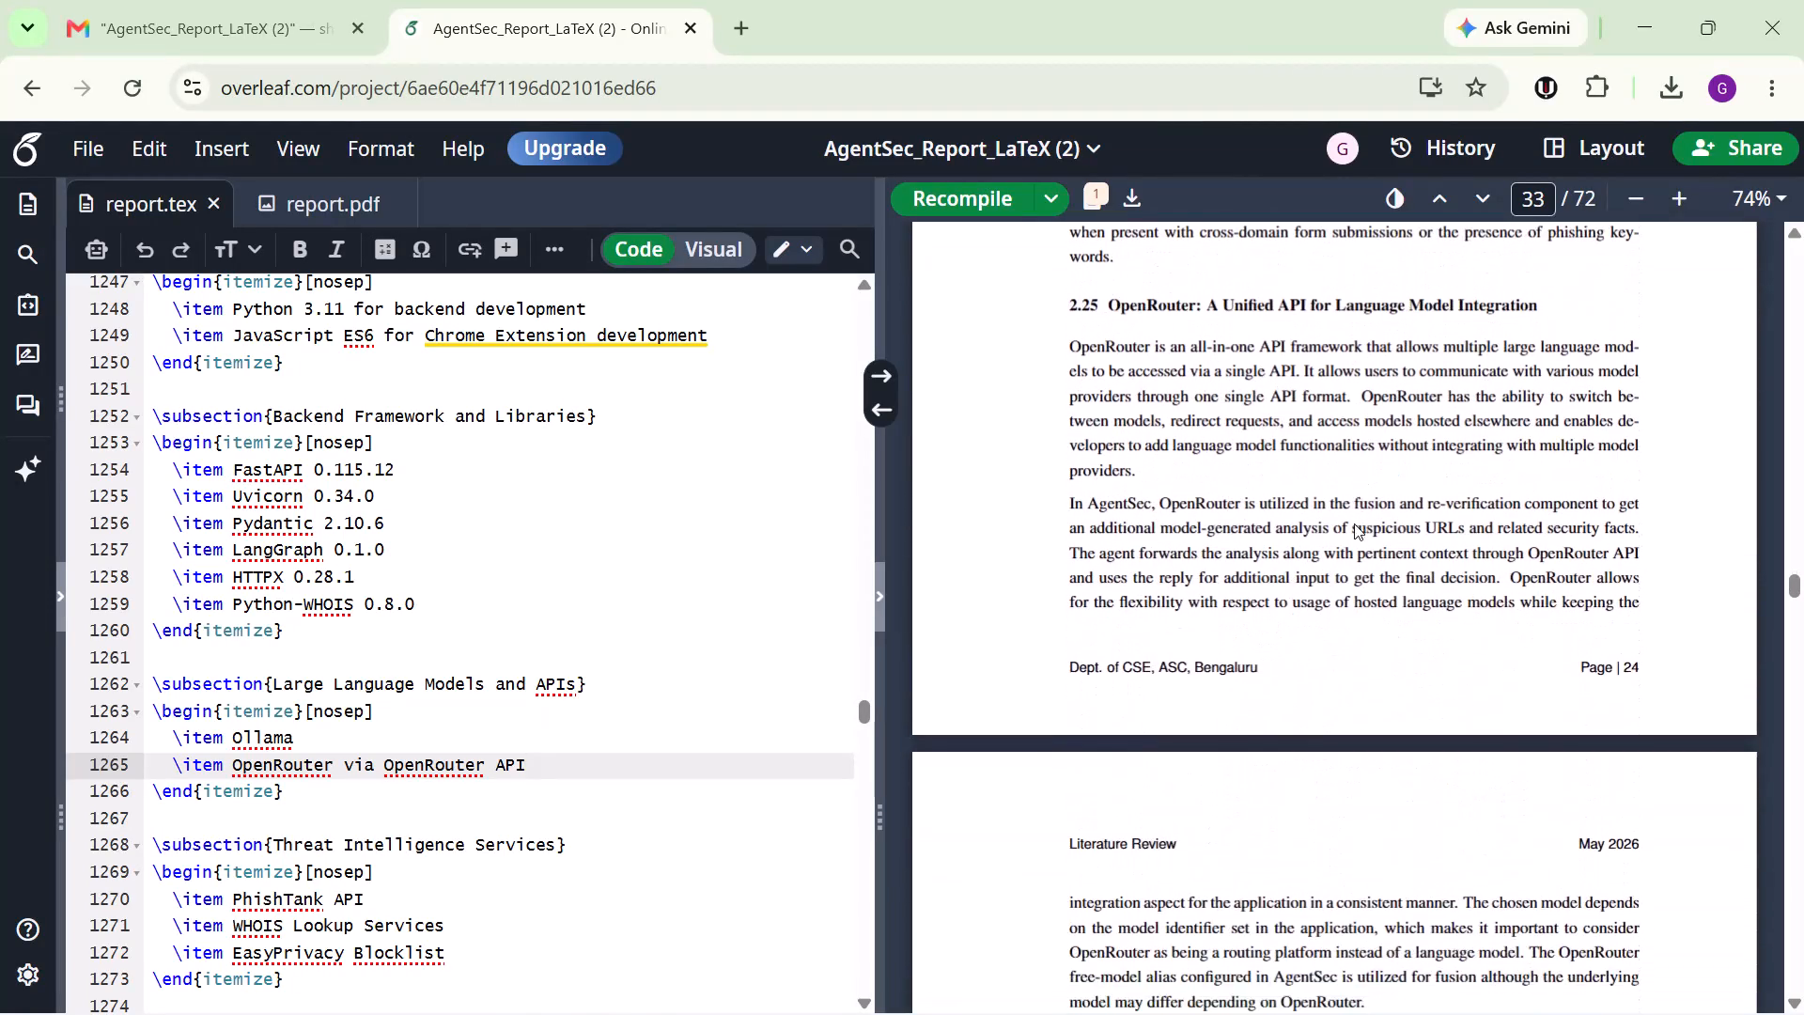
{"action": "scroll", "coordinate": [1354, 523], "scroll_direction": "down", "scroll_amount": 3}
{"action": "scroll", "coordinate": [1354, 523], "scroll_direction": "up", "scroll_amount": 5}
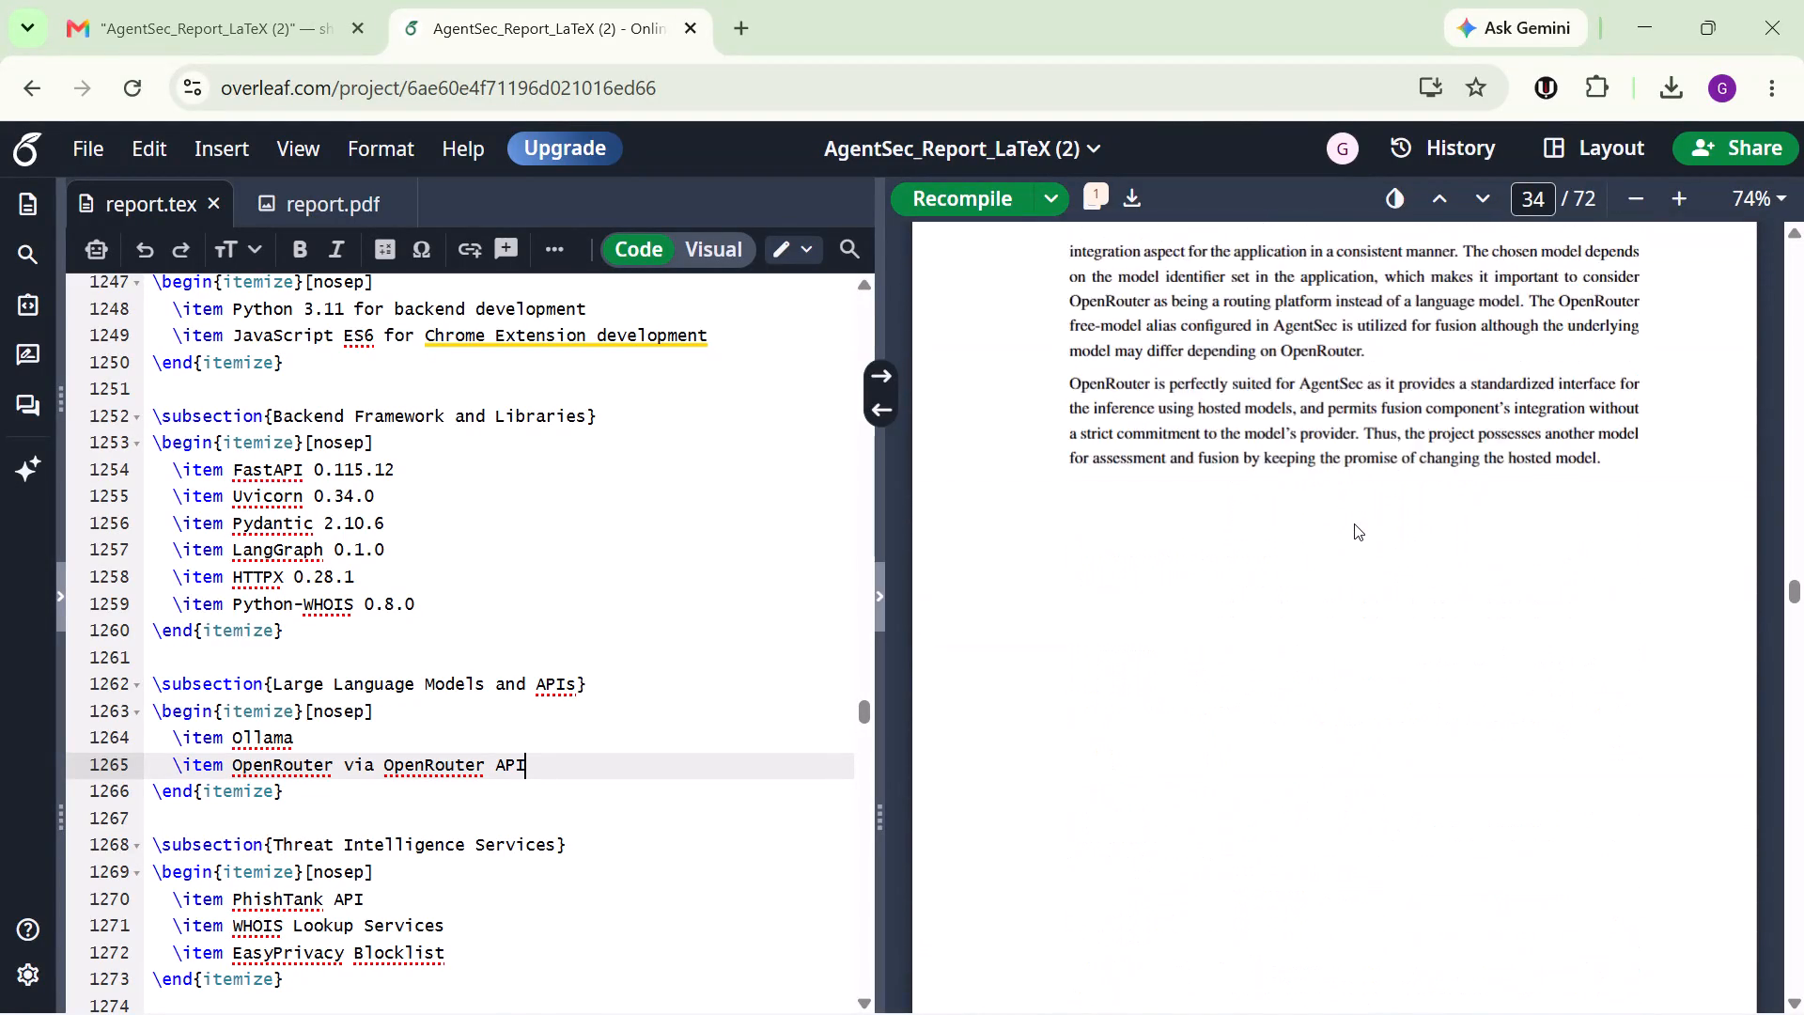
{"action": "scroll", "coordinate": [1354, 523], "scroll_direction": "up", "scroll_amount": 11}
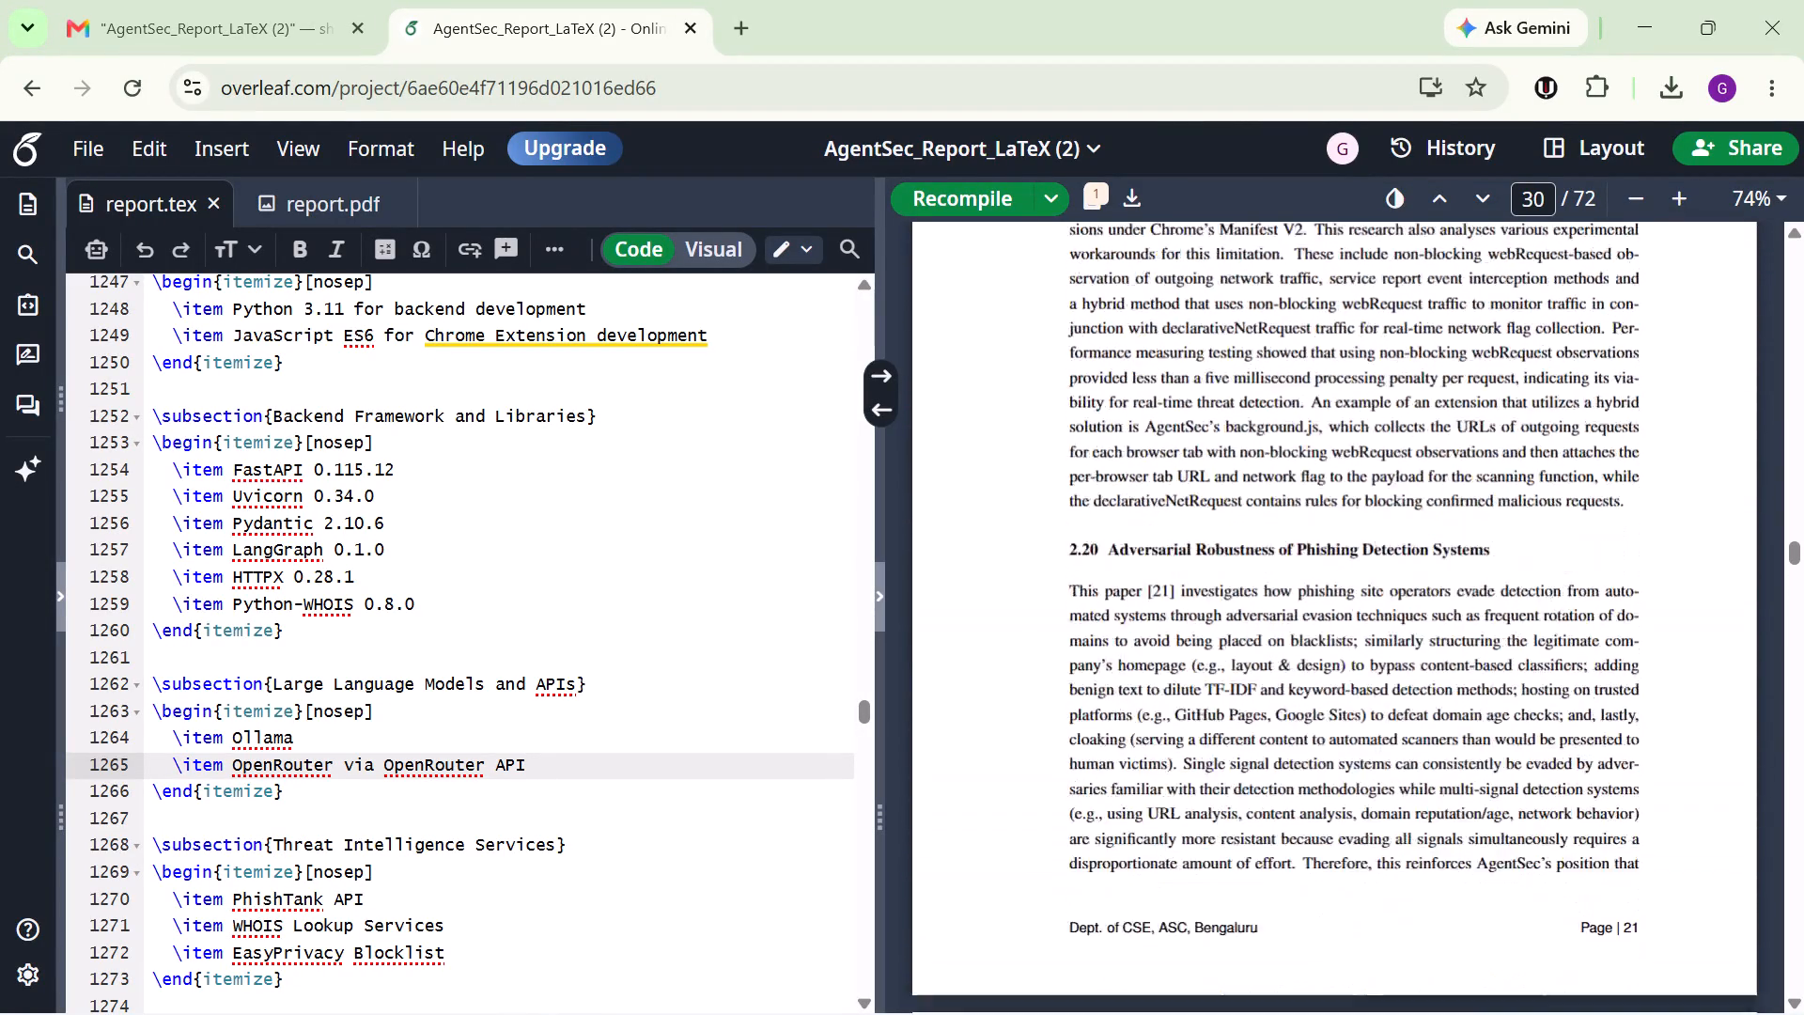
{"action": "scroll", "coordinate": [1354, 523], "scroll_direction": "up", "scroll_amount": 8}
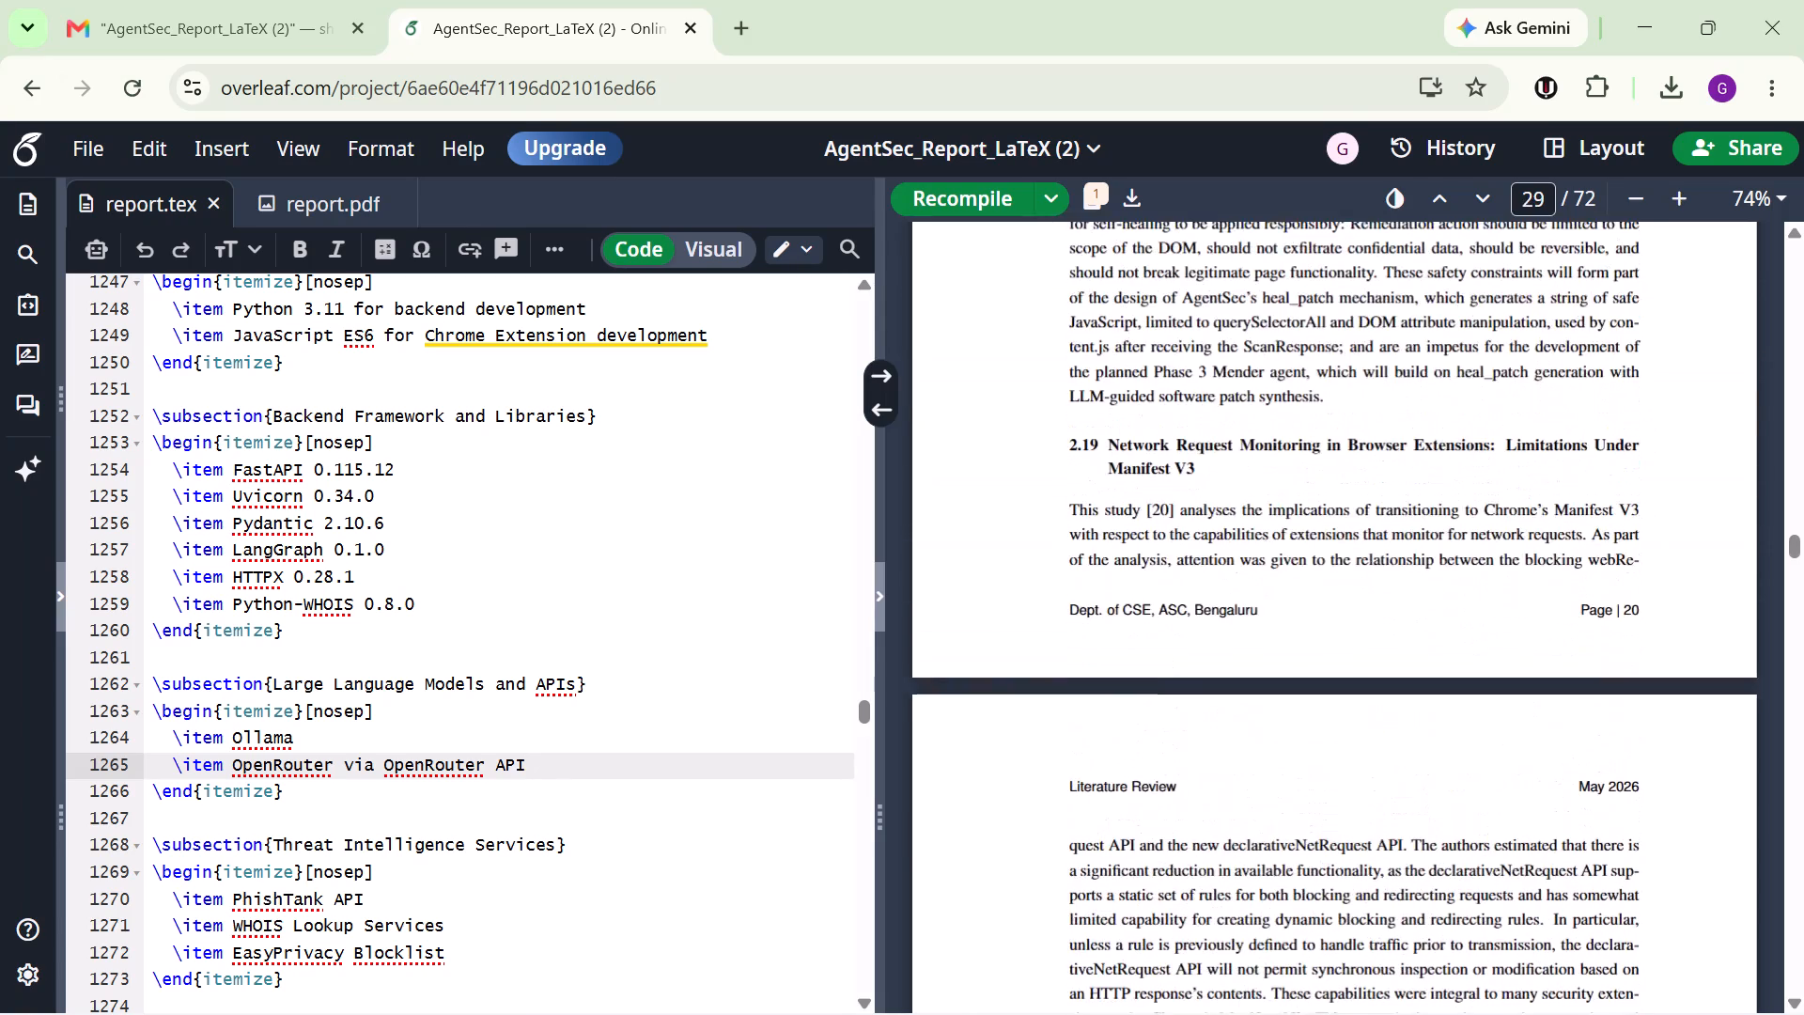
{"action": "scroll", "coordinate": [1354, 523], "scroll_direction": "up", "scroll_amount": 7}
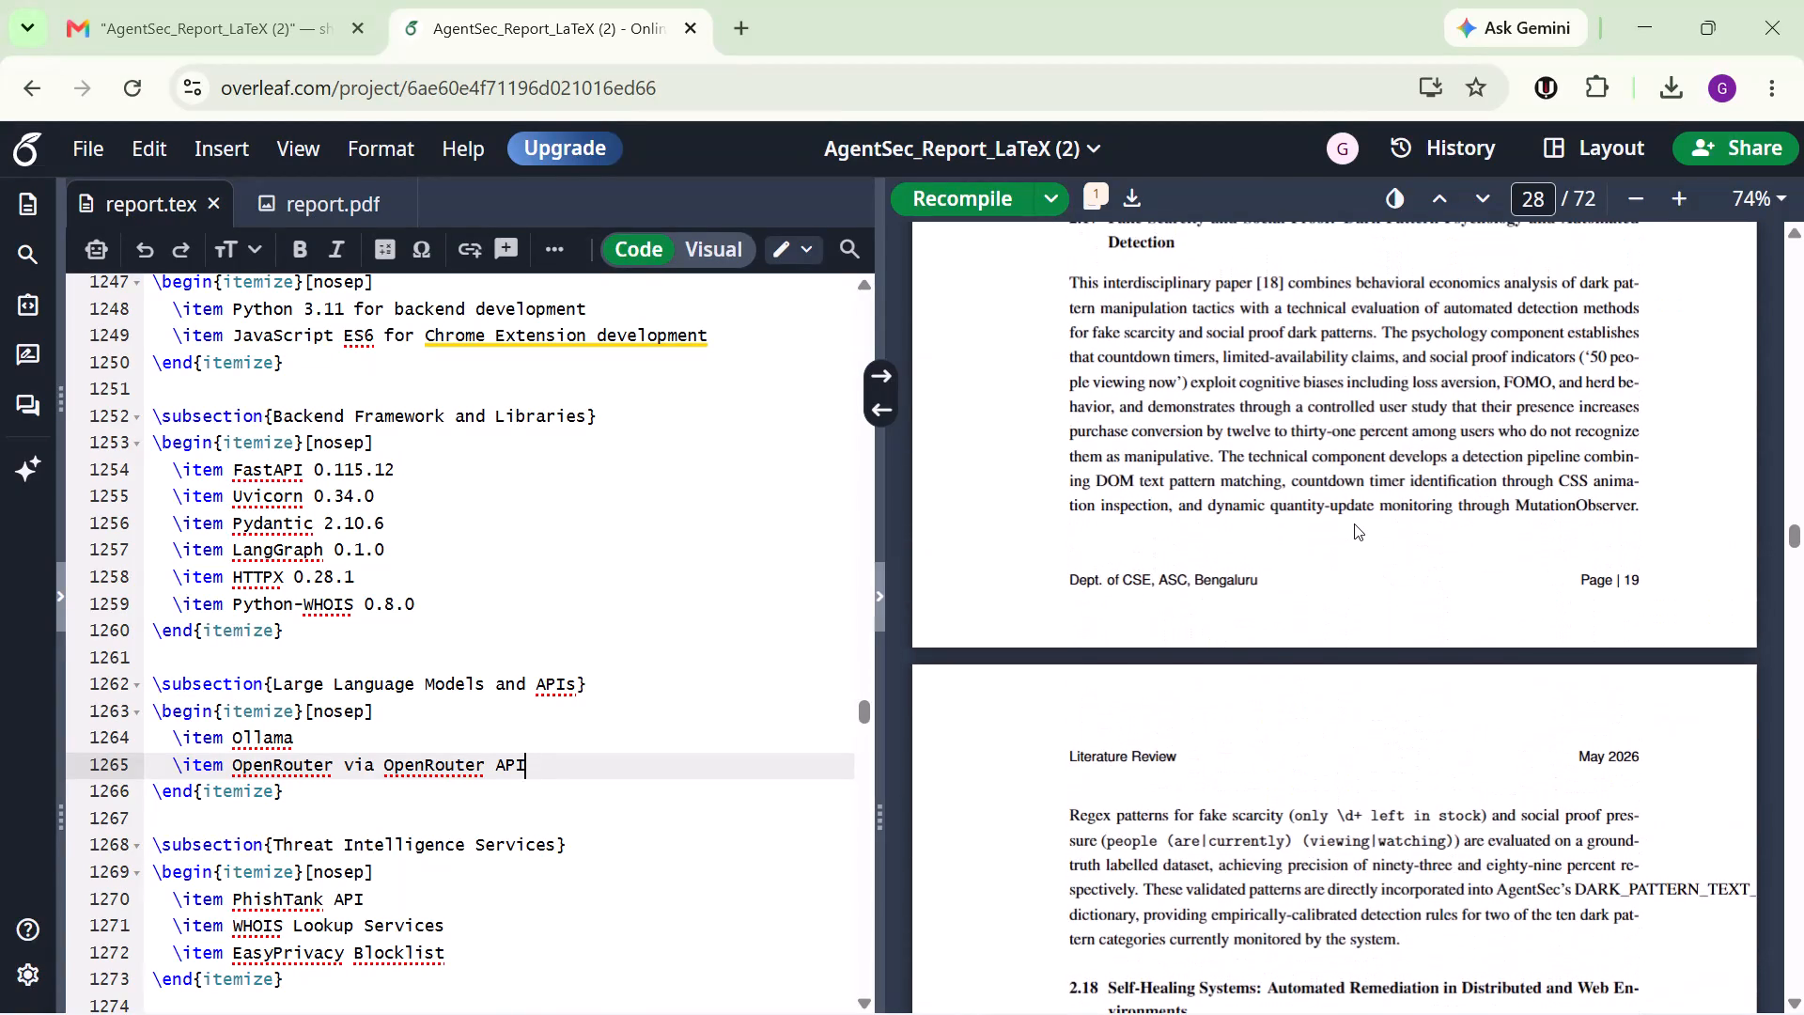
{"action": "scroll", "coordinate": [1354, 523], "scroll_direction": "up", "scroll_amount": 5}
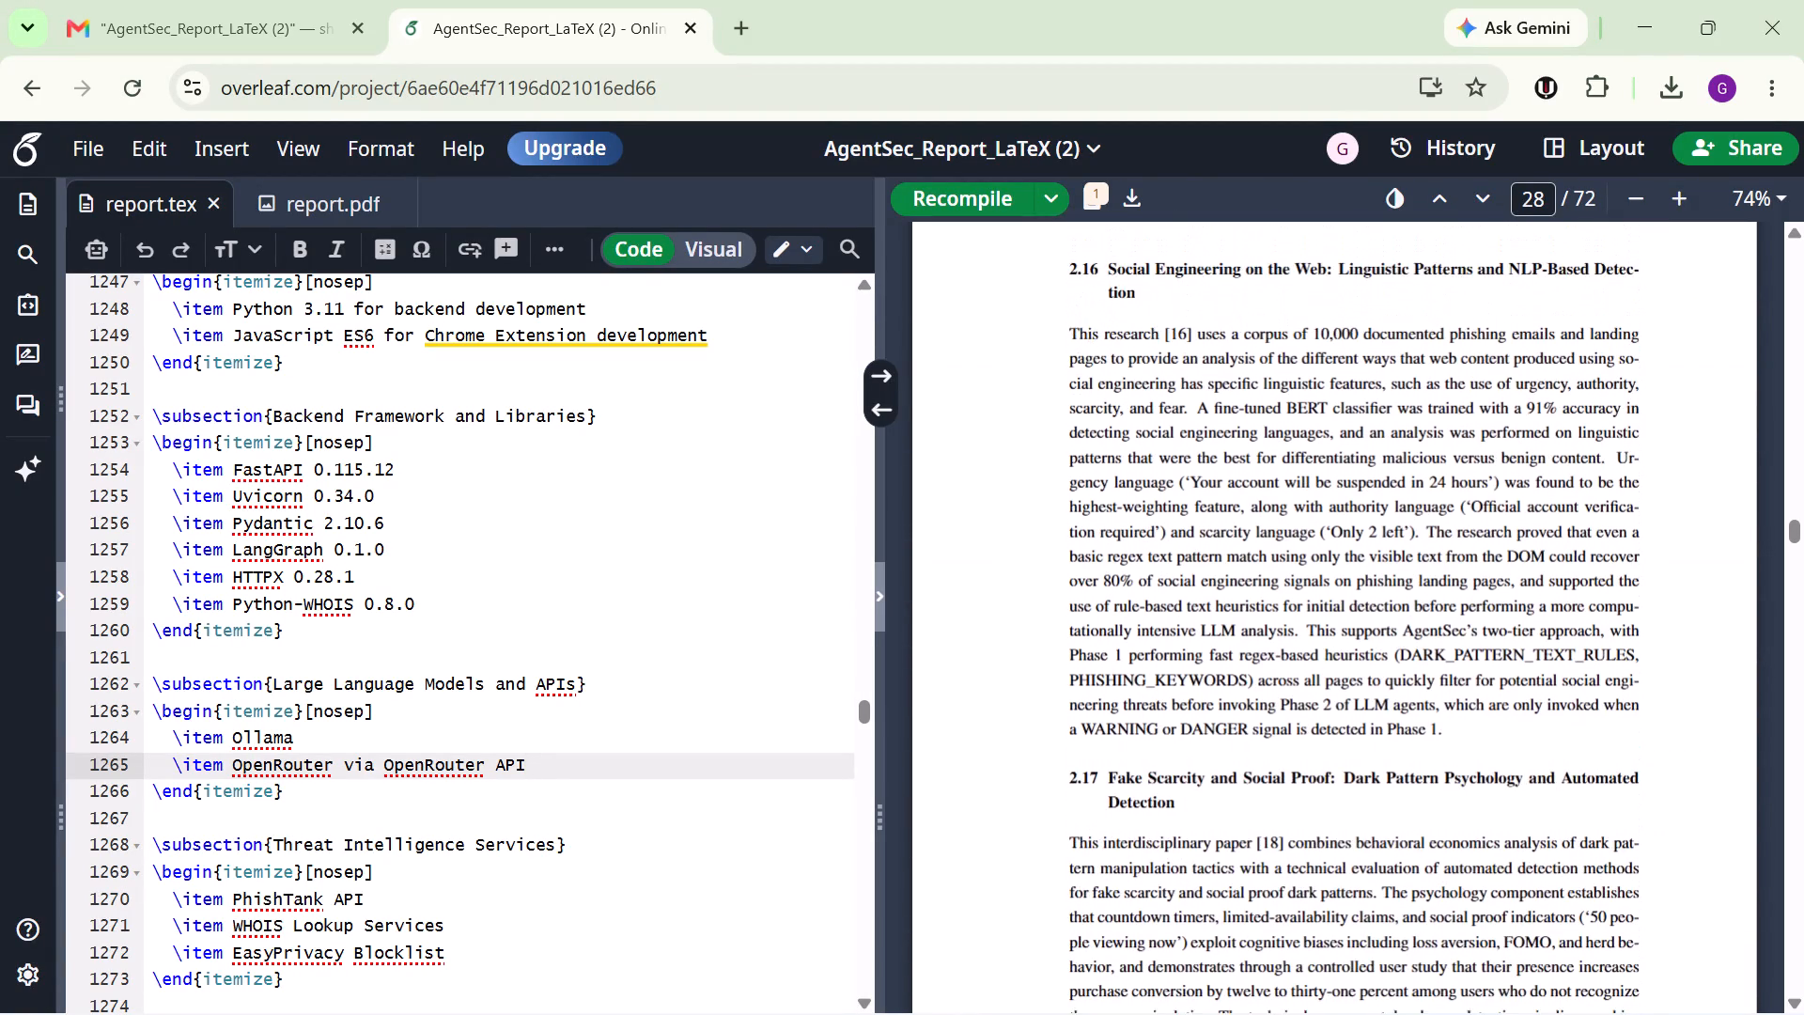
{"action": "scroll", "coordinate": [1354, 523], "scroll_direction": "up", "scroll_amount": 6}
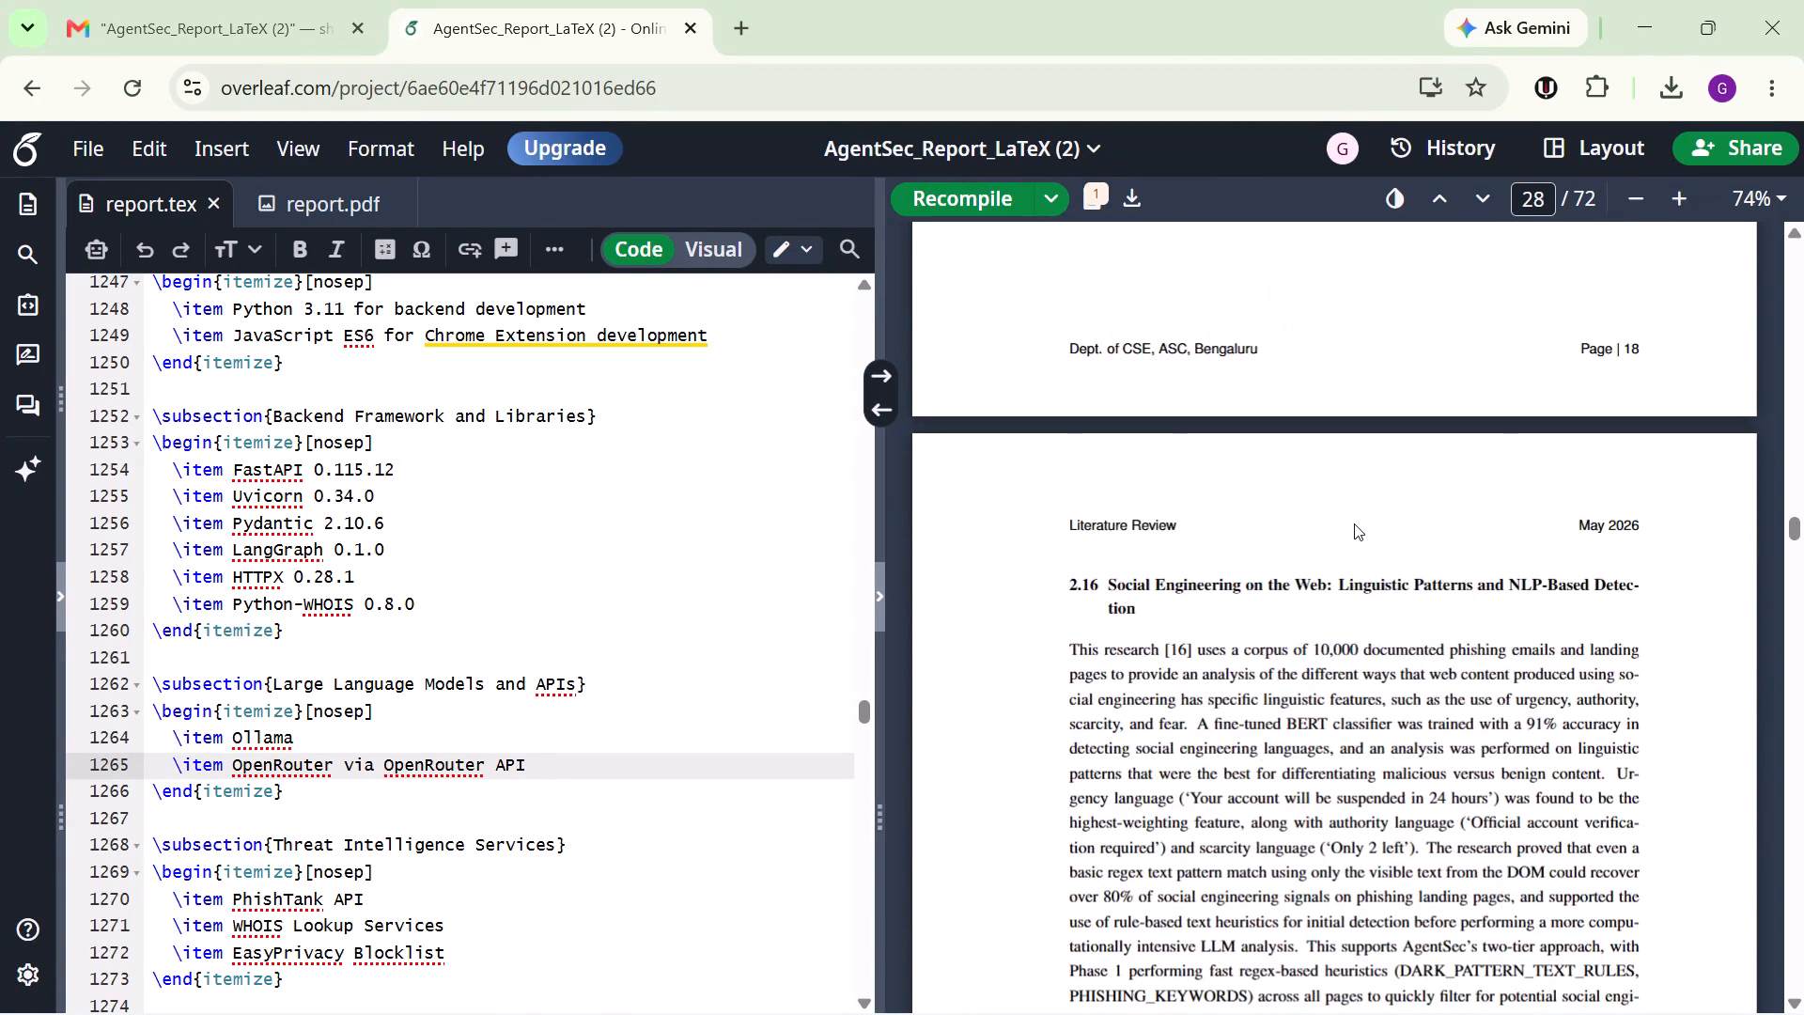
{"action": "scroll", "coordinate": [1354, 523], "scroll_direction": "up", "scroll_amount": 7}
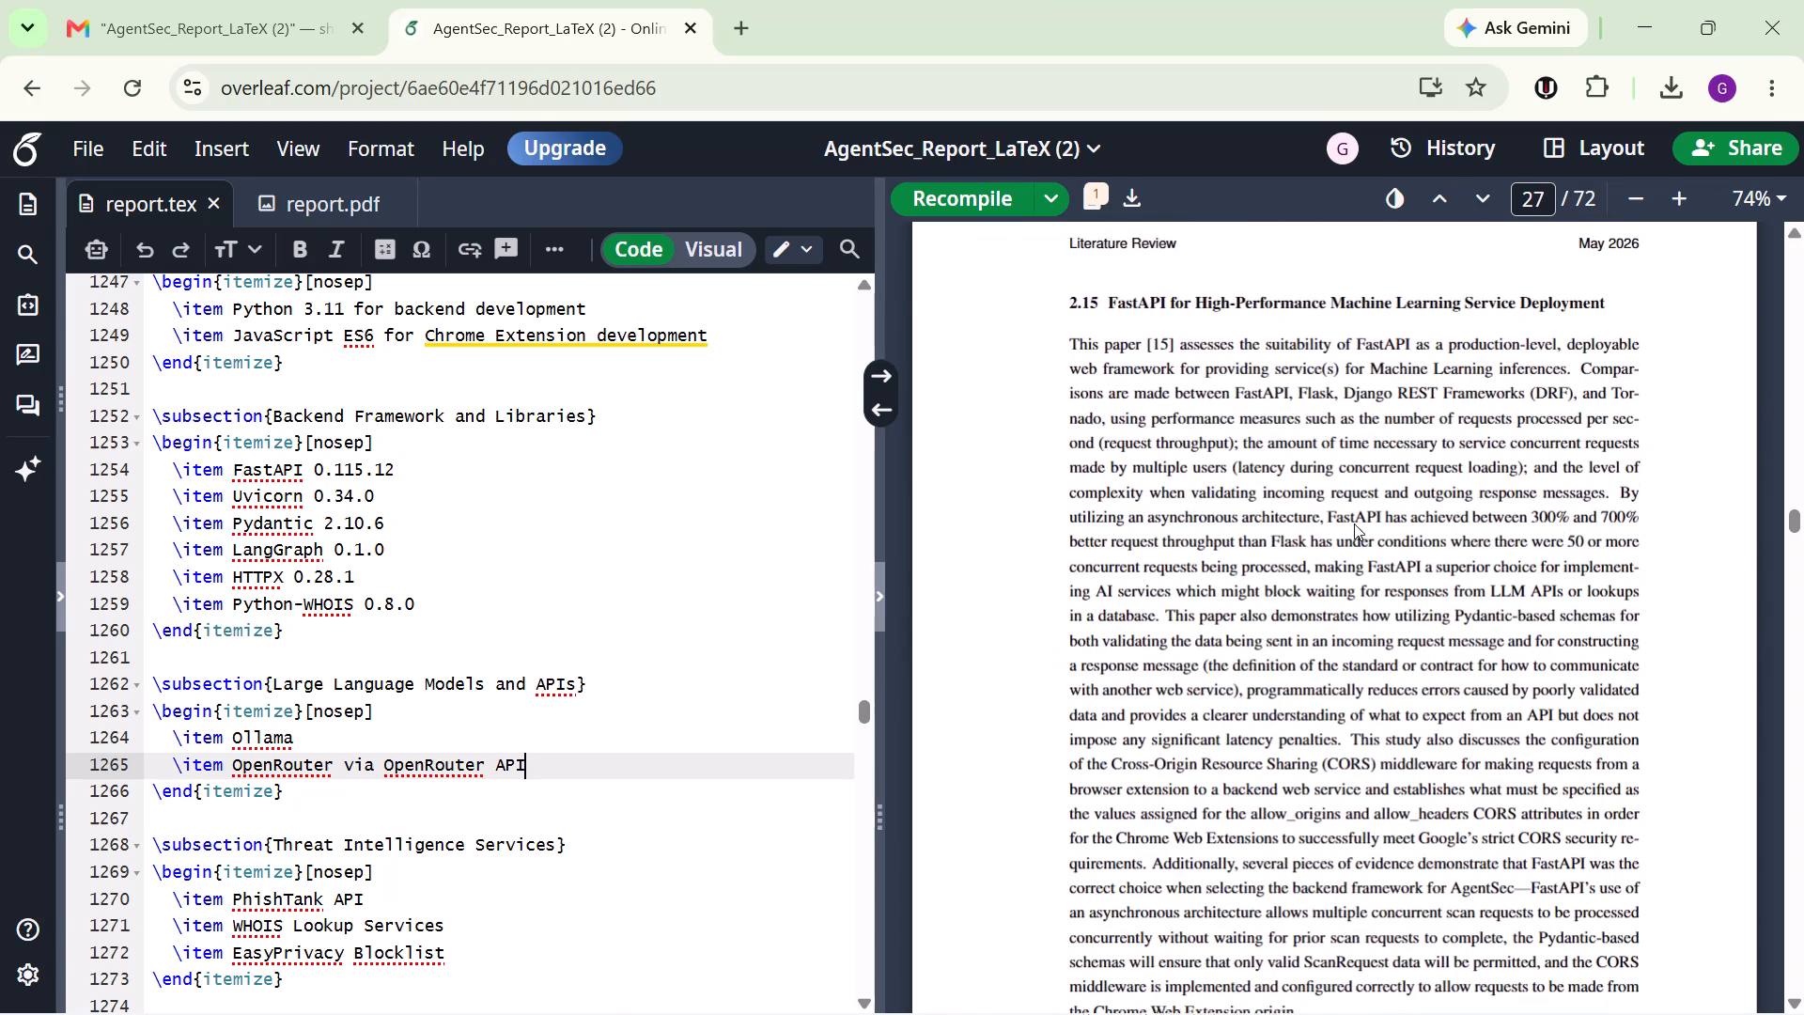
{"action": "scroll", "coordinate": [1354, 523], "scroll_direction": "up", "scroll_amount": 7}
Examine the compiled PDF's end of the System Design chapter and sections 5.1.1 to 5.1.3 of System Implementation for outdated model references.
{"action": "scroll", "coordinate": [1354, 523], "scroll_direction": "down", "scroll_amount": 5}
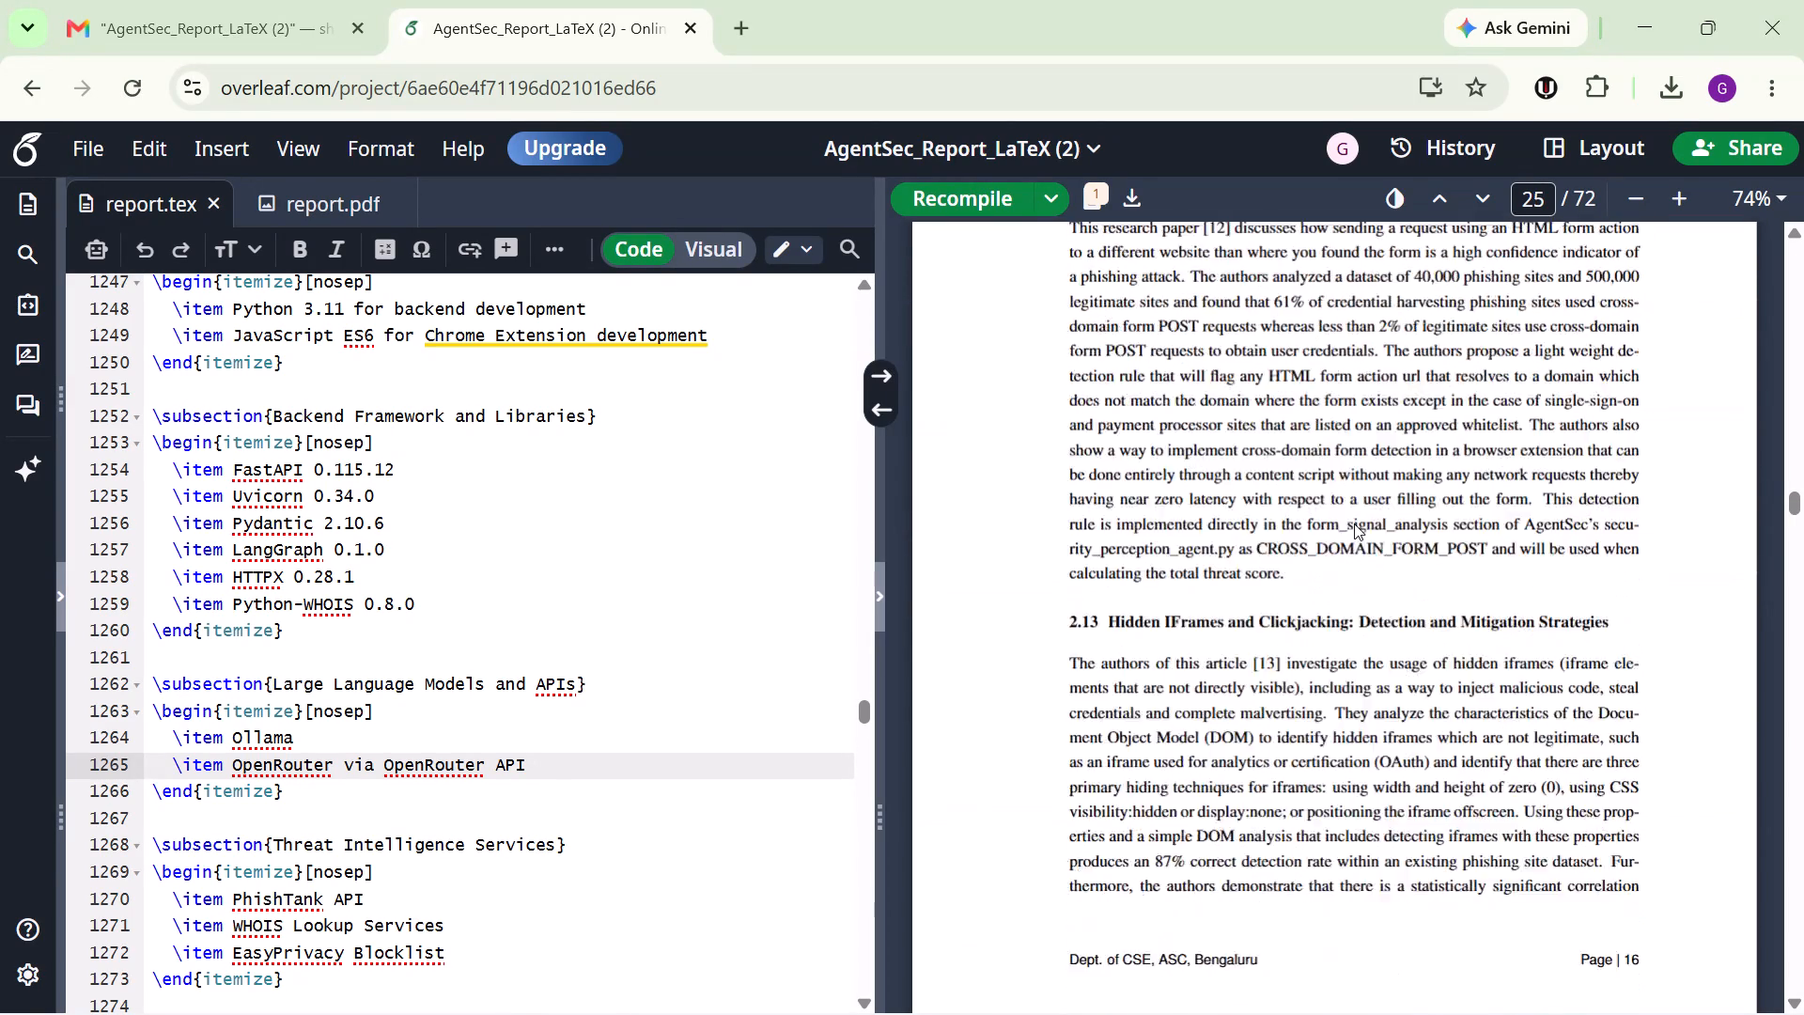
{"action": "scroll", "coordinate": [1354, 523], "scroll_direction": "down", "scroll_amount": 17}
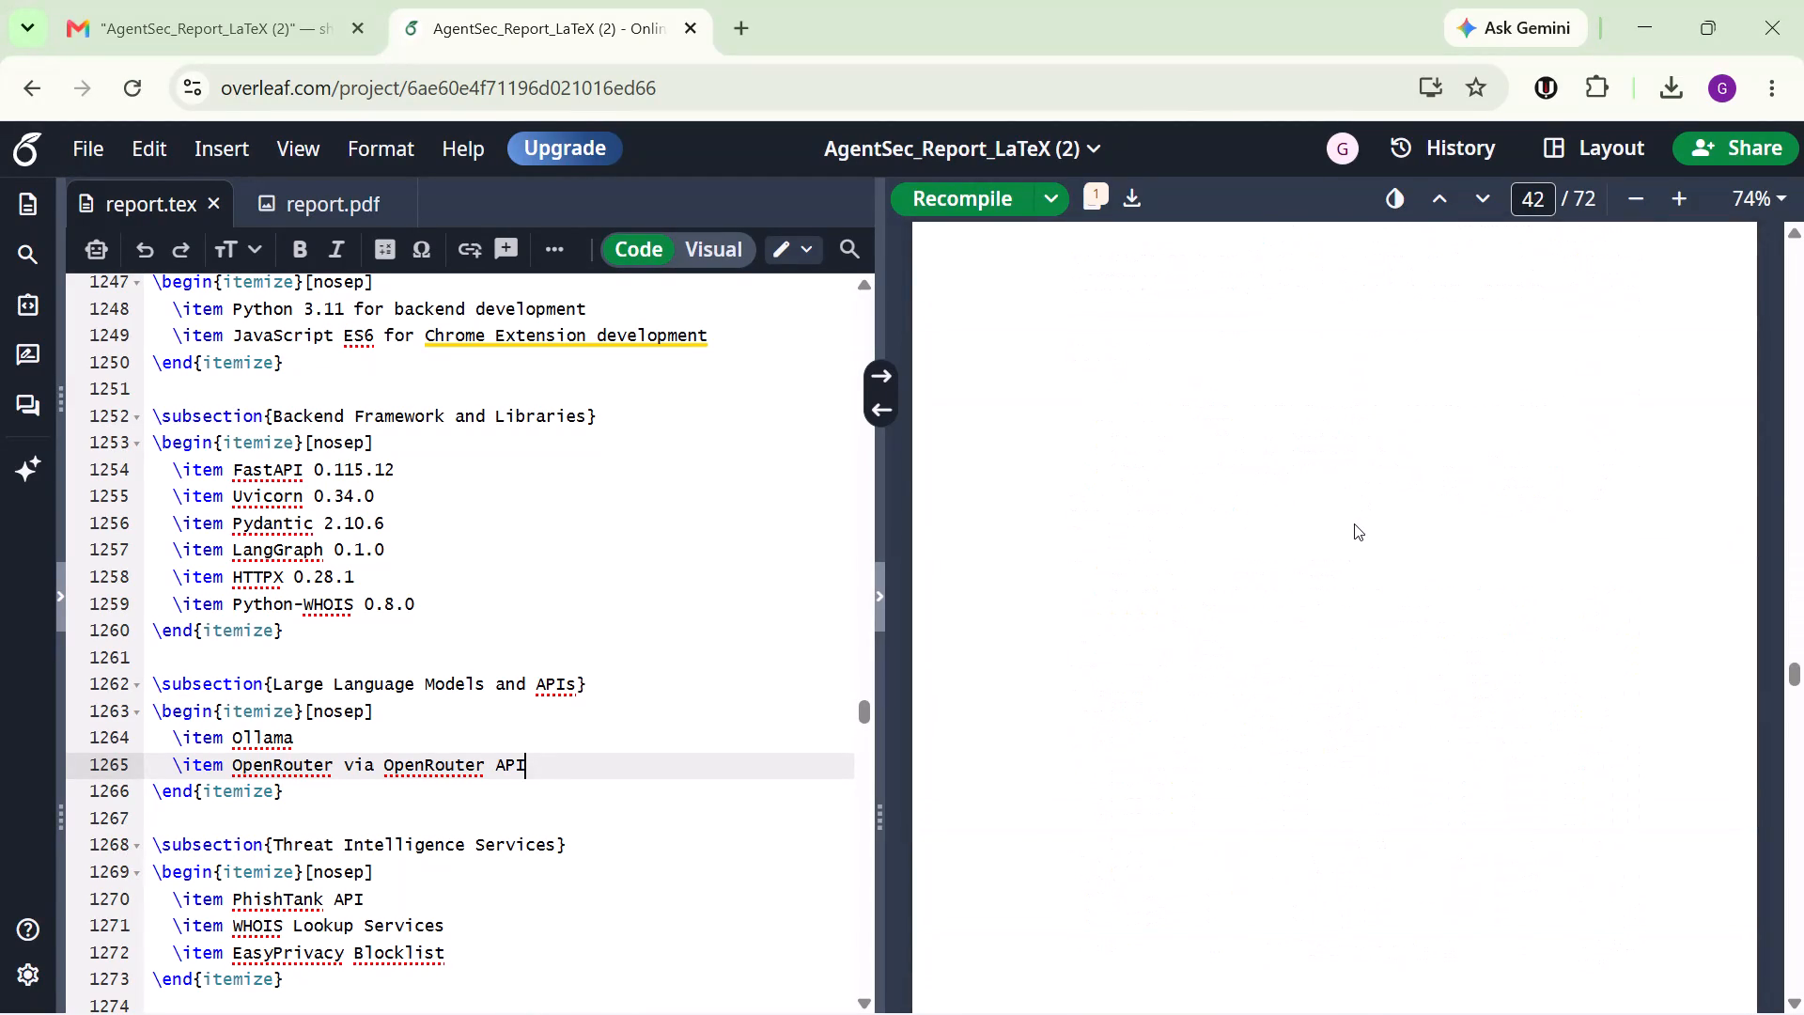
{"action": "scroll", "coordinate": [1354, 523], "scroll_direction": "down", "scroll_amount": 7}
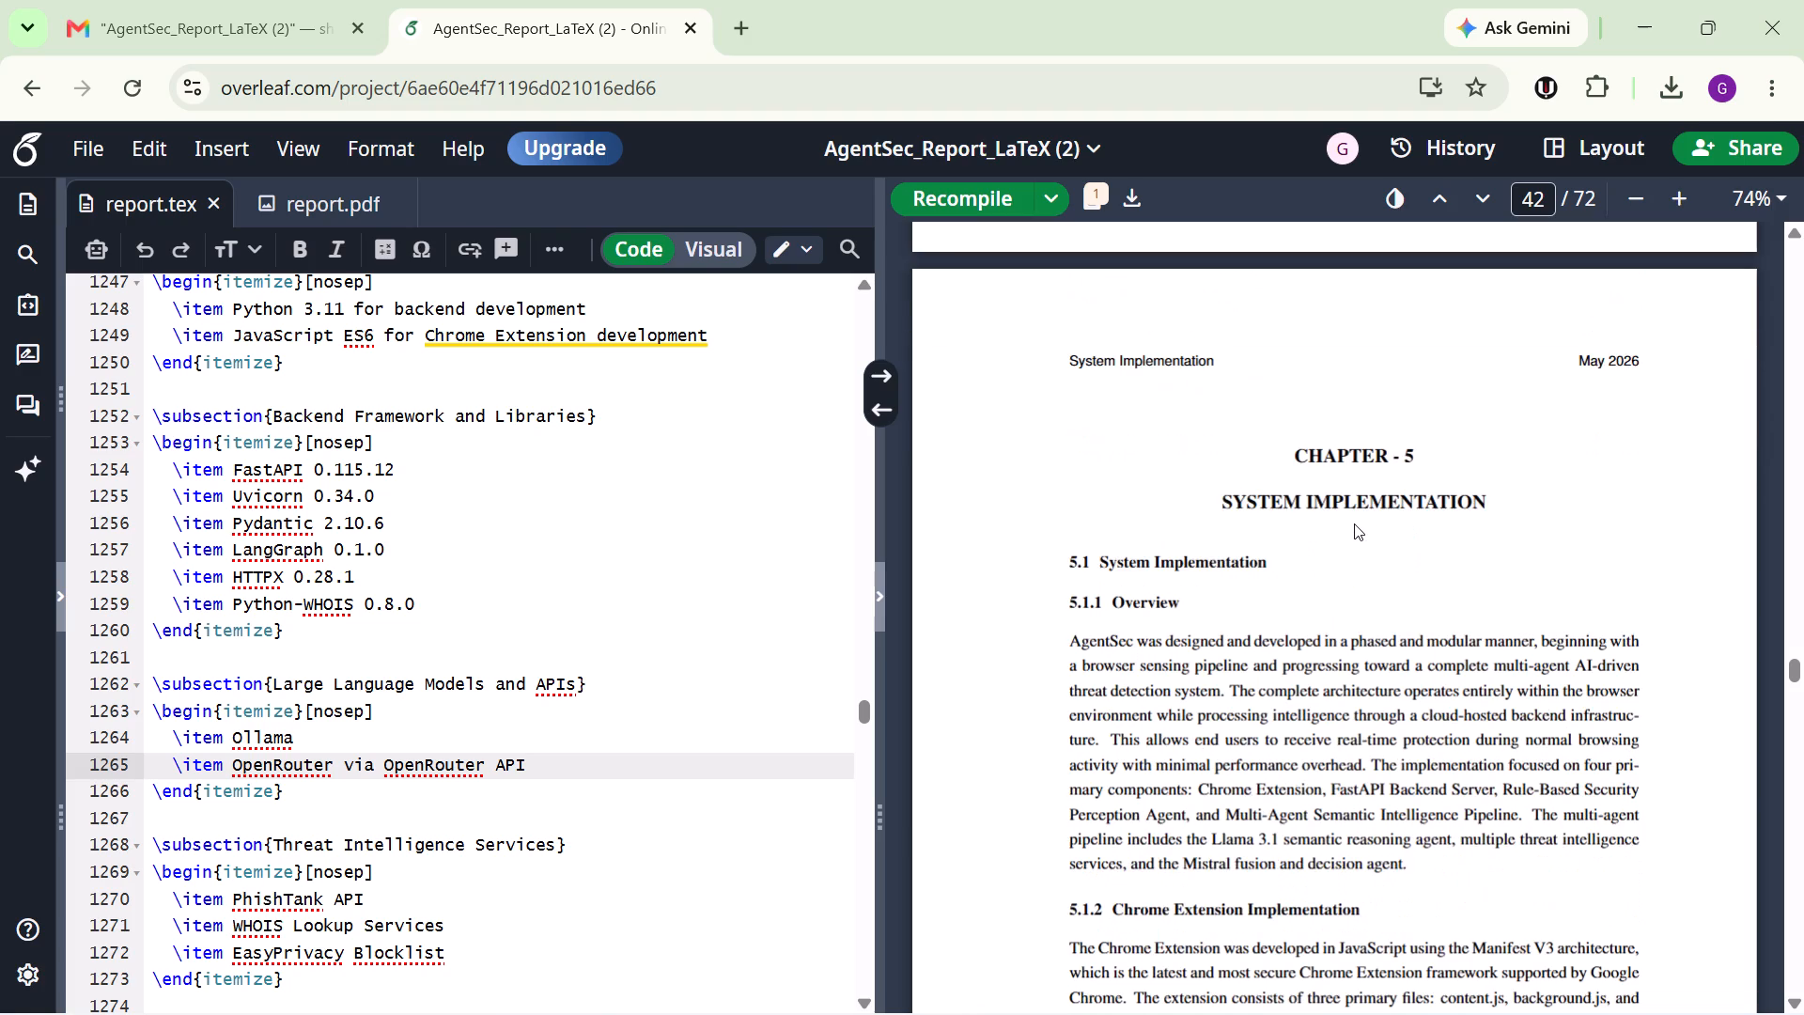
{"action": "scroll", "coordinate": [1354, 523], "scroll_direction": "down", "scroll_amount": 3}
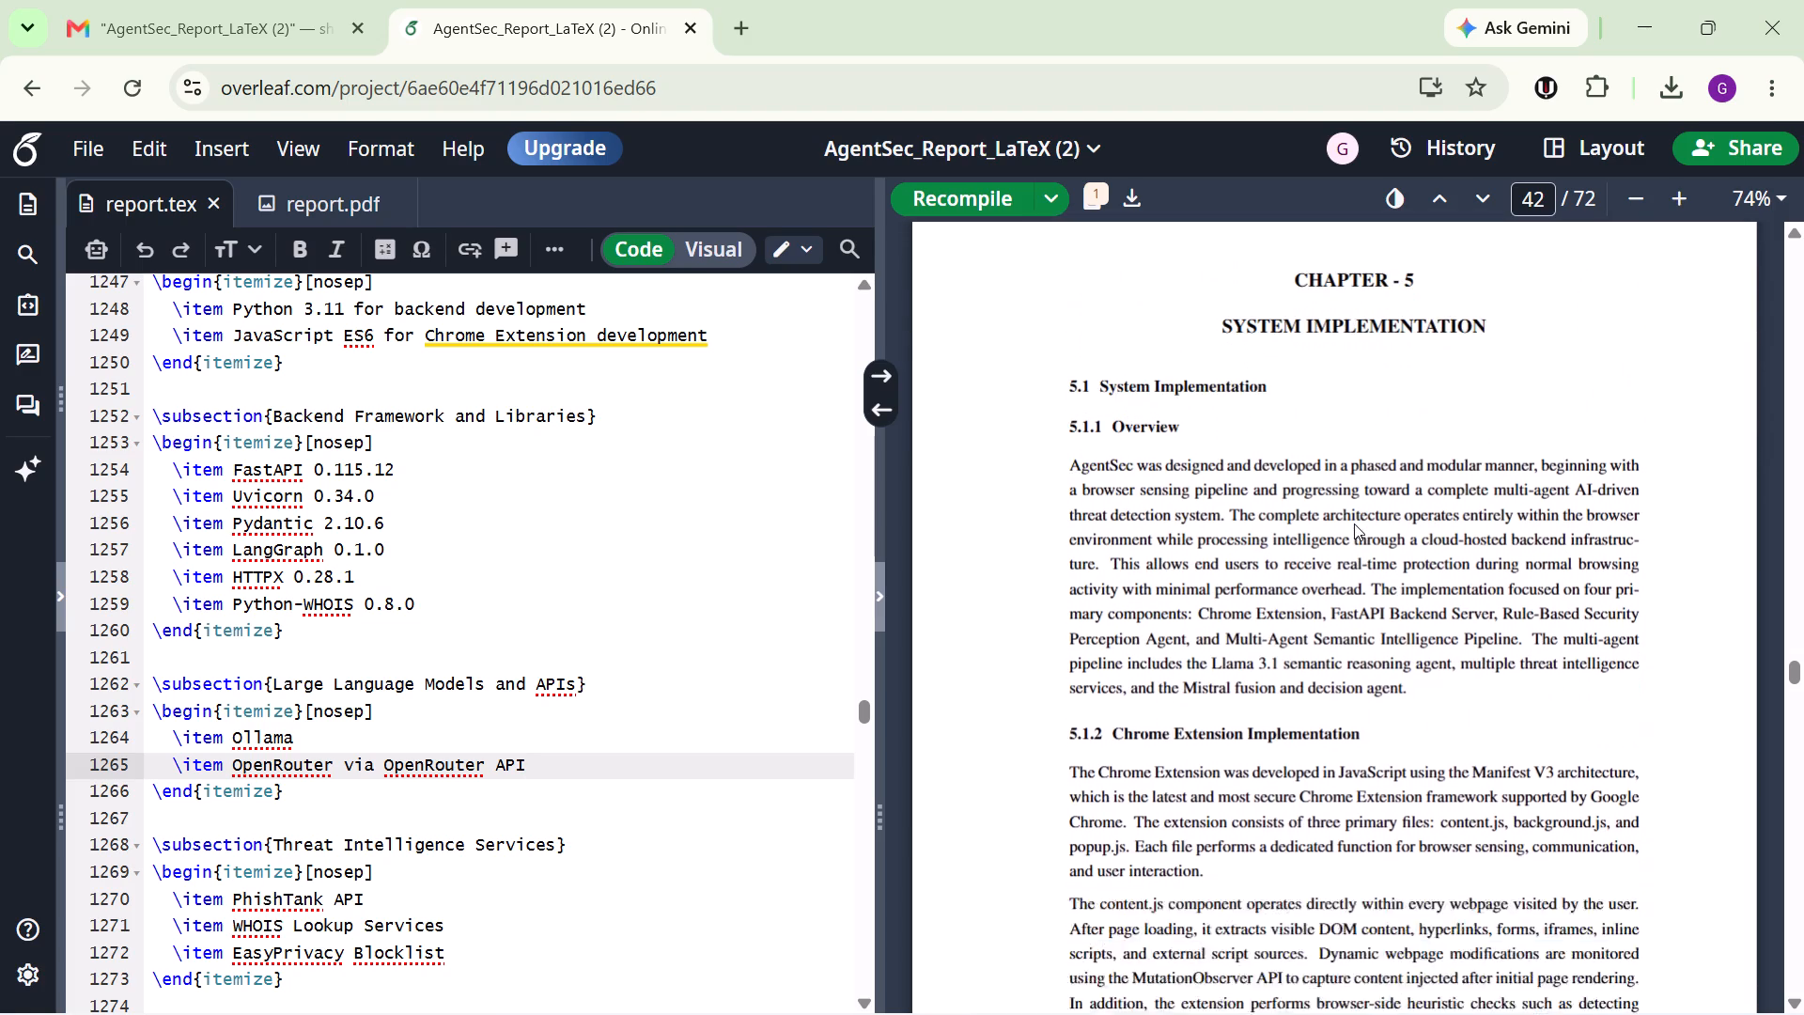
{"action": "scroll", "coordinate": [1354, 523], "scroll_direction": "down", "scroll_amount": 1}
{"action": "scroll", "coordinate": [1349, 532], "scroll_direction": "up", "scroll_amount": 6}
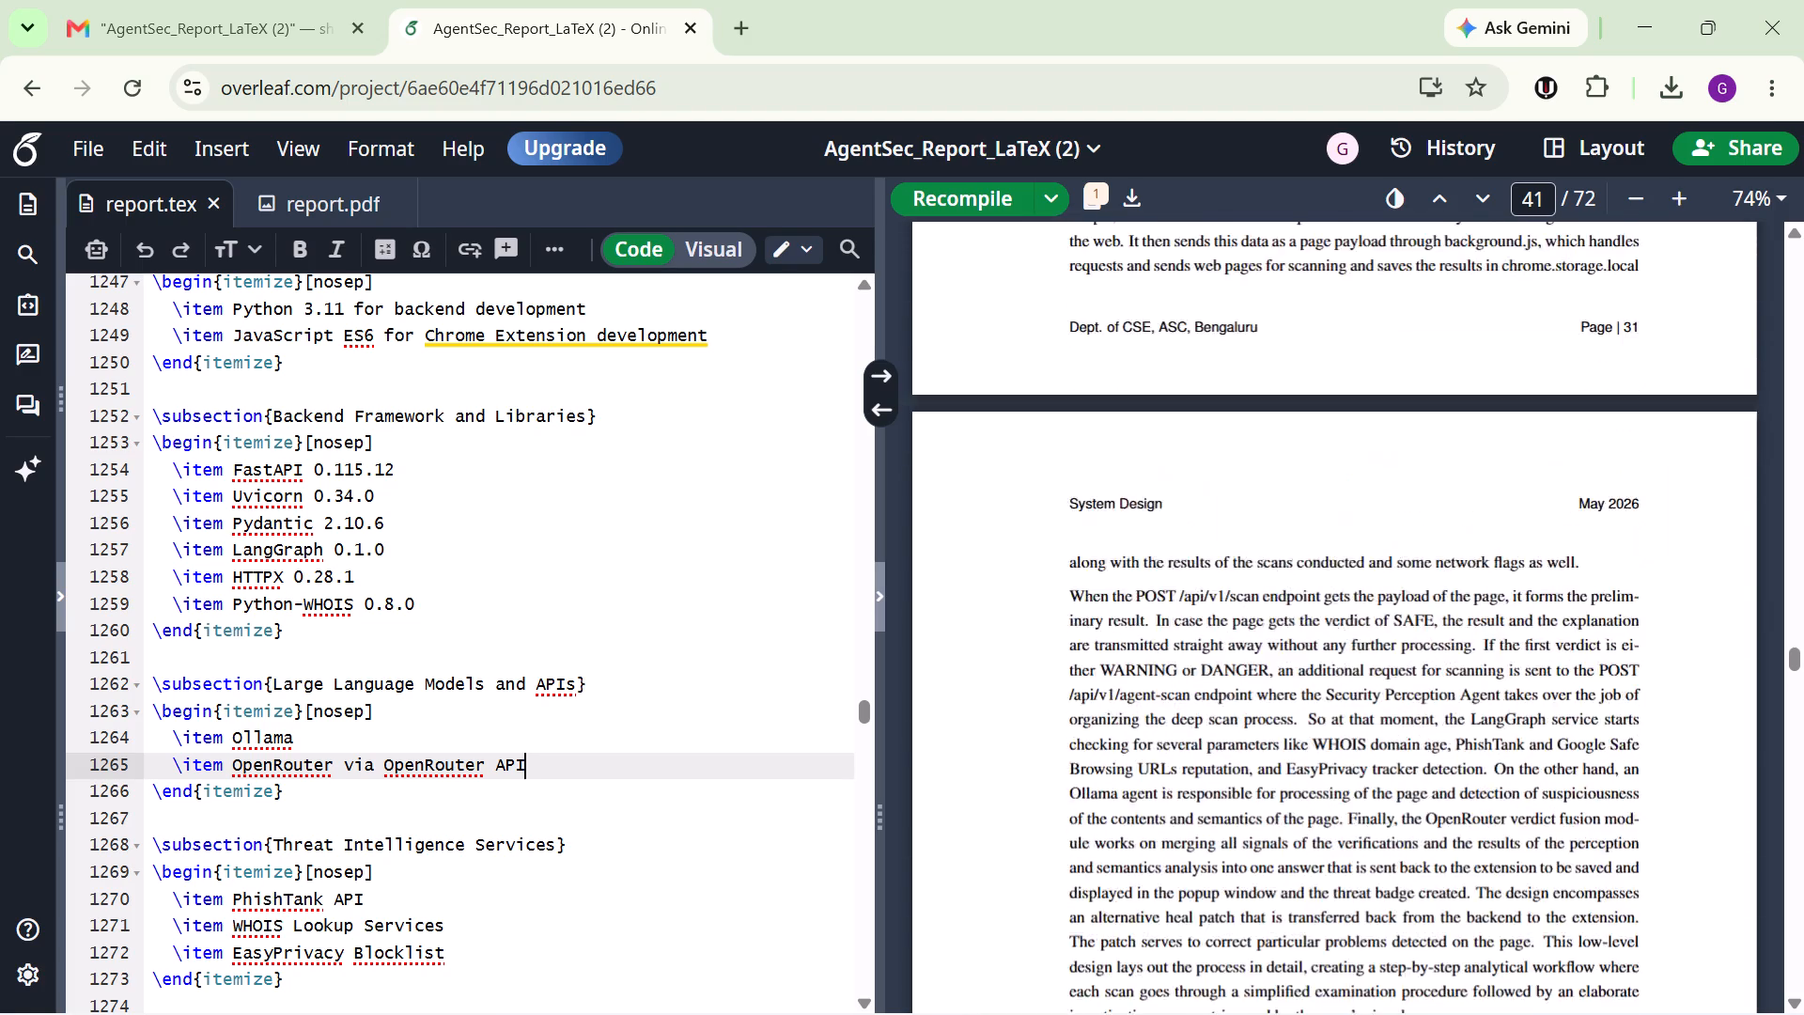
{"action": "scroll", "coordinate": [1349, 532], "scroll_direction": "up", "scroll_amount": 3}
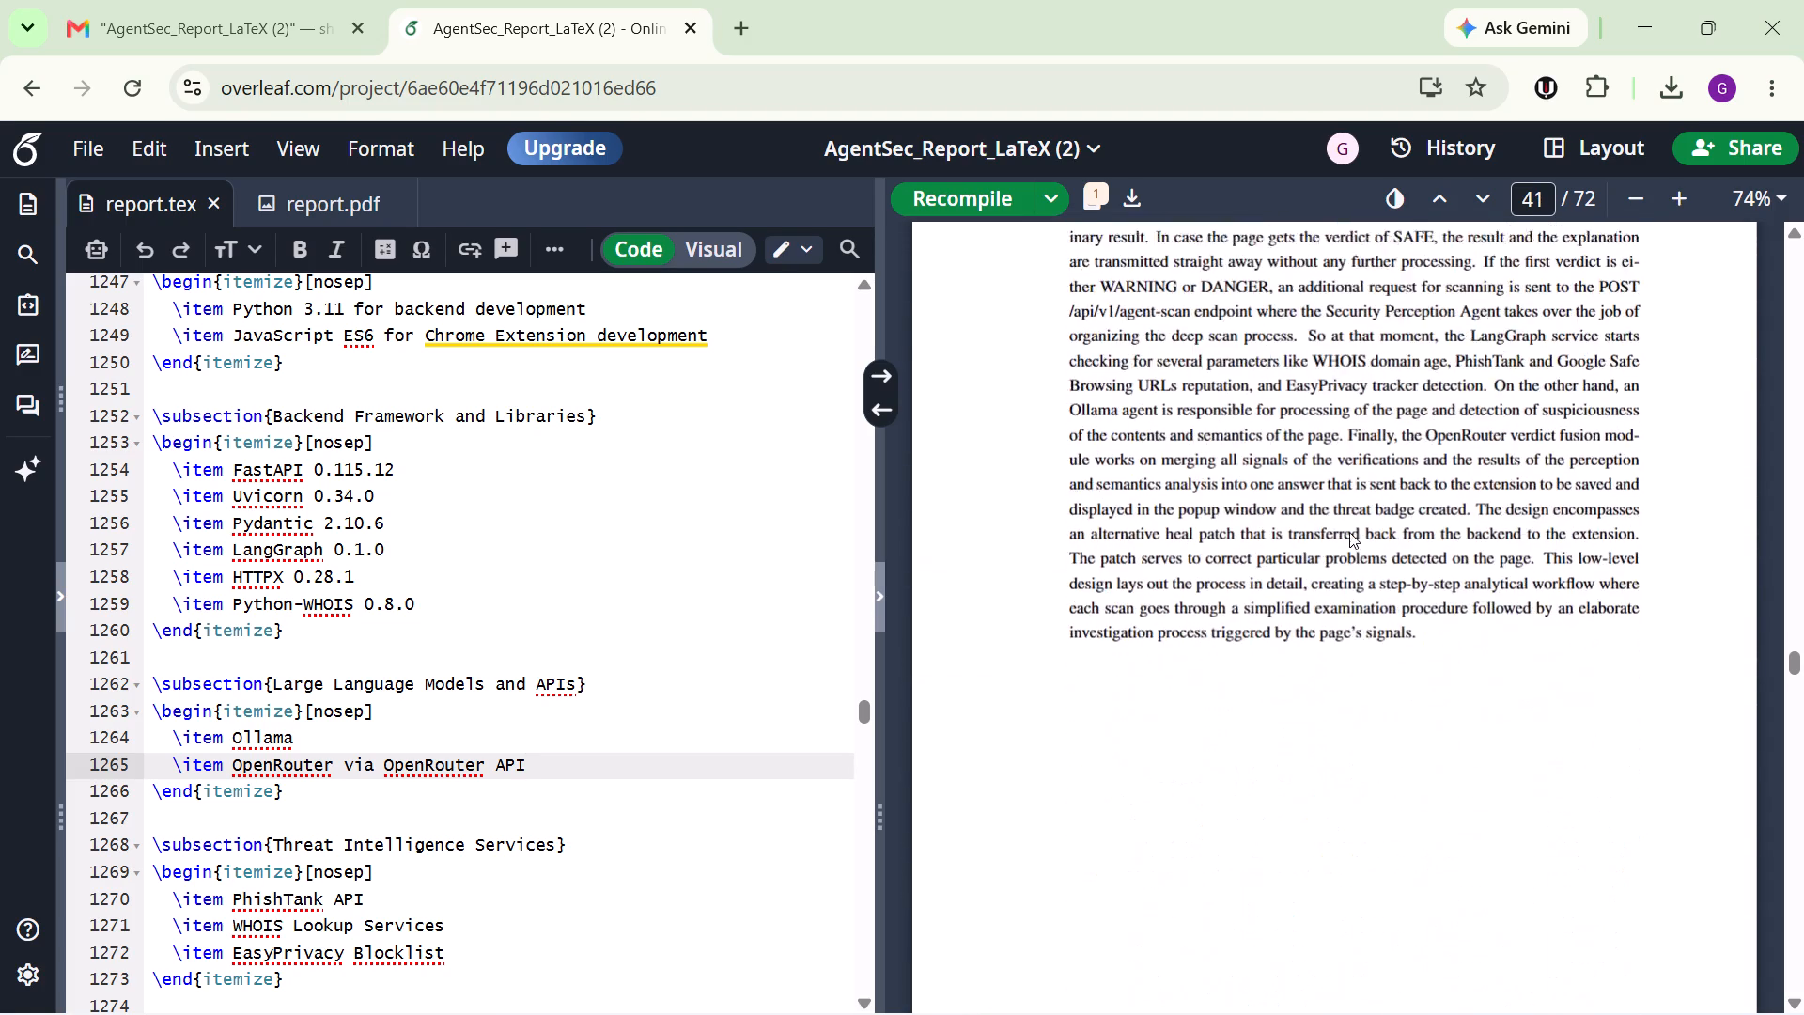
{"action": "scroll", "coordinate": [1349, 532], "scroll_direction": "down", "scroll_amount": 3}
{"action": "scroll", "coordinate": [1349, 532], "scroll_direction": "up", "scroll_amount": 1}
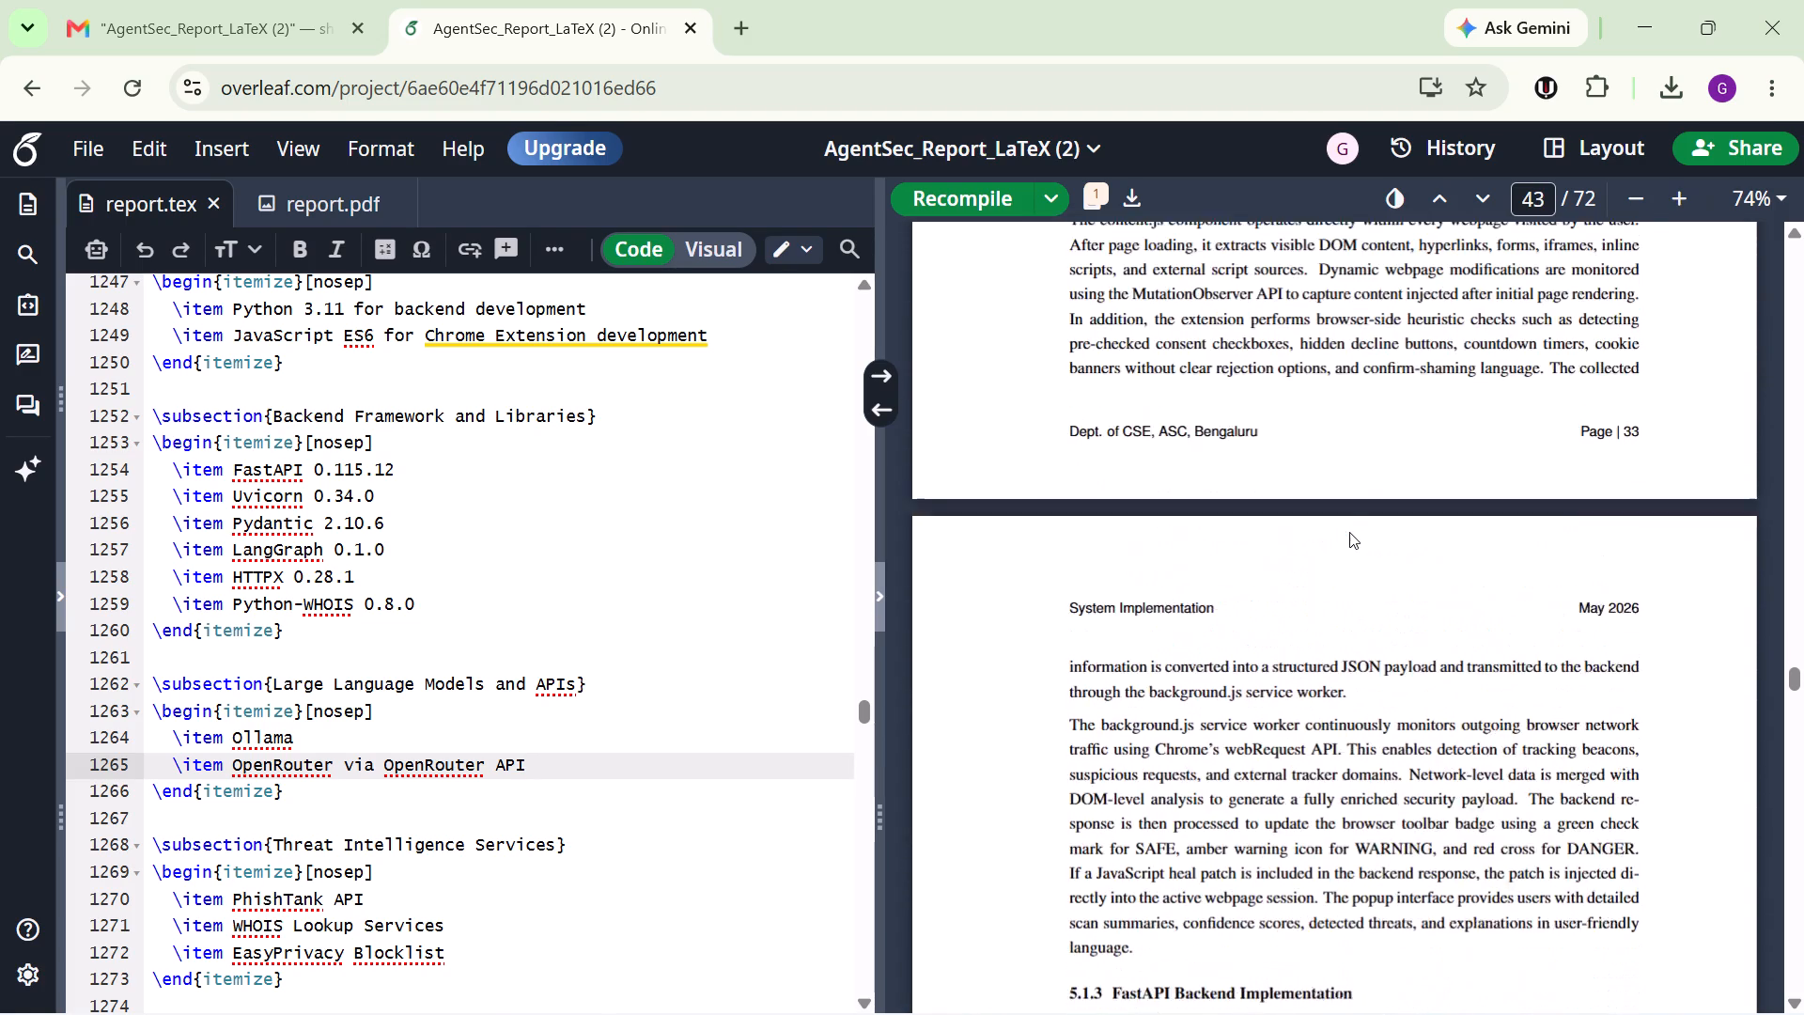
{"action": "scroll", "coordinate": [1349, 532], "scroll_direction": "up", "scroll_amount": 3}
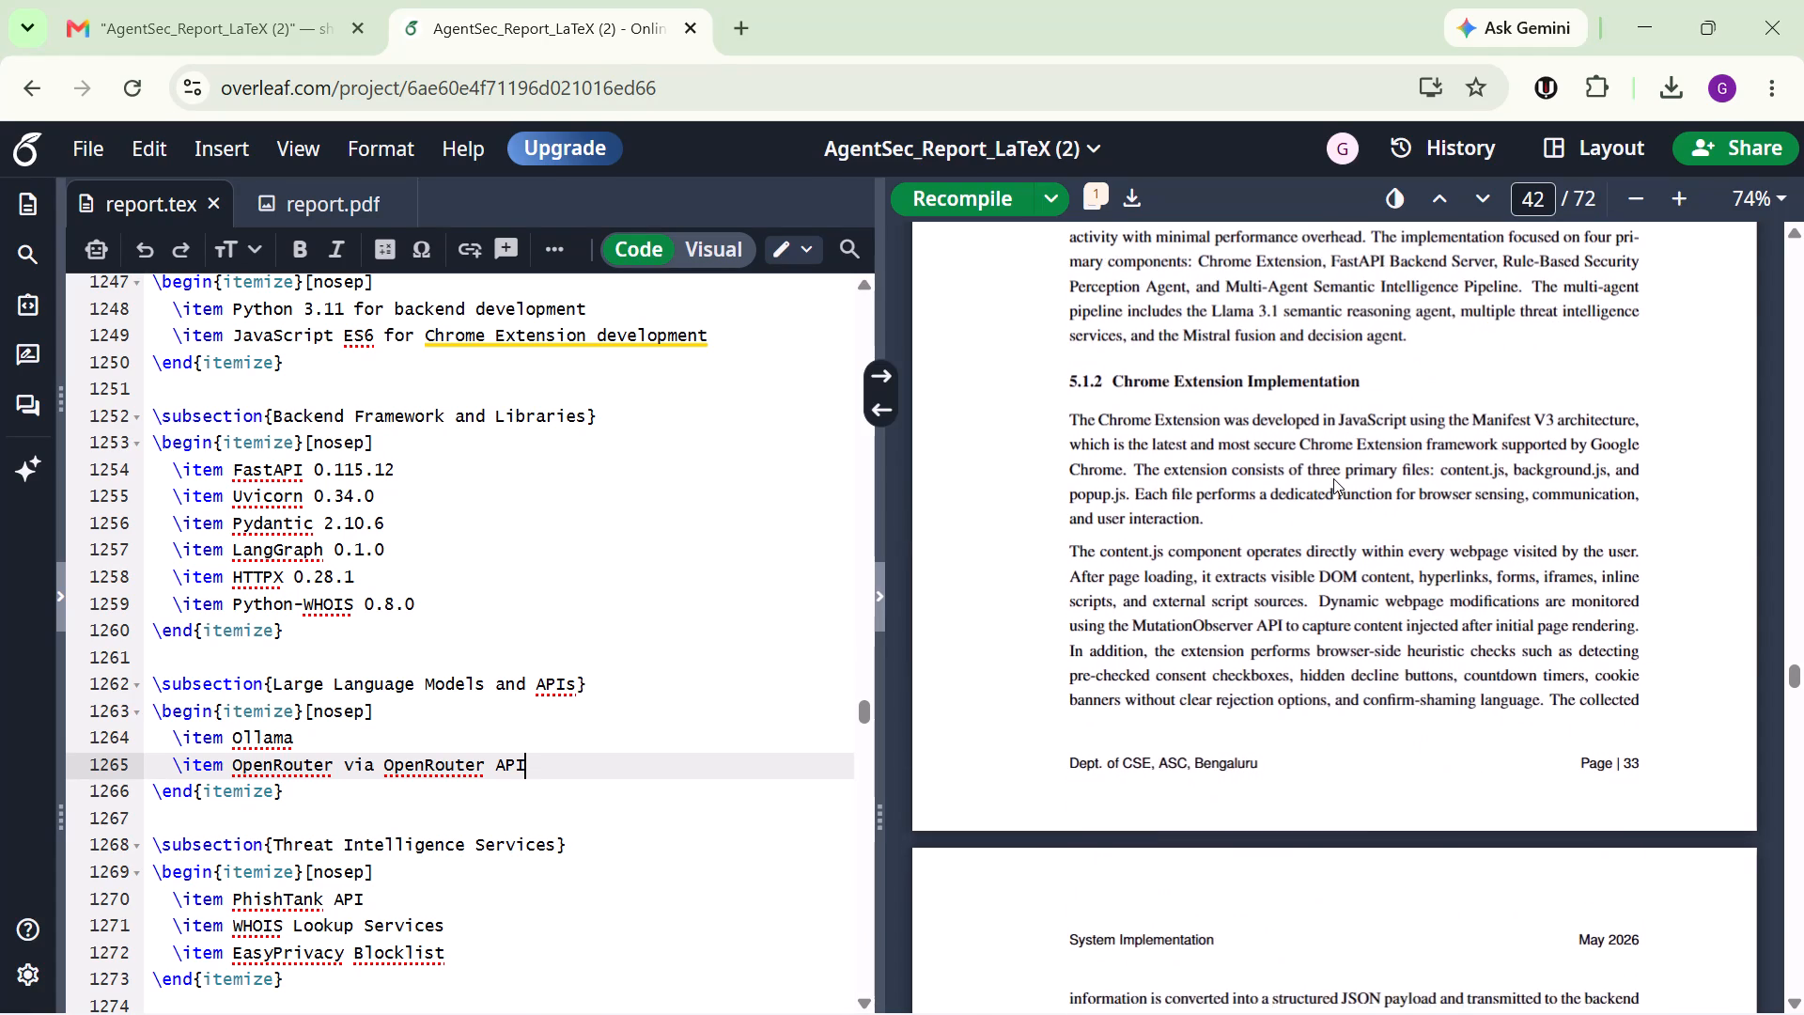
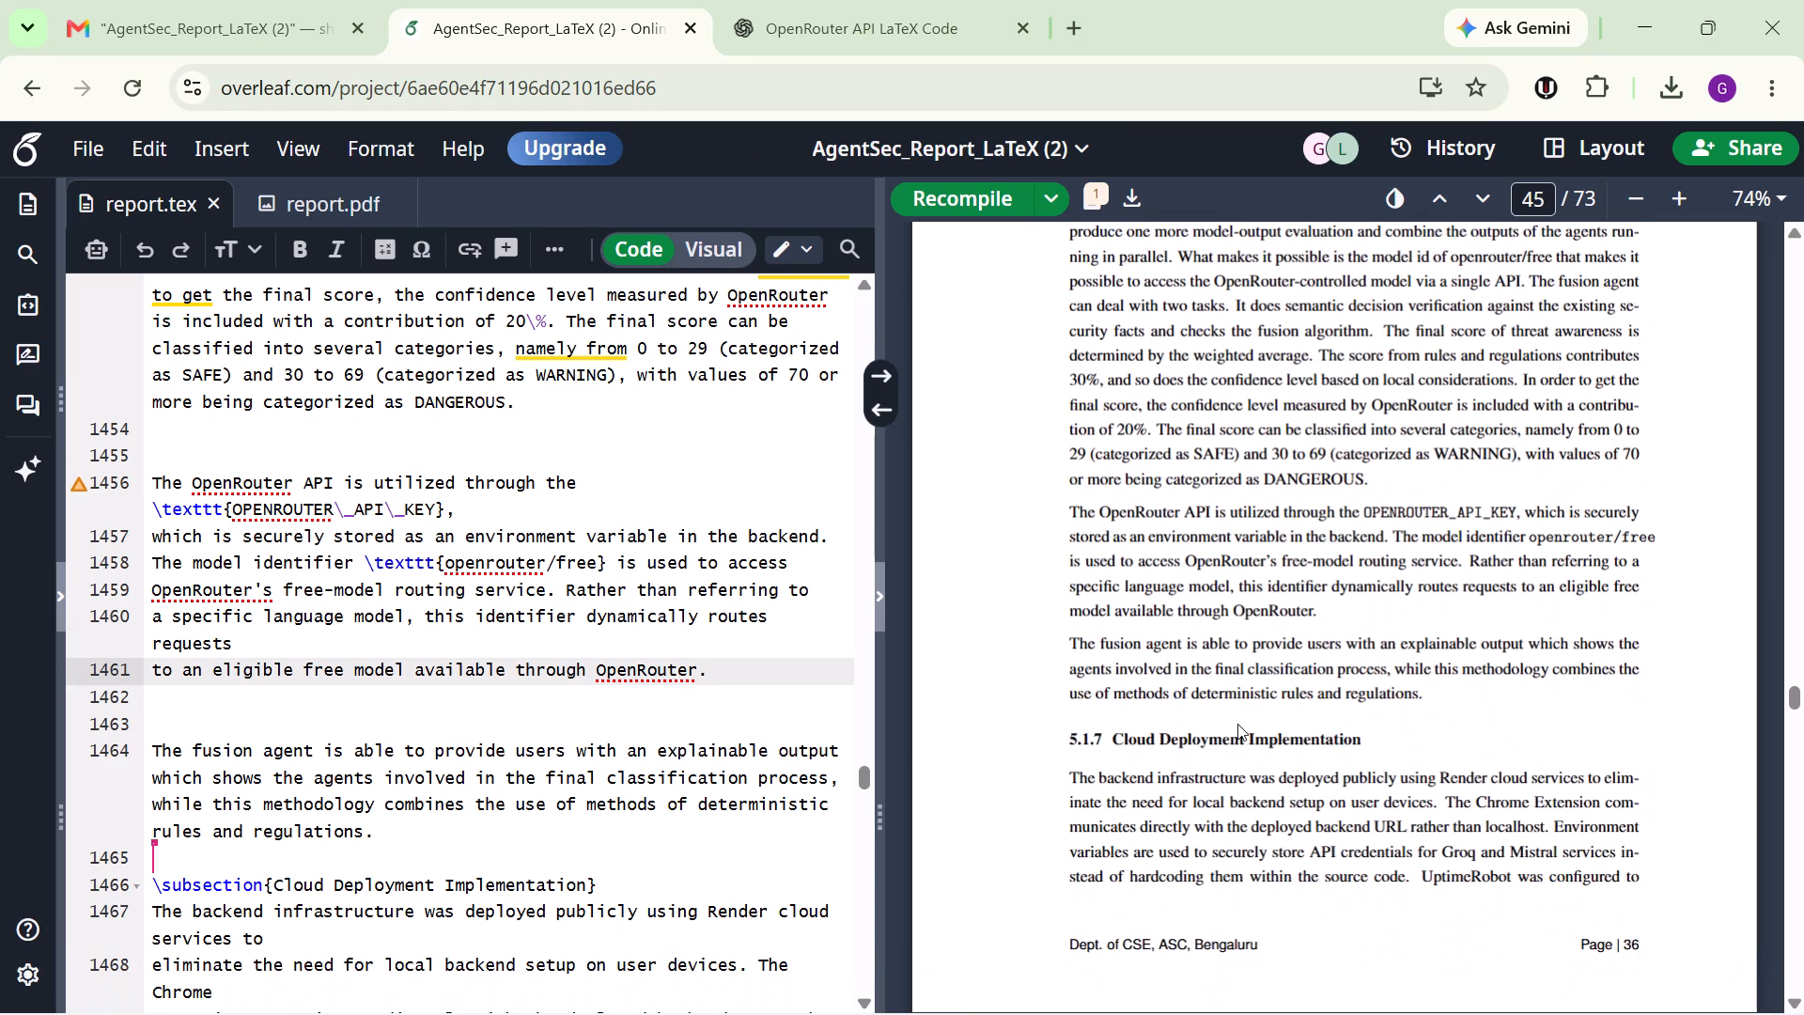
{"action": "scroll", "coordinate": [1237, 724], "scroll_direction": "down", "scroll_amount": 2}
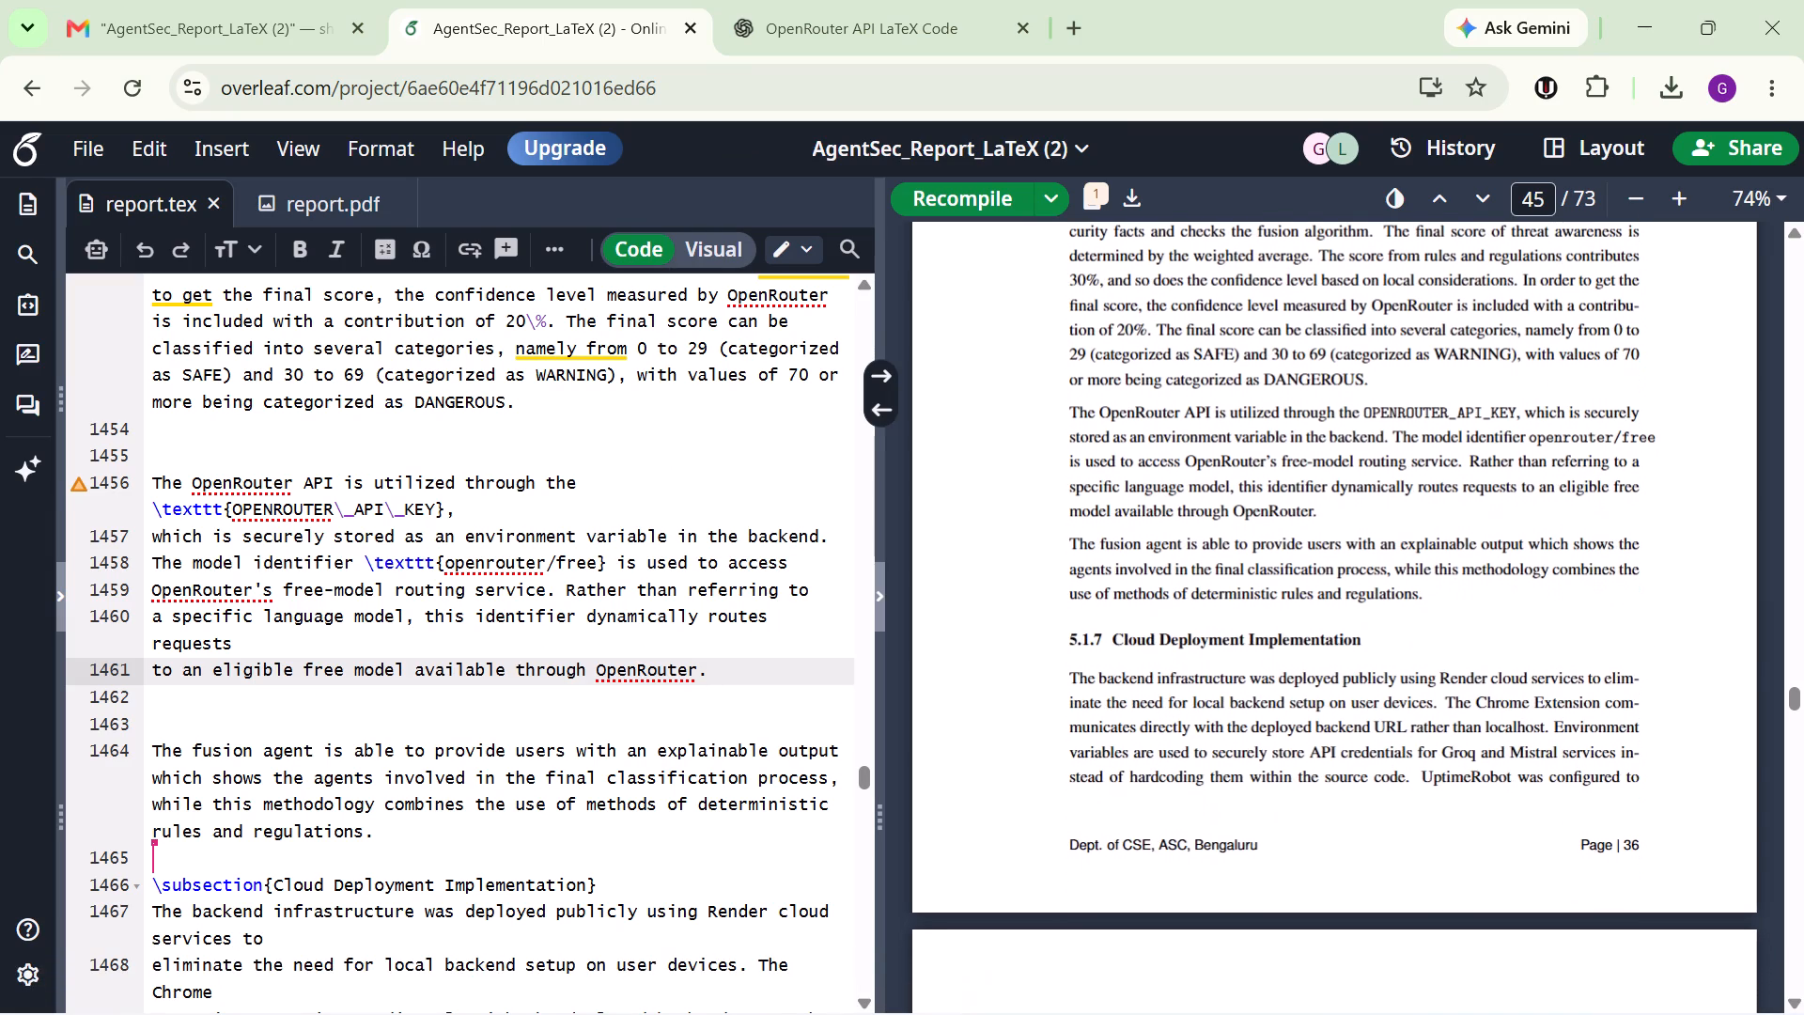
{"action": "scroll", "coordinate": [1237, 724], "scroll_direction": "down", "scroll_amount": 3}
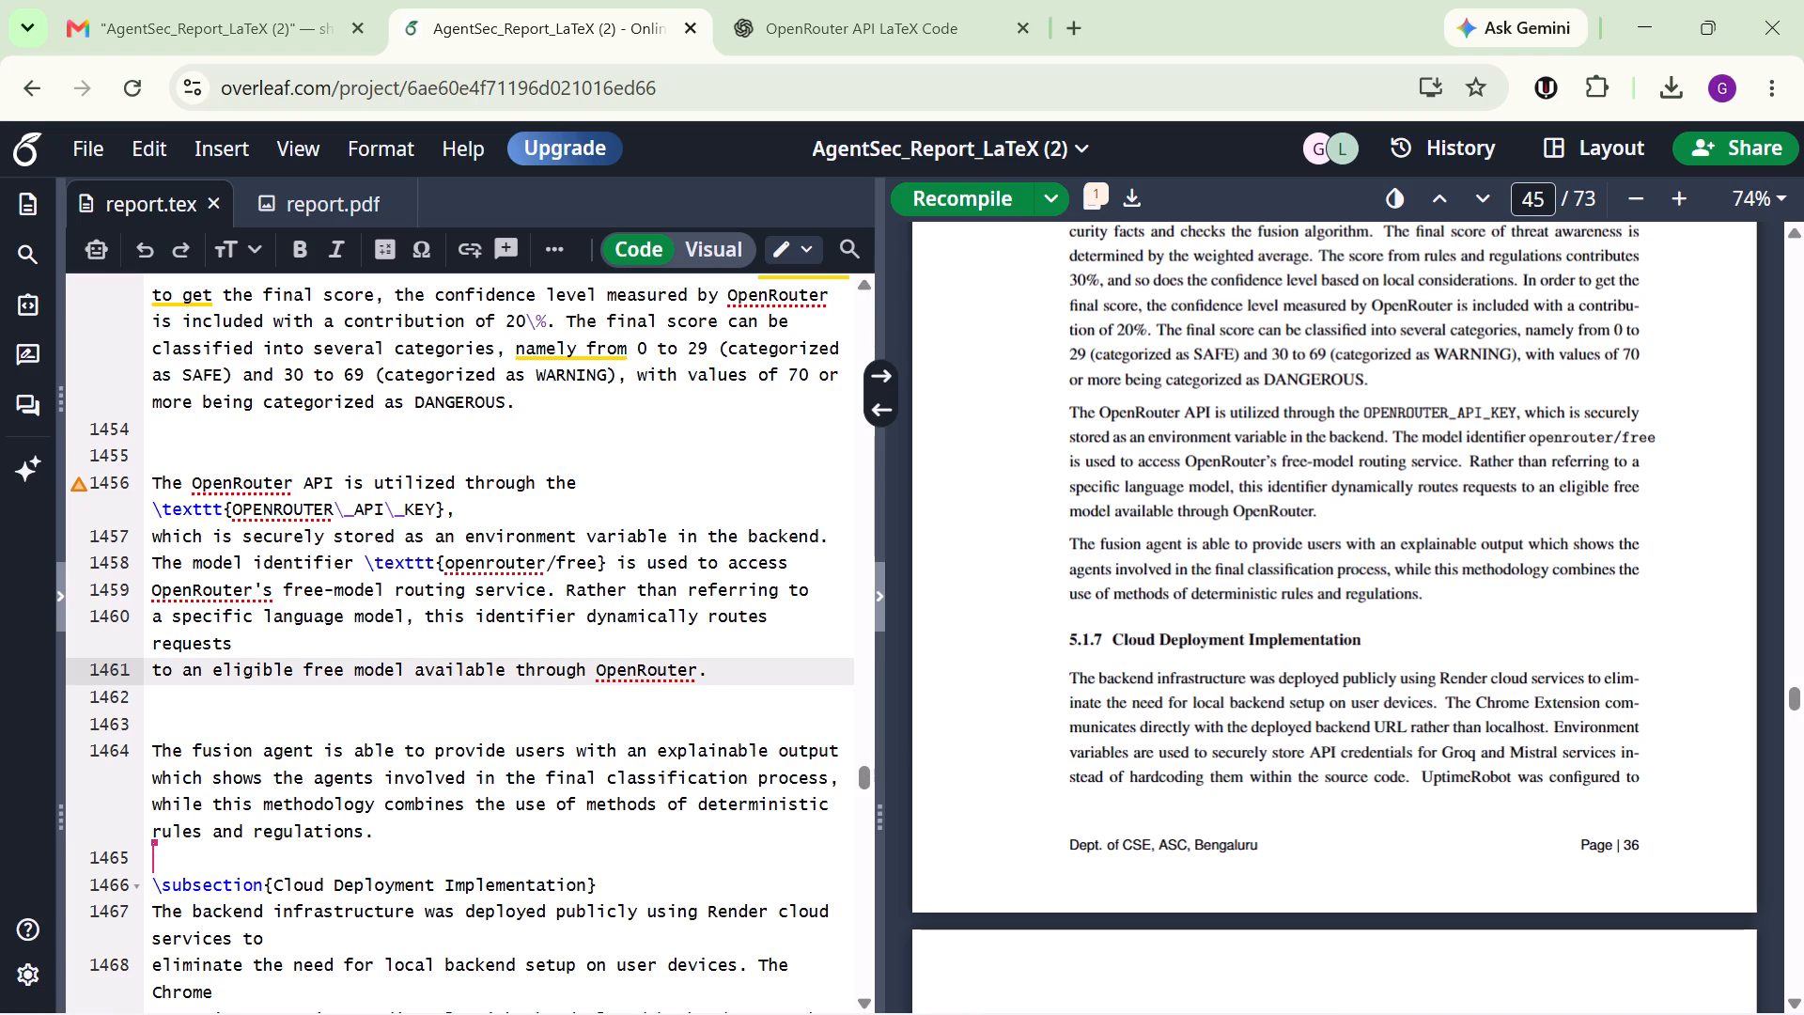
{"action": "scroll", "coordinate": [1176, 746], "scroll_direction": "down", "scroll_amount": 4}
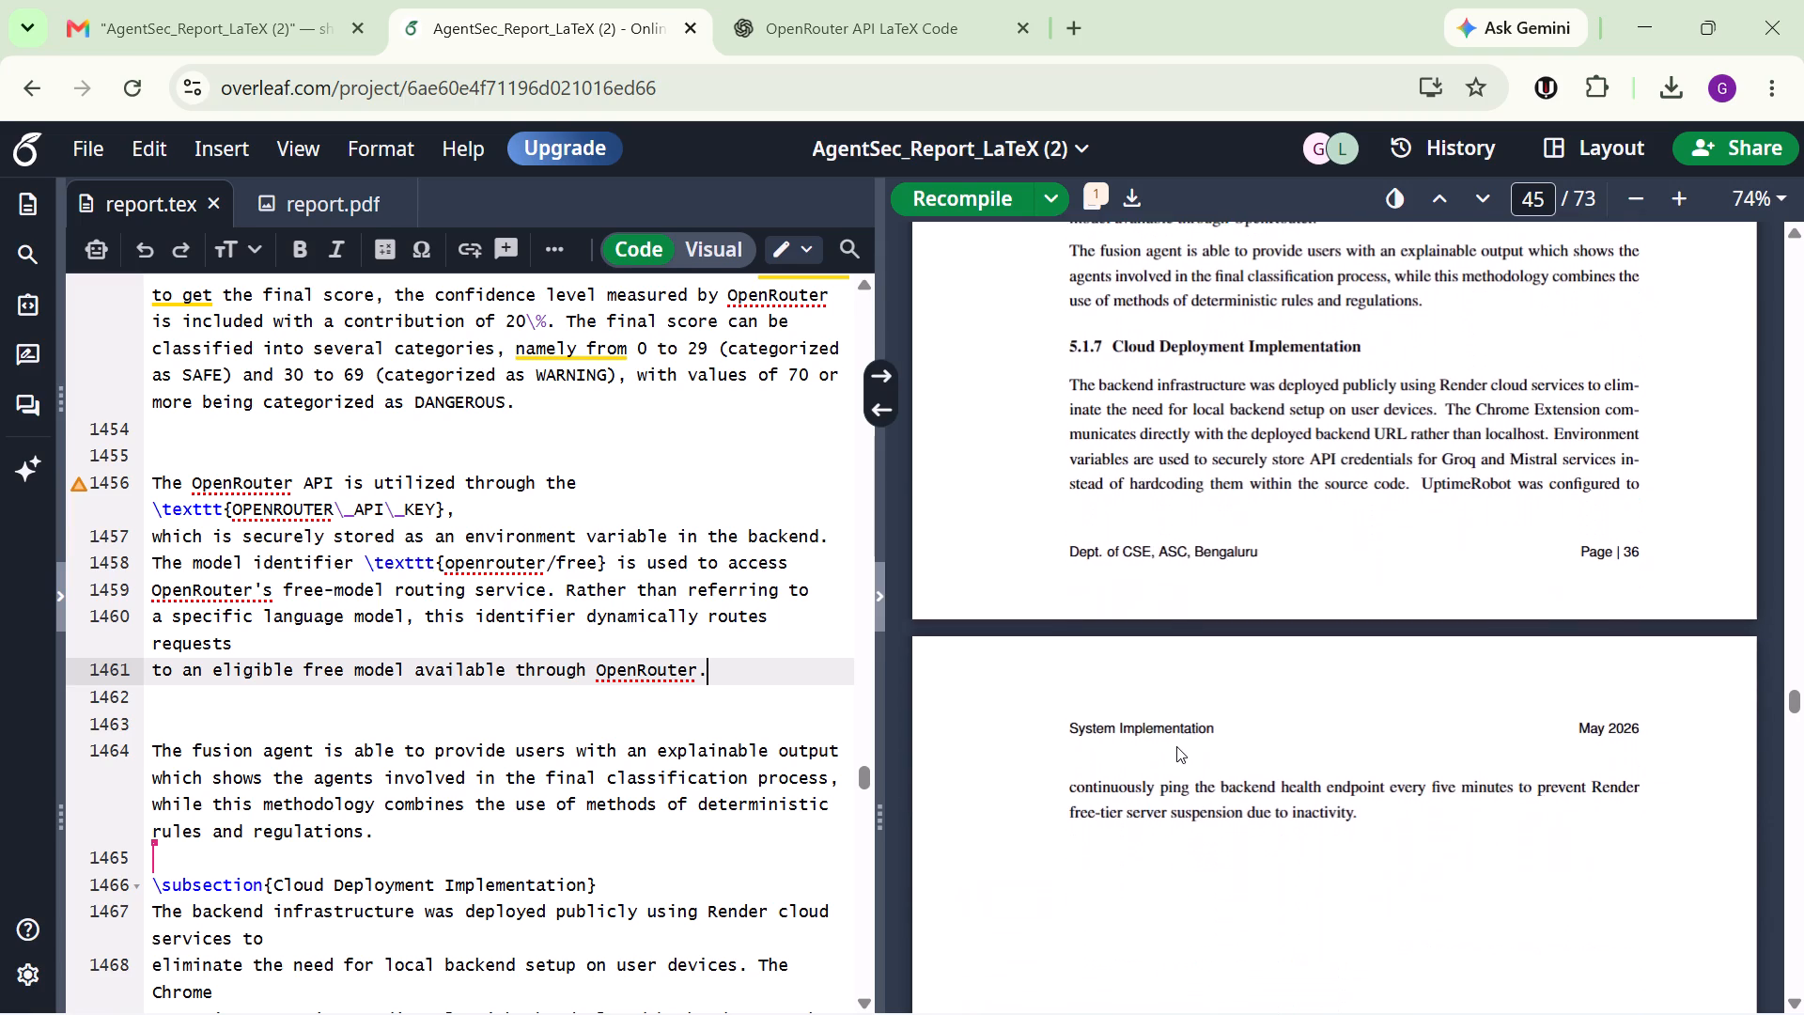
{"action": "scroll", "coordinate": [1176, 746], "scroll_direction": "down", "scroll_amount": 1}
{"action": "scroll", "coordinate": [1176, 746], "scroll_direction": "up", "scroll_amount": 3}
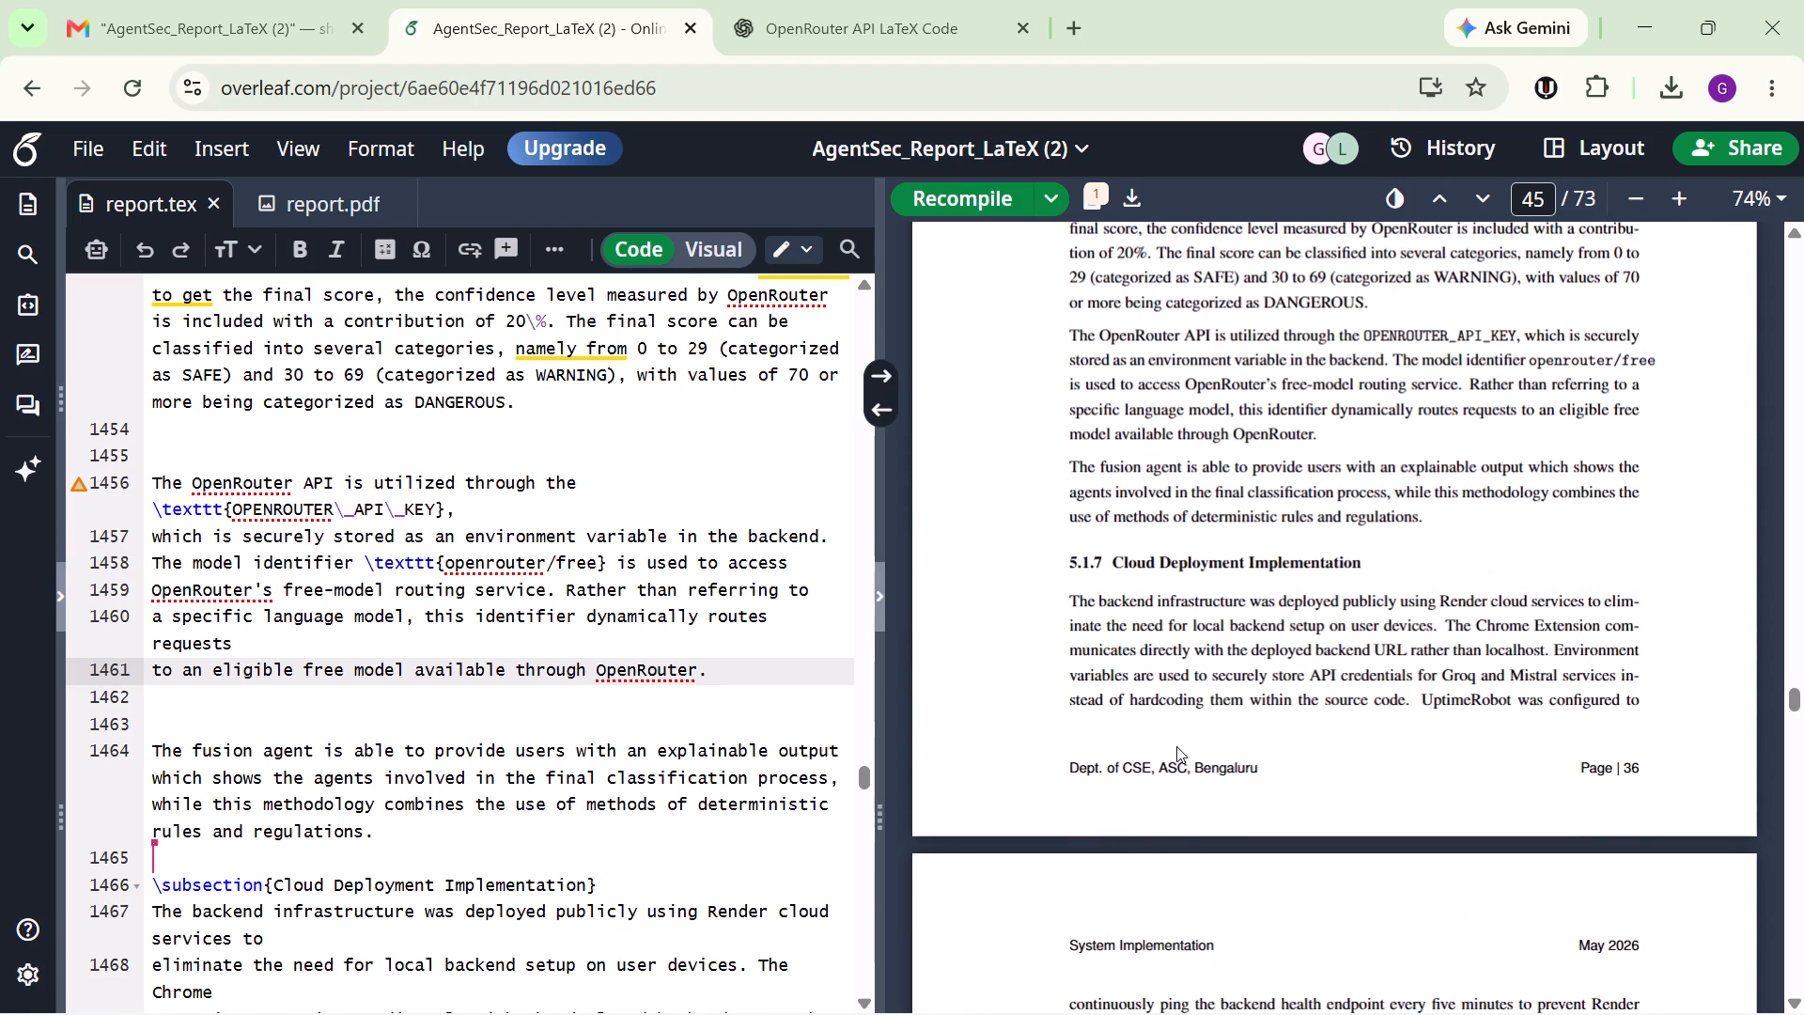
{"action": "scroll", "coordinate": [1176, 746], "scroll_direction": "down", "scroll_amount": 2}
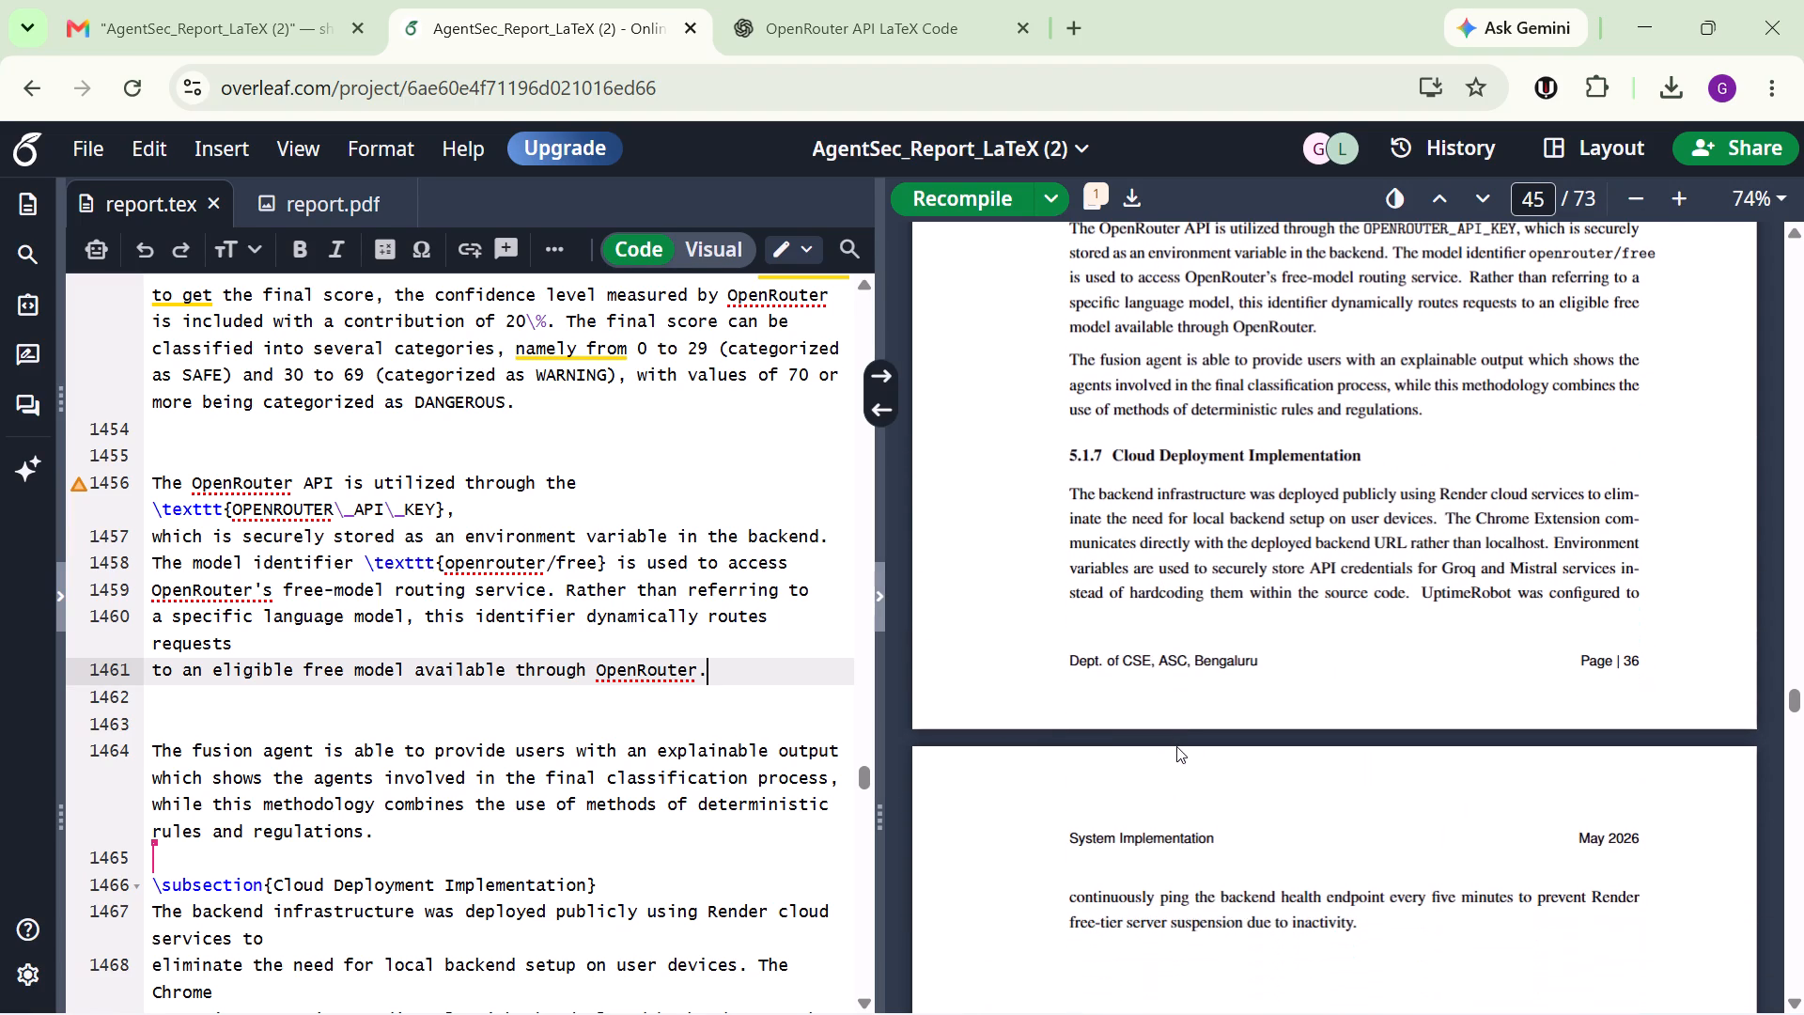
Delete the Cloud Deployment Implementation subsection, heading and paragraph, before Chapter 6 in report.tex, and recompile the report.
{"action": "scroll", "coordinate": [489, 905], "scroll_direction": "down", "scroll_amount": 3}
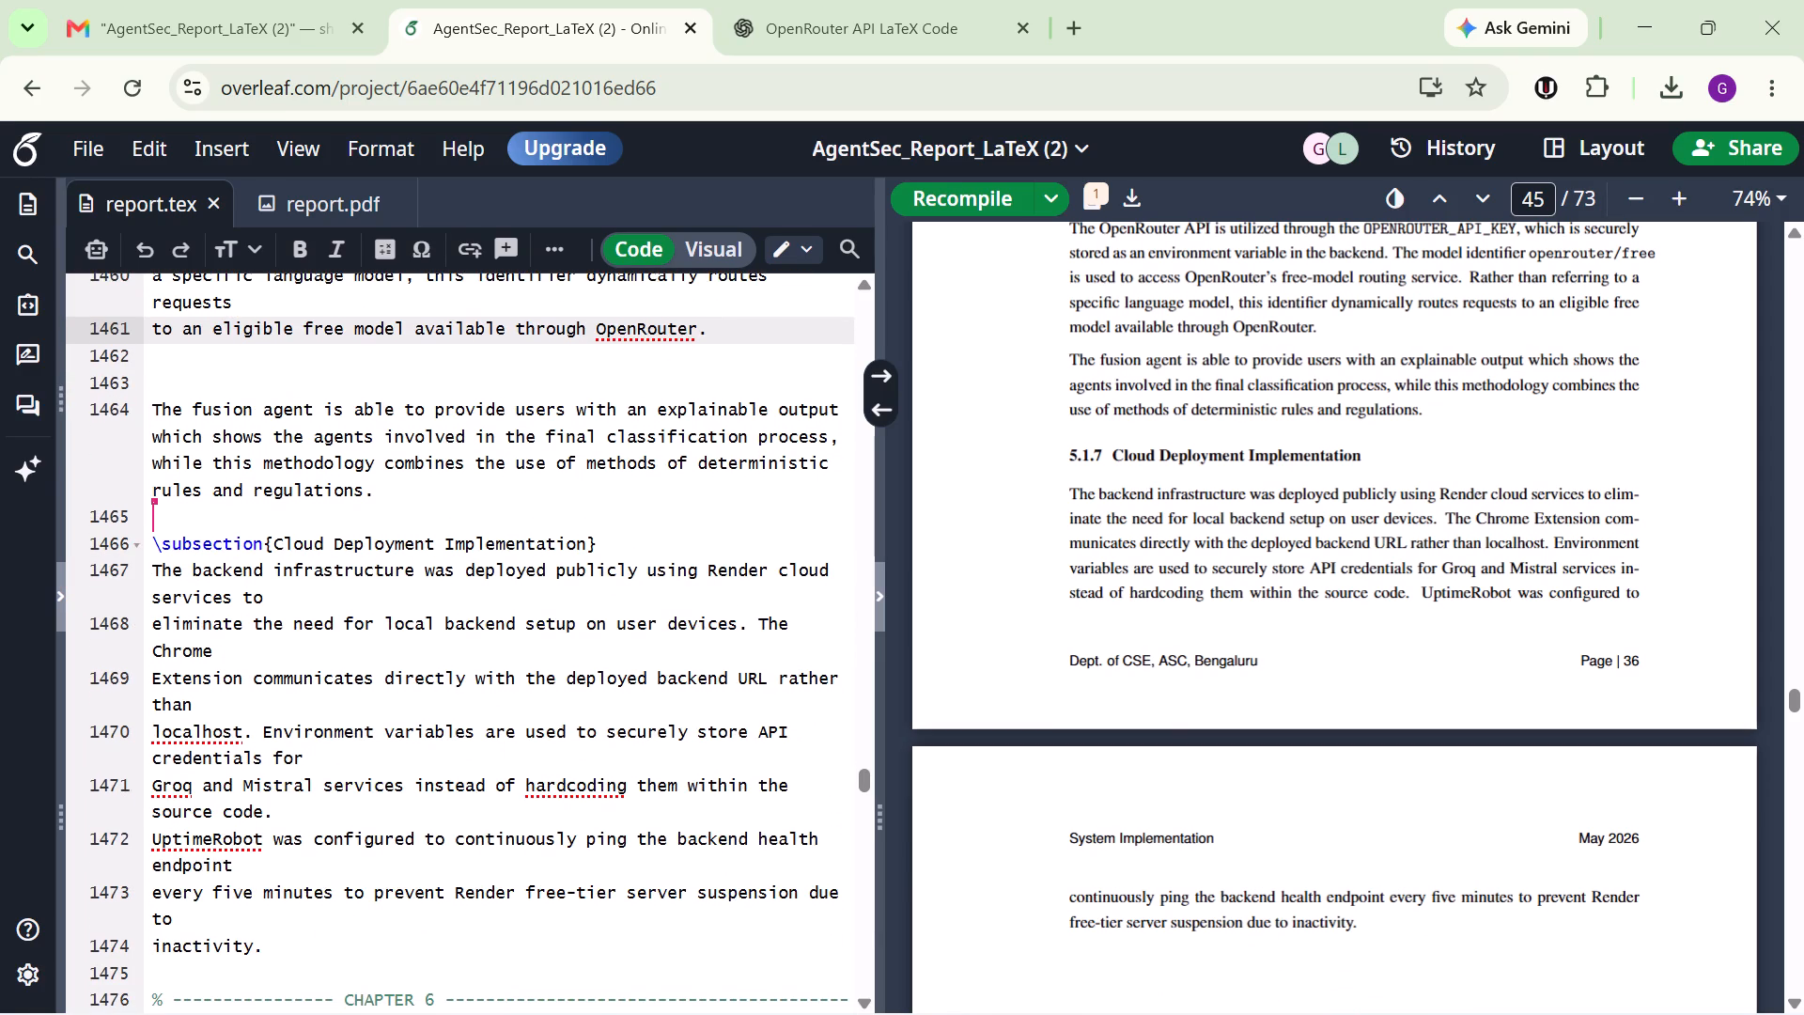
{"action": "left_click_drag", "start_coordinate": [289, 938], "coordinate": [102, 571]}
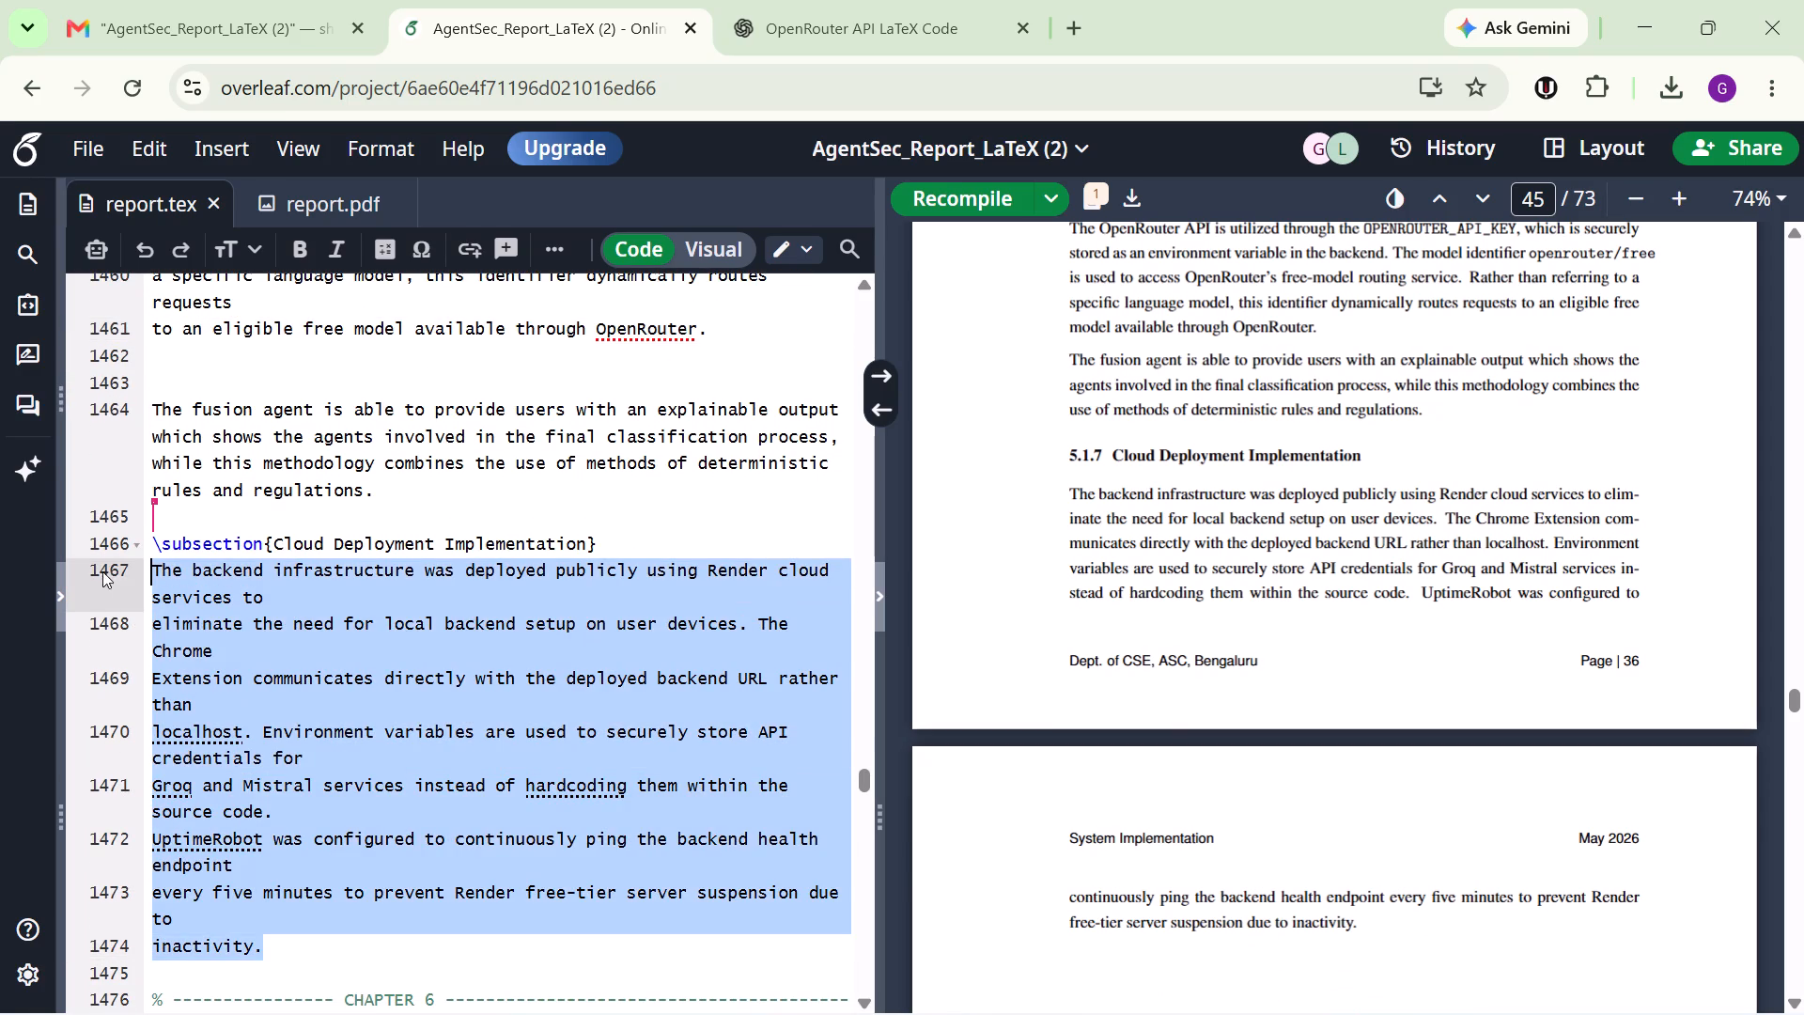
{"action": "left_click_drag", "start_coordinate": [102, 571], "coordinate": [108, 550]}
{"action": "key", "text": "BackSpace"}
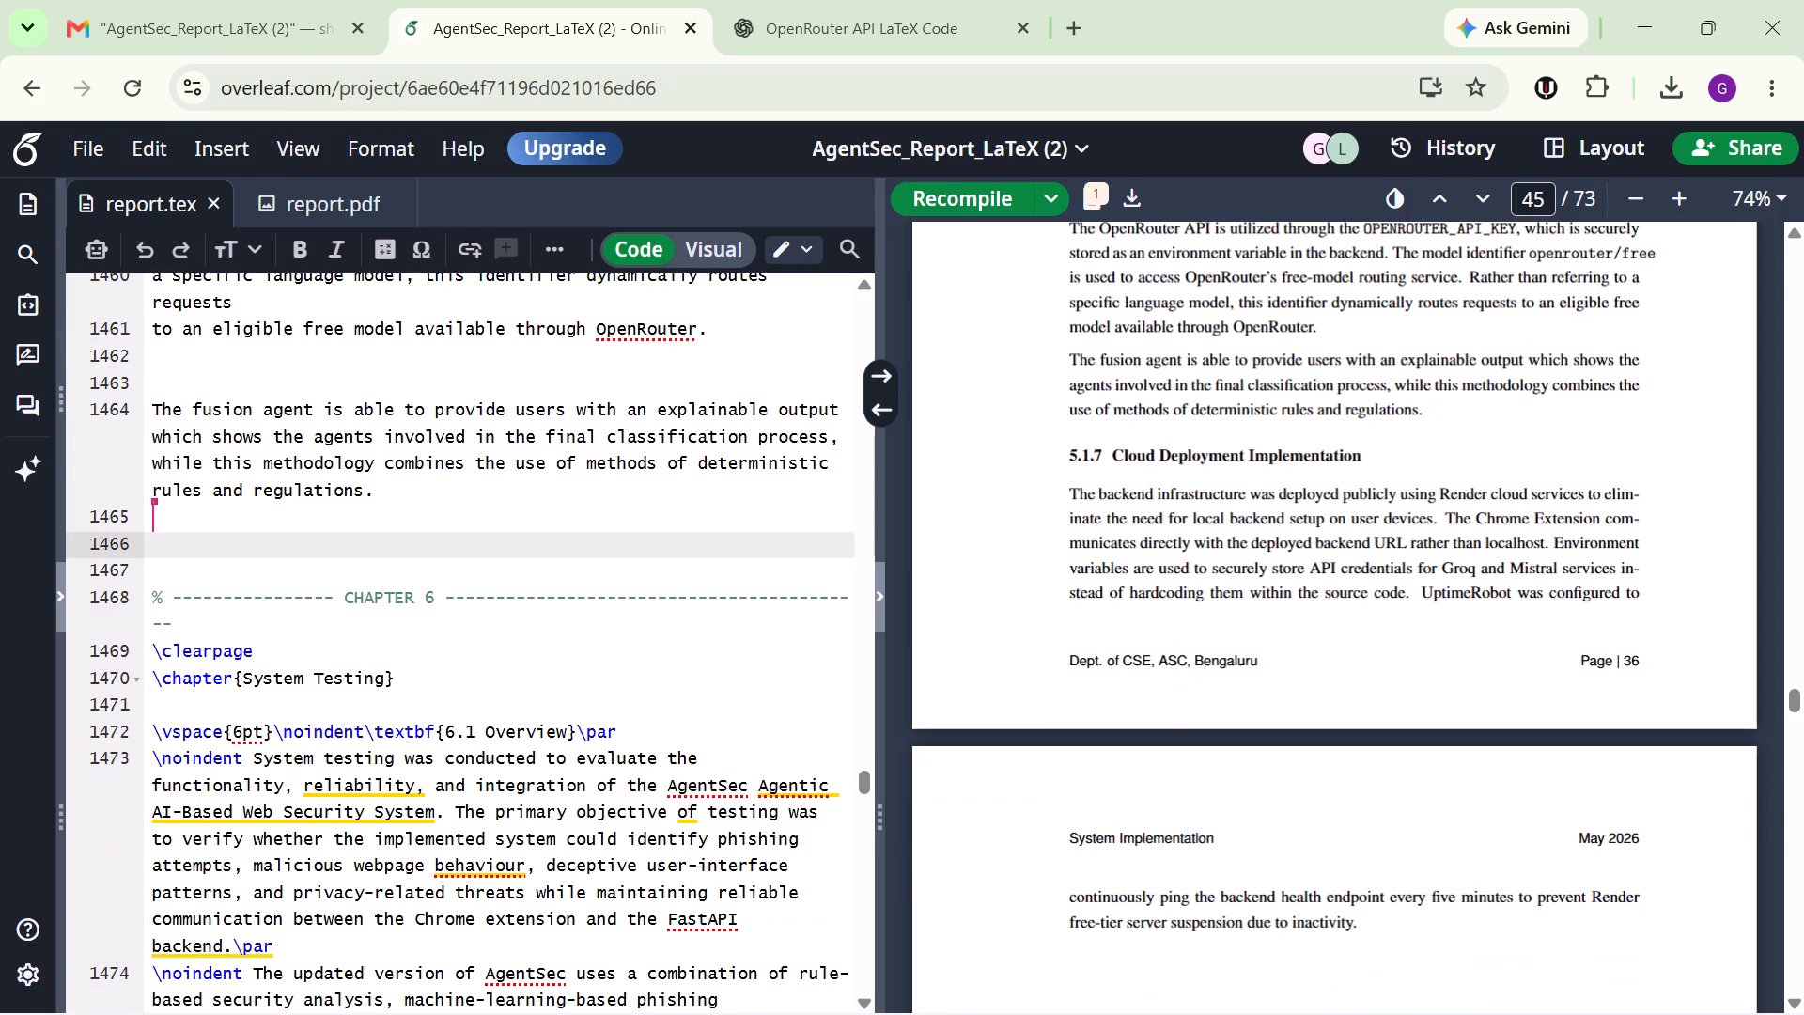
{"action": "key", "text": "ctrl+s"}
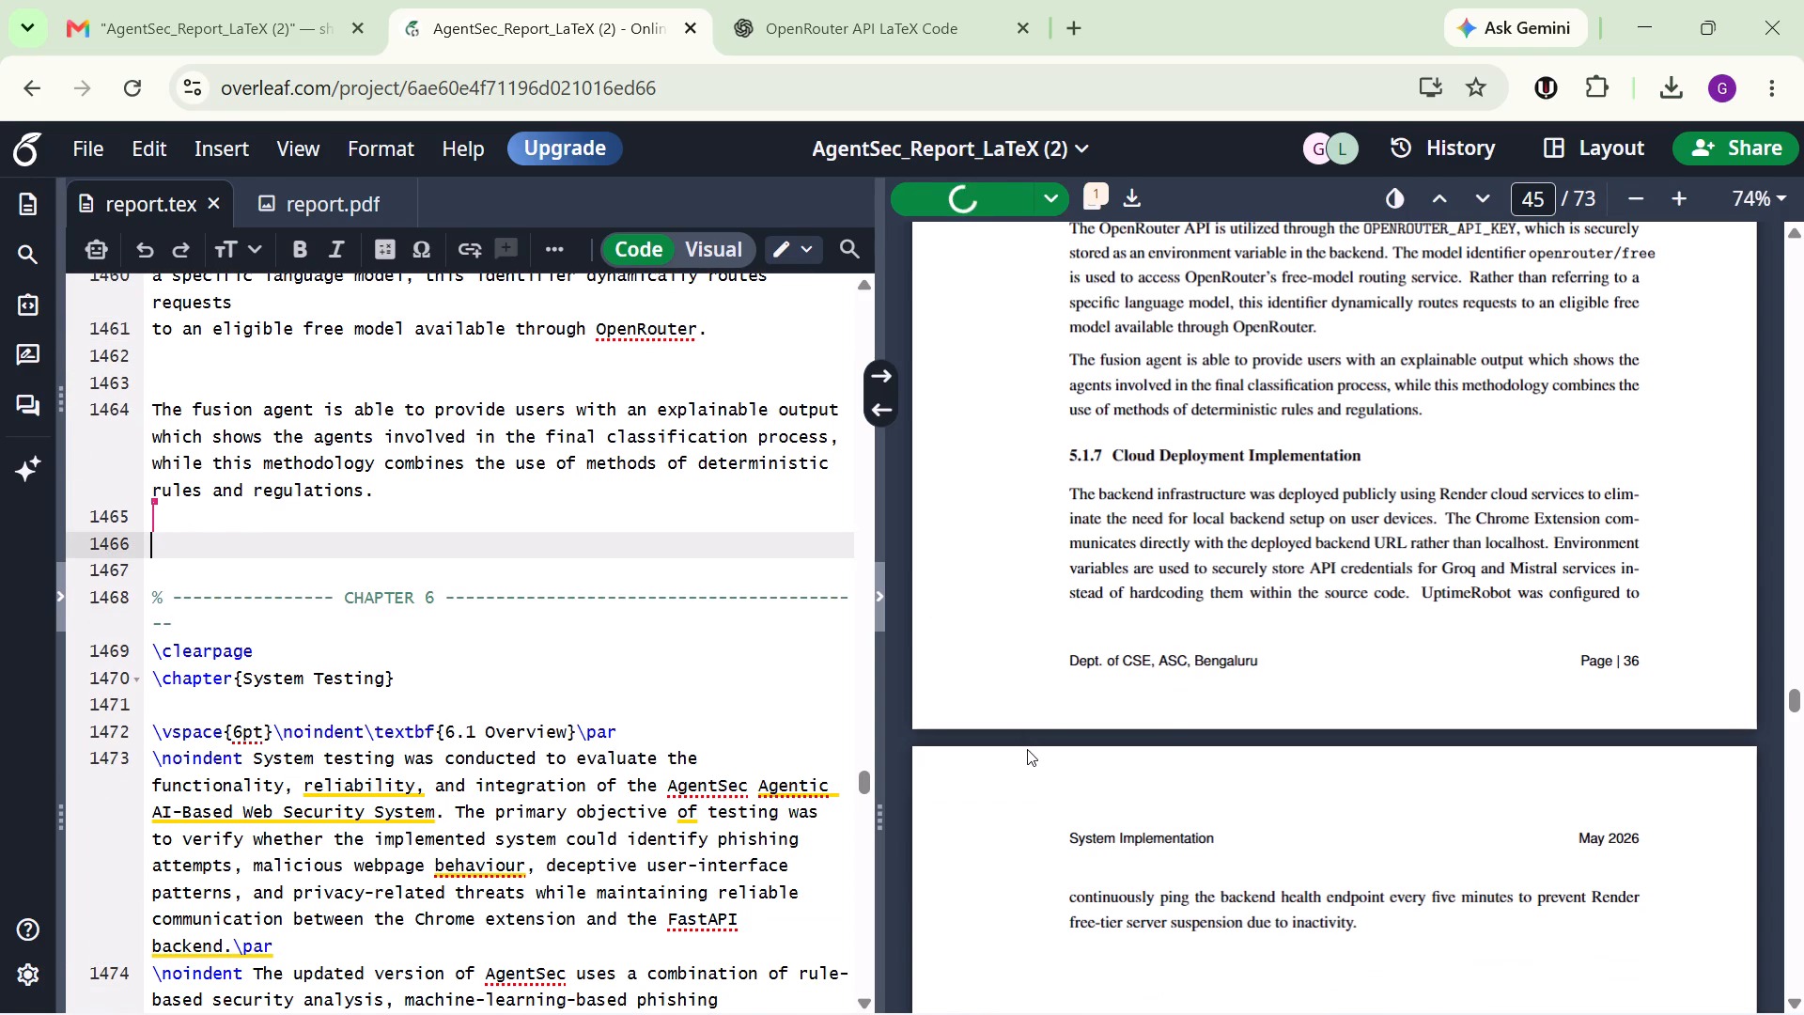
Review the System Testing chapter in the compiled report, from section 6.1 Overview through the API and integration testing subsections.
{"action": "scroll", "coordinate": [1027, 749], "scroll_direction": "down", "scroll_amount": 11}
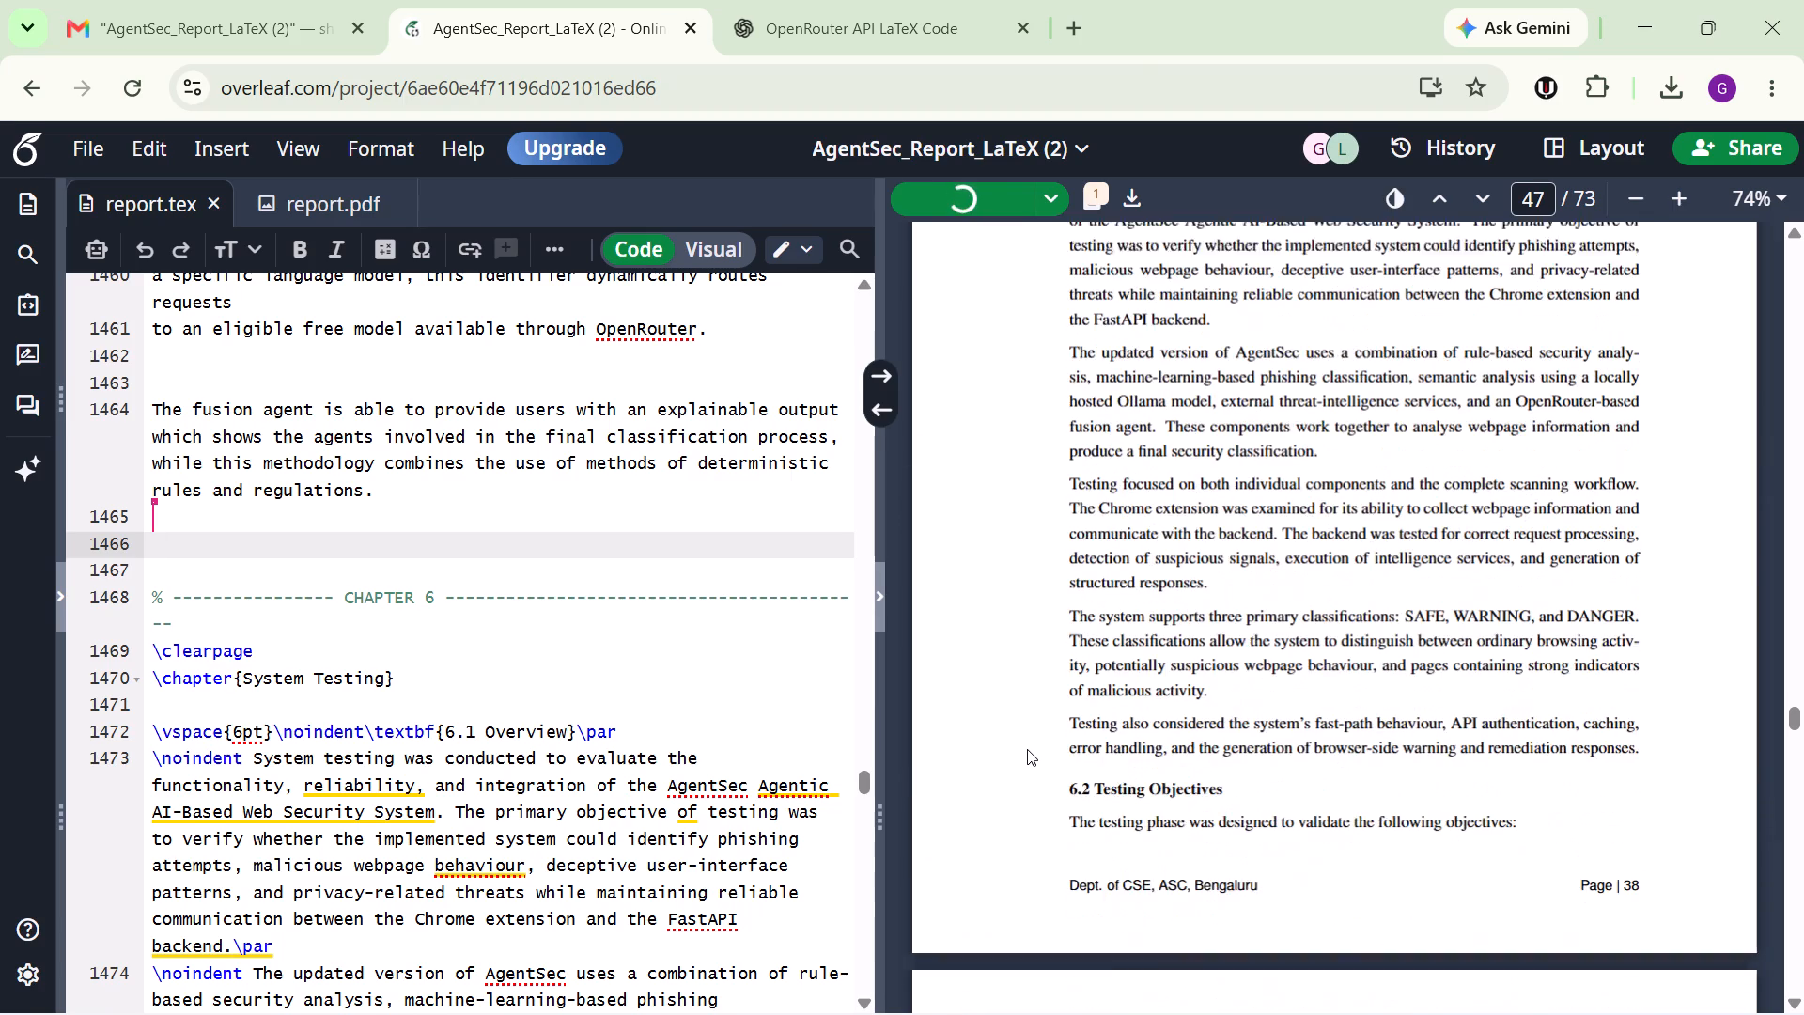
{"action": "scroll", "coordinate": [1027, 749], "scroll_direction": "up", "scroll_amount": 2}
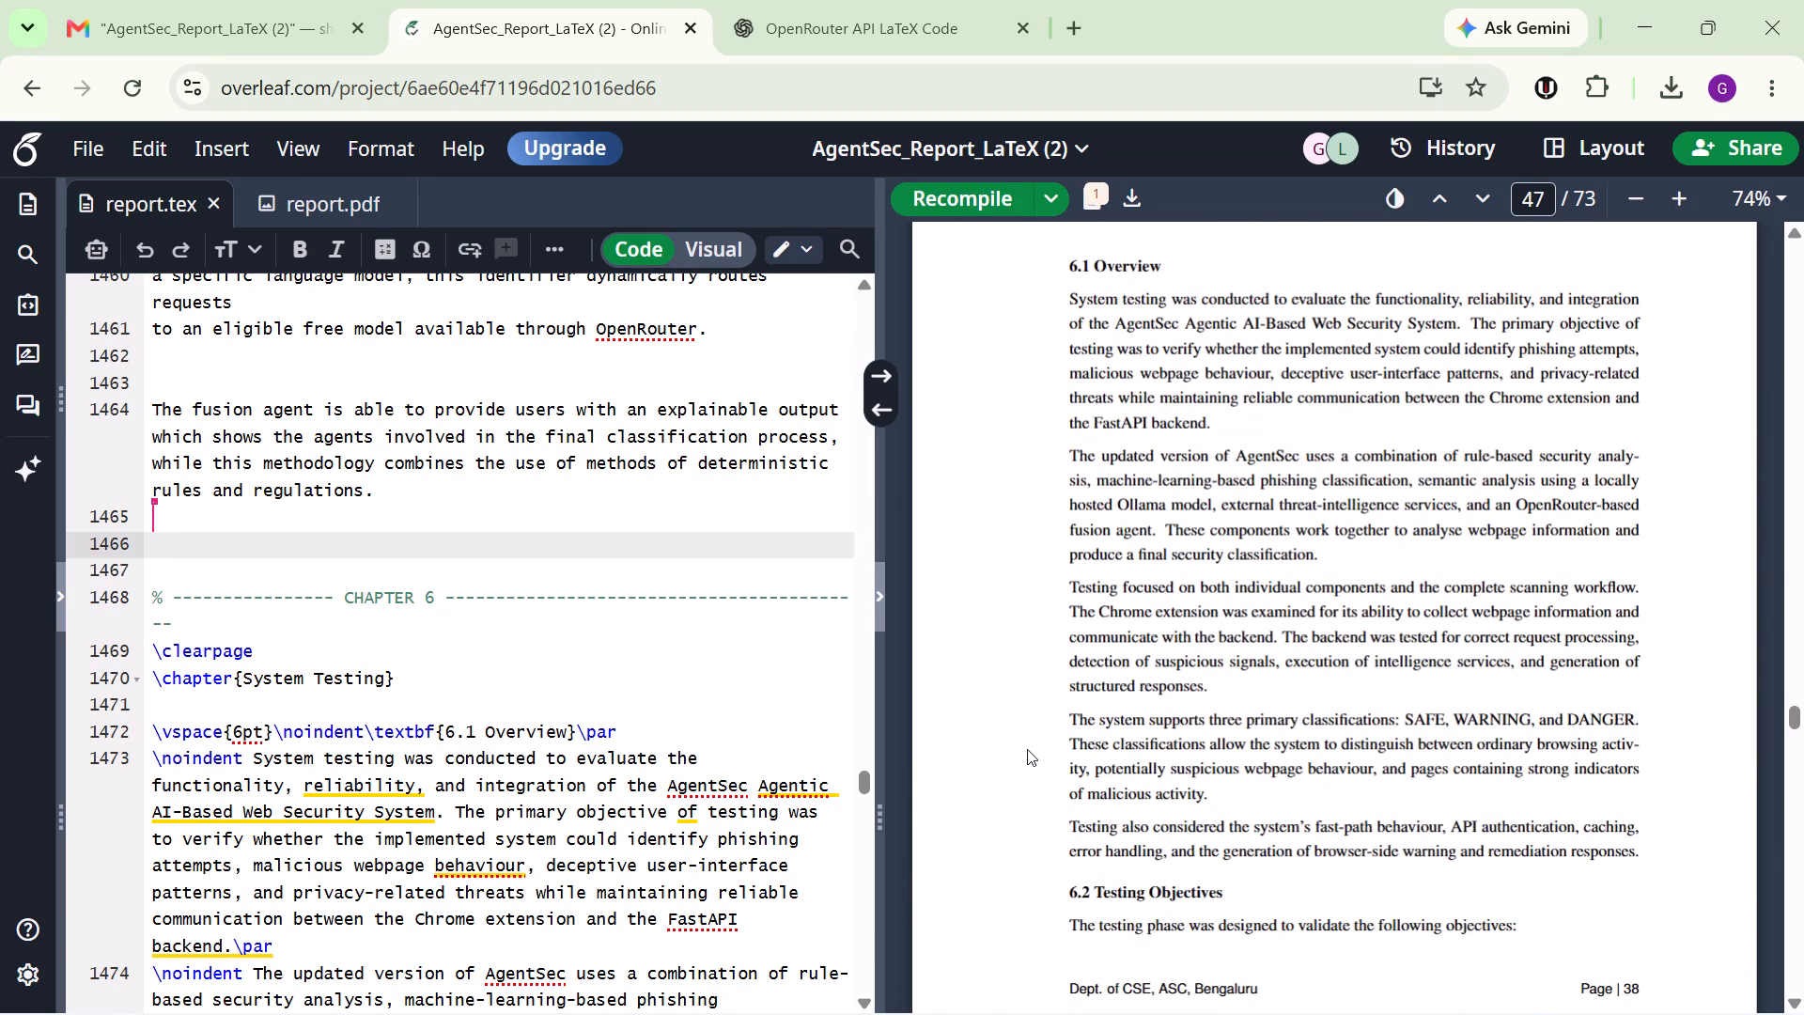
{"action": "scroll", "coordinate": [1027, 749], "scroll_direction": "down", "scroll_amount": 5}
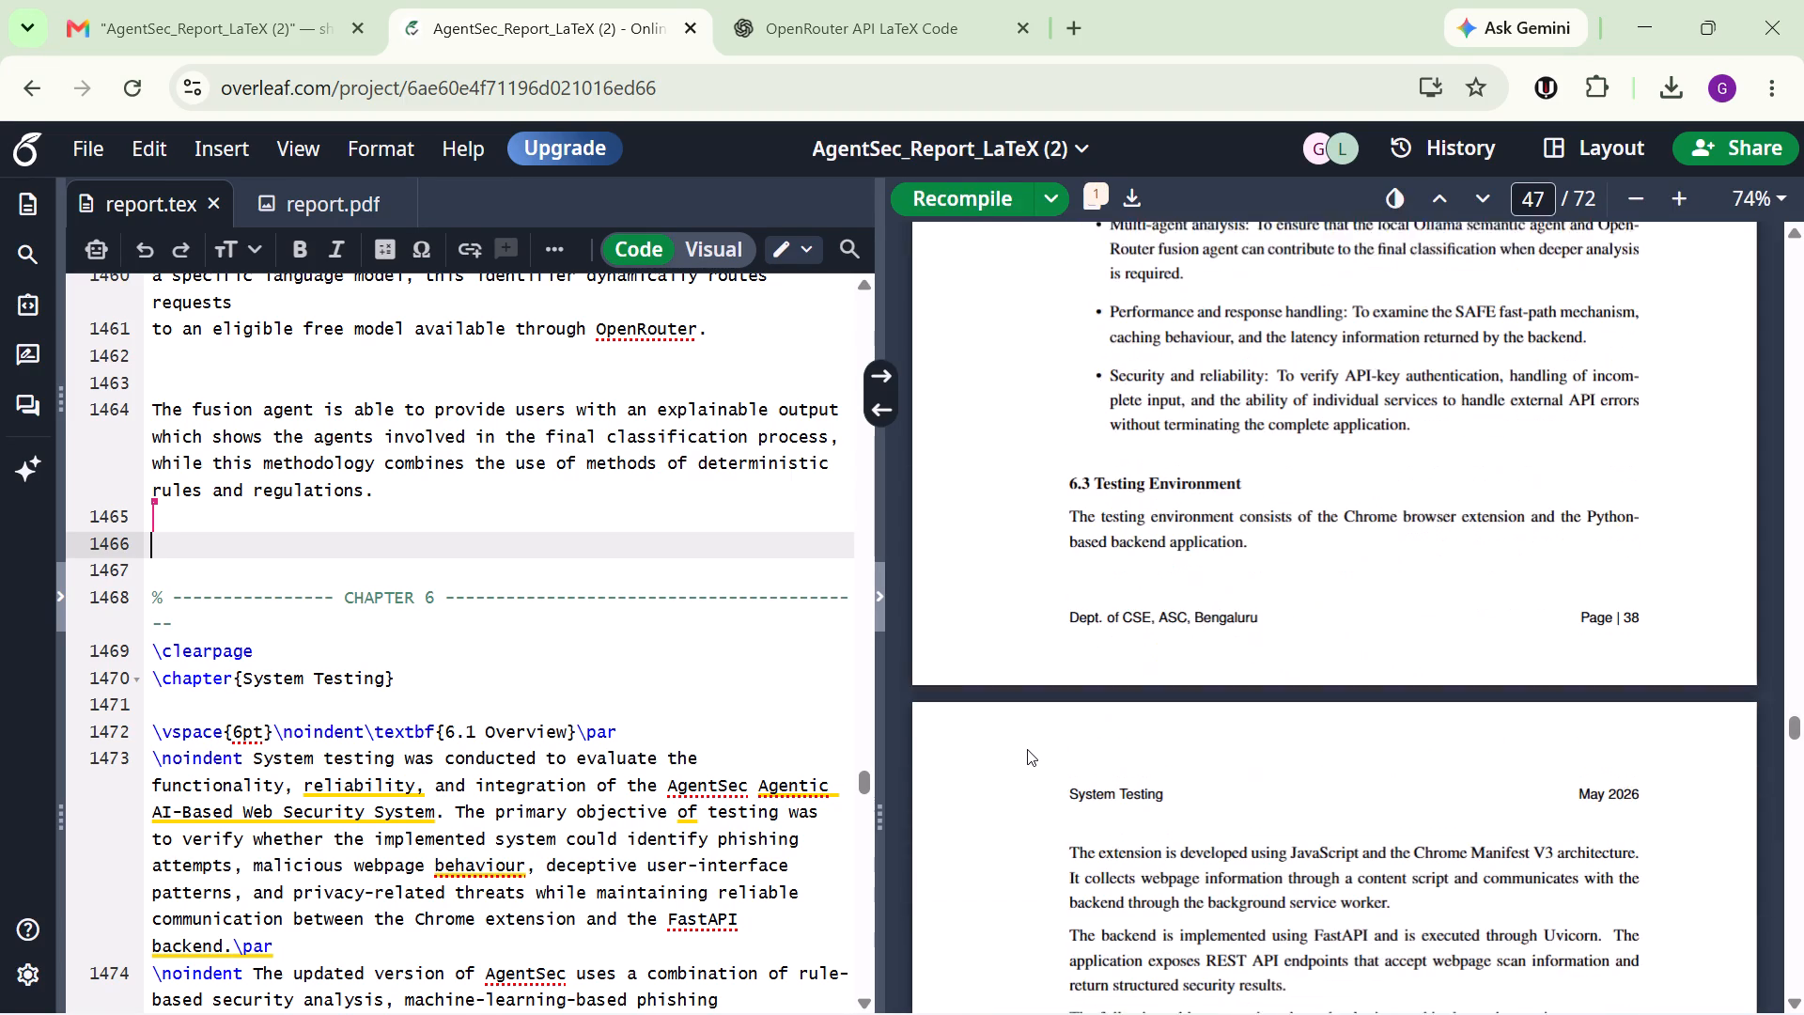
{"action": "scroll", "coordinate": [1027, 749], "scroll_direction": "down", "scroll_amount": 1}
{"action": "scroll", "coordinate": [1027, 749], "scroll_direction": "up", "scroll_amount": 6}
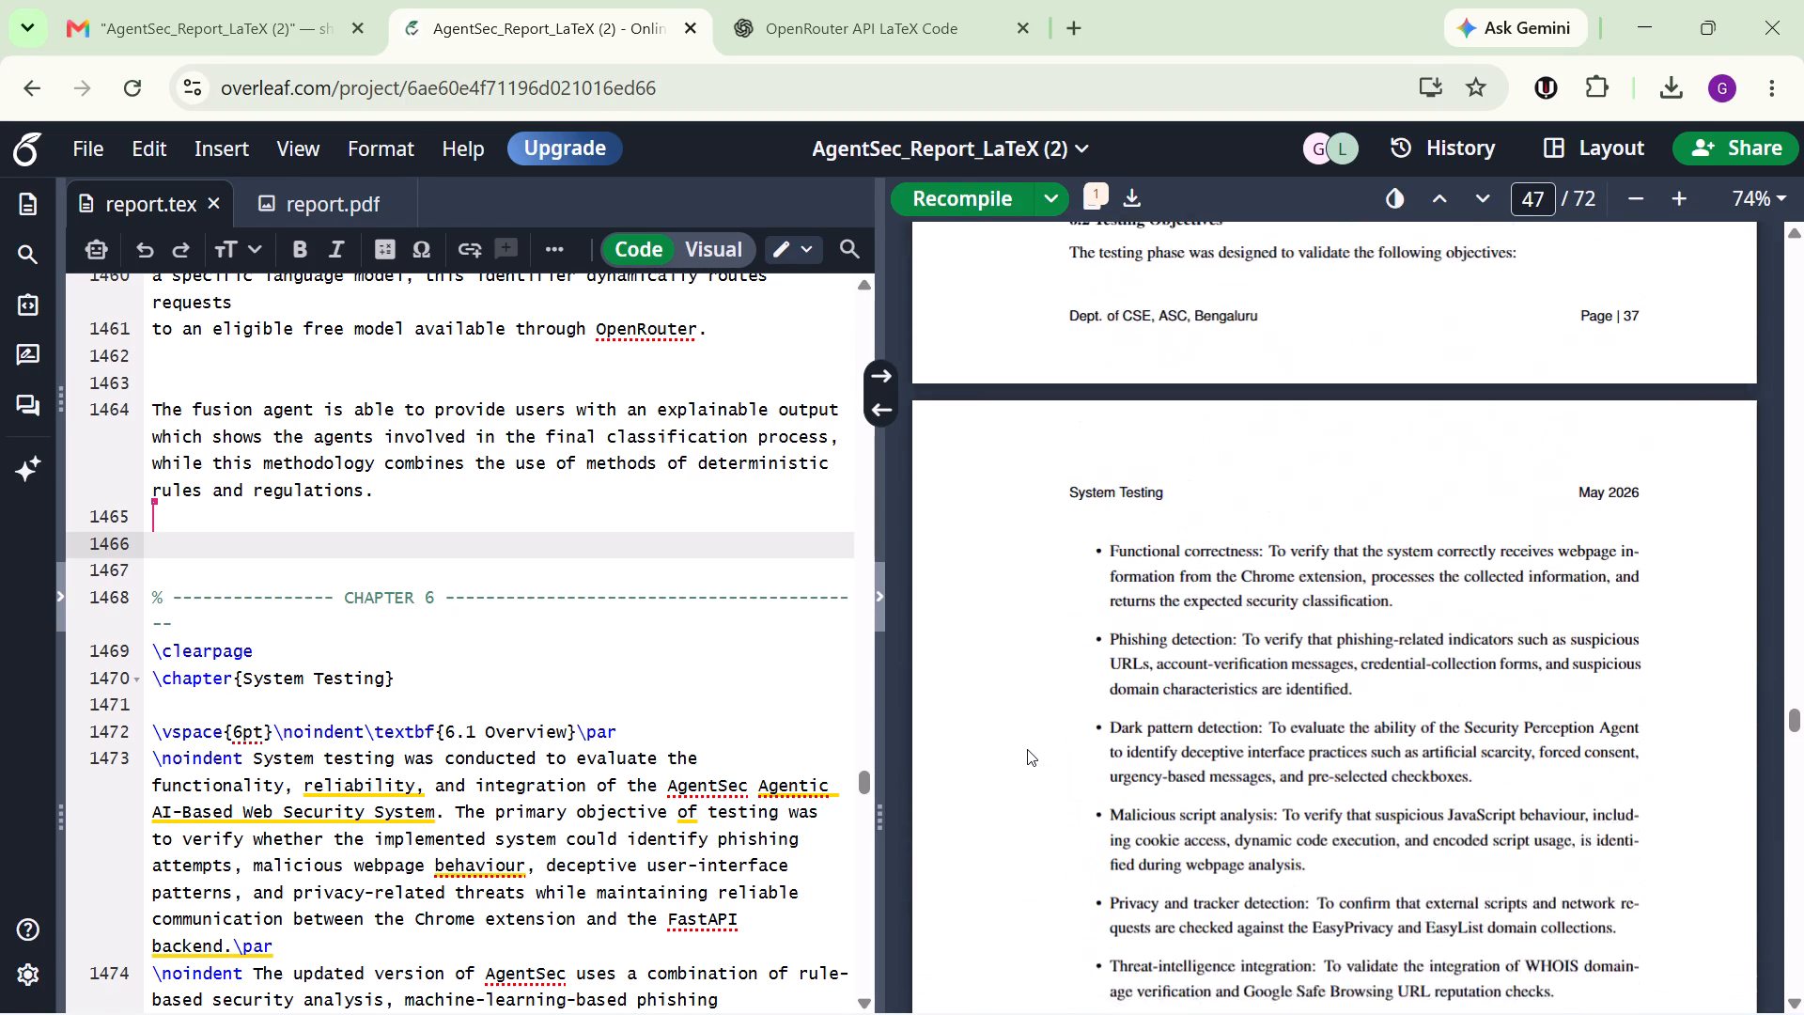
{"action": "scroll", "coordinate": [1027, 749], "scroll_direction": "up", "scroll_amount": 6}
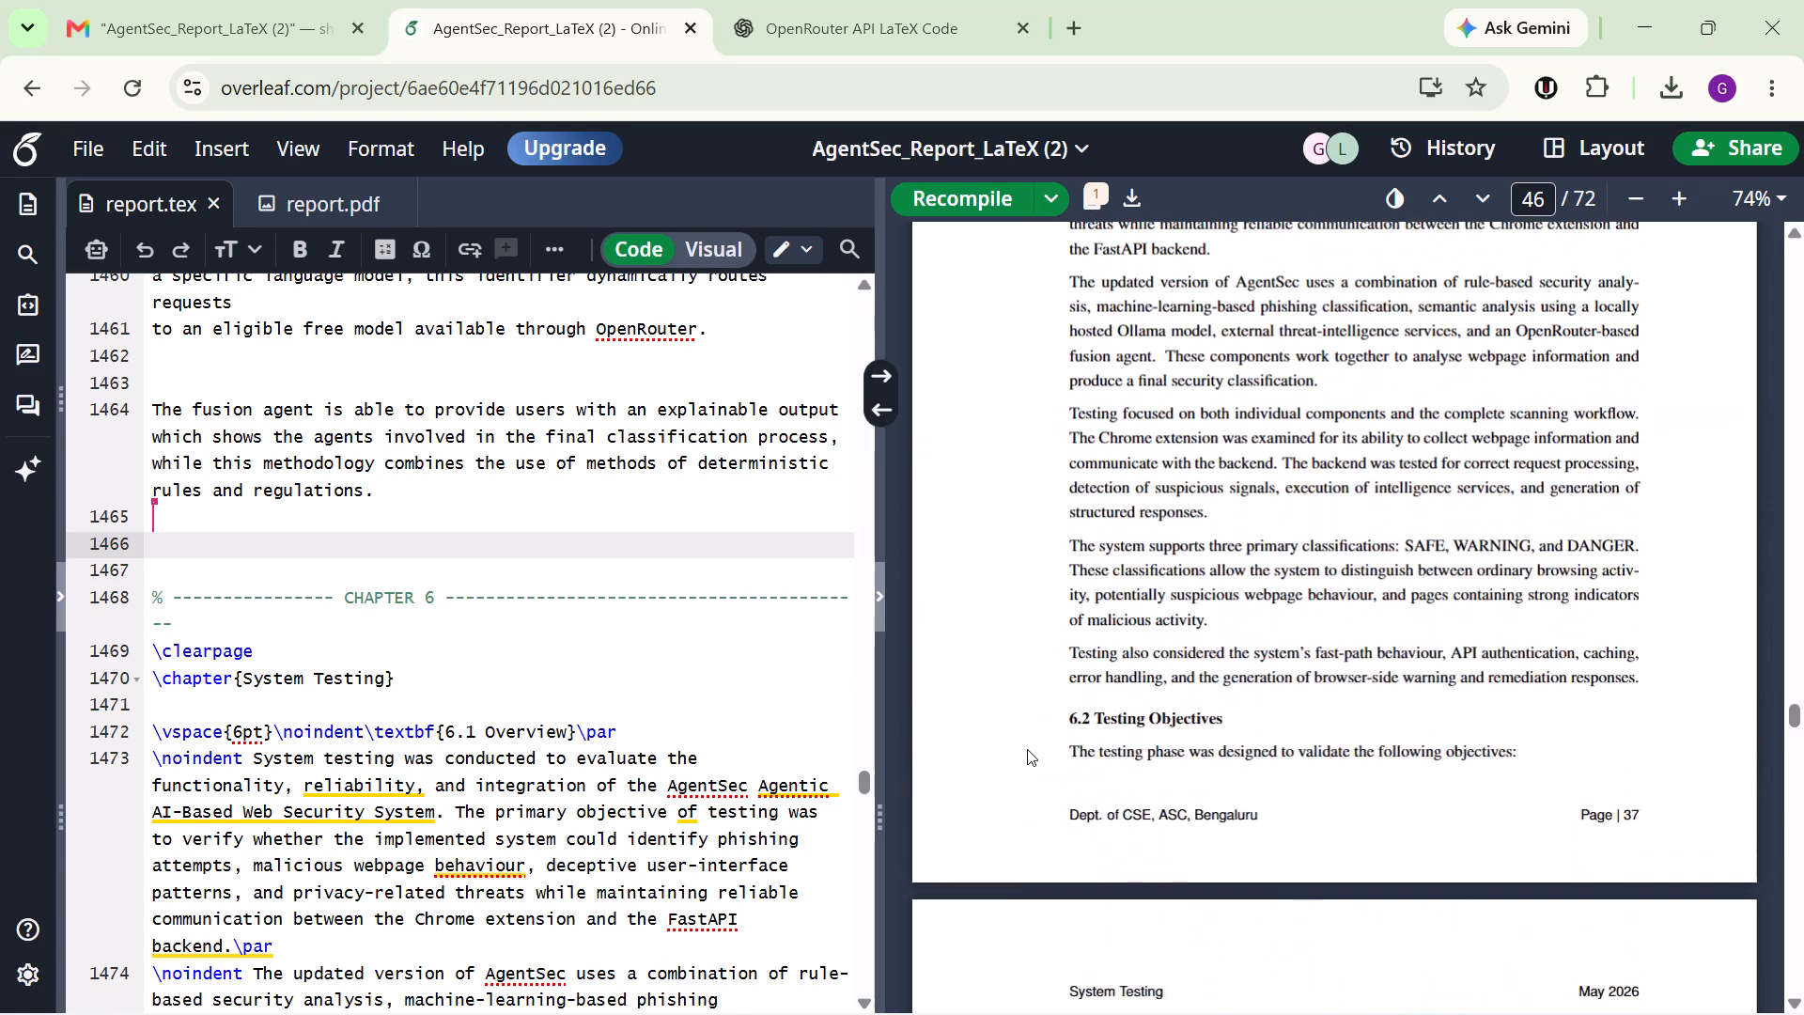
{"action": "scroll", "coordinate": [1027, 749], "scroll_direction": "up", "scroll_amount": 5}
{"action": "scroll", "coordinate": [1027, 749], "scroll_direction": "down", "scroll_amount": 1}
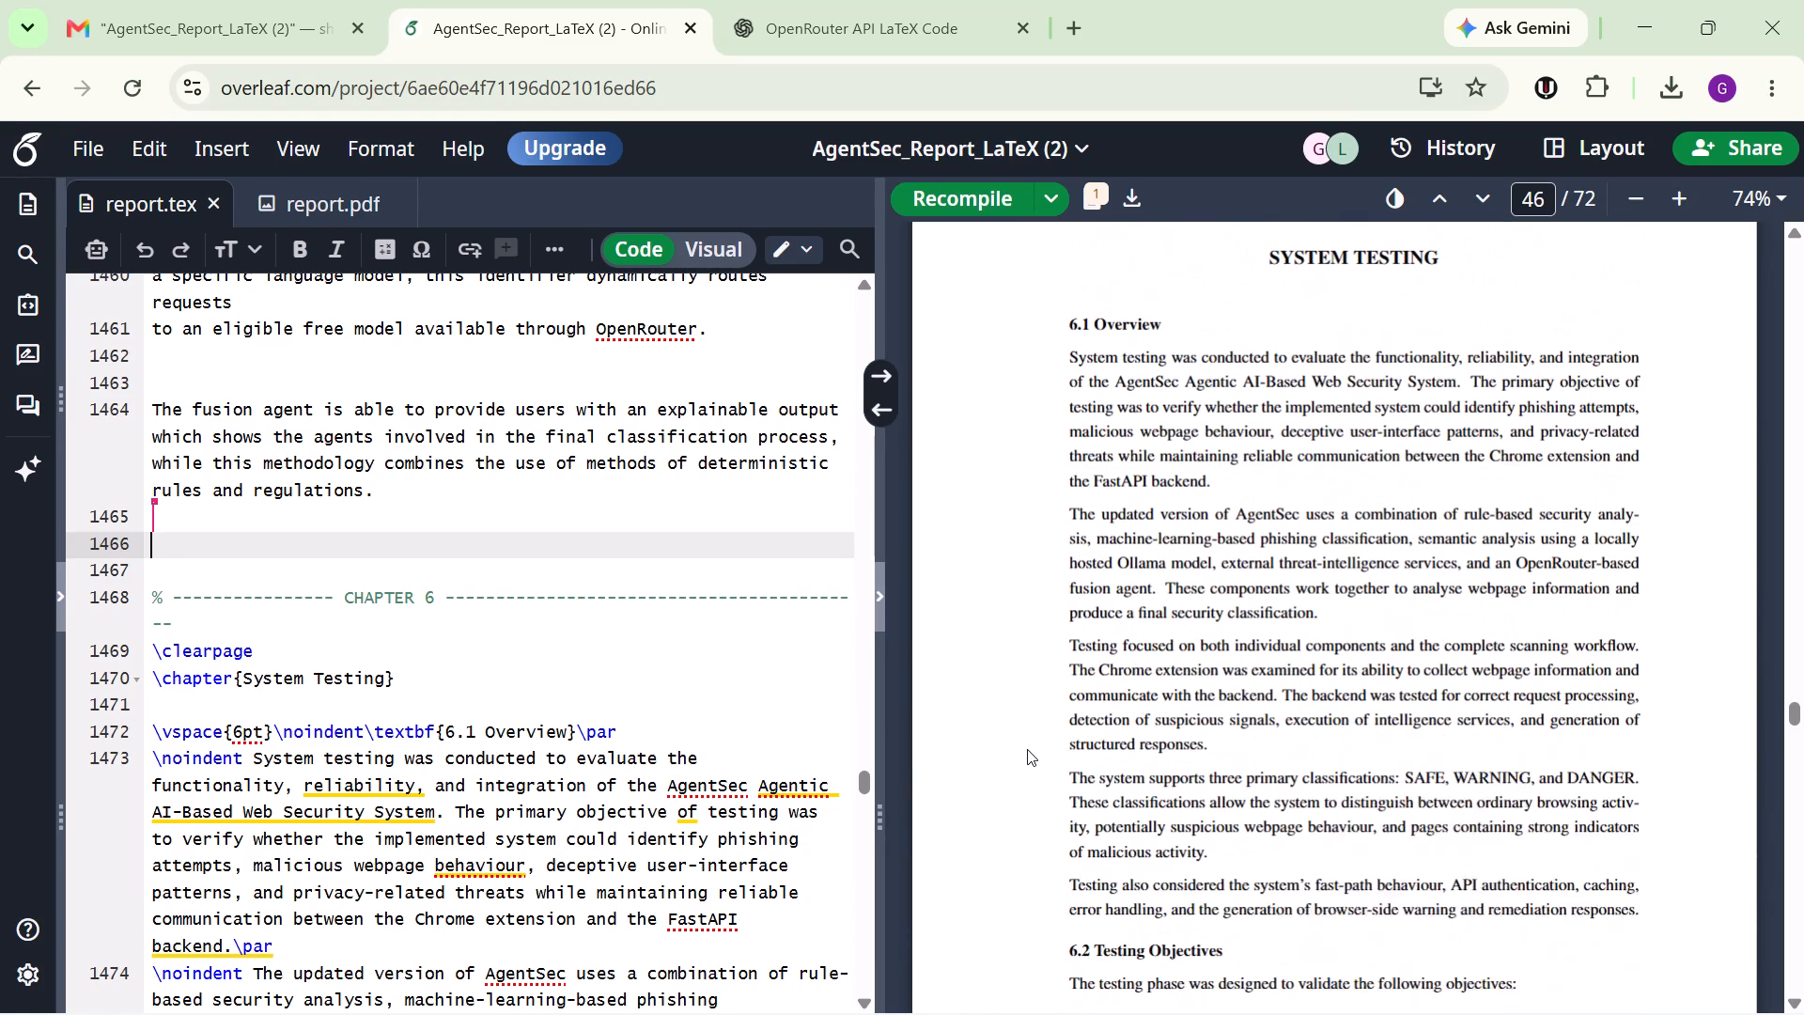
{"action": "scroll", "coordinate": [1027, 749], "scroll_direction": "down", "scroll_amount": 1}
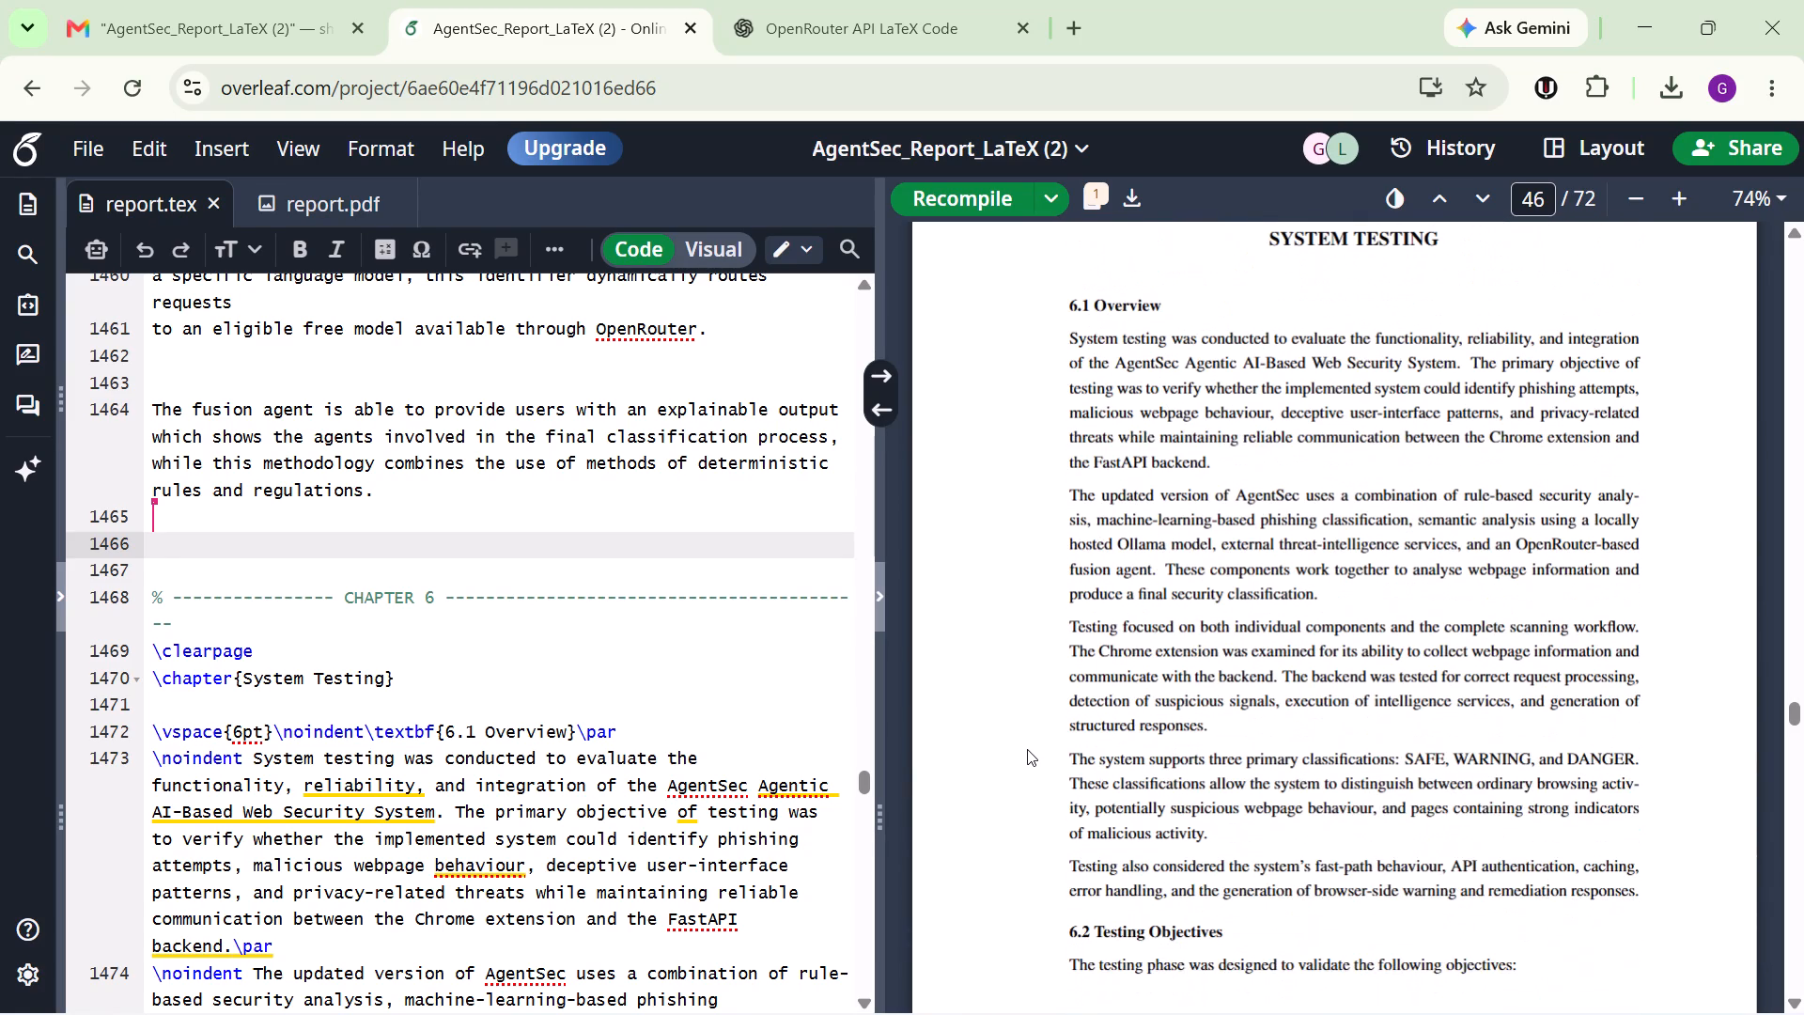
{"action": "scroll", "coordinate": [1027, 749], "scroll_direction": "down", "scroll_amount": 11}
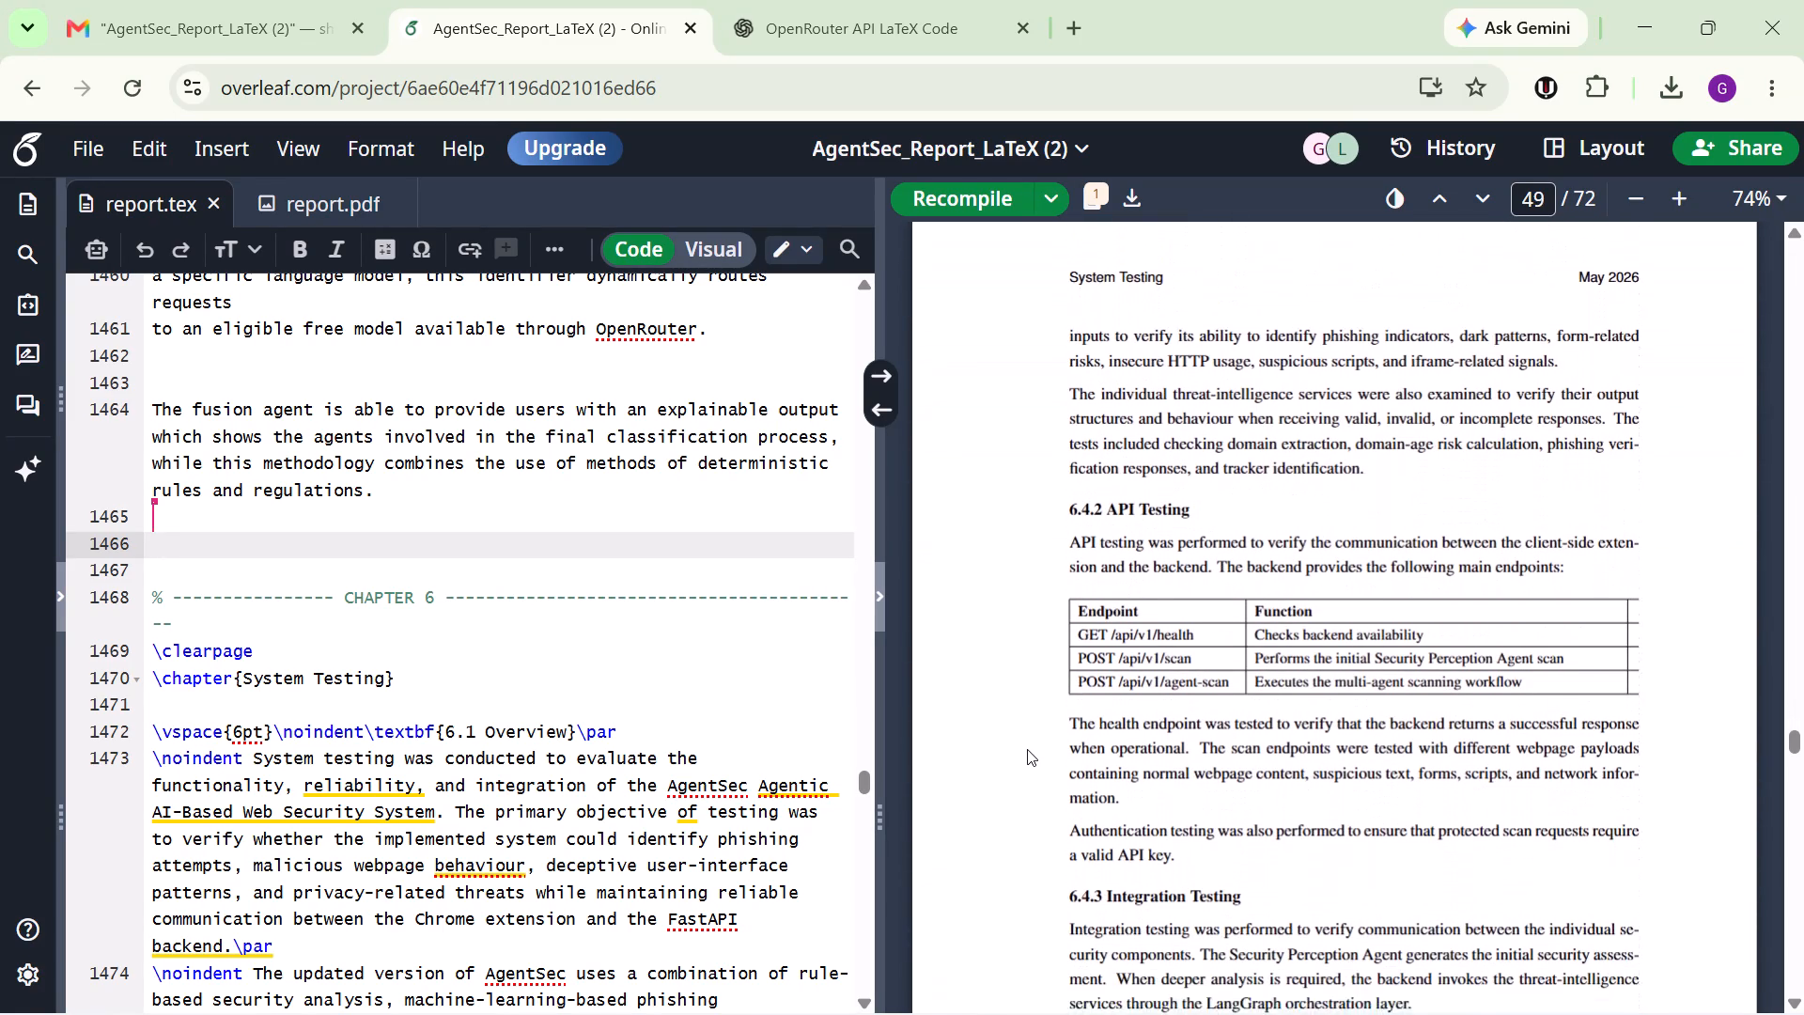
{"action": "scroll", "coordinate": [1027, 749], "scroll_direction": "down", "scroll_amount": 2}
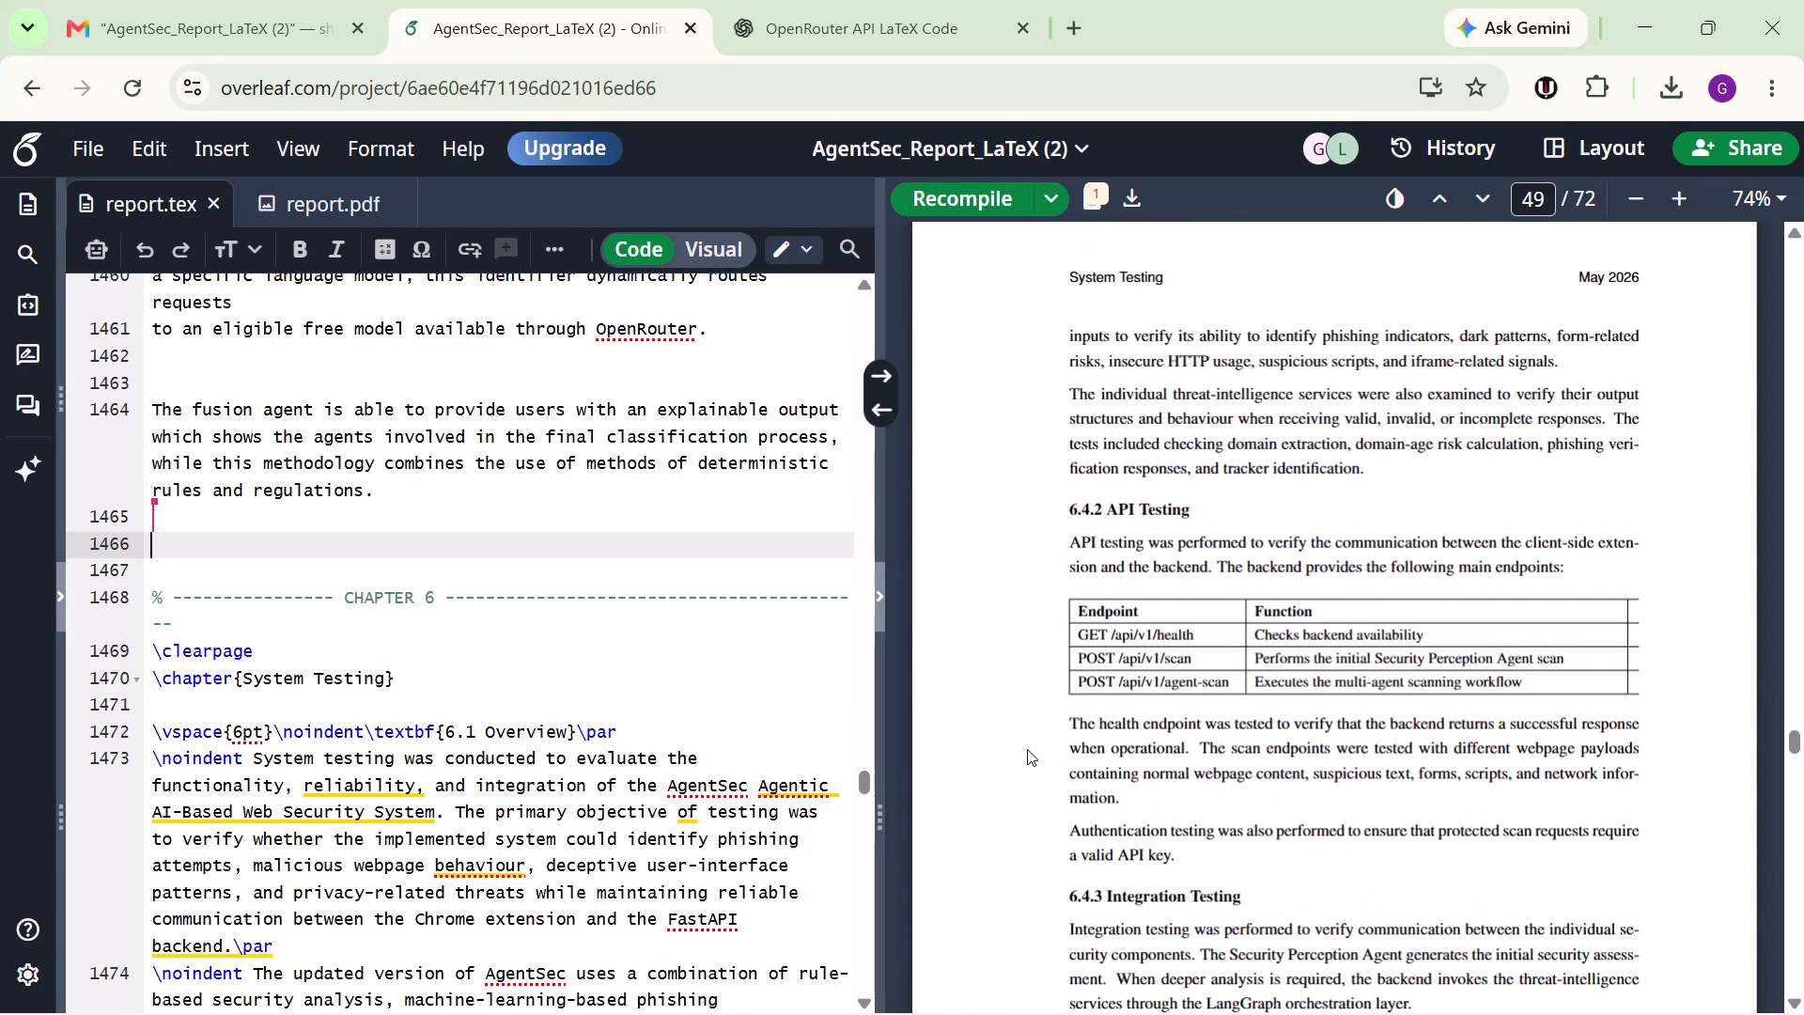
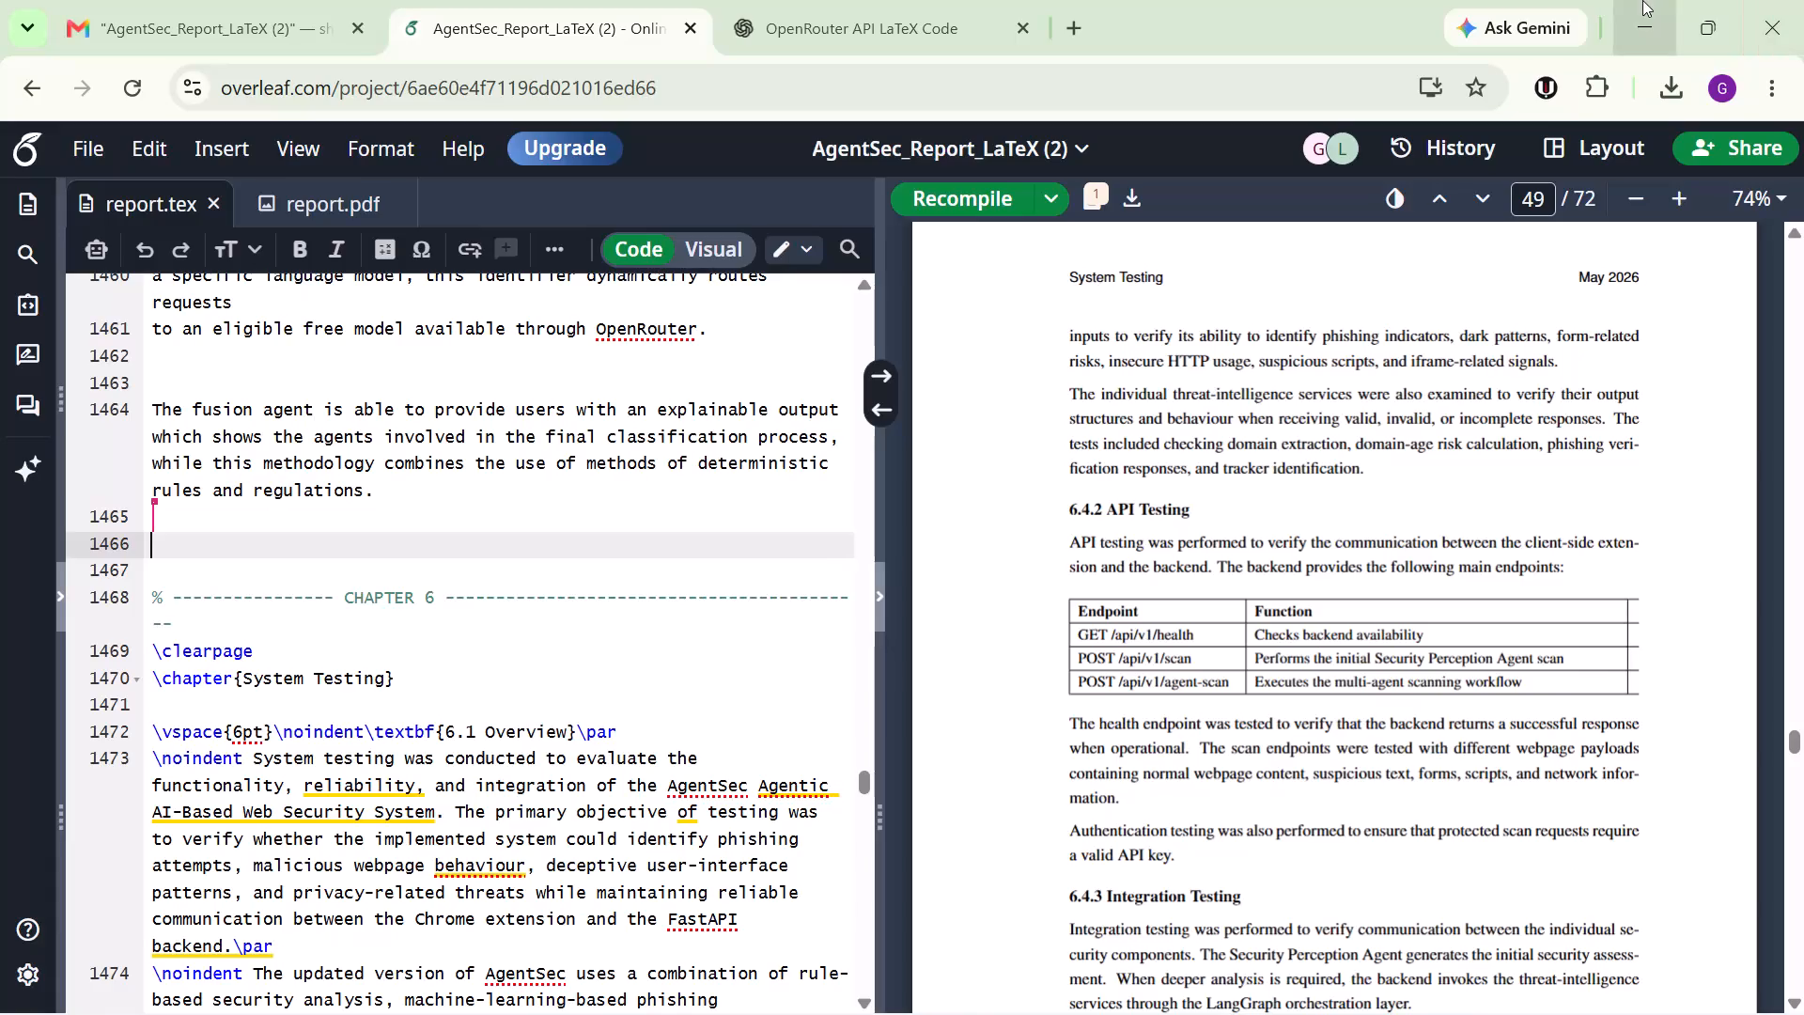
Switch to the view-only project window, jump to the collaborators' current positions in report.tex, and check the available editor modes.
{"action": "left_click", "coordinate": [1642, 1]}
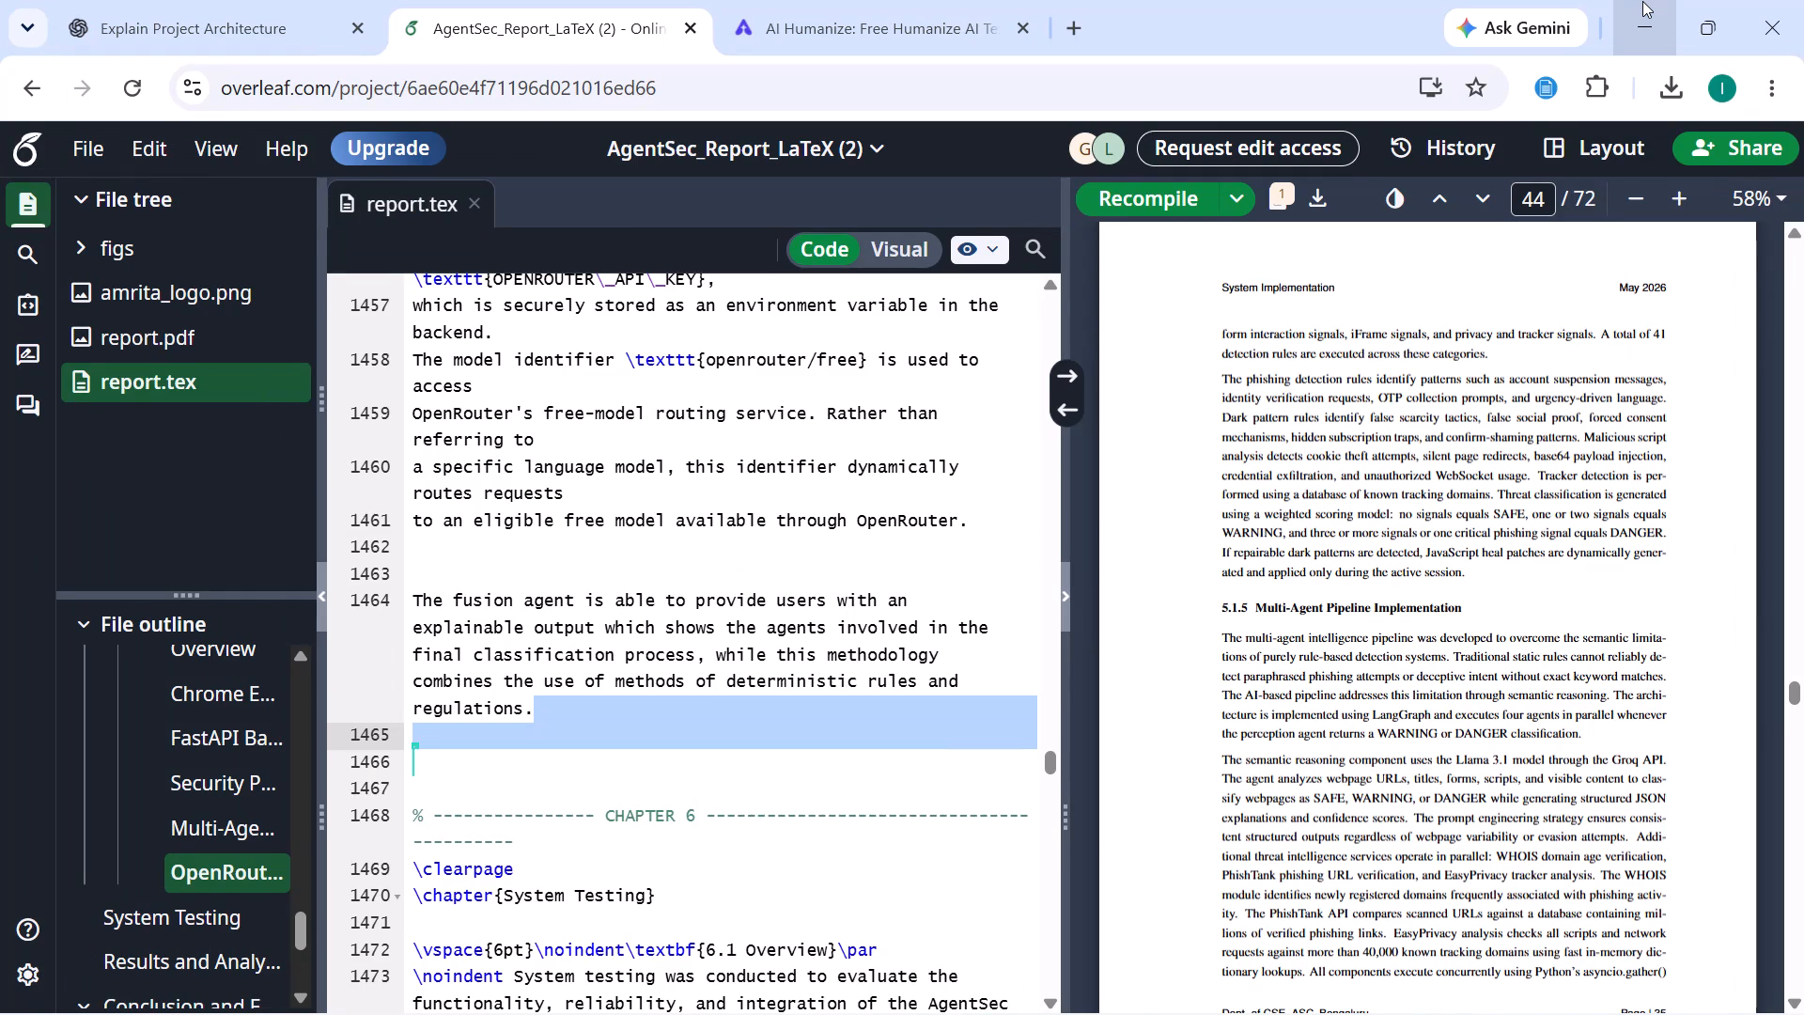
{"action": "left_click", "coordinate": [1108, 148]}
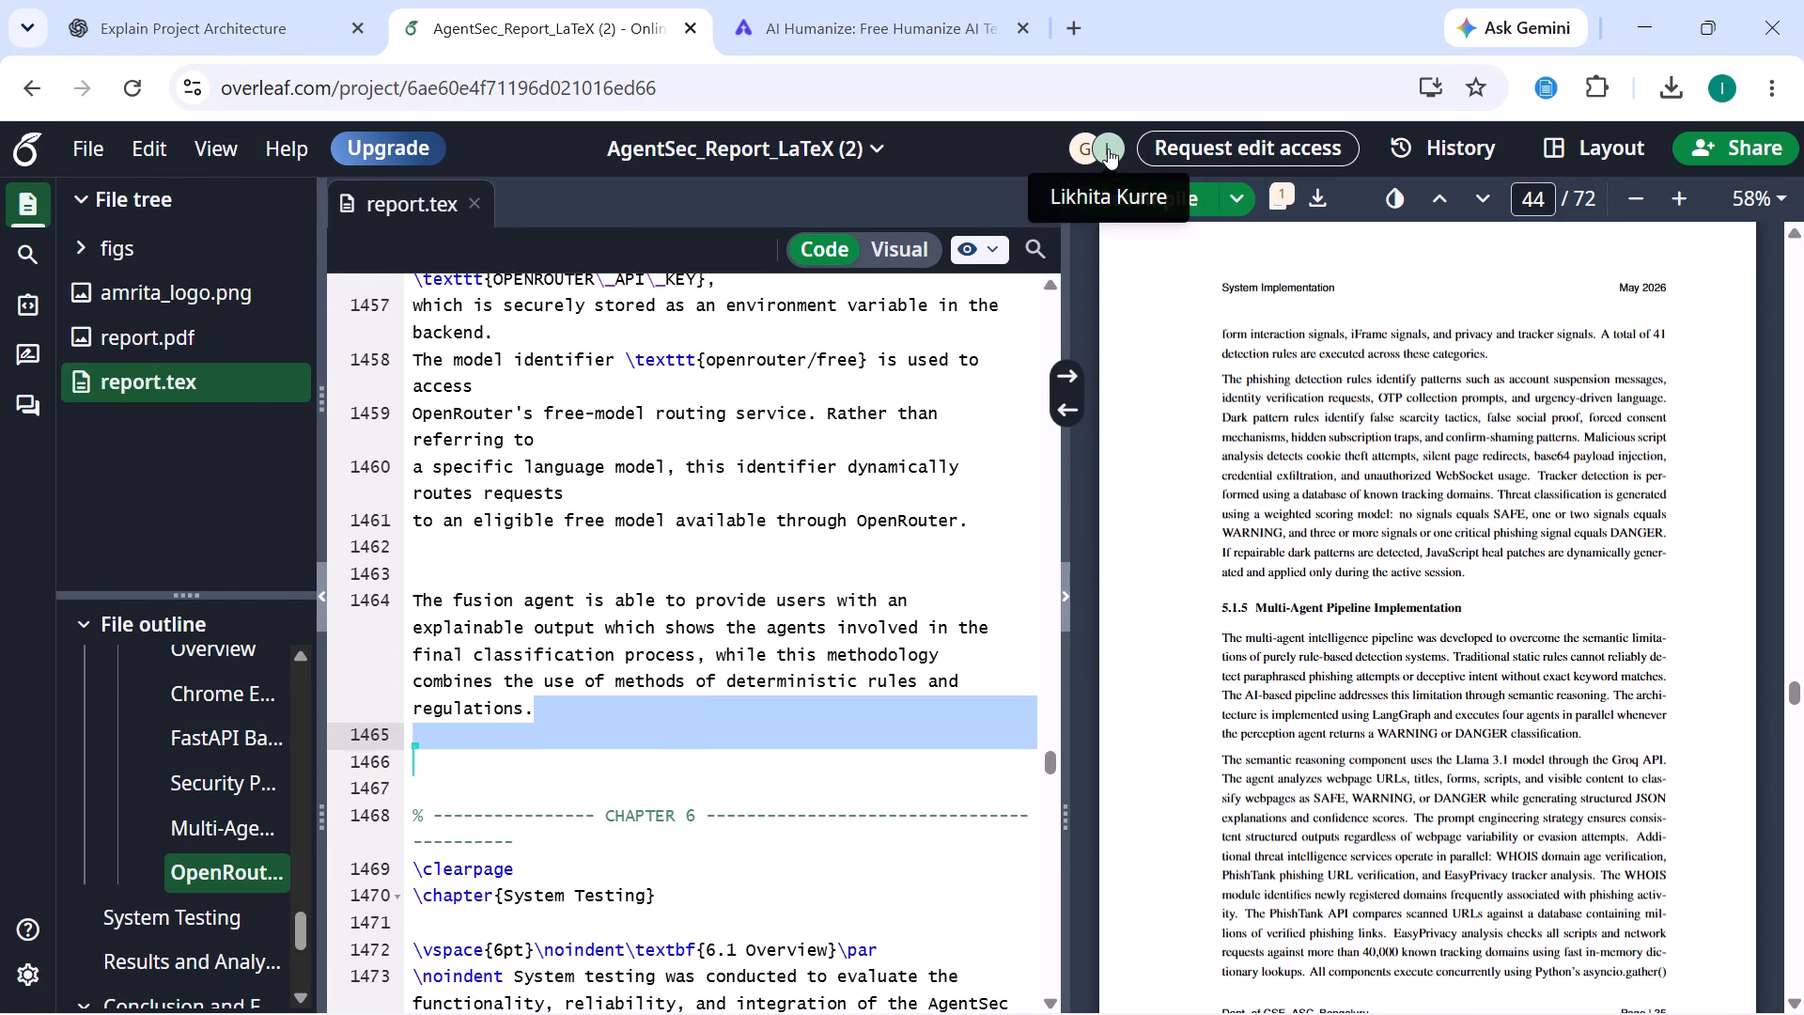
{"action": "left_click", "coordinate": [1077, 150]}
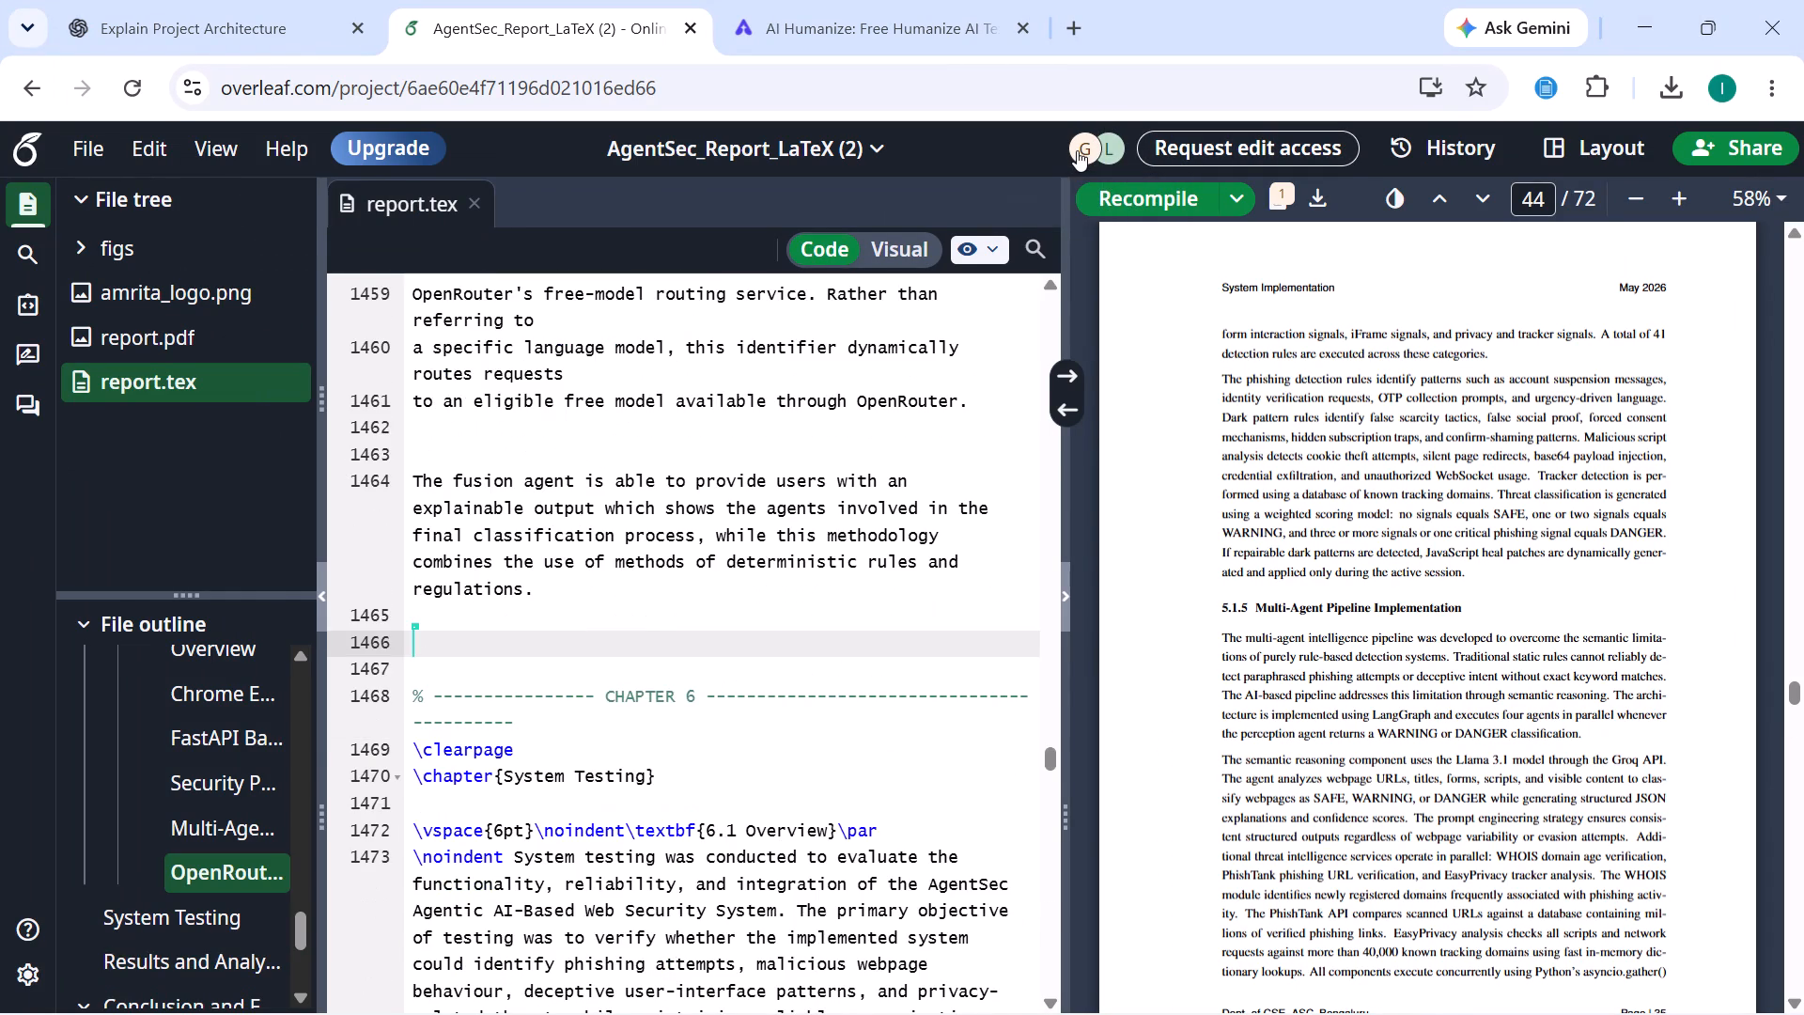
{"action": "left_click", "coordinate": [988, 262]}
{"action": "left_click", "coordinate": [911, 481]}
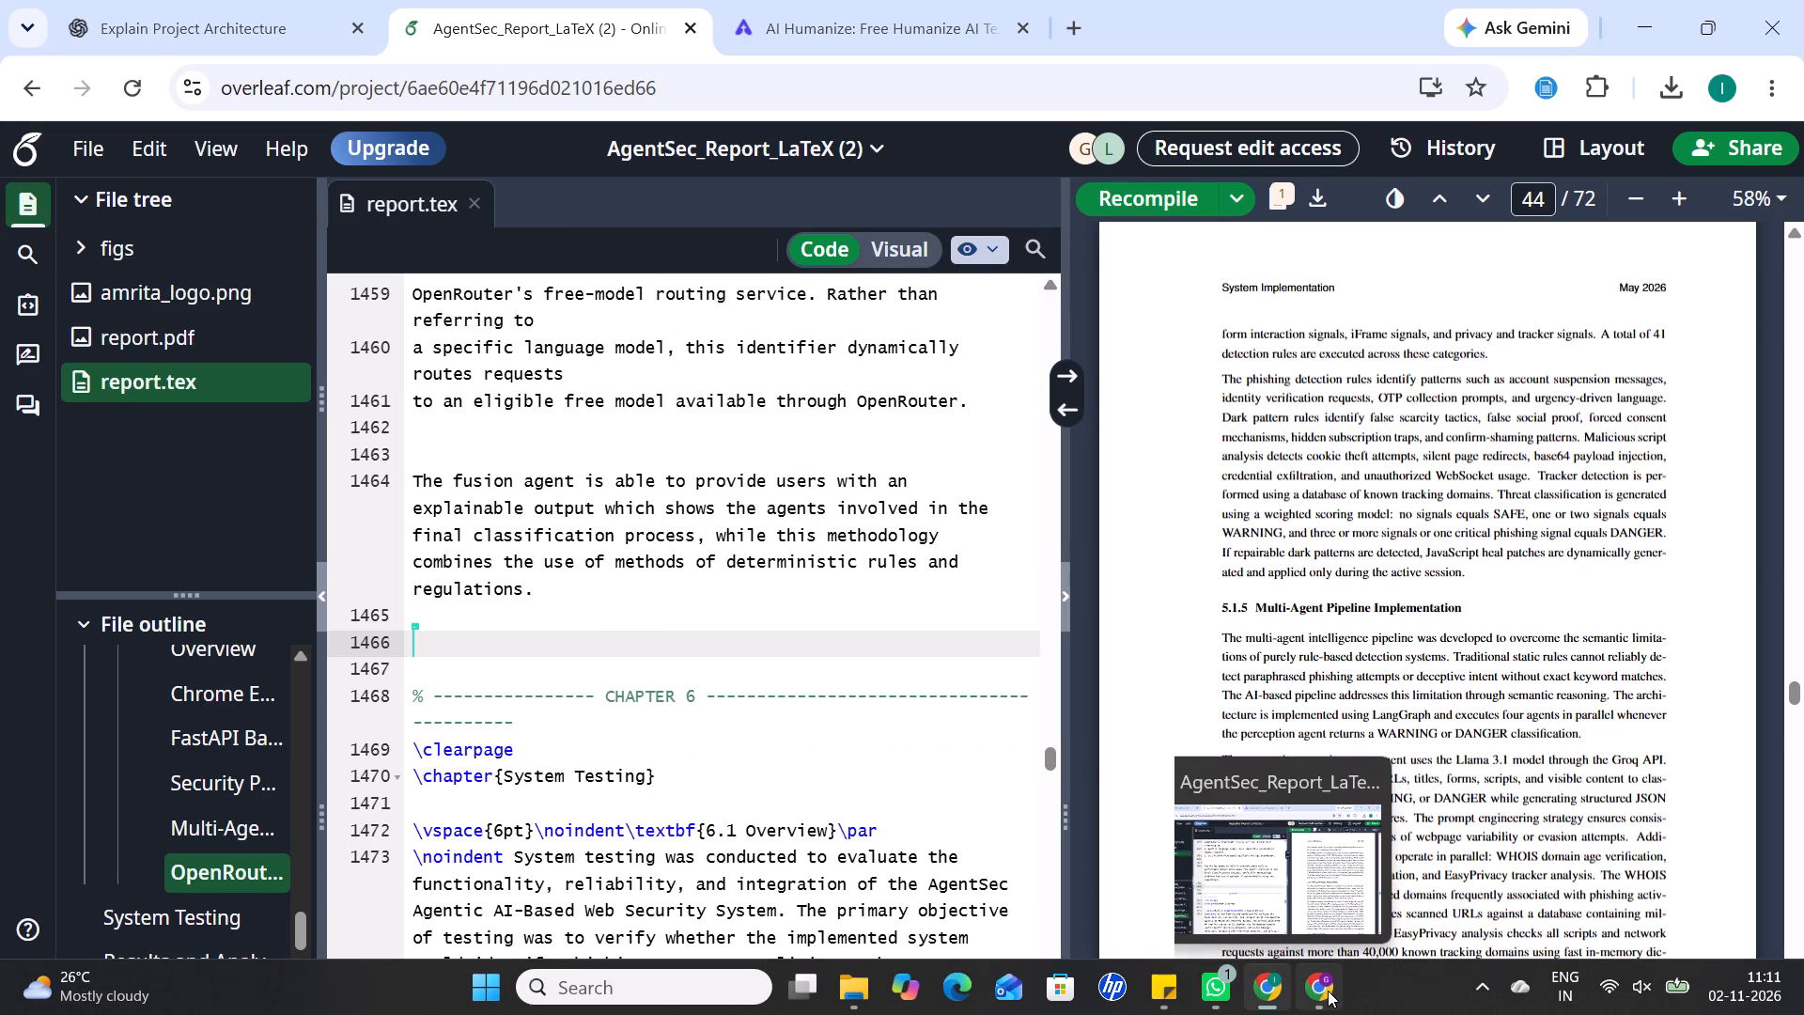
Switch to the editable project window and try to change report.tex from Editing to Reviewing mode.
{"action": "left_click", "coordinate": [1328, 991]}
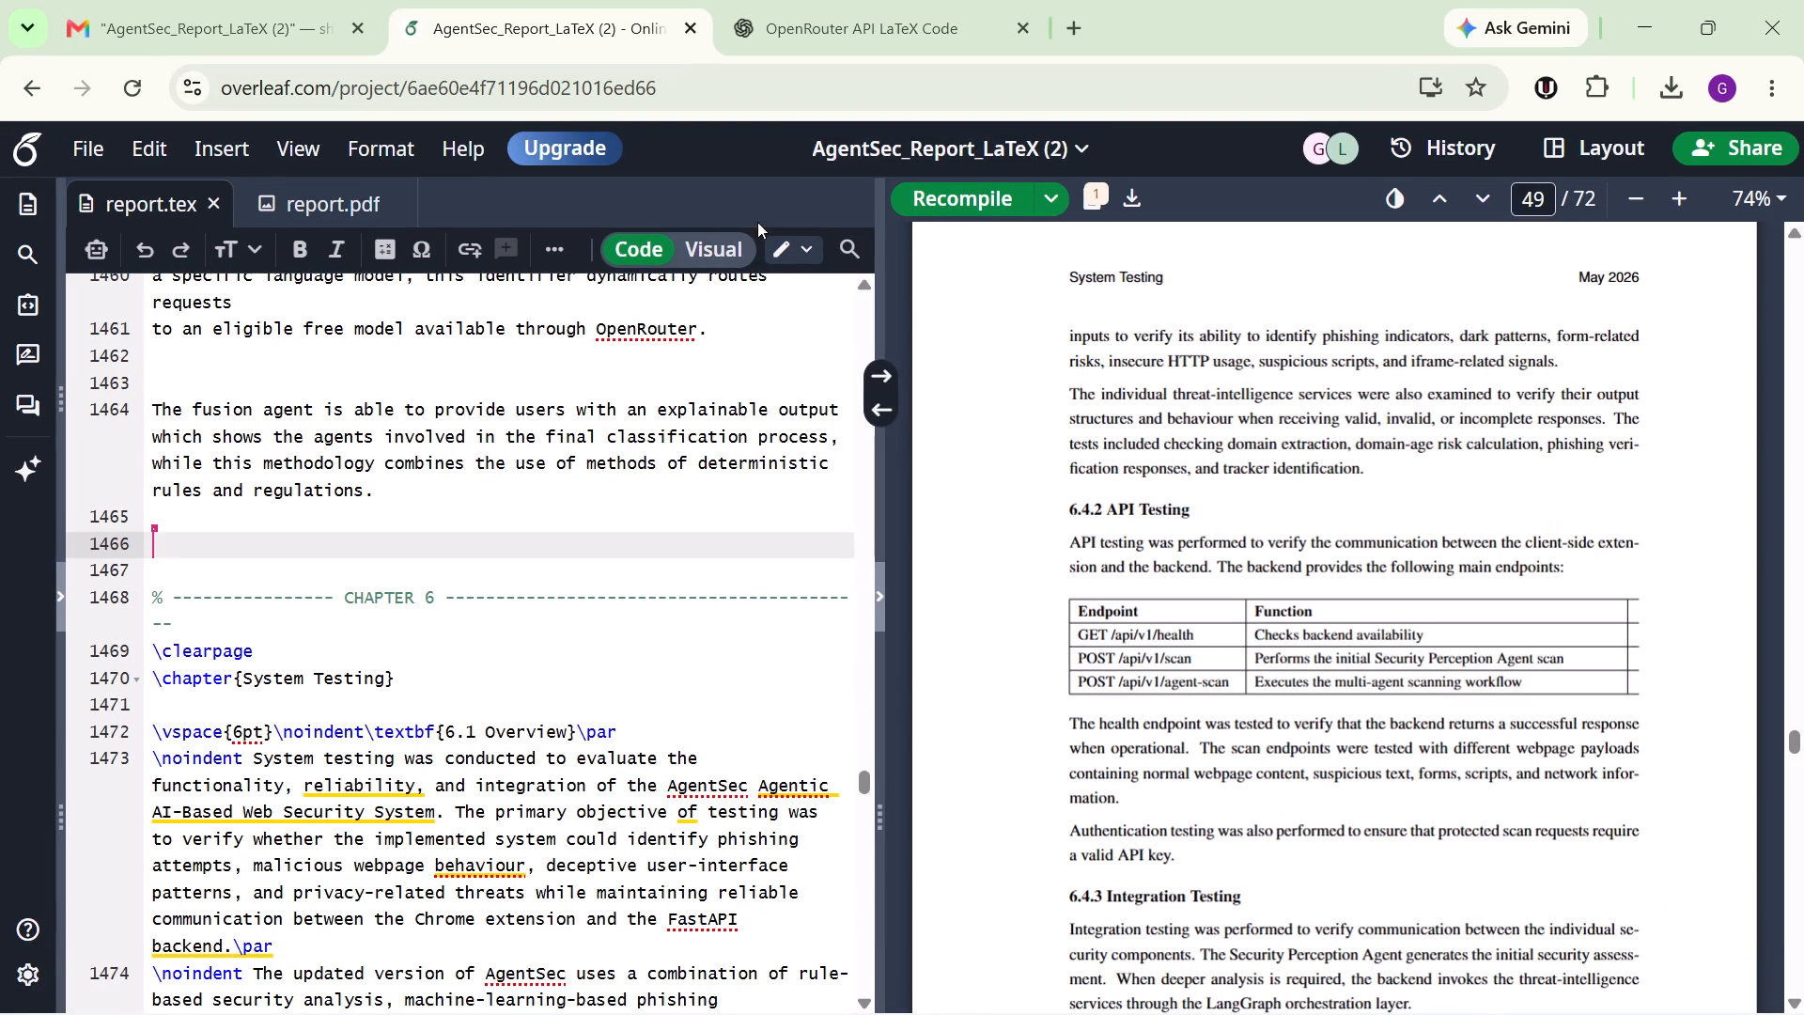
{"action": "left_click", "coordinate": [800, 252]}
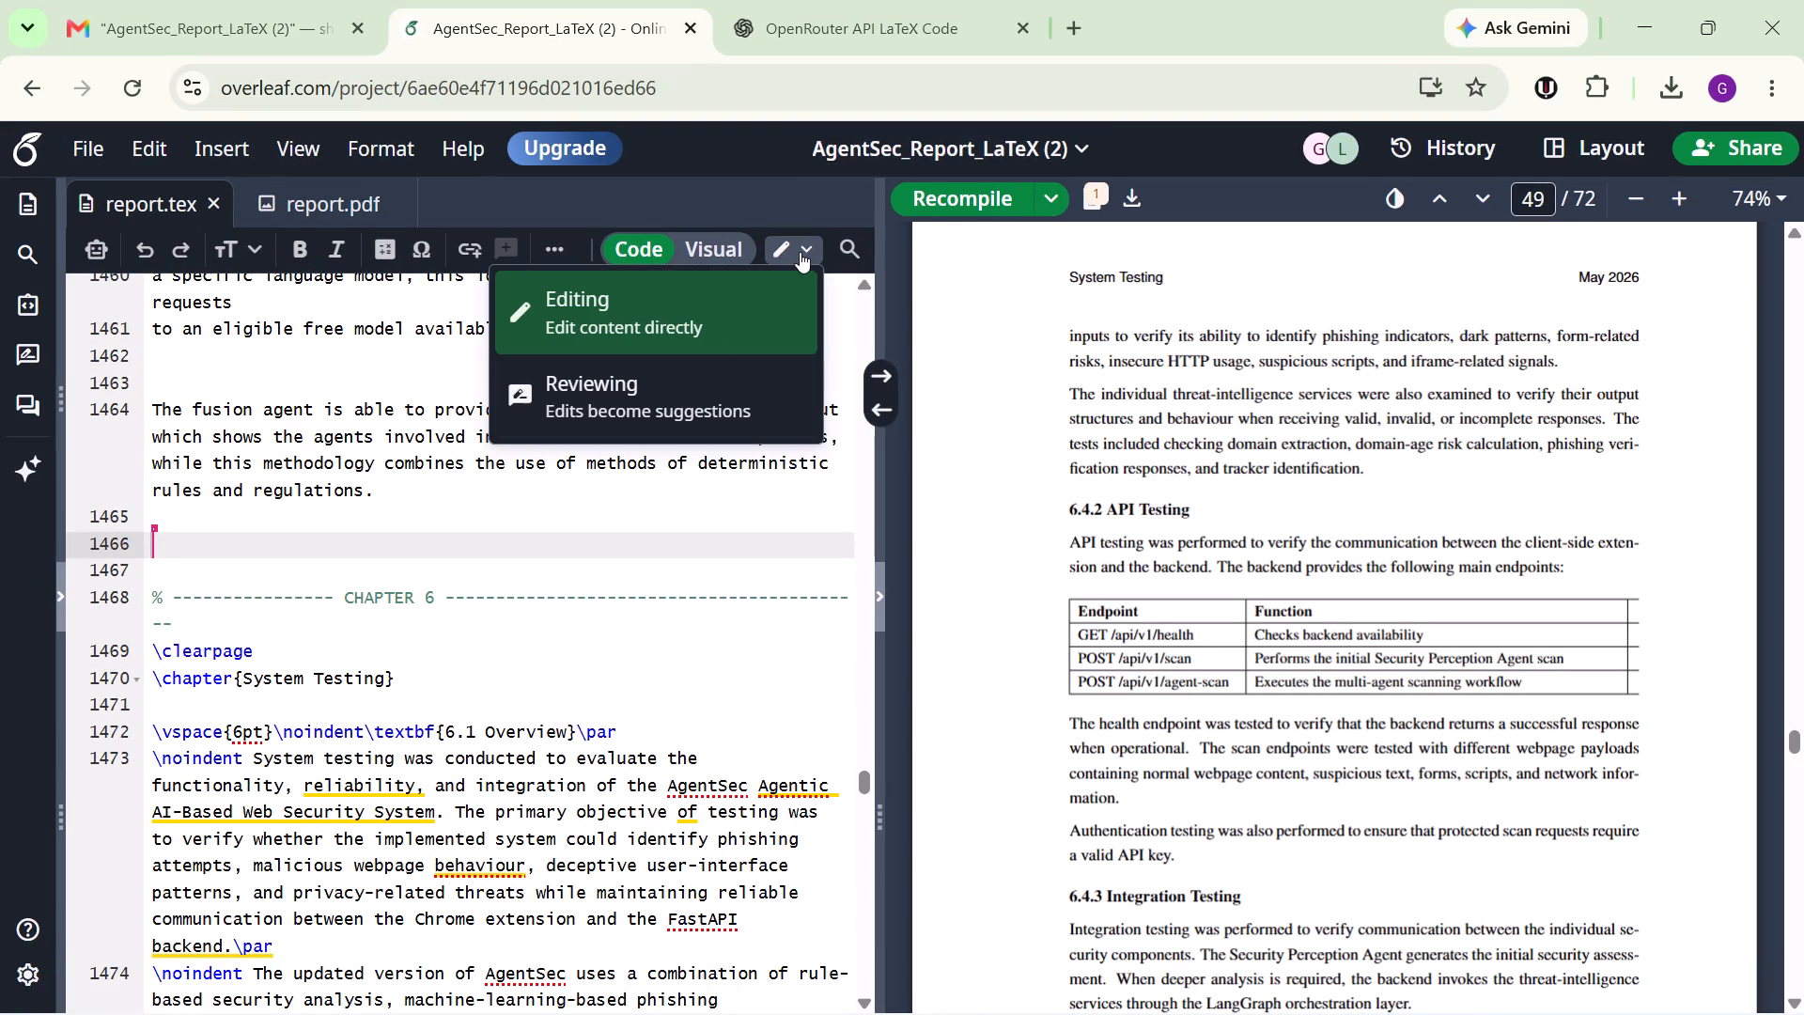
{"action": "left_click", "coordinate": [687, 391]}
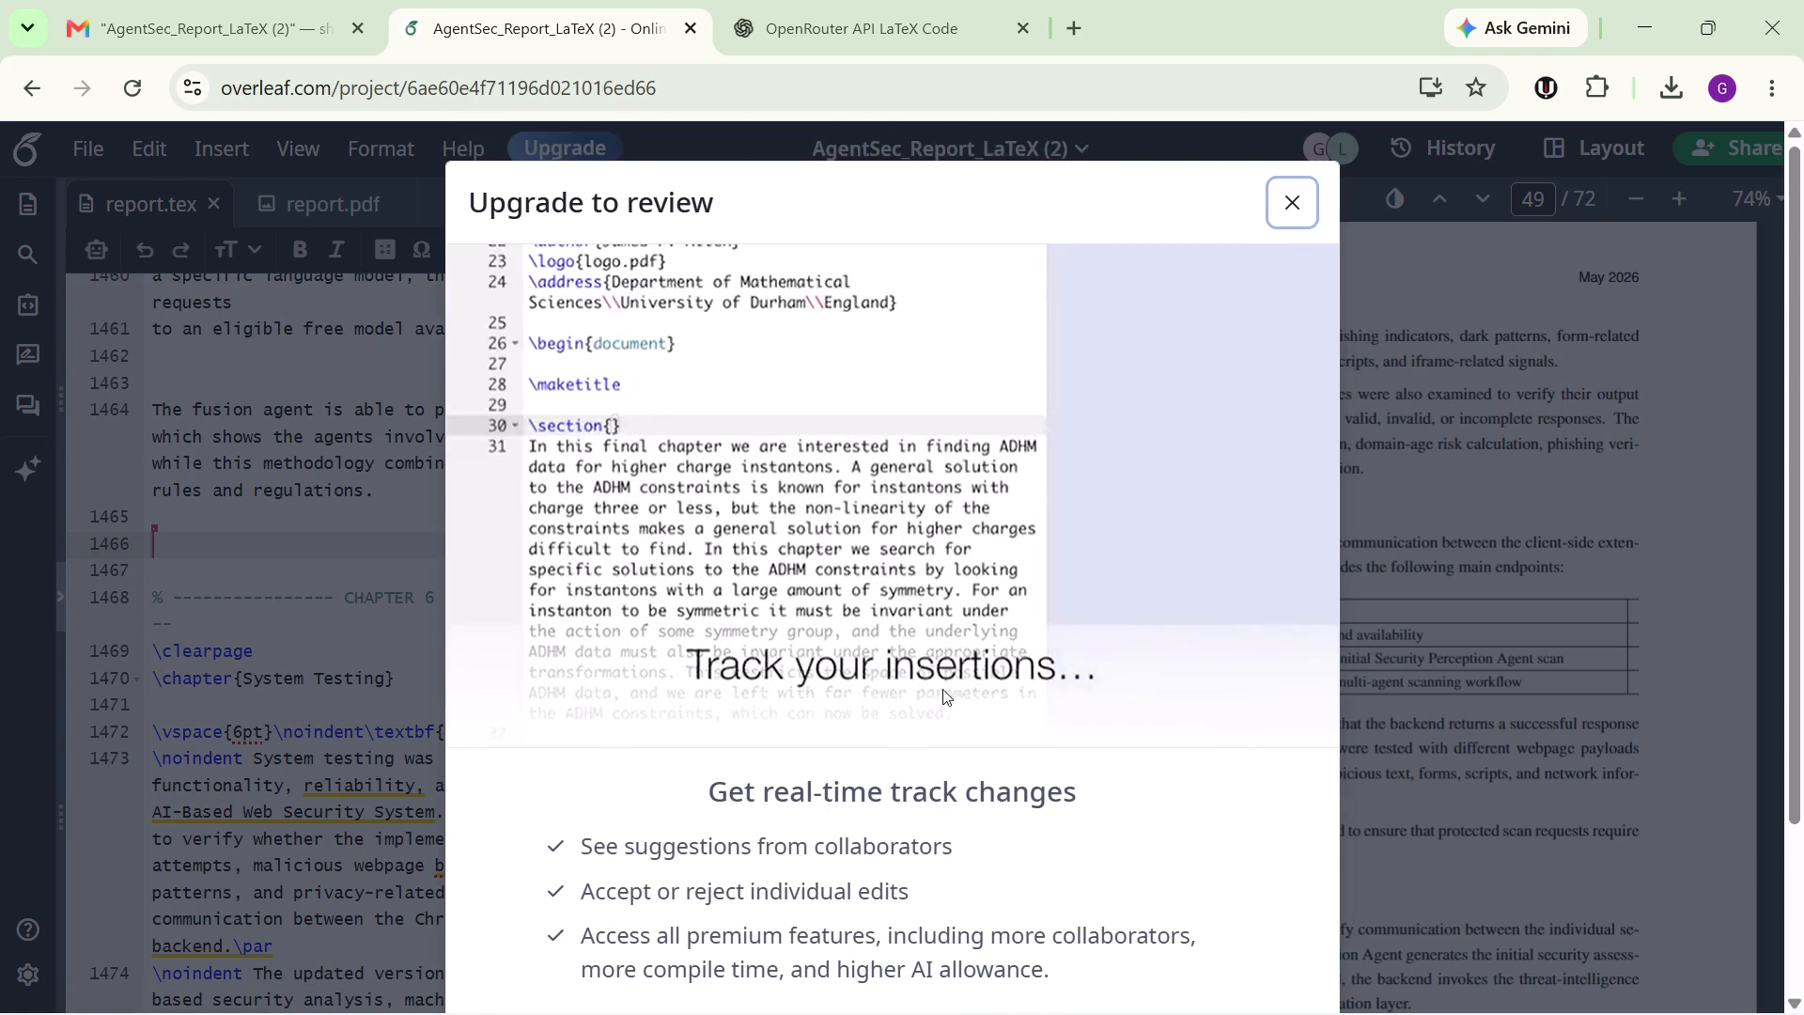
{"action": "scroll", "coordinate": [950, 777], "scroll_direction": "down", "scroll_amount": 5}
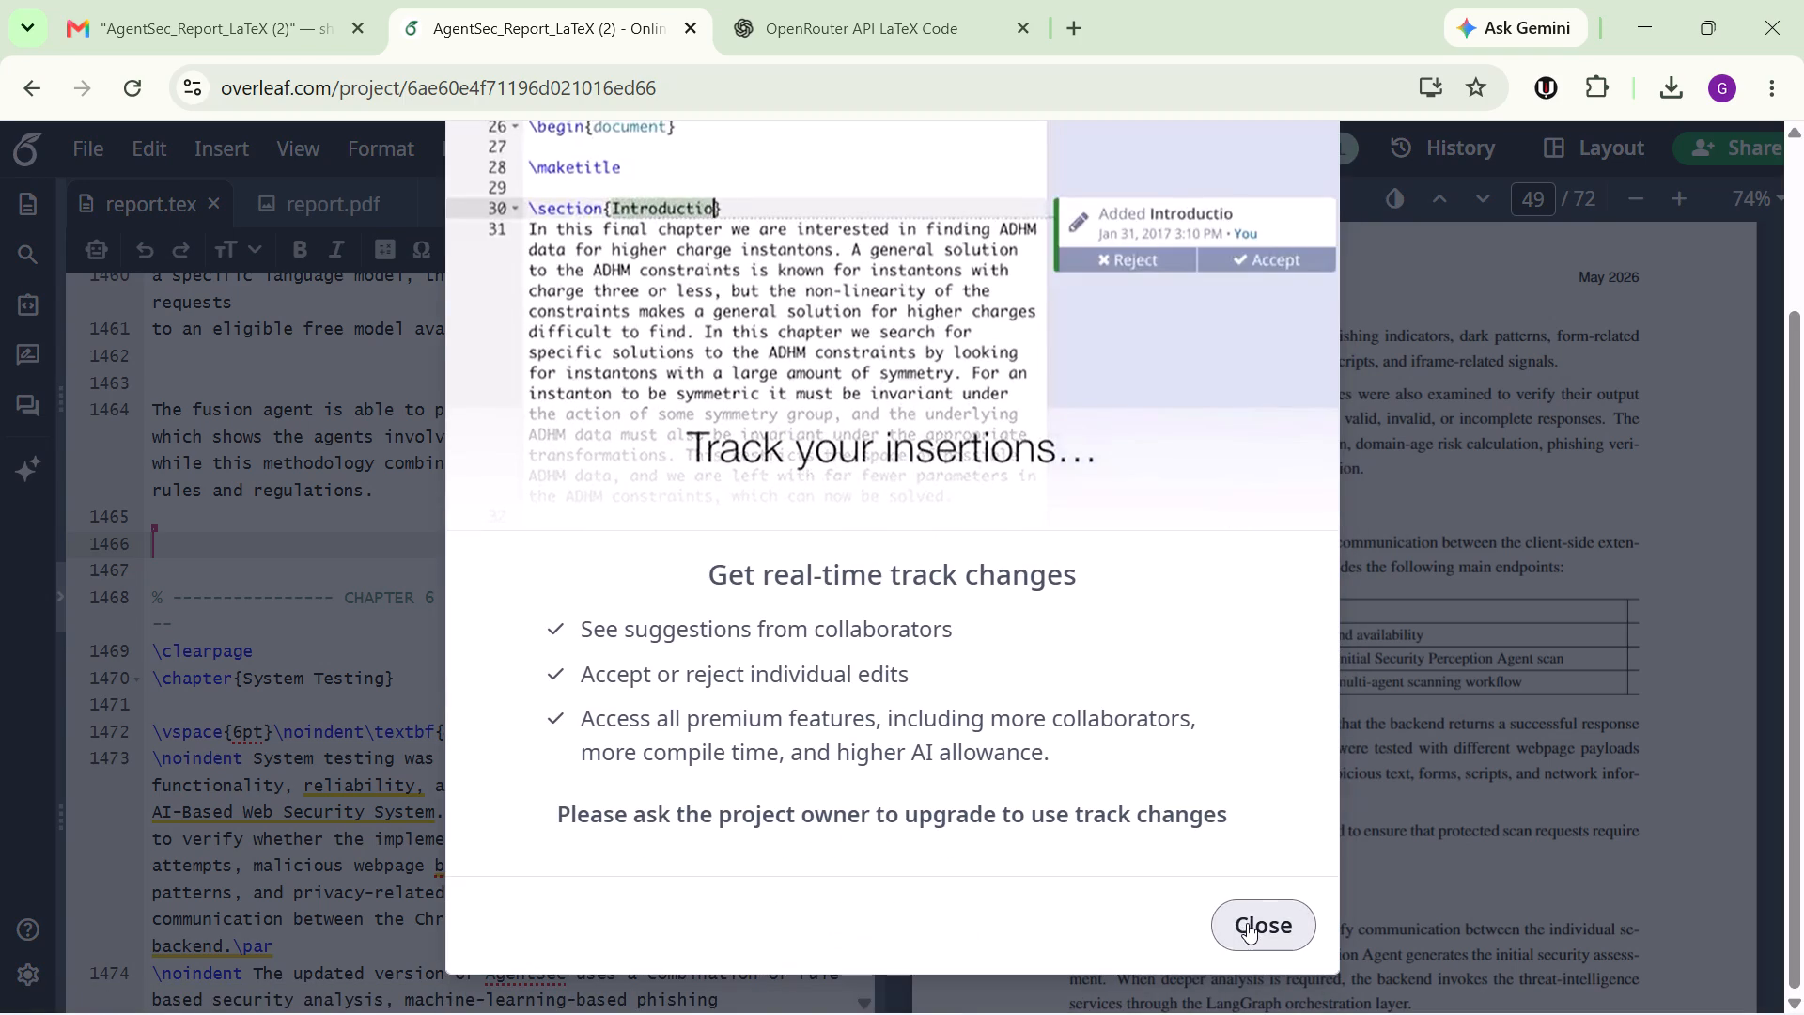